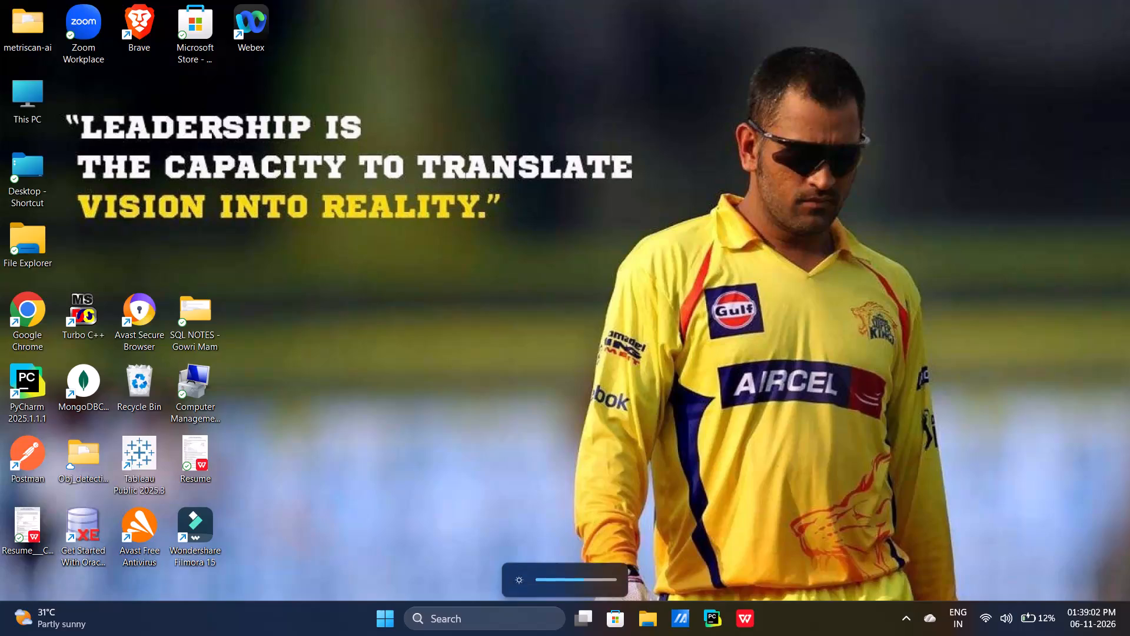
Find and launch Google Chrome, then open it with the profile labelled Mohan.
{"action": "key", "text": "super+s"}
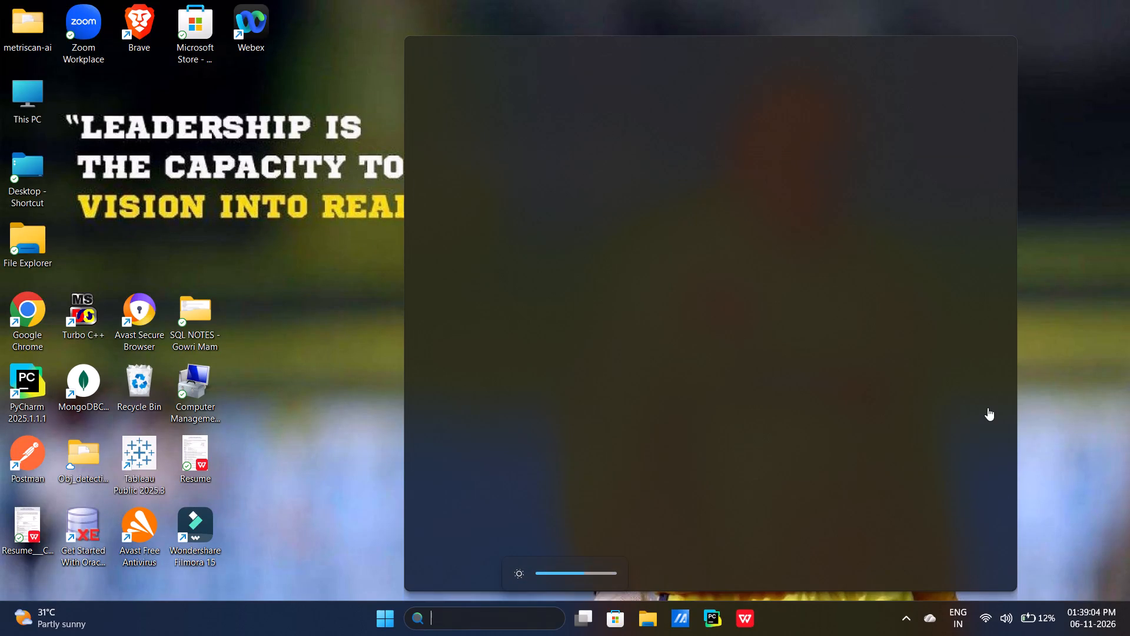
{"action": "type", "text": "do"}
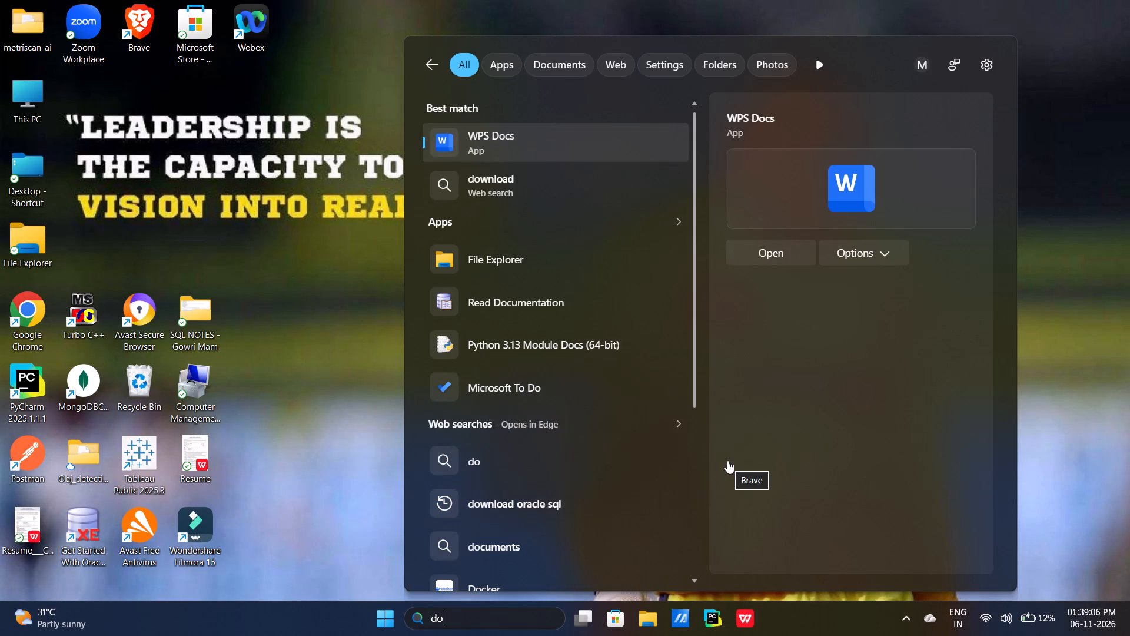
{"action": "key", "text": "BackSpace"}
{"action": "key", "text": "BackSpace"}
{"action": "key", "text": "BackSpace"}
{"action": "key", "text": "BackSpace"}
{"action": "key", "text": "BackSpace"}
{"action": "key", "text": "BackSpace"}
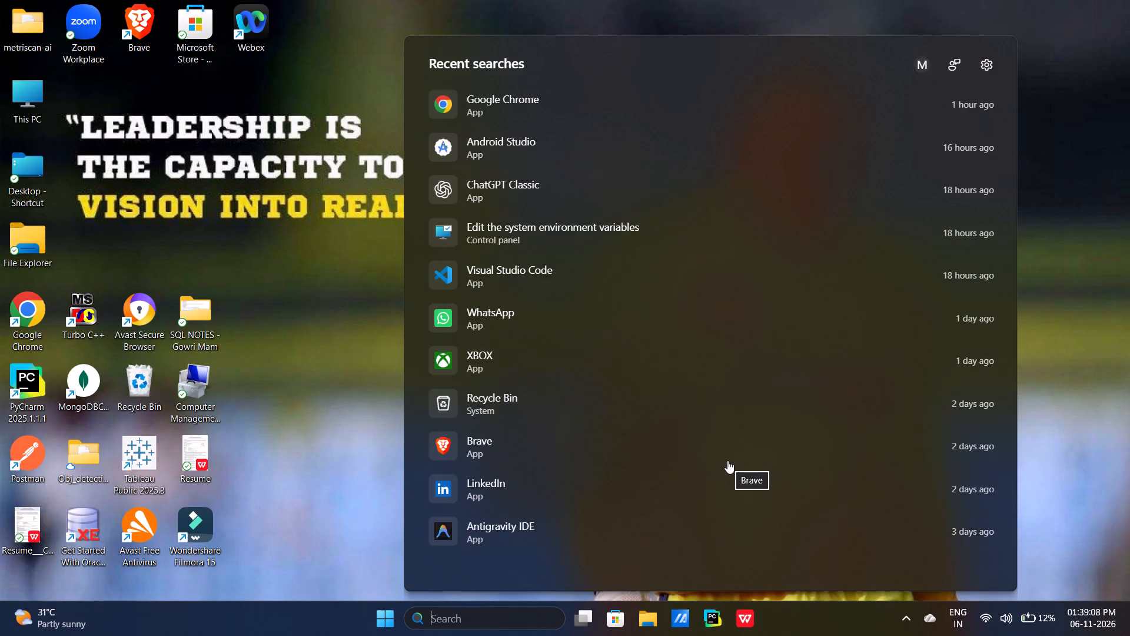
{"action": "type", "text": "goo"}
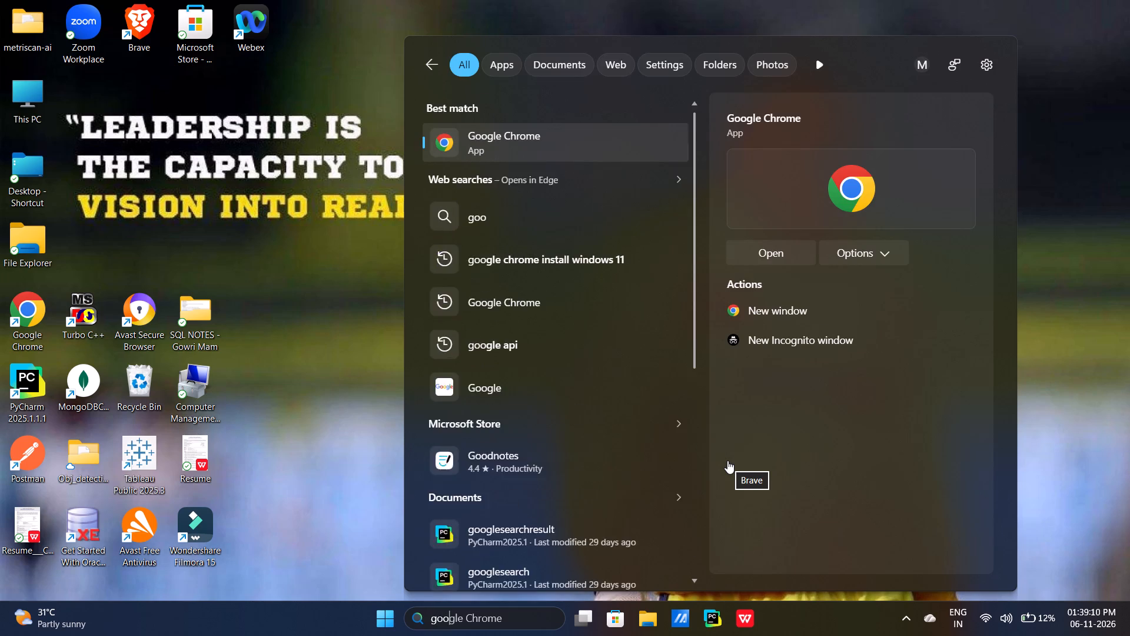
{"action": "key", "text": "Return"}
{"action": "scroll", "coordinate": [561, 425], "scroll_direction": "down", "scroll_amount": 9}
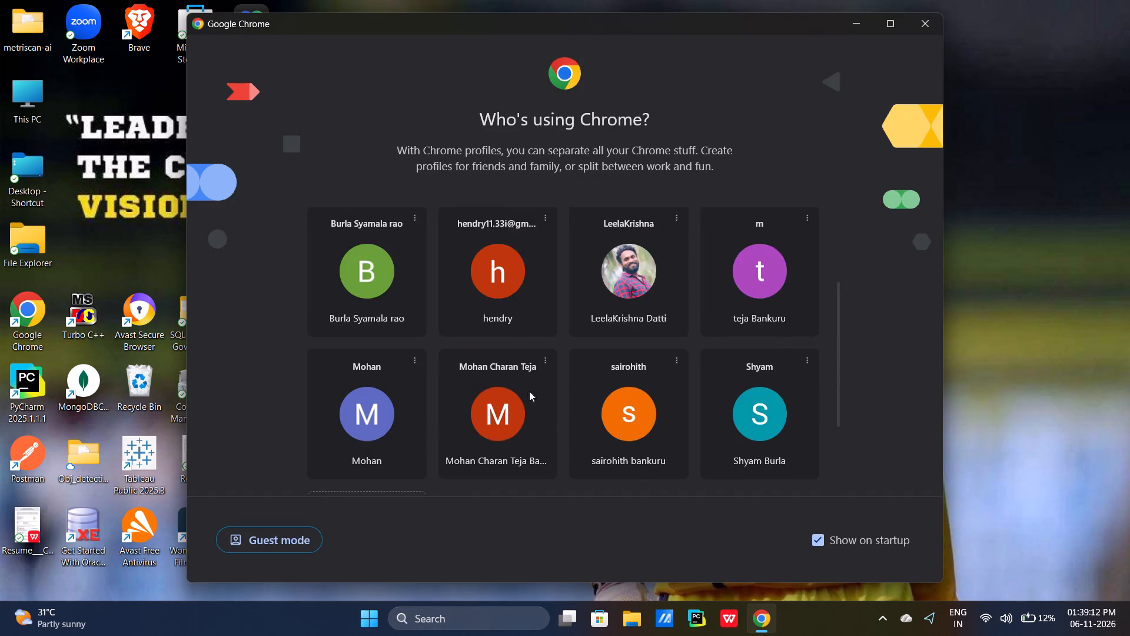
{"action": "left_click", "coordinate": [370, 279]}
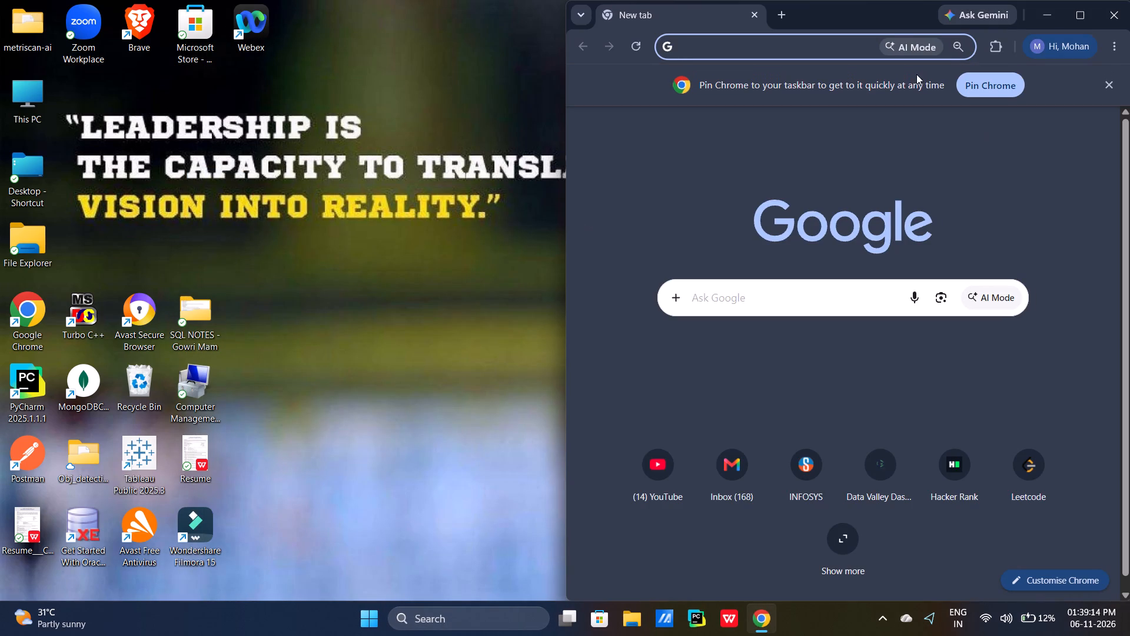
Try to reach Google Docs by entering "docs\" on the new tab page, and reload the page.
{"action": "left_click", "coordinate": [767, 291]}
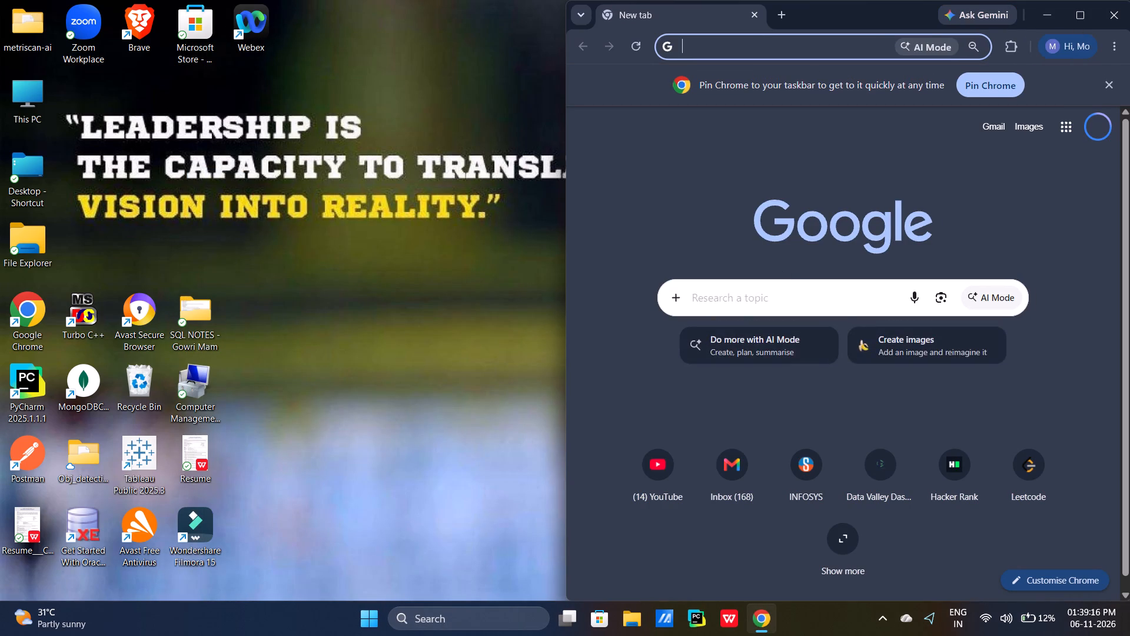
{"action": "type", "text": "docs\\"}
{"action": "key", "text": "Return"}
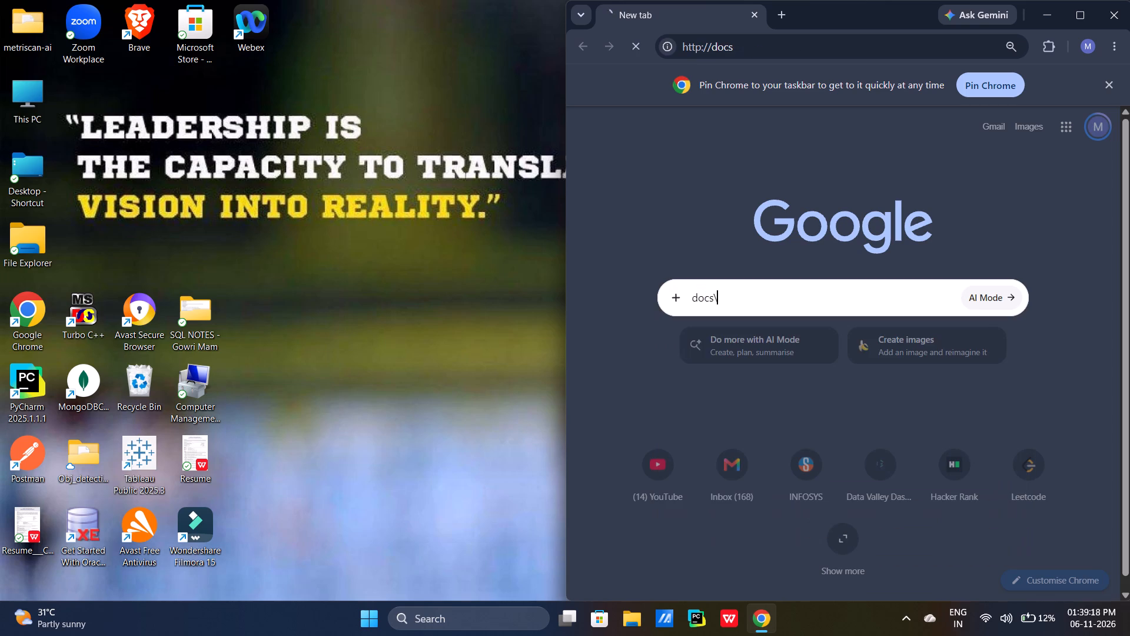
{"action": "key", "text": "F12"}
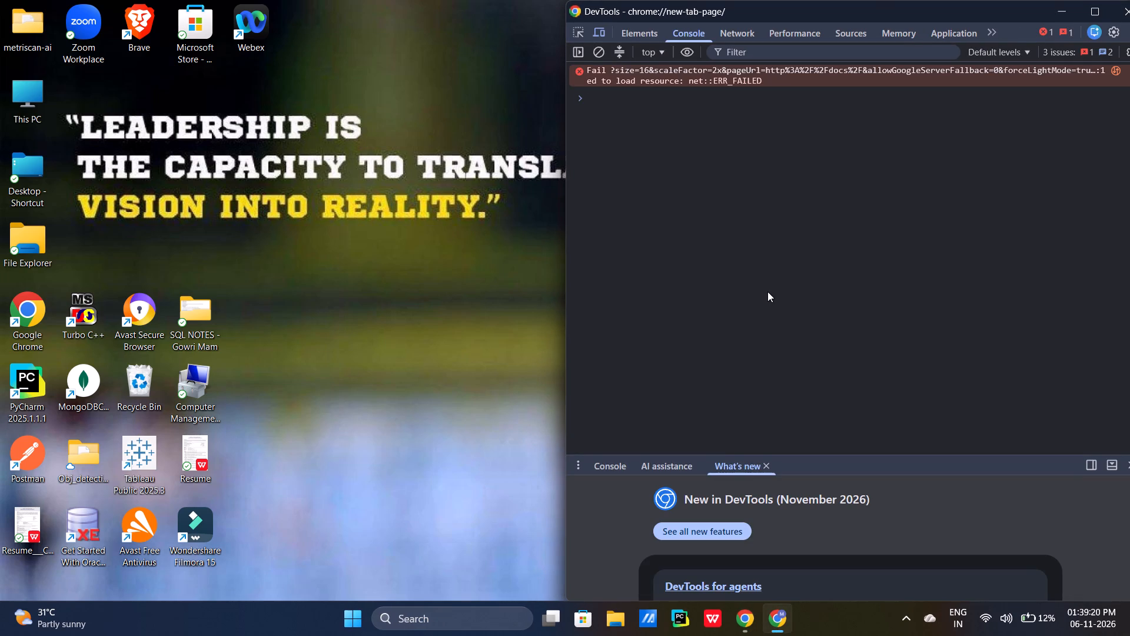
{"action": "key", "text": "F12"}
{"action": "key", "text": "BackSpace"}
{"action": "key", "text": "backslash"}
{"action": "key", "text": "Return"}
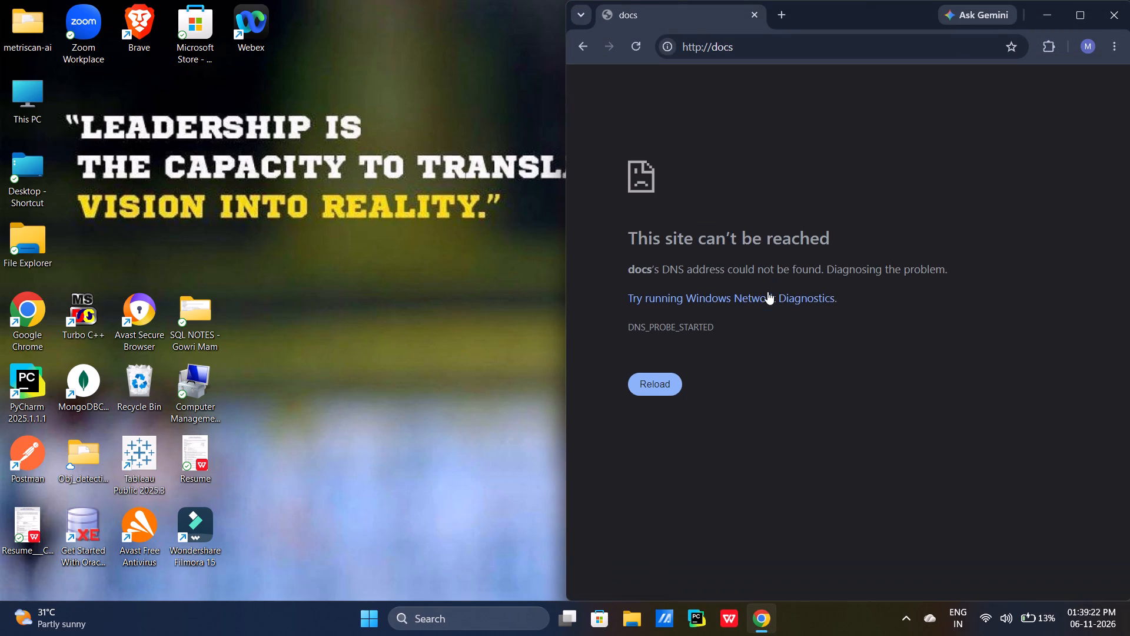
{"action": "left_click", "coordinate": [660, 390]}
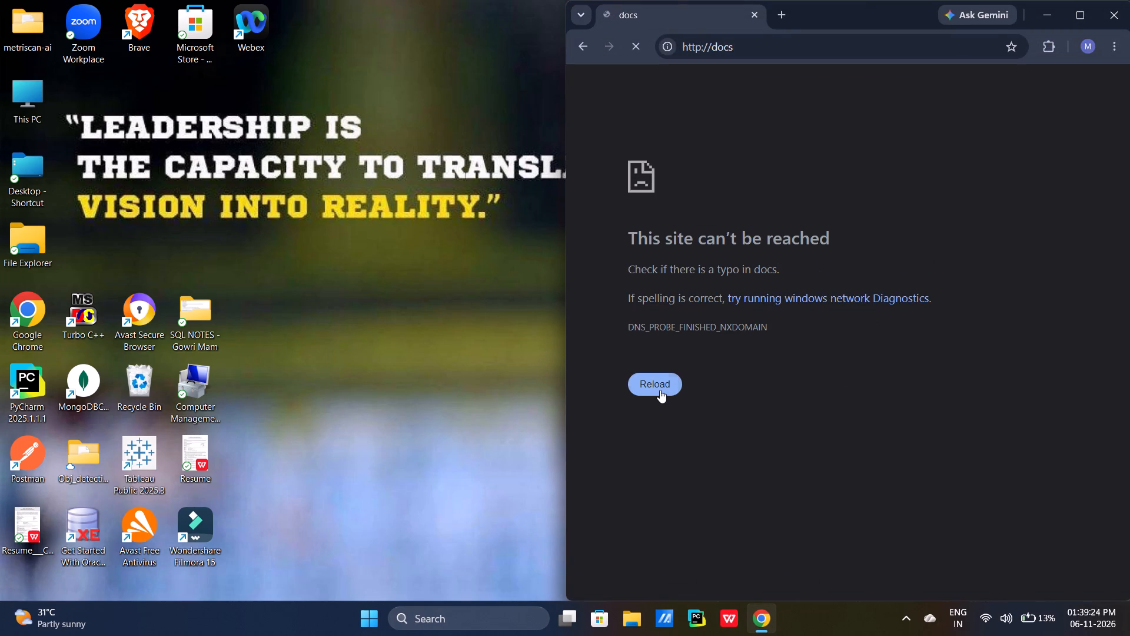
In a maximized browser window, search Google for docs and open the Google Docs sign-in result.
{"action": "left_click", "coordinate": [1074, 8]}
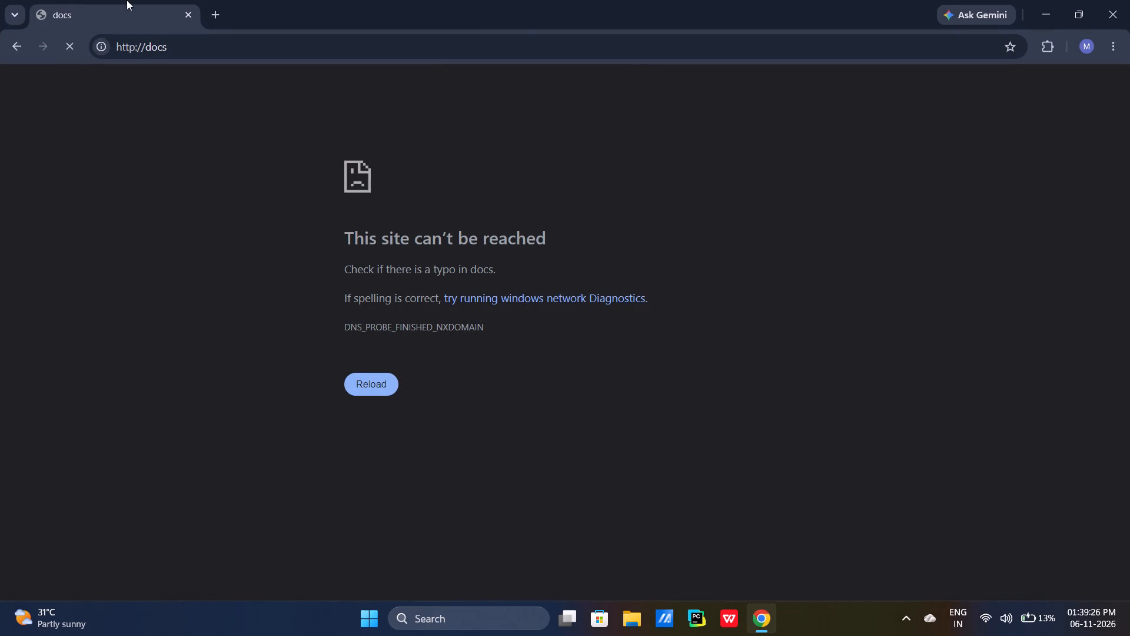
{"action": "left_click", "coordinate": [127, 0]}
{"action": "left_click", "coordinate": [21, 53]}
{"action": "left_click", "coordinate": [398, 263]}
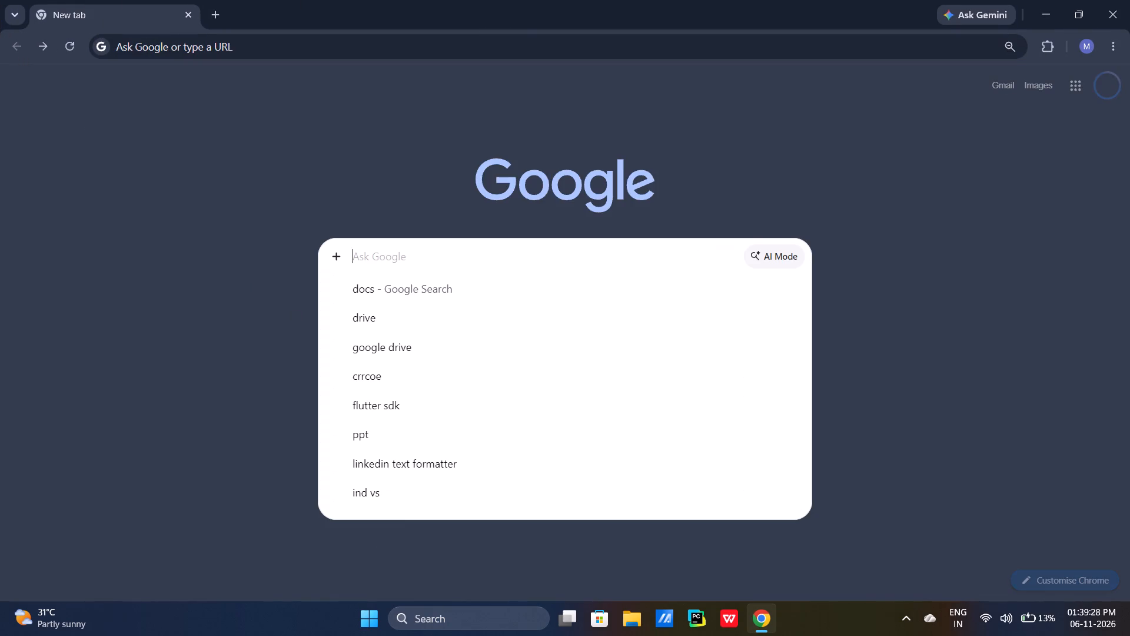
{"action": "left_click", "coordinate": [391, 294]}
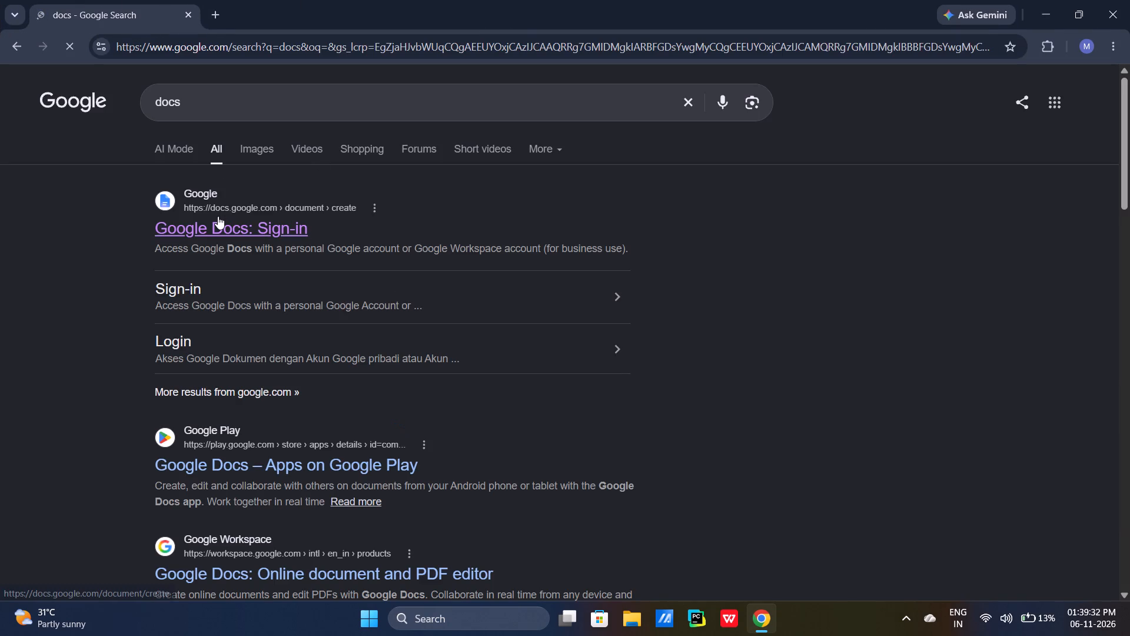
{"action": "left_click", "coordinate": [218, 216]}
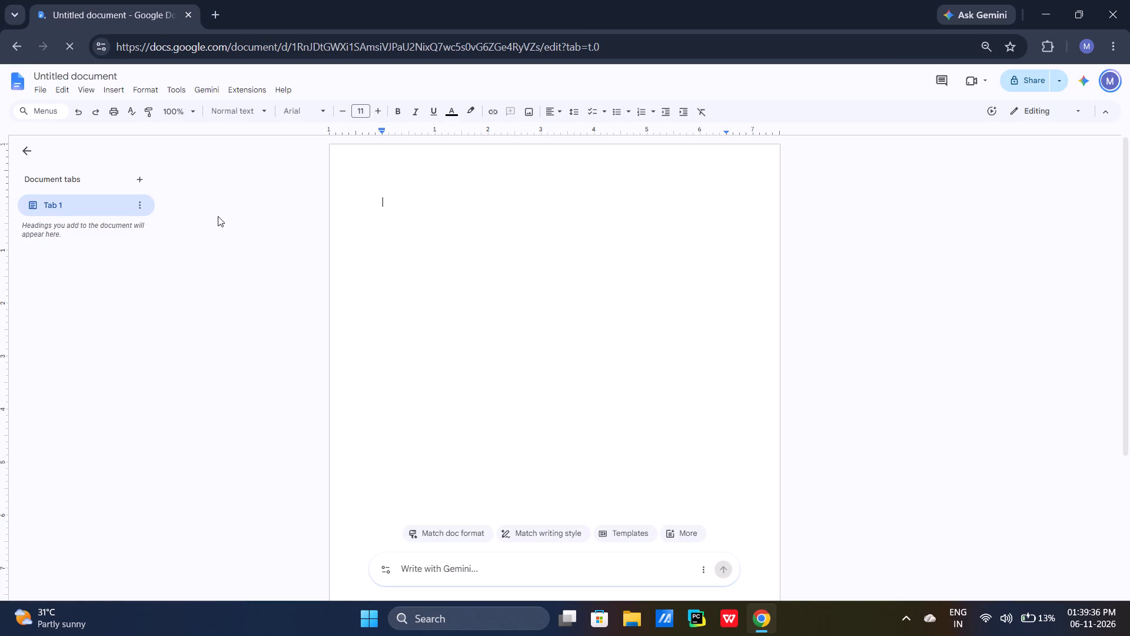
Go to the Docs home page and open the recent untitled document opened at 12:49 PM.
{"action": "left_click", "coordinate": [40, 79]}
{"action": "left_click", "coordinate": [19, 85]}
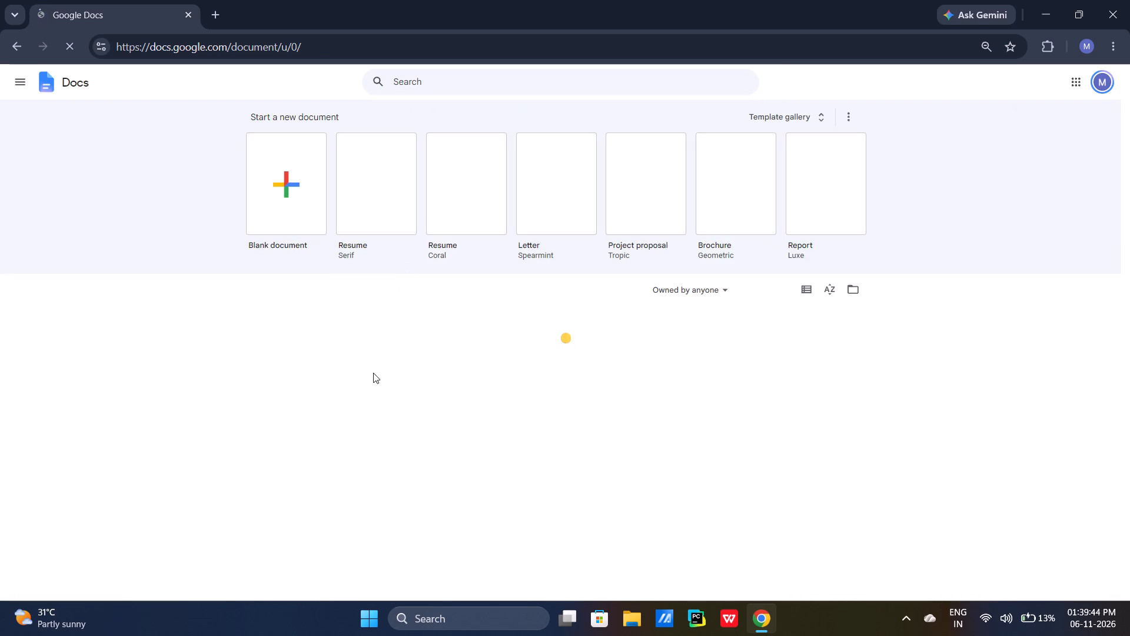
{"action": "scroll", "coordinate": [373, 373], "scroll_direction": "down", "scroll_amount": 1}
{"action": "scroll", "coordinate": [467, 372], "scroll_direction": "down", "scroll_amount": 1}
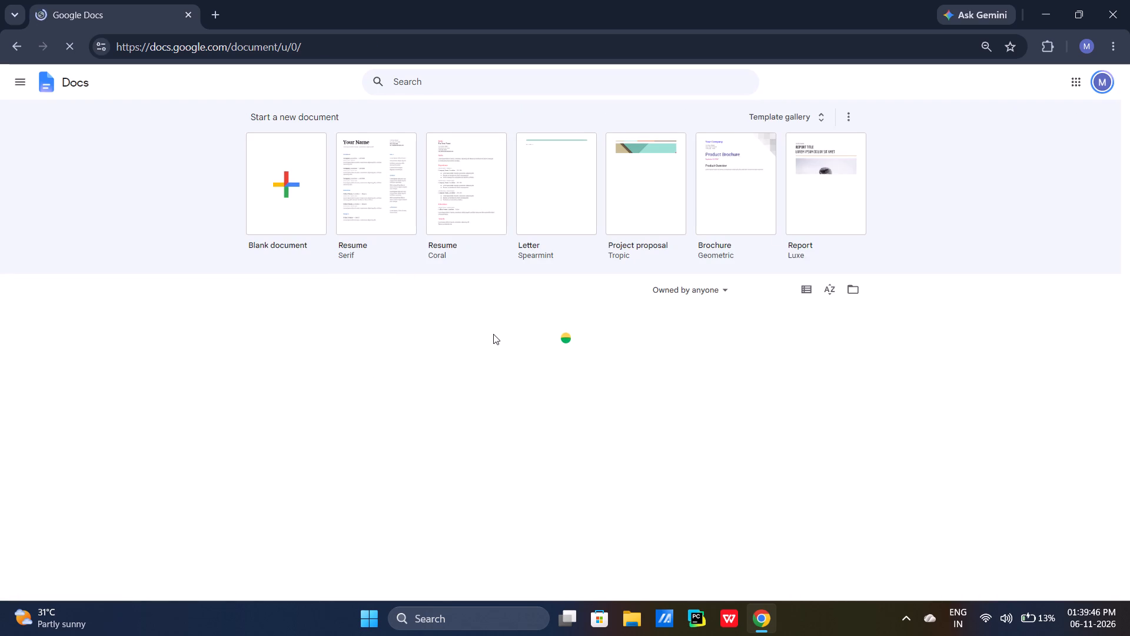
{"action": "scroll", "coordinate": [493, 334], "scroll_direction": "up", "scroll_amount": 1}
{"action": "scroll", "coordinate": [325, 491], "scroll_direction": "down", "scroll_amount": 1}
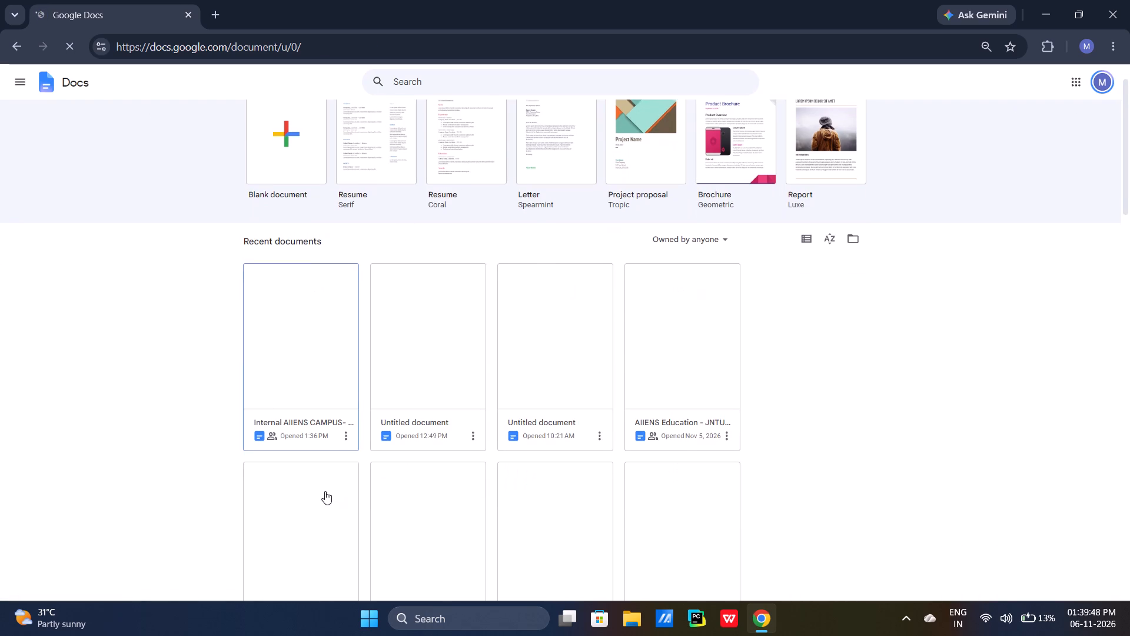
{"action": "scroll", "coordinate": [488, 468], "scroll_direction": "down", "scroll_amount": 1}
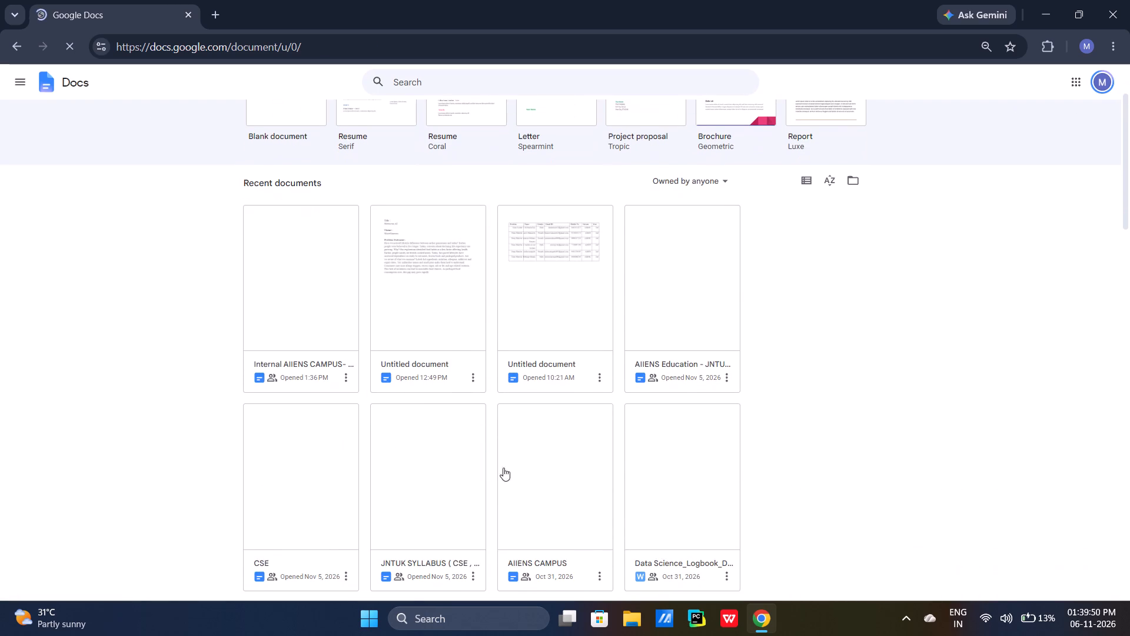
{"action": "scroll", "coordinate": [518, 420], "scroll_direction": "down", "scroll_amount": 7}
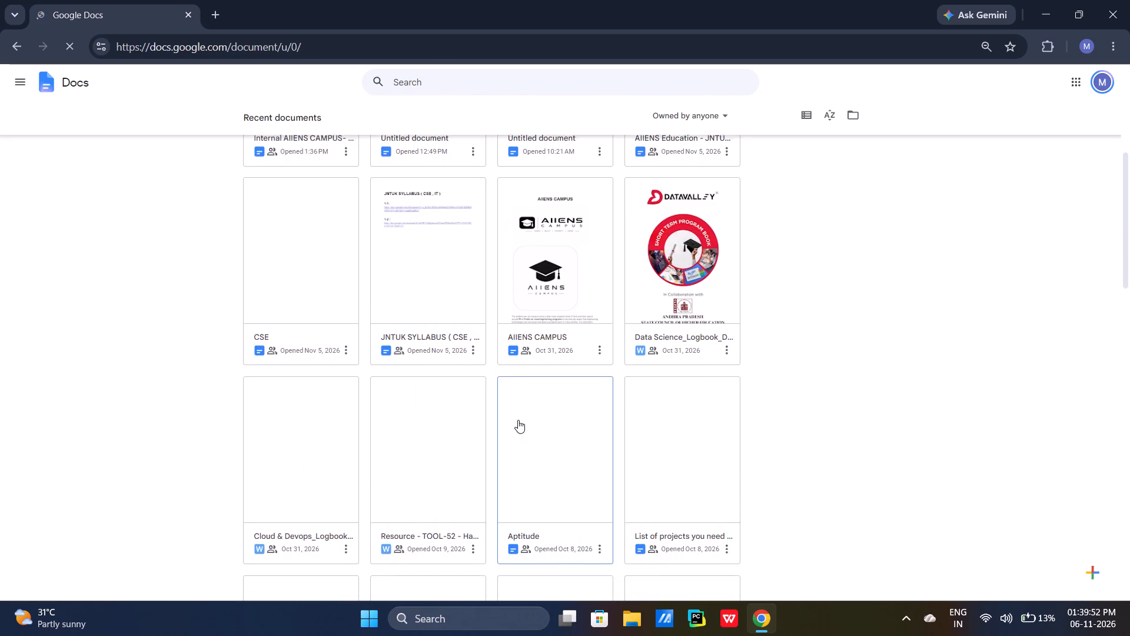
{"action": "scroll", "coordinate": [518, 420], "scroll_direction": "down", "scroll_amount": 8}
{"action": "scroll", "coordinate": [518, 420], "scroll_direction": "up", "scroll_amount": 14}
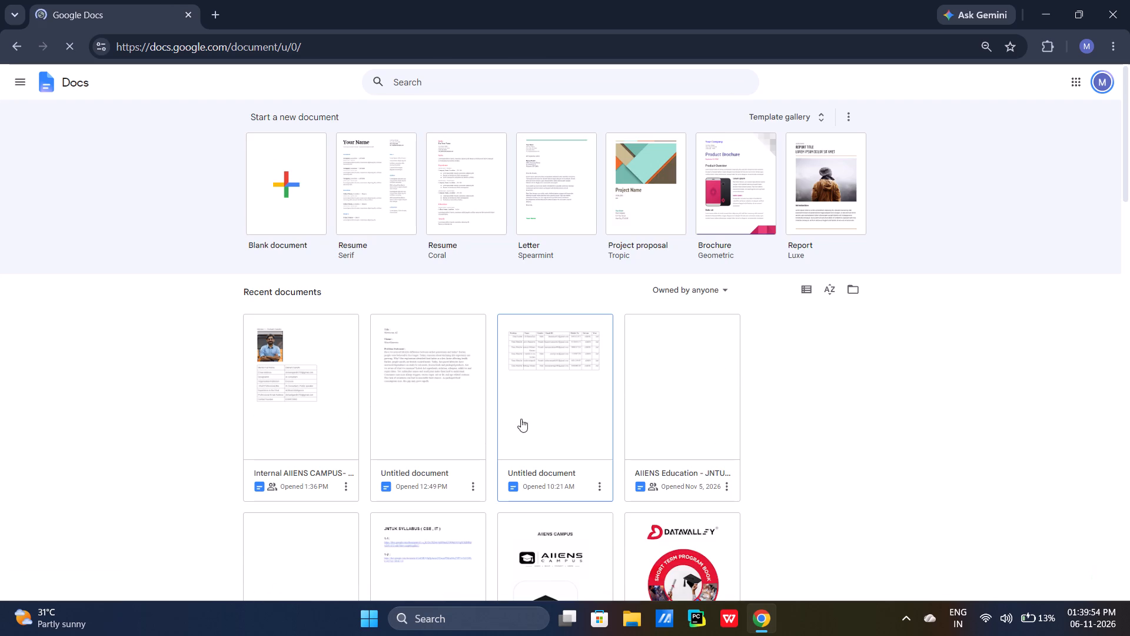
{"action": "left_click", "coordinate": [390, 401]}
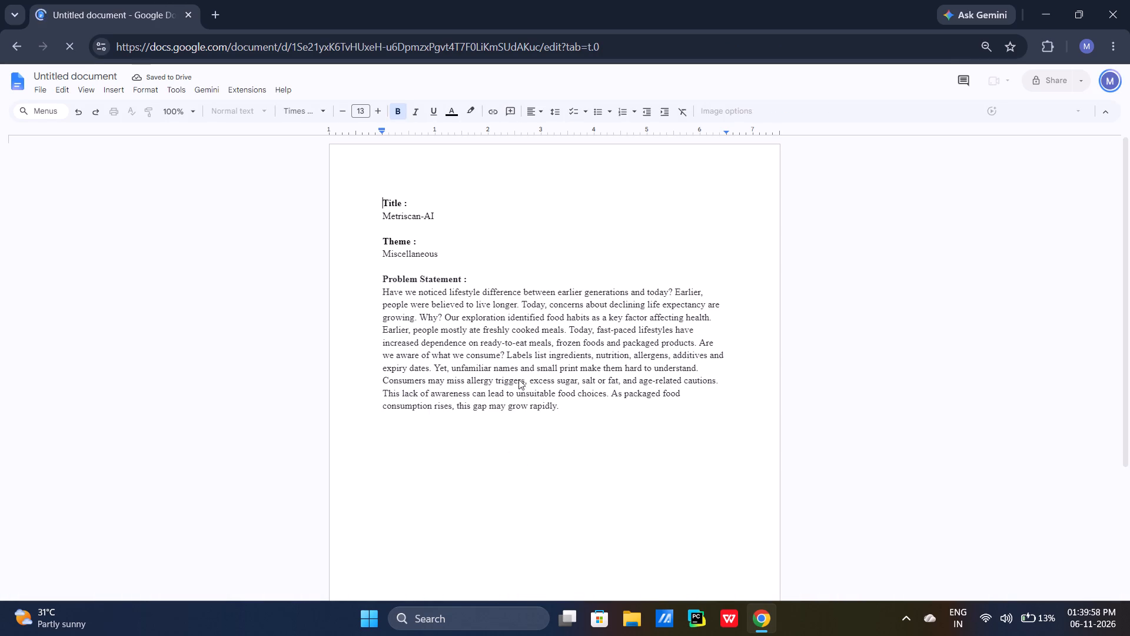
Delete all the text in the document, from the Title heading through the end of the problem statement.
{"action": "left_click_drag", "start_coordinate": [561, 406], "coordinate": [368, 197]}
{"action": "key", "text": "BackSpace"}
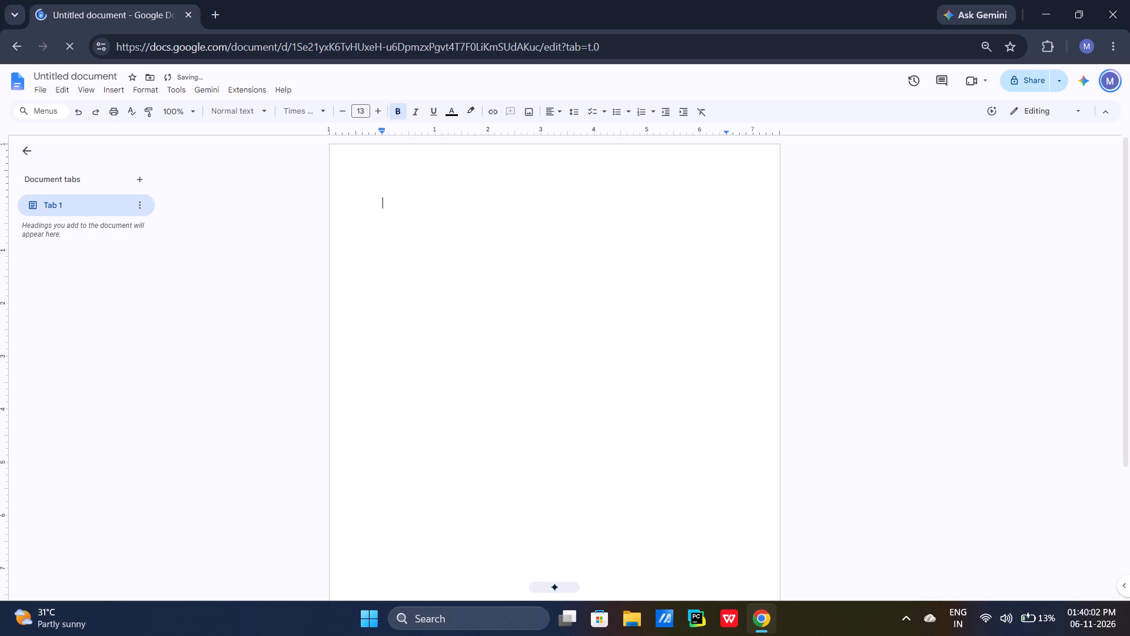
Open Windows search.
{"action": "key", "text": "super+s"}
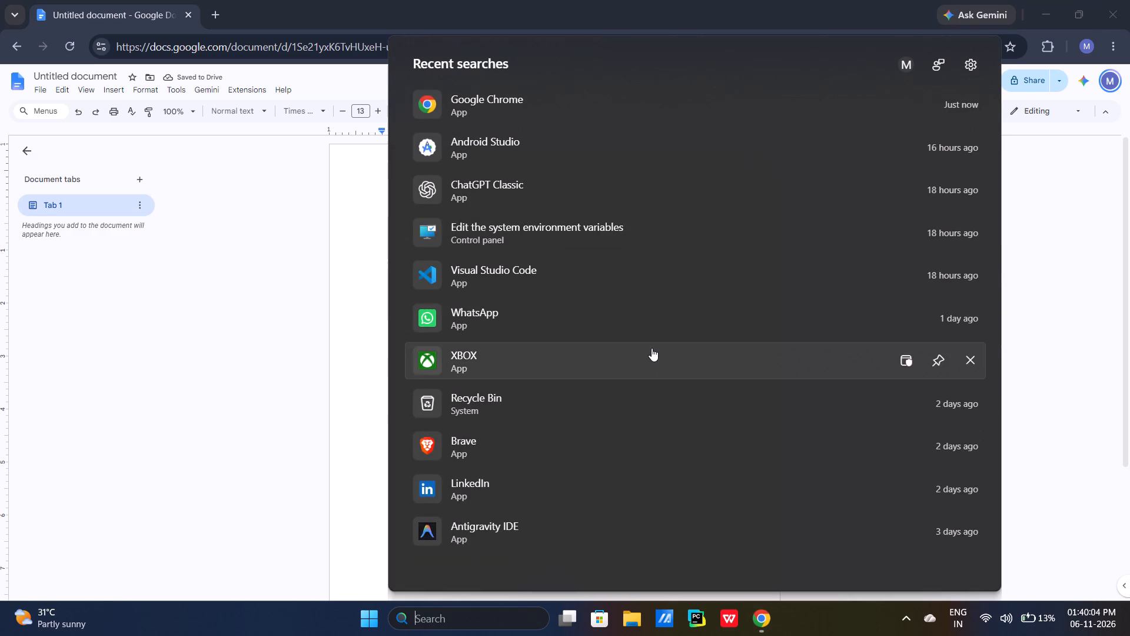
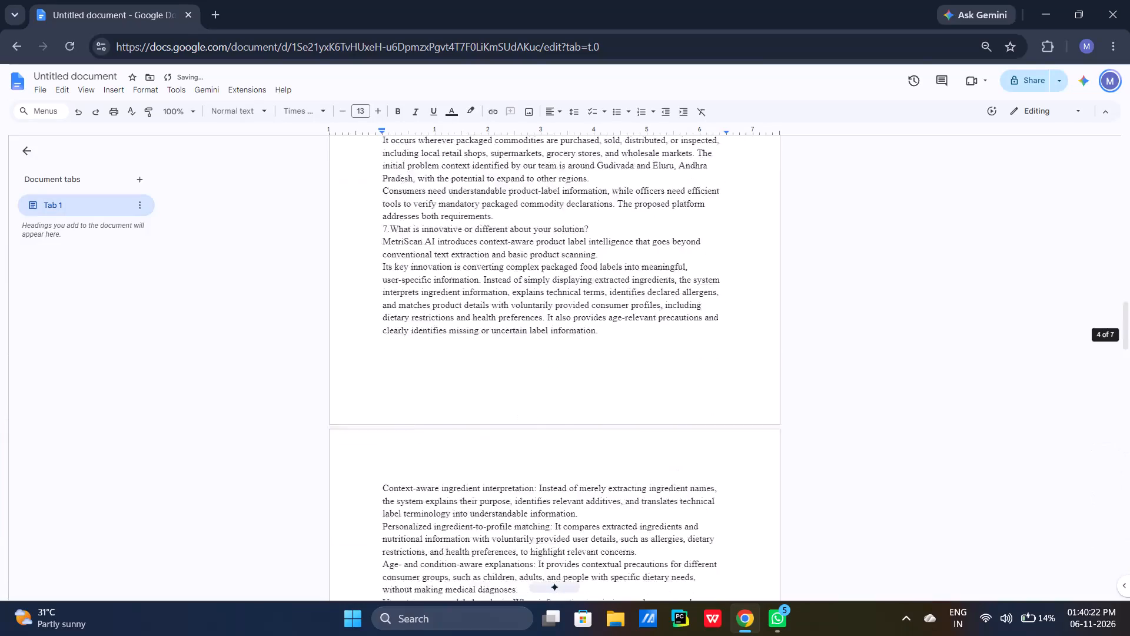
Insert two line breaks after the Mail line to separate it from the 2.Submission heading.
{"action": "scroll", "coordinate": [454, 340], "scroll_direction": "up", "scroll_amount": 18}
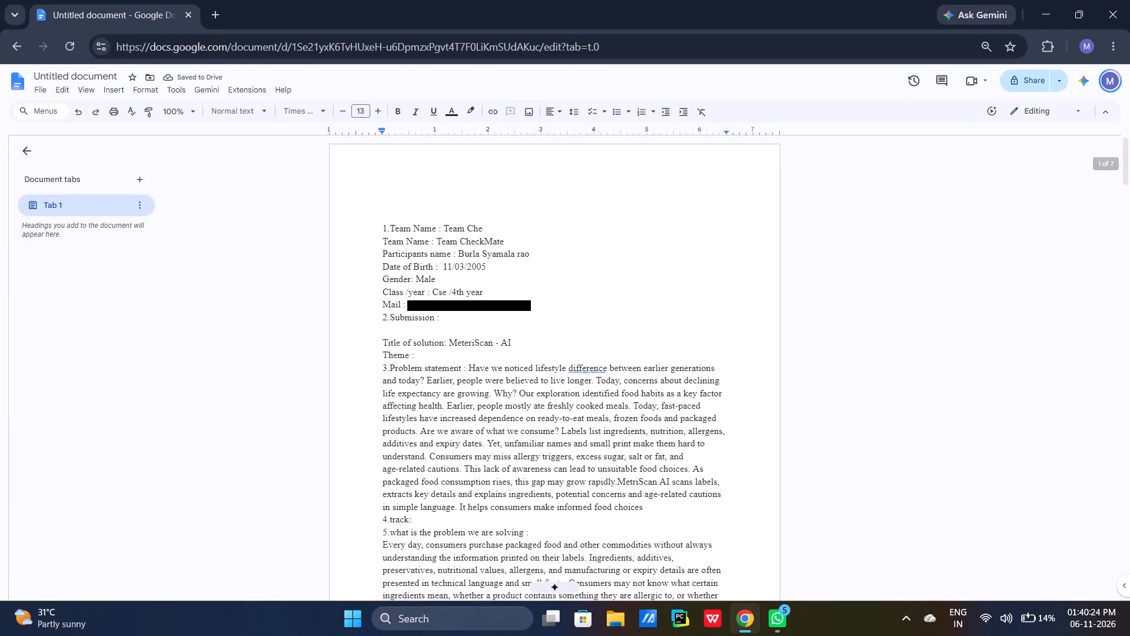
{"action": "left_click", "coordinate": [537, 303]}
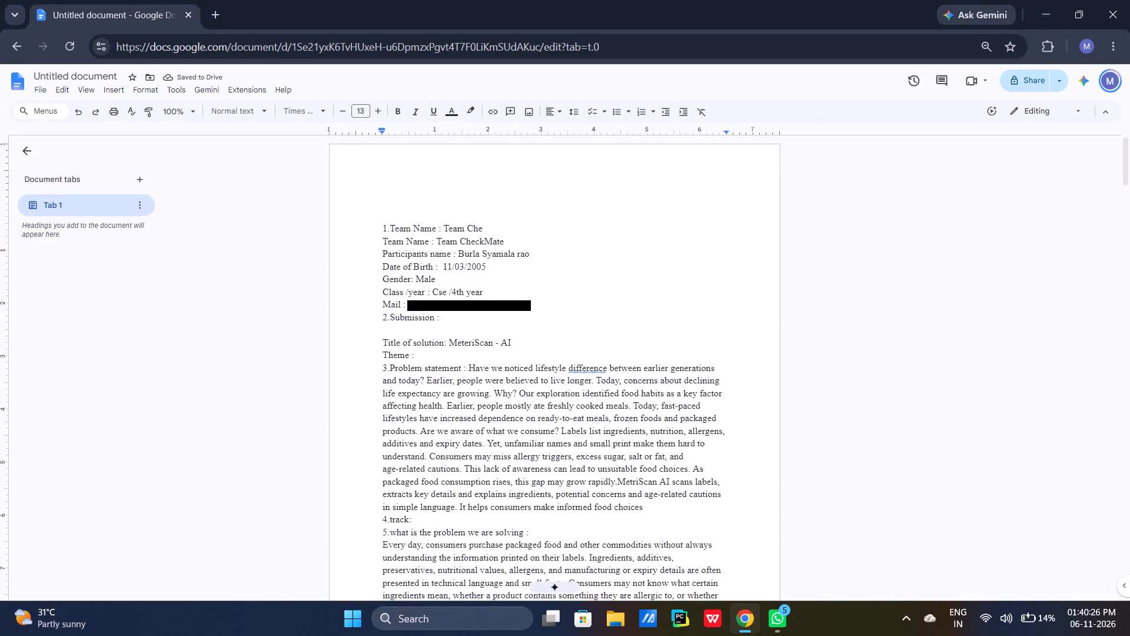
{"action": "key", "text": "shift+Return"}
{"action": "key", "text": "shift+Return"}
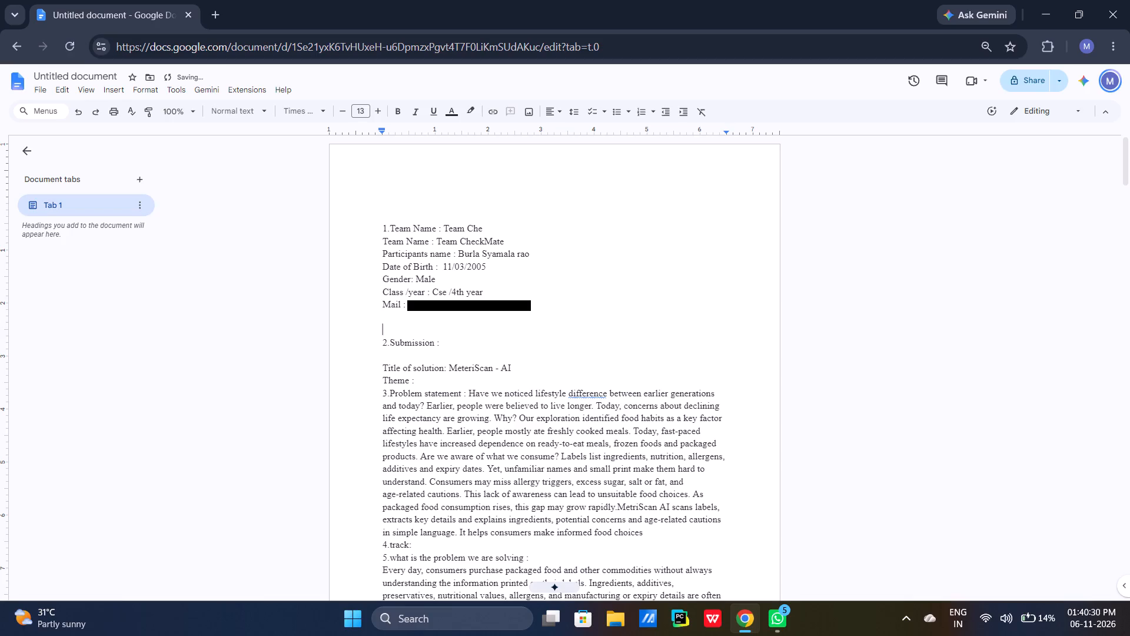
Delete the incomplete team name text after "1." at the top and leave one blank line beneath the number.
{"action": "left_click_drag", "start_coordinate": [486, 226], "coordinate": [425, 225]}
{"action": "left_click_drag", "start_coordinate": [425, 225], "coordinate": [391, 226]}
{"action": "key", "text": "BackSpace"}
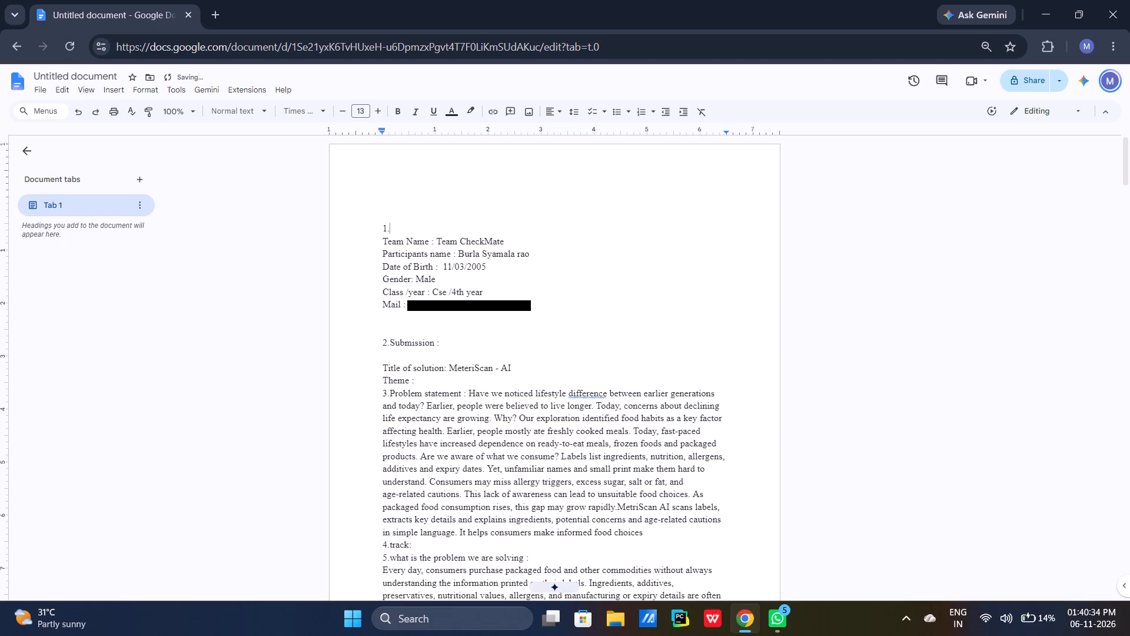
{"action": "key", "text": "shift+Return"}
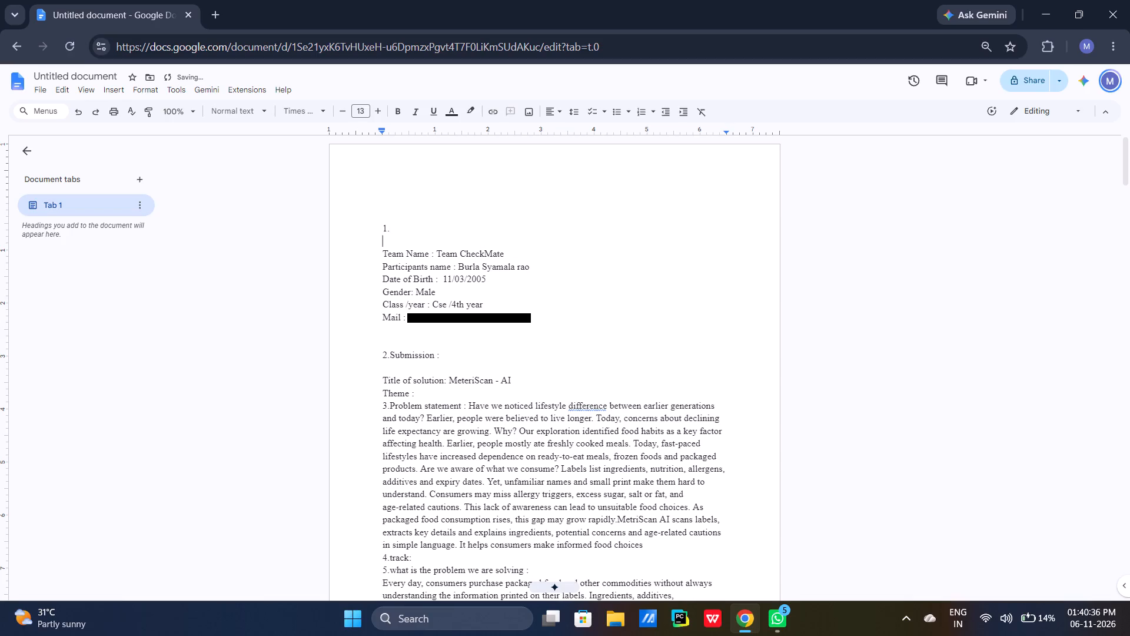
{"action": "key", "text": "shift+Return"}
{"action": "scroll", "coordinate": [395, 320], "scroll_direction": "down", "scroll_amount": 1}
{"action": "scroll", "coordinate": [471, 325], "scroll_direction": "up", "scroll_amount": 1}
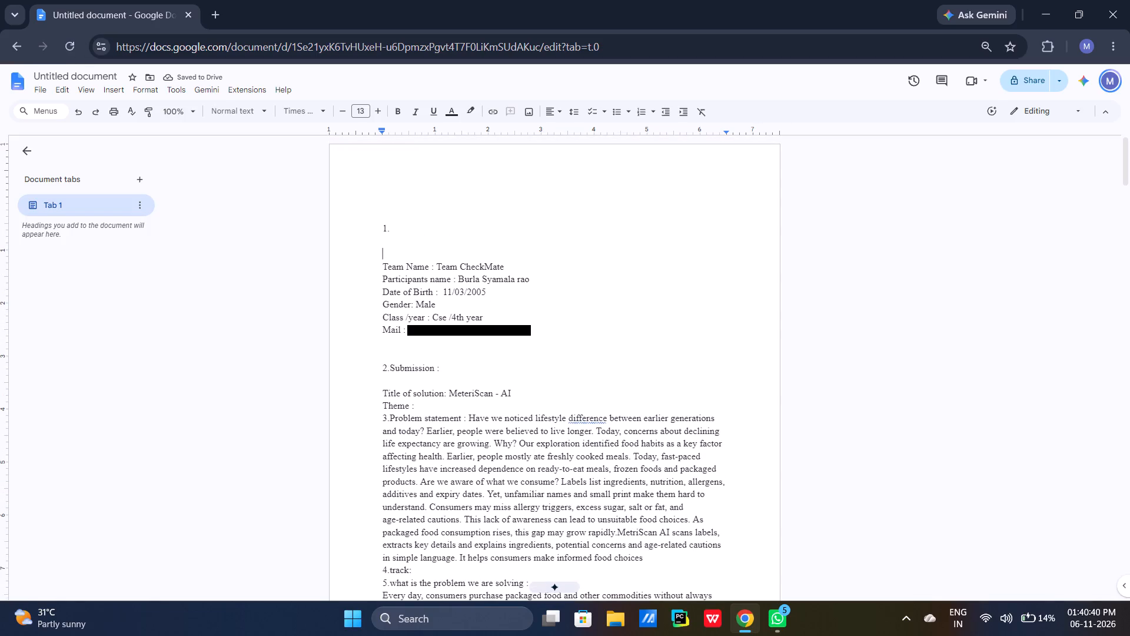
{"action": "key", "text": "BackSpace"}
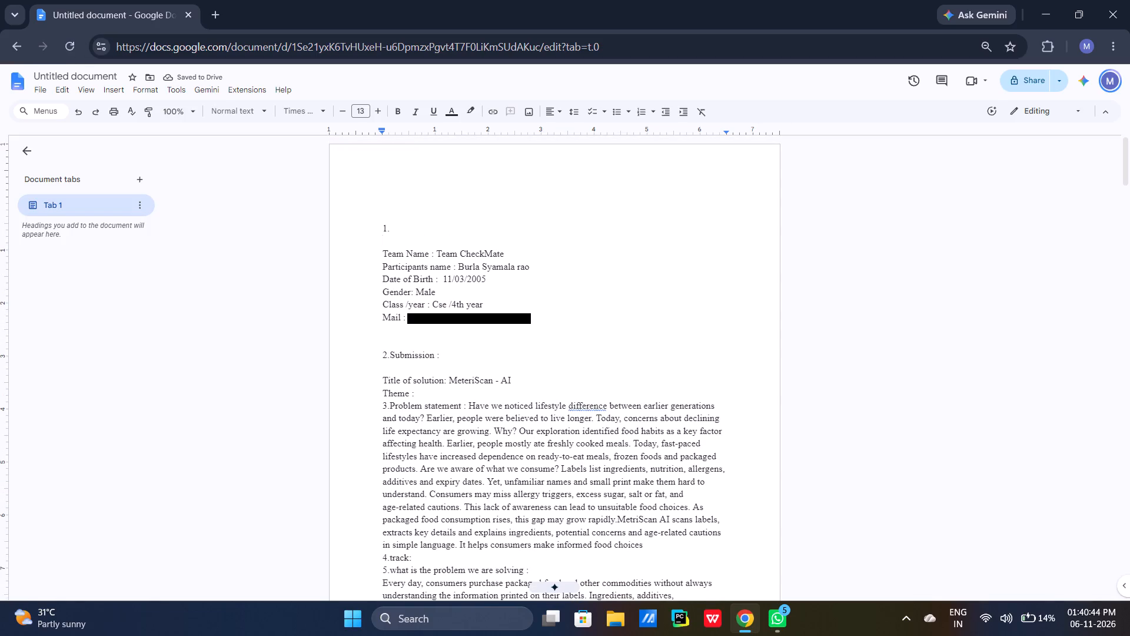
Edit the Class /year entry to read "CSE /Final year".
{"action": "scroll", "coordinate": [467, 290], "scroll_direction": "down", "scroll_amount": 2}
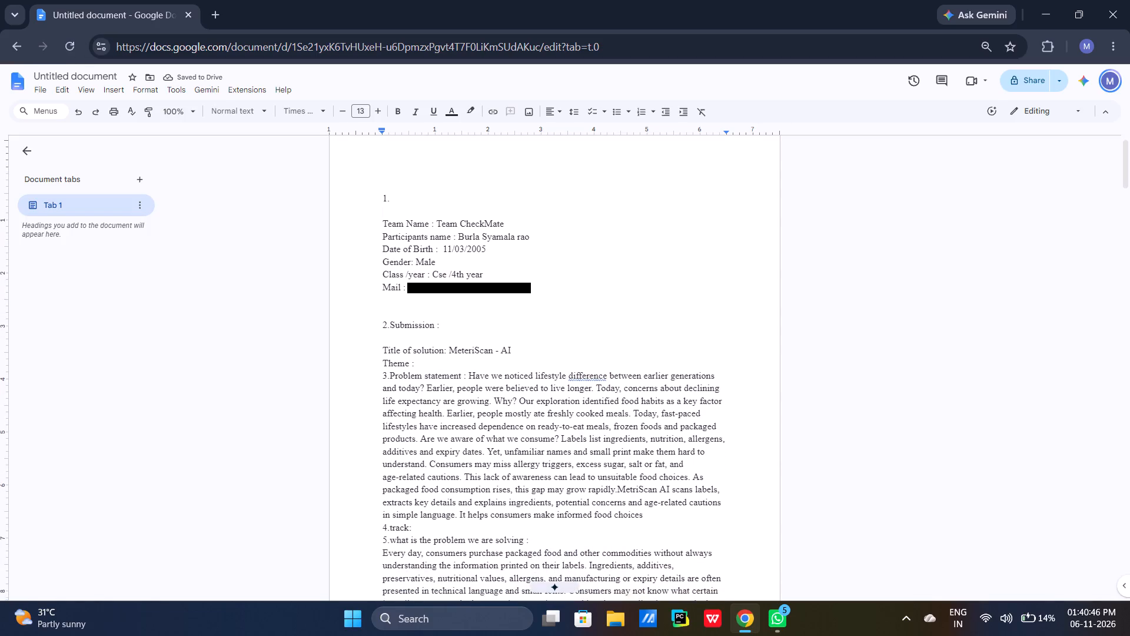
{"action": "scroll", "coordinate": [435, 292], "scroll_direction": "down", "scroll_amount": 2}
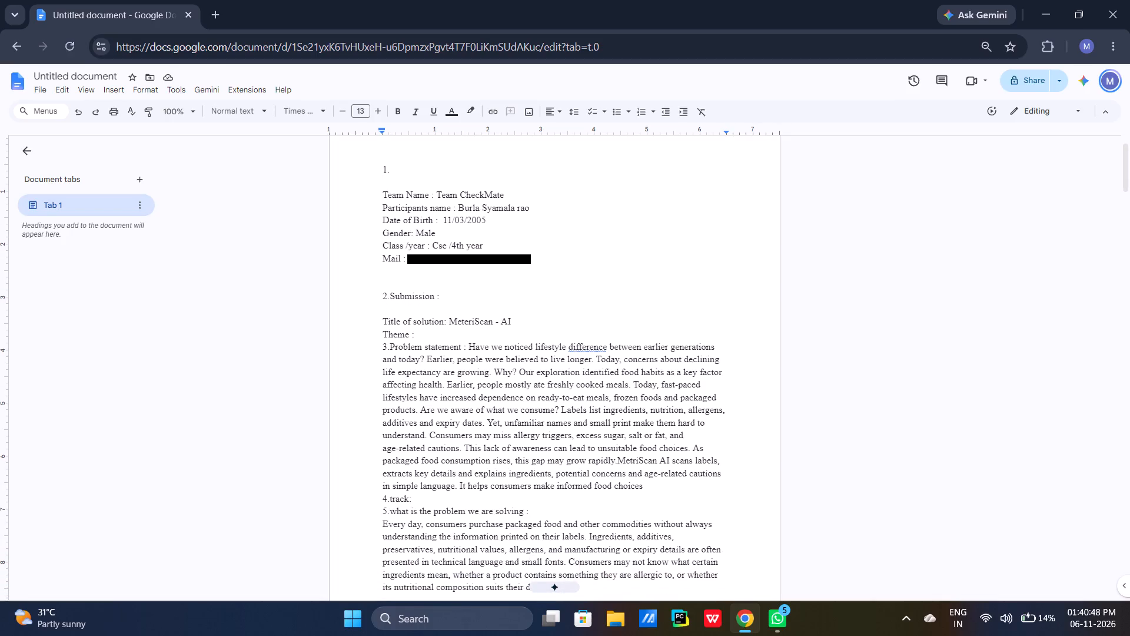
{"action": "left_click", "coordinate": [460, 247]}
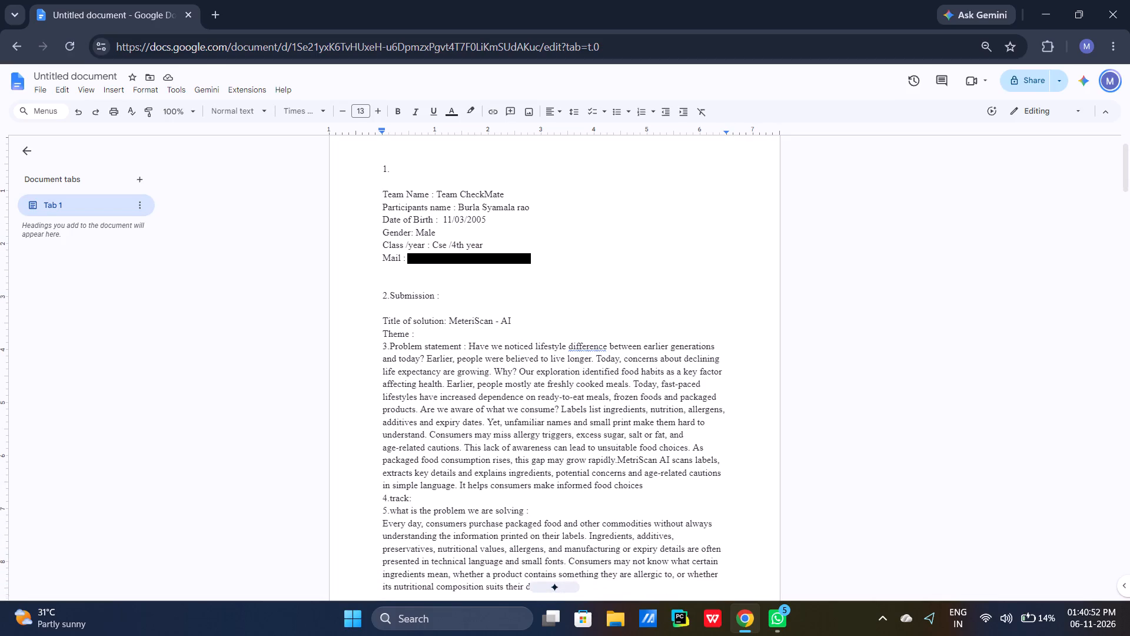
{"action": "key", "text": "Right"}
{"action": "key", "text": "BackSpace"}
{"action": "key", "text": "BackSpace"}
{"action": "key", "text": "BackSpace"}
{"action": "key", "text": "shift+f"}
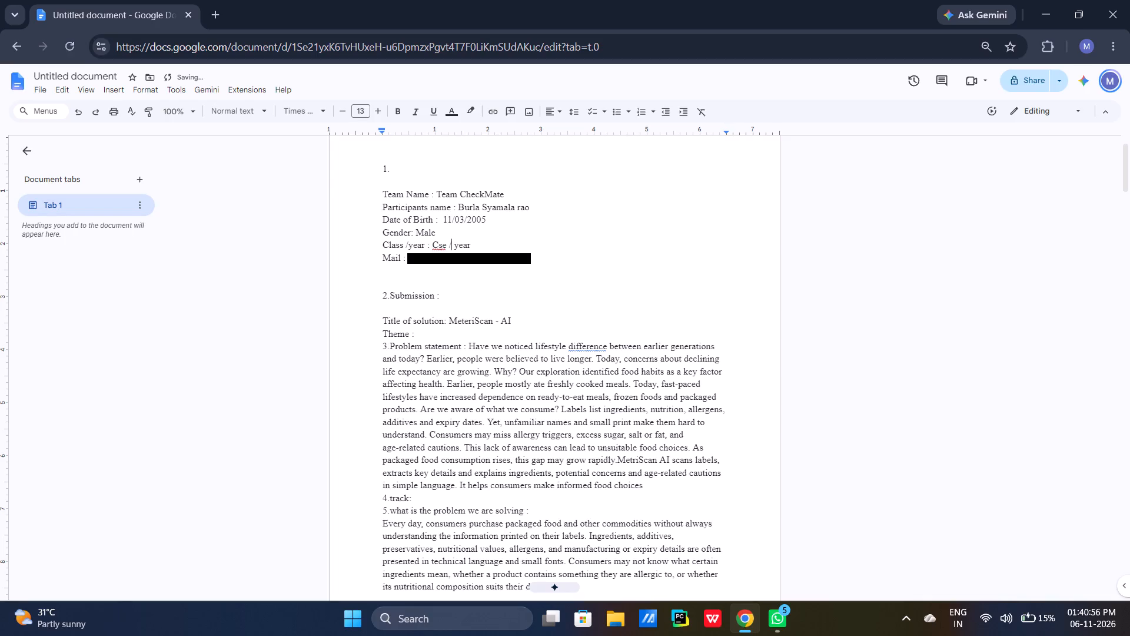
{"action": "type", "text": "ina"}
{"action": "key", "text": "l"}
{"action": "left_click", "coordinate": [448, 246]}
{"action": "key", "text": "BackSpace"}
{"action": "key", "text": "BackSpace"}
{"action": "type", "text": "SE"}
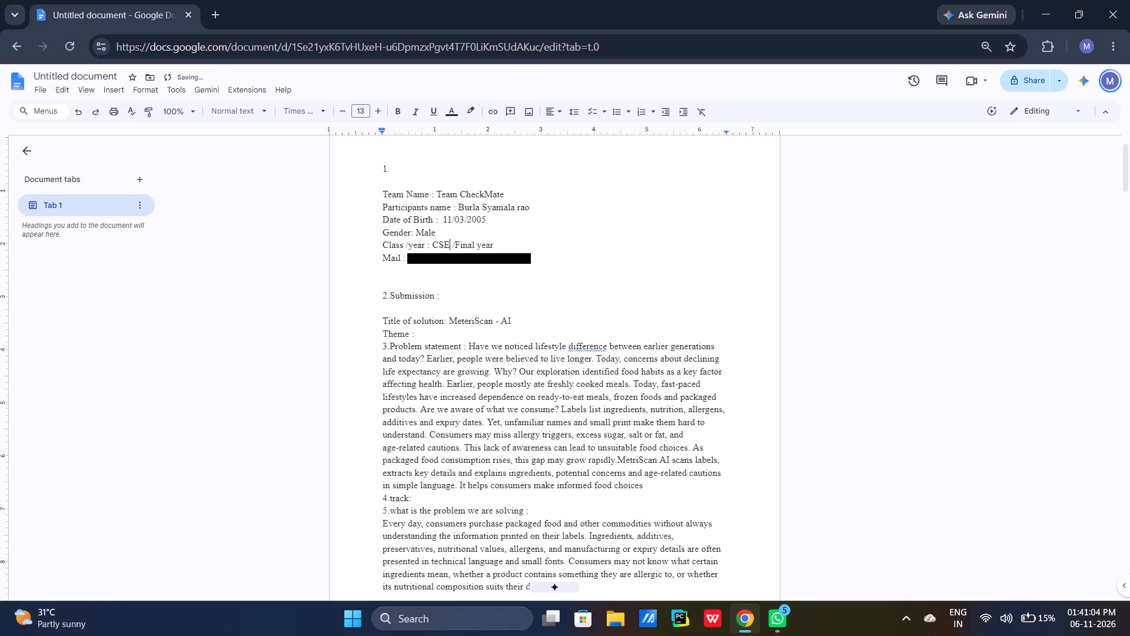
Add a blank line above the 3.Problem statement heading and move its paragraph onto a new line below the heading.
{"action": "scroll", "coordinate": [497, 226], "scroll_direction": "down", "scroll_amount": 1}
{"action": "scroll", "coordinate": [510, 274], "scroll_direction": "down", "scroll_amount": 1}
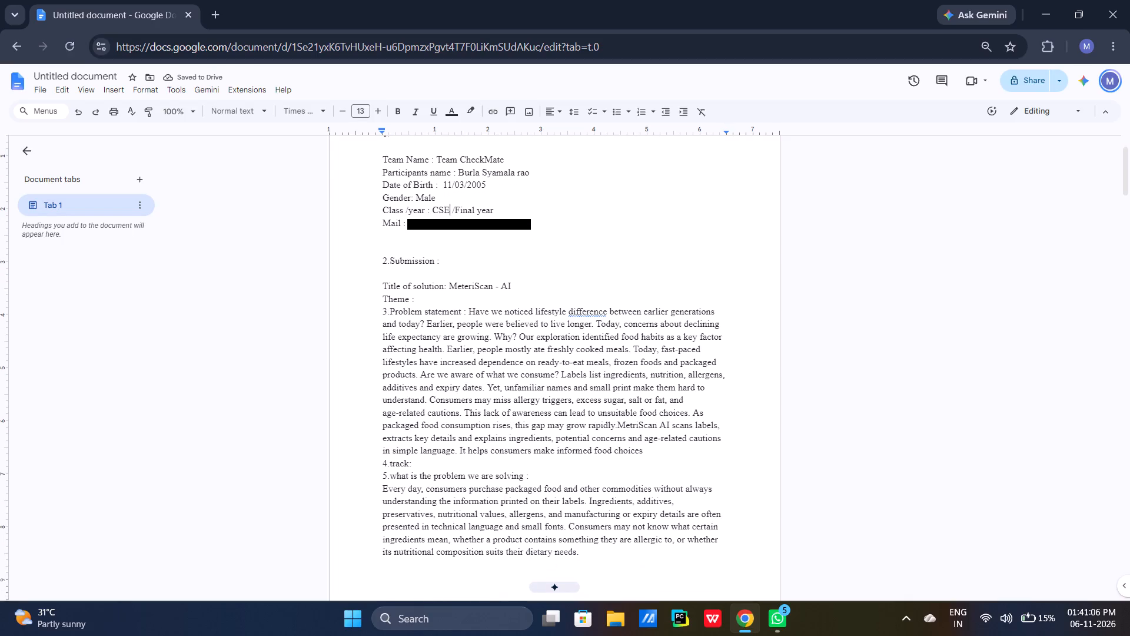
{"action": "scroll", "coordinate": [507, 264], "scroll_direction": "down", "scroll_amount": 1}
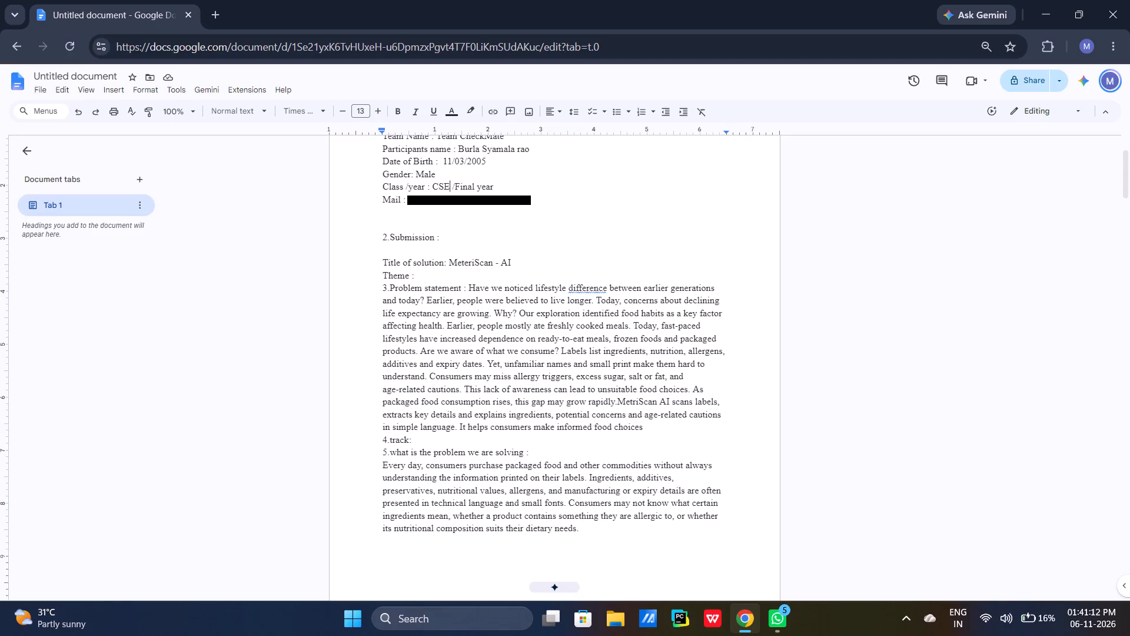
{"action": "left_click", "coordinate": [436, 253]}
{"action": "left_click", "coordinate": [382, 286]}
{"action": "key", "text": "shift+Return"}
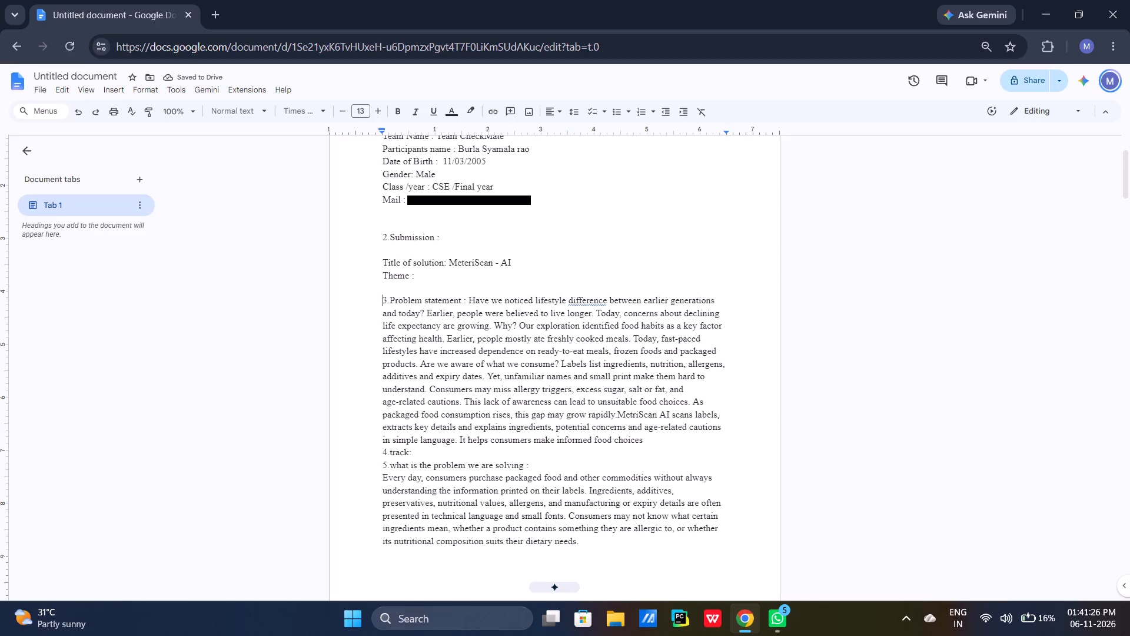
{"action": "left_click", "coordinate": [469, 302]}
{"action": "key", "text": "shift+Return"}
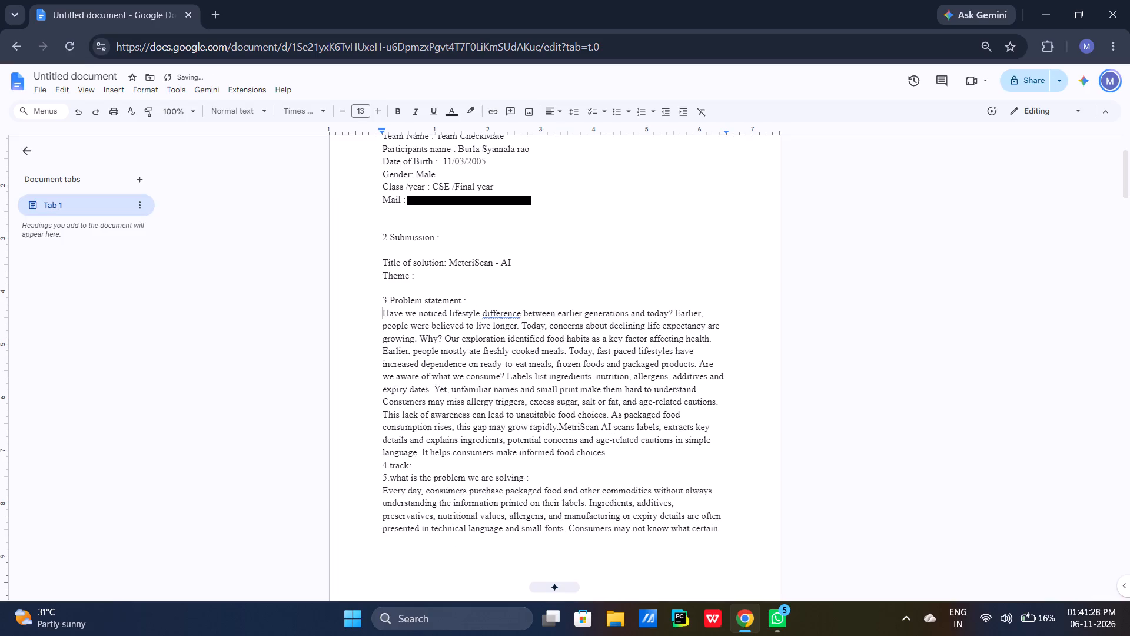
{"action": "left_click", "coordinate": [511, 316]}
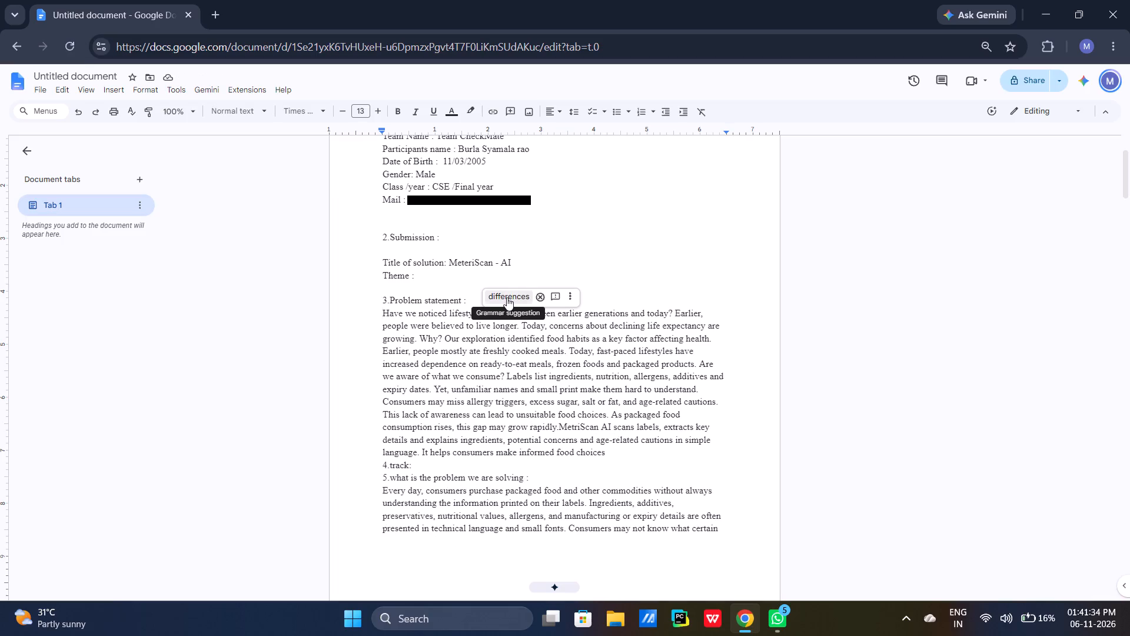
{"action": "left_click", "coordinate": [561, 379]}
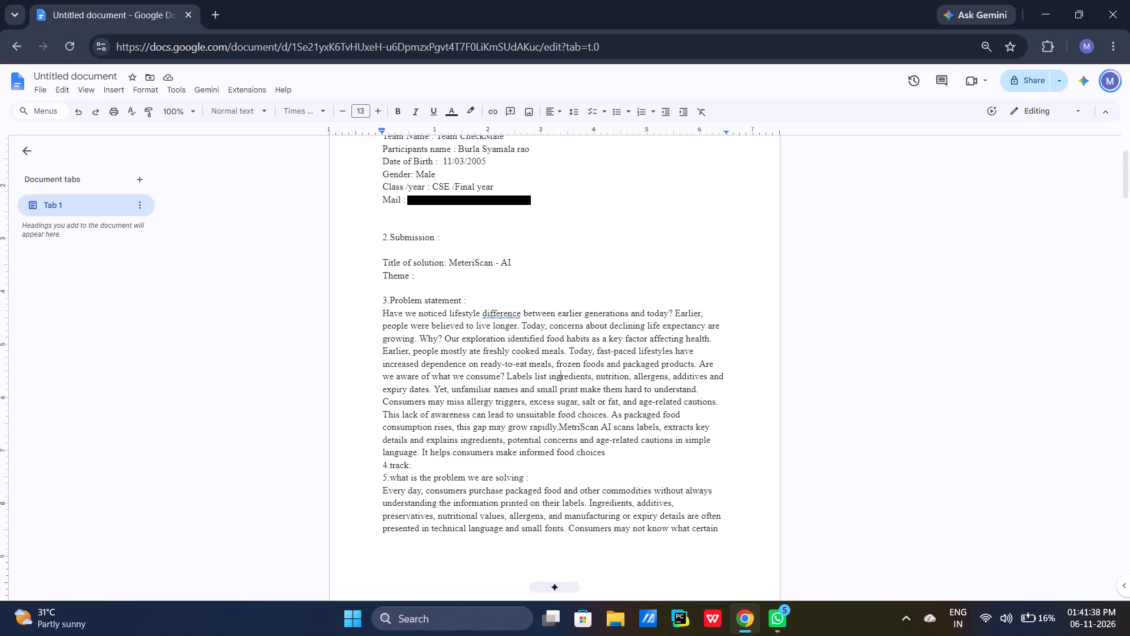
Insert a blank line above the 4.track heading and another above the 5.what is the problem we are solving heading.
{"action": "left_click", "coordinate": [383, 465]}
{"action": "key", "text": "shift+Return"}
{"action": "left_click", "coordinate": [380, 489]}
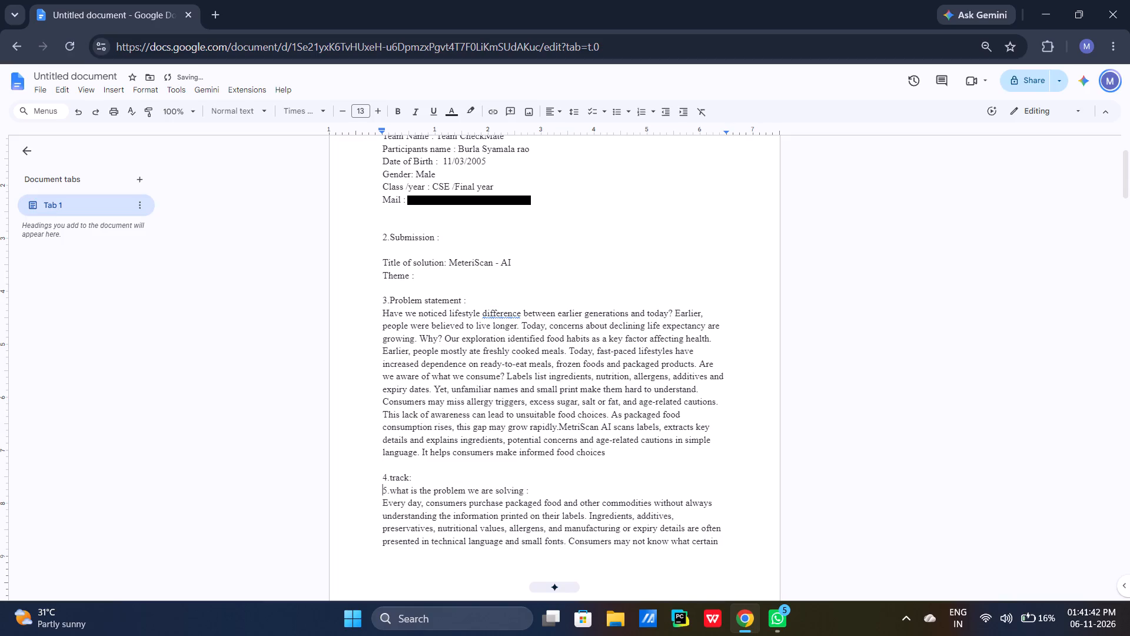
{"action": "key", "text": "shift+Return"}
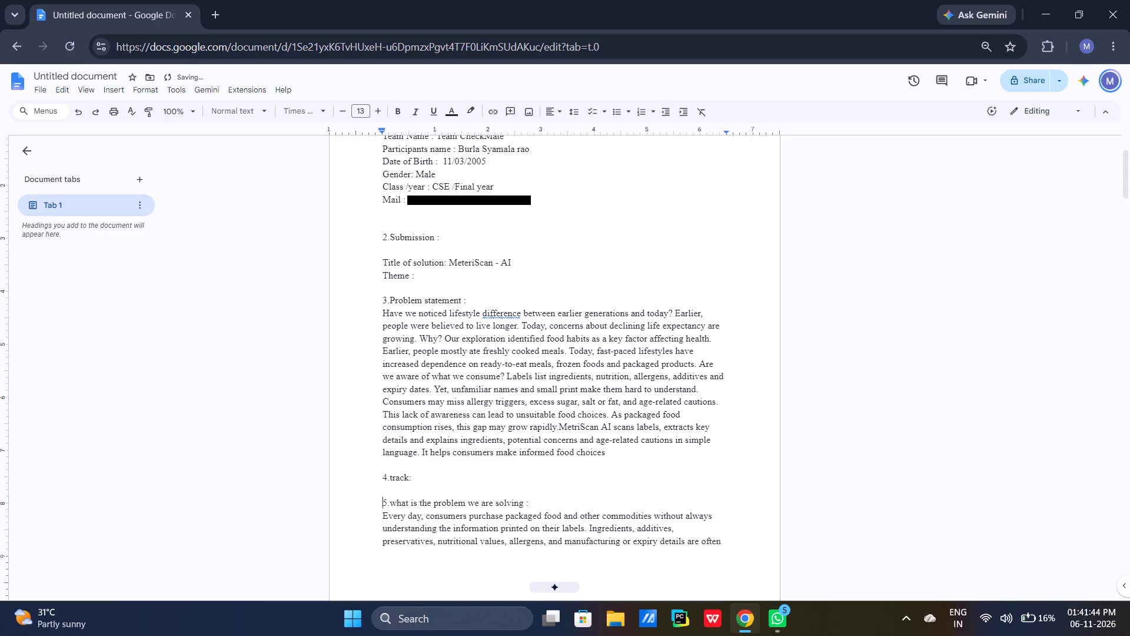
Make the whole heading "5.what is the problem we are solving :" bold, including its number.
{"action": "left_click_drag", "start_coordinate": [531, 502], "coordinate": [392, 499]}
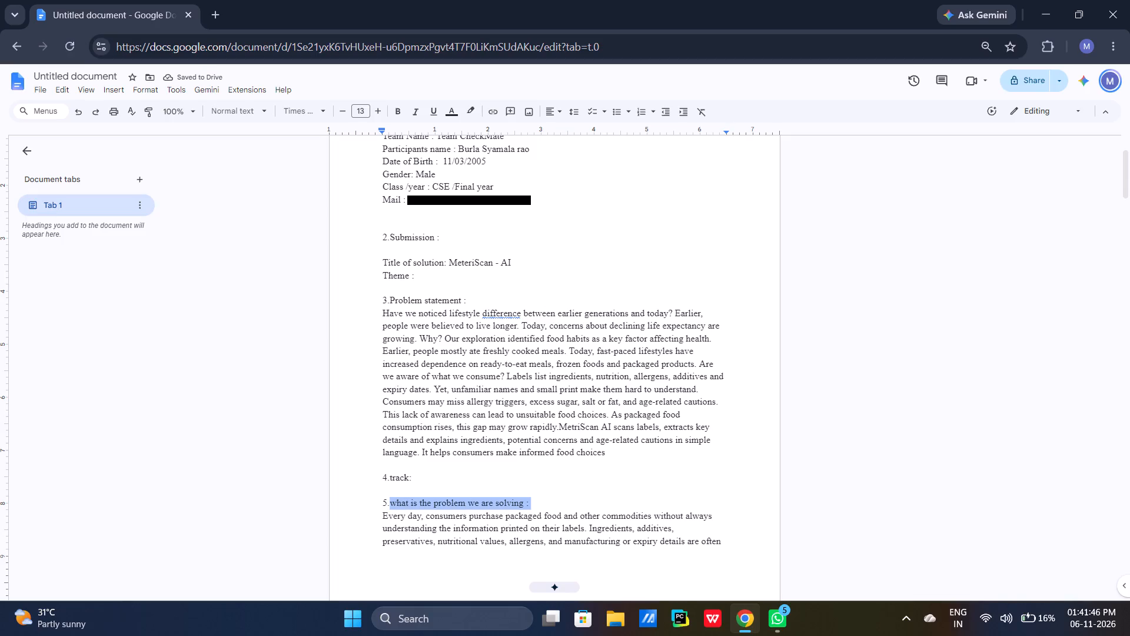
{"action": "left_click_drag", "start_coordinate": [392, 499], "coordinate": [393, 499]}
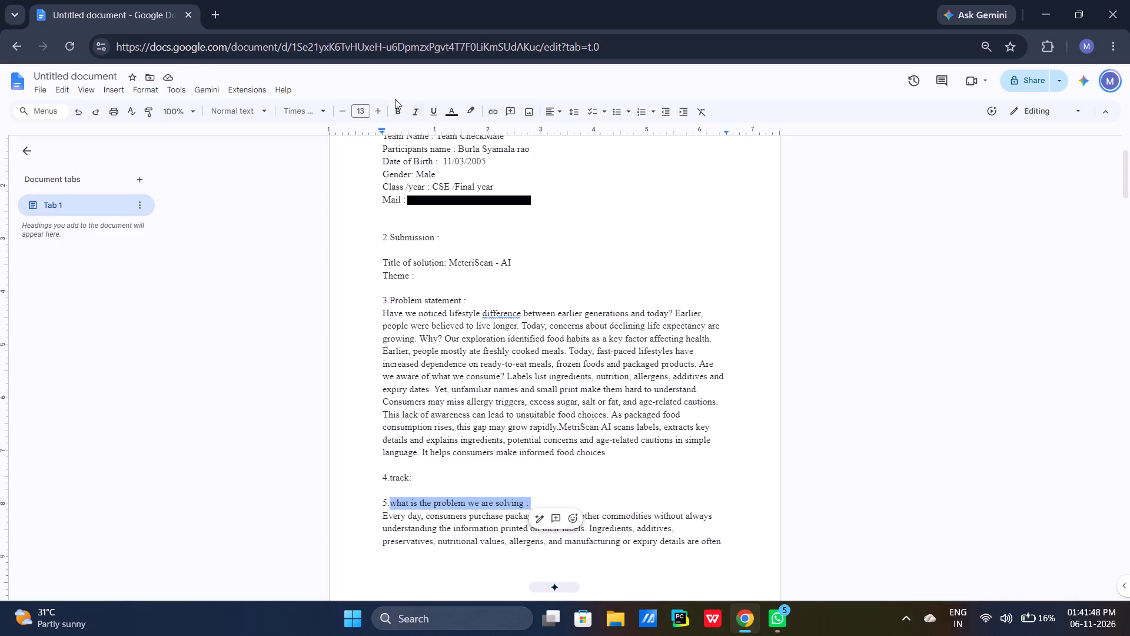
{"action": "left_click", "coordinate": [397, 110]}
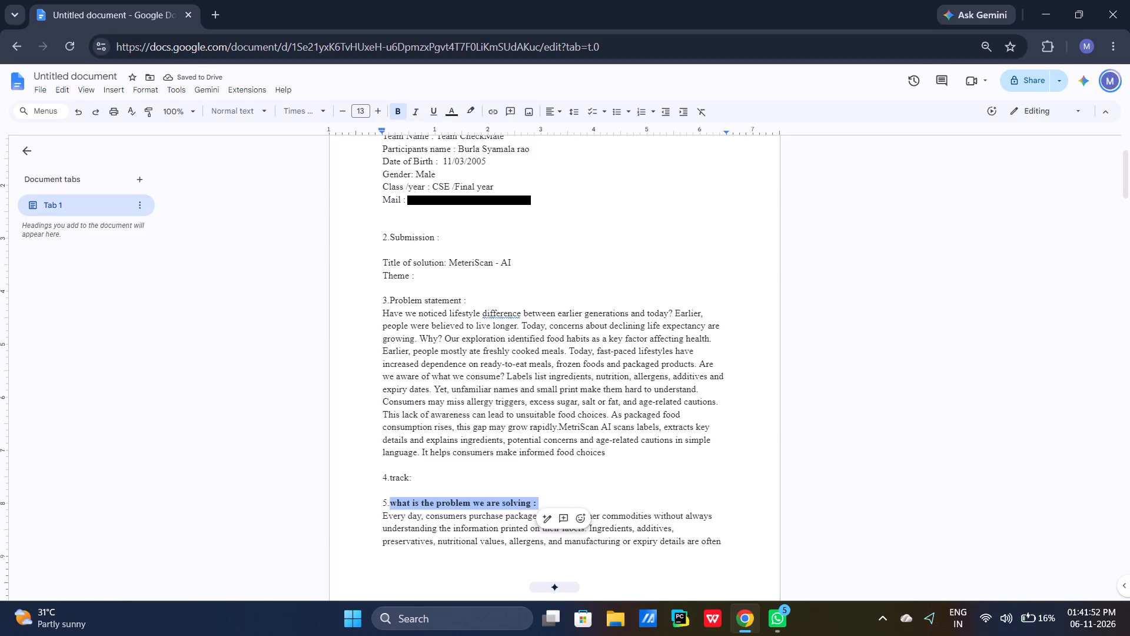
{"action": "left_click_drag", "start_coordinate": [380, 505], "coordinate": [620, 501]}
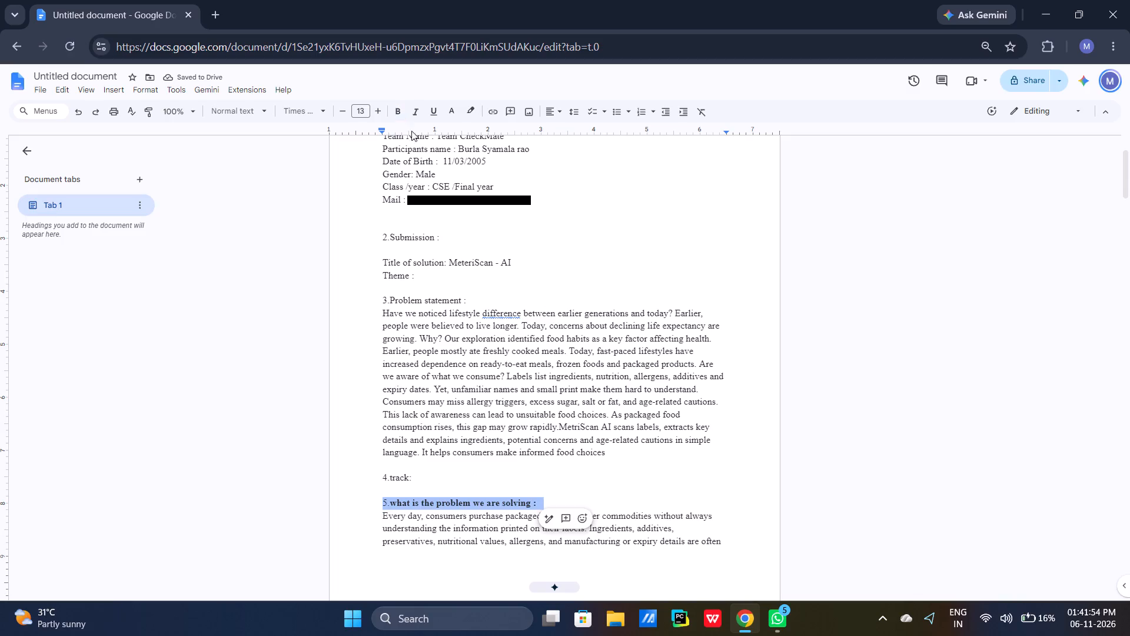
{"action": "left_click", "coordinate": [398, 115]}
{"action": "left_click", "coordinate": [398, 115]}
{"action": "left_click", "coordinate": [398, 115]}
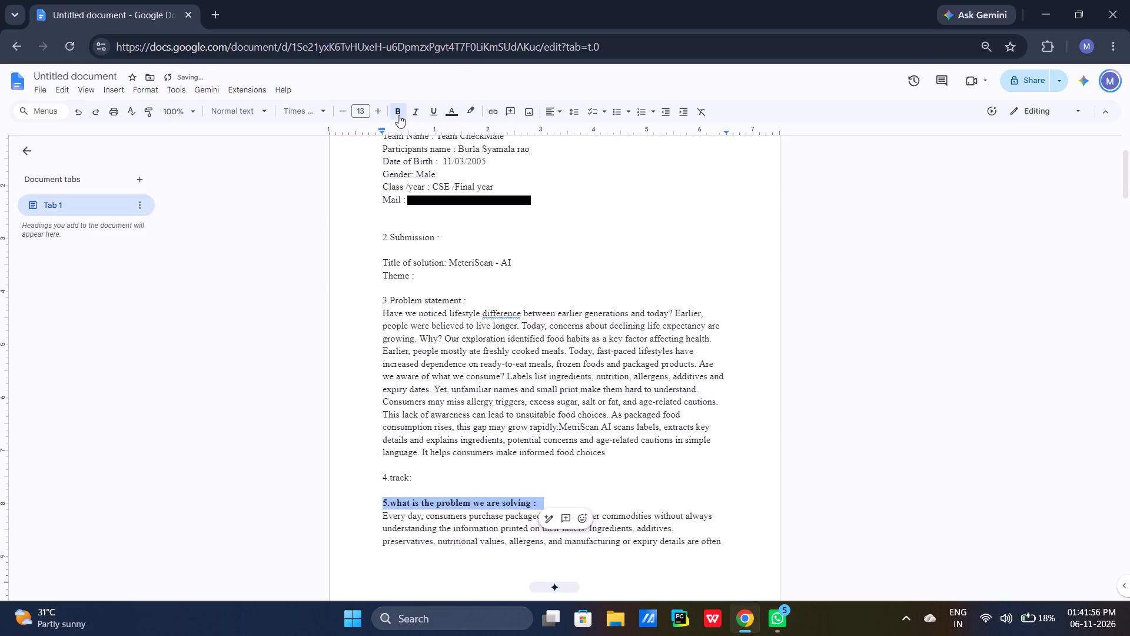
Make the "4.track:" and "3.Problem statement :" headings bold.
{"action": "left_click_drag", "start_coordinate": [412, 483], "coordinate": [360, 481]}
{"action": "left_click", "coordinate": [400, 114]}
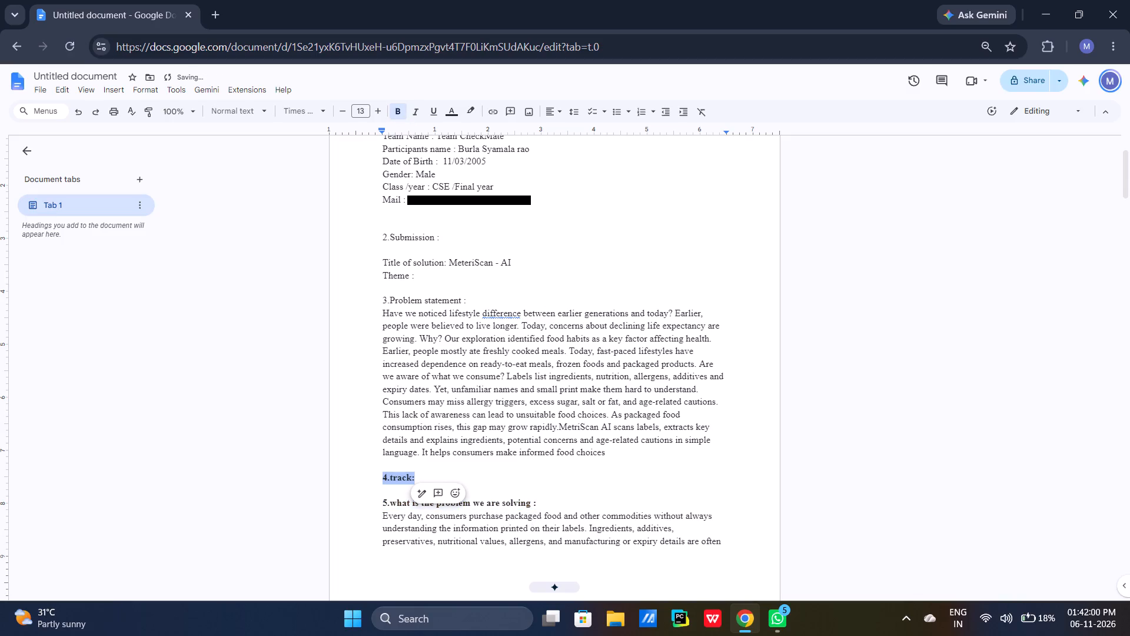
{"action": "left_click_drag", "start_coordinate": [468, 304], "coordinate": [318, 290]}
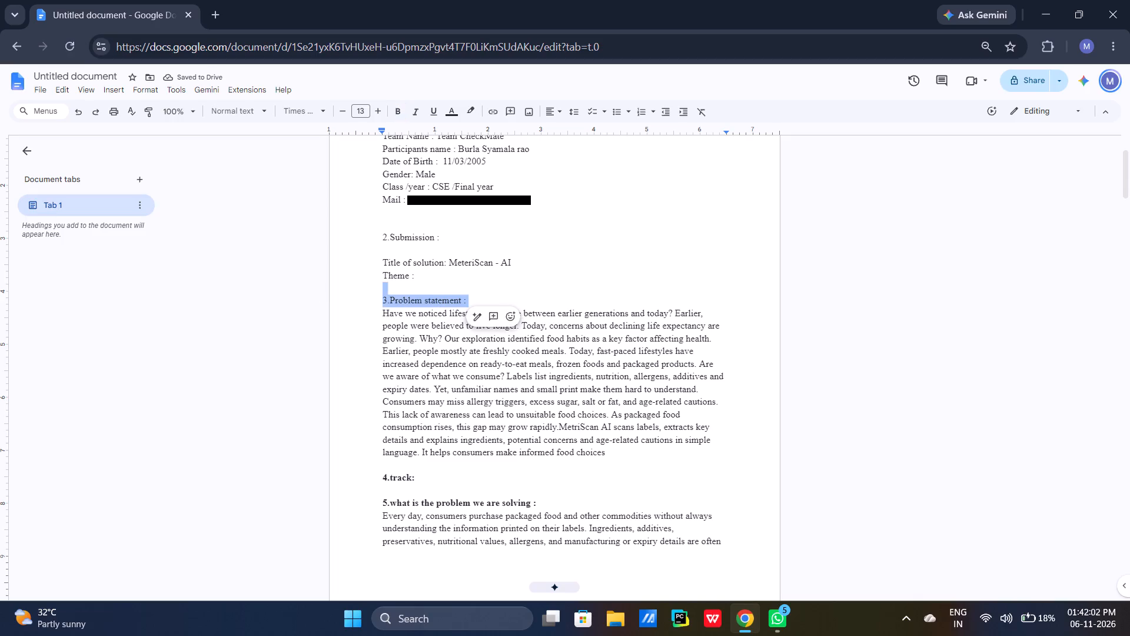
{"action": "left_click", "coordinate": [374, 300]}
{"action": "left_click_drag", "start_coordinate": [374, 300], "coordinate": [467, 301]}
{"action": "left_click", "coordinate": [390, 116]}
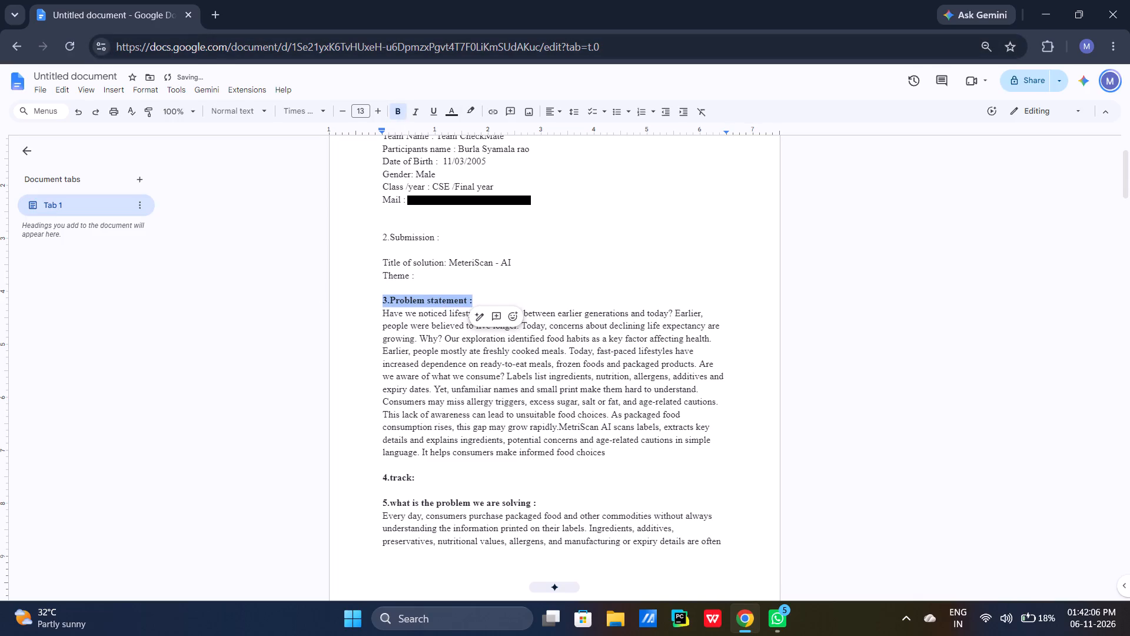
Make the "2.Submission :" heading bold.
{"action": "left_click_drag", "start_coordinate": [441, 239], "coordinate": [399, 234]}
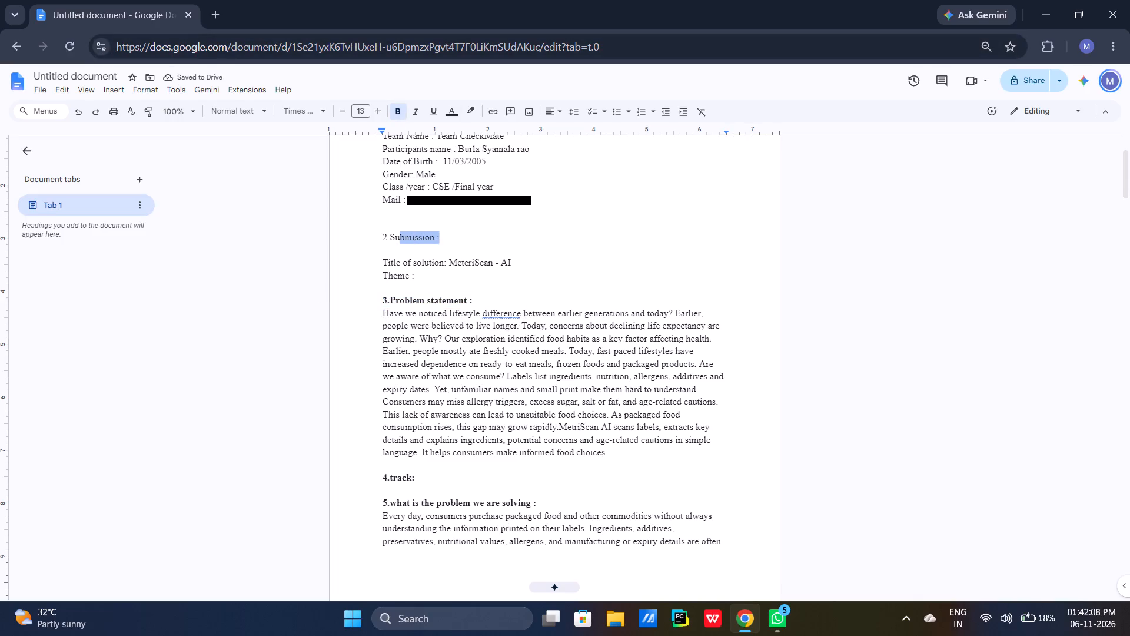
{"action": "left_click_drag", "start_coordinate": [399, 234], "coordinate": [373, 231]}
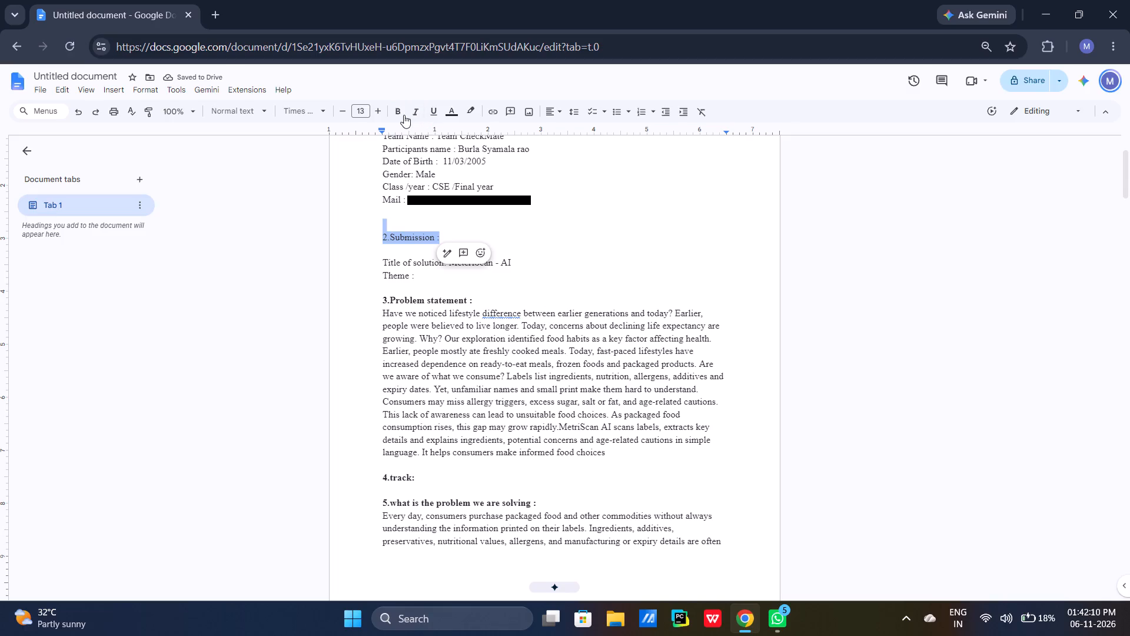
{"action": "left_click", "coordinate": [403, 109]}
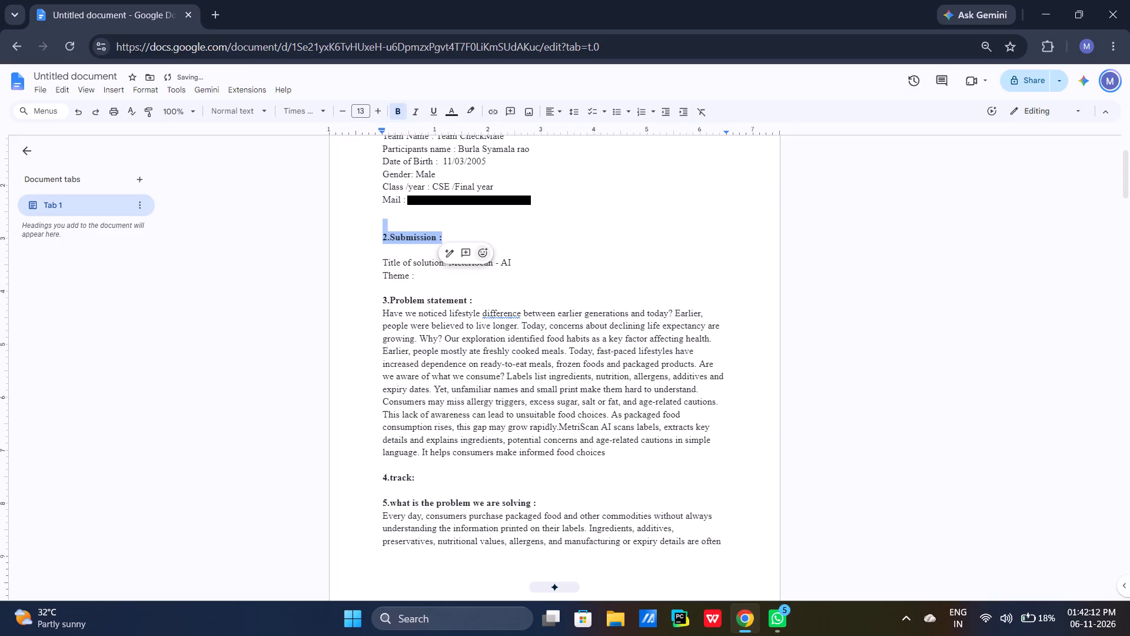
Correct the spelling of the solution title under 2.Submission to "MetriScan - AI".
{"action": "left_click", "coordinate": [513, 261]}
{"action": "left_click", "coordinate": [468, 263]}
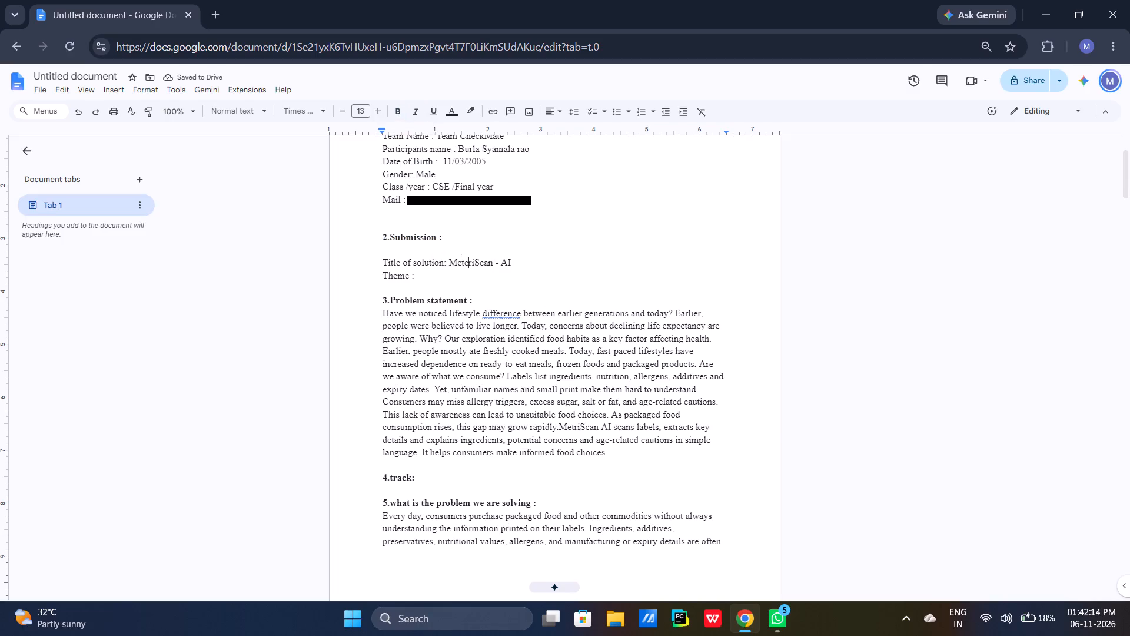
{"action": "key", "text": "BackSpace"}
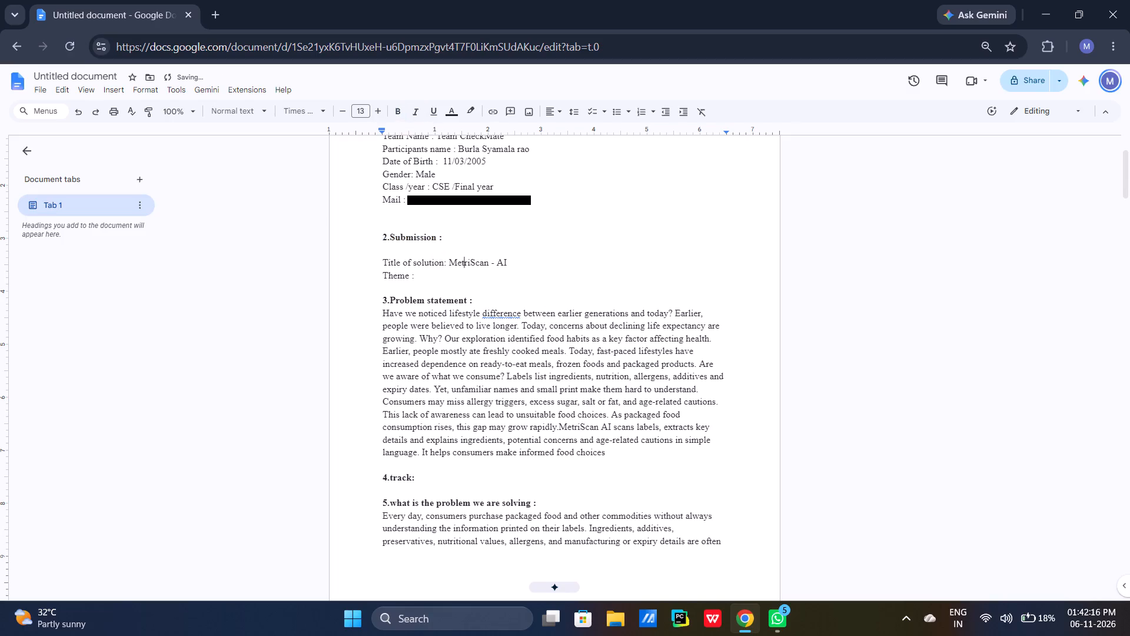
{"action": "left_click", "coordinate": [536, 264]}
Remove the blank line between the "1." at the start of the document and the Team Name line.
{"action": "scroll", "coordinate": [471, 268], "scroll_direction": "up", "scroll_amount": 2}
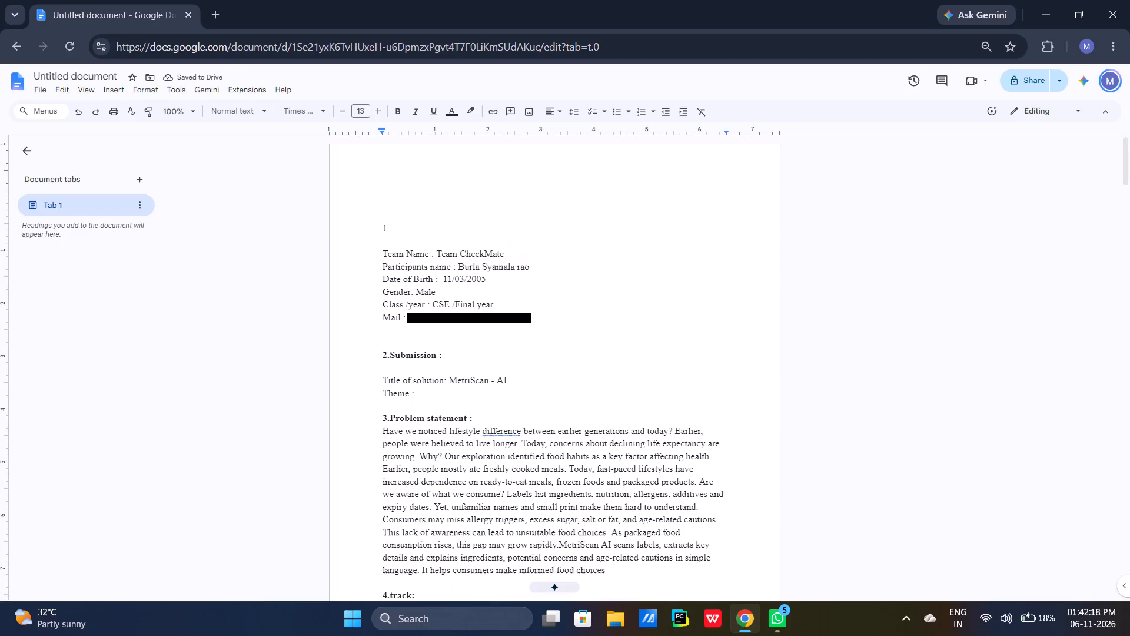
{"action": "scroll", "coordinate": [471, 268], "scroll_direction": "up", "scroll_amount": 1}
{"action": "left_click", "coordinate": [391, 241]}
{"action": "key", "text": "BackSpace"}
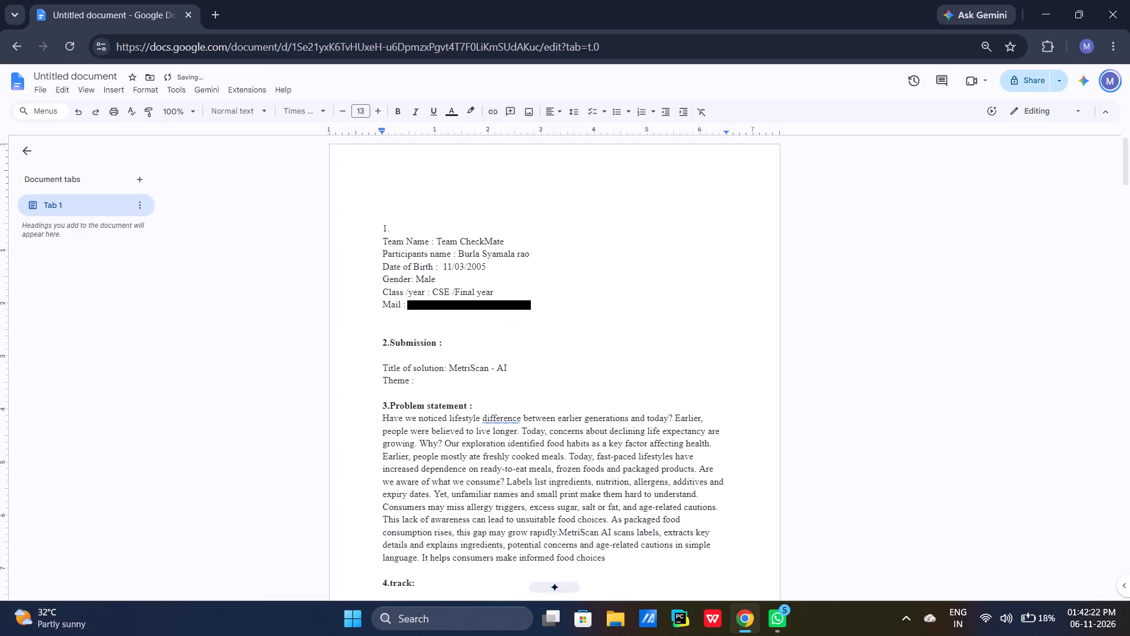
Insert a blank line above the 6.Proposed solutions heading.
{"action": "scroll", "coordinate": [466, 346], "scroll_direction": "down", "scroll_amount": 1}
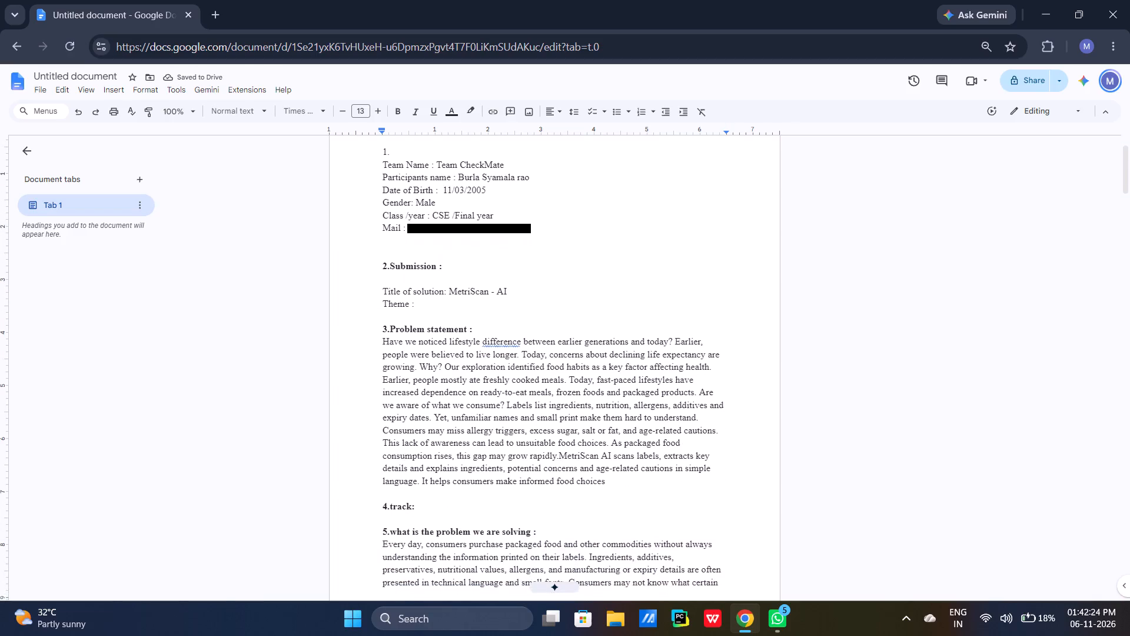
{"action": "scroll", "coordinate": [419, 377], "scroll_direction": "down", "scroll_amount": 3}
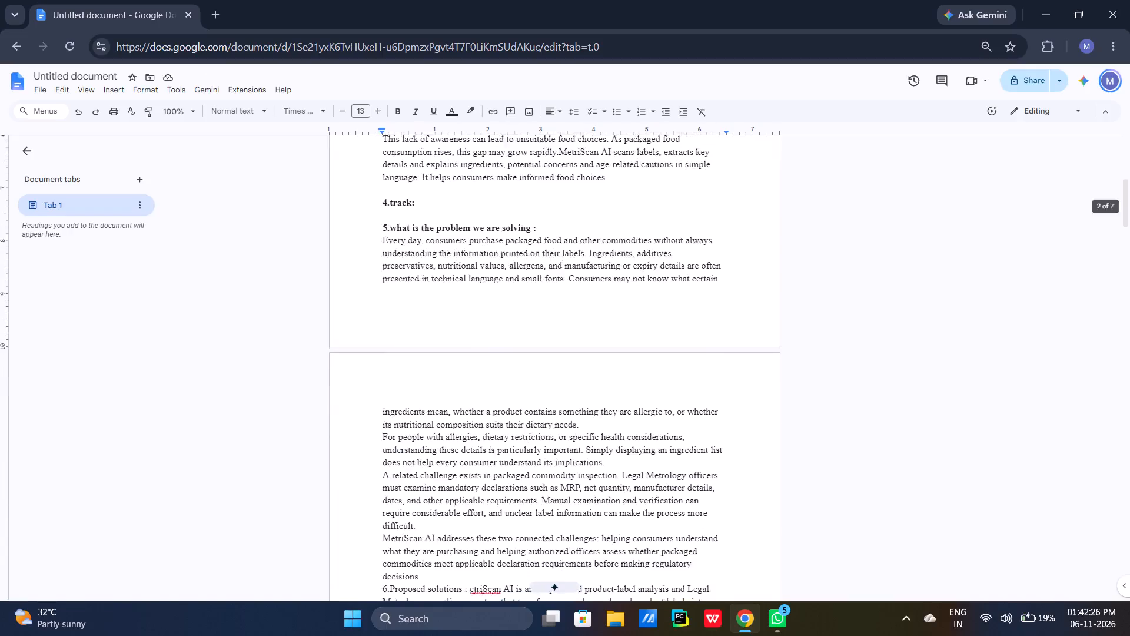
{"action": "scroll", "coordinate": [419, 377], "scroll_direction": "down", "scroll_amount": 2}
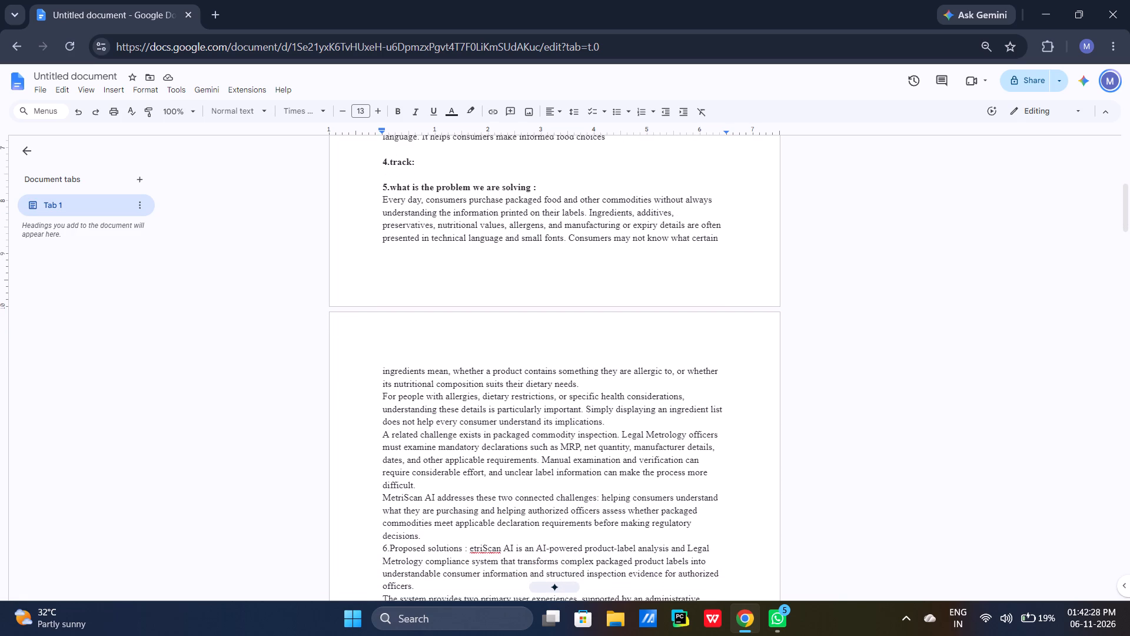
{"action": "scroll", "coordinate": [433, 417], "scroll_direction": "down", "scroll_amount": 1}
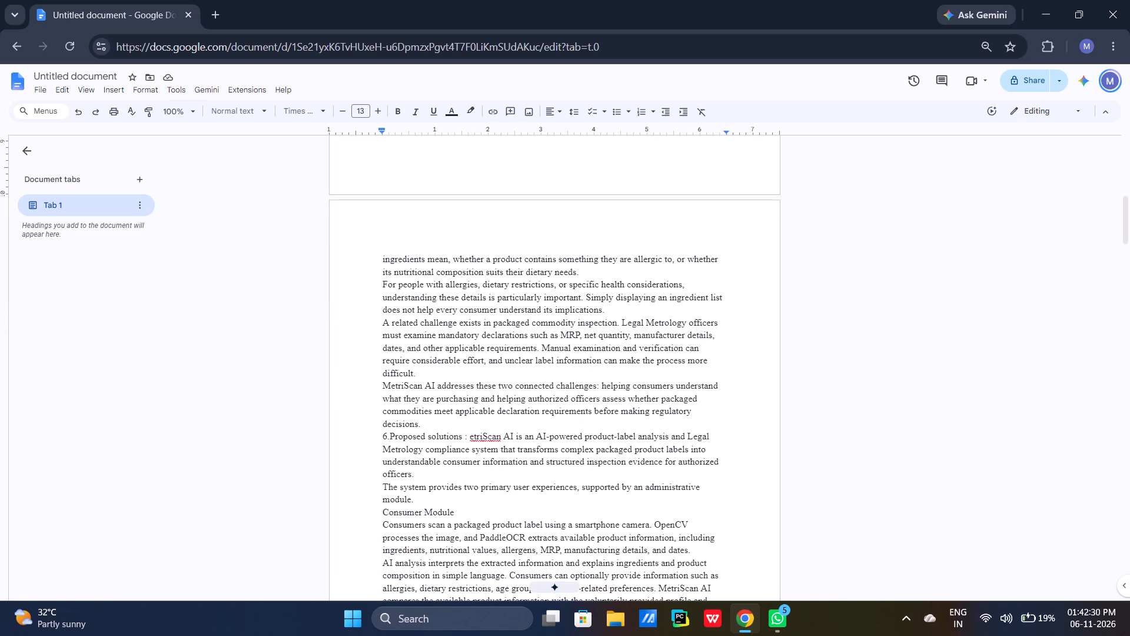
{"action": "left_click", "coordinate": [384, 434]}
{"action": "key", "text": "shift+Return"}
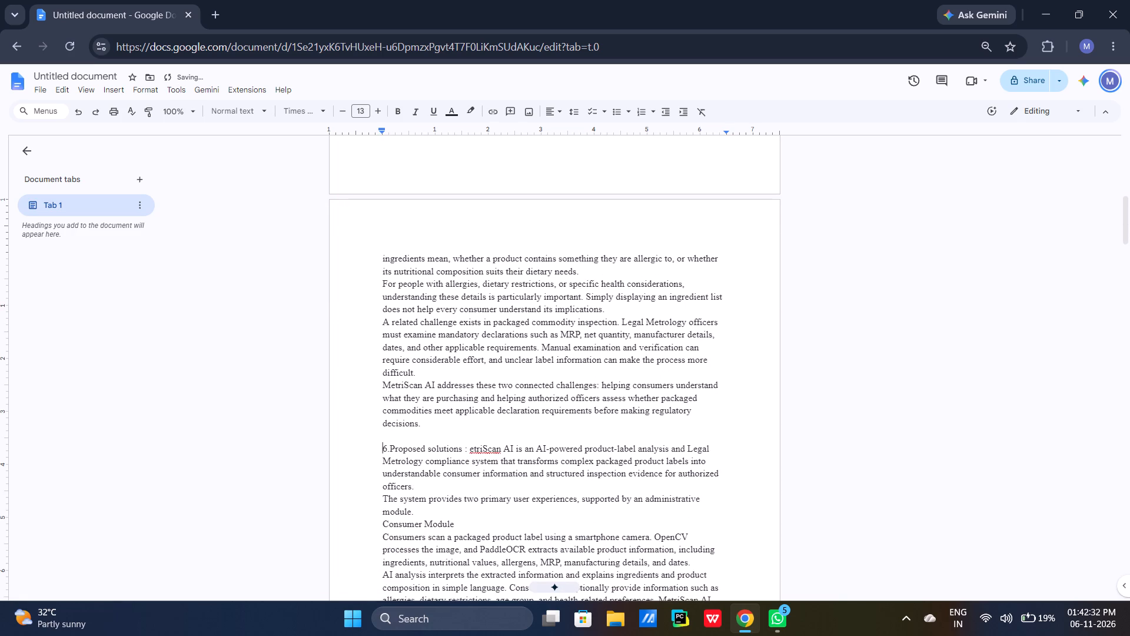
Move the 6.Proposed solutions paragraph onto a new line below its heading and correct its first word to "MetriScan".
{"action": "left_click", "coordinate": [469, 447]}
{"action": "key", "text": "shift+Return"}
{"action": "key", "text": "shift+m"}
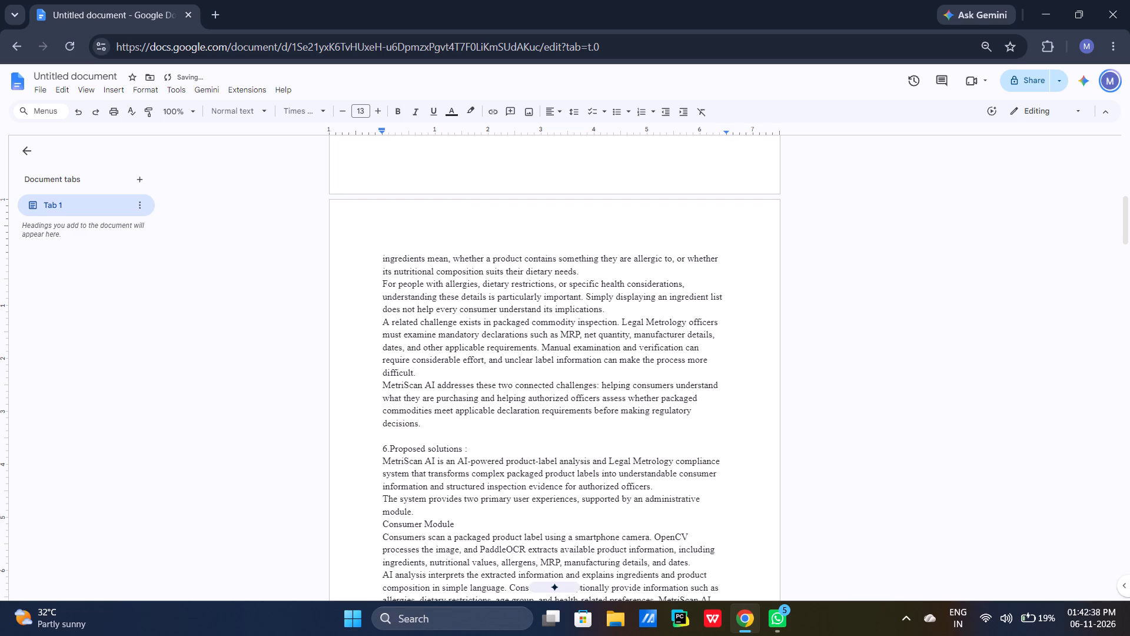
Change the section 6 heading to the singular "6.Proposed solution :" and make it bold.
{"action": "left_click", "coordinate": [464, 448]}
{"action": "key", "text": "Left"}
{"action": "key", "text": "BackSpace"}
{"action": "left_click_drag", "start_coordinate": [470, 449], "coordinate": [370, 450]}
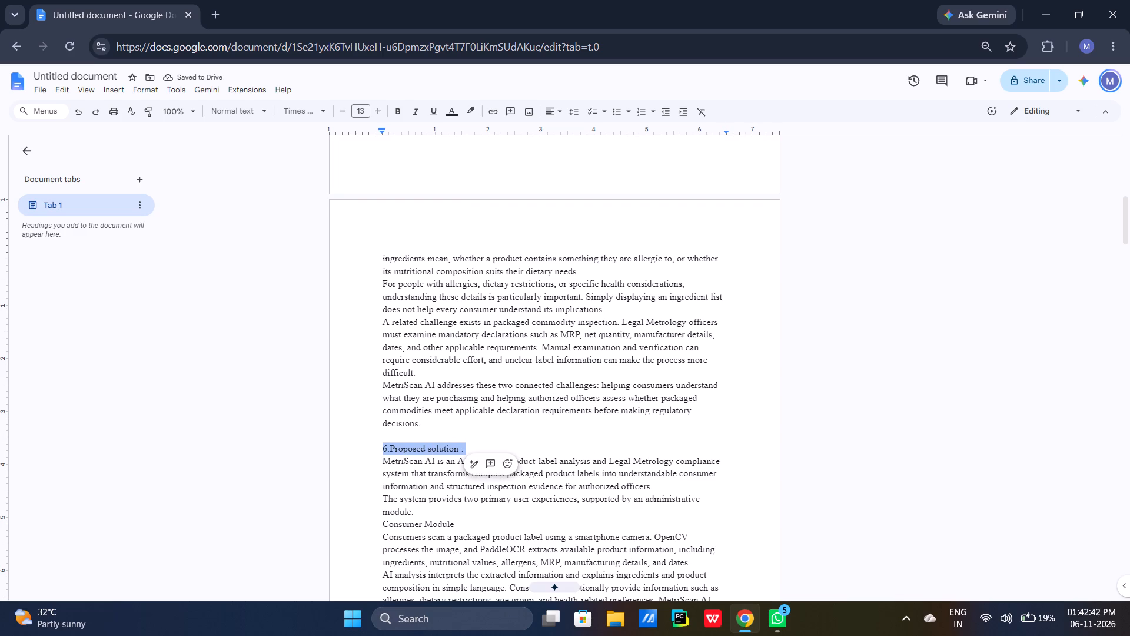
{"action": "left_click", "coordinate": [398, 104]}
{"action": "left_click", "coordinate": [480, 438]}
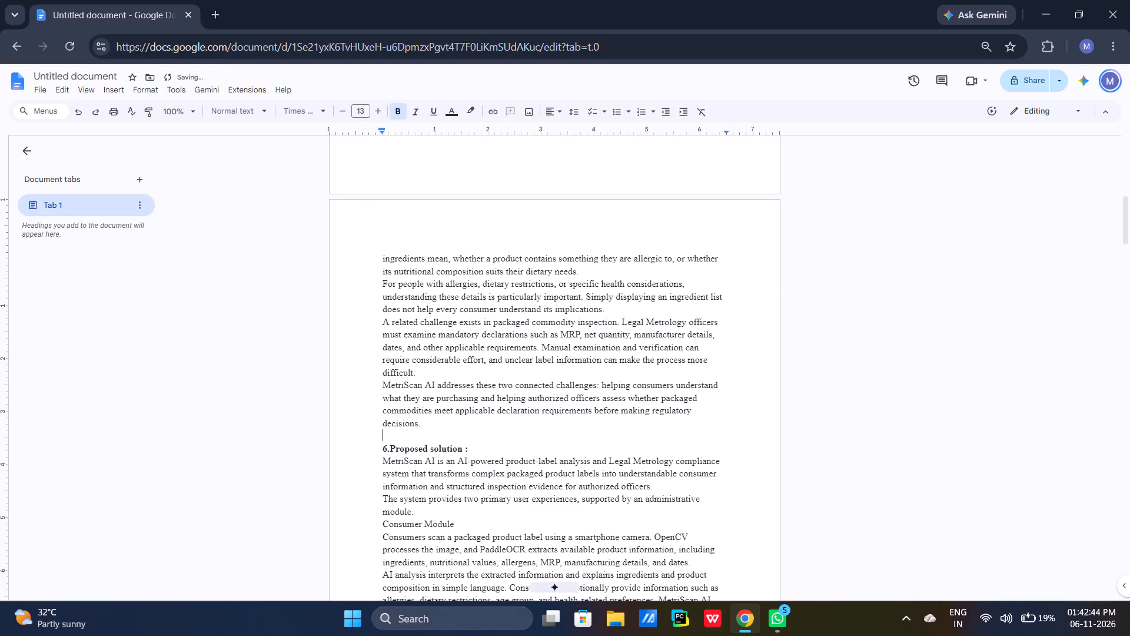
Number the Consumer Module subheading in the proposed solution section as "1.Consumer Module".
{"action": "scroll", "coordinate": [486, 420], "scroll_direction": "up", "scroll_amount": 2}
{"action": "scroll", "coordinate": [486, 420], "scroll_direction": "down", "scroll_amount": 1}
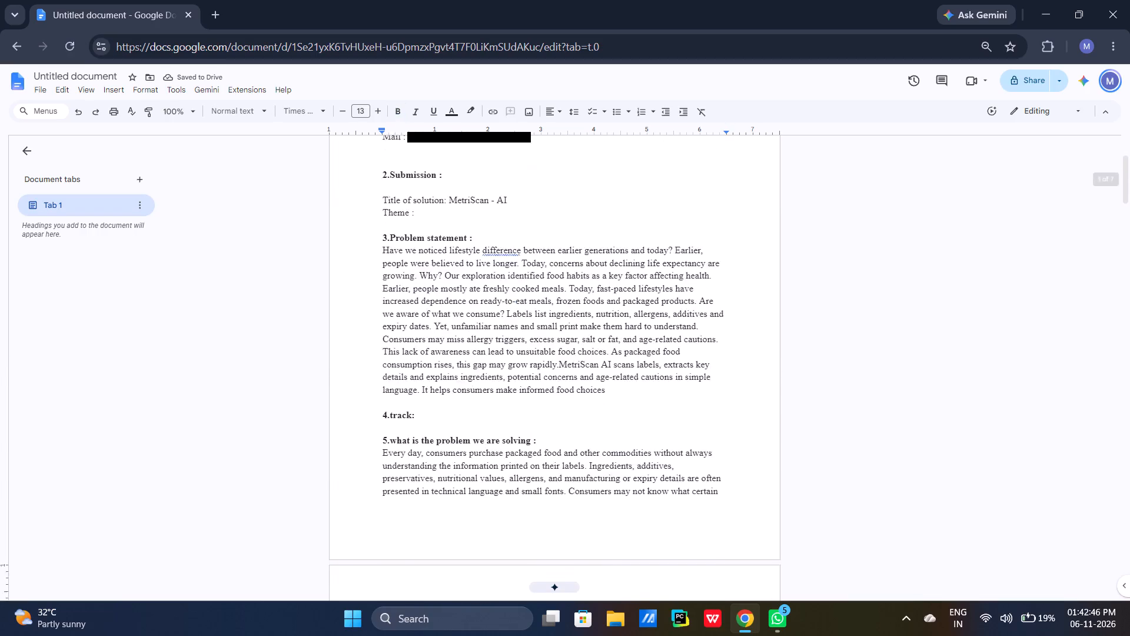
{"action": "scroll", "coordinate": [486, 420], "scroll_direction": "down", "scroll_amount": 2}
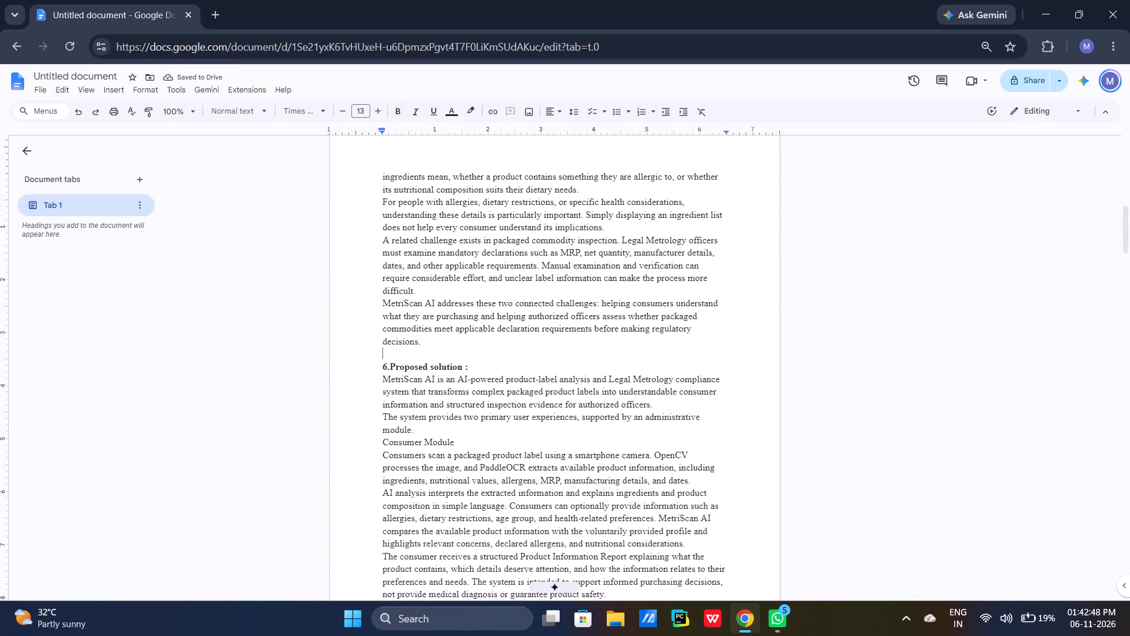
{"action": "scroll", "coordinate": [486, 420], "scroll_direction": "down", "scroll_amount": 1}
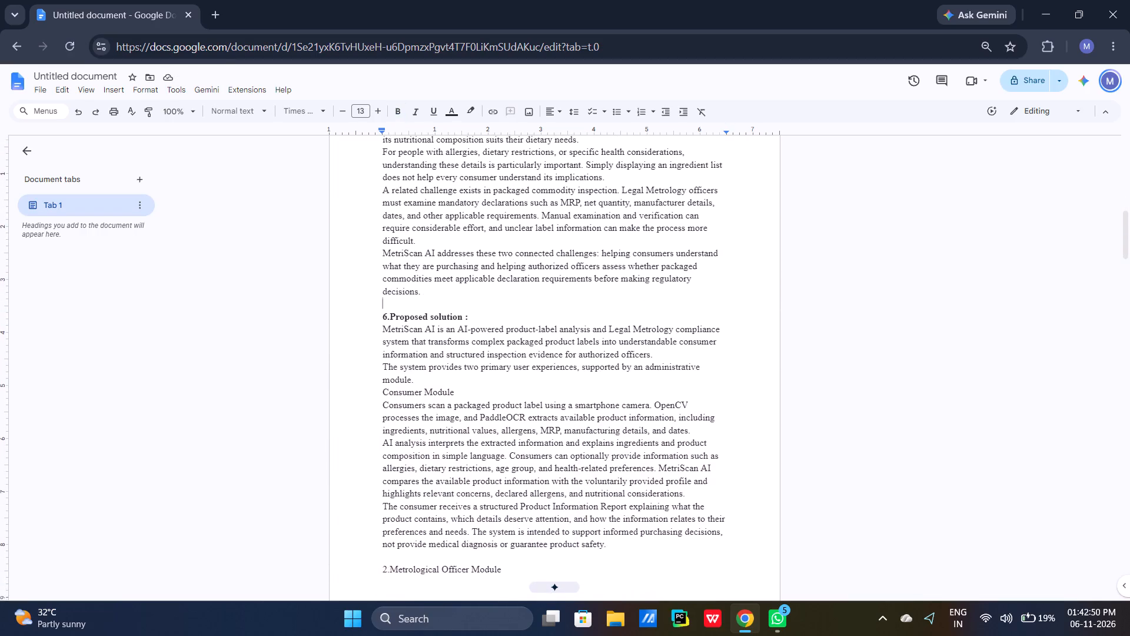
{"action": "scroll", "coordinate": [486, 420], "scroll_direction": "down", "scroll_amount": 1}
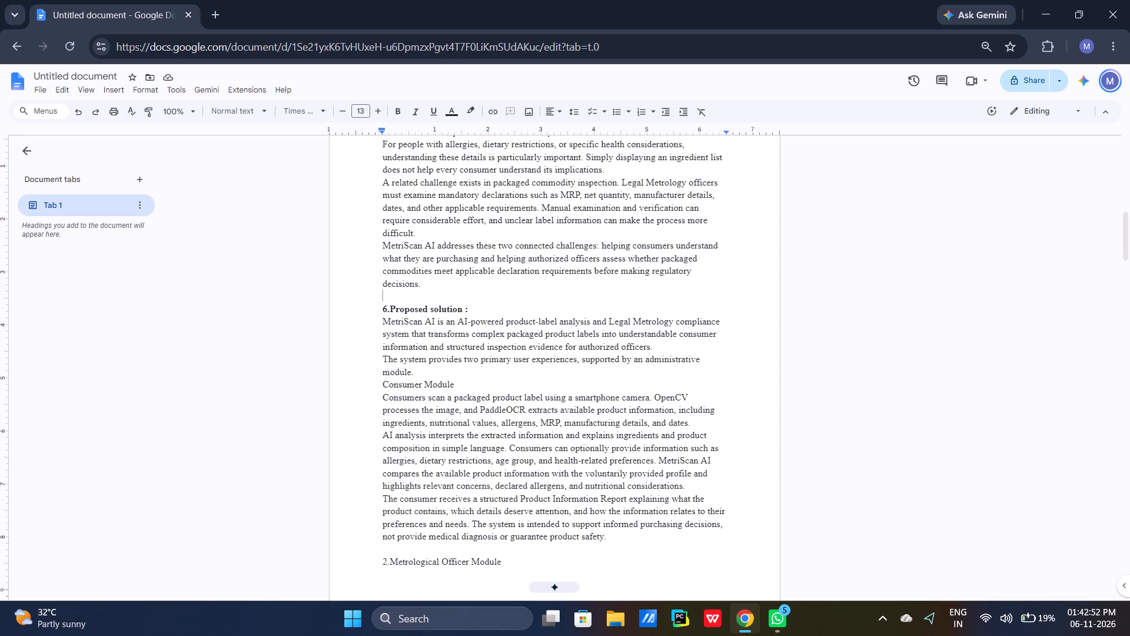
{"action": "scroll", "coordinate": [486, 420], "scroll_direction": "down", "scroll_amount": 3}
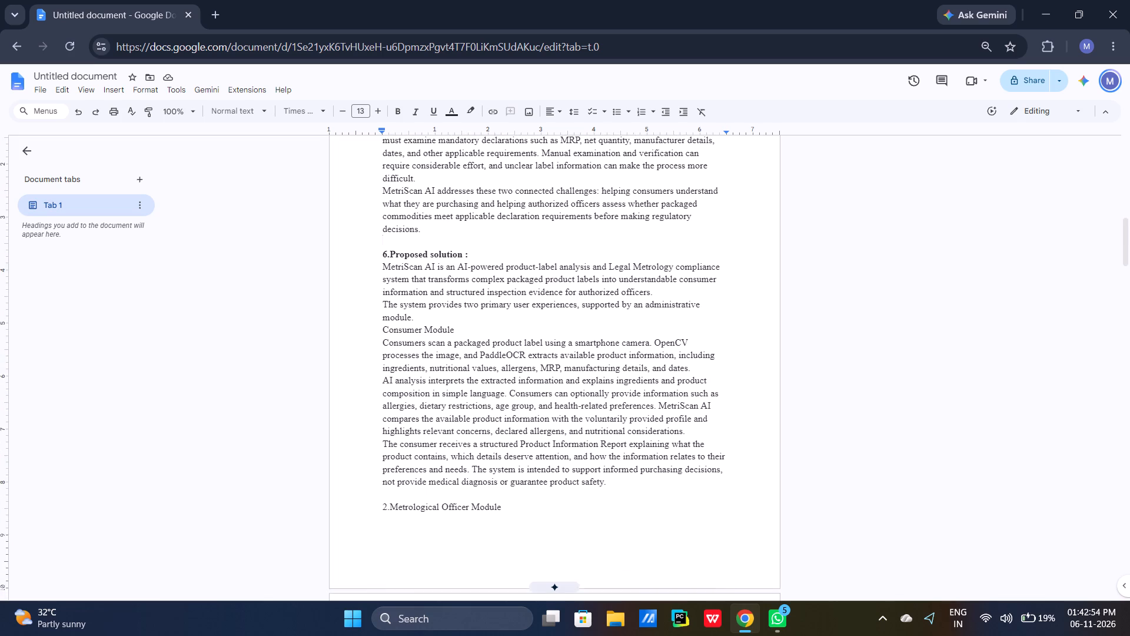
{"action": "scroll", "coordinate": [486, 420], "scroll_direction": "down", "scroll_amount": 2}
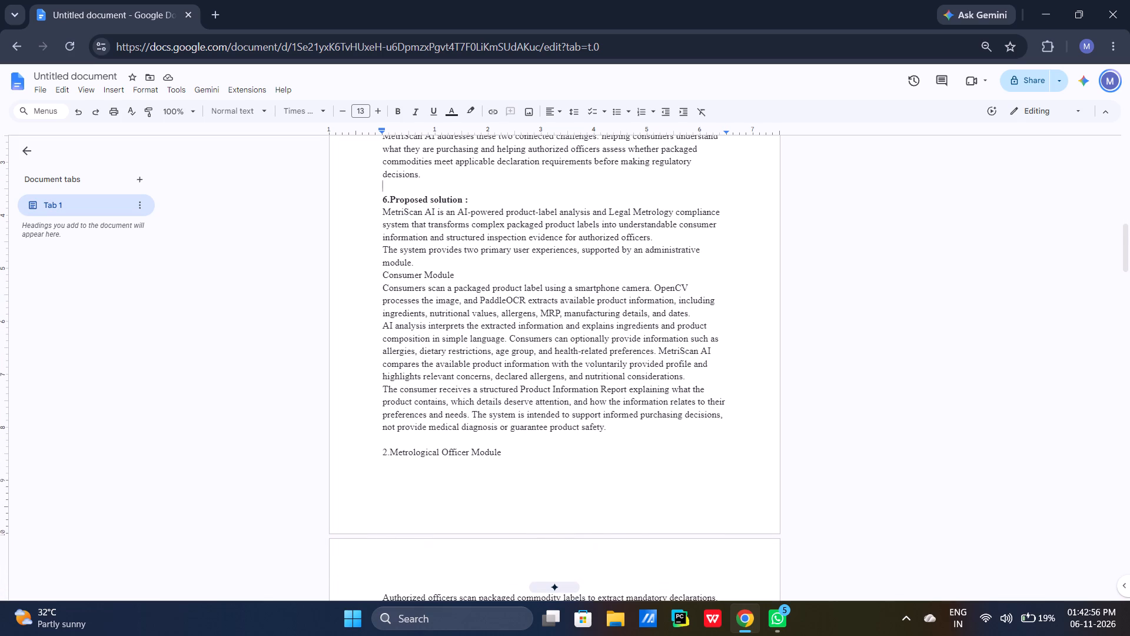
{"action": "scroll", "coordinate": [519, 455], "scroll_direction": "down", "scroll_amount": 1}
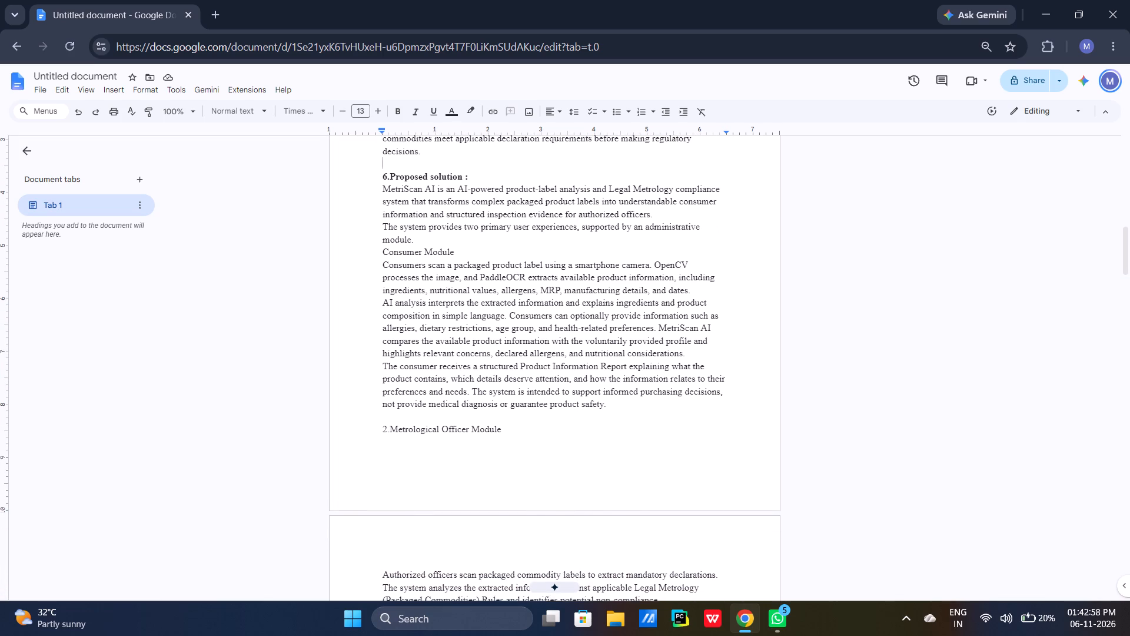
{"action": "left_click", "coordinate": [382, 256]}
{"action": "key", "text": "1"}
{"action": "key", "text": "period"}
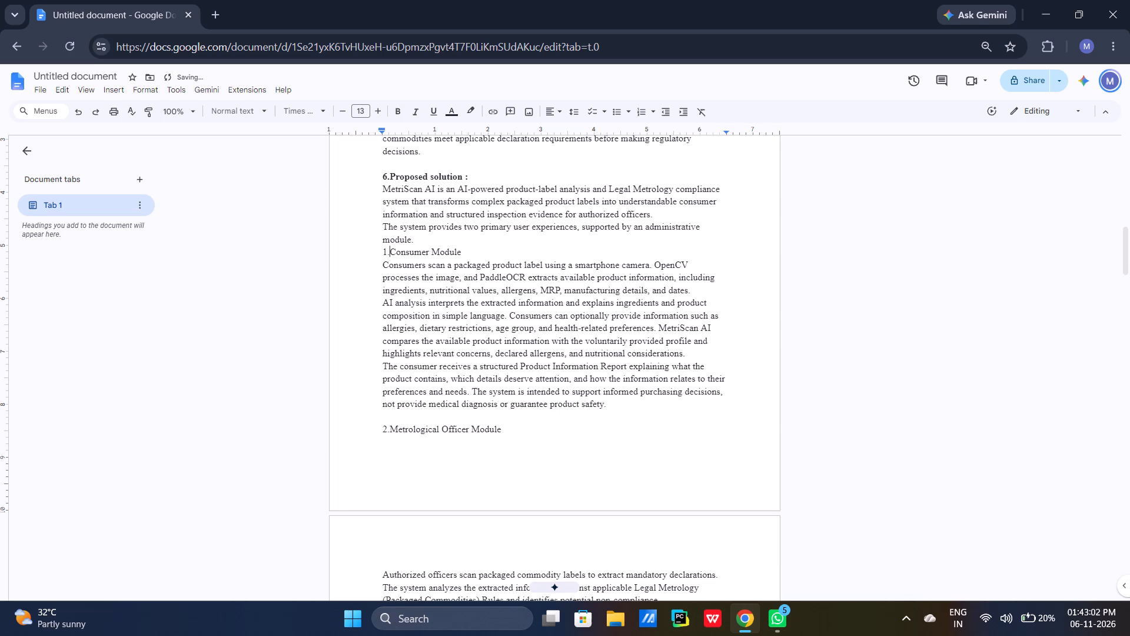
Insert a blank line above the "7.What is innovative or different about your solution?" heading and make the heading bold.
{"action": "scroll", "coordinate": [428, 419], "scroll_direction": "down", "scroll_amount": 1}
{"action": "scroll", "coordinate": [463, 462], "scroll_direction": "down", "scroll_amount": 1}
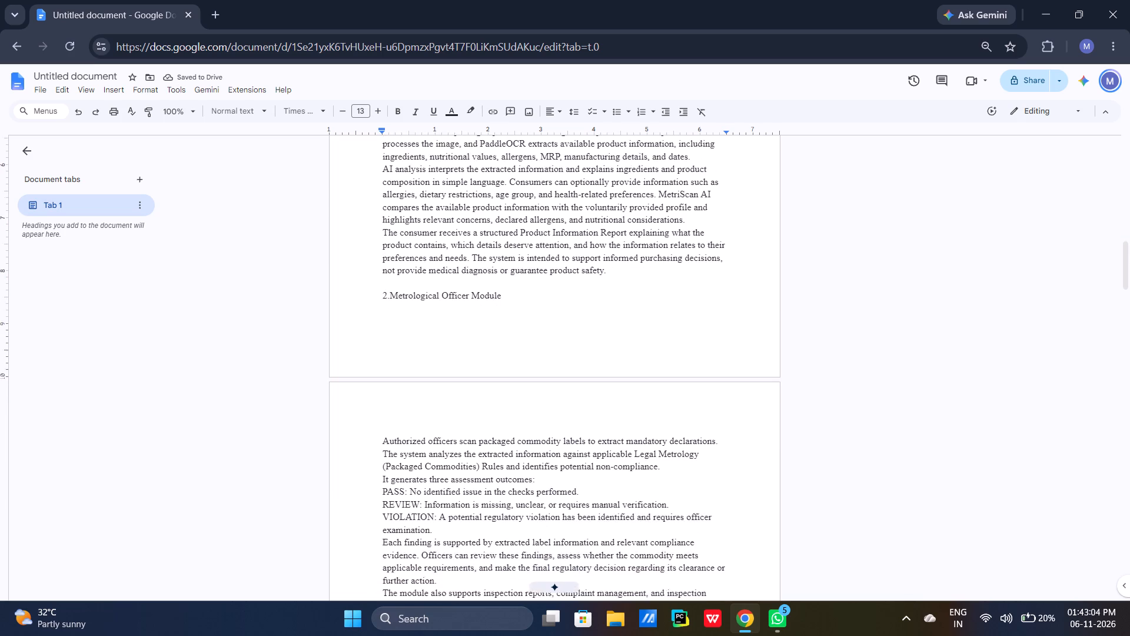
{"action": "scroll", "coordinate": [463, 462], "scroll_direction": "down", "scroll_amount": 3}
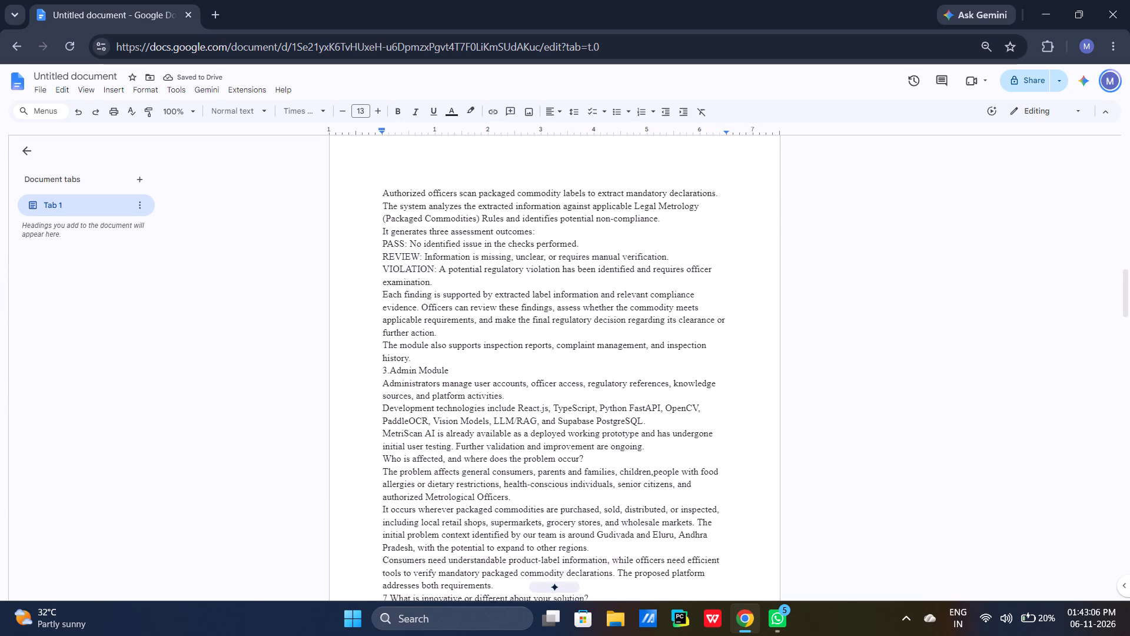
{"action": "scroll", "coordinate": [481, 475], "scroll_direction": "down", "scroll_amount": 2}
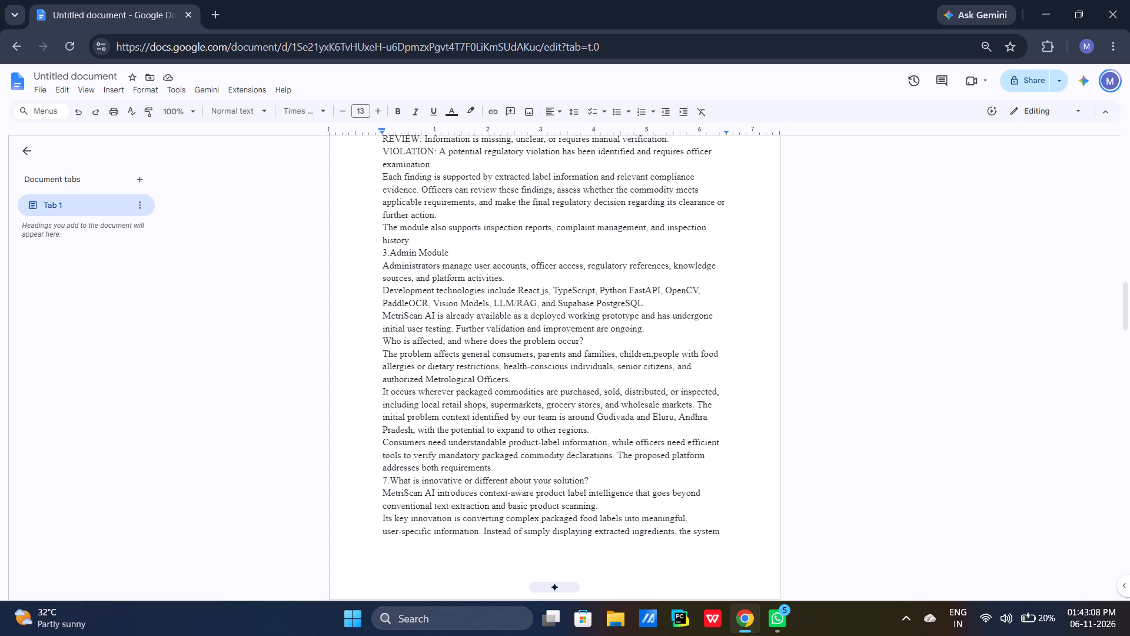
{"action": "left_click", "coordinate": [381, 479]}
{"action": "key", "text": "shift+Return"}
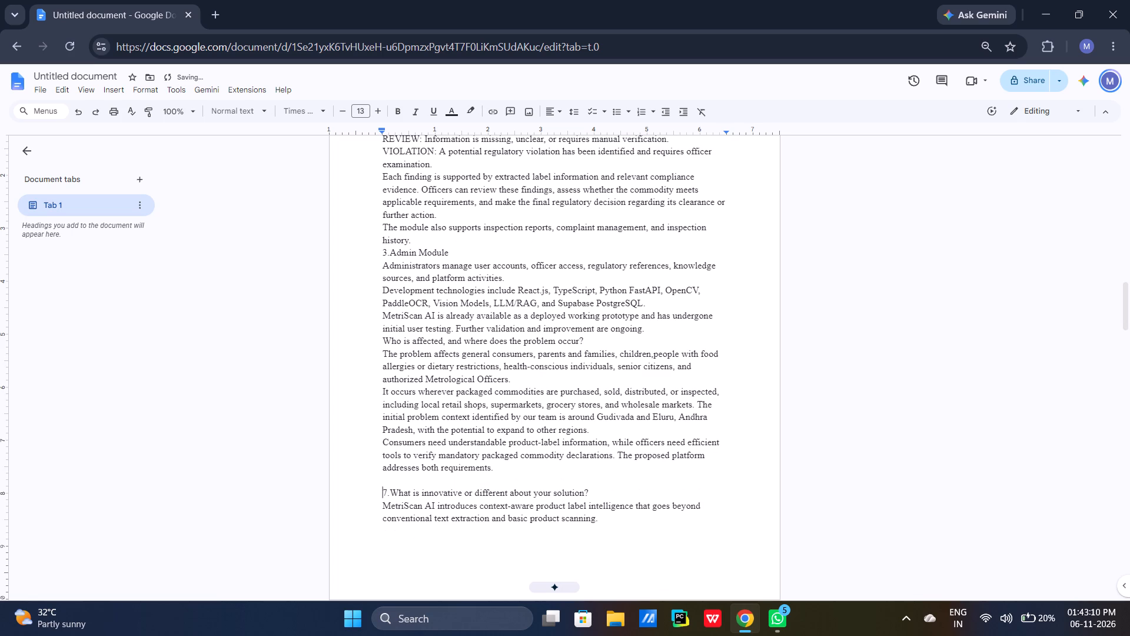
{"action": "left_click_drag", "start_coordinate": [590, 492], "coordinate": [416, 483]}
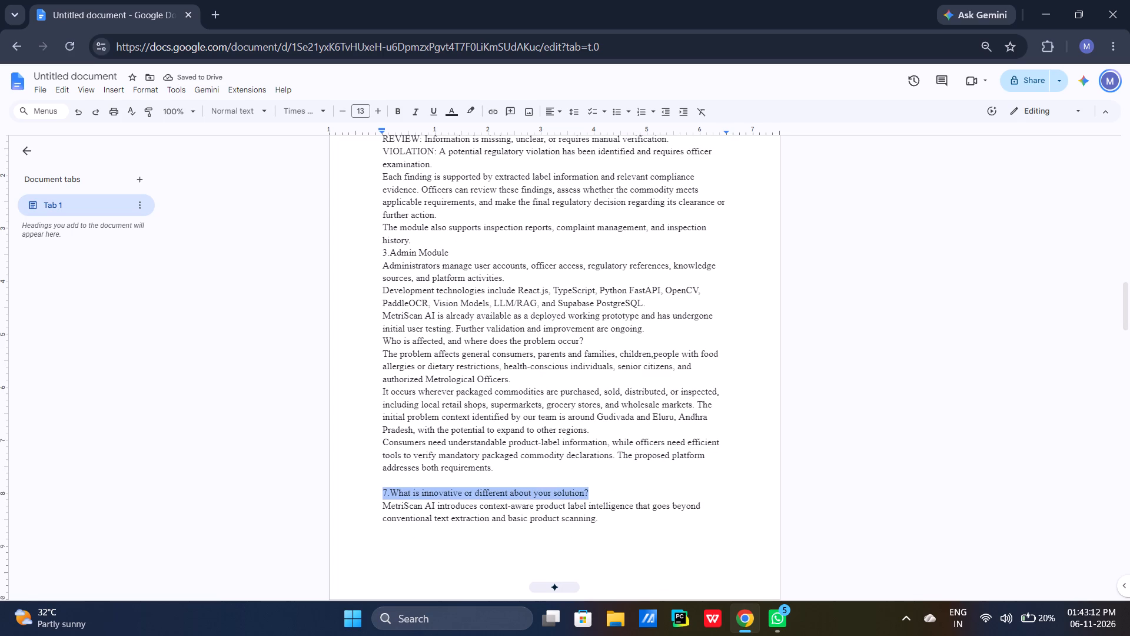
{"action": "left_click_drag", "start_coordinate": [416, 483], "coordinate": [410, 485]}
{"action": "left_click", "coordinate": [398, 111]}
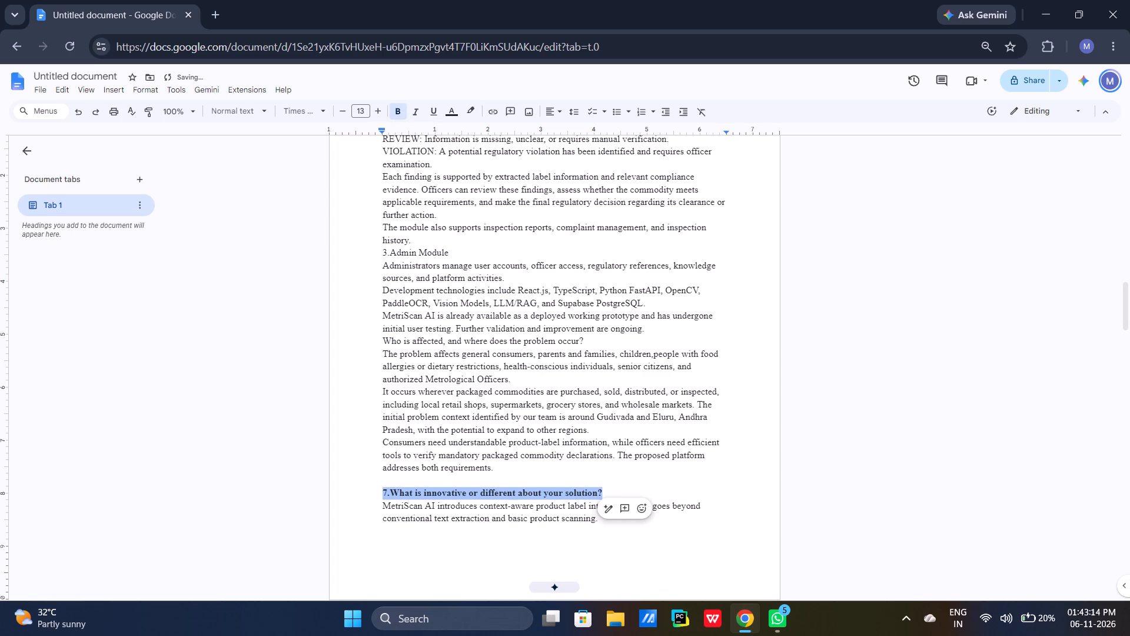
Insert a blank line above the "8.How does your solution work?" heading and make the heading bold.
{"action": "scroll", "coordinate": [564, 452], "scroll_direction": "down", "scroll_amount": 2}
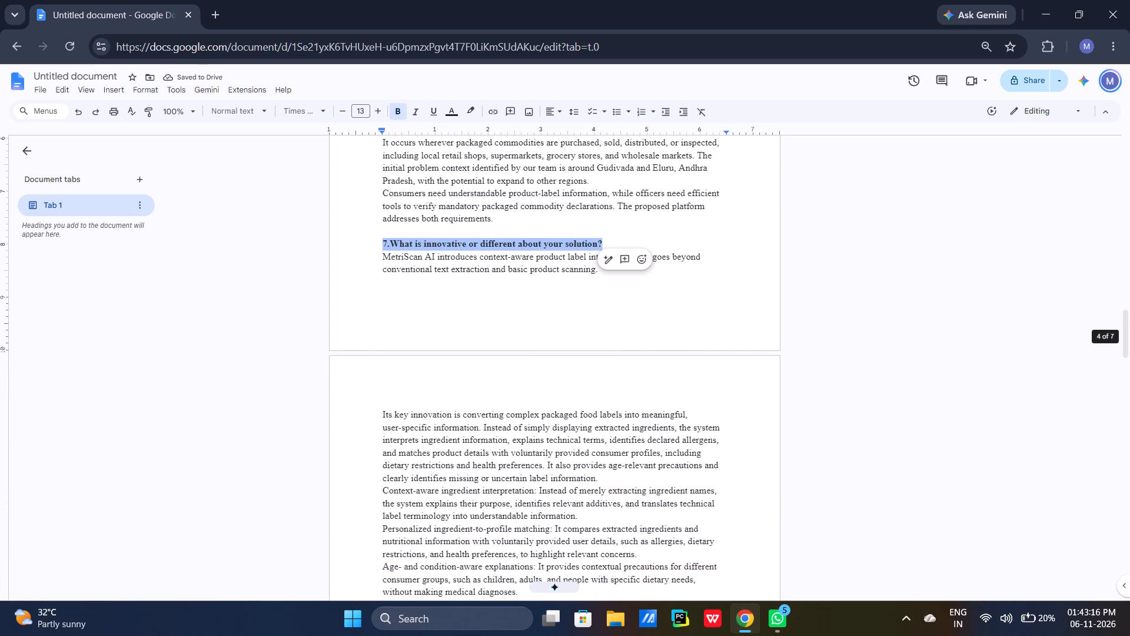
{"action": "scroll", "coordinate": [564, 452], "scroll_direction": "down", "scroll_amount": 3}
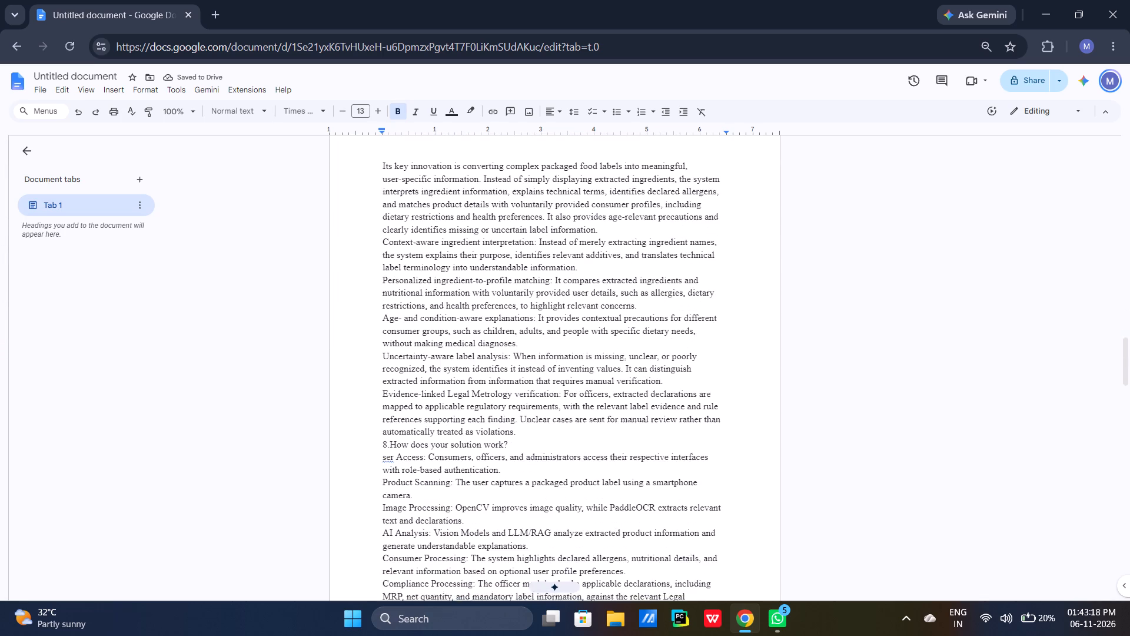
{"action": "scroll", "coordinate": [563, 451], "scroll_direction": "down", "scroll_amount": 1}
{"action": "left_click", "coordinate": [383, 415]}
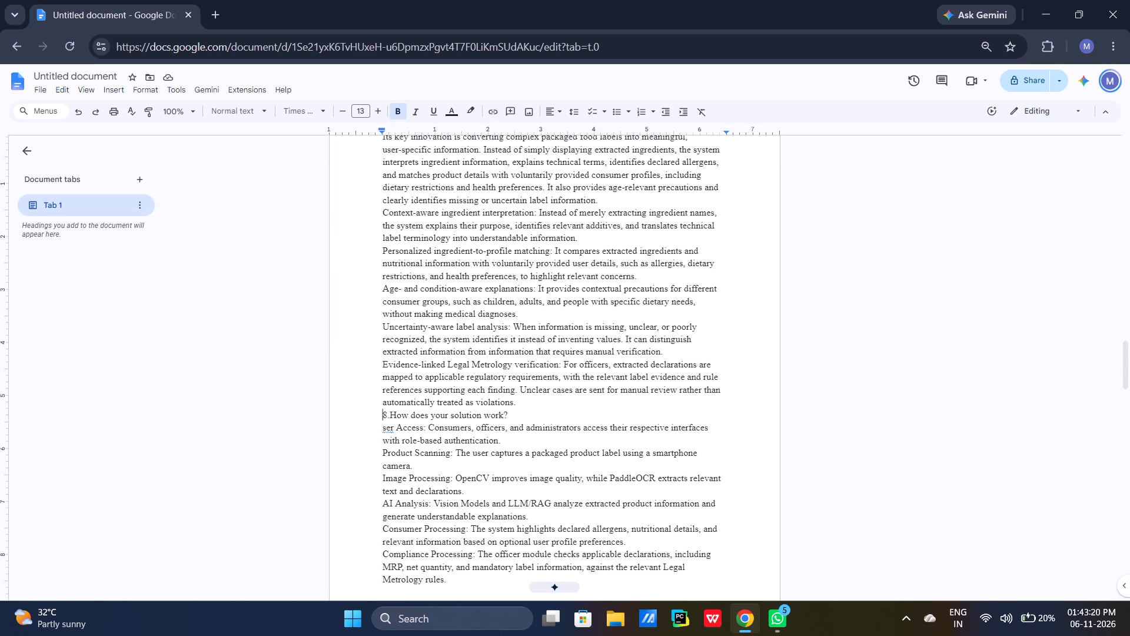
{"action": "key", "text": "shift+Return"}
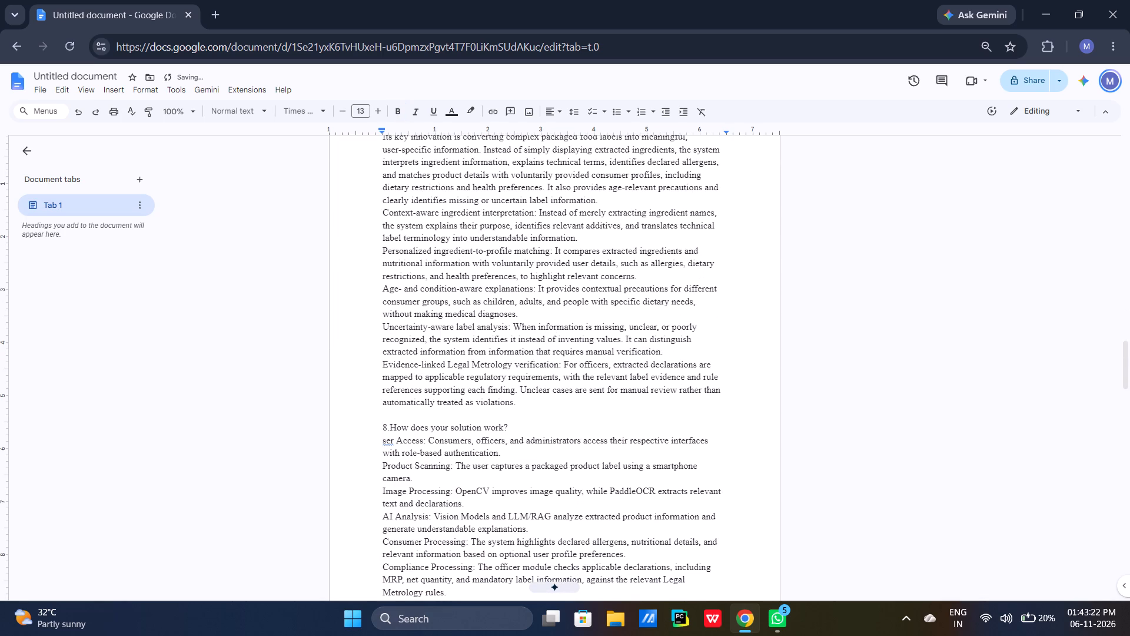
{"action": "left_click_drag", "start_coordinate": [519, 426], "coordinate": [343, 426]}
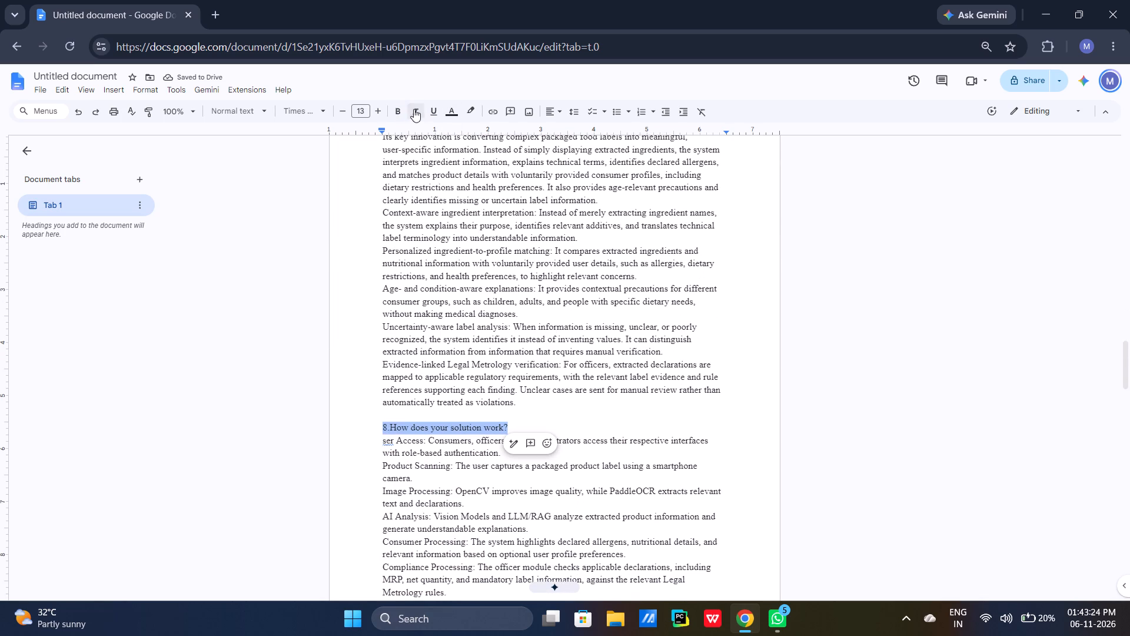
{"action": "left_click", "coordinate": [398, 104]}
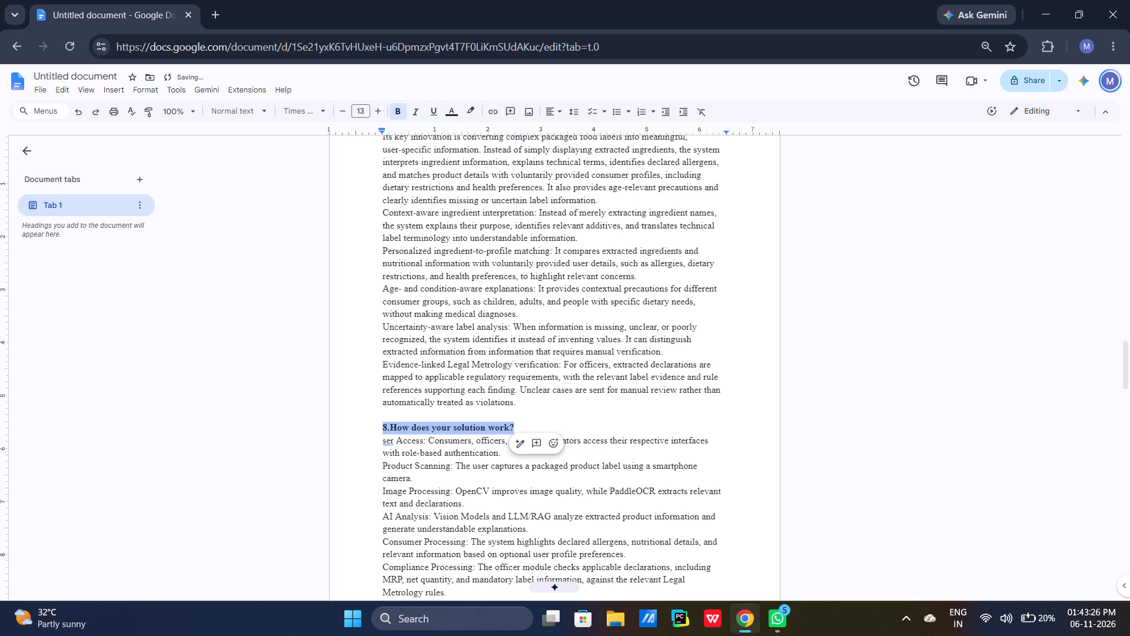
Place the text cursor in front of "ser Access" at the start of the section 8 text.
{"action": "left_click", "coordinate": [383, 441]}
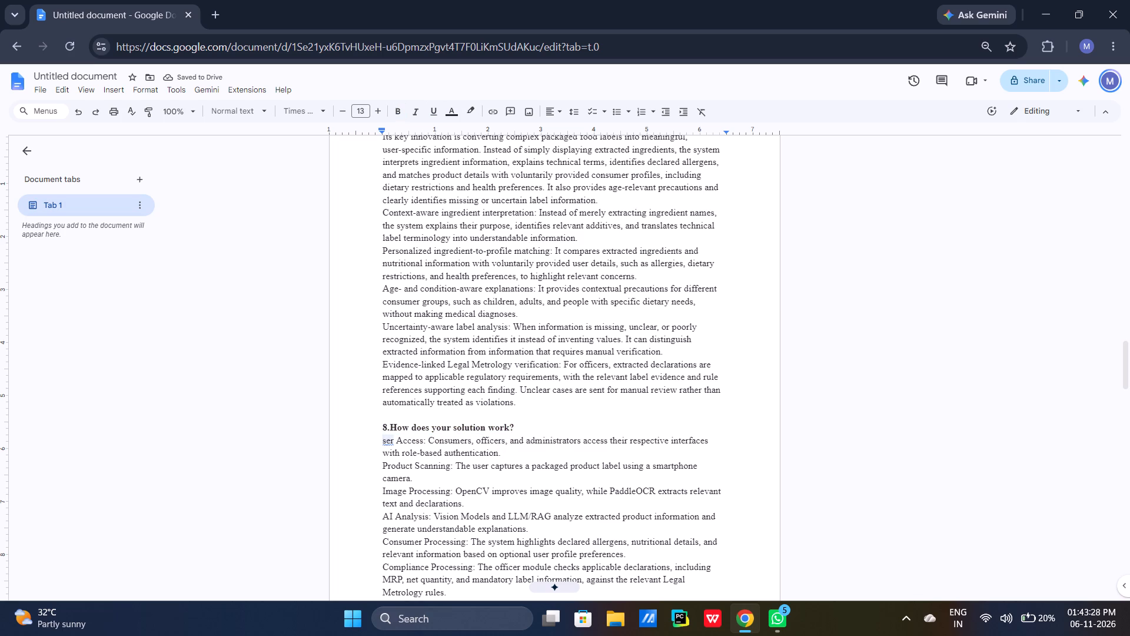
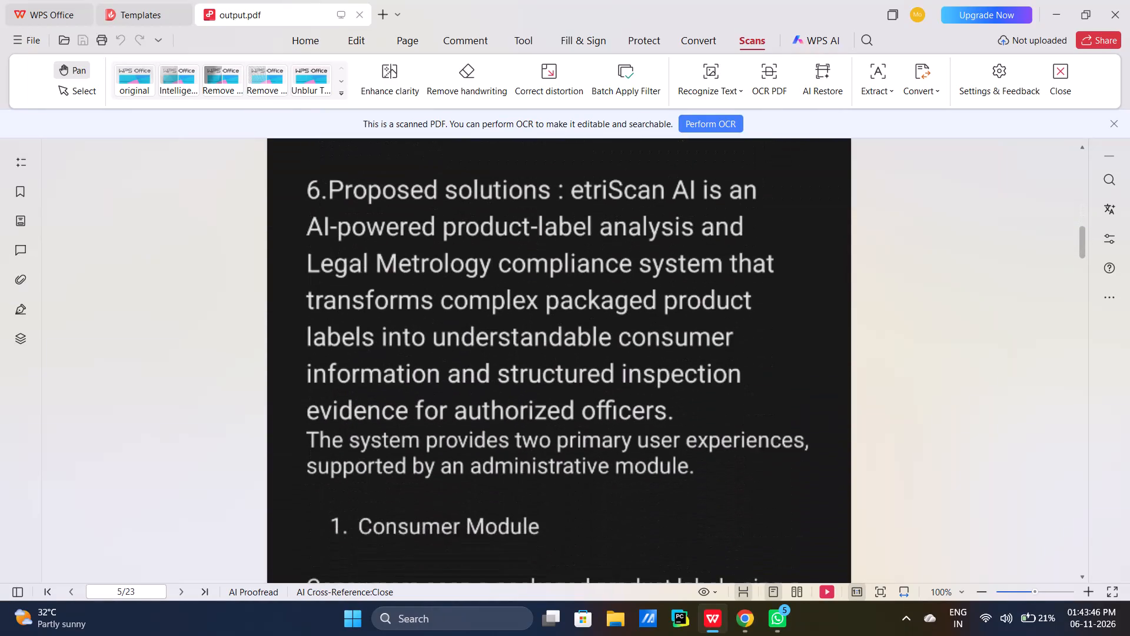
Look through output.pdf in WPS Office from the proposed solutions section to the numbered points of section 7.
{"action": "scroll", "coordinate": [500, 408], "scroll_direction": "down", "scroll_amount": 3}
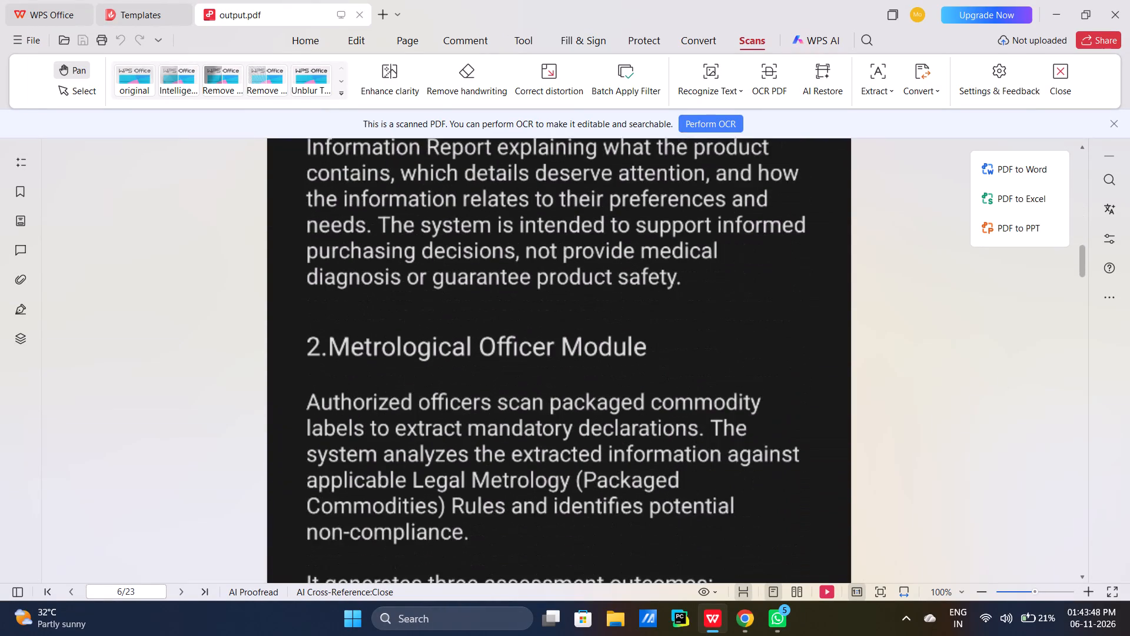
{"action": "scroll", "coordinate": [500, 408], "scroll_direction": "down", "scroll_amount": 4}
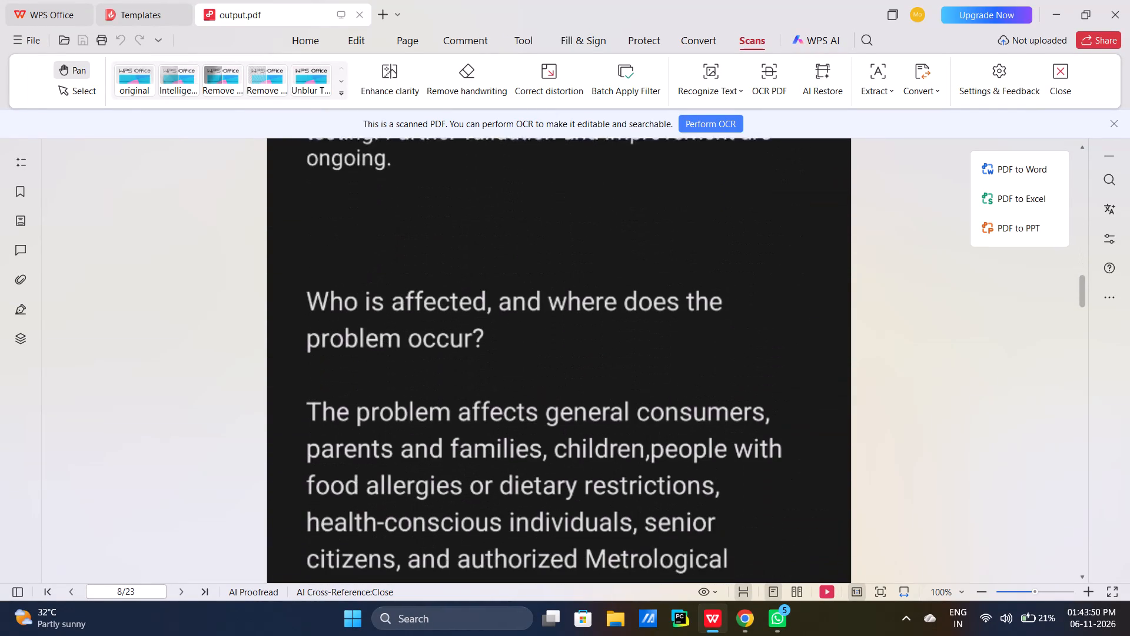
{"action": "scroll", "coordinate": [500, 408], "scroll_direction": "down", "scroll_amount": 3}
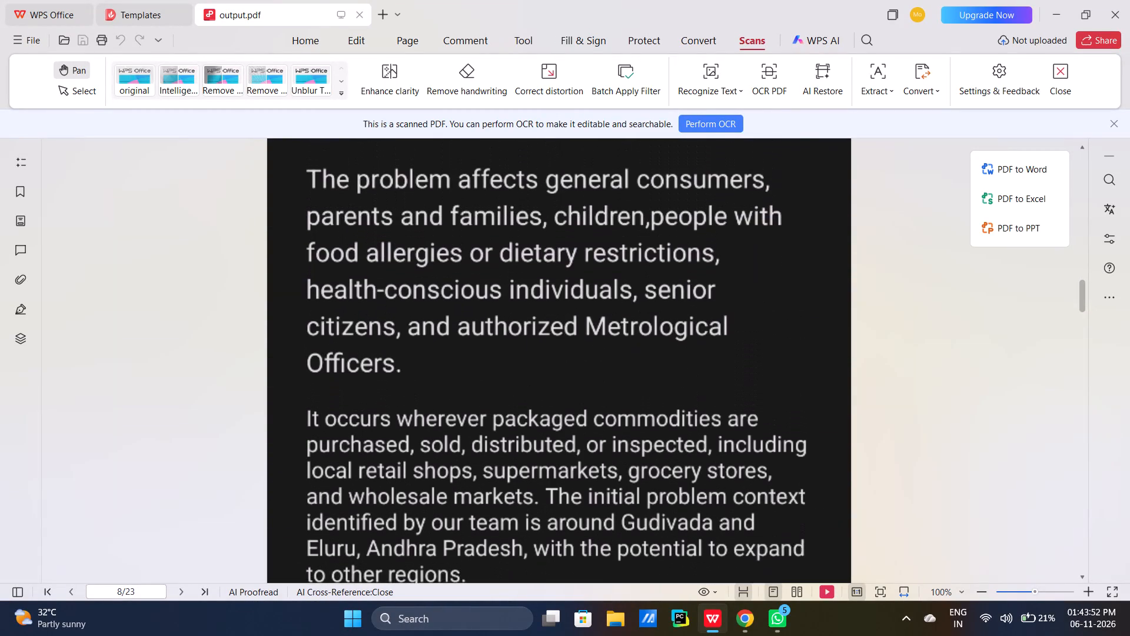
{"action": "scroll", "coordinate": [500, 408], "scroll_direction": "down", "scroll_amount": 3}
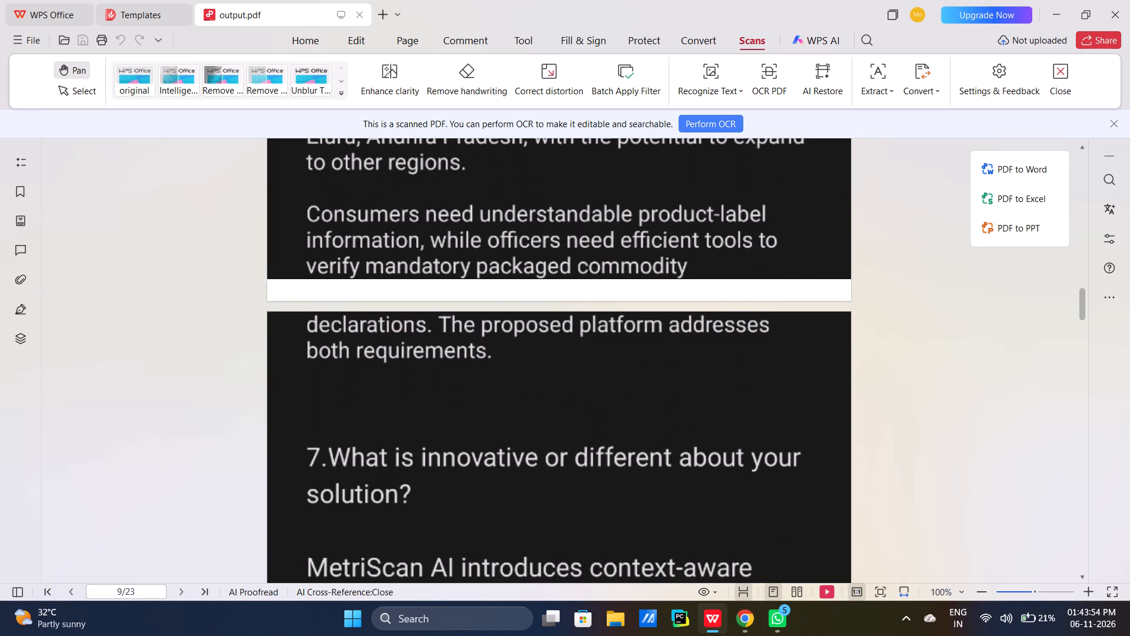
{"action": "scroll", "coordinate": [500, 408], "scroll_direction": "down", "scroll_amount": 3}
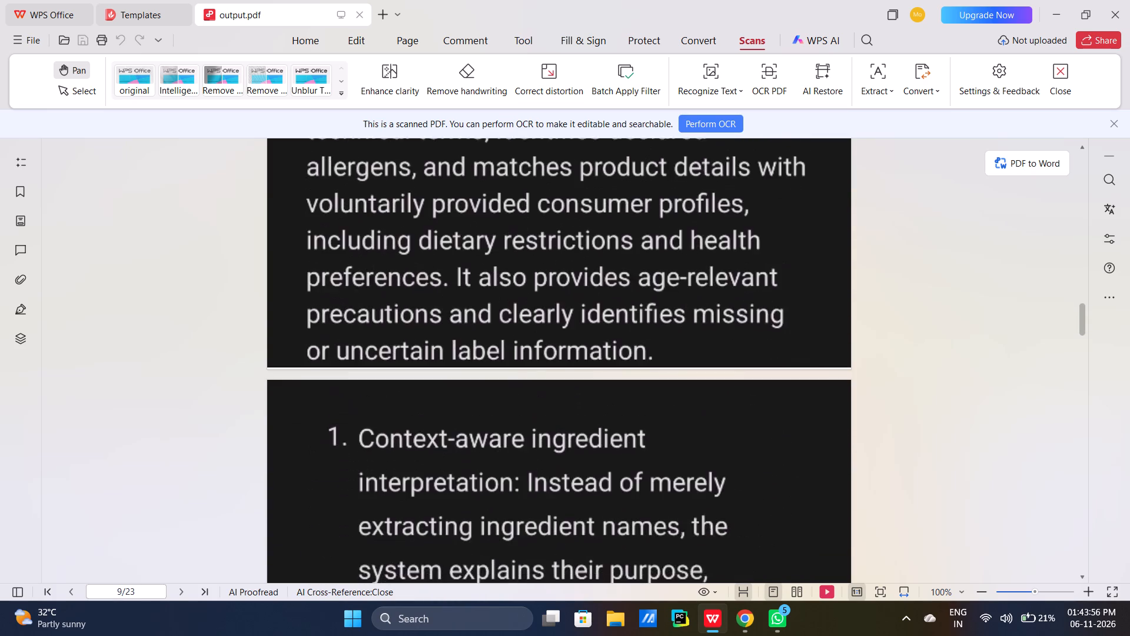
{"action": "scroll", "coordinate": [500, 408], "scroll_direction": "down", "scroll_amount": 2}
{"action": "scroll", "coordinate": [579, 371], "scroll_direction": "up", "scroll_amount": 1}
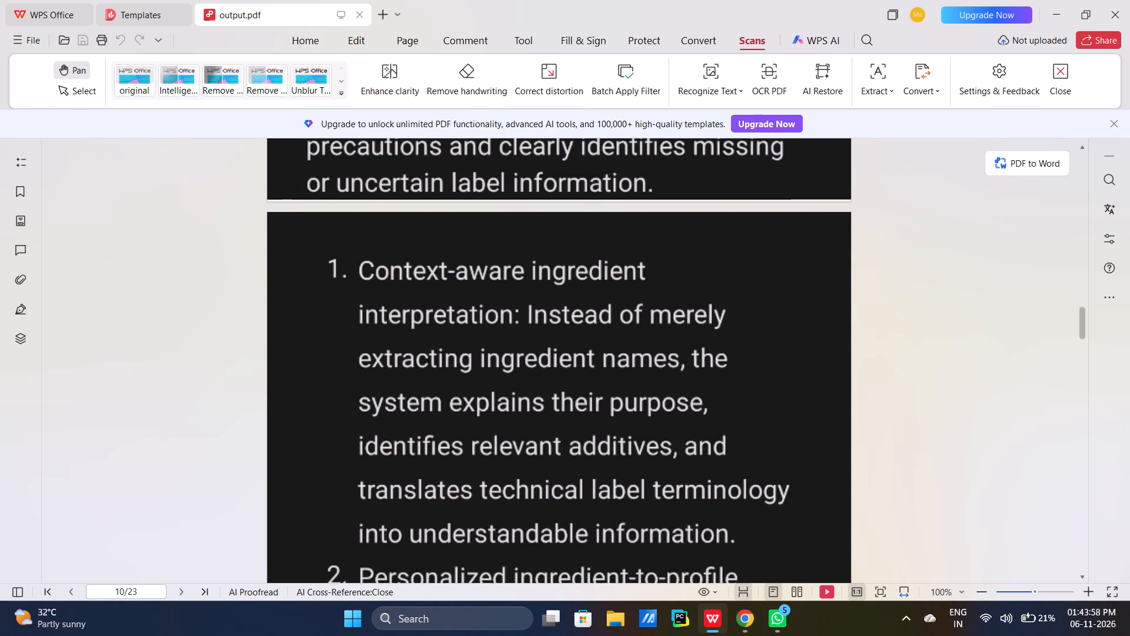
{"action": "scroll", "coordinate": [579, 371], "scroll_direction": "up", "scroll_amount": 2}
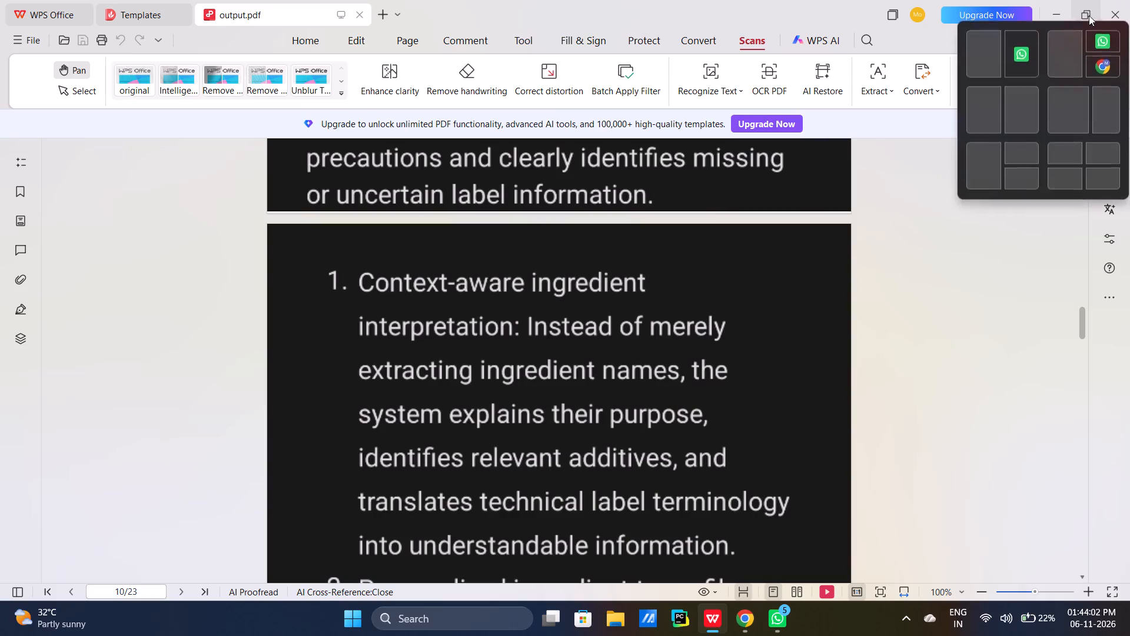
Arrange output.pdf and the untitled Google Docs document side by side, each filling half of the screen.
{"action": "left_click", "coordinate": [978, 98]}
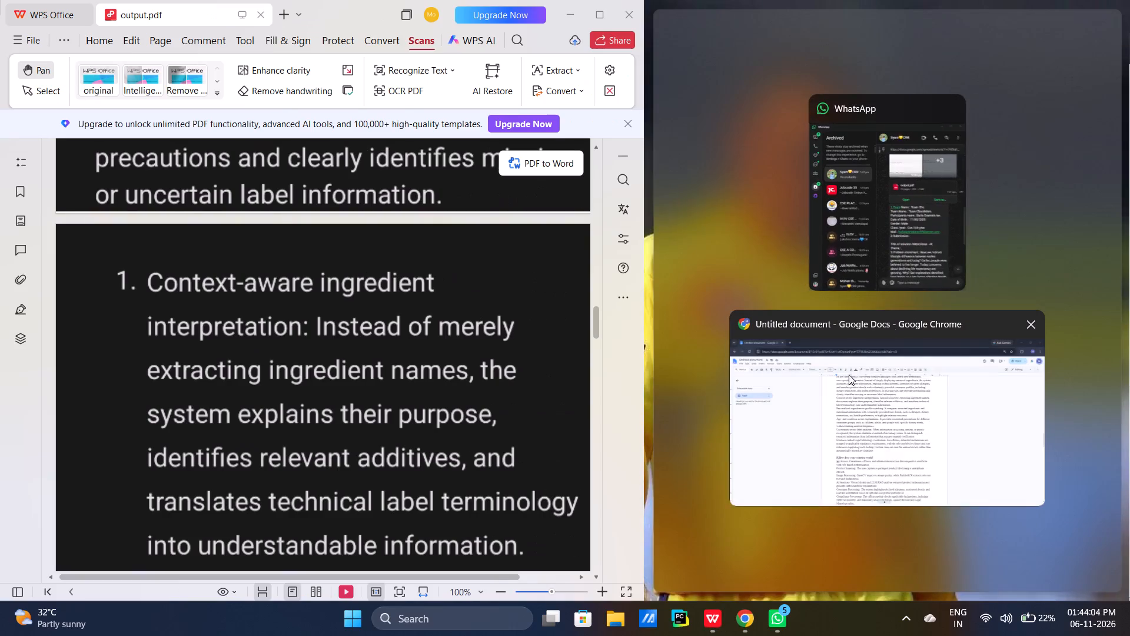
{"action": "left_click", "coordinate": [846, 378]}
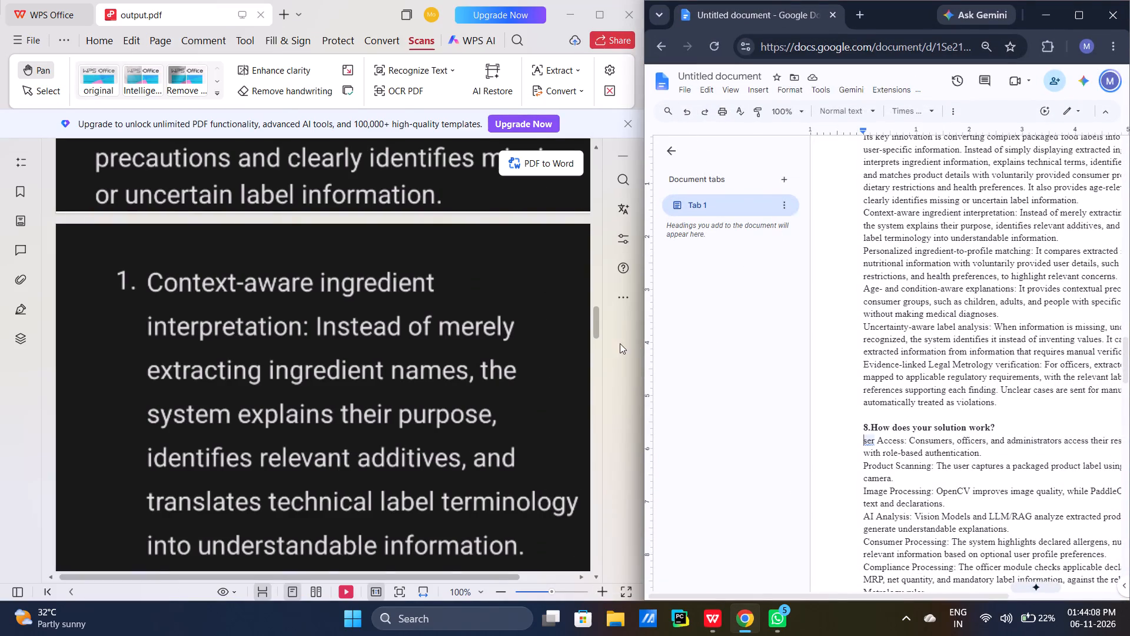
Check section 8 in output.pdf and correct "ser Access" to "User Access" in the Google Docs document using the spelling suggestion.
{"action": "scroll", "coordinate": [436, 334], "scroll_direction": "up", "scroll_amount": 2}
{"action": "scroll", "coordinate": [436, 334], "scroll_direction": "down", "scroll_amount": 2}
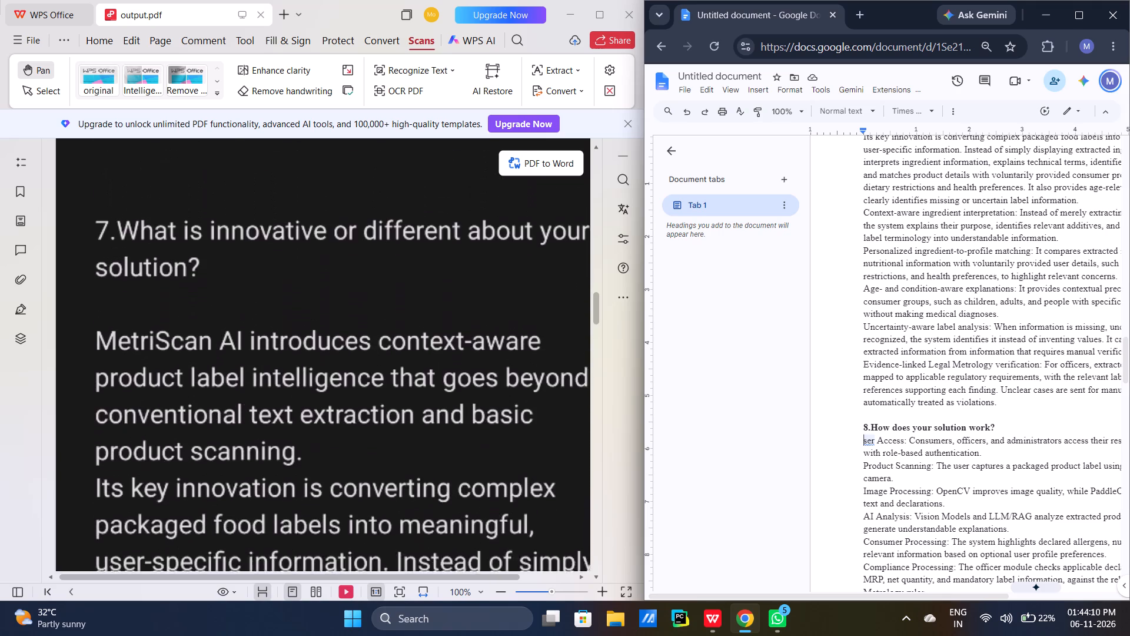
{"action": "scroll", "coordinate": [436, 334], "scroll_direction": "down", "scroll_amount": 3}
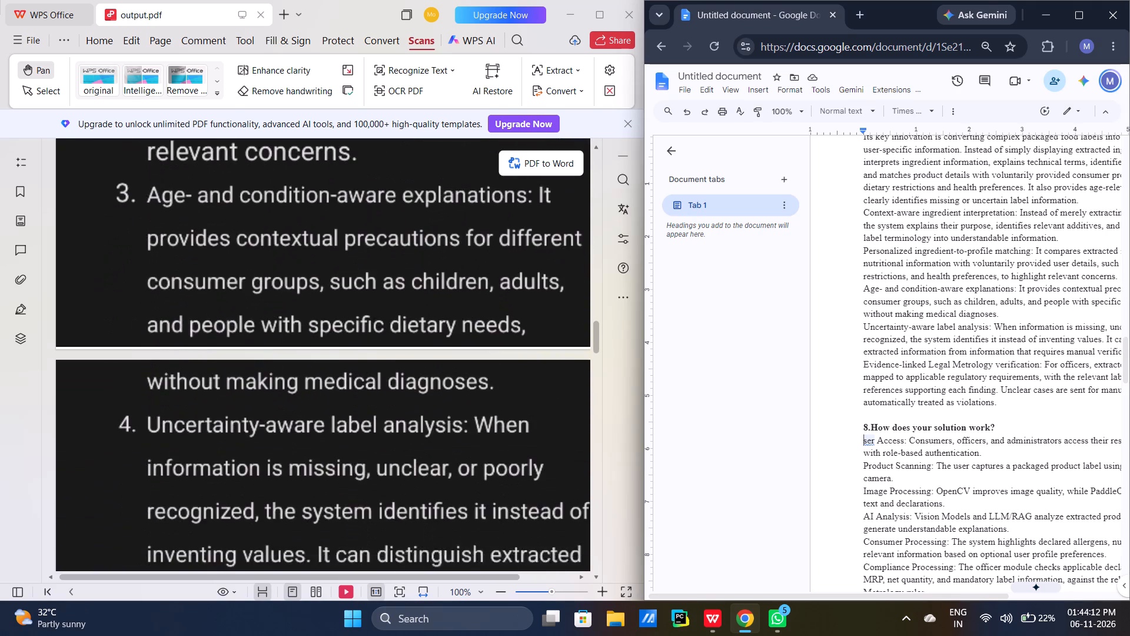
{"action": "scroll", "coordinate": [436, 334], "scroll_direction": "down", "scroll_amount": 3}
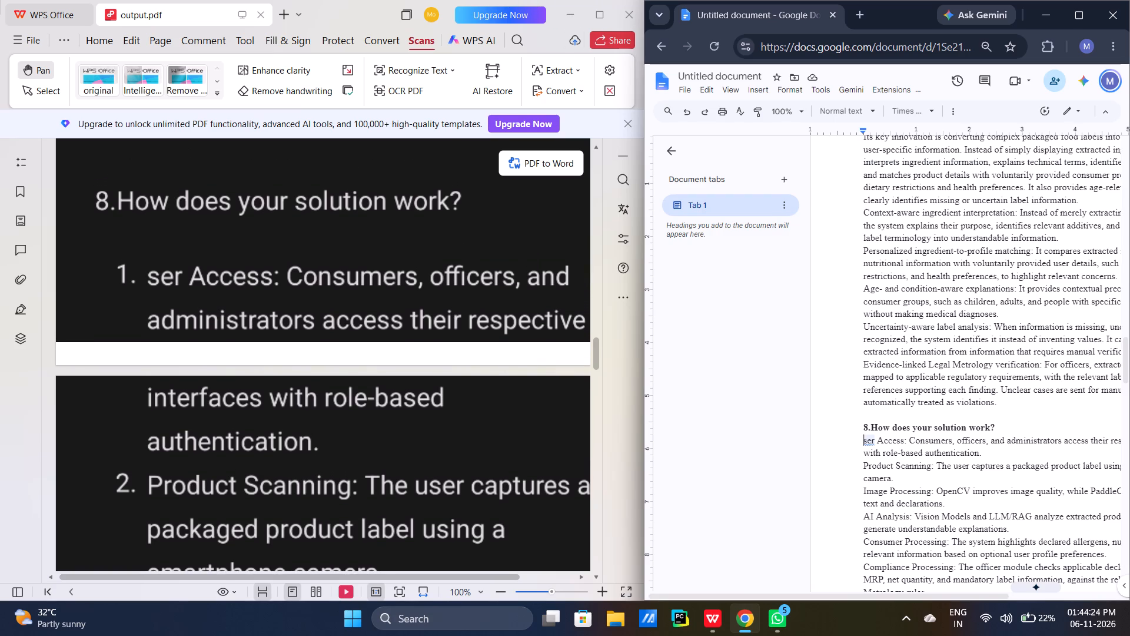
{"action": "scroll", "coordinate": [888, 463], "scroll_direction": "down", "scroll_amount": 1}
{"action": "scroll", "coordinate": [988, 478], "scroll_direction": "left", "scroll_amount": 1}
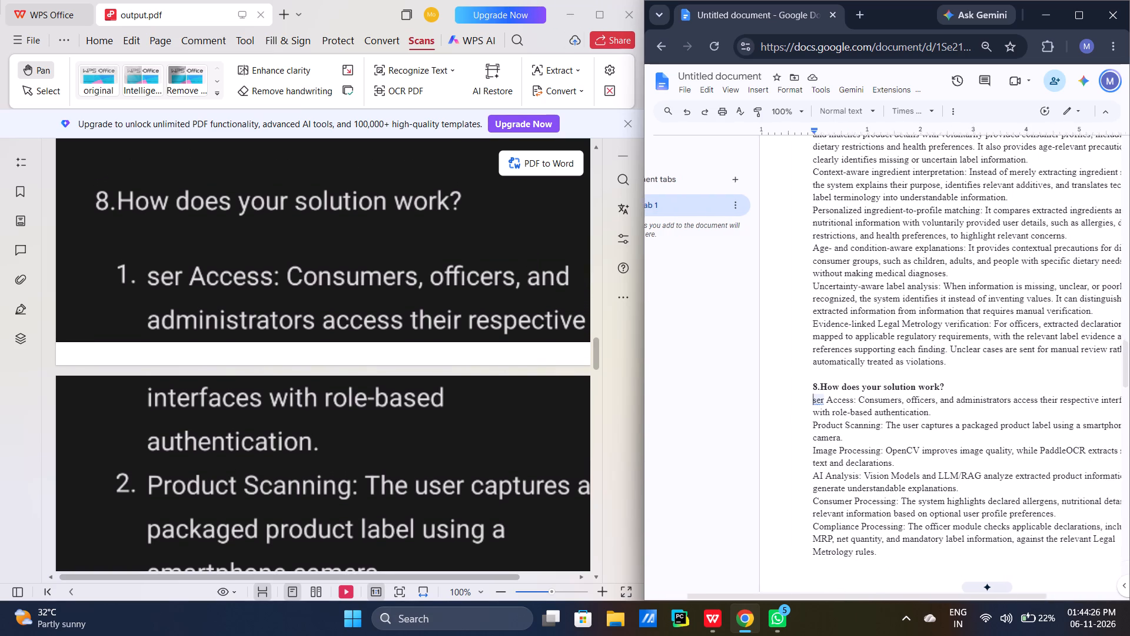
{"action": "scroll", "coordinate": [988, 478], "scroll_direction": "left", "scroll_amount": 1}
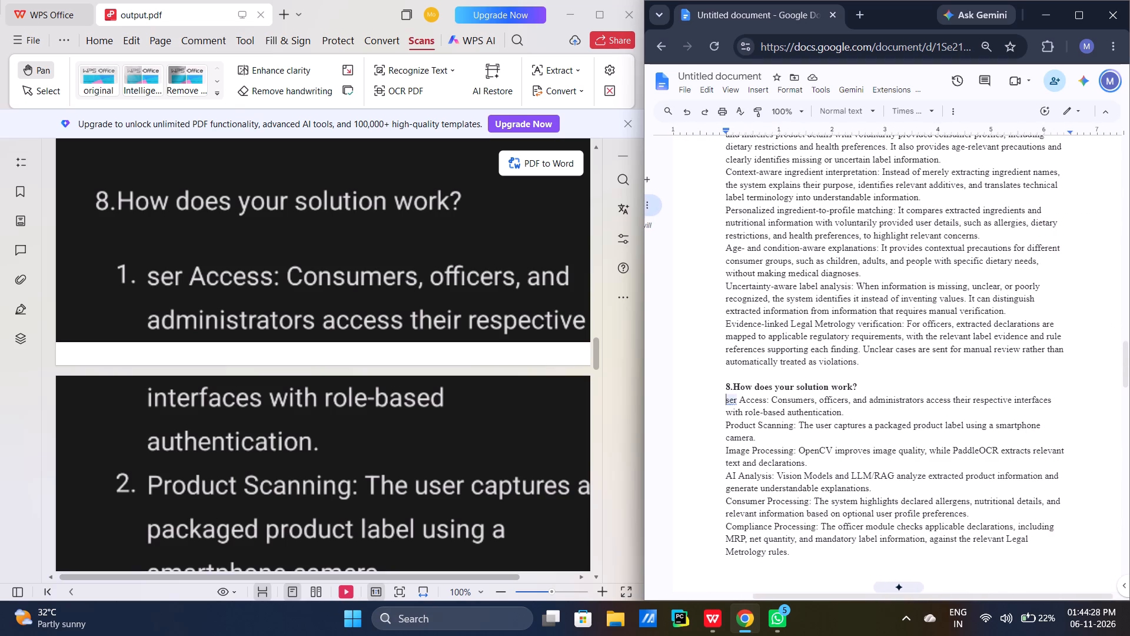
{"action": "scroll", "coordinate": [988, 478], "scroll_direction": "left", "scroll_amount": 1}
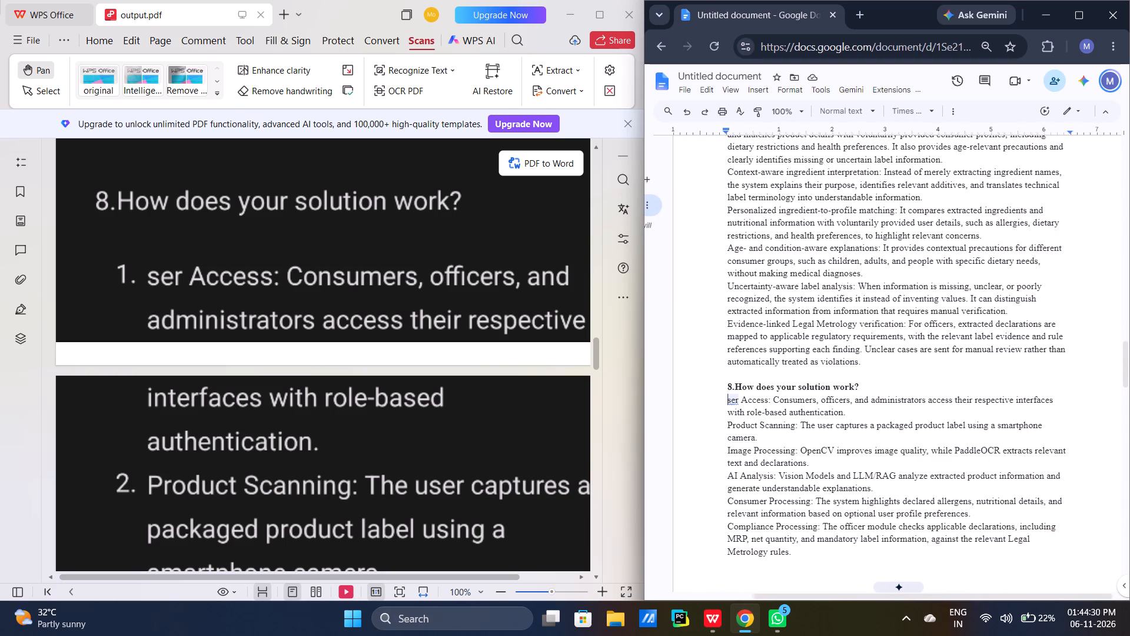
{"action": "scroll", "coordinate": [988, 478], "scroll_direction": "left", "scroll_amount": 1}
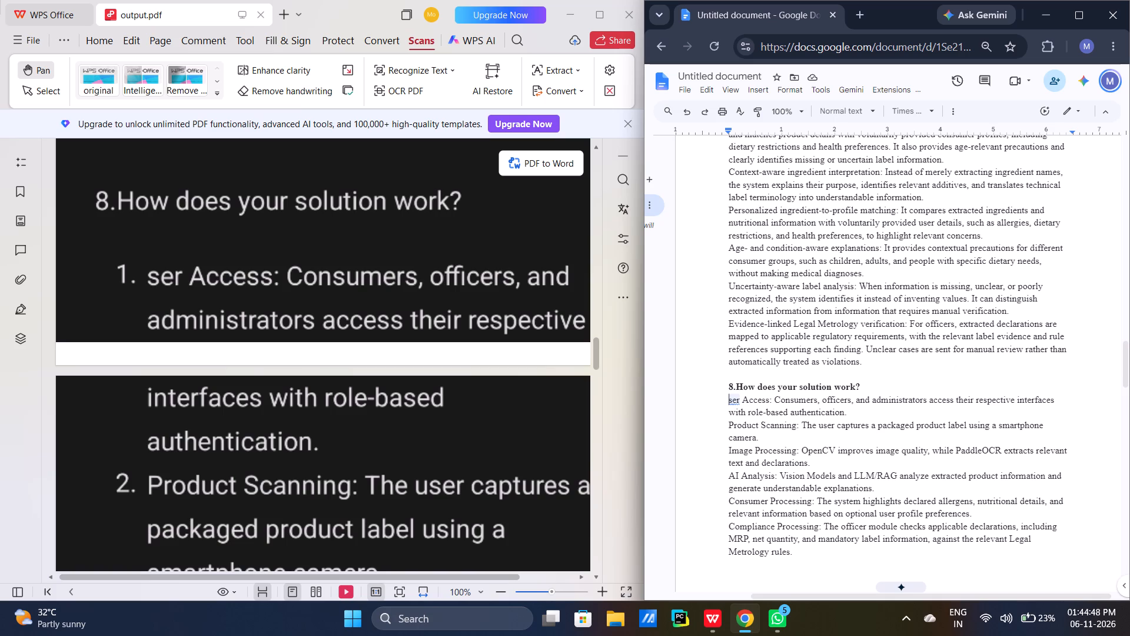
{"action": "left_click", "coordinate": [745, 398]}
{"action": "key", "text": "Left"}
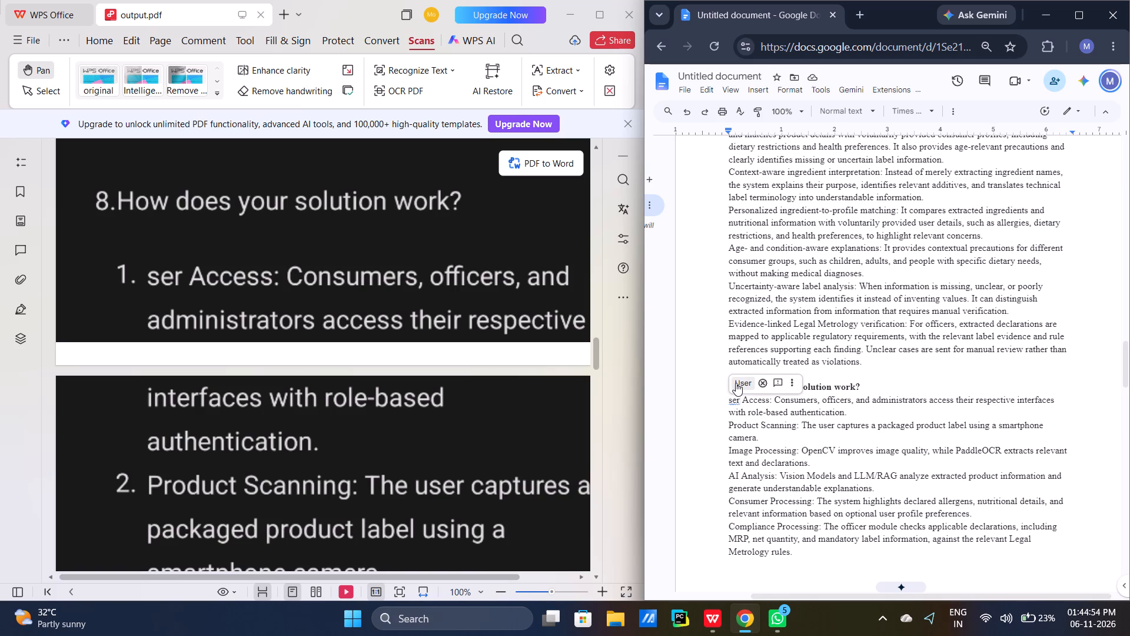
{"action": "left_click", "coordinate": [736, 383]}
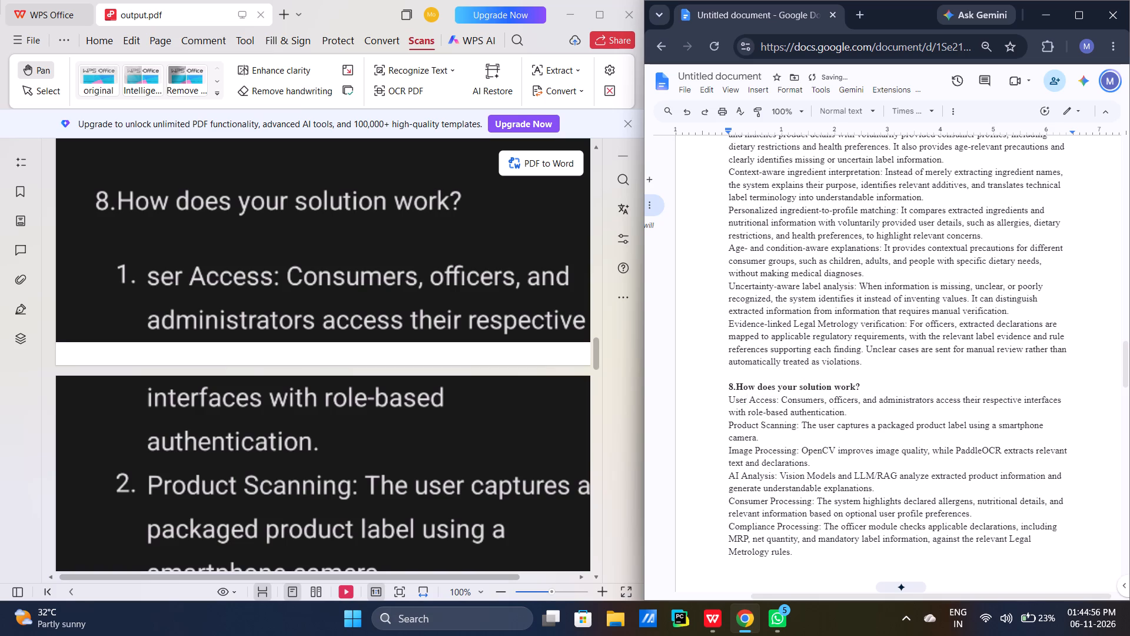
Insert a blank line above the "9.What stage is your solution at?" heading and make the heading bold.
{"action": "scroll", "coordinate": [427, 377], "scroll_direction": "down", "scroll_amount": 2}
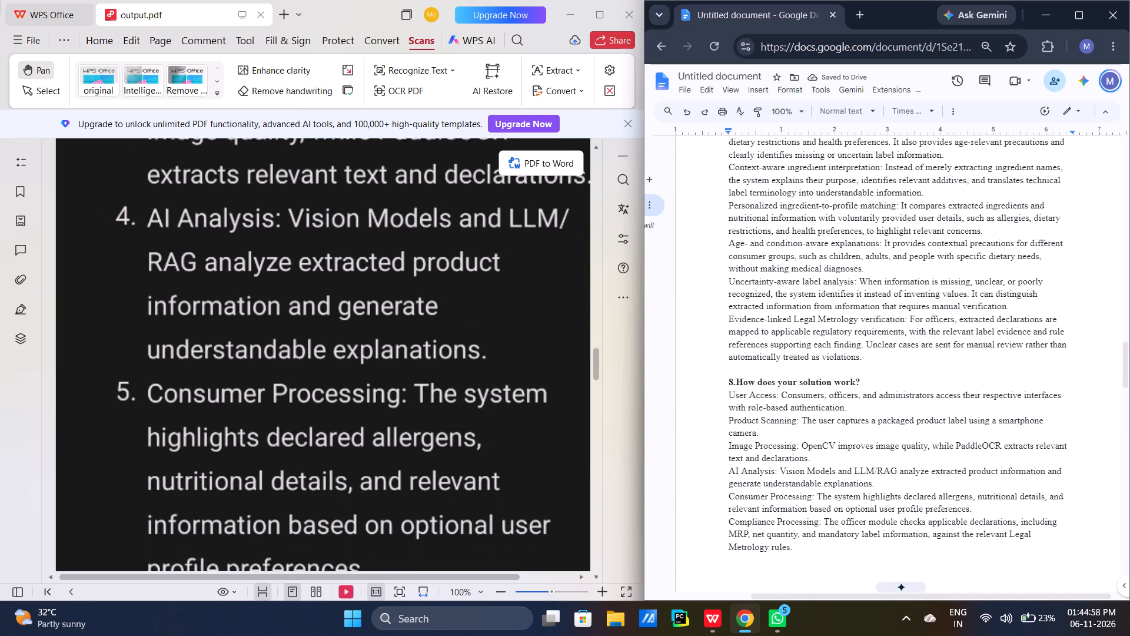
{"action": "scroll", "coordinate": [427, 377], "scroll_direction": "down", "scroll_amount": 4}
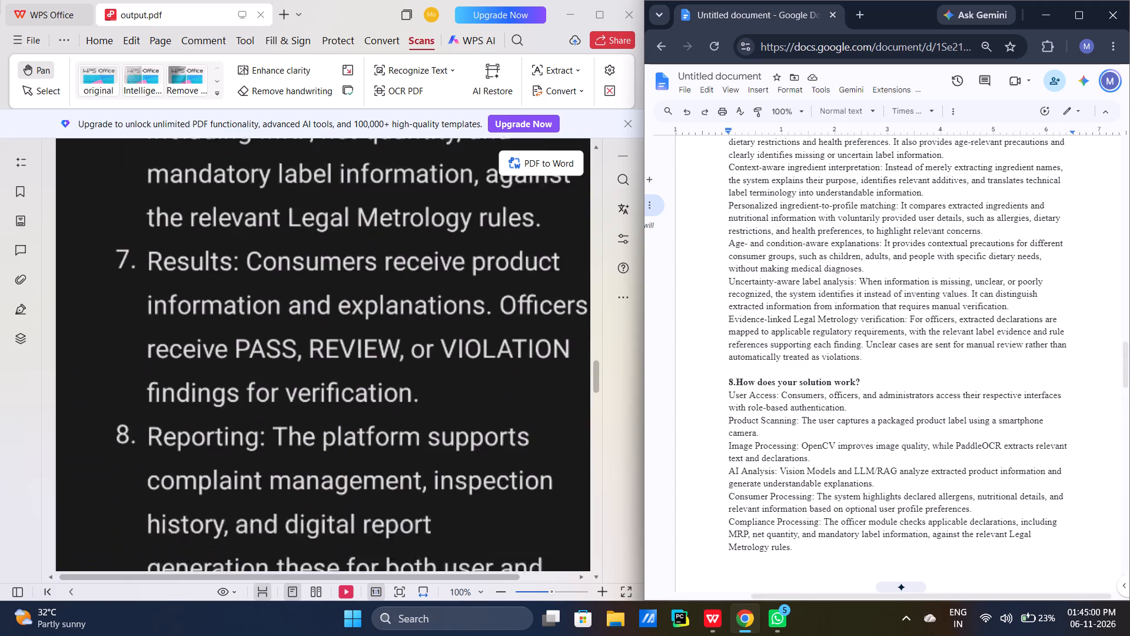
{"action": "scroll", "coordinate": [427, 377], "scroll_direction": "down", "scroll_amount": 3}
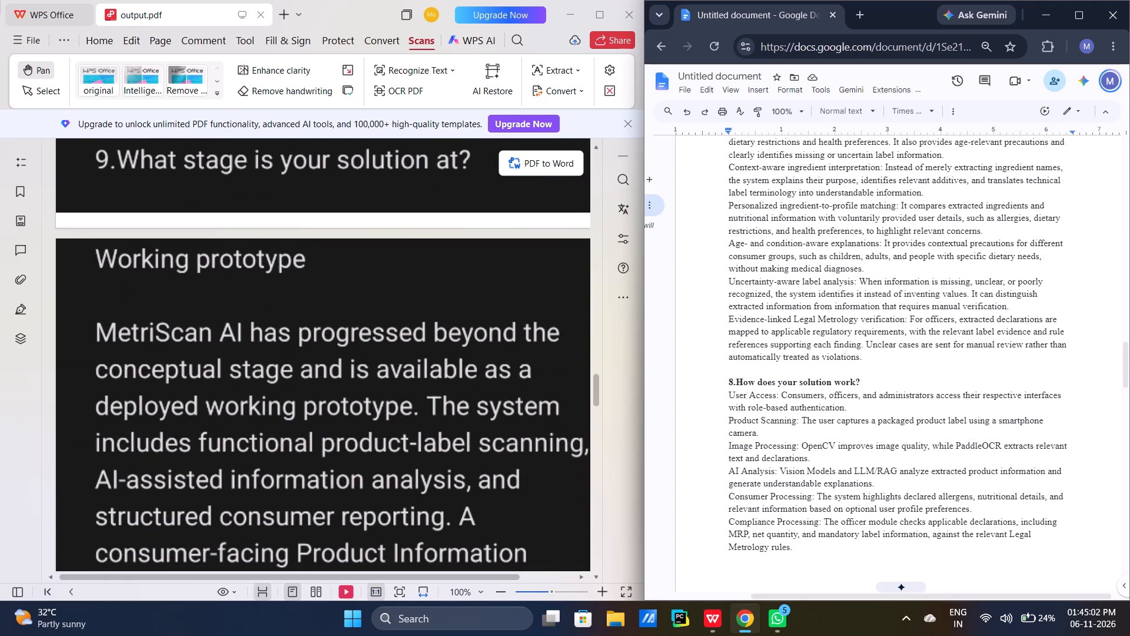
{"action": "scroll", "coordinate": [885, 495], "scroll_direction": "down", "scroll_amount": 1}
{"action": "scroll", "coordinate": [835, 476], "scroll_direction": "down", "scroll_amount": 1}
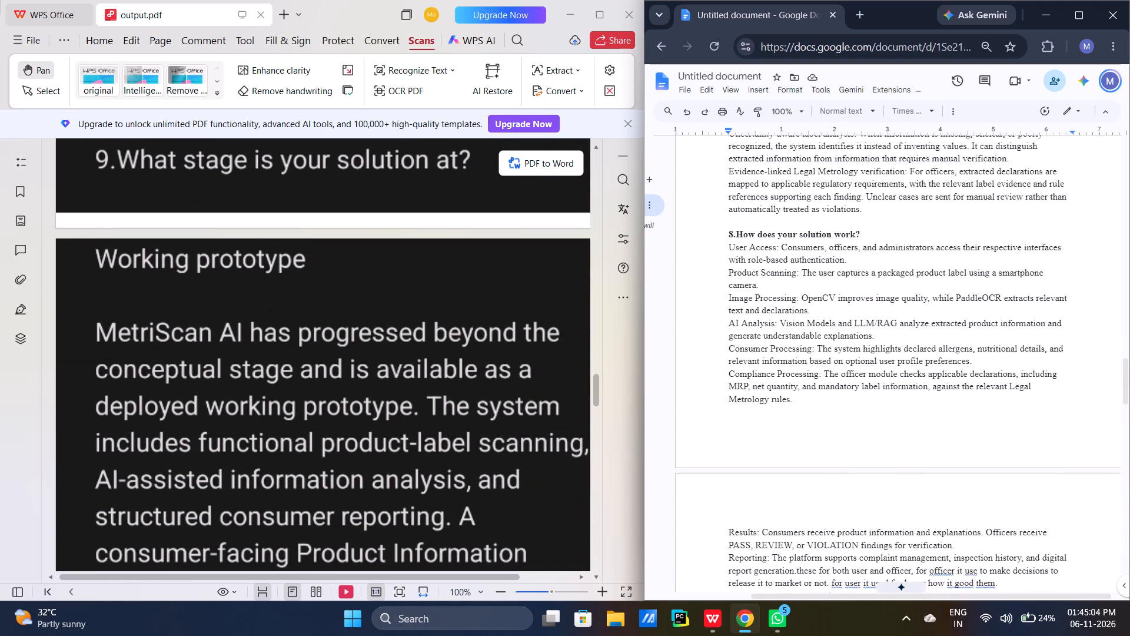
{"action": "scroll", "coordinate": [835, 476], "scroll_direction": "down", "scroll_amount": 2}
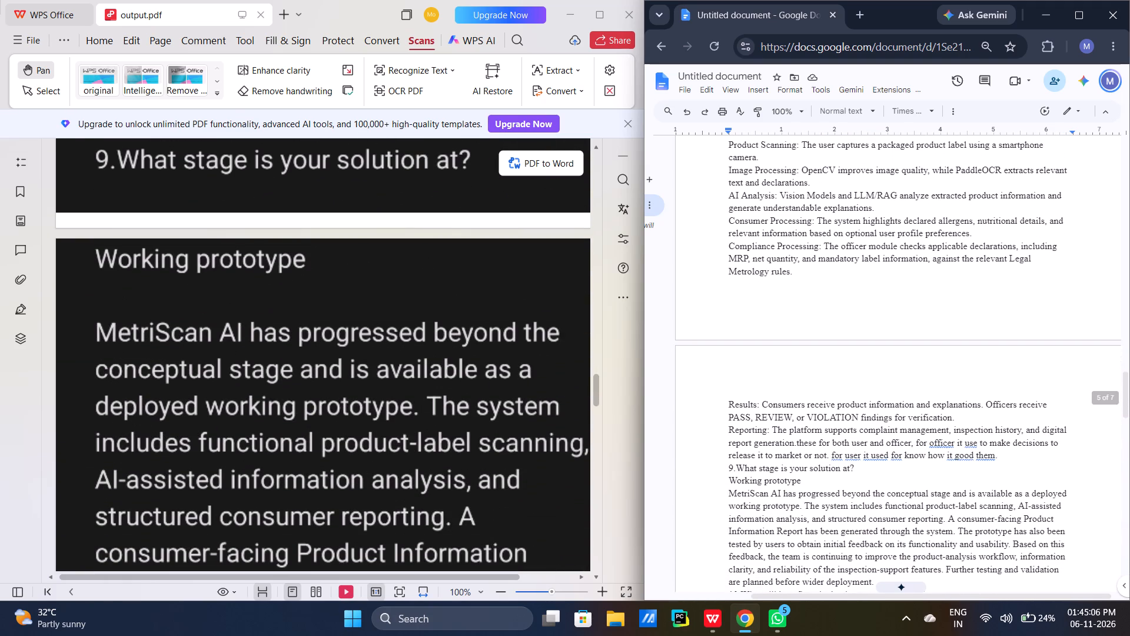
{"action": "scroll", "coordinate": [859, 473], "scroll_direction": "down", "scroll_amount": 1}
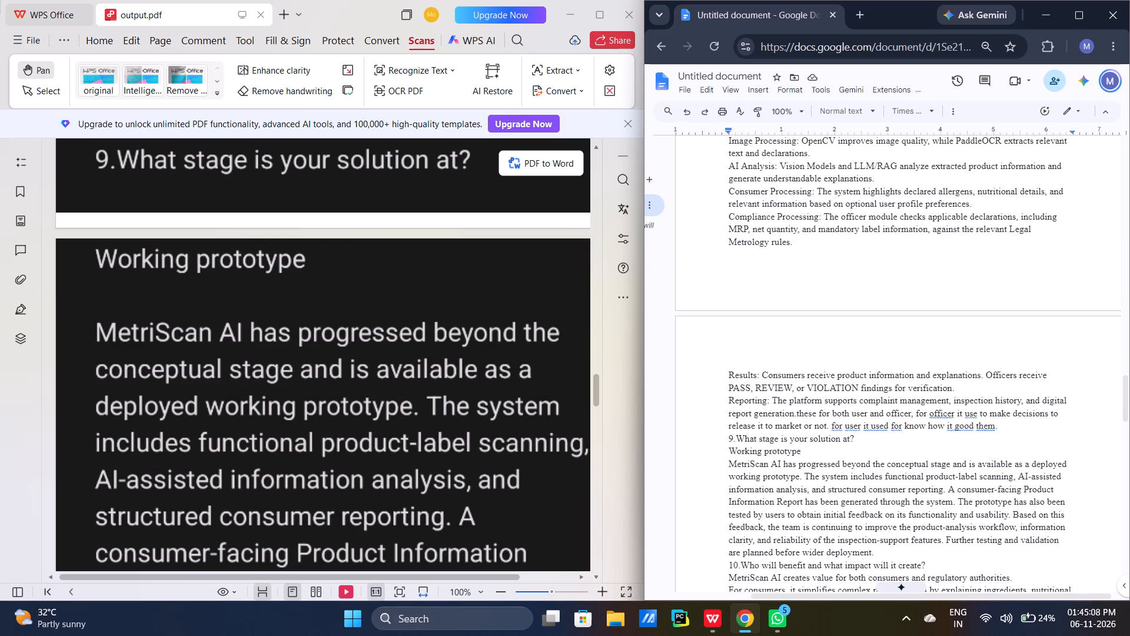
{"action": "left_click", "coordinate": [727, 439]}
{"action": "key", "text": "shift+Return"}
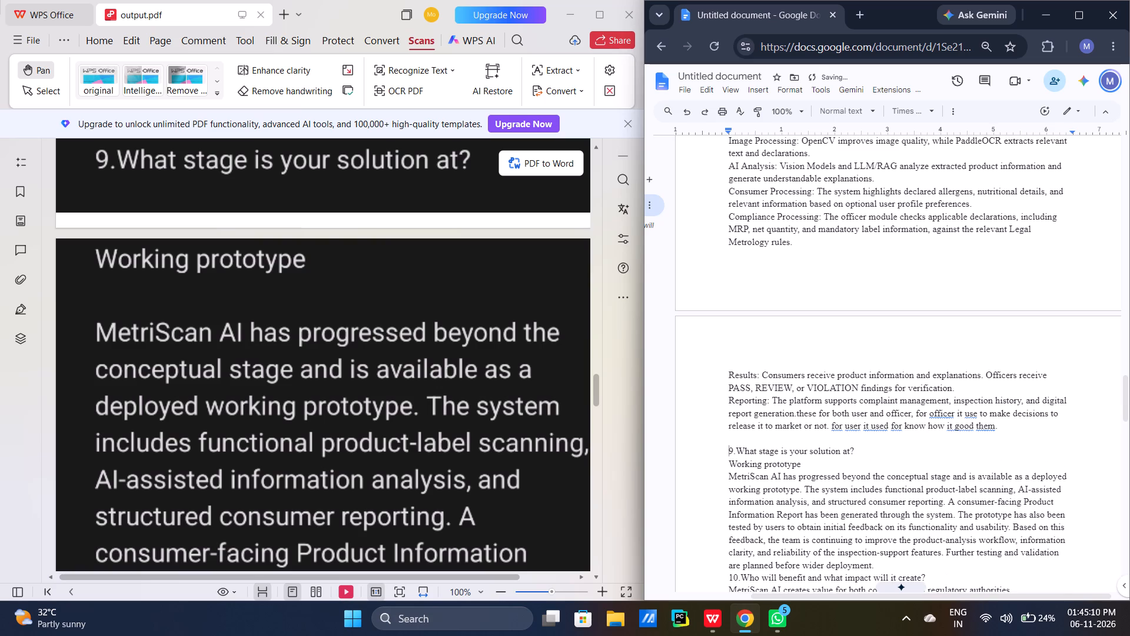
{"action": "left_click_drag", "start_coordinate": [856, 452], "coordinate": [707, 448]}
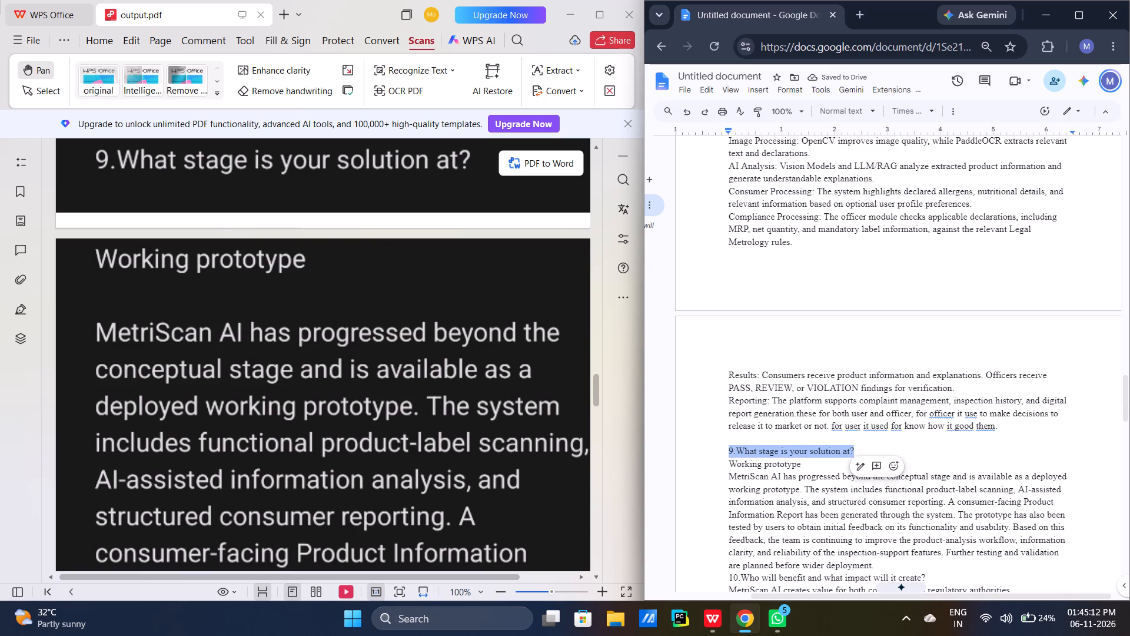
{"action": "scroll", "coordinate": [488, 390], "scroll_direction": "down", "scroll_amount": 2}
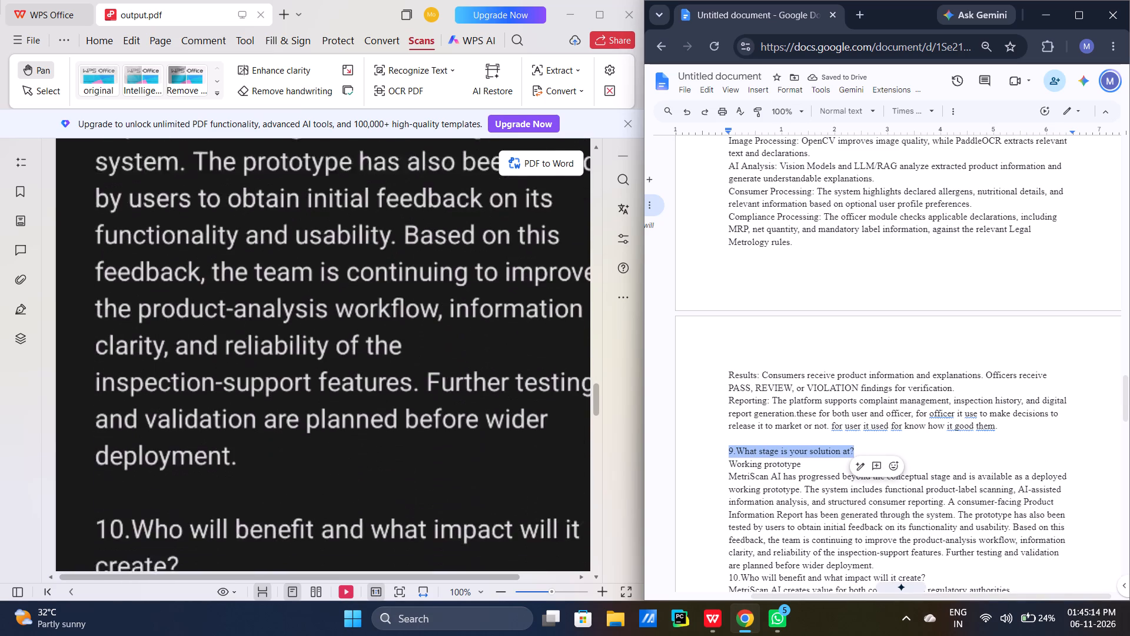
{"action": "scroll", "coordinate": [488, 390], "scroll_direction": "down", "scroll_amount": 2}
{"action": "scroll", "coordinate": [488, 390], "scroll_direction": "up", "scroll_amount": 4}
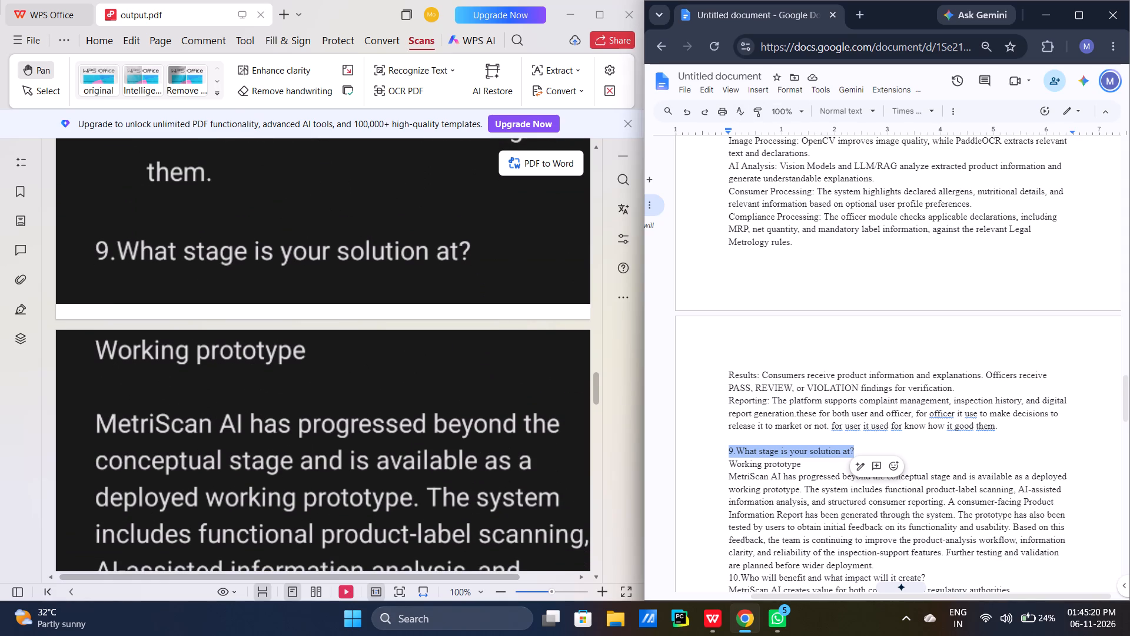
{"action": "key", "text": "ctrl+b"}
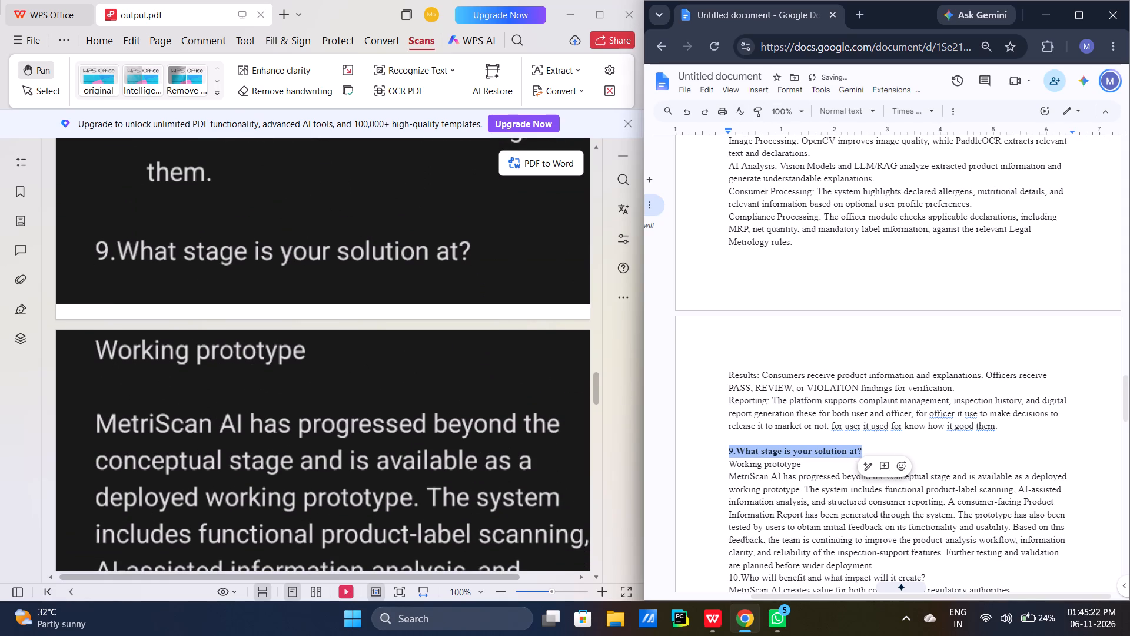
{"action": "left_click", "coordinate": [820, 461]}
{"action": "left_click", "coordinate": [945, 445]}
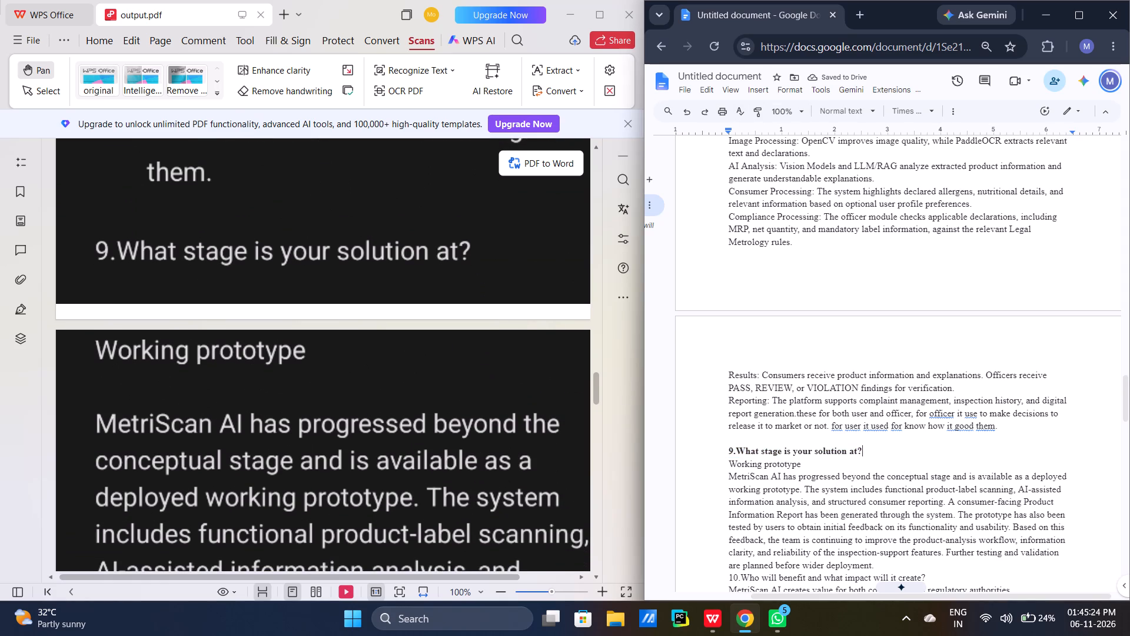
Insert a blank line above the "10.Who will benefit and what impact will it create?" heading.
{"action": "scroll", "coordinate": [870, 491], "scroll_direction": "down", "scroll_amount": 1}
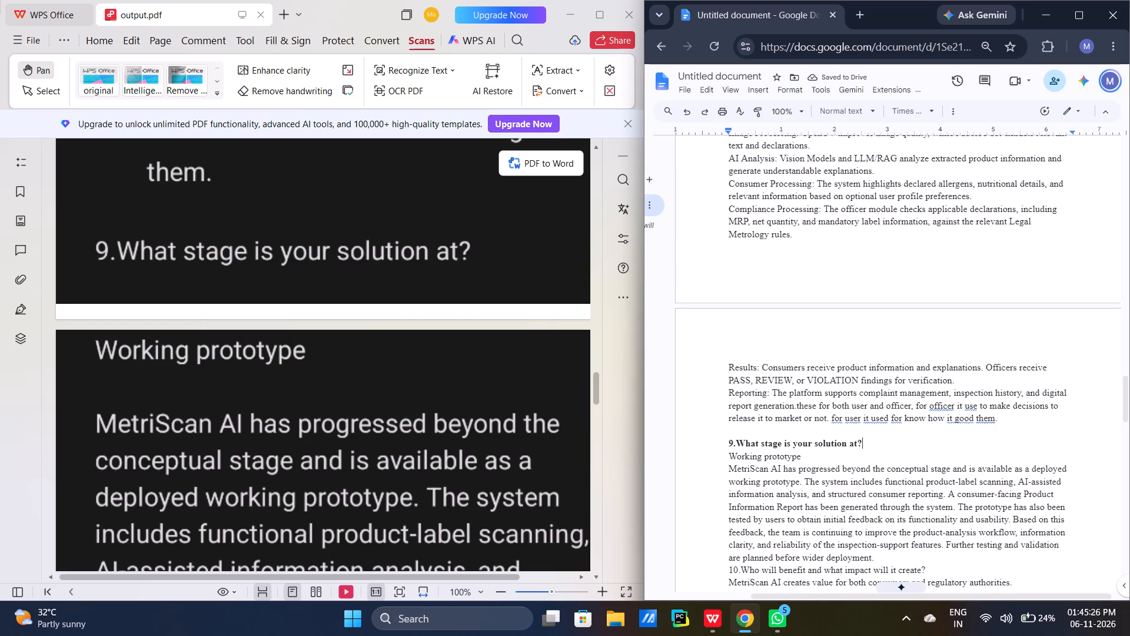
{"action": "scroll", "coordinate": [870, 491], "scroll_direction": "down", "scroll_amount": 2}
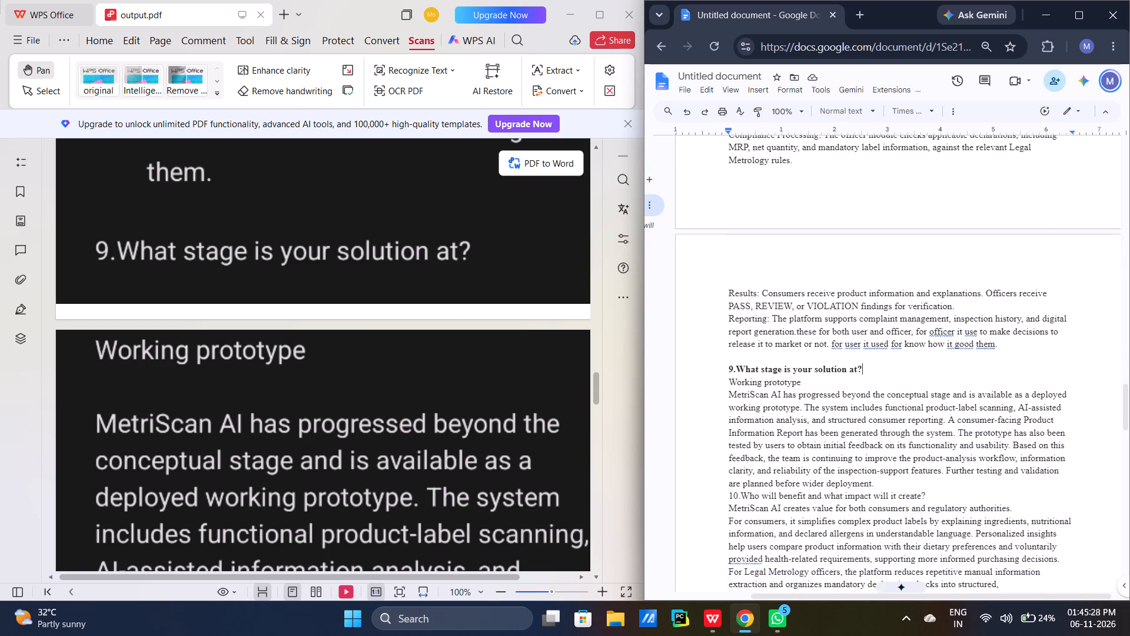
{"action": "scroll", "coordinate": [840, 466], "scroll_direction": "down", "scroll_amount": 1}
{"action": "left_click", "coordinate": [876, 462]}
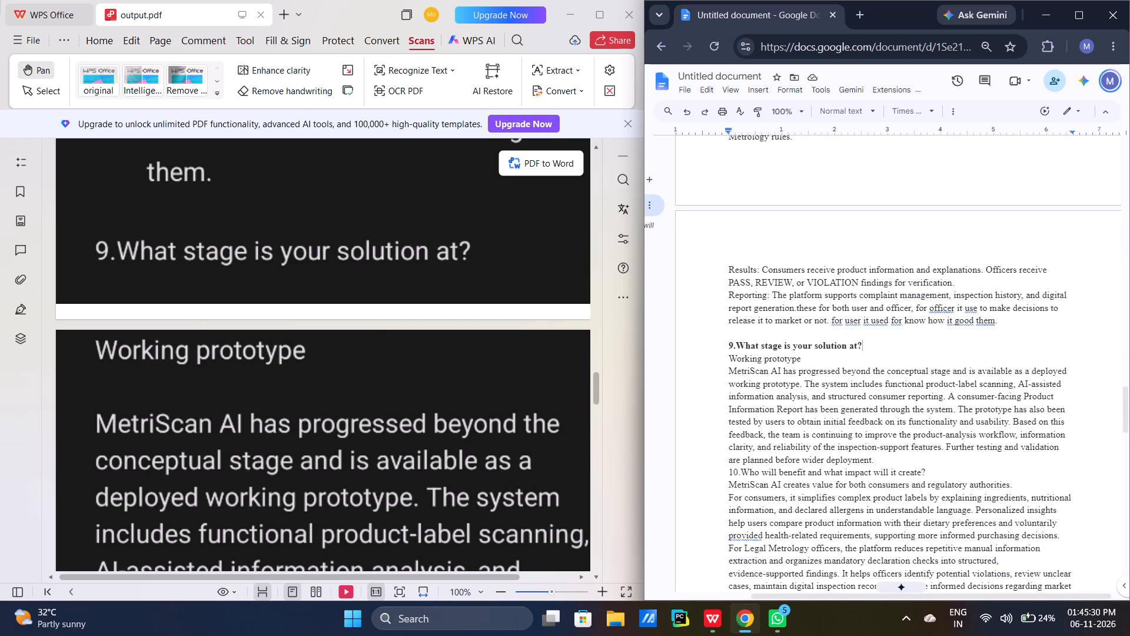
{"action": "key", "text": "shift+Return"}
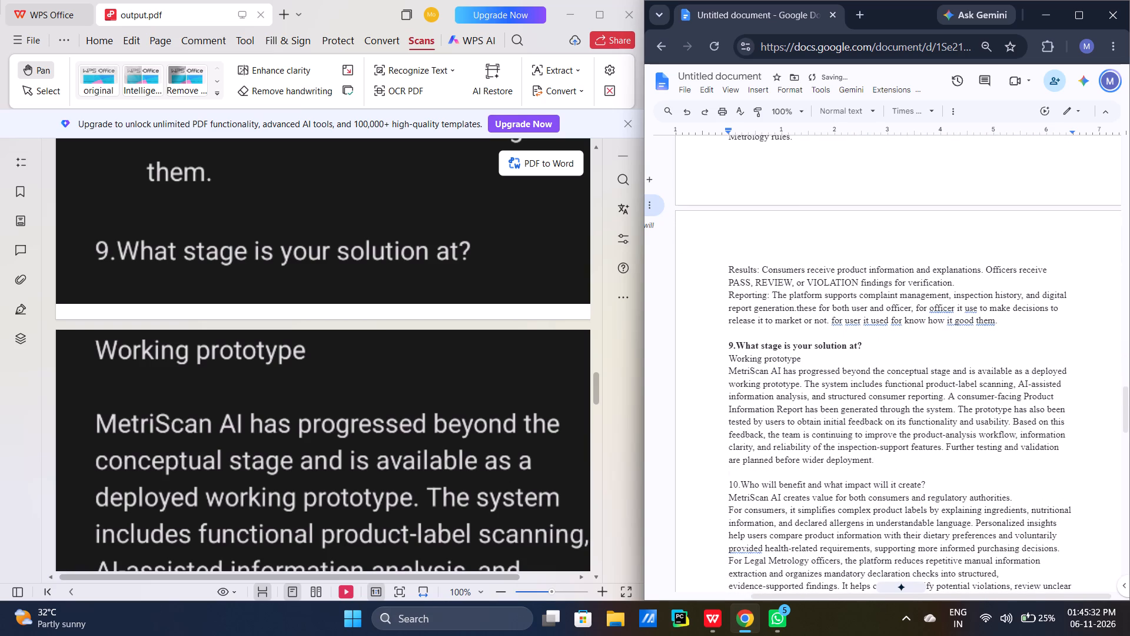
Make the "10.Who will benefit and what impact will it create?" heading bold.
{"action": "left_click_drag", "start_coordinate": [926, 483], "coordinate": [725, 482]}
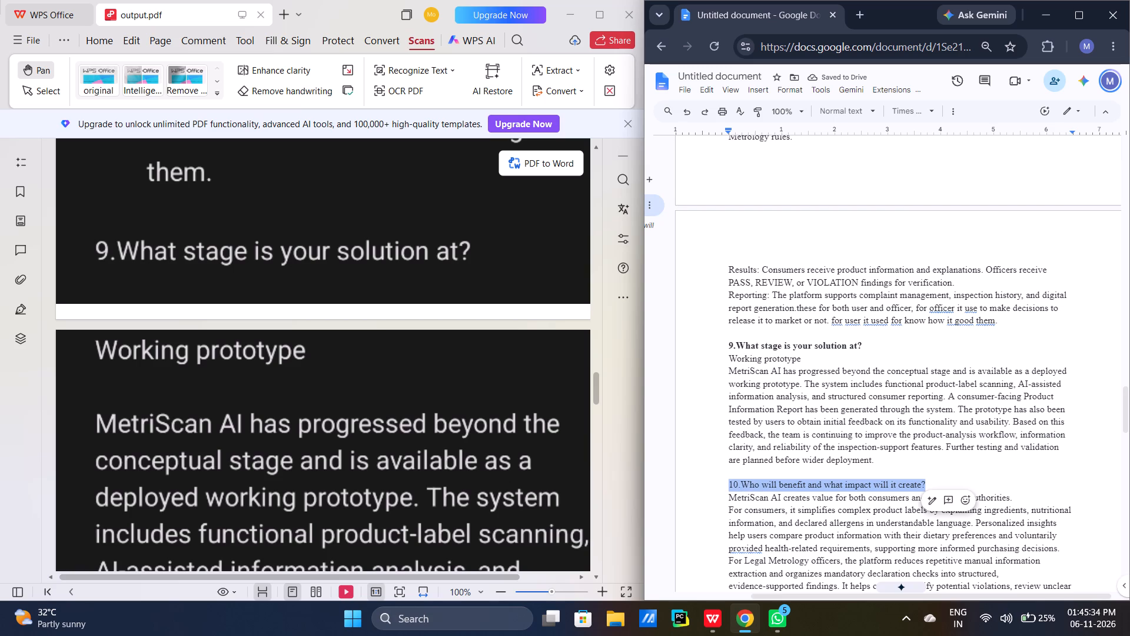
{"action": "key", "text": "ctrl+b"}
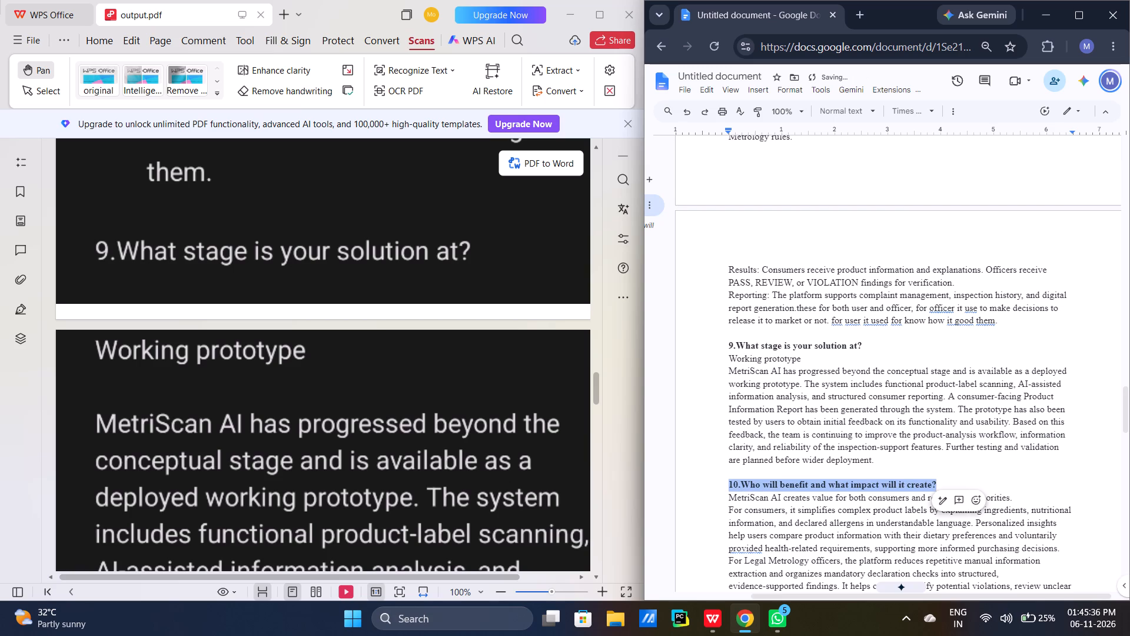
Insert a blank line above the "11.What is the estimated cost of your solution?" heading and make the heading bold.
{"action": "scroll", "coordinate": [860, 432], "scroll_direction": "down", "scroll_amount": 2}
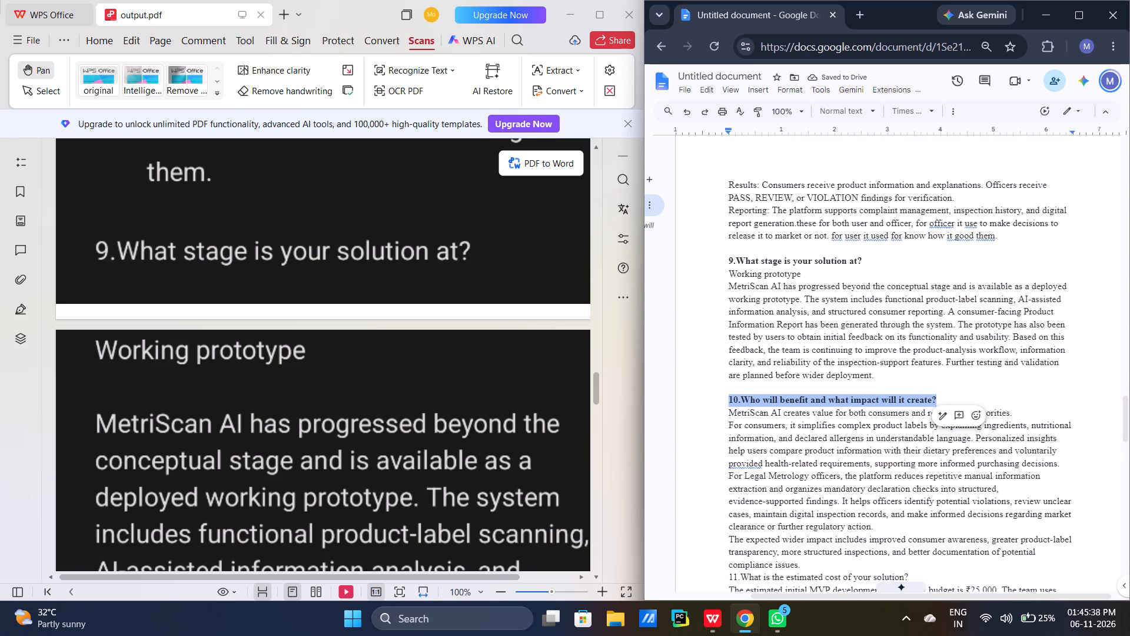
{"action": "scroll", "coordinate": [850, 435], "scroll_direction": "down", "scroll_amount": 1}
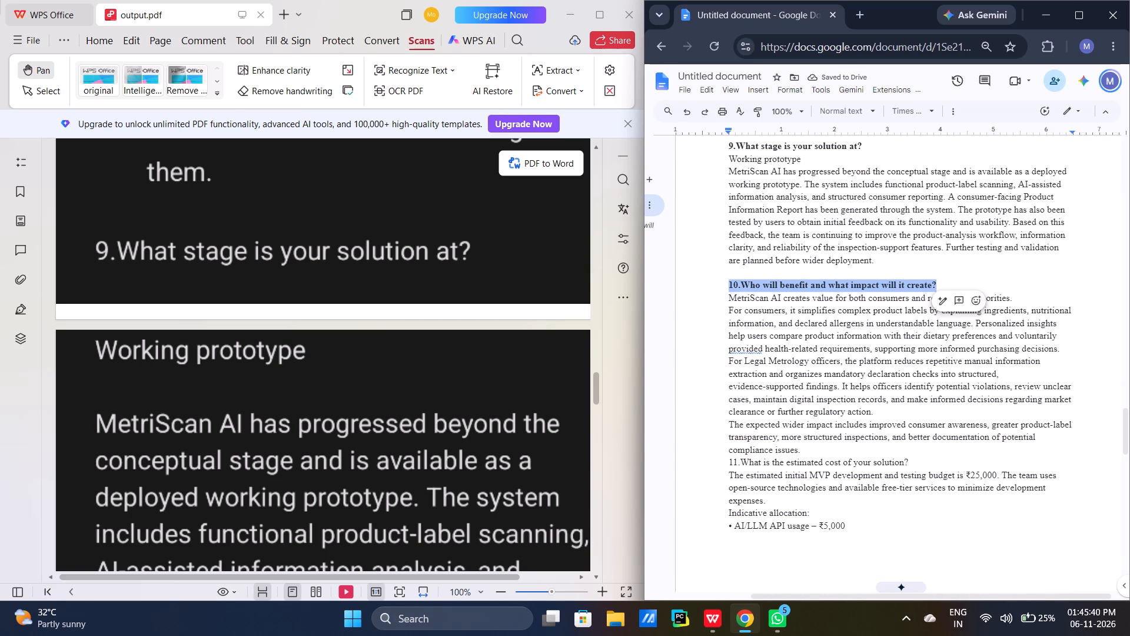
{"action": "left_click", "coordinate": [837, 458]}
{"action": "left_click", "coordinate": [825, 454]}
{"action": "key", "text": "shift+Return"}
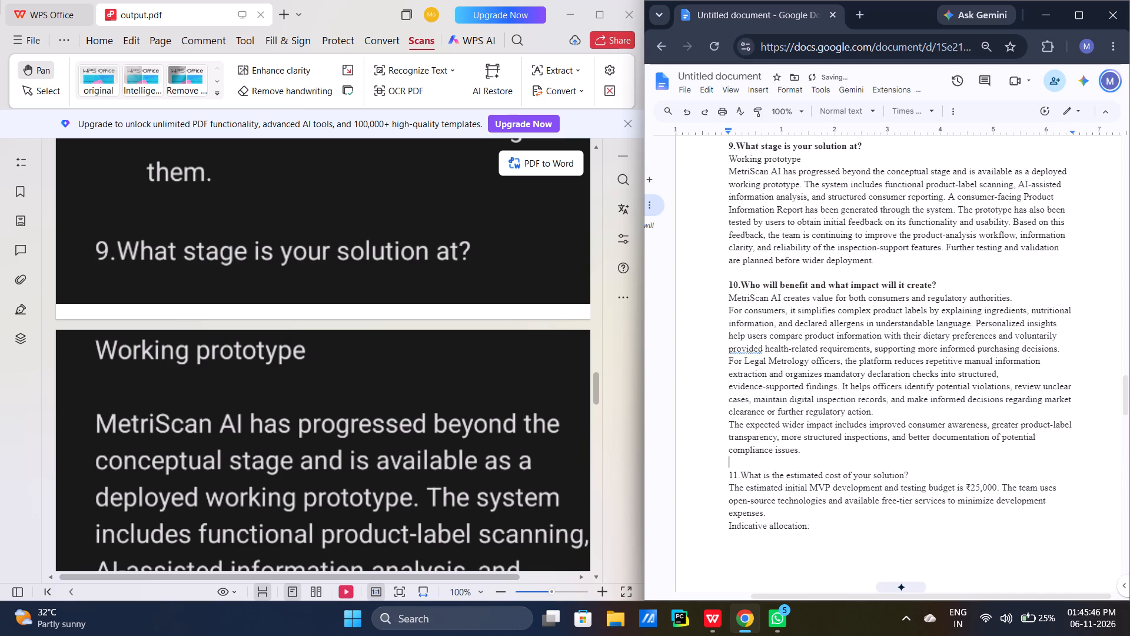
{"action": "left_click_drag", "start_coordinate": [913, 476], "coordinate": [716, 477]}
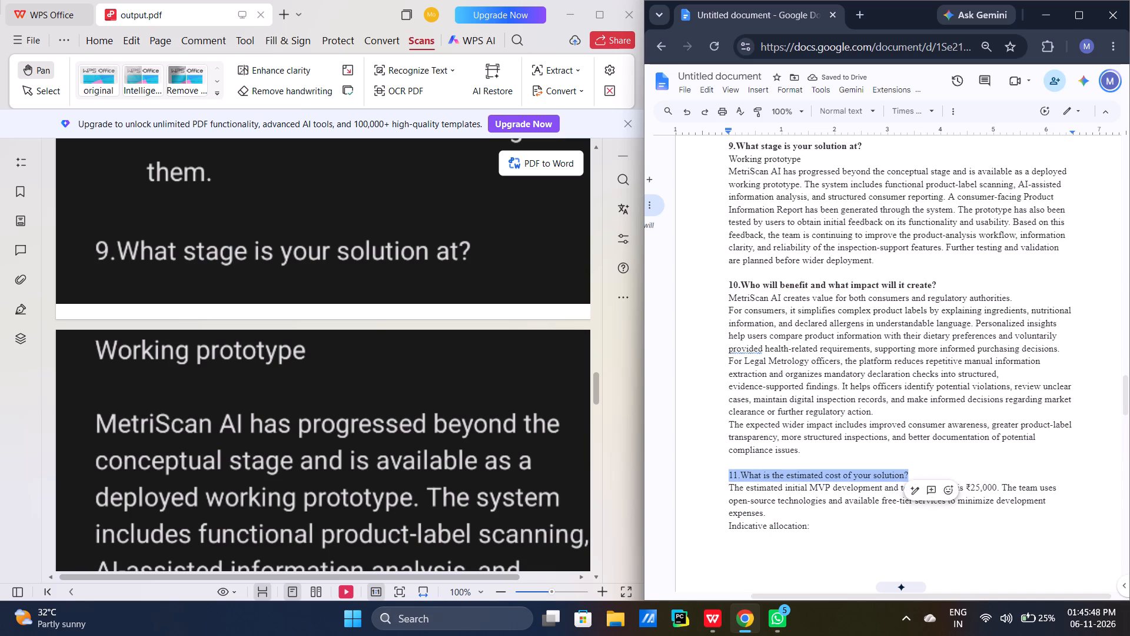
{"action": "key", "text": "ctrl+b"}
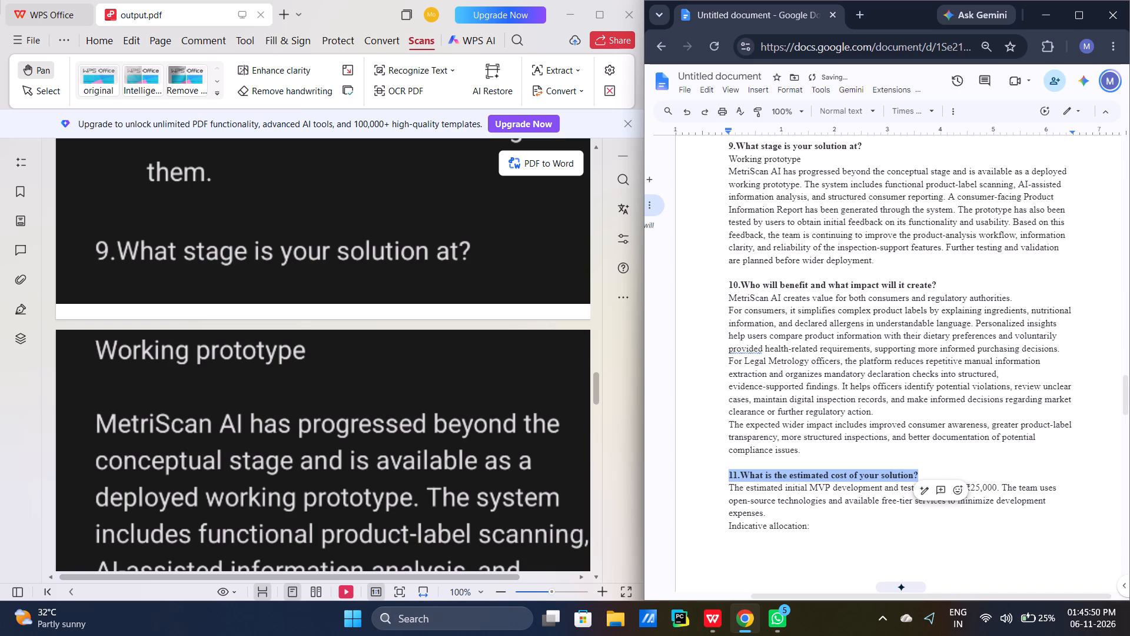
Insert a blank line above the "12.How can the solution be implemented and scaled?" heading and make the heading bold.
{"action": "scroll", "coordinate": [856, 423], "scroll_direction": "down", "scroll_amount": 2}
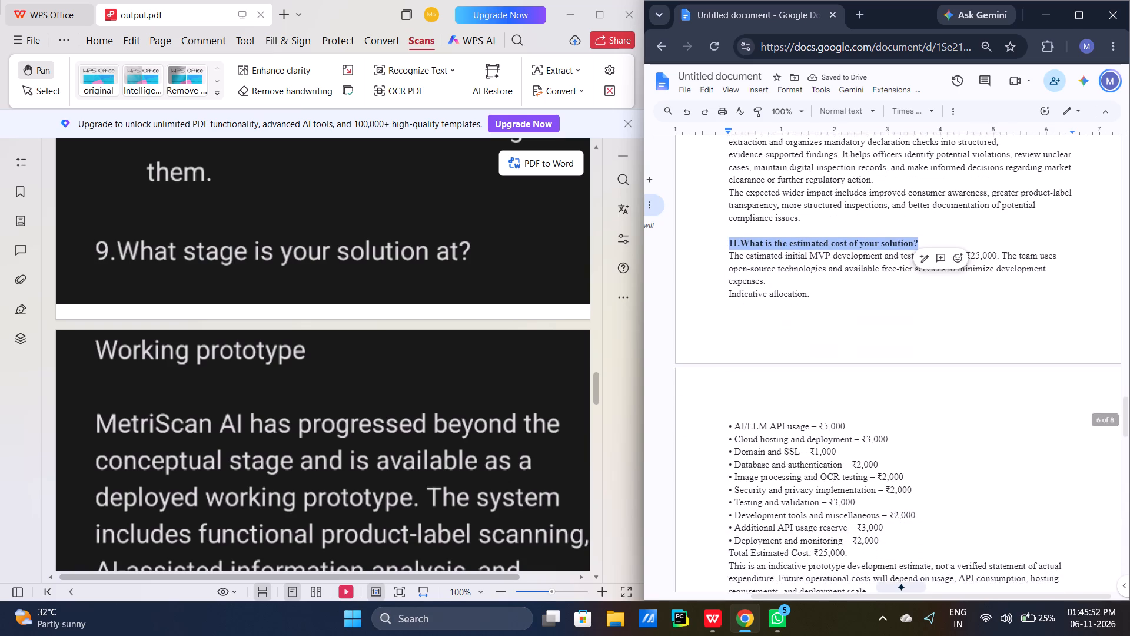
{"action": "scroll", "coordinate": [856, 423], "scroll_direction": "down", "scroll_amount": 3}
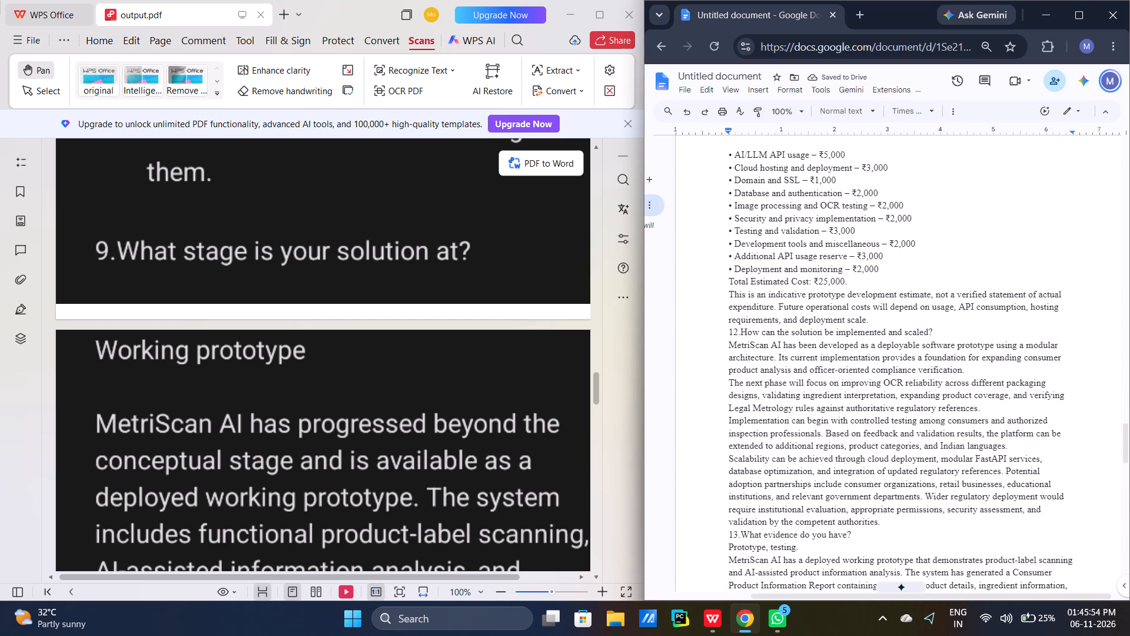
{"action": "scroll", "coordinate": [839, 427], "scroll_direction": "down", "scroll_amount": 1}
{"action": "left_click", "coordinate": [876, 320]}
{"action": "key", "text": "shift+Return"}
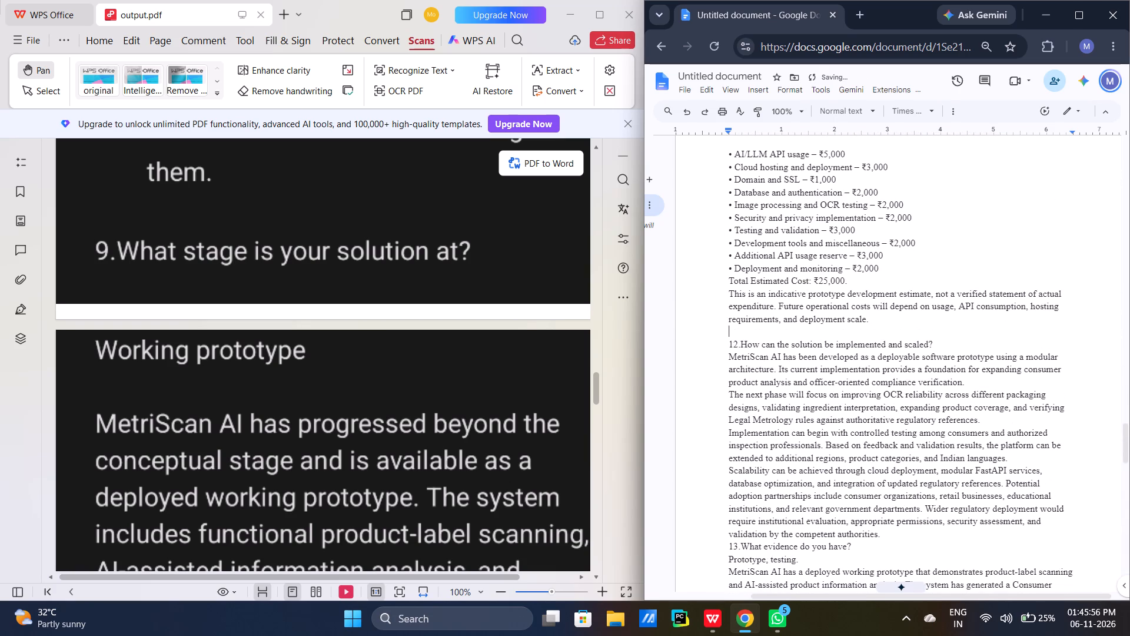
{"action": "left_click_drag", "start_coordinate": [939, 344], "coordinate": [850, 340]}
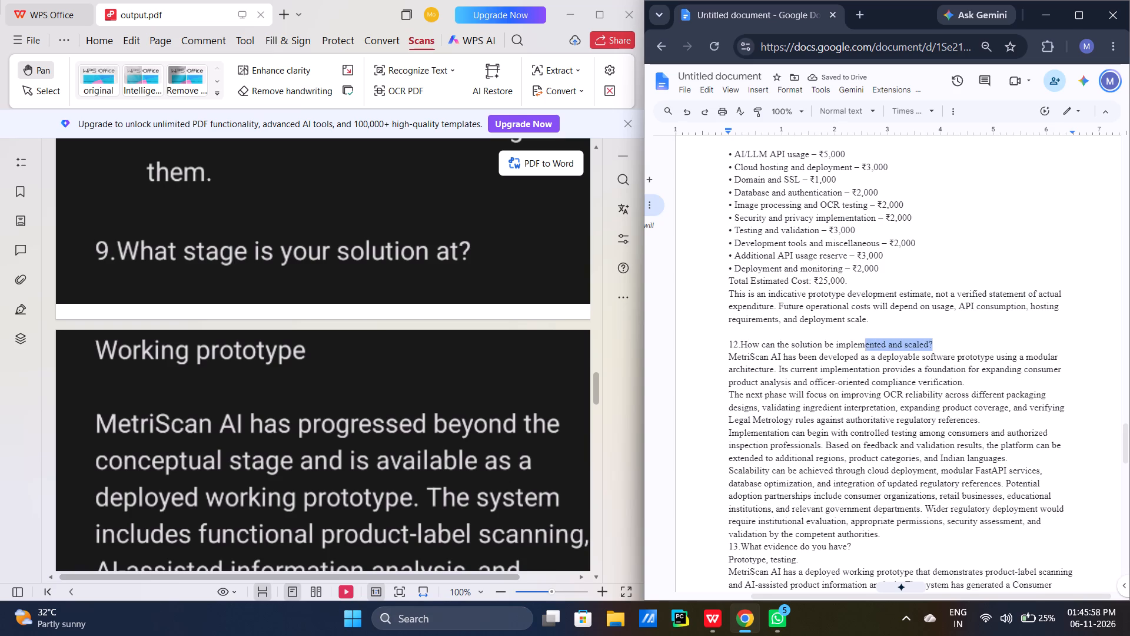
{"action": "left_click_drag", "start_coordinate": [850, 340], "coordinate": [726, 343]}
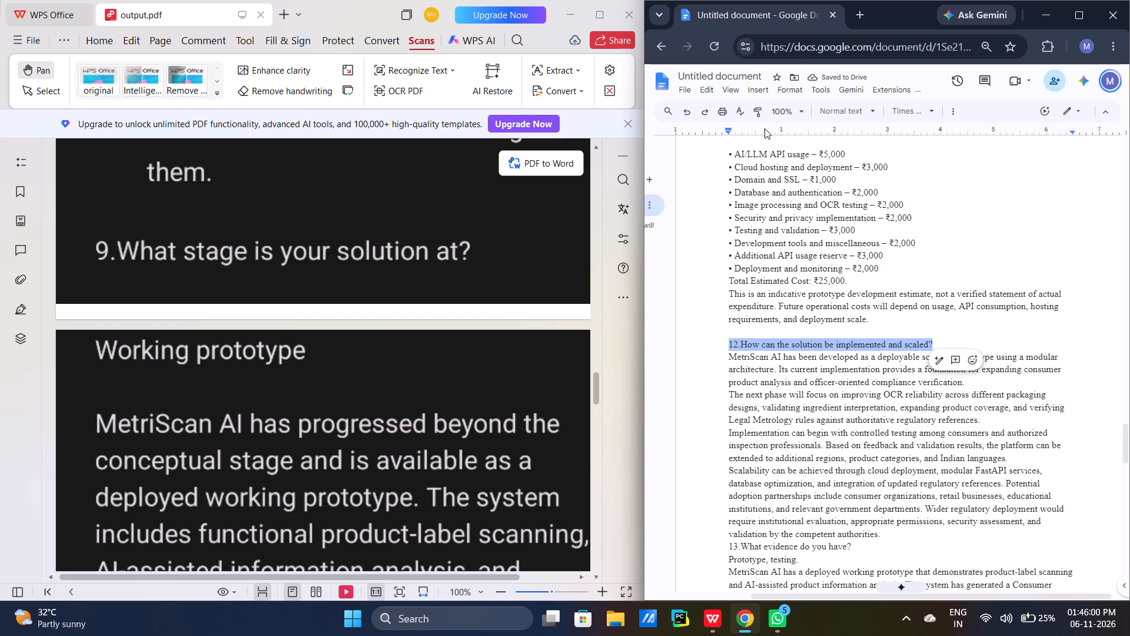
{"action": "key", "text": "ctrl+b"}
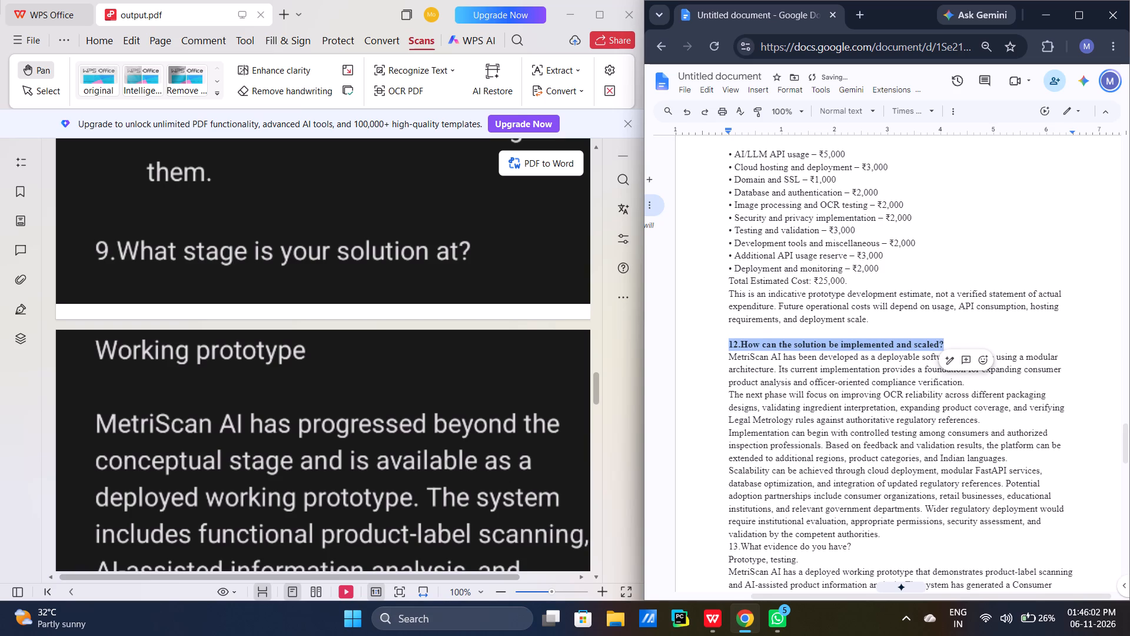
Insert a blank line above the "13.What evidence do you have?" heading and make the heading bold.
{"action": "scroll", "coordinate": [832, 394], "scroll_direction": "down", "scroll_amount": 1}
{"action": "left_click", "coordinate": [910, 471]}
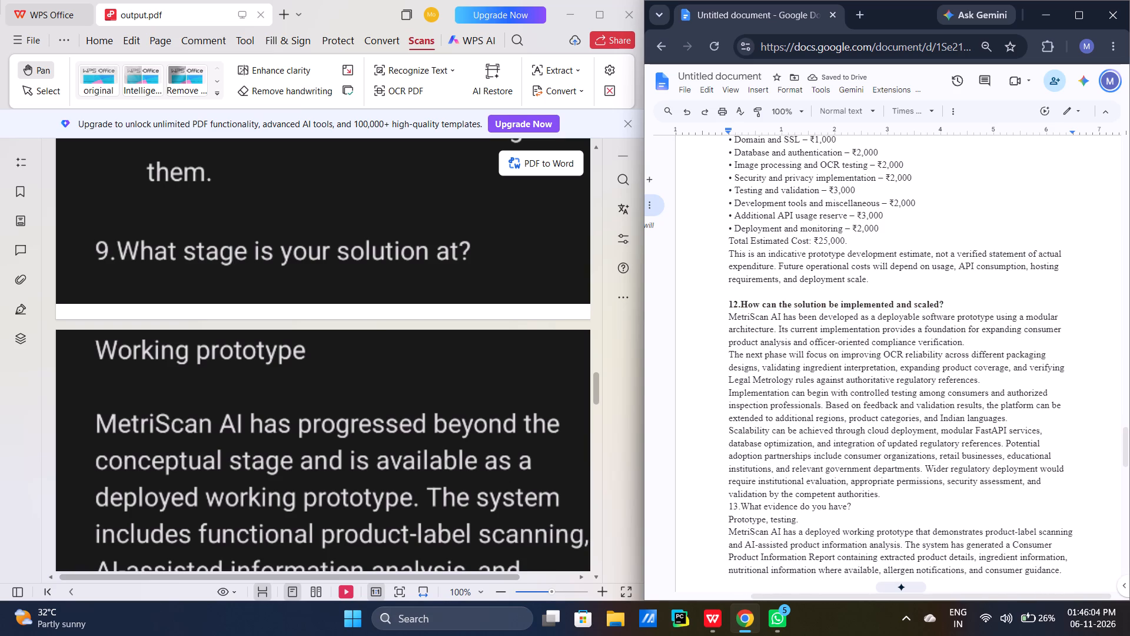
{"action": "scroll", "coordinate": [907, 501], "scroll_direction": "down", "scroll_amount": 1}
{"action": "left_click", "coordinate": [859, 478]}
{"action": "key", "text": "shift+Return"}
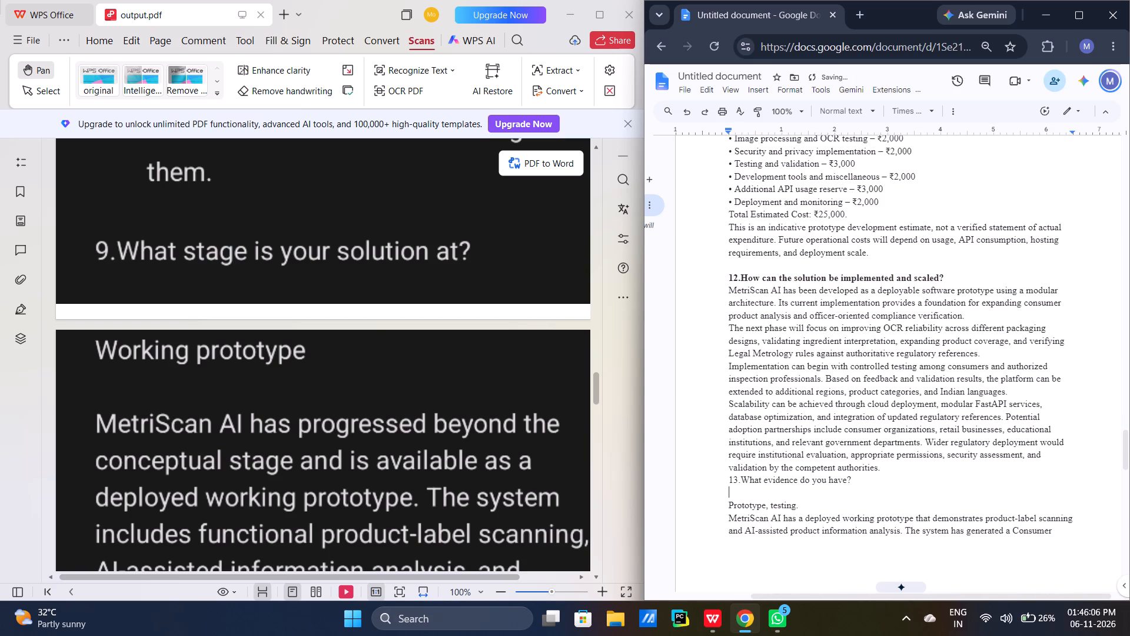
{"action": "key", "text": "BackSpace"}
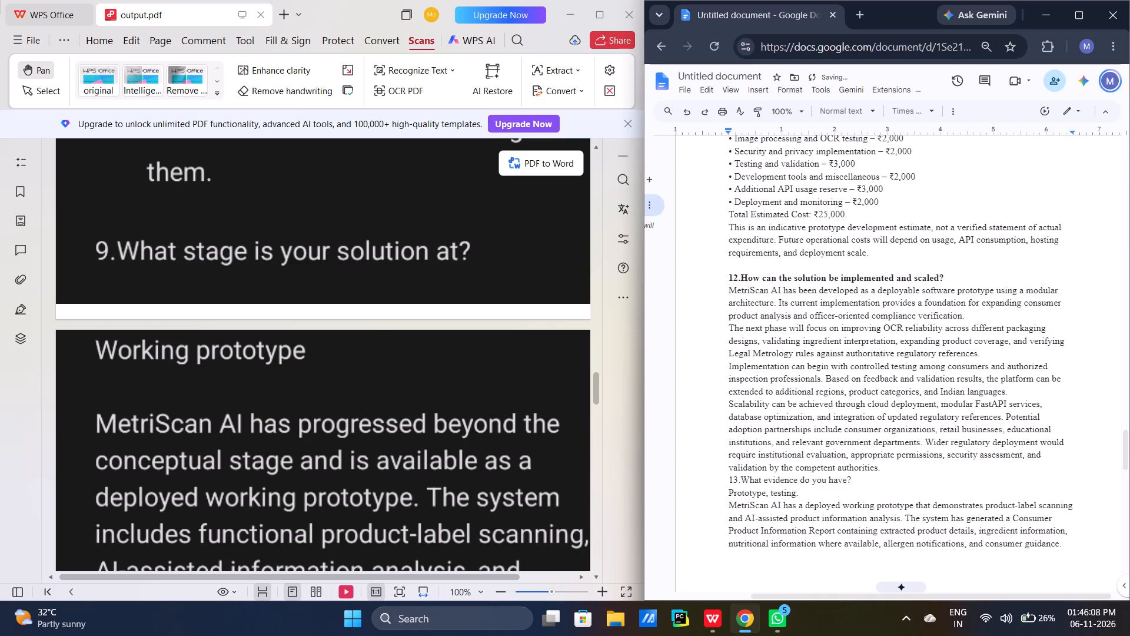
{"action": "left_click", "coordinate": [882, 468]}
{"action": "key", "text": "shift+Return"}
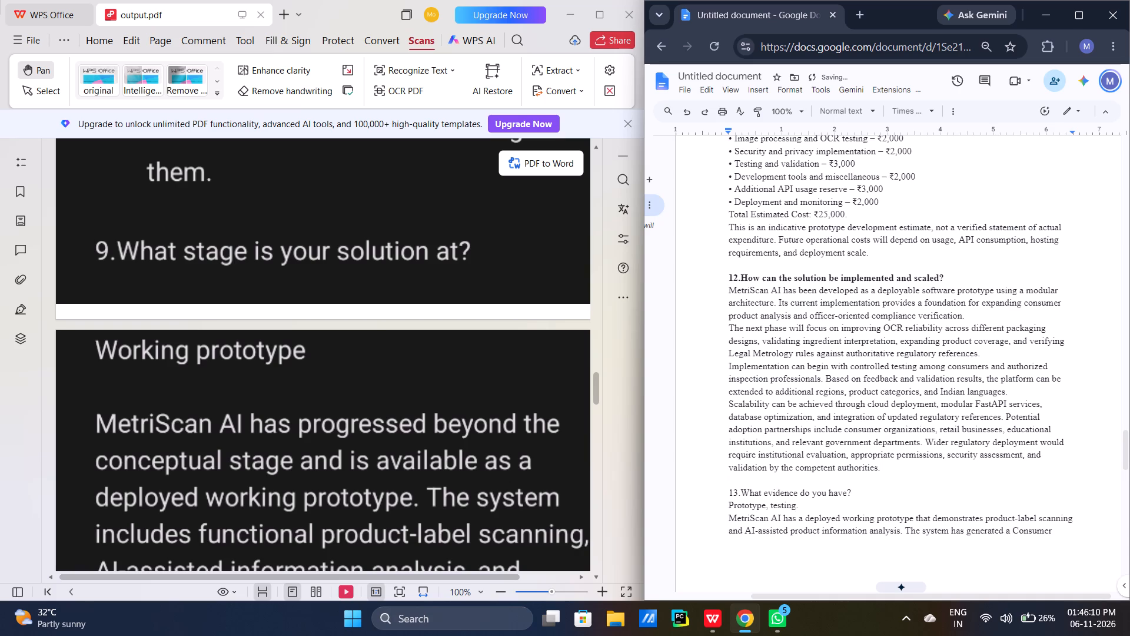
{"action": "left_click_drag", "start_coordinate": [855, 490], "coordinate": [729, 494]}
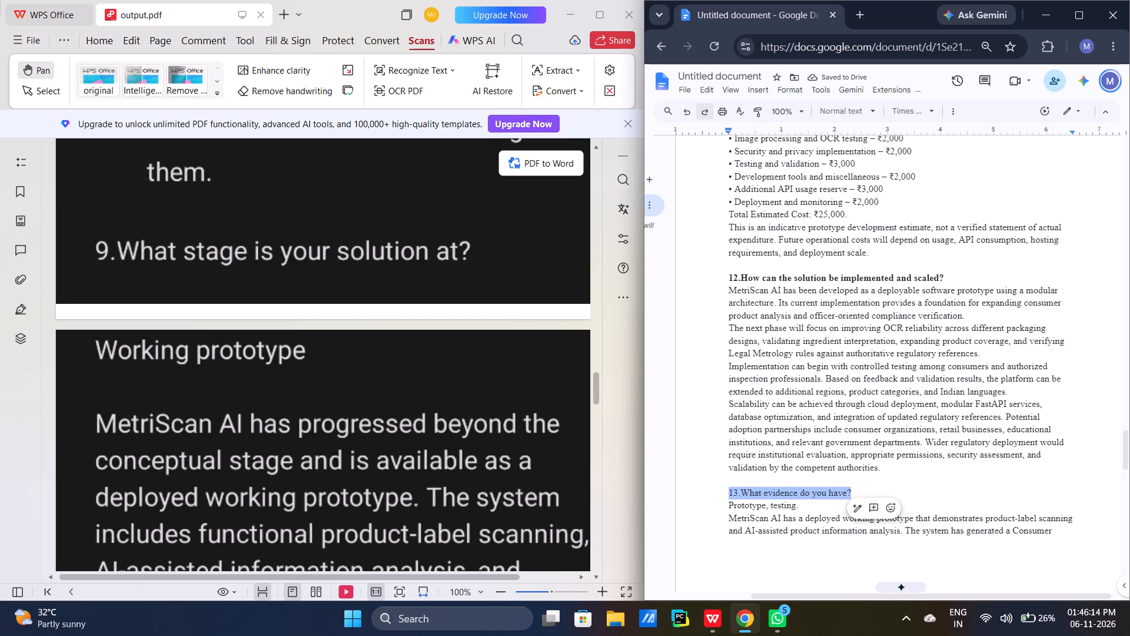
{"action": "key", "text": "ctrl+b"}
{"action": "left_click", "coordinate": [816, 460]}
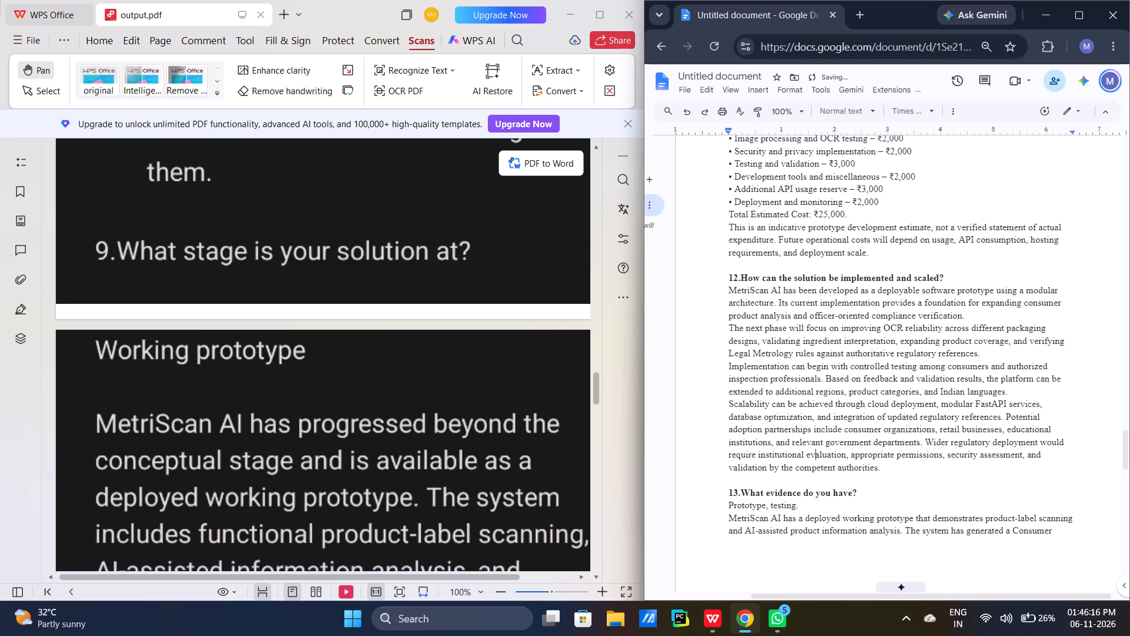
{"action": "scroll", "coordinate": [845, 472], "scroll_direction": "down", "scroll_amount": 2}
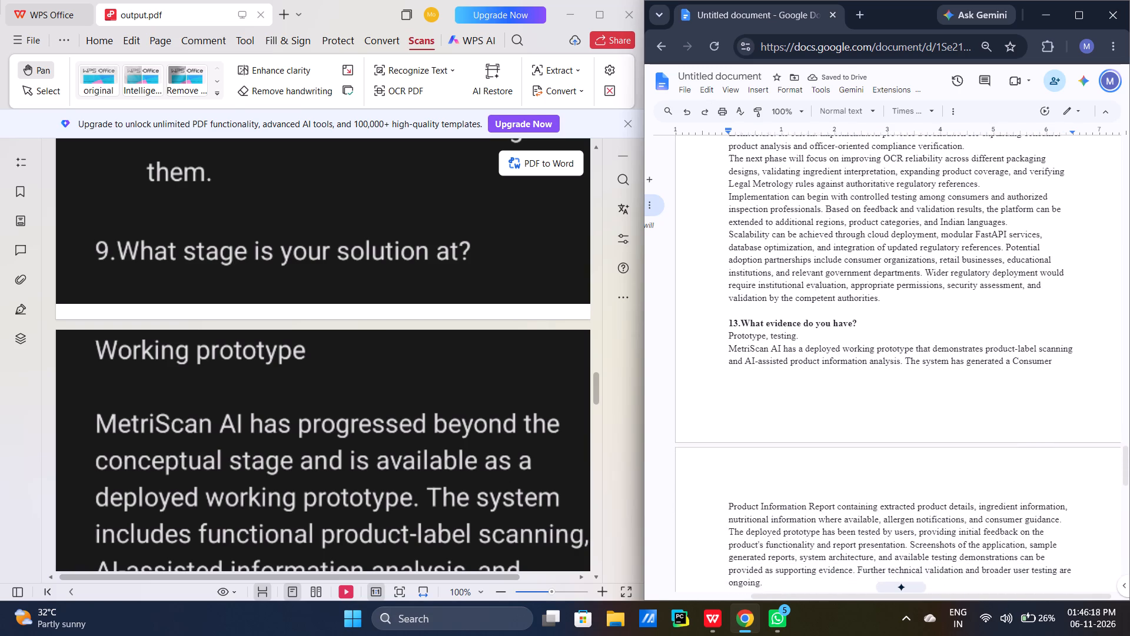
Insert a blank line above the "14.Who could adopt or implement the solution?" heading and make the heading bold.
{"action": "scroll", "coordinate": [845, 472], "scroll_direction": "down", "scroll_amount": 2}
{"action": "left_click", "coordinate": [789, 449]}
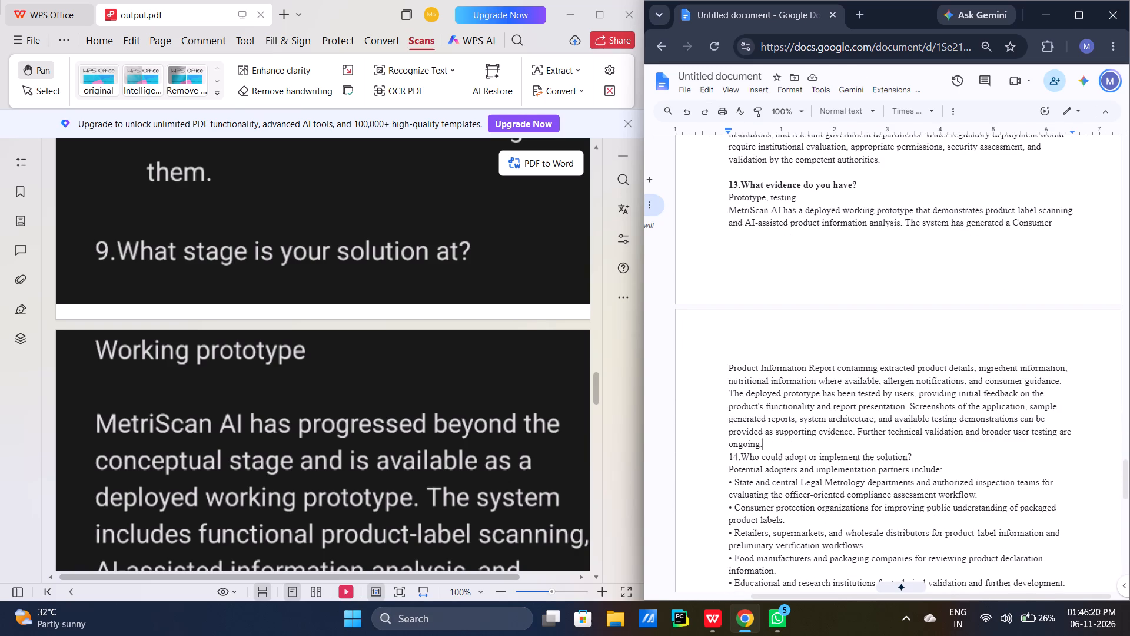
{"action": "key", "text": "shift+Return"}
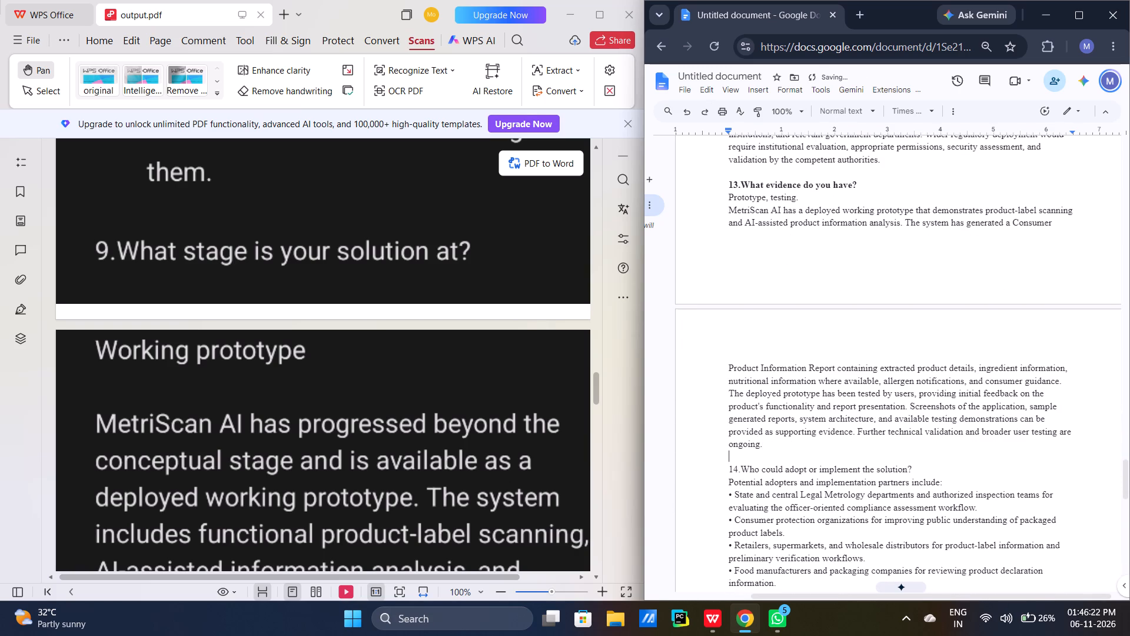
{"action": "left_click_drag", "start_coordinate": [917, 471], "coordinate": [730, 471]}
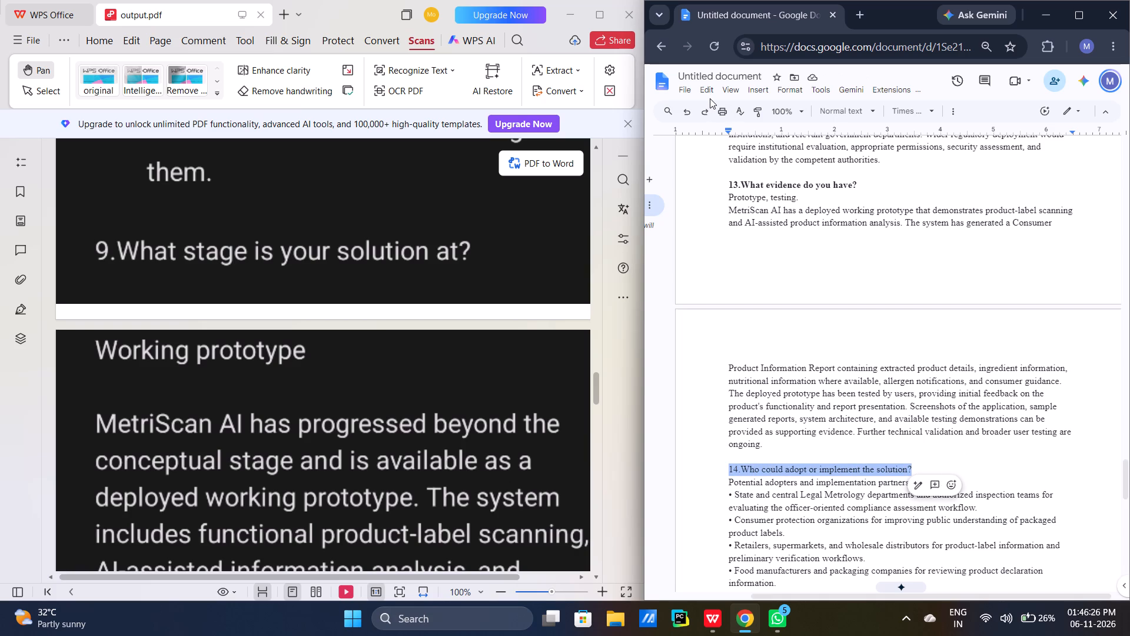
{"action": "key", "text": "ctrl+b"}
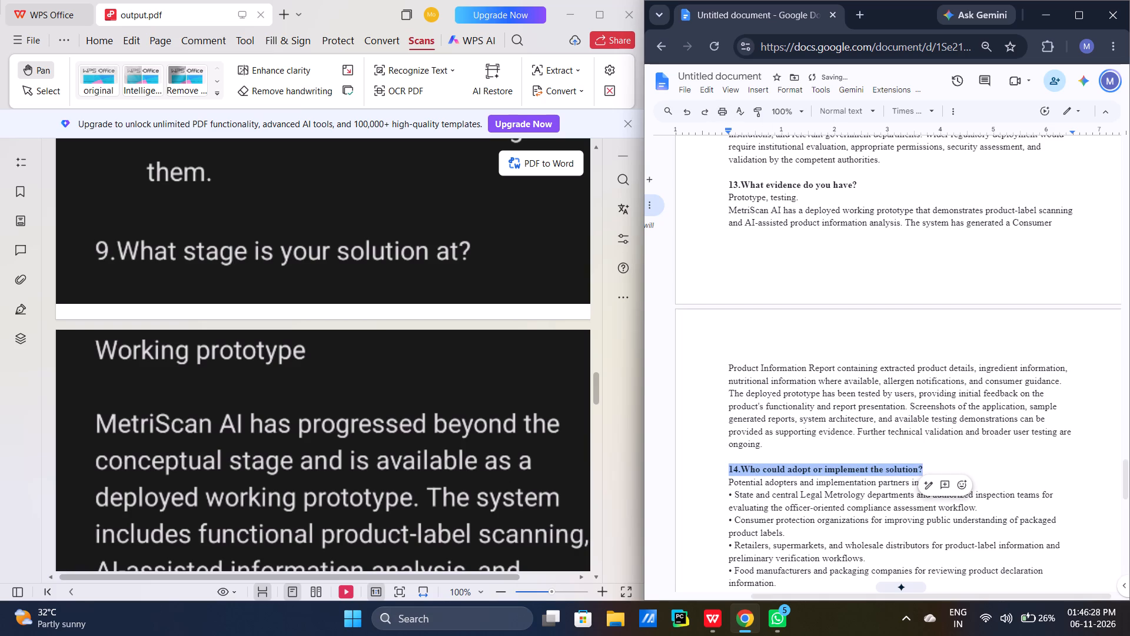
Review the rest of the document, including section 15 on support needed, and compare its ending with the end of output.pdf.
{"action": "scroll", "coordinate": [842, 418], "scroll_direction": "down", "scroll_amount": 1}
{"action": "scroll", "coordinate": [823, 478], "scroll_direction": "down", "scroll_amount": 2}
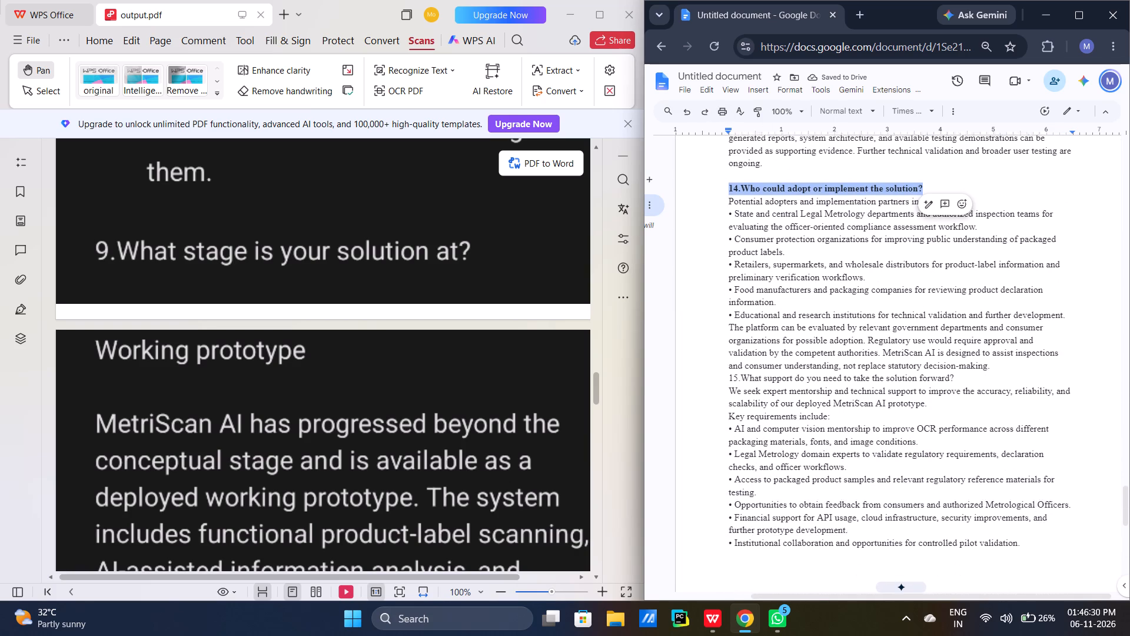
{"action": "scroll", "coordinate": [823, 478], "scroll_direction": "down", "scroll_amount": 4}
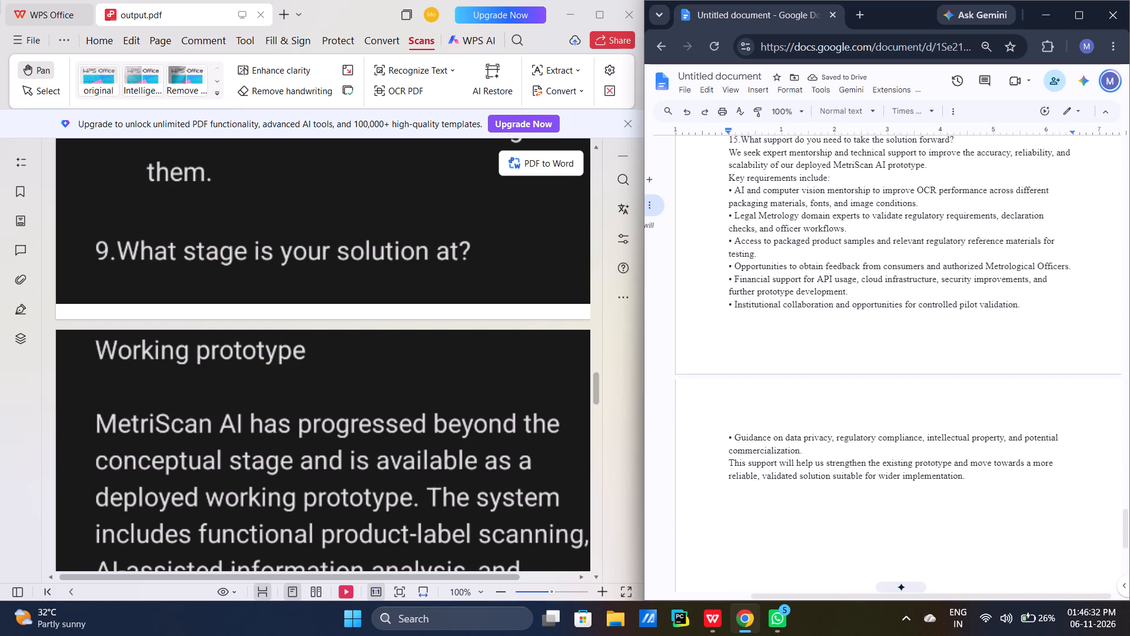
{"action": "scroll", "coordinate": [863, 461], "scroll_direction": "down", "scroll_amount": 2}
{"action": "scroll", "coordinate": [503, 469], "scroll_direction": "down", "scroll_amount": 12}
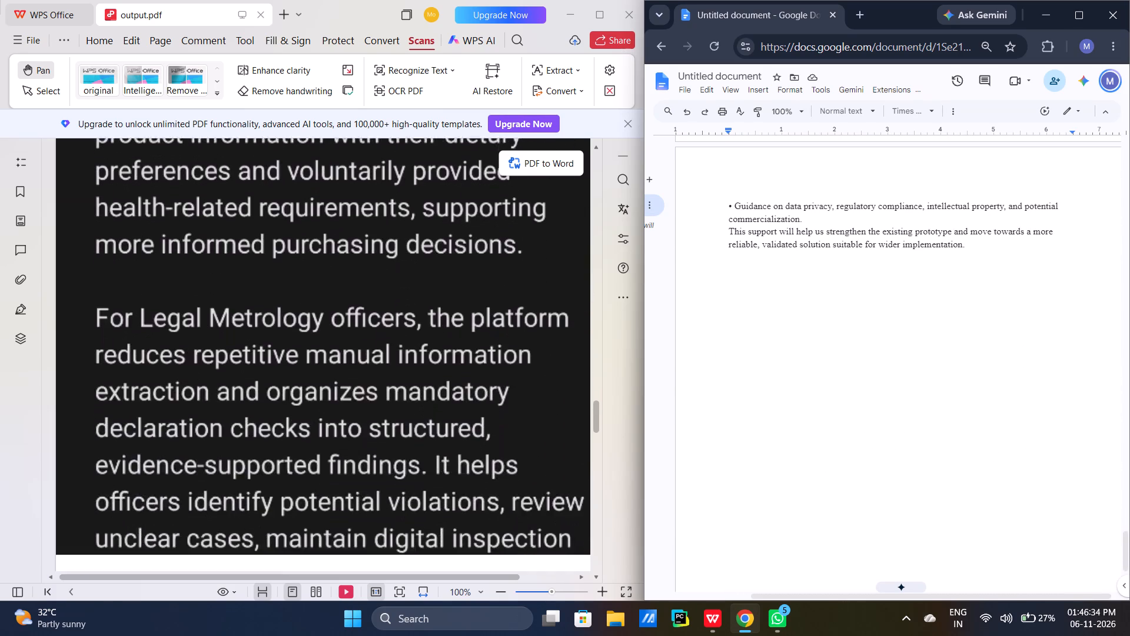
{"action": "scroll", "coordinate": [503, 469], "scroll_direction": "down", "scroll_amount": 13}
{"action": "scroll", "coordinate": [528, 363], "scroll_direction": "up", "scroll_amount": 1}
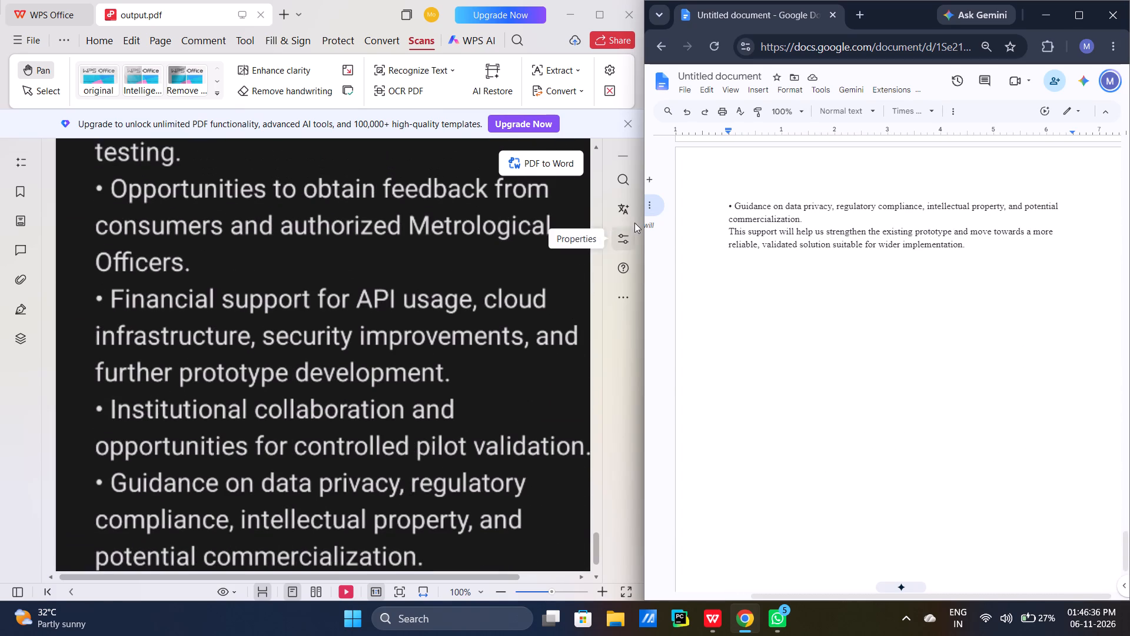
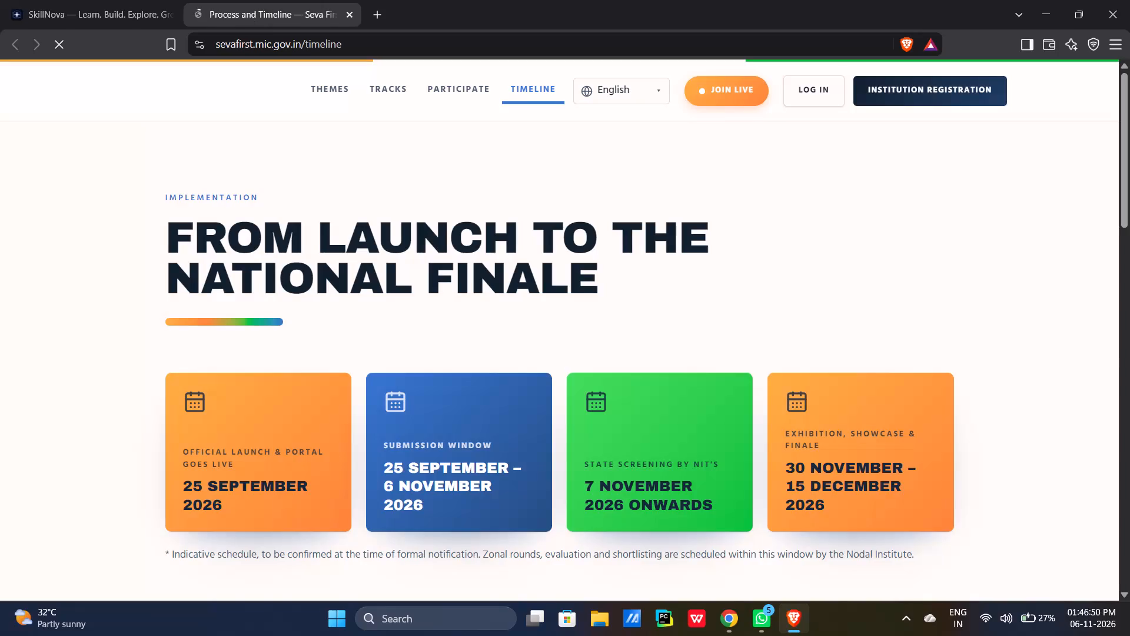
Review the Seva First challenge timeline, including the key dates and the stages of how the challenge moves.
{"action": "scroll", "coordinate": [613, 439], "scroll_direction": "down", "scroll_amount": 3}
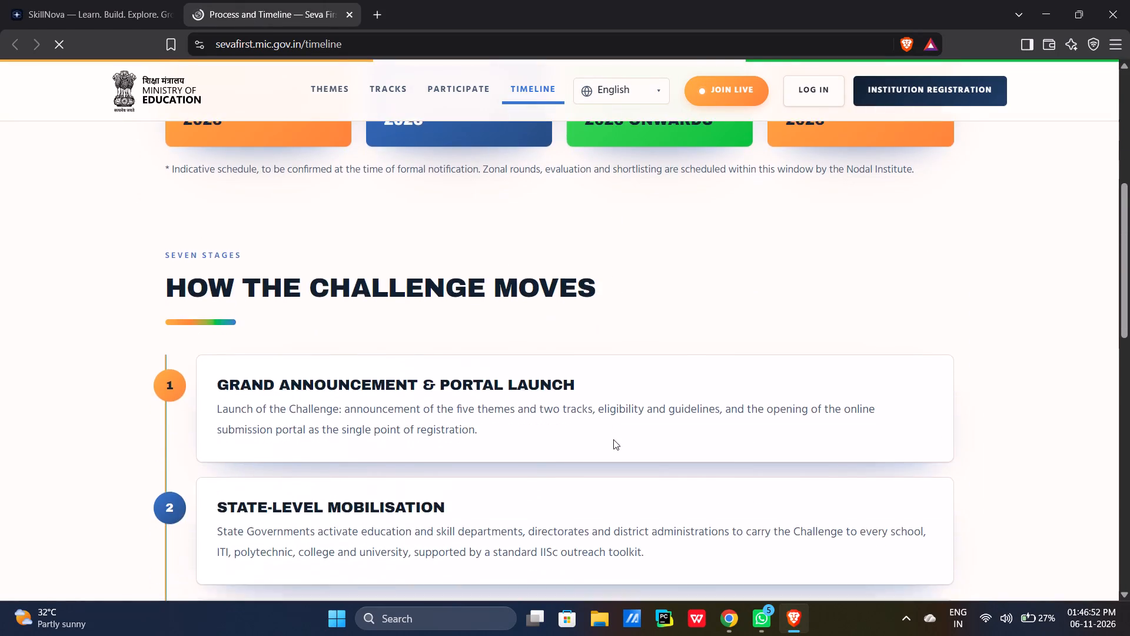
{"action": "scroll", "coordinate": [613, 439], "scroll_direction": "down", "scroll_amount": 2}
{"action": "scroll", "coordinate": [503, 406], "scroll_direction": "down", "scroll_amount": 3}
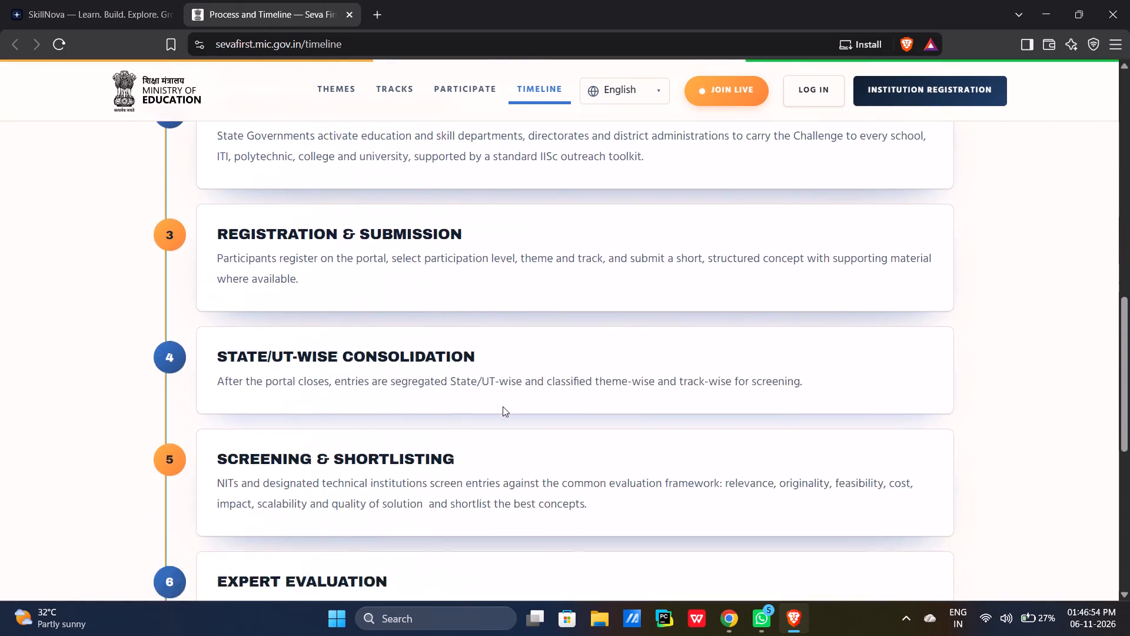
{"action": "scroll", "coordinate": [503, 406], "scroll_direction": "down", "scroll_amount": 5}
{"action": "scroll", "coordinate": [503, 406], "scroll_direction": "up", "scroll_amount": 12}
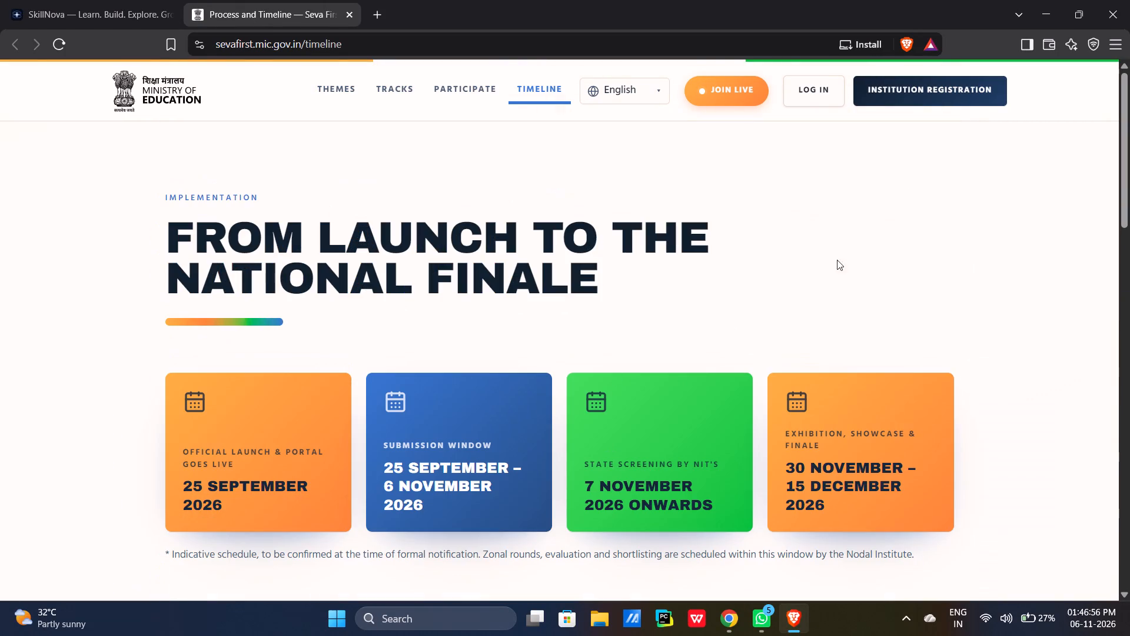
Open the challenge's Themes page and examine the national themes and their topics for each participant level.
{"action": "left_click", "coordinate": [345, 90]}
{"action": "scroll", "coordinate": [593, 350], "scroll_direction": "down", "scroll_amount": 2}
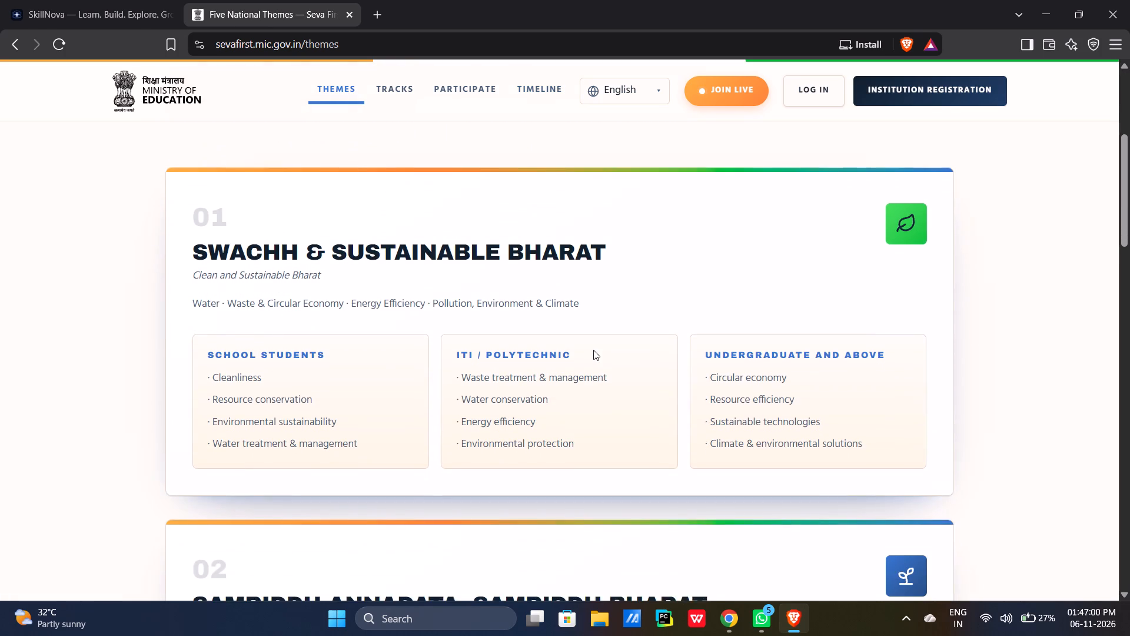
Read through the five national themes on the Seva First themes page, from Swachh & Sustainable Bharat to Surakshit Bharat.
{"action": "scroll", "coordinate": [642, 405], "scroll_direction": "down", "scroll_amount": 1}
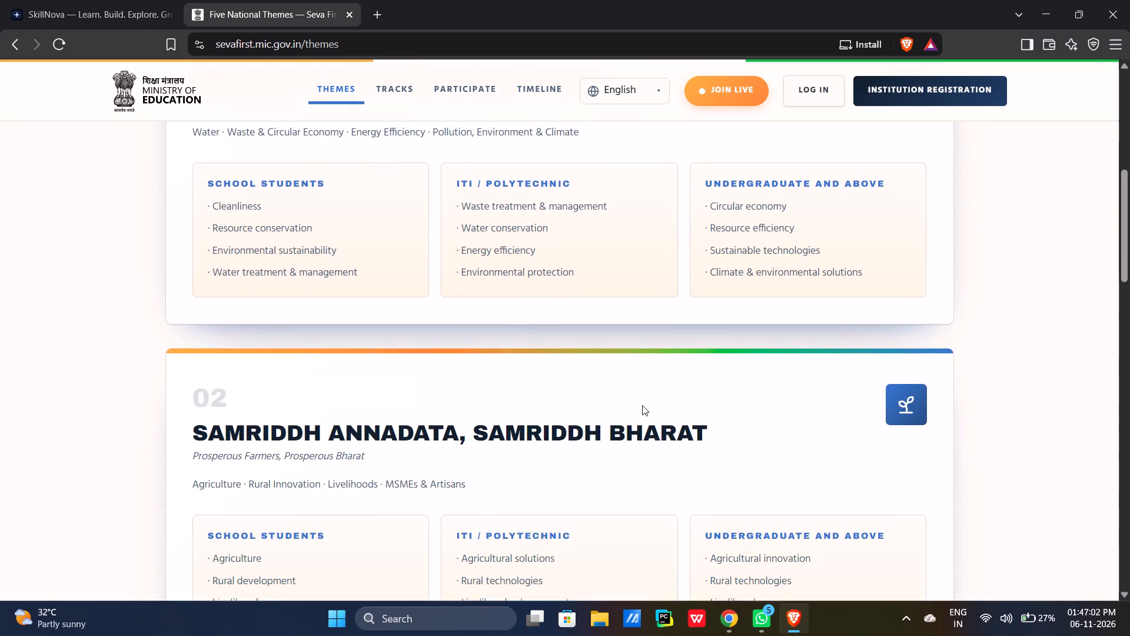
{"action": "scroll", "coordinate": [642, 405], "scroll_direction": "down", "scroll_amount": 1}
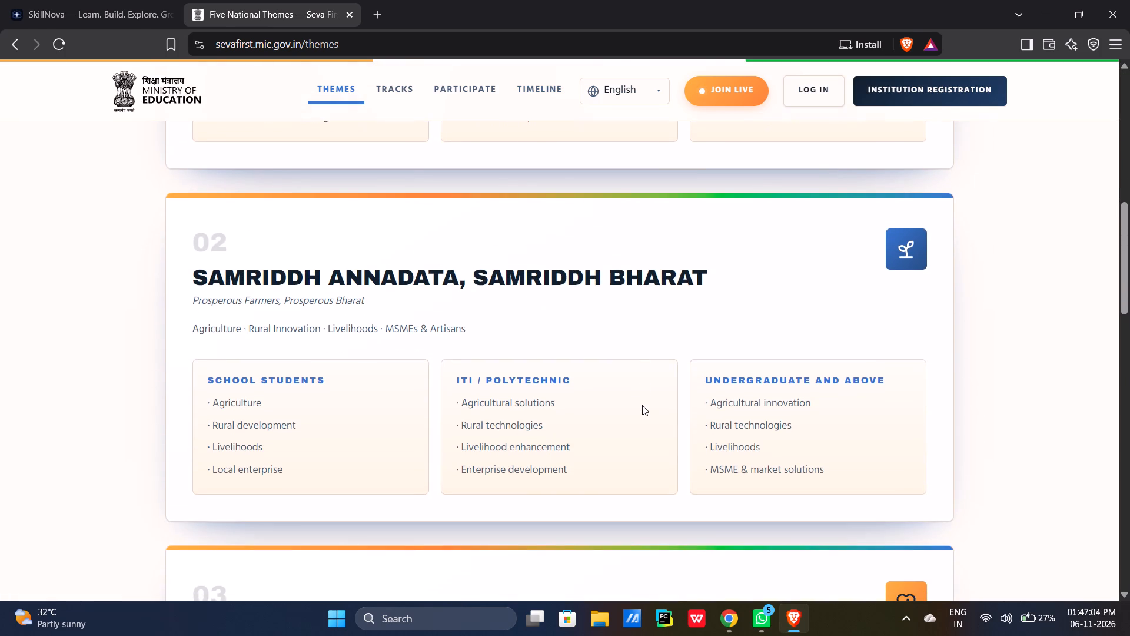
{"action": "scroll", "coordinate": [642, 405], "scroll_direction": "down", "scroll_amount": 1}
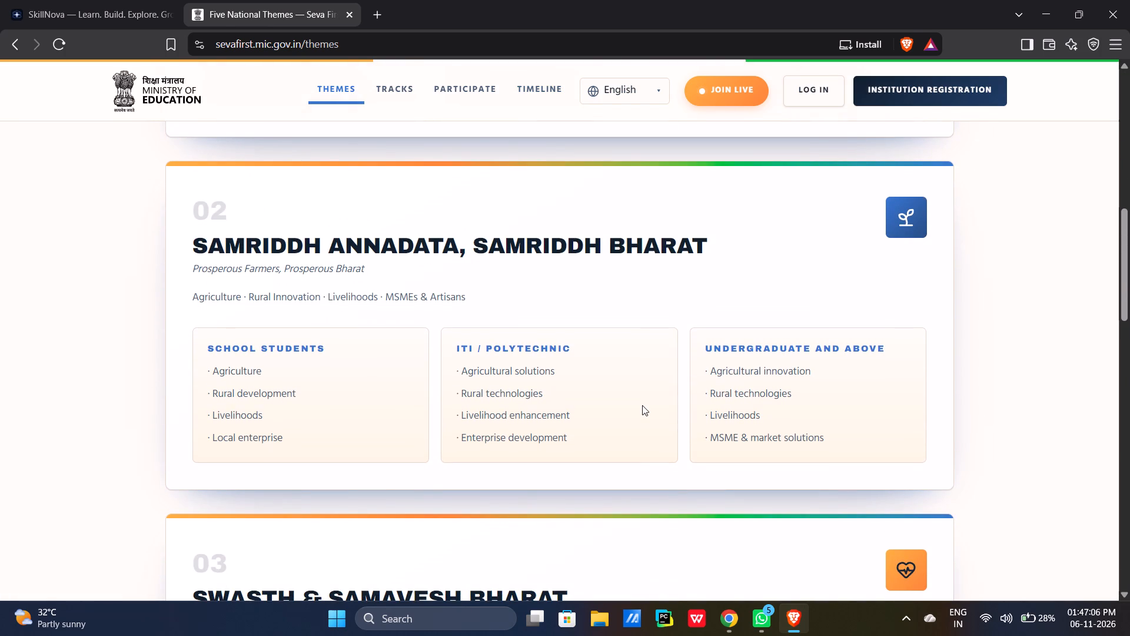
{"action": "scroll", "coordinate": [642, 405], "scroll_direction": "down", "scroll_amount": 1}
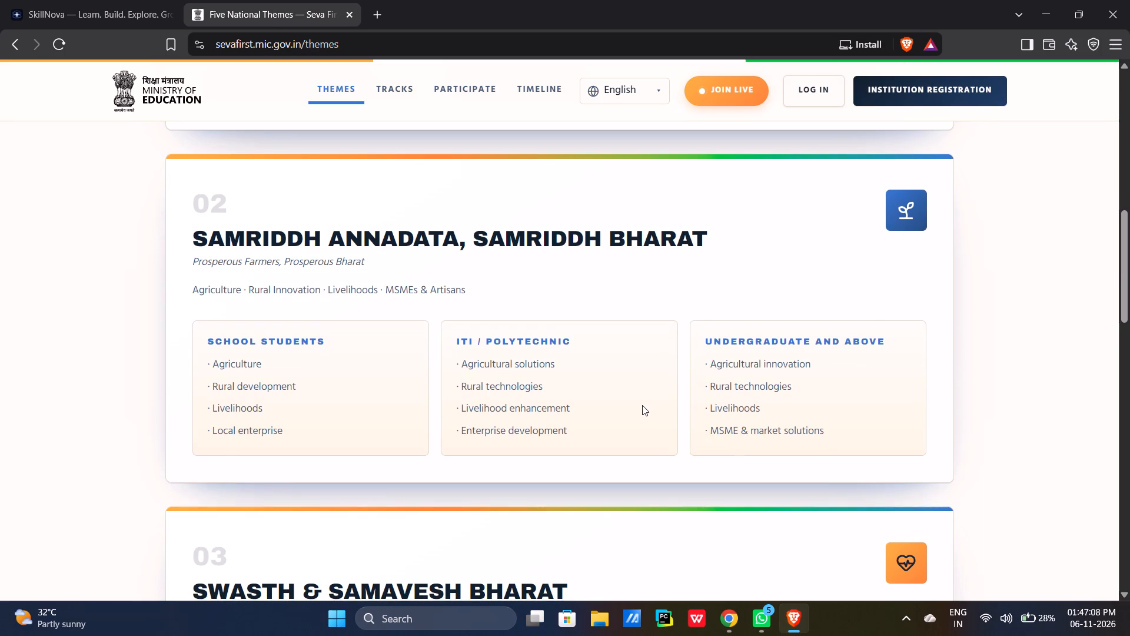
{"action": "scroll", "coordinate": [642, 405], "scroll_direction": "down", "scroll_amount": 1}
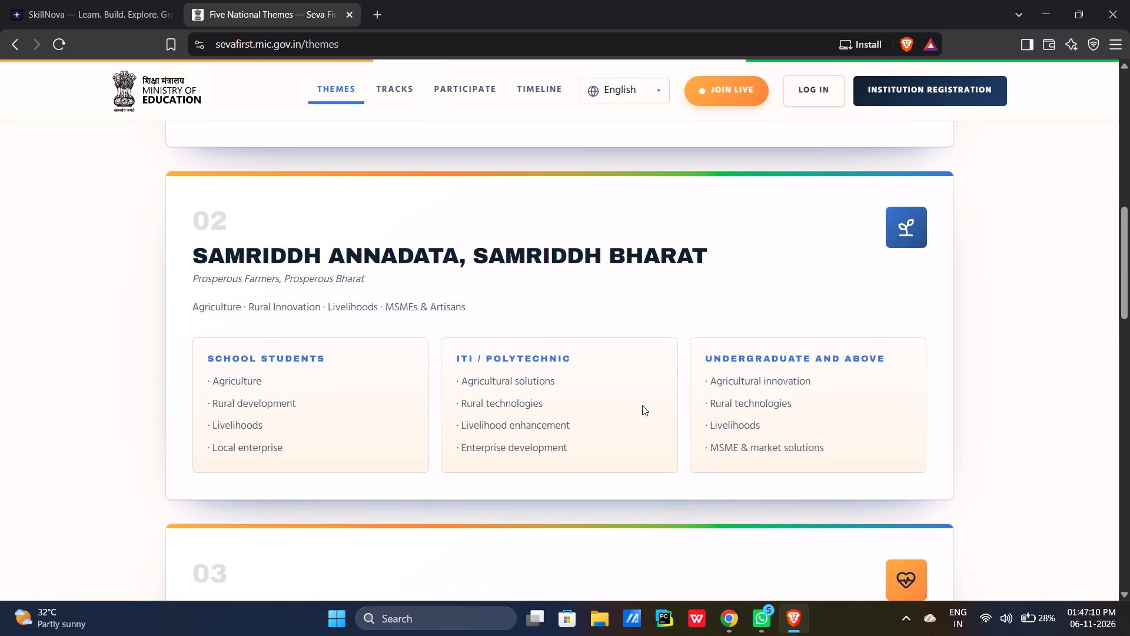
{"action": "scroll", "coordinate": [766, 423], "scroll_direction": "down", "scroll_amount": 2}
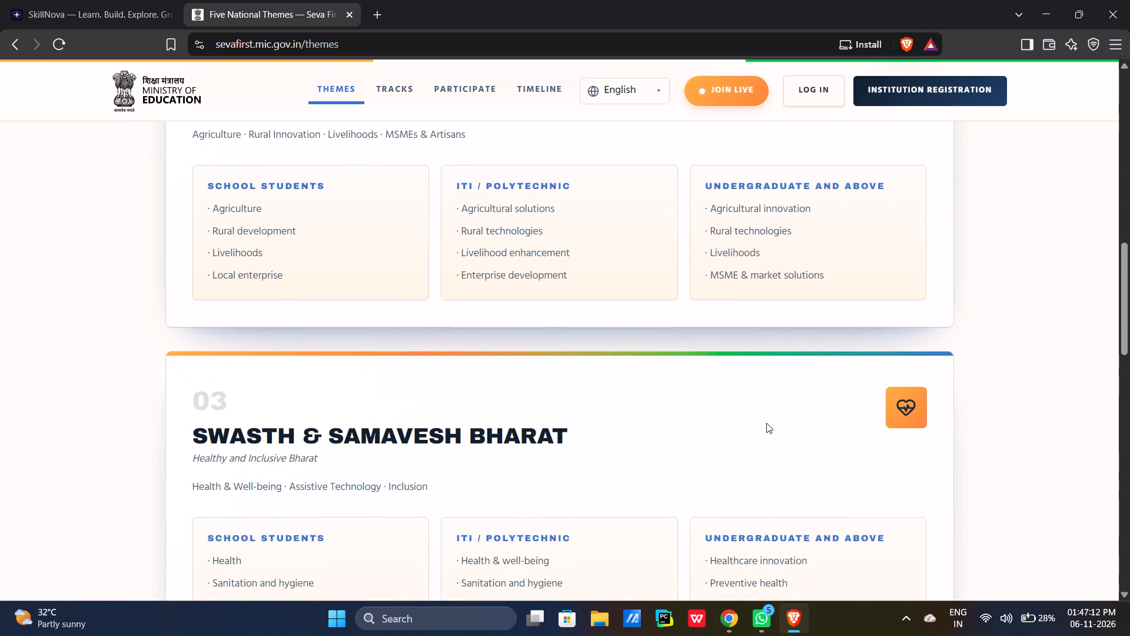
{"action": "scroll", "coordinate": [766, 423], "scroll_direction": "down", "scroll_amount": 4}
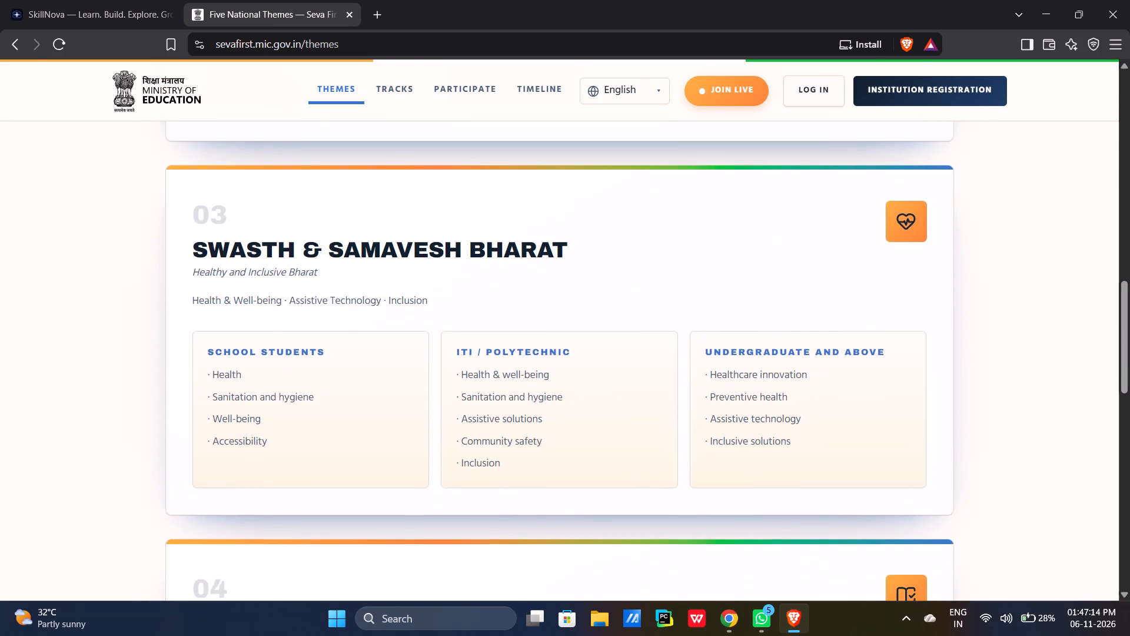
{"action": "scroll", "coordinate": [766, 423], "scroll_direction": "down", "scroll_amount": 4}
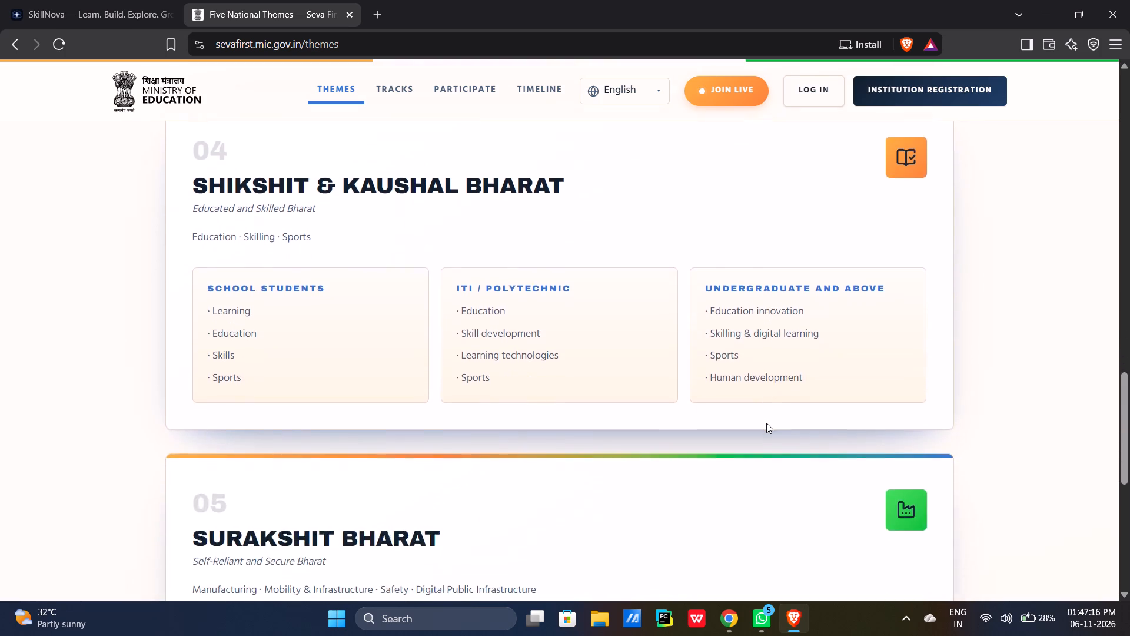
{"action": "scroll", "coordinate": [766, 423], "scroll_direction": "down", "scroll_amount": 4}
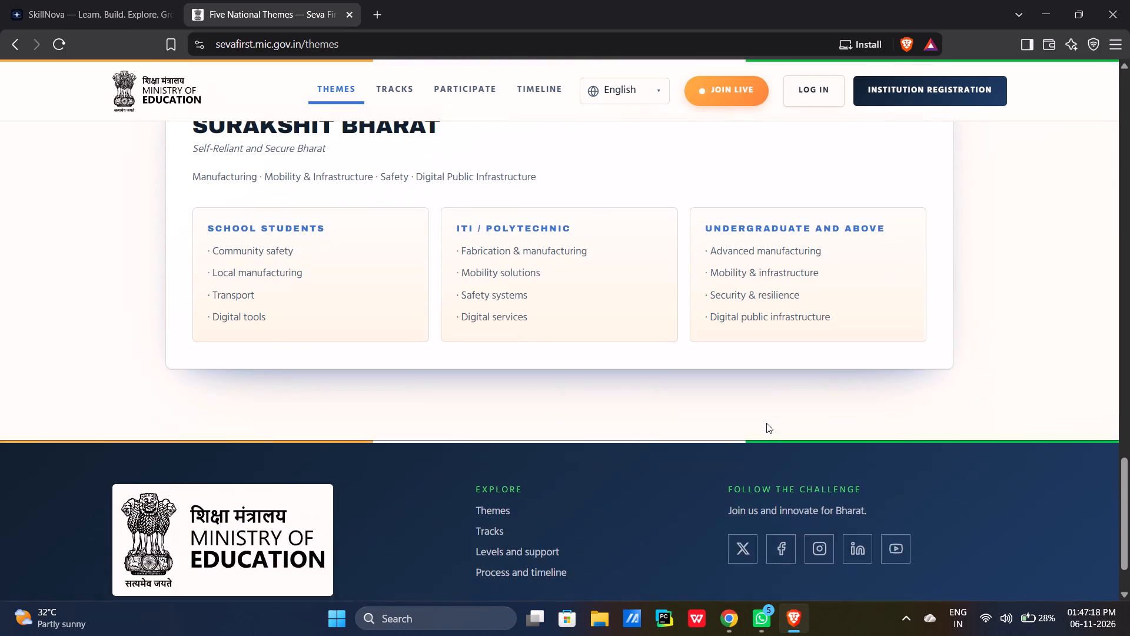
{"action": "scroll", "coordinate": [766, 423], "scroll_direction": "down", "scroll_amount": 1}
{"action": "scroll", "coordinate": [766, 423], "scroll_direction": "up", "scroll_amount": 3}
{"action": "left_click", "coordinate": [733, 357]}
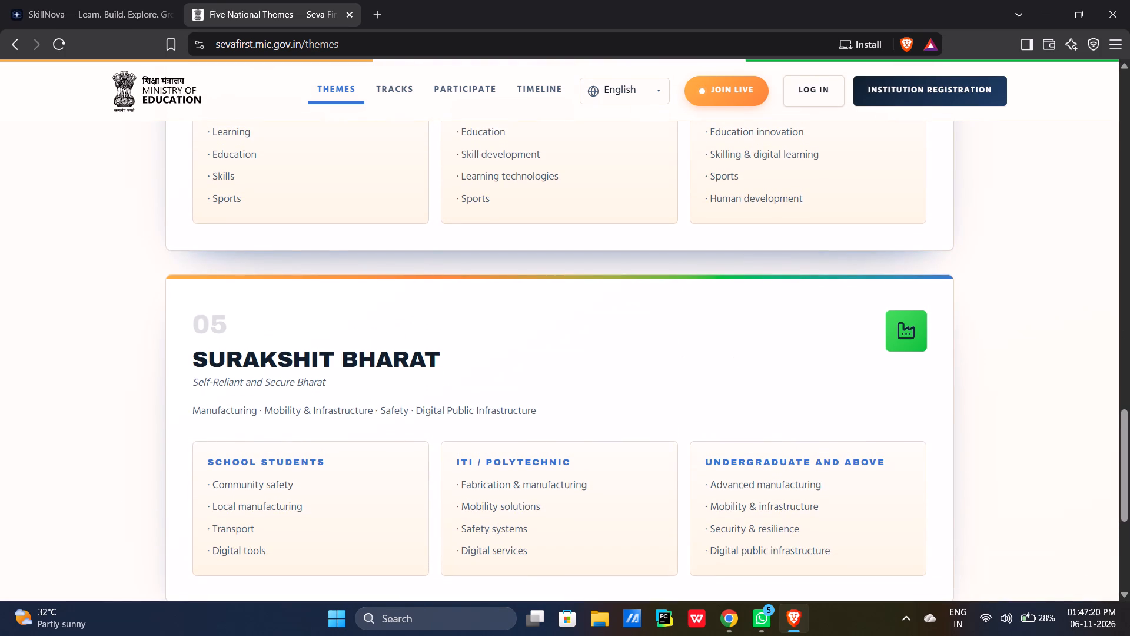
{"action": "left_click", "coordinate": [345, 366]}
Review the five national themes again from the page introduction, comparing the focus areas for school, ITI / Polytechnic and undergraduate participants.
{"action": "scroll", "coordinate": [438, 397], "scroll_direction": "up", "scroll_amount": 5}
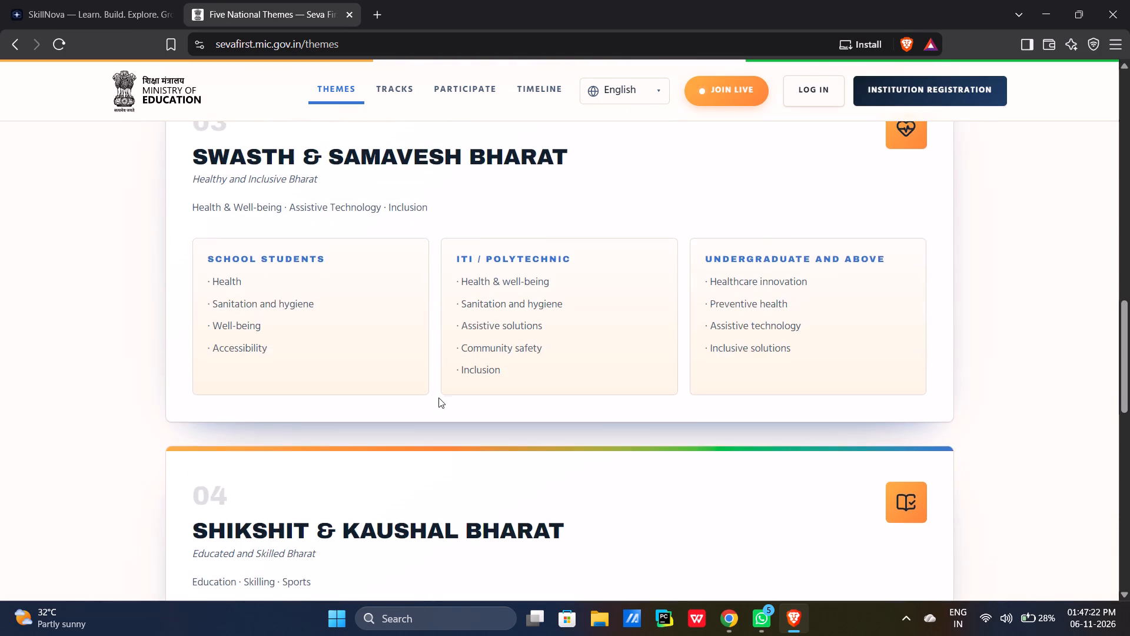
{"action": "scroll", "coordinate": [438, 397], "scroll_direction": "up", "scroll_amount": 13}
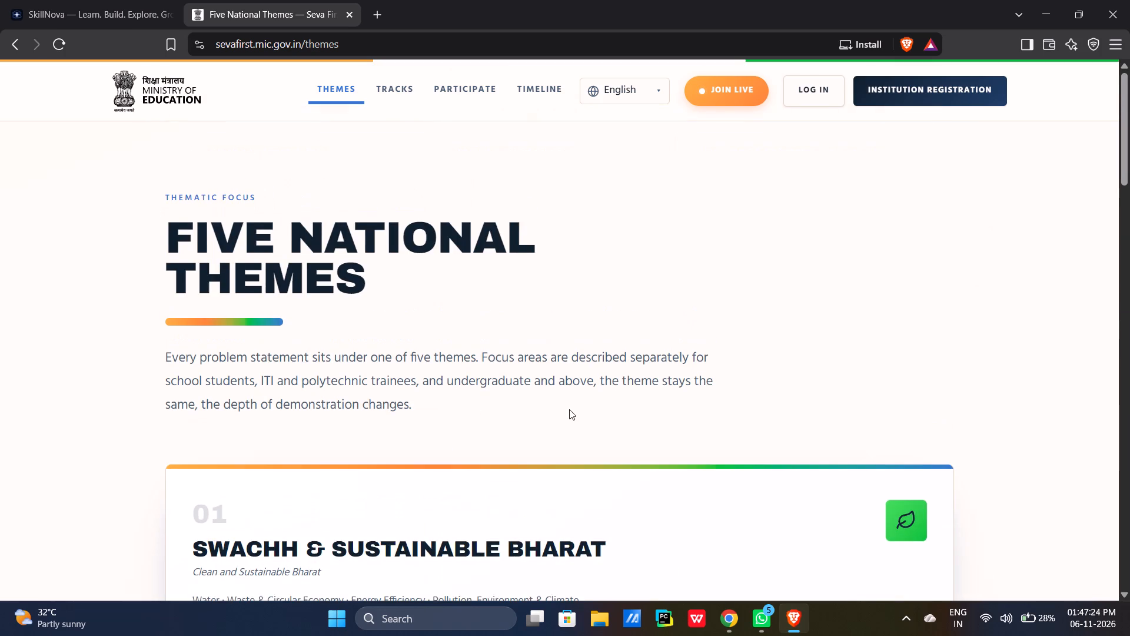
{"action": "scroll", "coordinate": [569, 409], "scroll_direction": "down", "scroll_amount": 1}
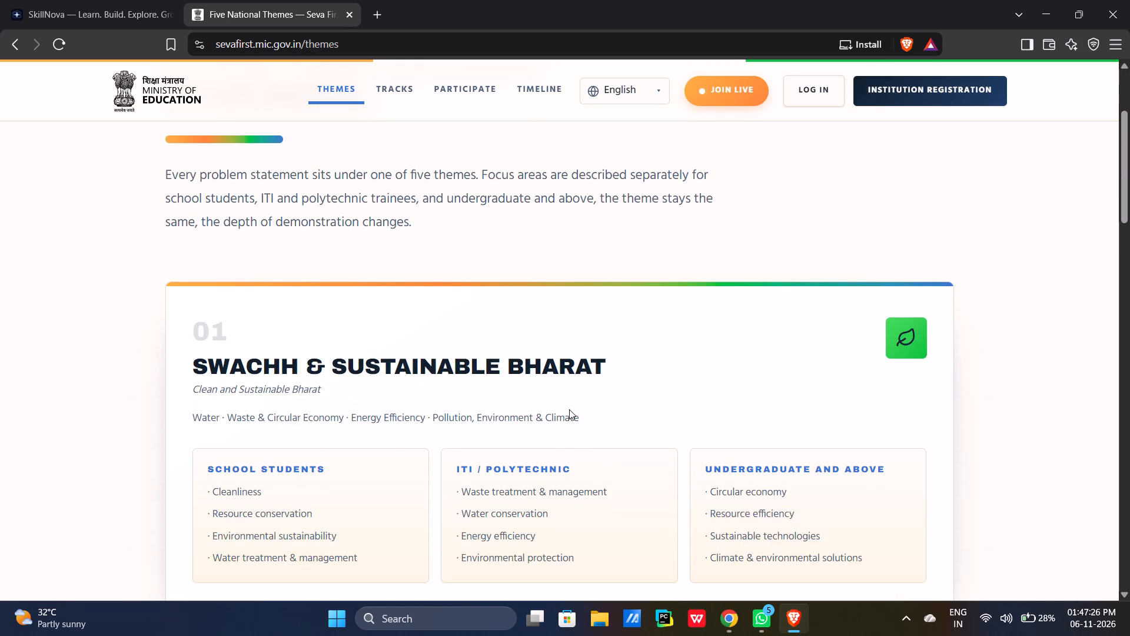
{"action": "scroll", "coordinate": [569, 409], "scroll_direction": "down", "scroll_amount": 1}
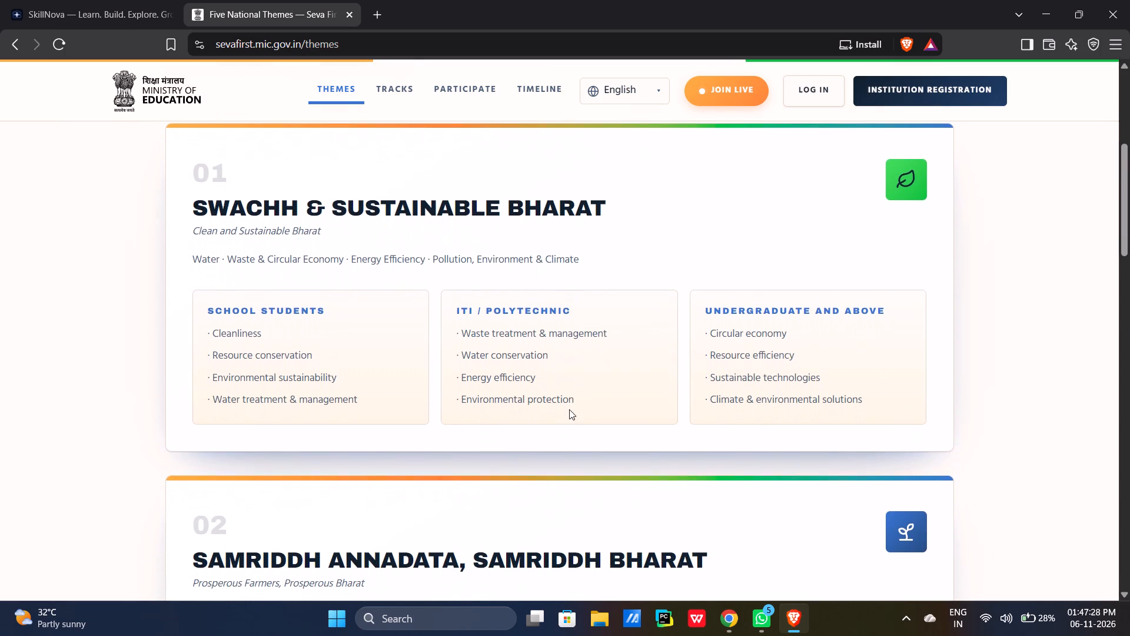
{"action": "scroll", "coordinate": [569, 409], "scroll_direction": "down", "scroll_amount": 2}
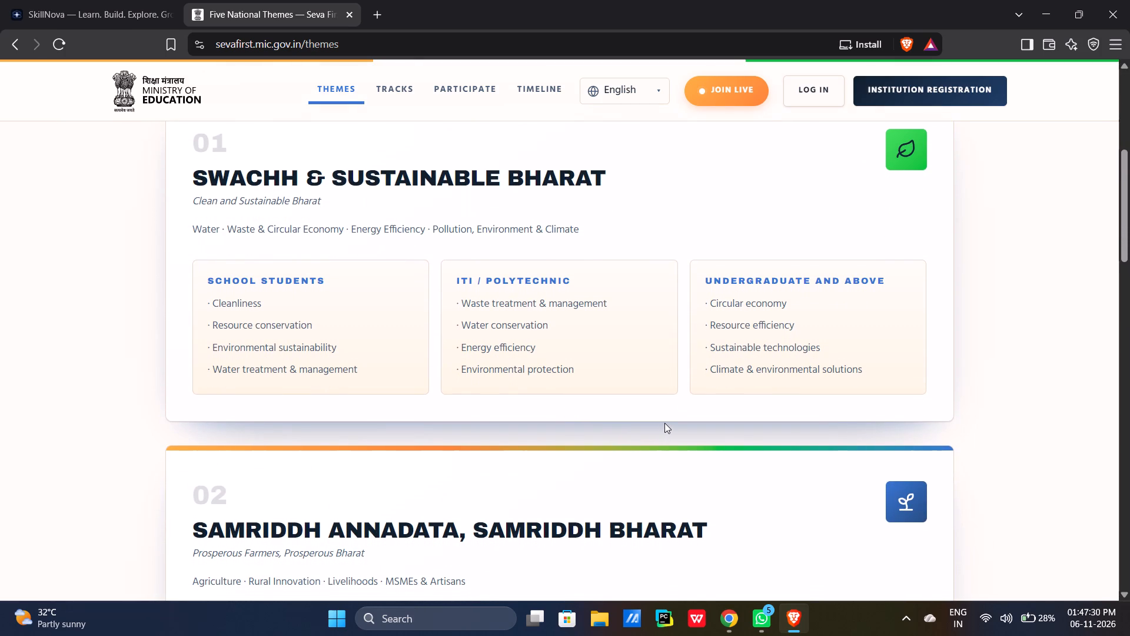
{"action": "scroll", "coordinate": [664, 423], "scroll_direction": "down", "scroll_amount": 3}
{"action": "scroll", "coordinate": [664, 423], "scroll_direction": "up", "scroll_amount": 1}
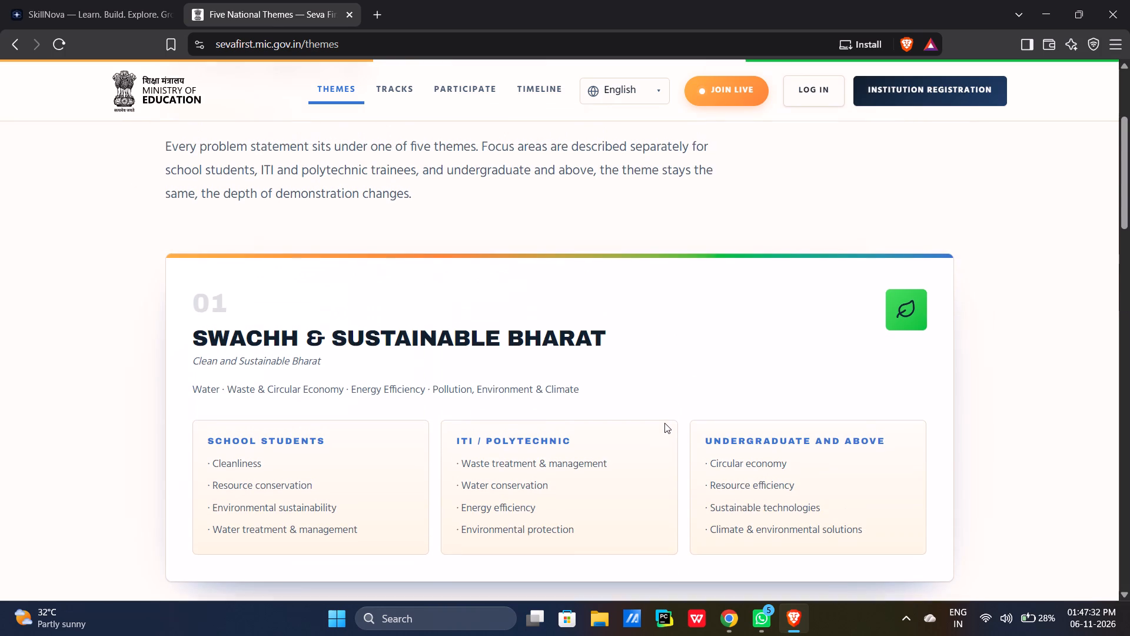
{"action": "scroll", "coordinate": [664, 423], "scroll_direction": "down", "scroll_amount": 2}
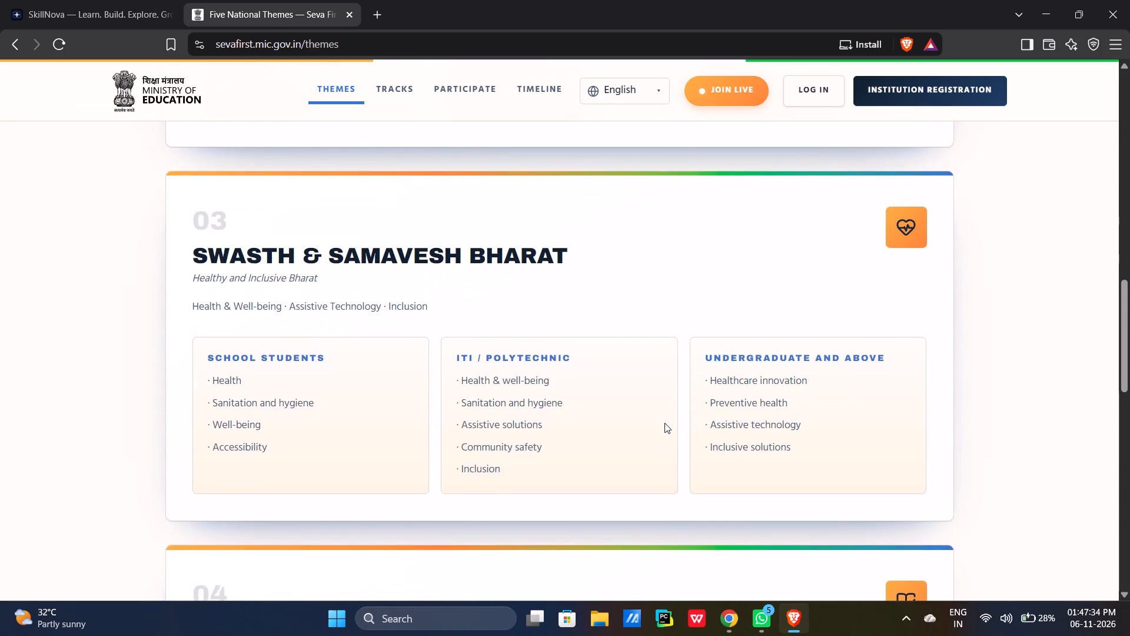
{"action": "scroll", "coordinate": [664, 423], "scroll_direction": "down", "scroll_amount": 2}
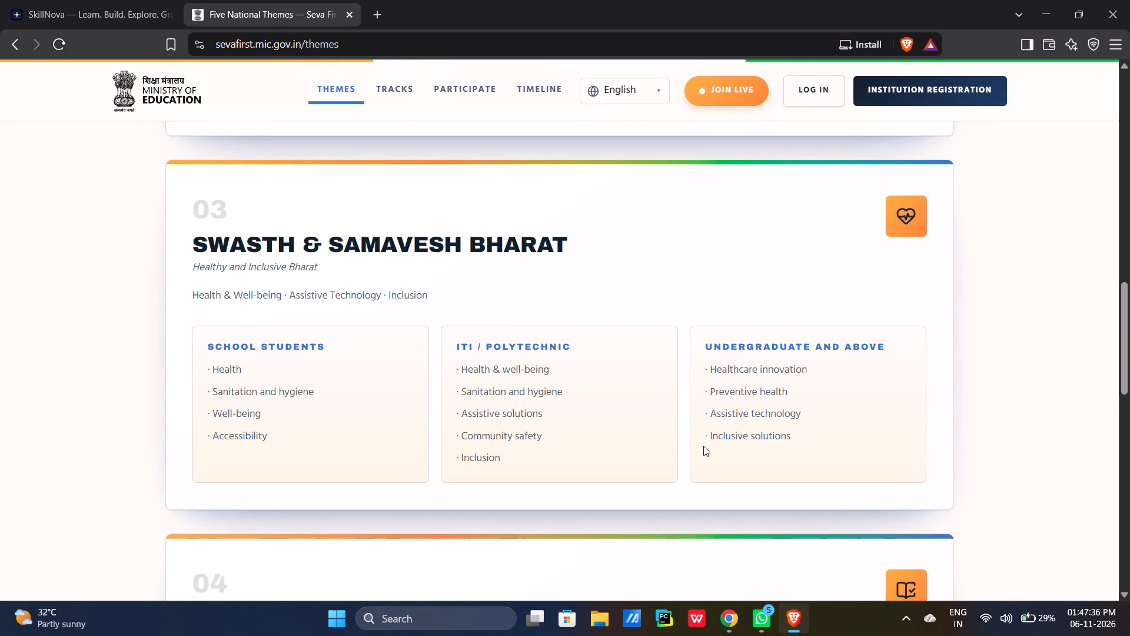
{"action": "scroll", "coordinate": [700, 446], "scroll_direction": "down", "scroll_amount": 2}
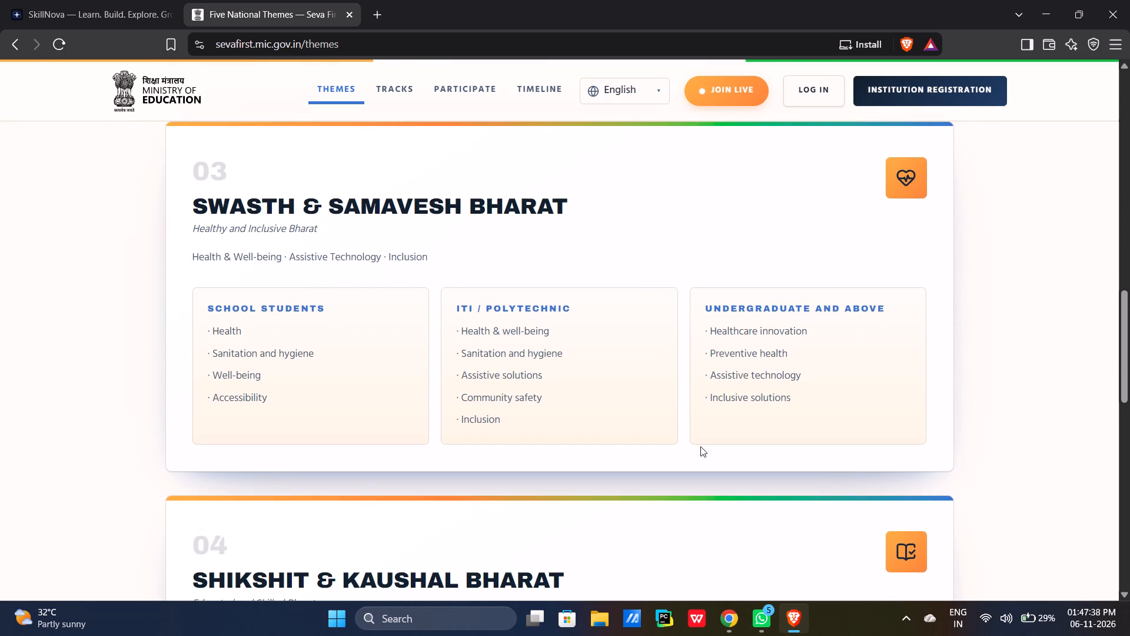
{"action": "scroll", "coordinate": [700, 446], "scroll_direction": "down", "scroll_amount": 2}
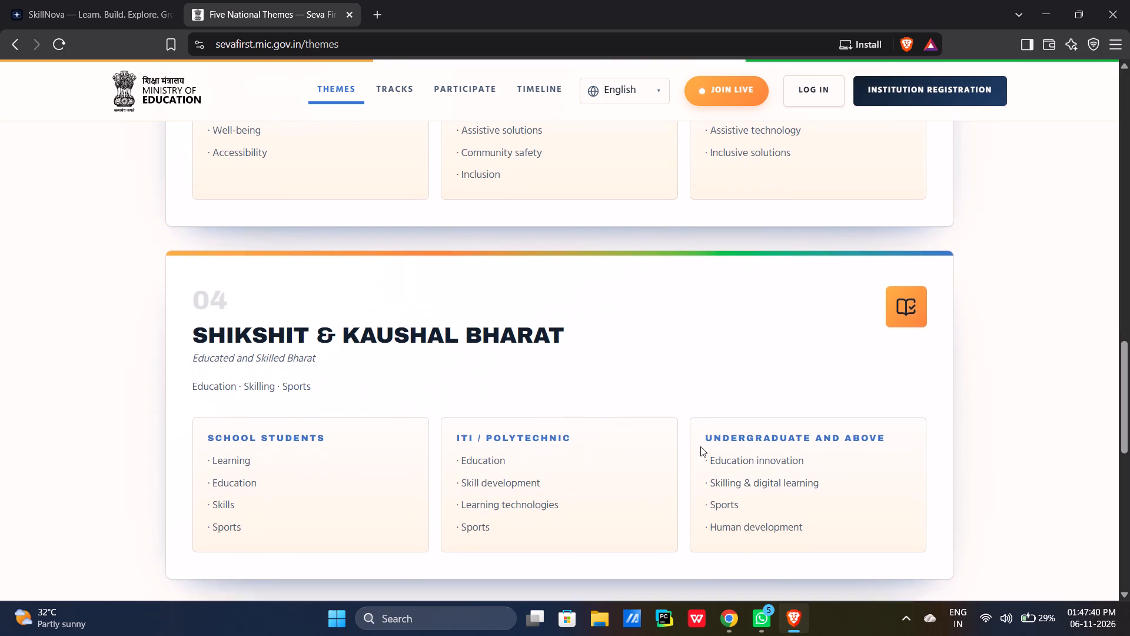
{"action": "scroll", "coordinate": [700, 446], "scroll_direction": "down", "scroll_amount": 1}
{"action": "scroll", "coordinate": [762, 477], "scroll_direction": "down", "scroll_amount": 2}
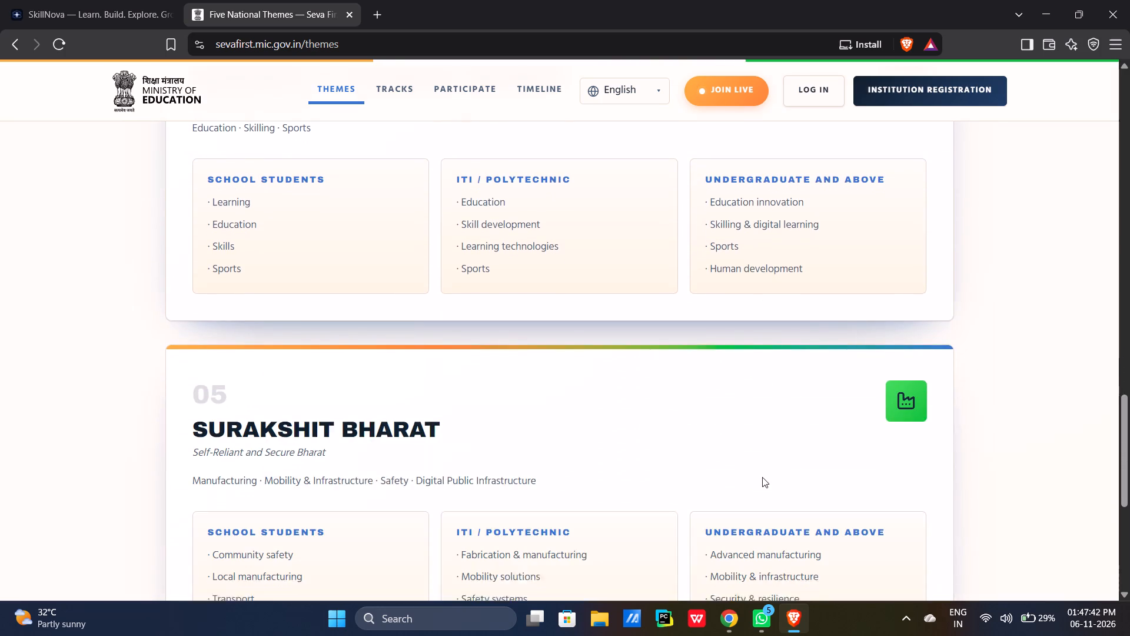
{"action": "scroll", "coordinate": [762, 477], "scroll_direction": "down", "scroll_amount": 2}
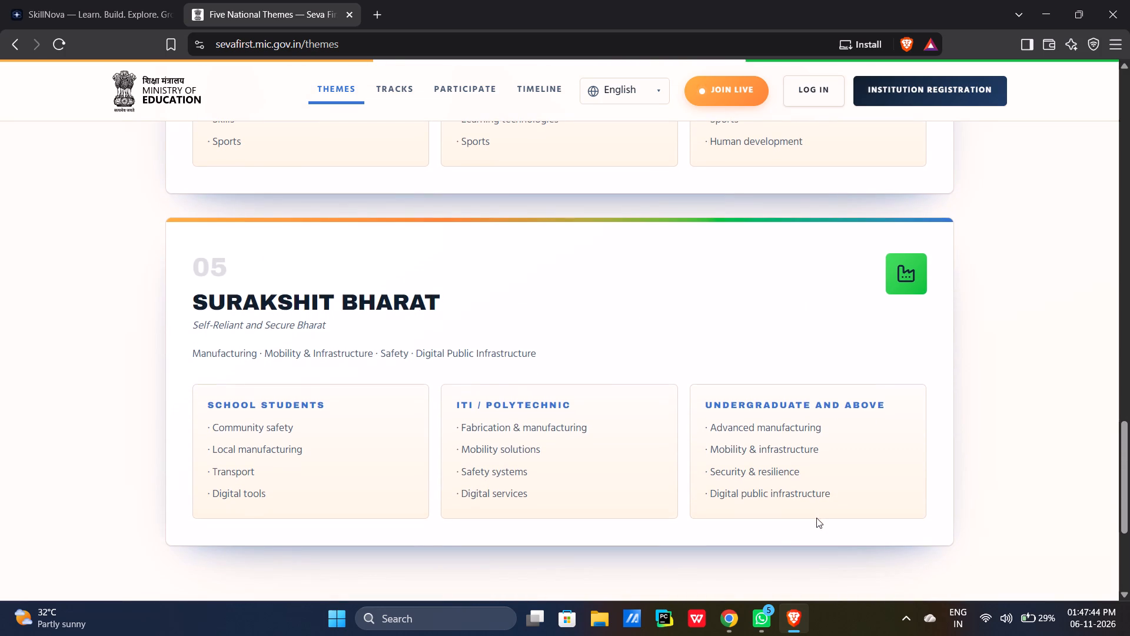
{"action": "scroll", "coordinate": [820, 502], "scroll_direction": "down", "scroll_amount": 2}
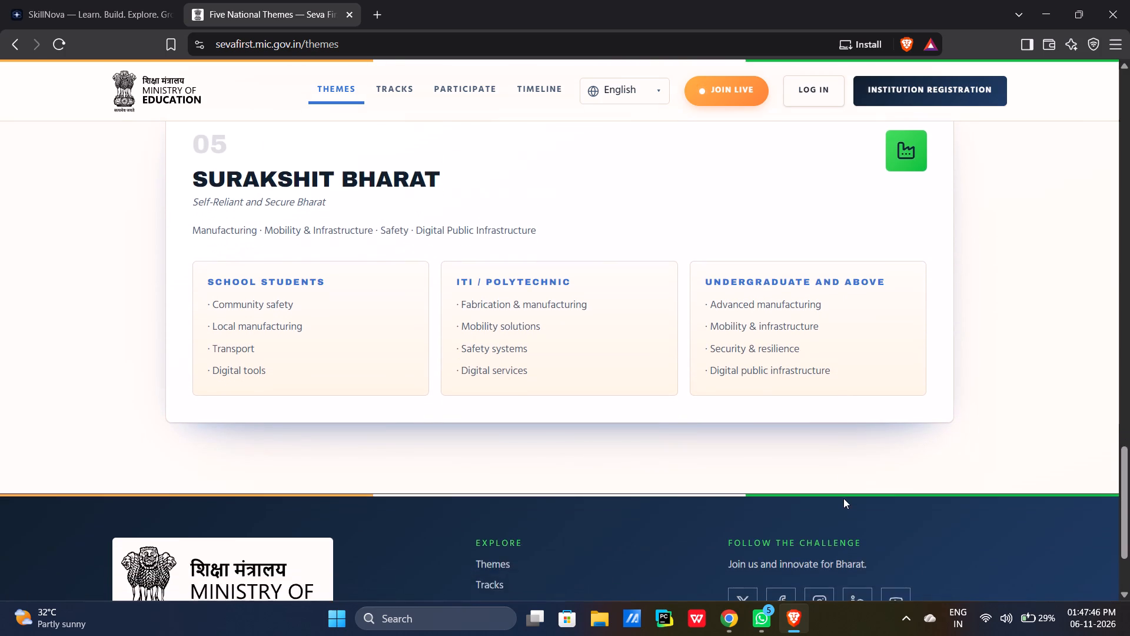
{"action": "scroll", "coordinate": [843, 498], "scroll_direction": "down", "scroll_amount": 1}
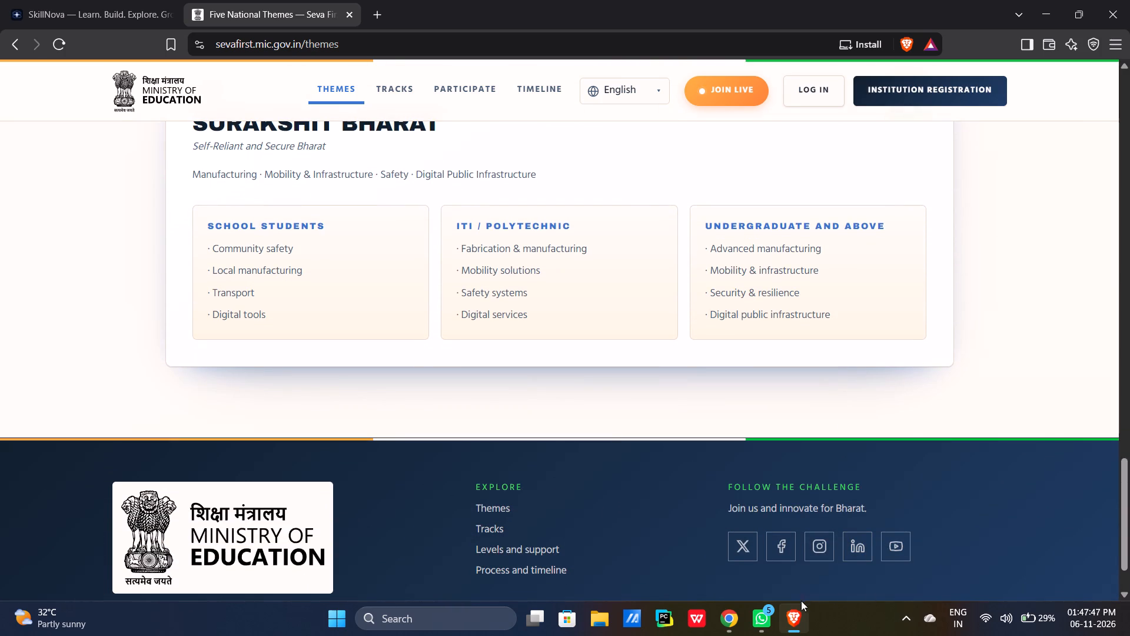
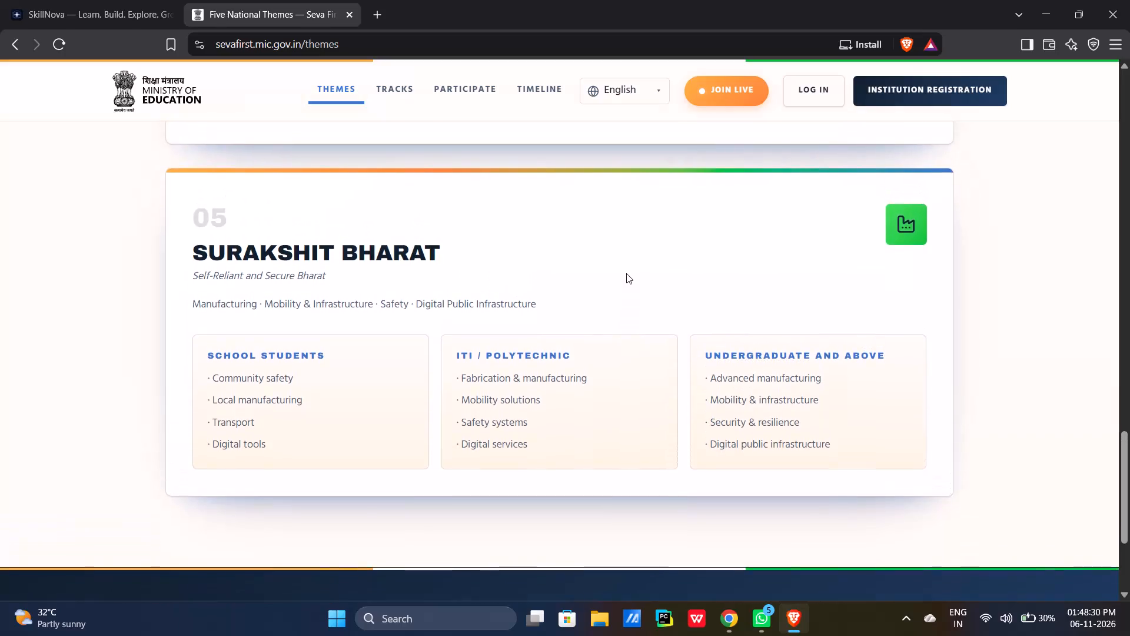
Review the themes in reverse order from Surakshit Bharat back to Swachh & Sustainable Bharat, focusing on the undergraduate and above focus areas.
{"action": "scroll", "coordinate": [637, 358], "scroll_direction": "up", "scroll_amount": 1}
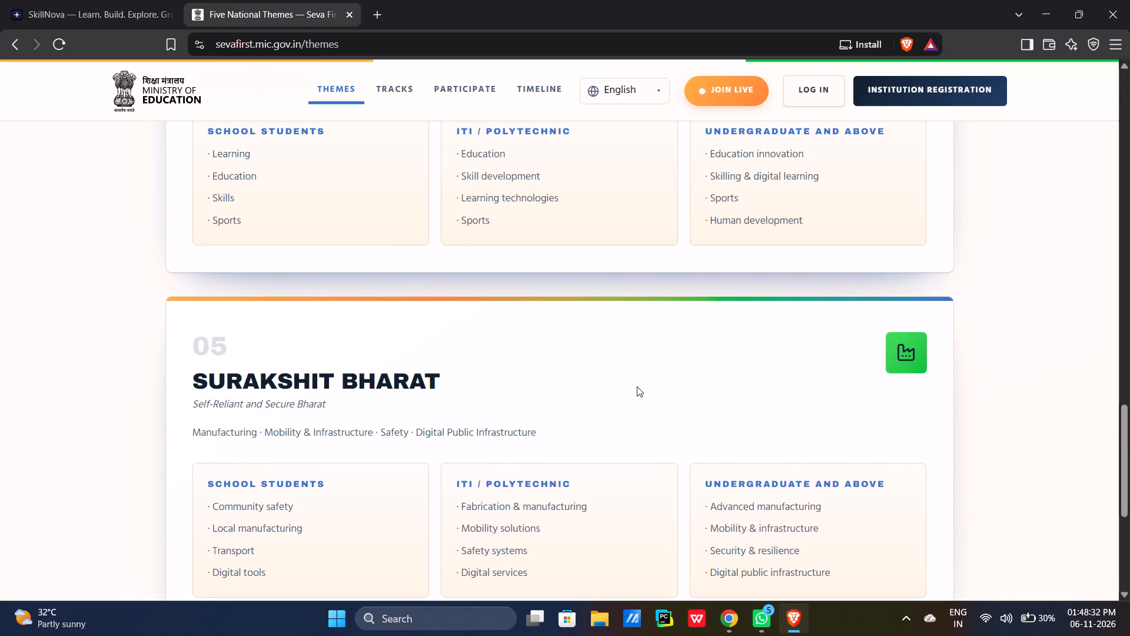
{"action": "scroll", "coordinate": [637, 386], "scroll_direction": "down", "scroll_amount": 1}
{"action": "scroll", "coordinate": [620, 338], "scroll_direction": "up", "scroll_amount": 1}
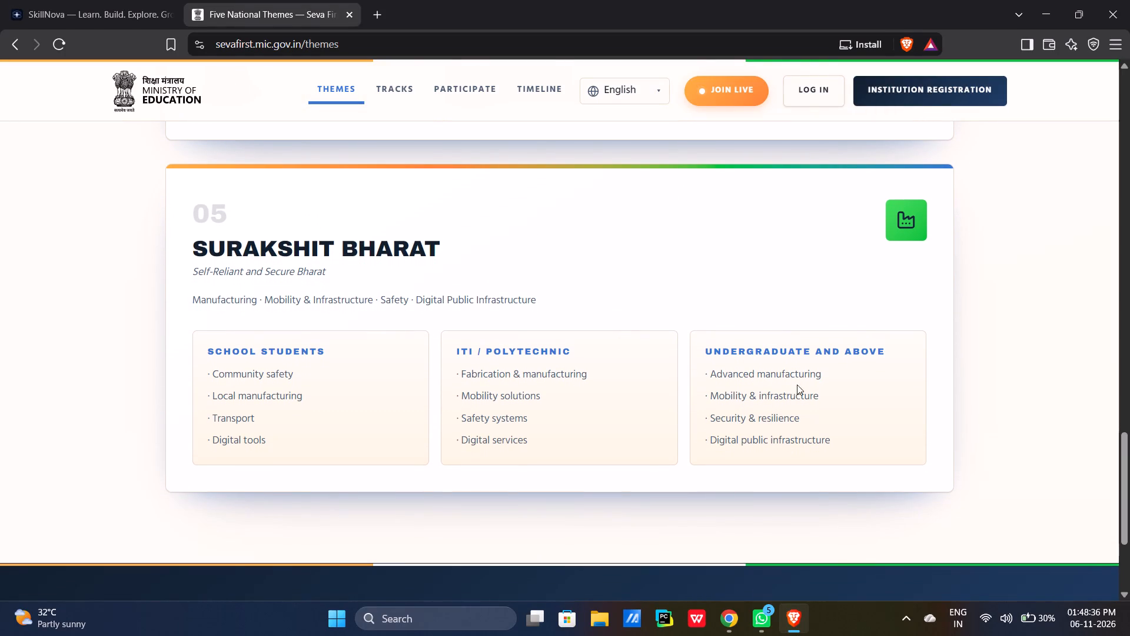
{"action": "scroll", "coordinate": [680, 413], "scroll_direction": "up", "scroll_amount": 2}
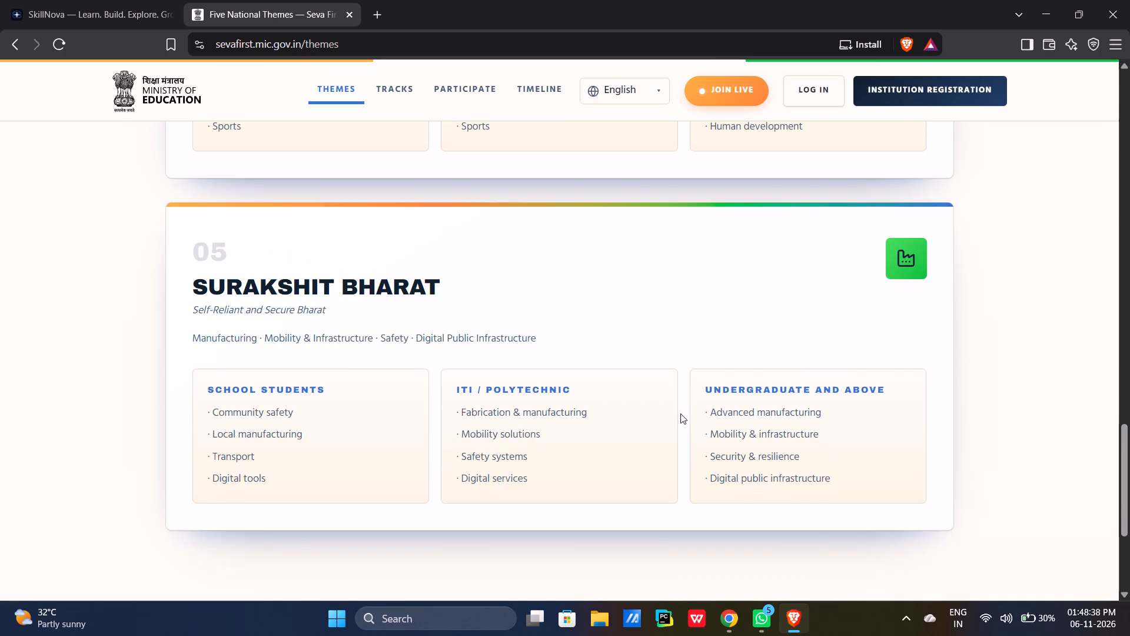
{"action": "scroll", "coordinate": [680, 413], "scroll_direction": "up", "scroll_amount": 1}
{"action": "scroll", "coordinate": [803, 339], "scroll_direction": "up", "scroll_amount": 1}
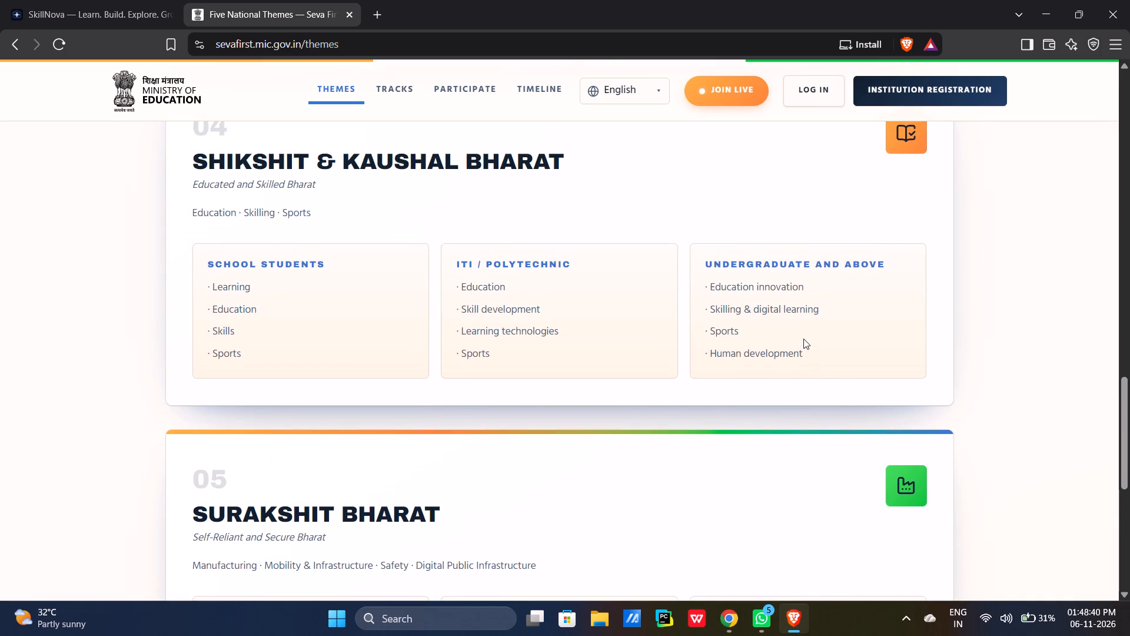
{"action": "scroll", "coordinate": [803, 339], "scroll_direction": "up", "scroll_amount": 2}
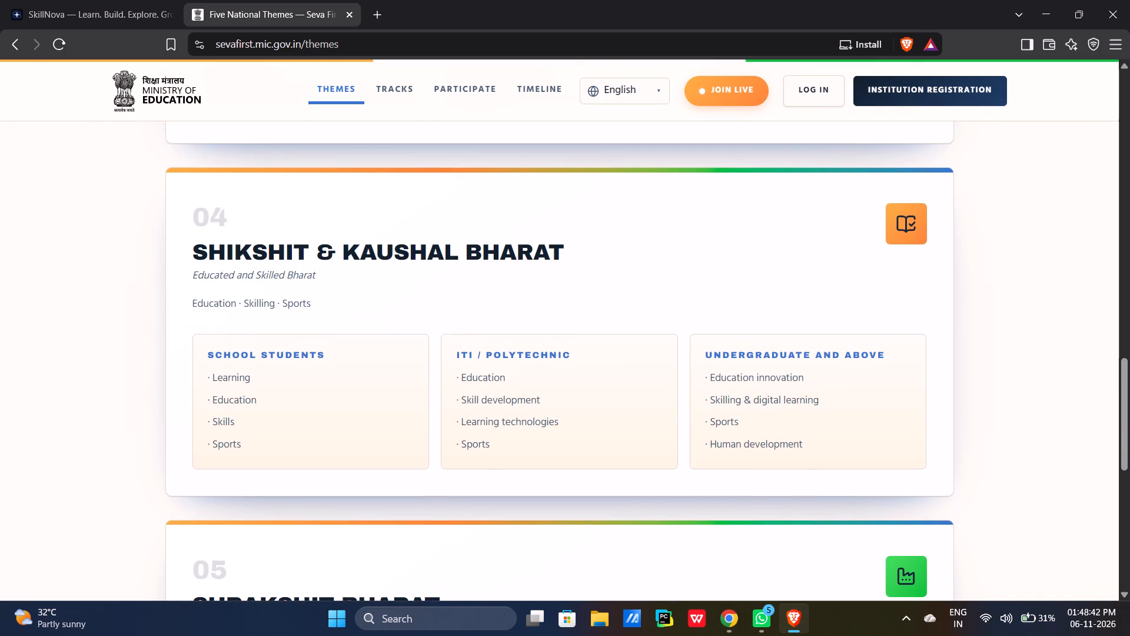
{"action": "scroll", "coordinate": [803, 339], "scroll_direction": "up", "scroll_amount": 2}
{"action": "scroll", "coordinate": [786, 292], "scroll_direction": "up", "scroll_amount": 1}
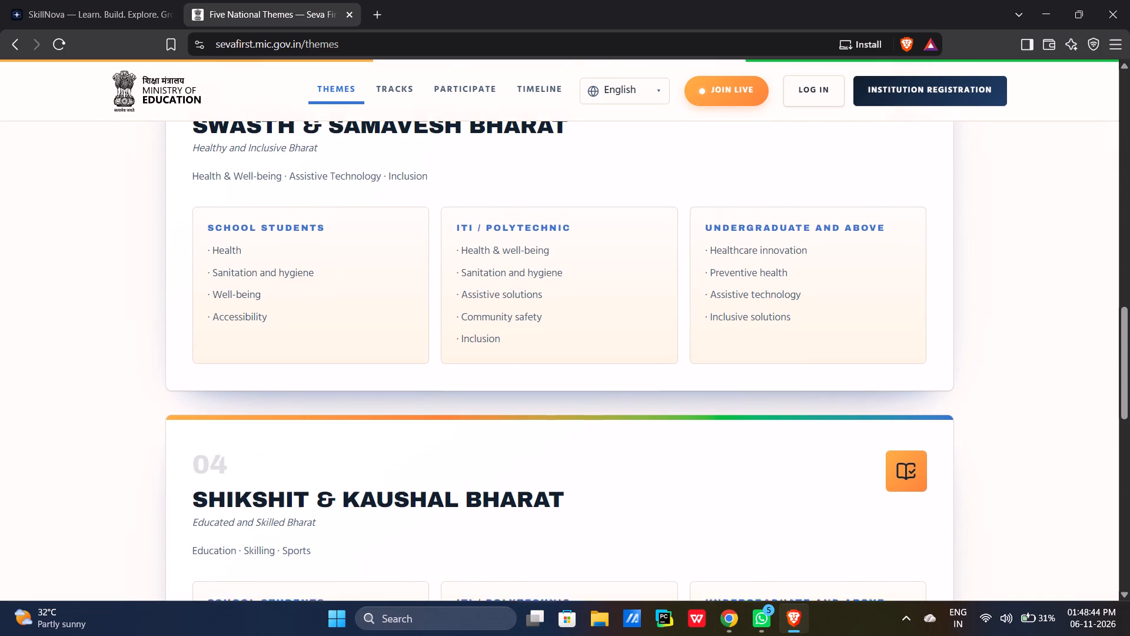
{"action": "scroll", "coordinate": [786, 292], "scroll_direction": "up", "scroll_amount": 2}
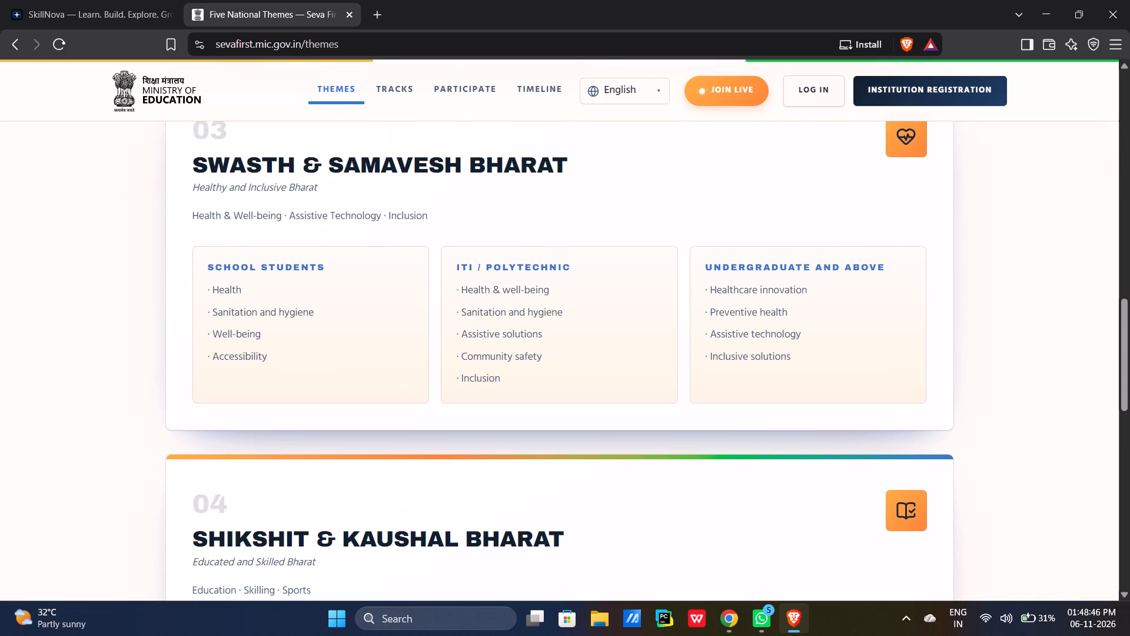
{"action": "scroll", "coordinate": [786, 292], "scroll_direction": "up", "scroll_amount": 1}
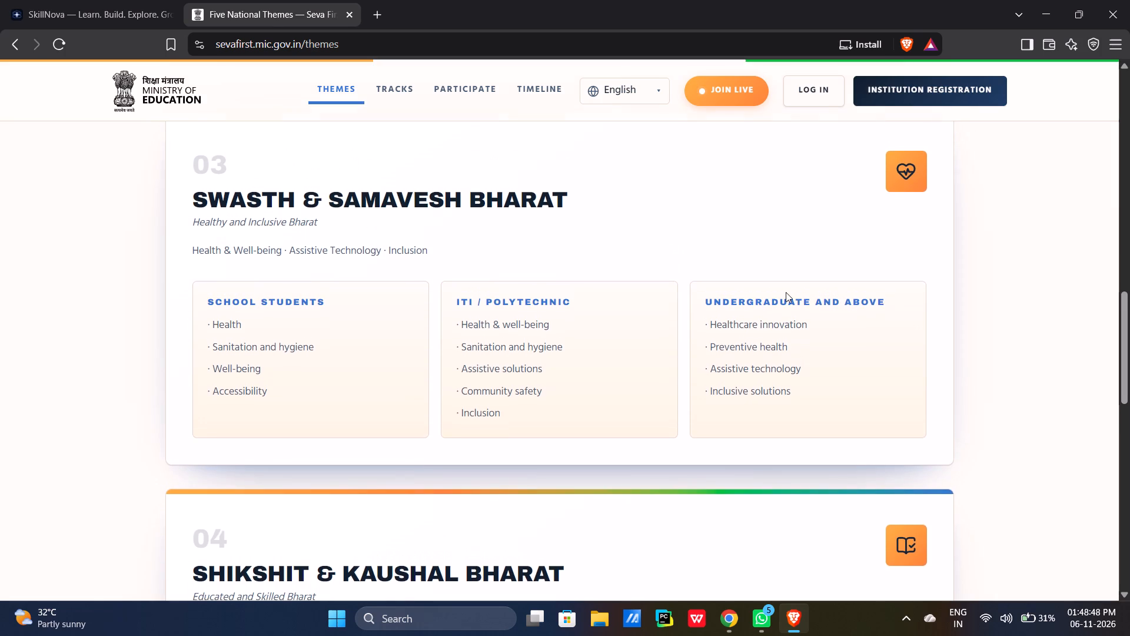
{"action": "scroll", "coordinate": [786, 292], "scroll_direction": "up", "scroll_amount": 1}
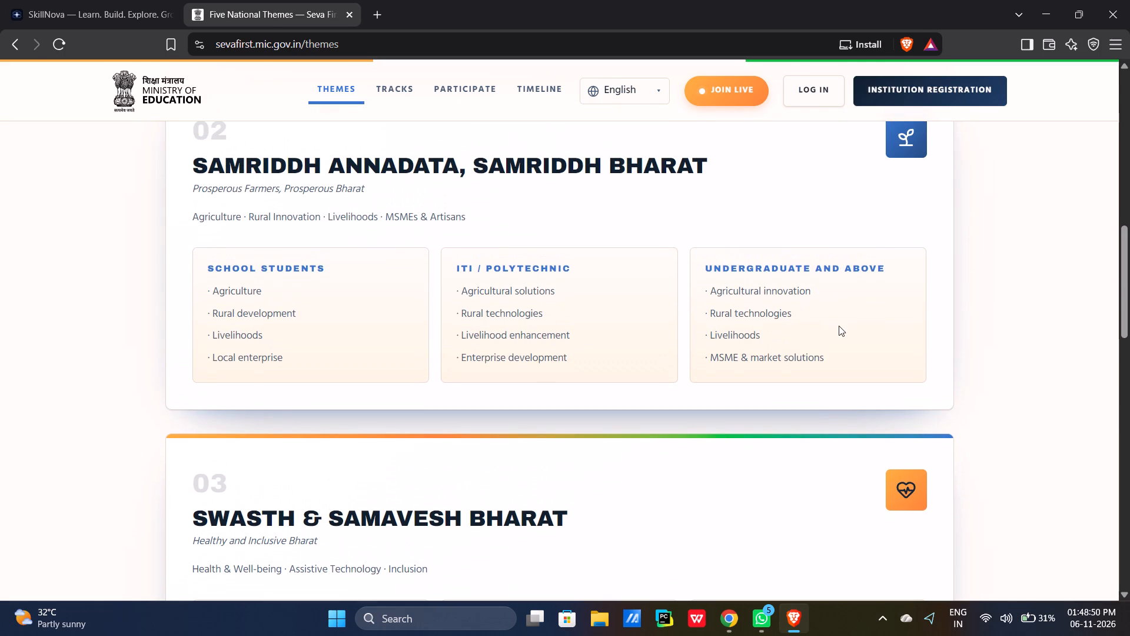
{"action": "scroll", "coordinate": [839, 326], "scroll_direction": "up", "scroll_amount": 2}
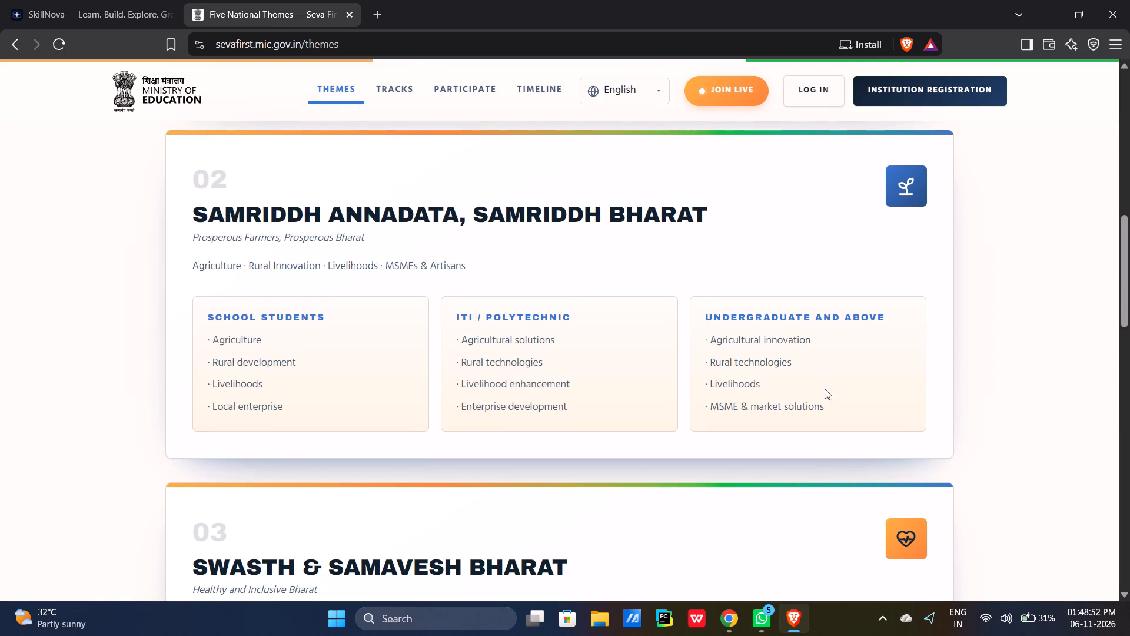
{"action": "scroll", "coordinate": [793, 396], "scroll_direction": "up", "scroll_amount": 3}
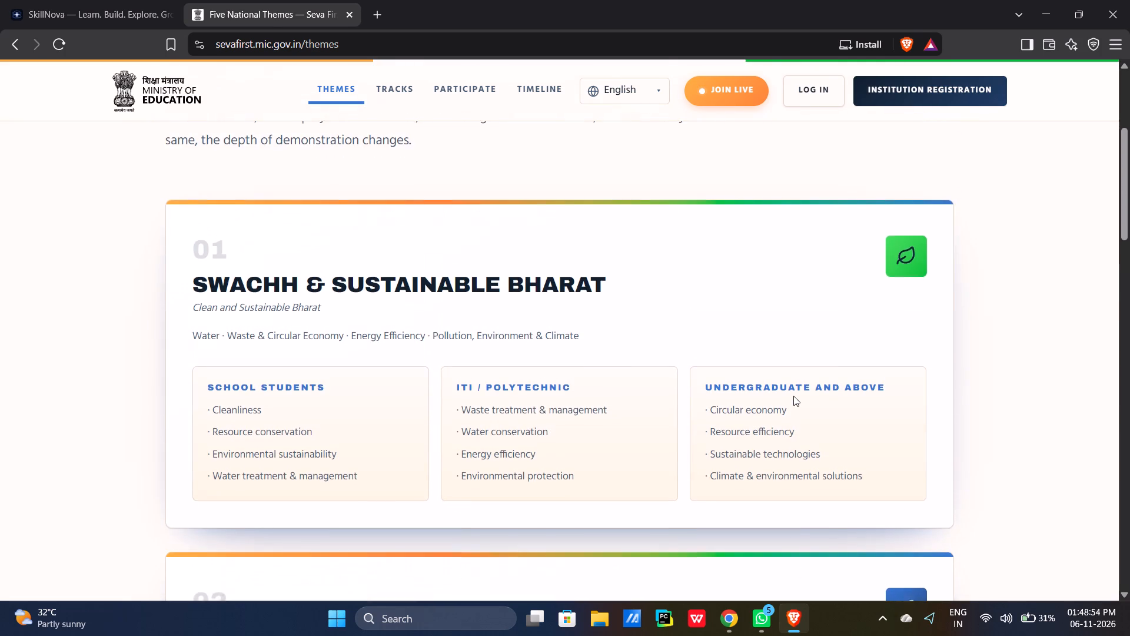
{"action": "scroll", "coordinate": [866, 428], "scroll_direction": "down", "scroll_amount": 1}
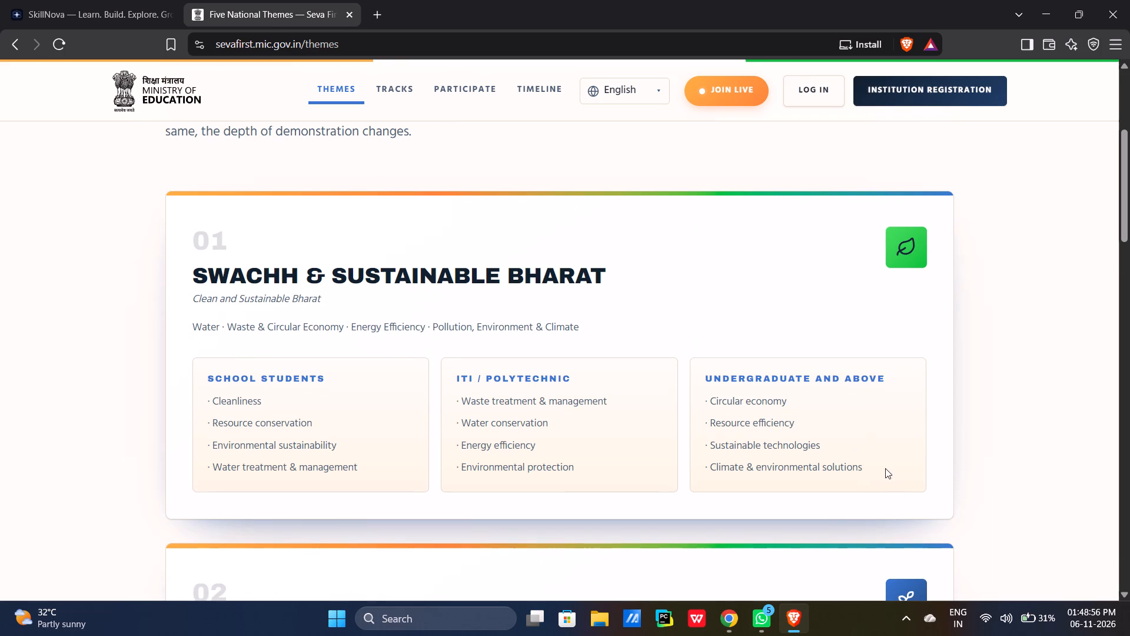
{"action": "scroll", "coordinate": [847, 454], "scroll_direction": "up", "scroll_amount": 7}
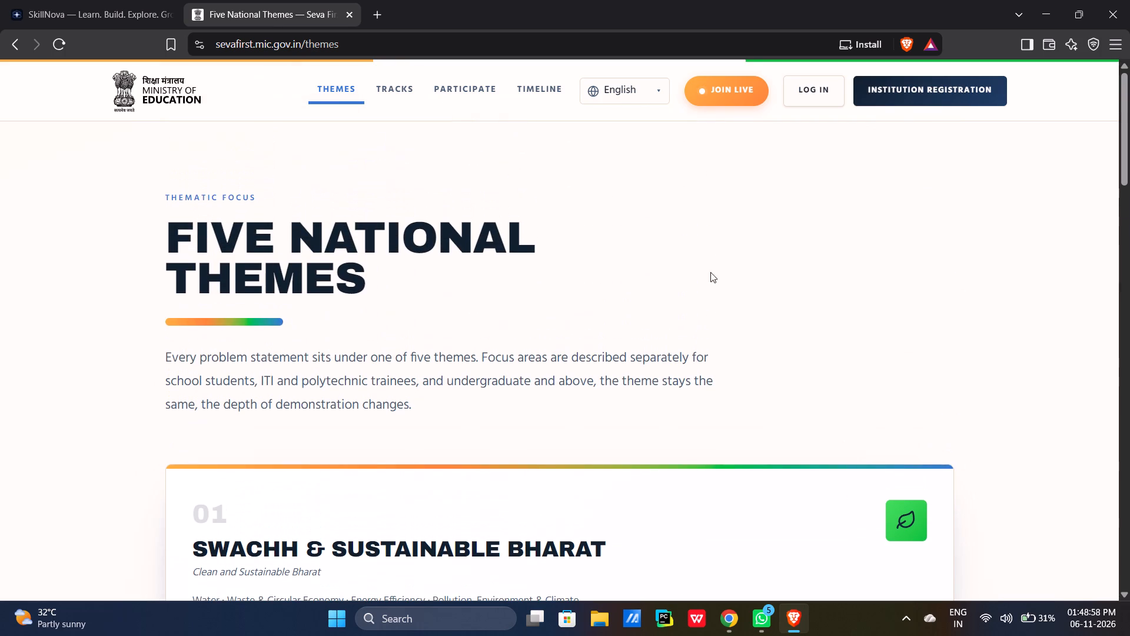
Open the Seva First tracks page and read through Track A, Track B and the common evaluation criteria.
{"action": "left_click", "coordinate": [386, 82]}
{"action": "scroll", "coordinate": [597, 293], "scroll_direction": "down", "scroll_amount": 1}
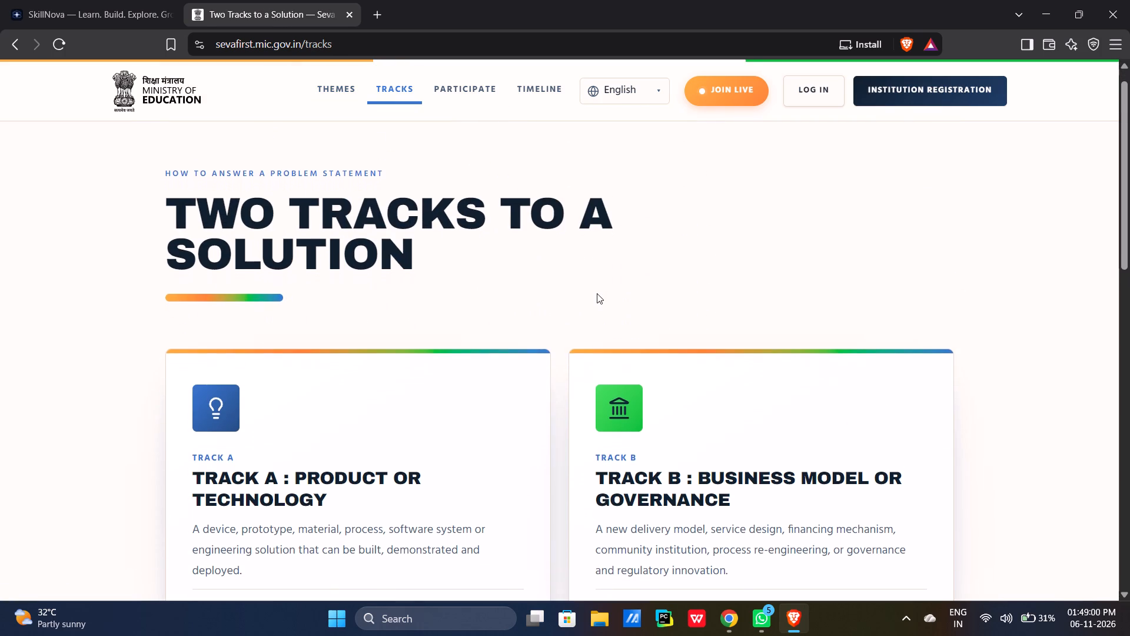
{"action": "scroll", "coordinate": [597, 293], "scroll_direction": "down", "scroll_amount": 2}
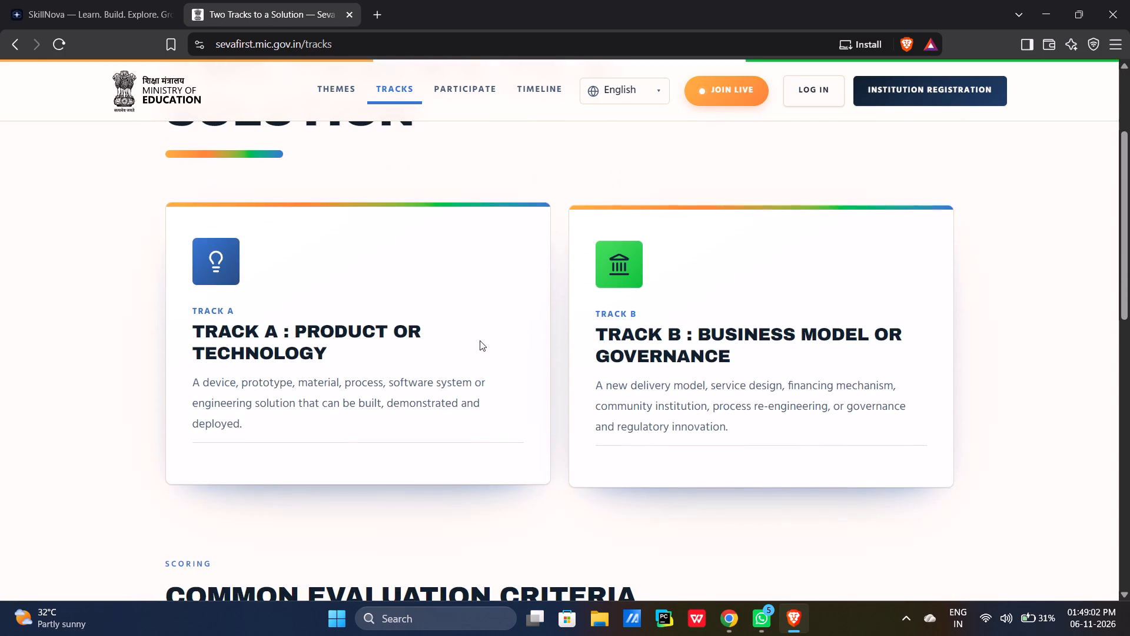
{"action": "scroll", "coordinate": [480, 340], "scroll_direction": "down", "scroll_amount": 1}
{"action": "scroll", "coordinate": [567, 488], "scroll_direction": "down", "scroll_amount": 3}
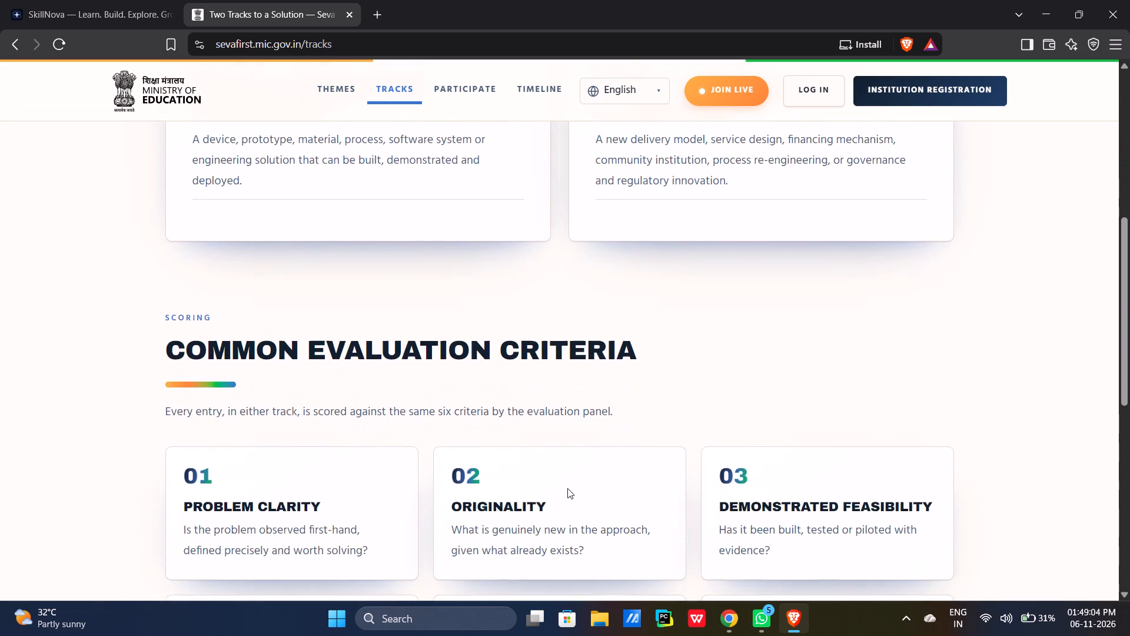
{"action": "scroll", "coordinate": [567, 488], "scroll_direction": "down", "scroll_amount": 5}
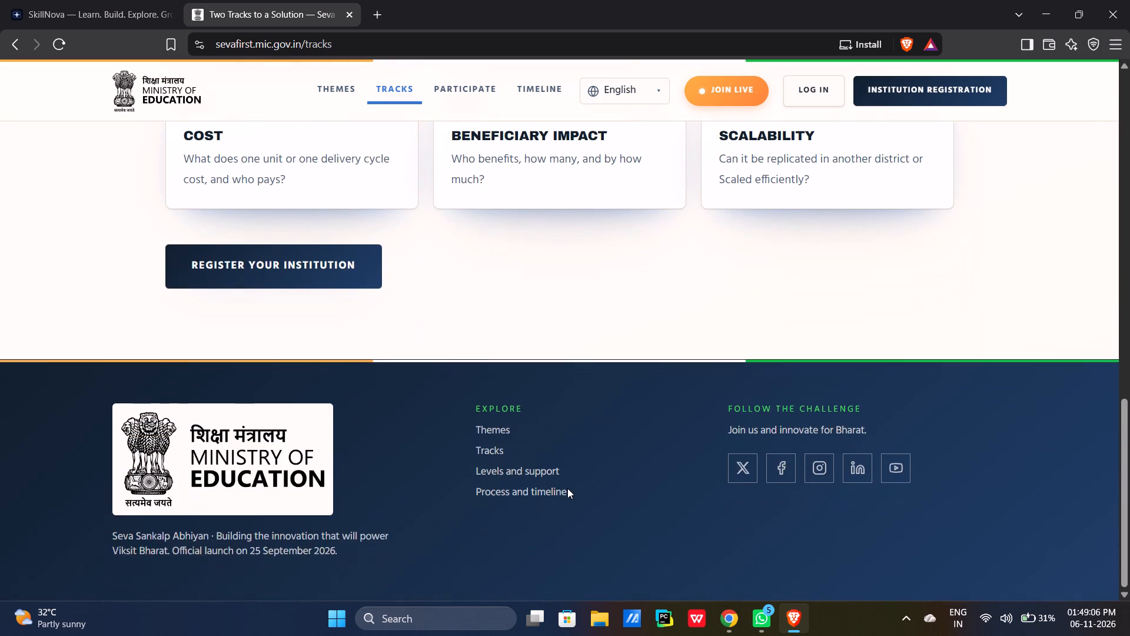
{"action": "scroll", "coordinate": [567, 488], "scroll_direction": "down", "scroll_amount": 1}
{"action": "scroll", "coordinate": [567, 488], "scroll_direction": "up", "scroll_amount": 8}
{"action": "scroll", "coordinate": [496, 423], "scroll_direction": "down", "scroll_amount": 1}
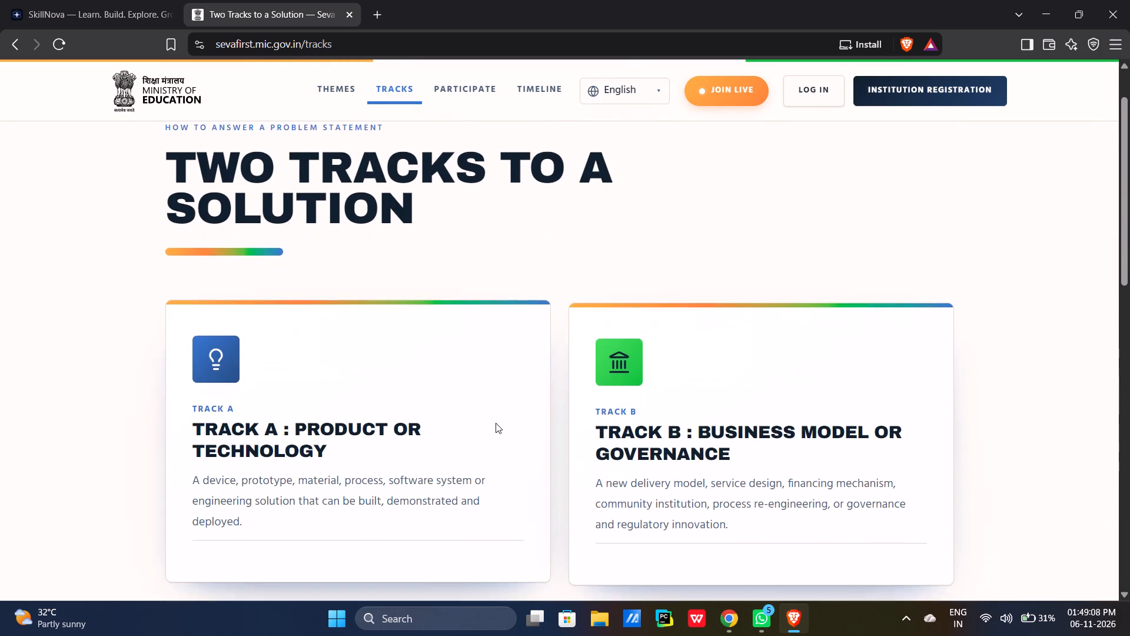
{"action": "scroll", "coordinate": [496, 423], "scroll_direction": "down", "scroll_amount": 1}
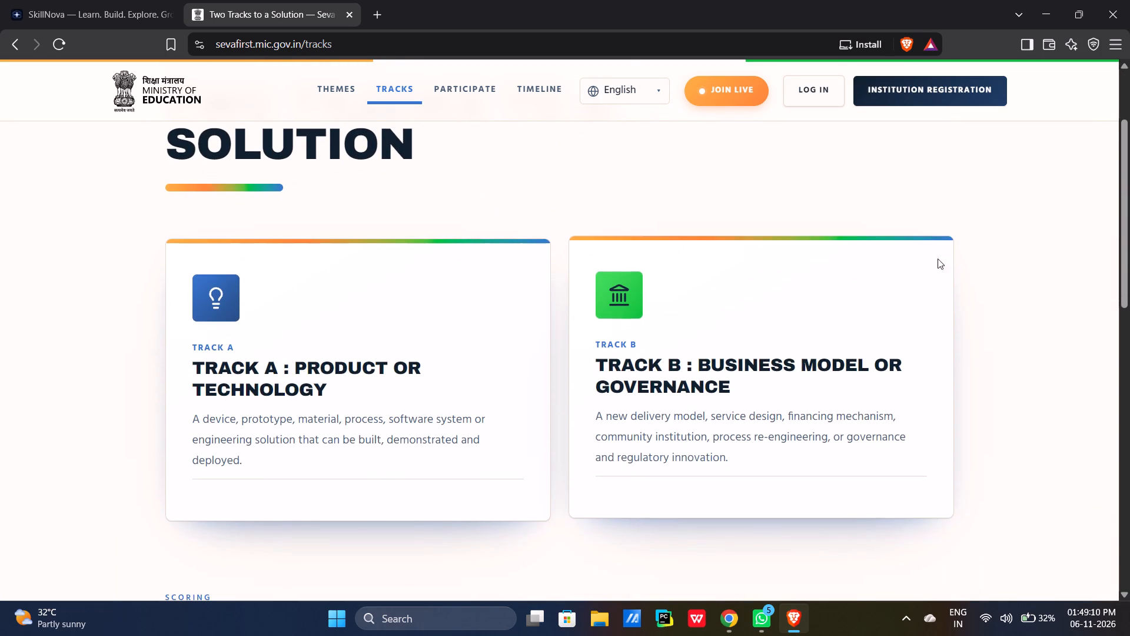
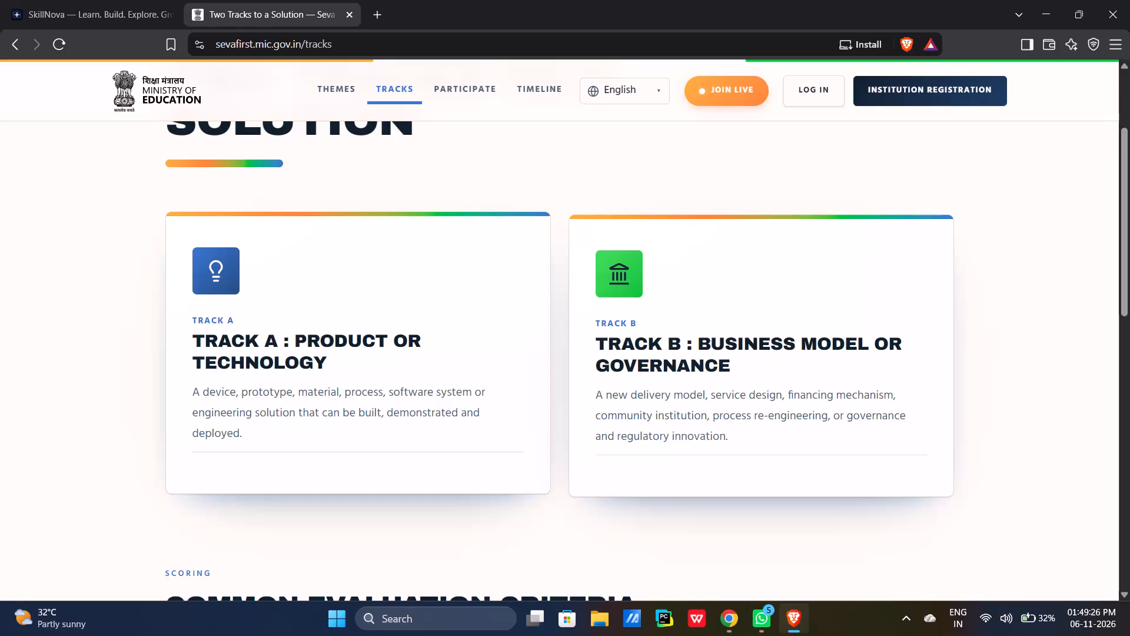
Copy the heading "TRACK A : PRODUCT OR TECHNOLOGY" from the tracks page.
{"action": "scroll", "coordinate": [467, 466], "scroll_direction": "down", "scroll_amount": 1}
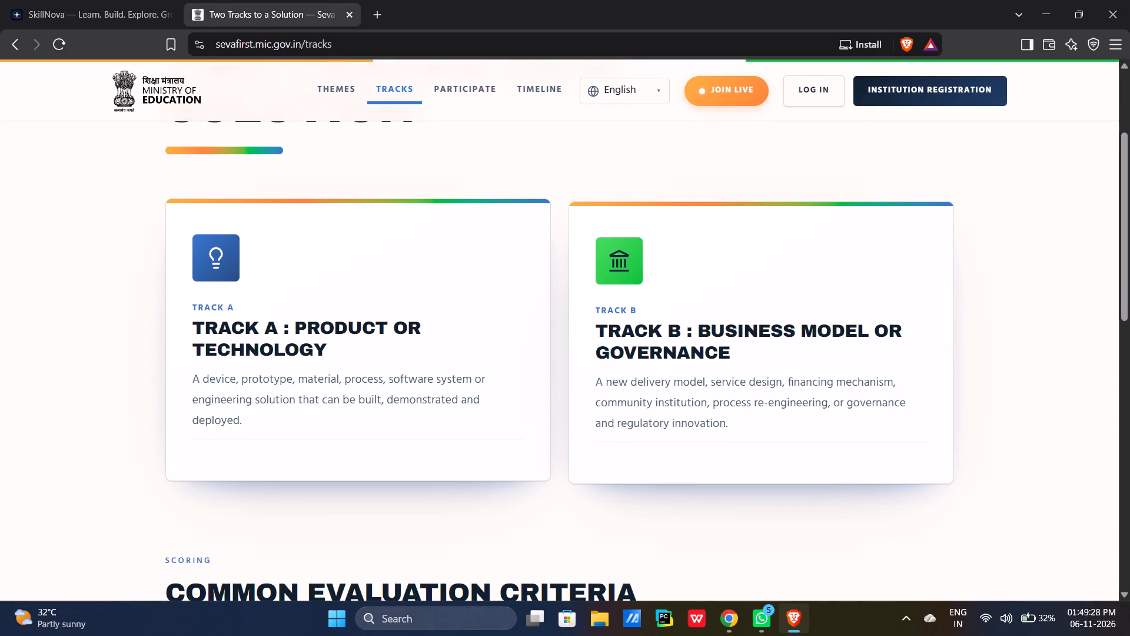
{"action": "left_click_drag", "start_coordinate": [195, 323], "coordinate": [288, 341]}
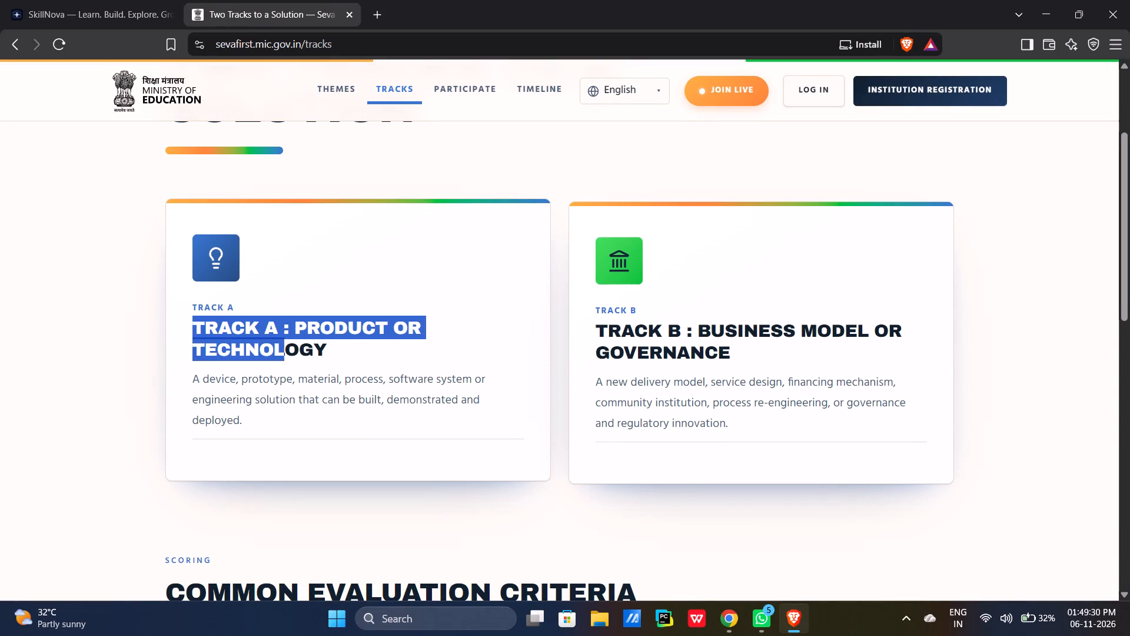
{"action": "left_click_drag", "start_coordinate": [288, 341], "coordinate": [328, 353]}
{"action": "key", "text": "ctrl+c"}
Skim the common evaluation criteria again and return to the Five National Themes page.
{"action": "scroll", "coordinate": [365, 445], "scroll_direction": "down", "scroll_amount": 3}
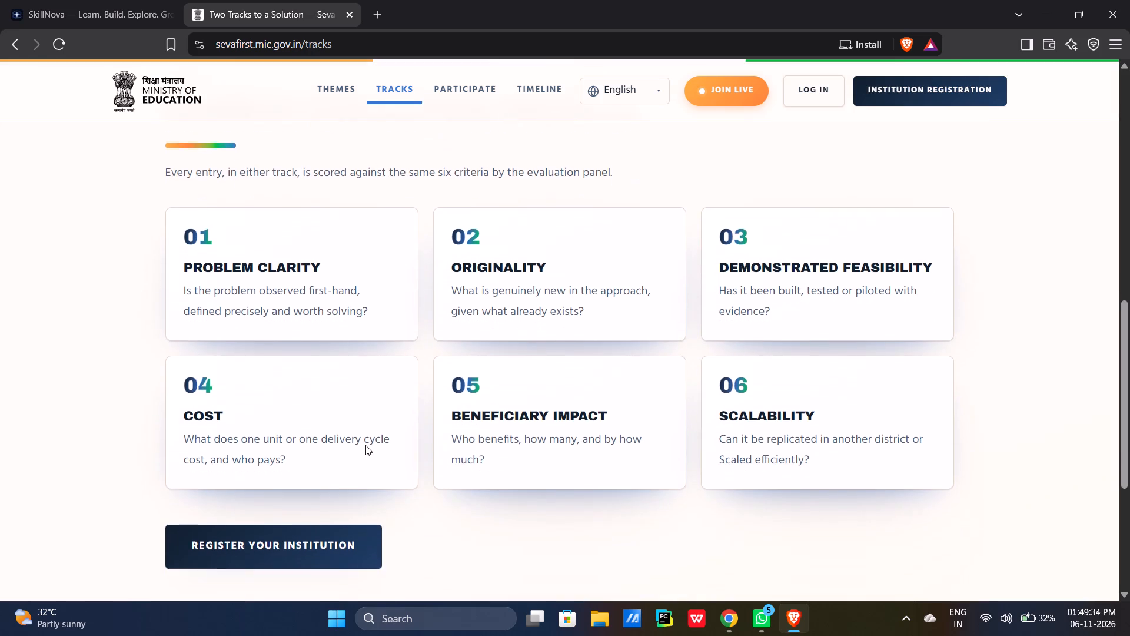
{"action": "scroll", "coordinate": [365, 445], "scroll_direction": "down", "scroll_amount": 3}
{"action": "scroll", "coordinate": [534, 430], "scroll_direction": "up", "scroll_amount": 7}
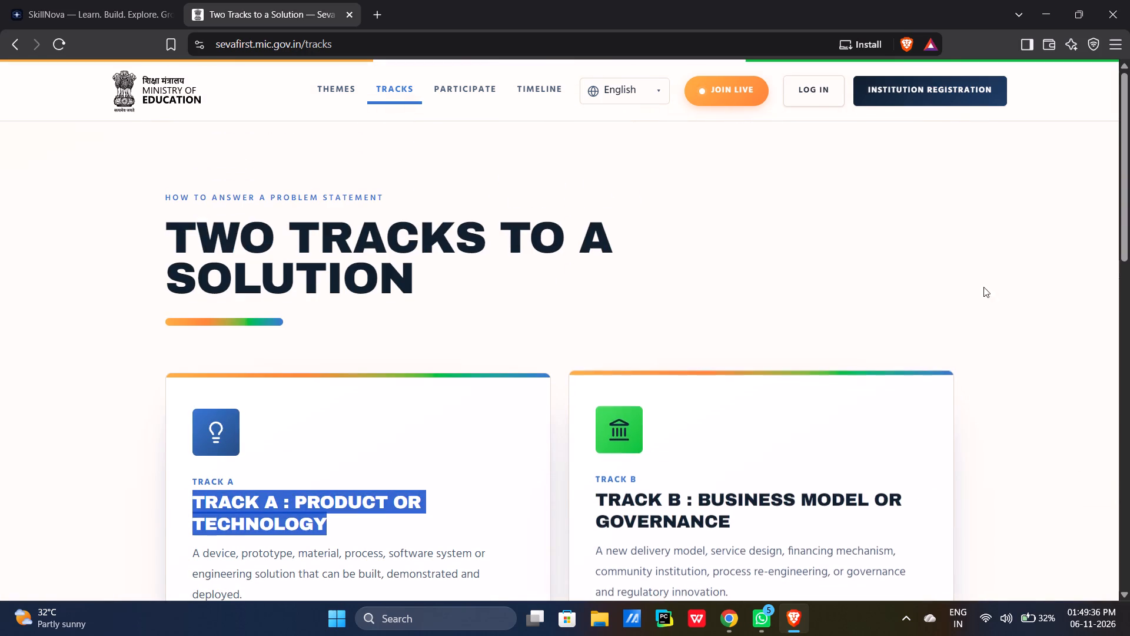
{"action": "left_click", "coordinate": [348, 88]}
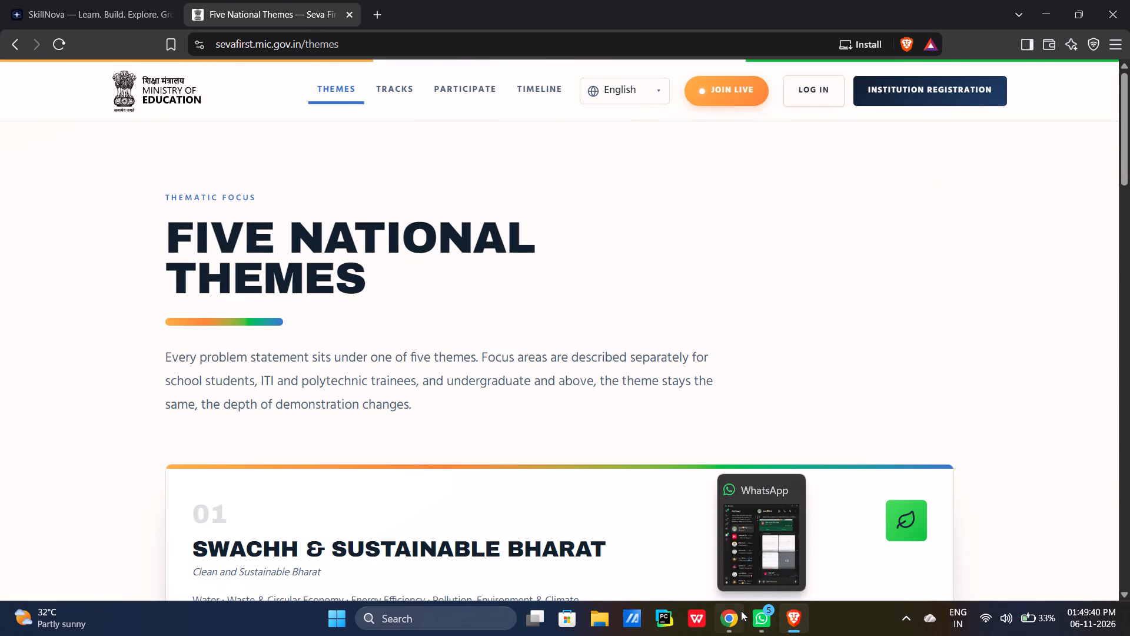
Switch to the Google Docs submission and paste the copied Track A heading after the "4.track:" label, separated by a space.
{"action": "left_click", "coordinate": [734, 572]}
{"action": "scroll", "coordinate": [923, 295], "scroll_direction": "up", "scroll_amount": 4}
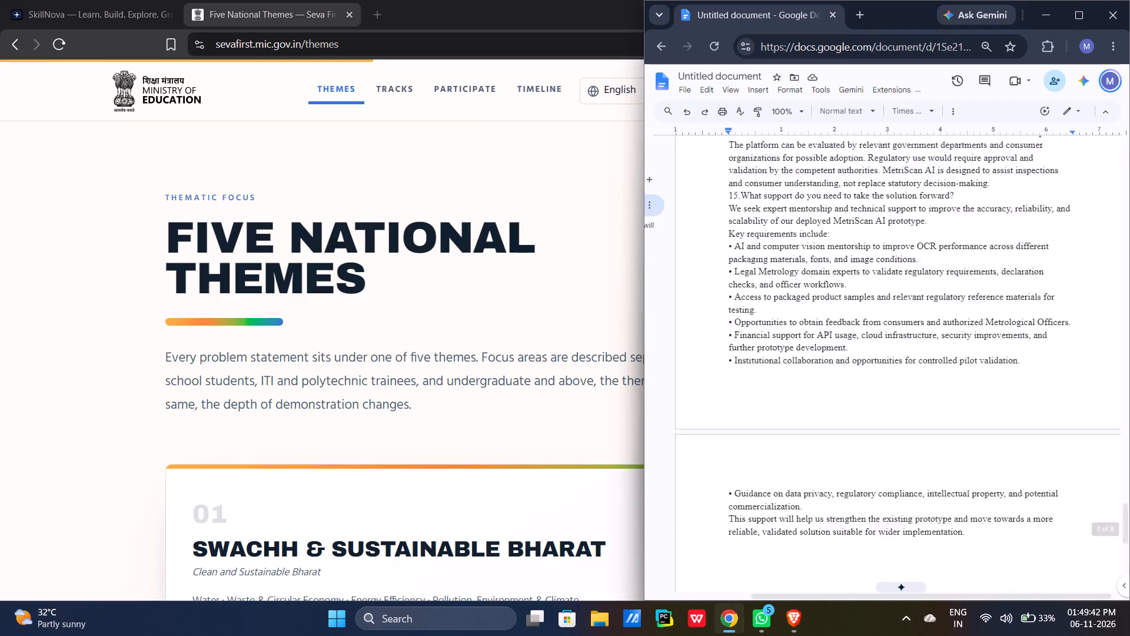
{"action": "scroll", "coordinate": [923, 295], "scroll_direction": "up", "scroll_amount": 20}
{"action": "scroll", "coordinate": [923, 295], "scroll_direction": "up", "scroll_amount": 6}
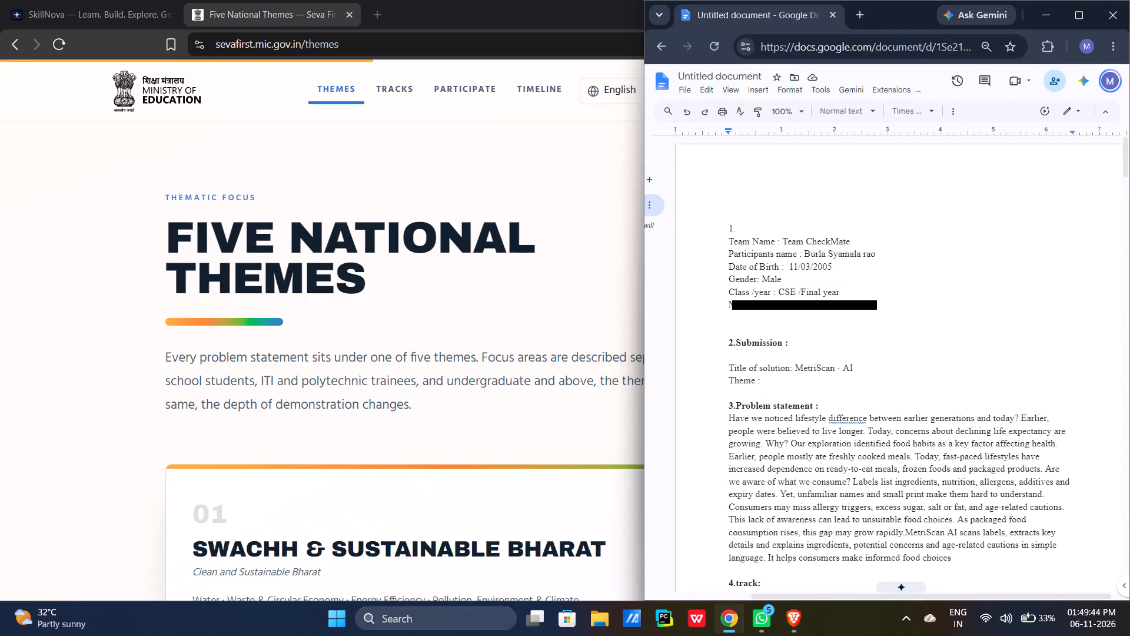
{"action": "left_click", "coordinate": [779, 383]}
{"action": "scroll", "coordinate": [957, 423], "scroll_direction": "down", "scroll_amount": 2}
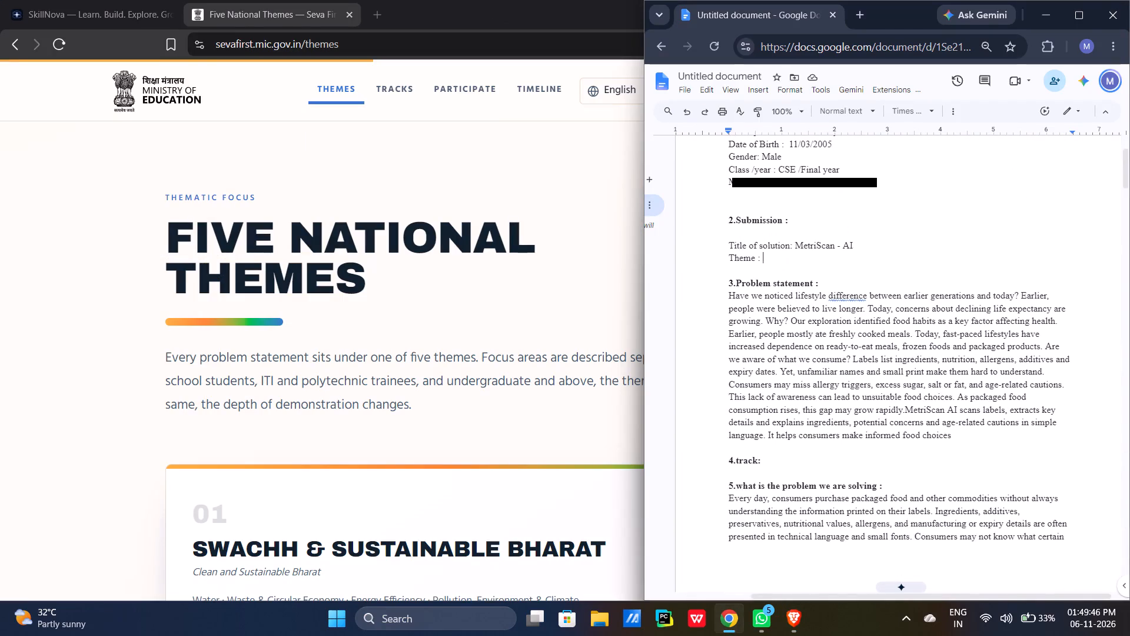
{"action": "left_click", "coordinate": [794, 459]}
{"action": "key", "text": "space"}
{"action": "key", "text": "ctrl+v"}
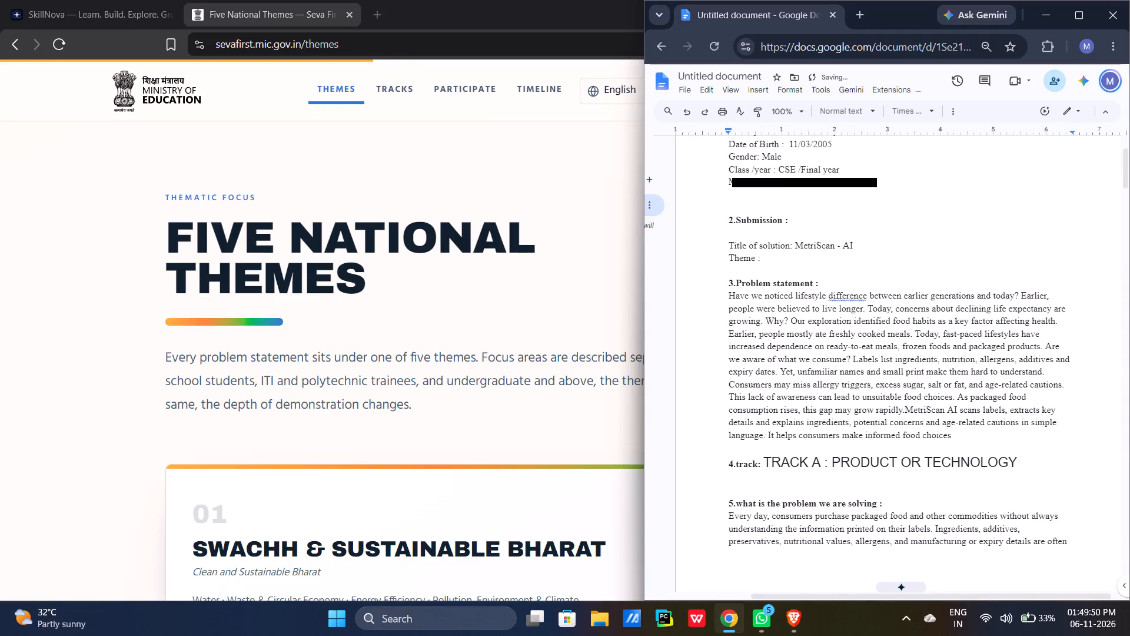
Apply the Normal text style to the pasted "TRACK A : PRODUCT OR TECHNOLOGY" text.
{"action": "left_click_drag", "start_coordinate": [765, 461], "coordinate": [1022, 453]}
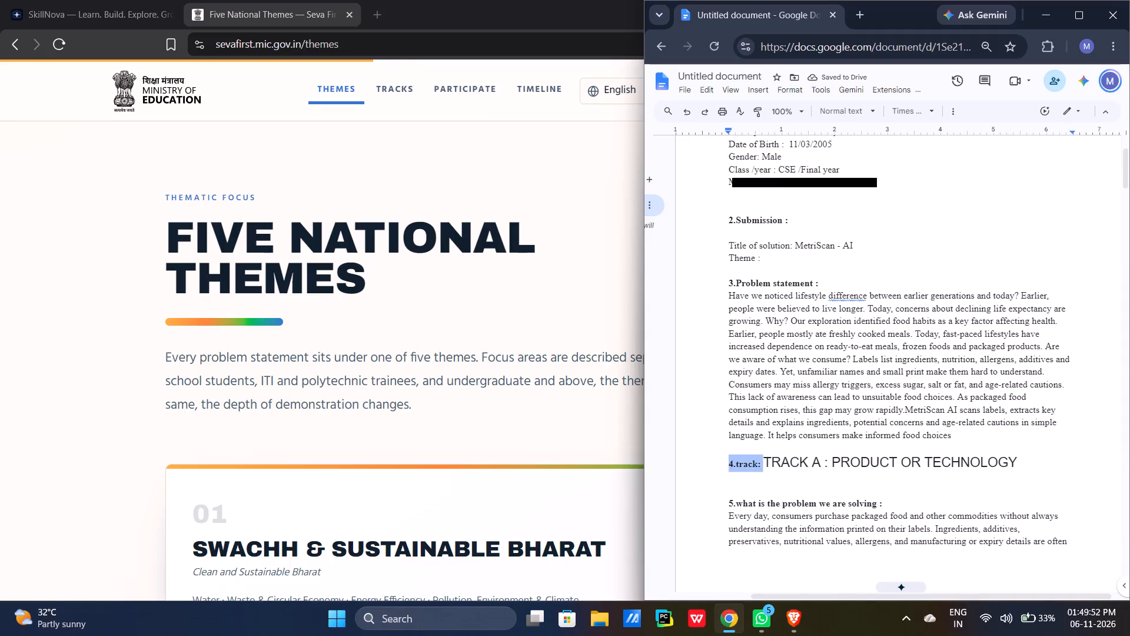
{"action": "left_click_drag", "start_coordinate": [1022, 453], "coordinate": [1022, 459]}
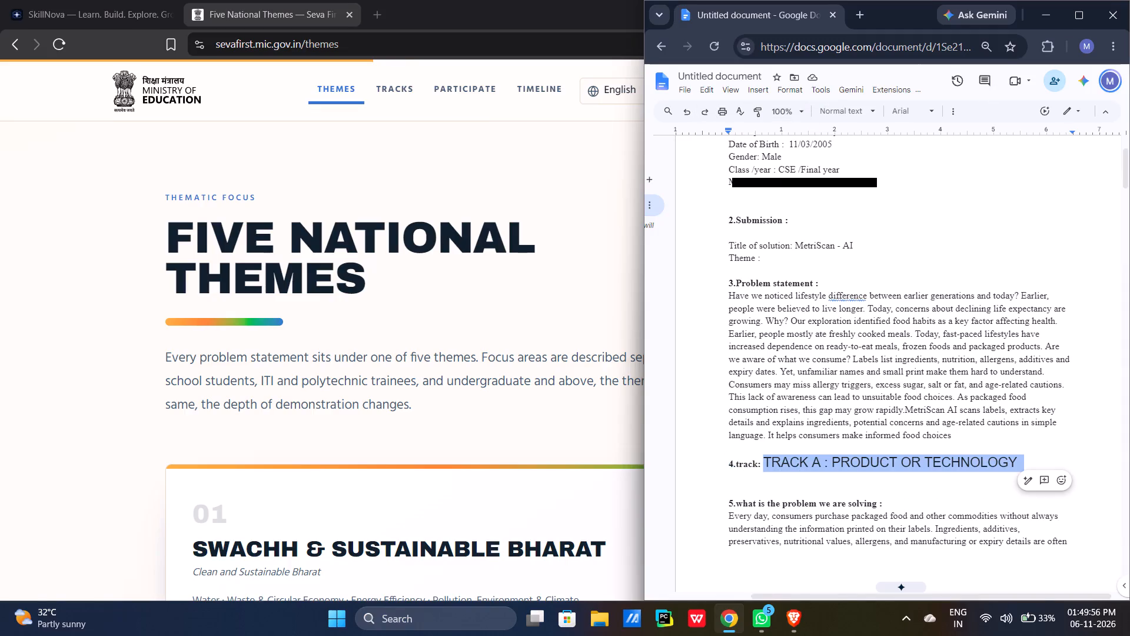
{"action": "left_click", "coordinate": [877, 111]}
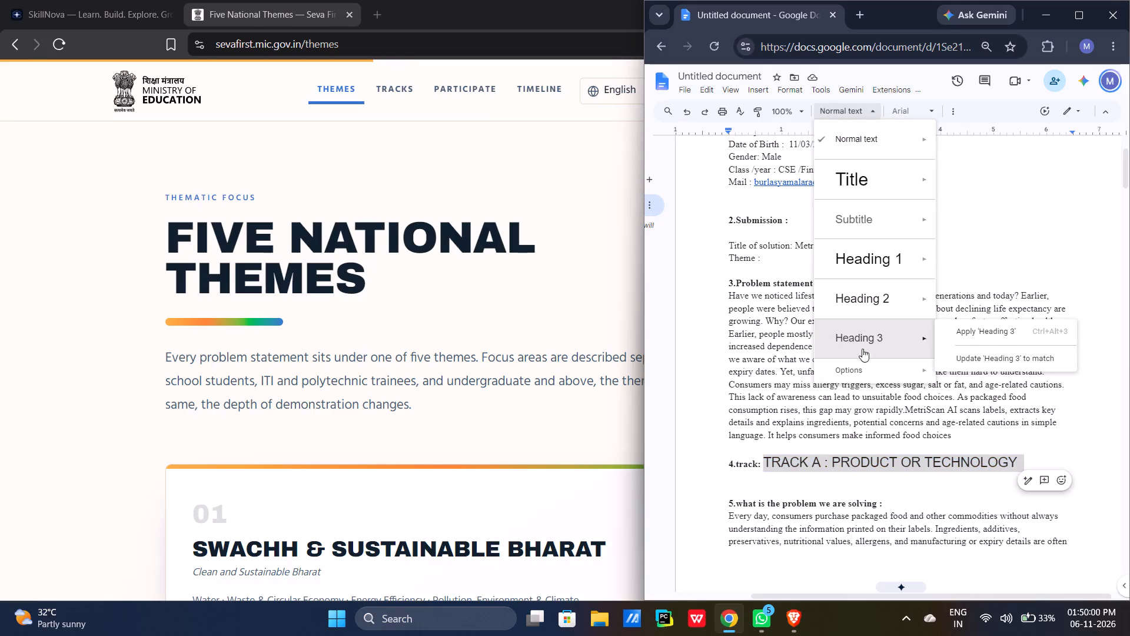
{"action": "left_click", "coordinate": [886, 145]}
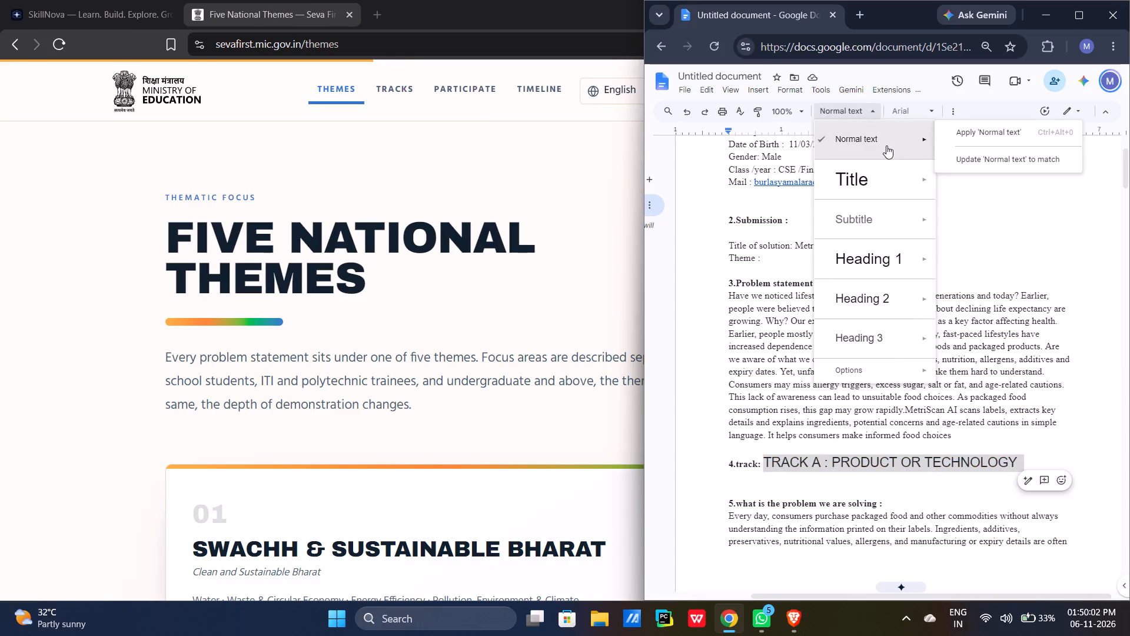
{"action": "left_click", "coordinate": [860, 456]}
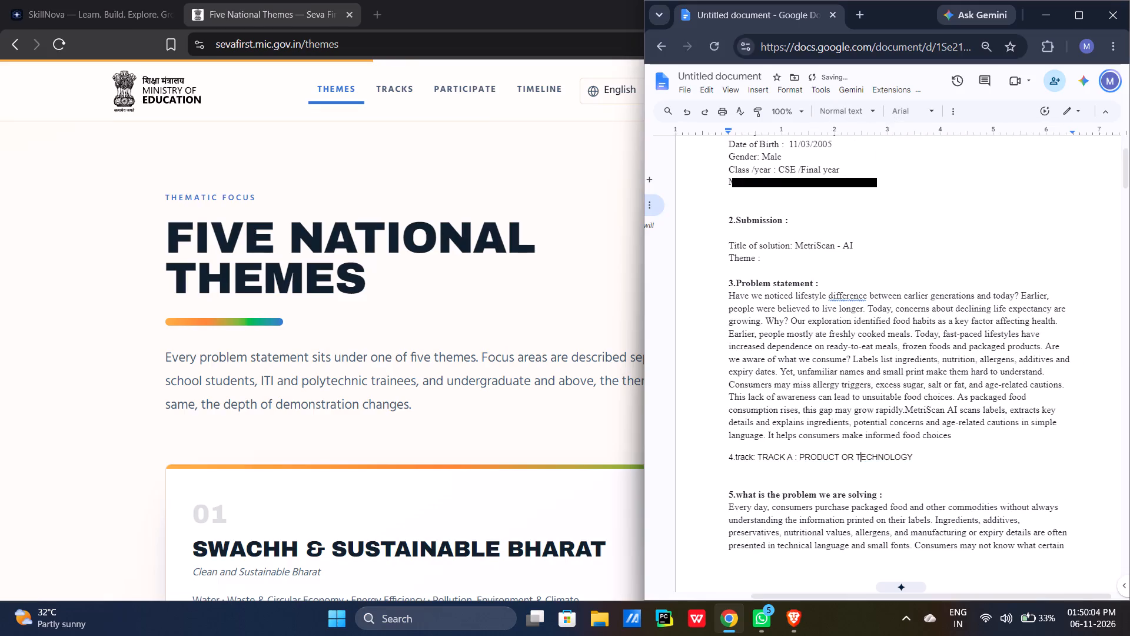
Maximize the document window and set the "TRACK A : PRODUCT OR TECHNOLOGY" text to font size 13, matching the problem statement body.
{"action": "left_click", "coordinate": [1076, 19]}
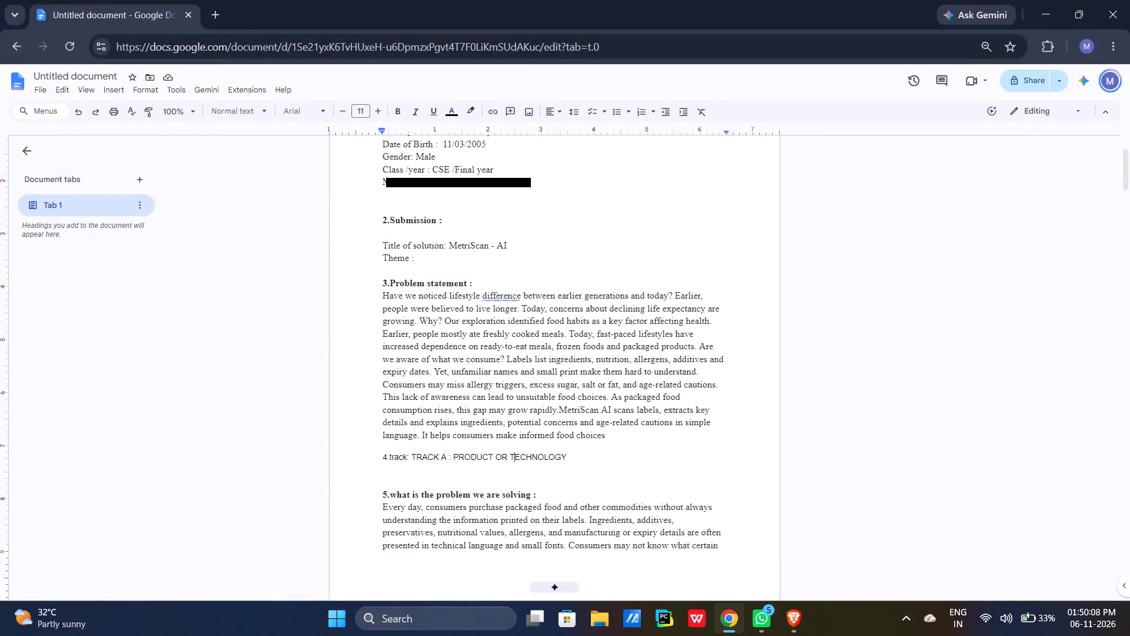
{"action": "left_click_drag", "start_coordinate": [568, 458], "coordinate": [415, 457]}
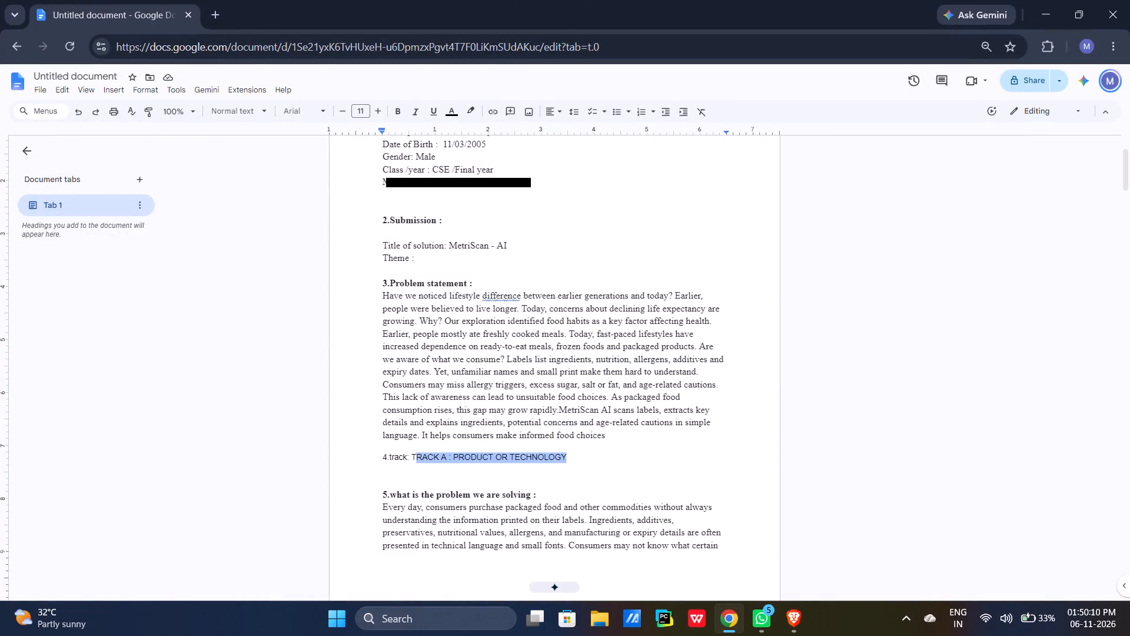
{"action": "left_click_drag", "start_coordinate": [415, 457], "coordinate": [411, 456]}
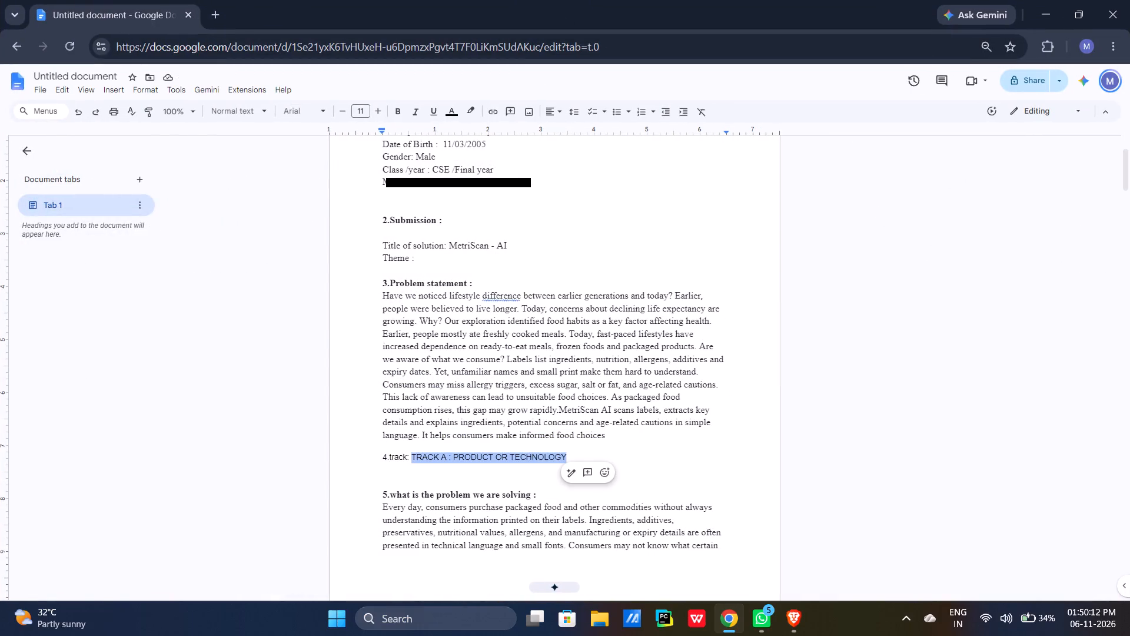
{"action": "double_click", "coordinate": [437, 367]}
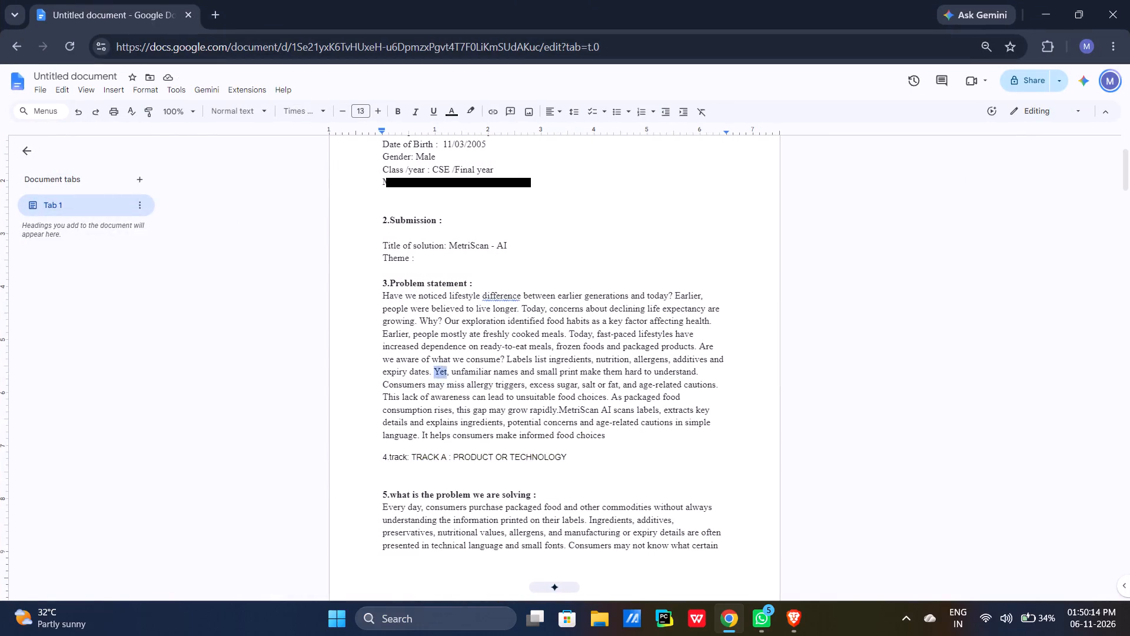
{"action": "left_click_drag", "start_coordinate": [567, 458], "coordinate": [477, 450]}
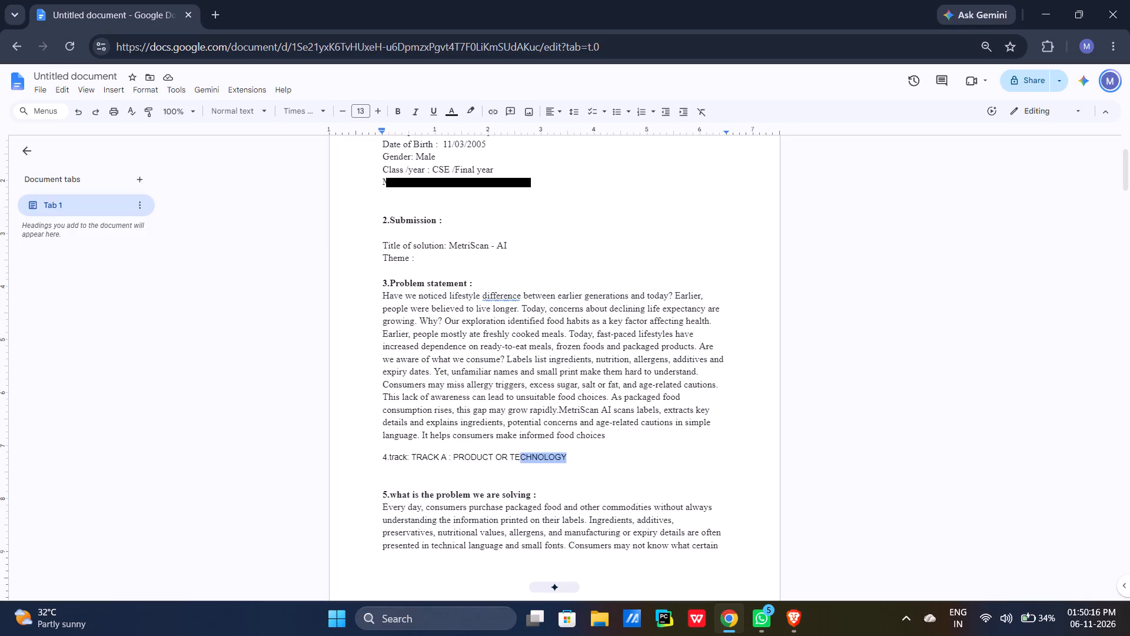
{"action": "left_click_drag", "start_coordinate": [477, 450], "coordinate": [411, 459]}
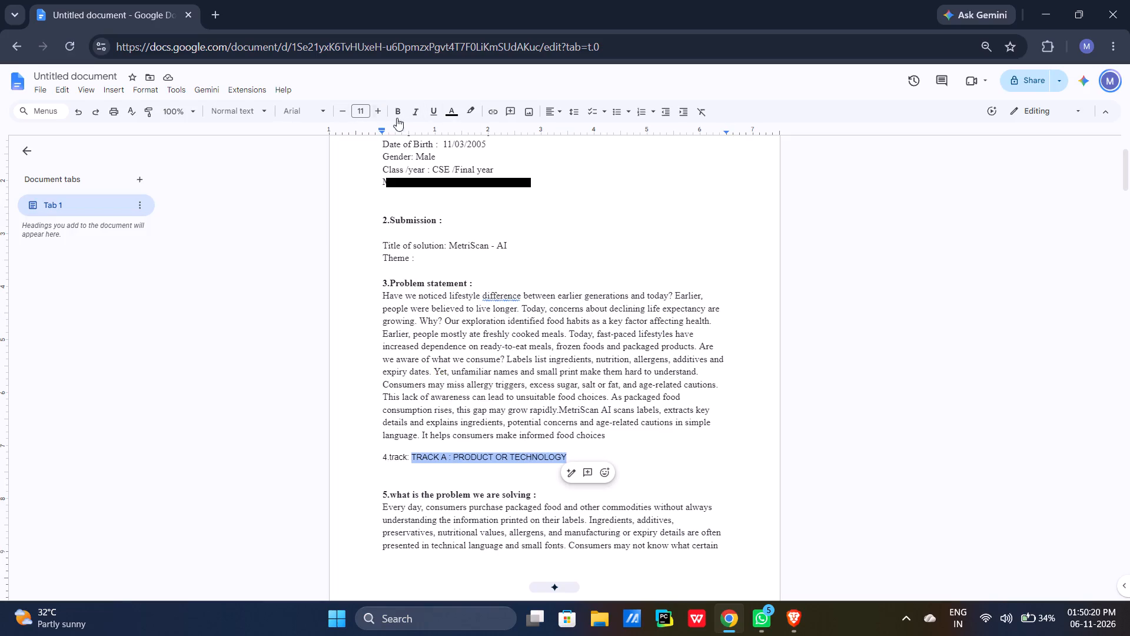
{"action": "left_click", "coordinate": [347, 113]}
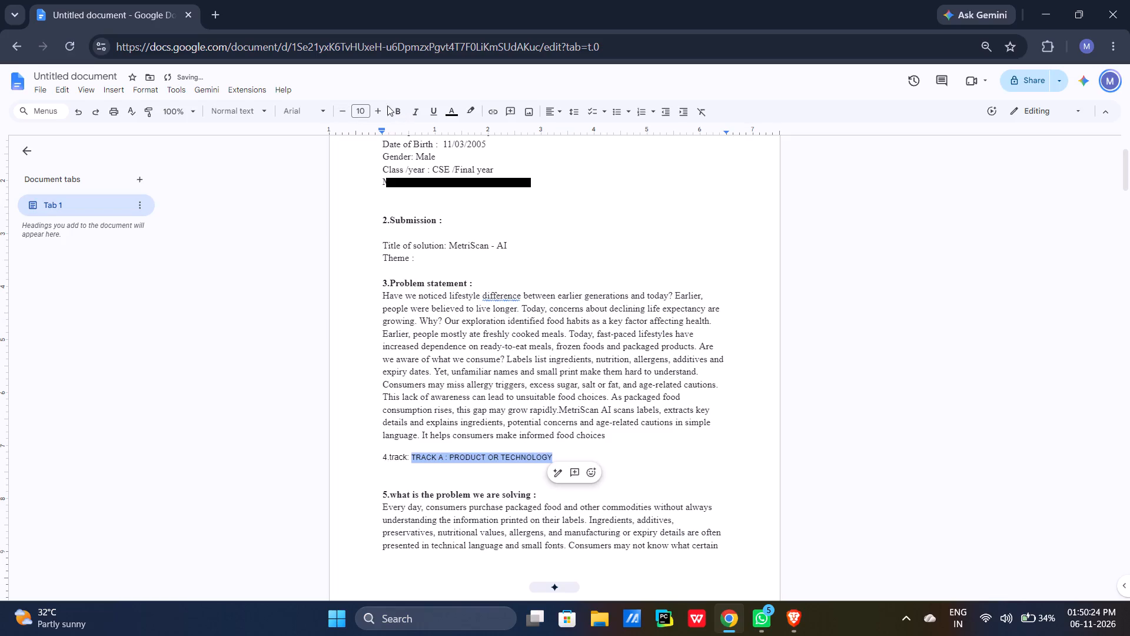
{"action": "triple_click", "coordinate": [381, 110]}
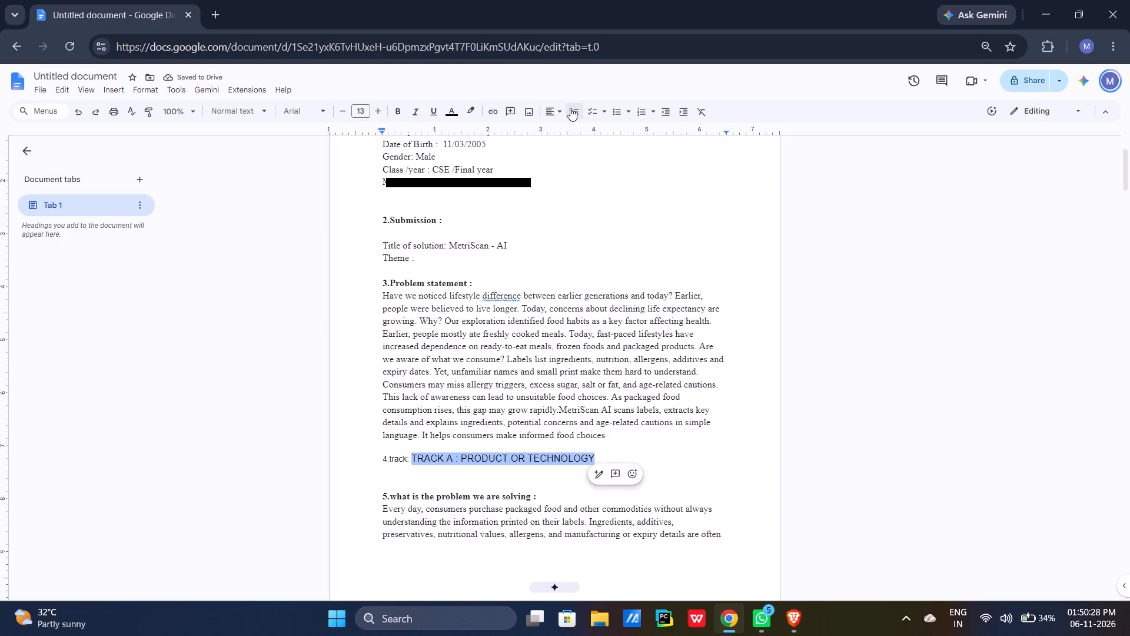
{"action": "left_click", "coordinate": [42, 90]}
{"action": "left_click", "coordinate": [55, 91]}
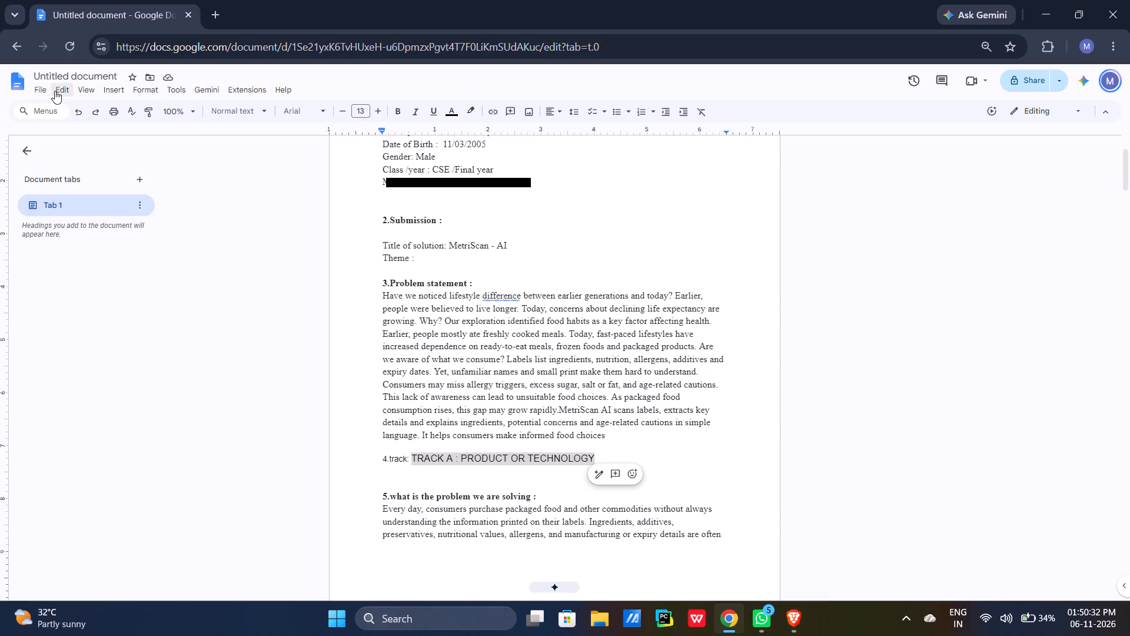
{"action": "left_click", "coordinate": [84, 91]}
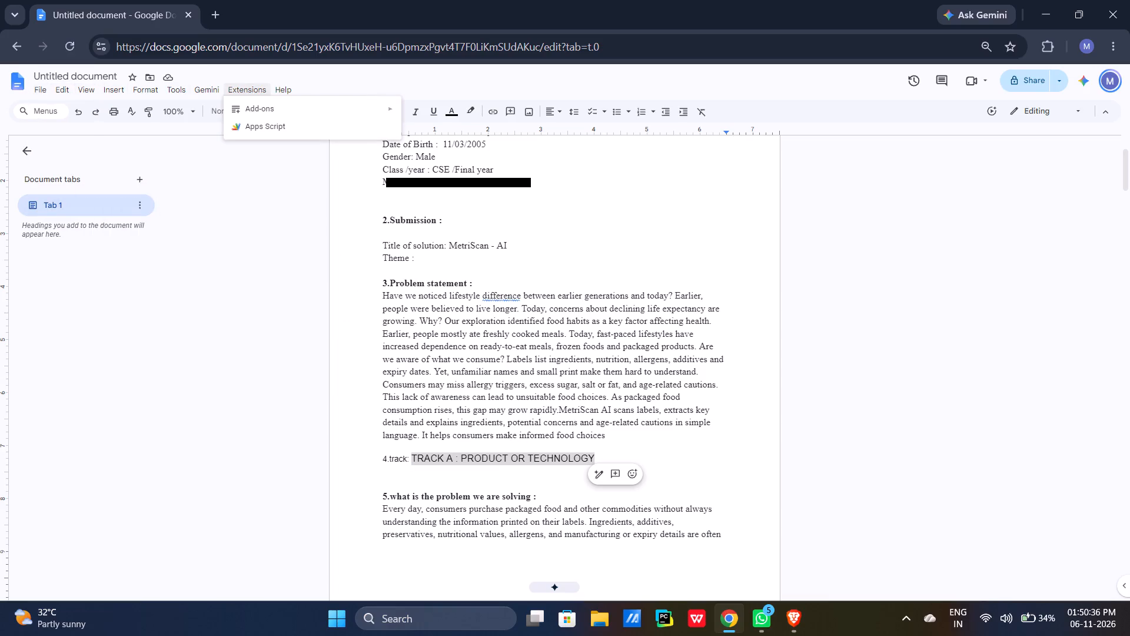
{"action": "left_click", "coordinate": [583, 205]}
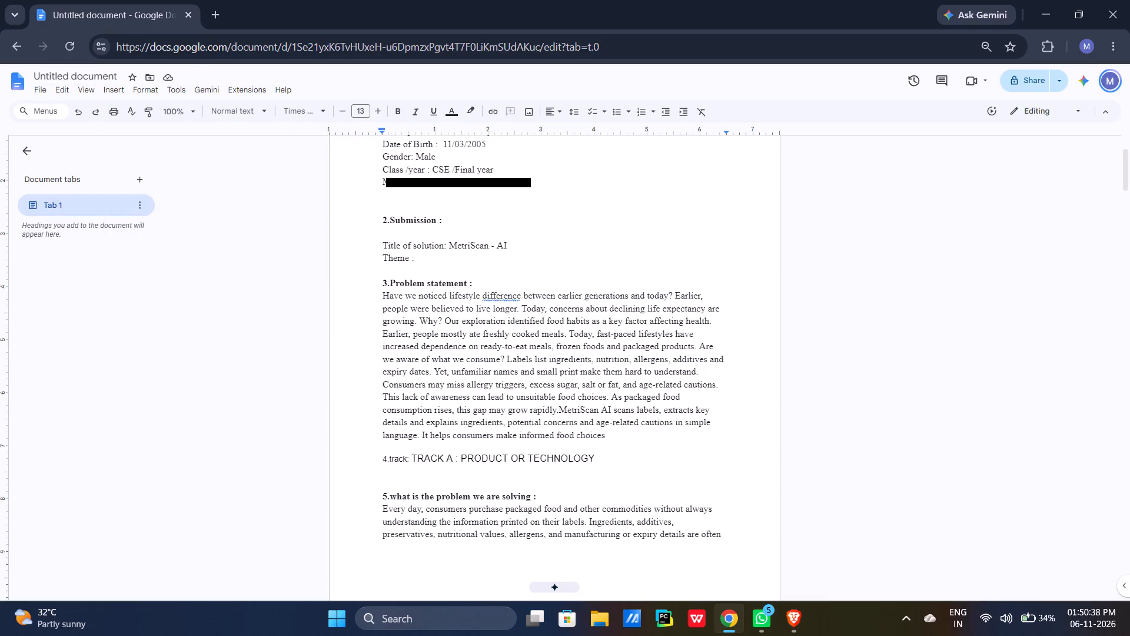
Select the "TRACK A : PRODUCT OR TECHNOLOGY" text in section 4 for further formatting.
{"action": "left_click_drag", "start_coordinate": [599, 456], "coordinate": [411, 455]}
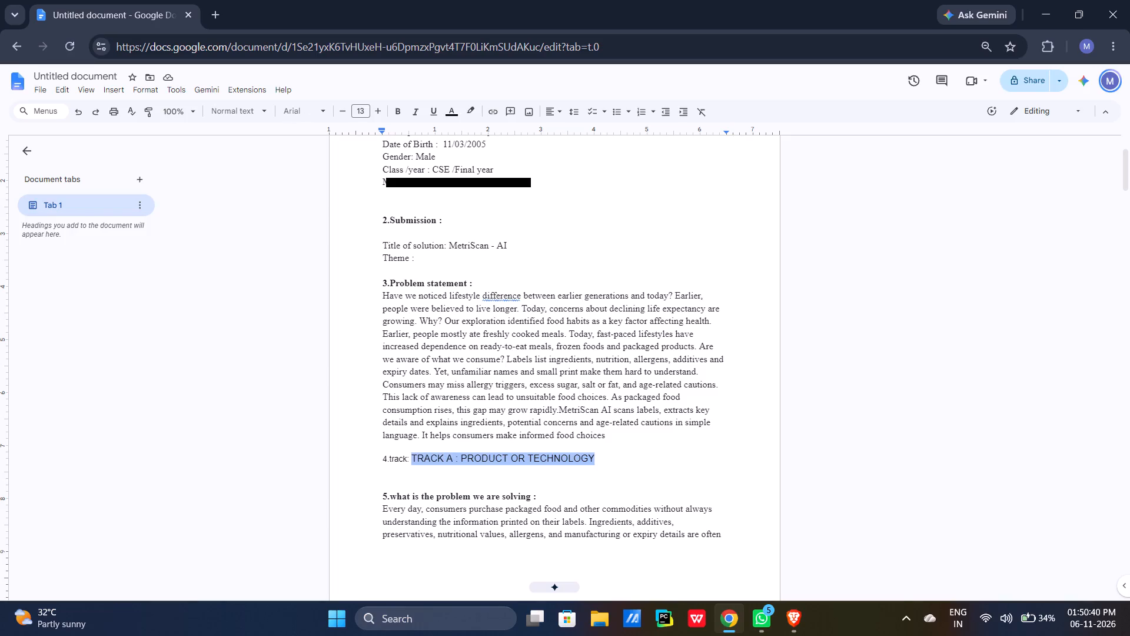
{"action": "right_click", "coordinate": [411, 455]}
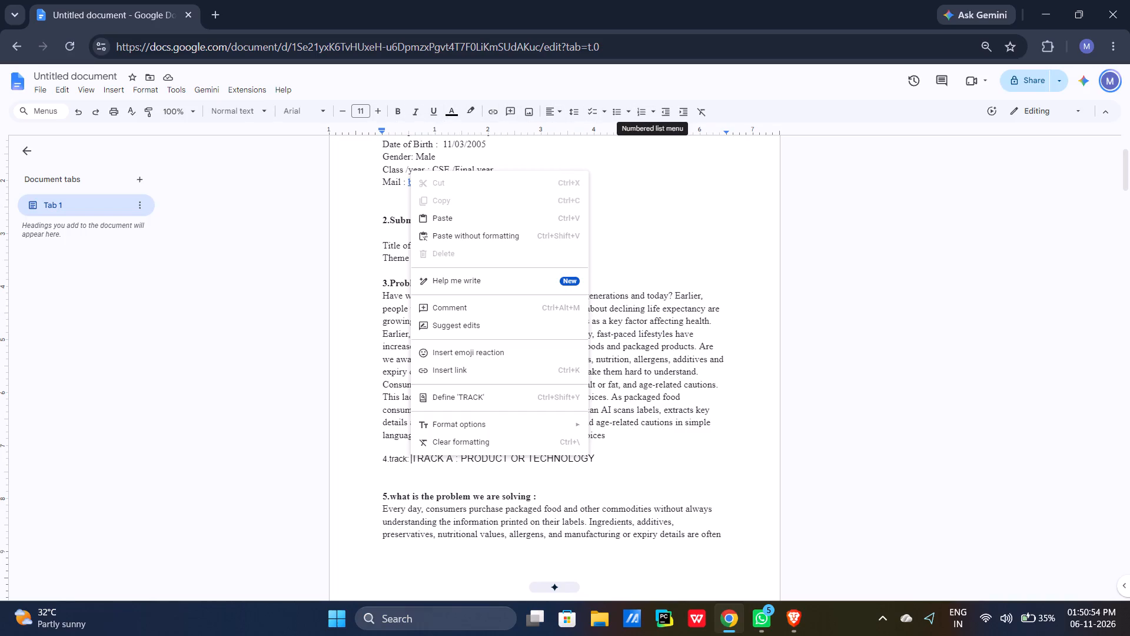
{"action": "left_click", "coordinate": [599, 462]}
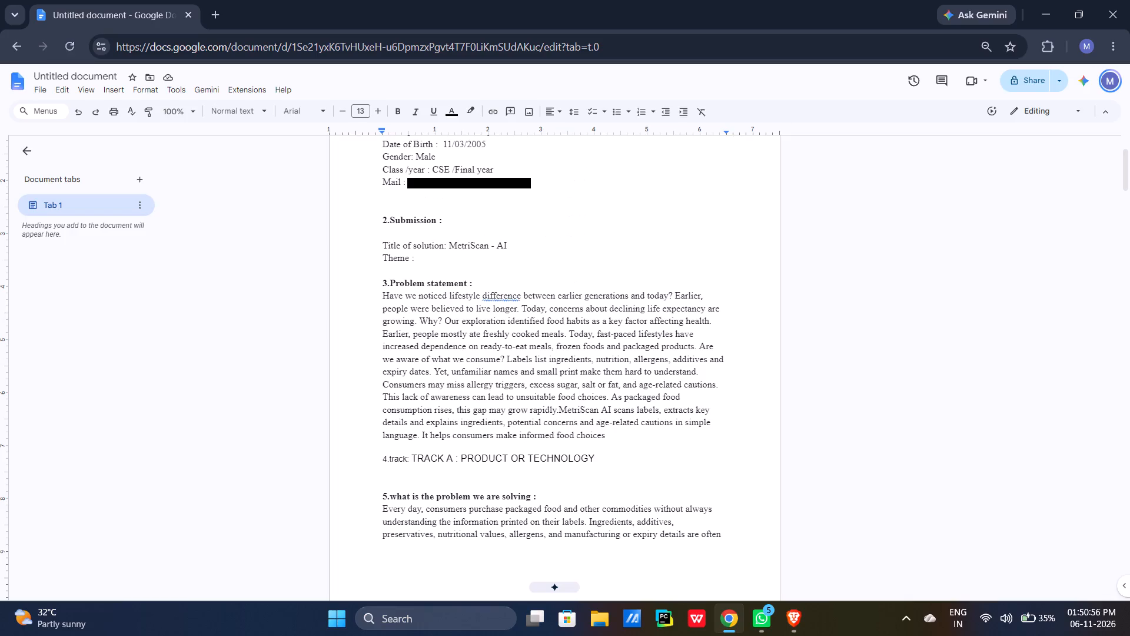
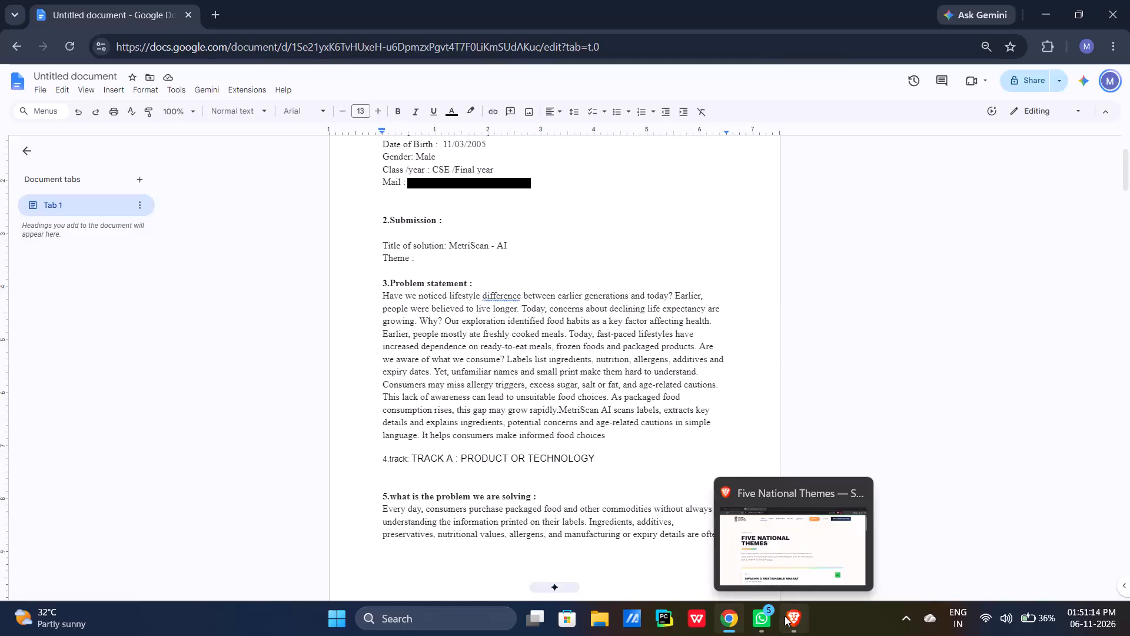
Switch to the Seva First site in Brave and review the Five National Themes and their focus areas for the submission's theme entry.
{"action": "left_click", "coordinate": [785, 616]}
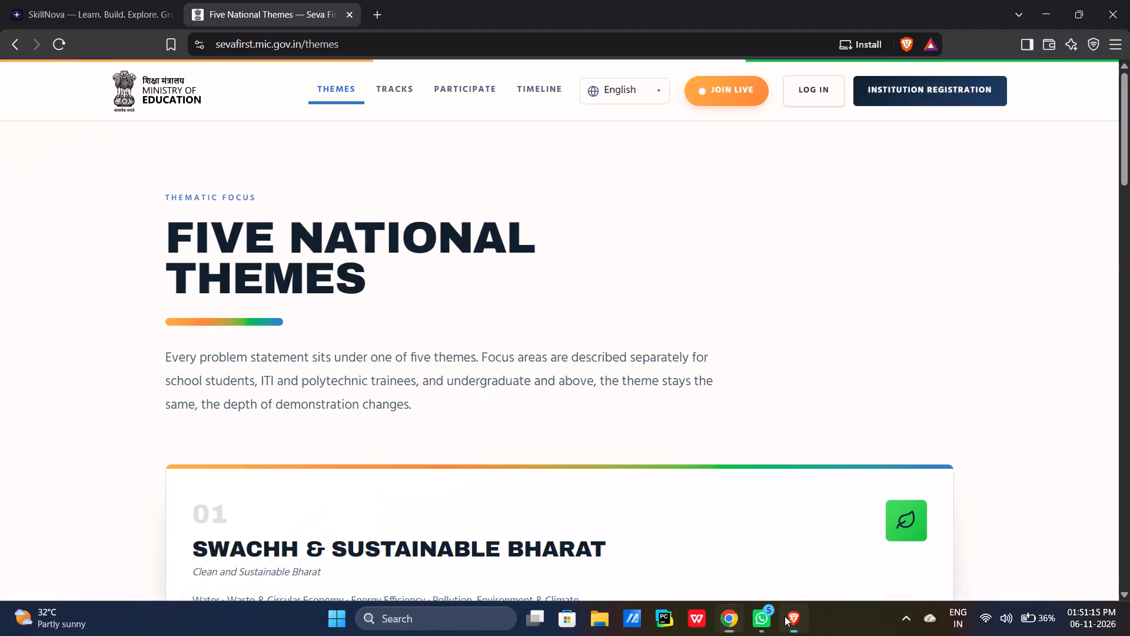
{"action": "scroll", "coordinate": [577, 366], "scroll_direction": "down", "scroll_amount": 2}
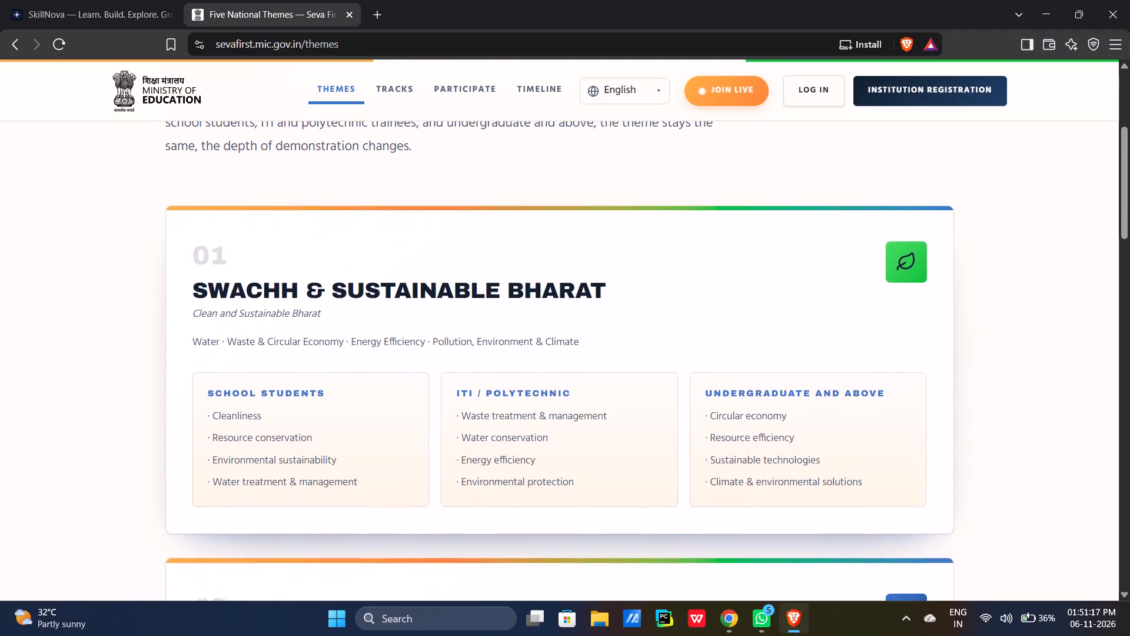
{"action": "scroll", "coordinate": [577, 366], "scroll_direction": "down", "scroll_amount": 1}
{"action": "scroll", "coordinate": [620, 441], "scroll_direction": "down", "scroll_amount": 1}
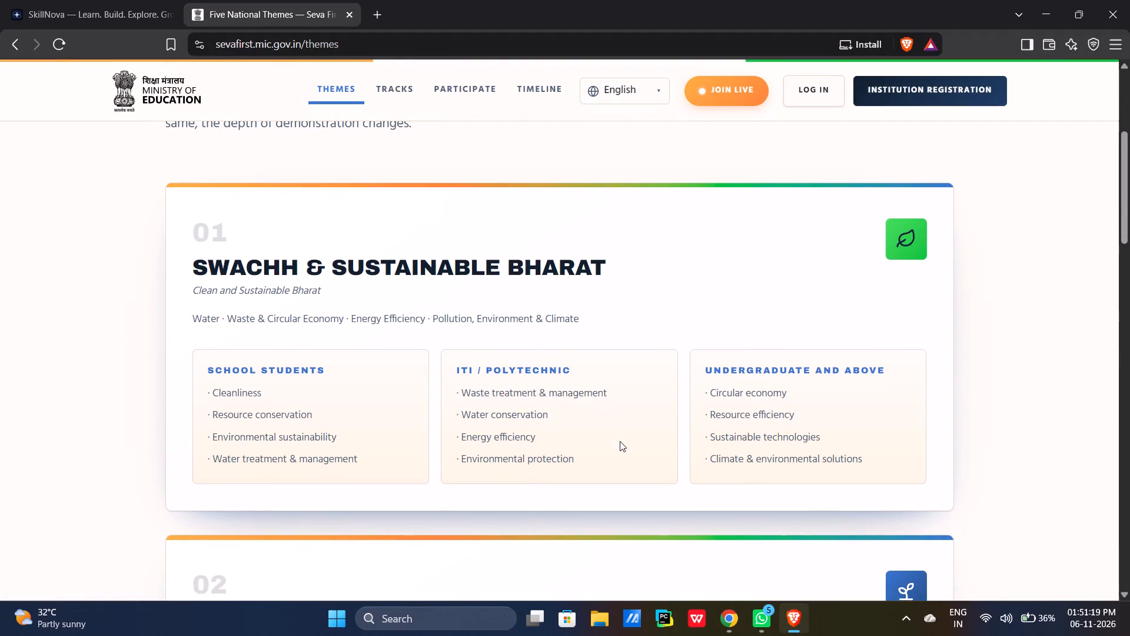
{"action": "scroll", "coordinate": [620, 441], "scroll_direction": "down", "scroll_amount": 2}
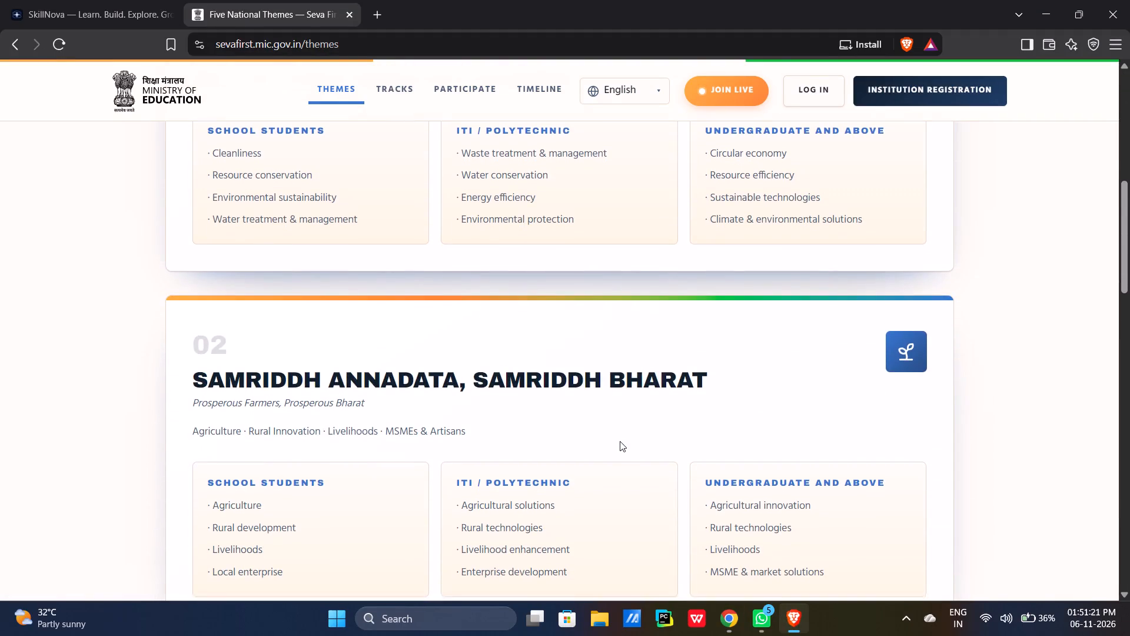
{"action": "scroll", "coordinate": [620, 441], "scroll_direction": "down", "scroll_amount": 3}
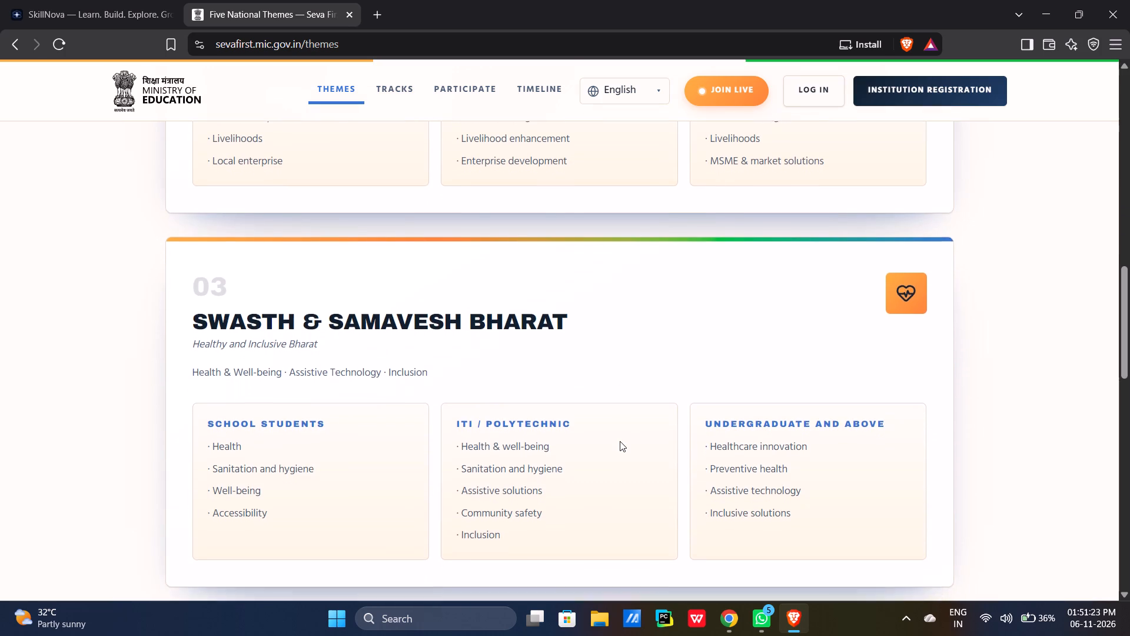
{"action": "scroll", "coordinate": [620, 441], "scroll_direction": "down", "scroll_amount": 4}
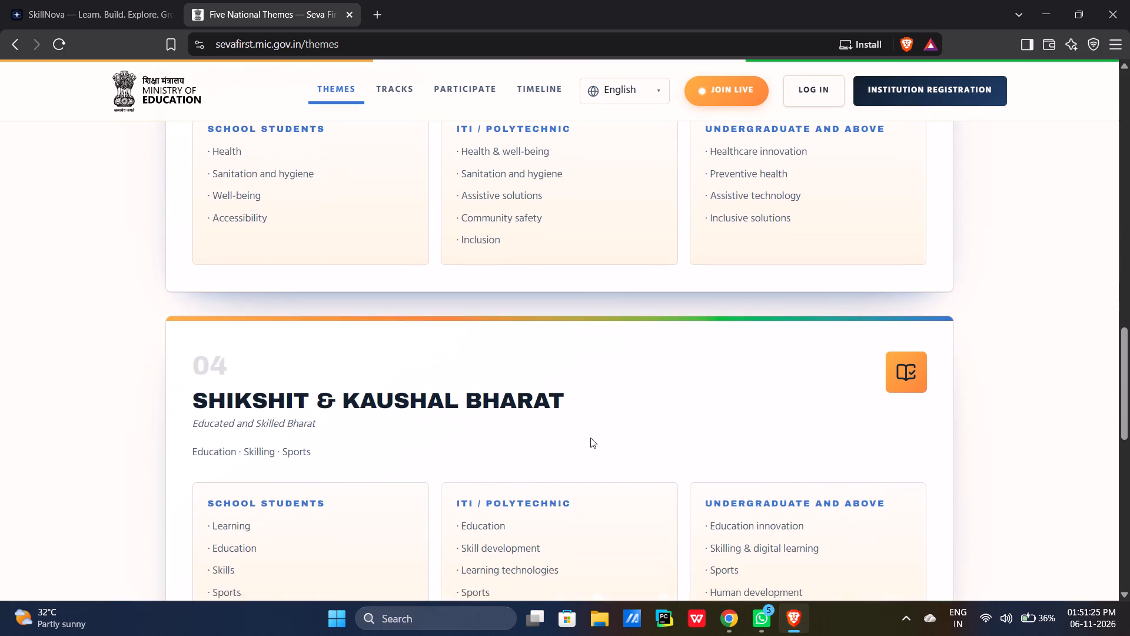
{"action": "scroll", "coordinate": [590, 438], "scroll_direction": "down", "scroll_amount": 1}
{"action": "scroll", "coordinate": [513, 456], "scroll_direction": "down", "scroll_amount": 3}
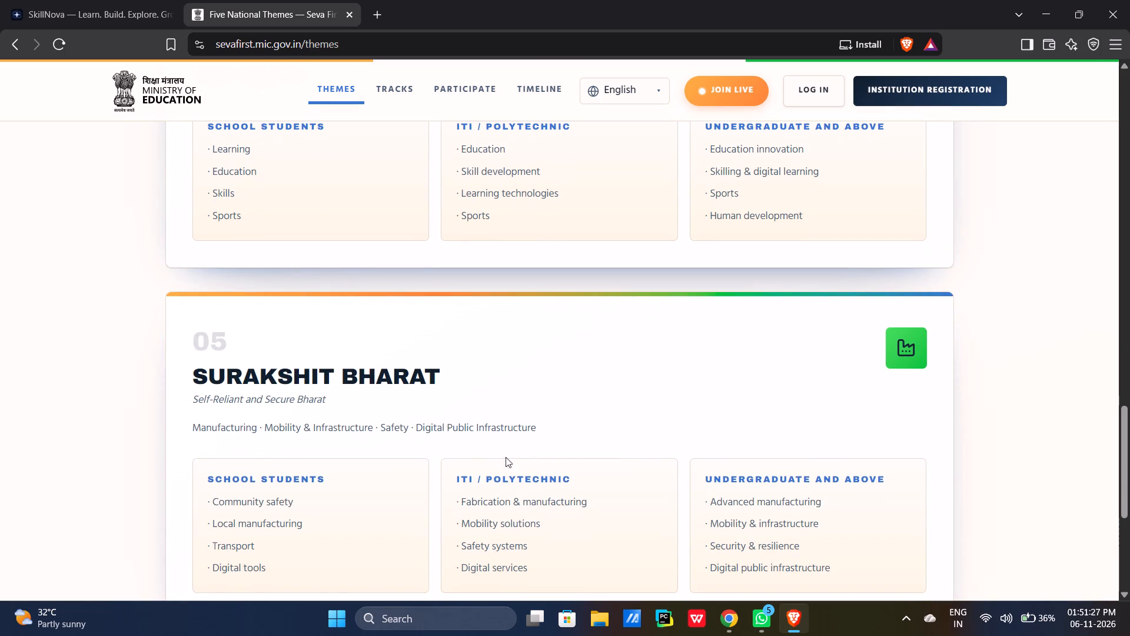
{"action": "scroll", "coordinate": [474, 461], "scroll_direction": "down", "scroll_amount": 2}
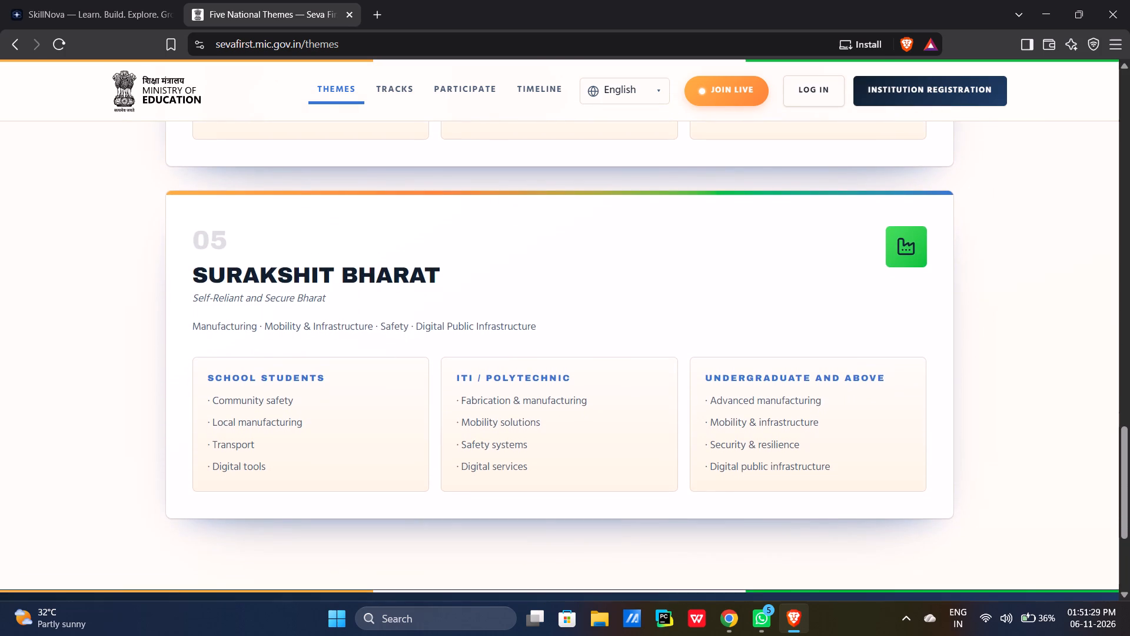
{"action": "scroll", "coordinate": [500, 463], "scroll_direction": "down", "scroll_amount": 3}
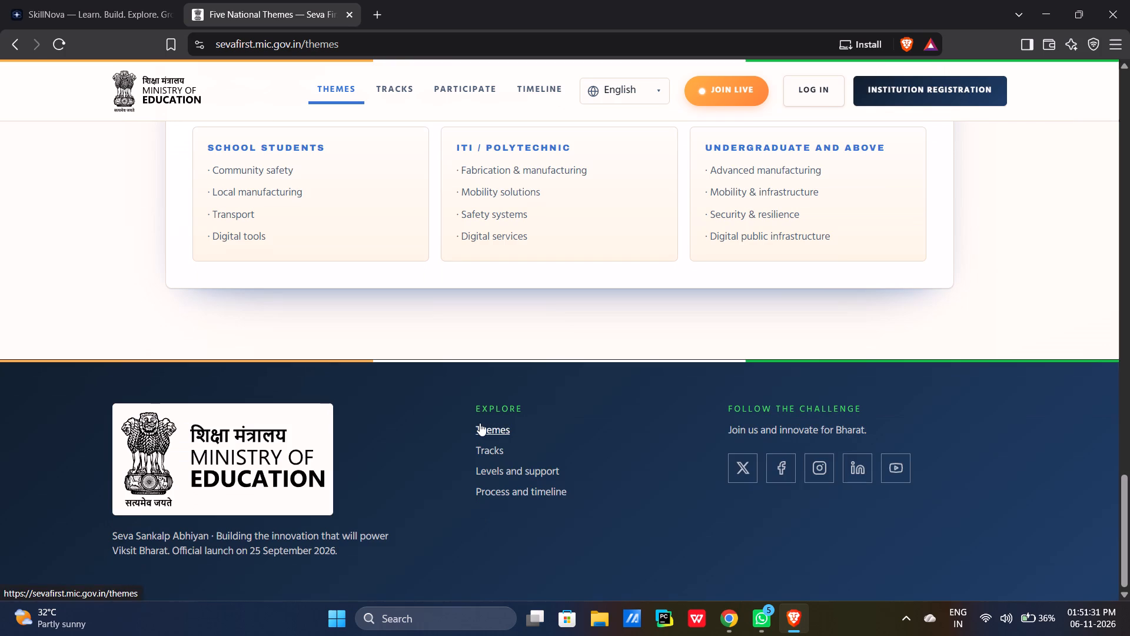
{"action": "scroll", "coordinate": [480, 423], "scroll_direction": "up", "scroll_amount": 1}
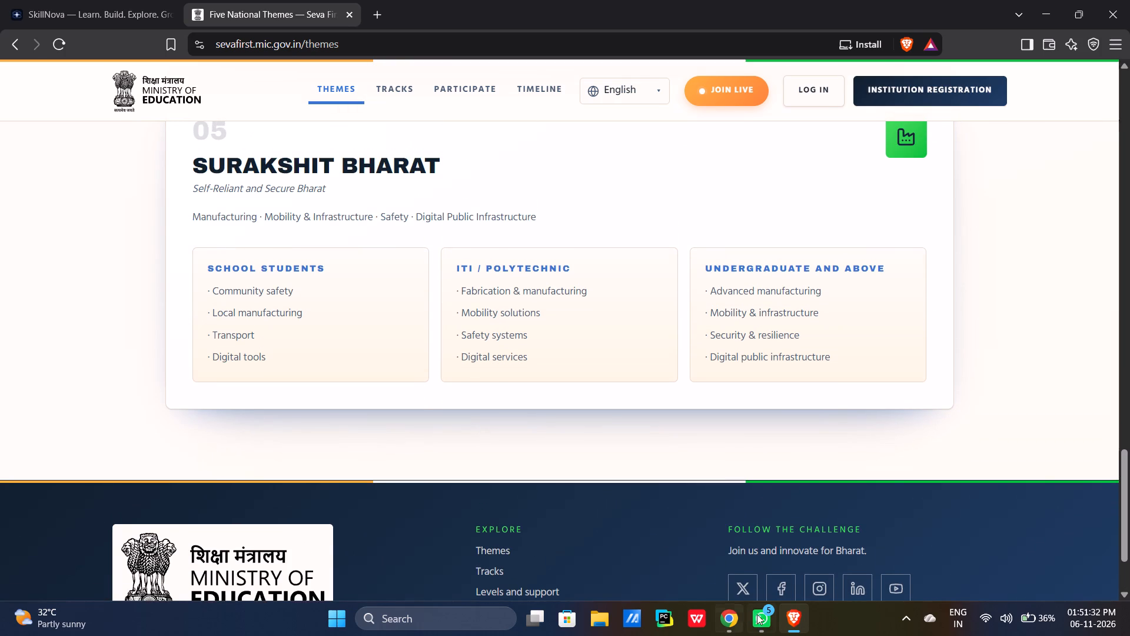
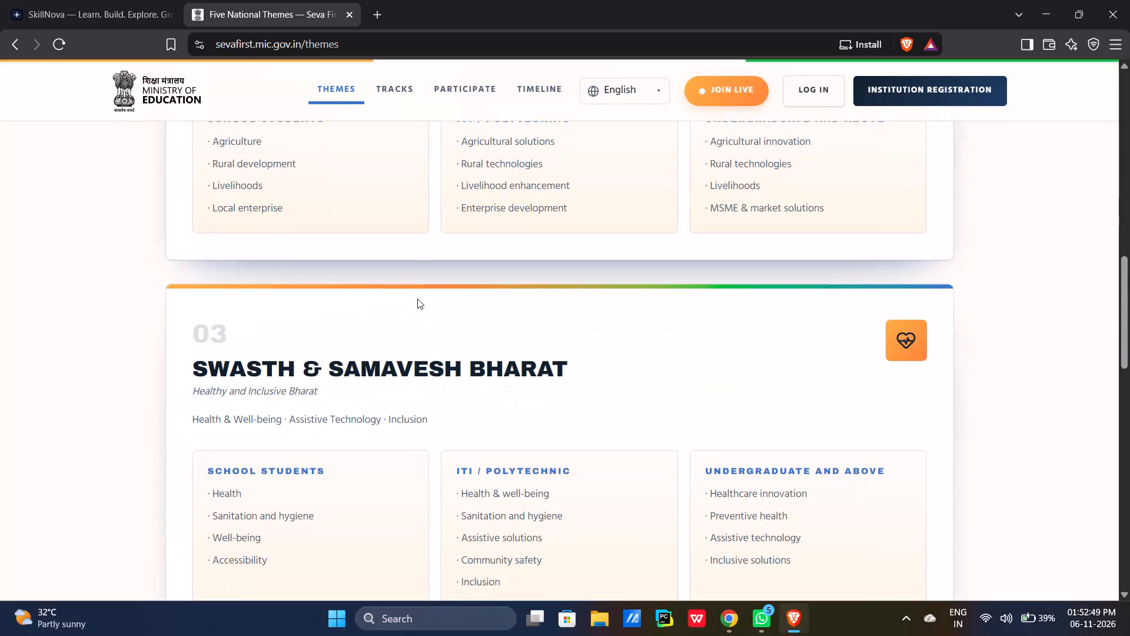
Copy the theme 03 heading "SWASTH & SAMAVESH BHARAT" from the Seva First themes page and return to the Google Docs submission.
{"action": "scroll", "coordinate": [546, 365], "scroll_direction": "down", "scroll_amount": 1}
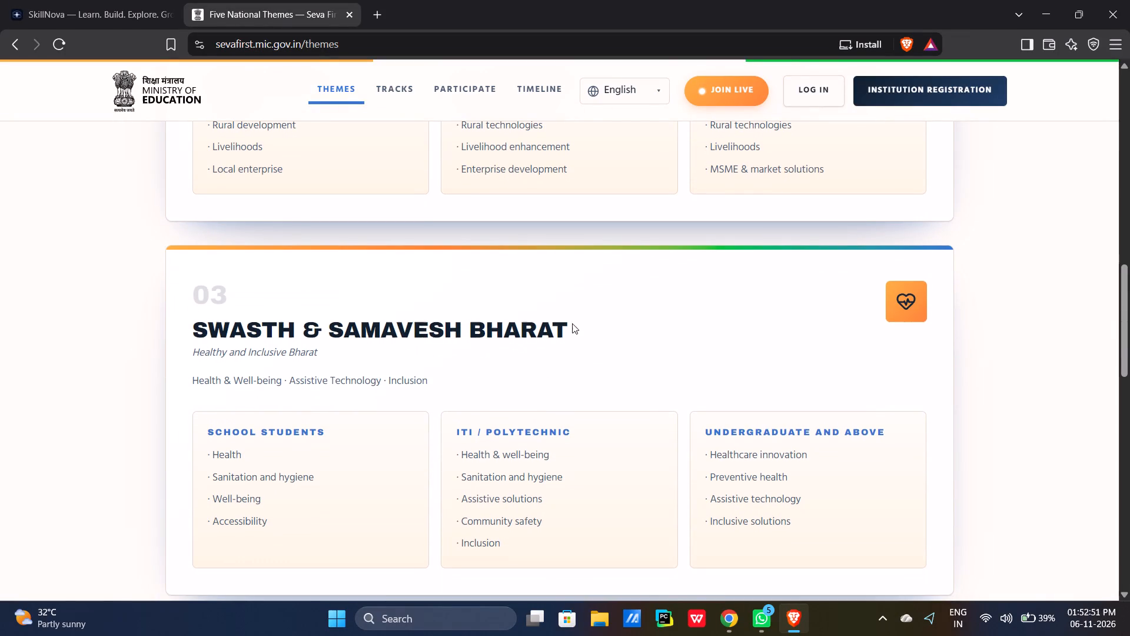
{"action": "left_click_drag", "start_coordinate": [567, 329], "coordinate": [171, 329]}
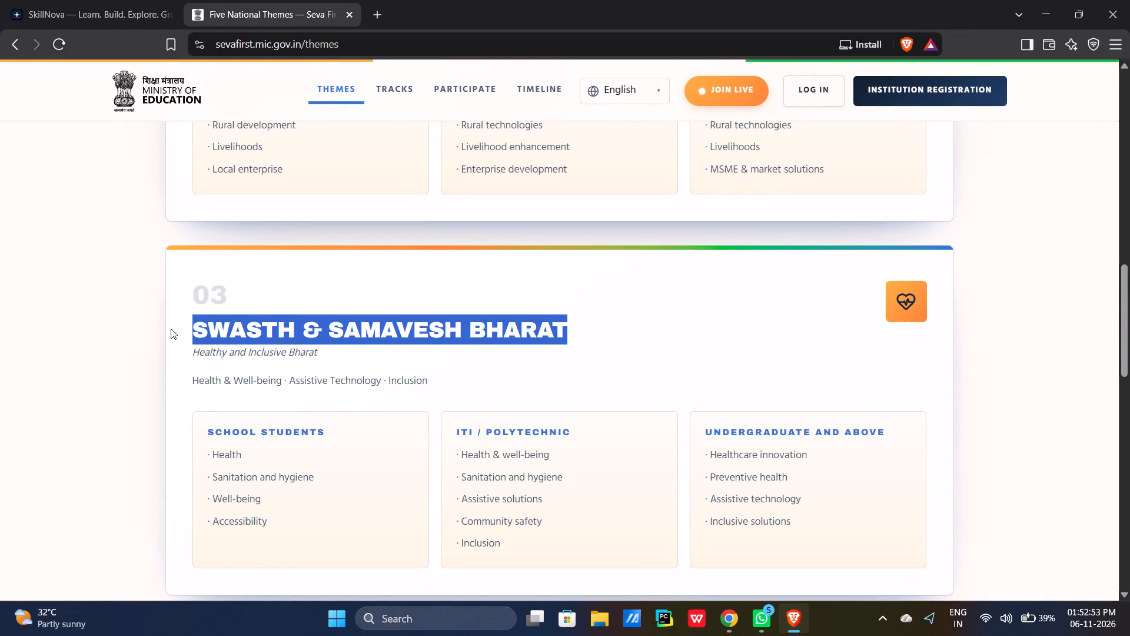
{"action": "left_click_drag", "start_coordinate": [171, 329], "coordinate": [190, 333]}
{"action": "key", "text": "ctrl+c"}
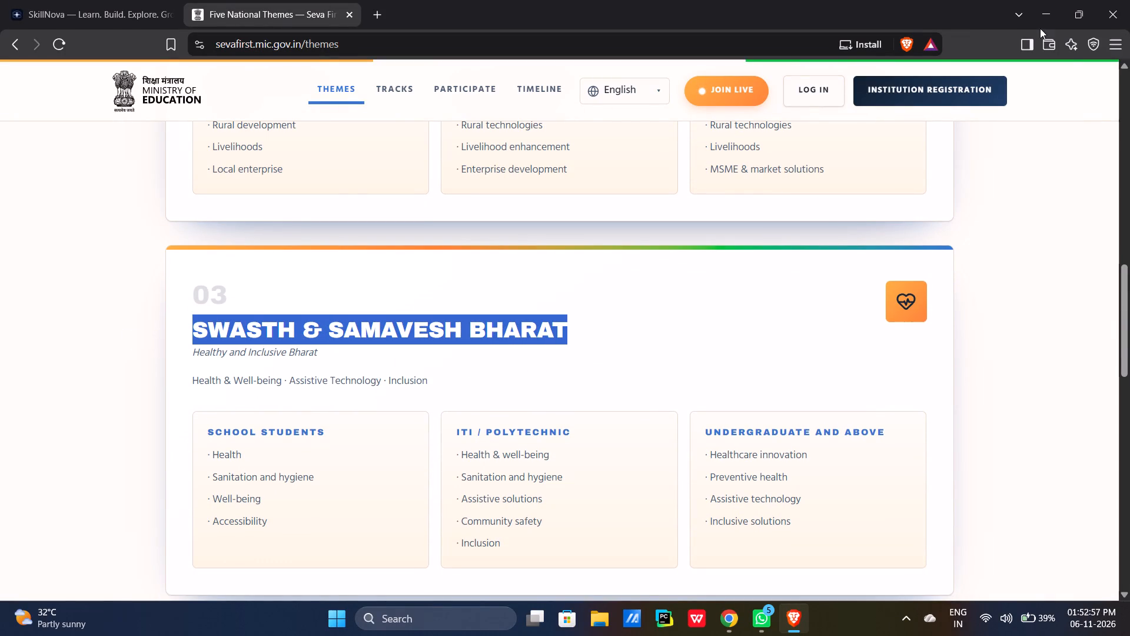
{"action": "left_click", "coordinate": [1044, 23]}
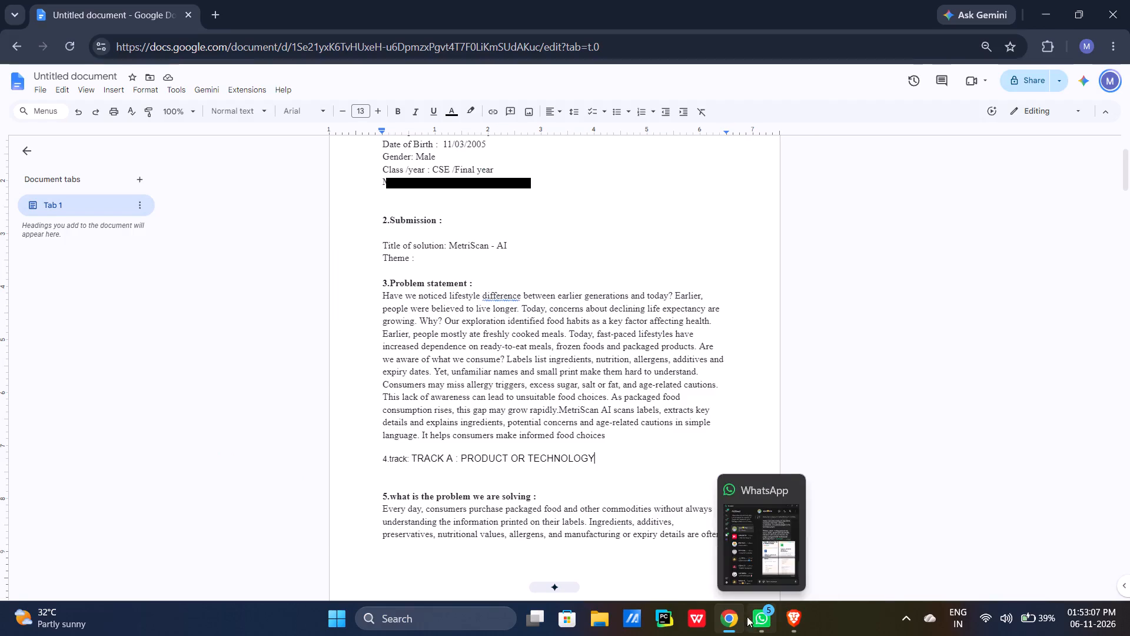
Paste the copied theme name "Swasth & Samavesh Bharat" after the "Theme :" label in section 2.
{"action": "left_click", "coordinate": [437, 257]}
{"action": "key", "text": "ctrl+v"}
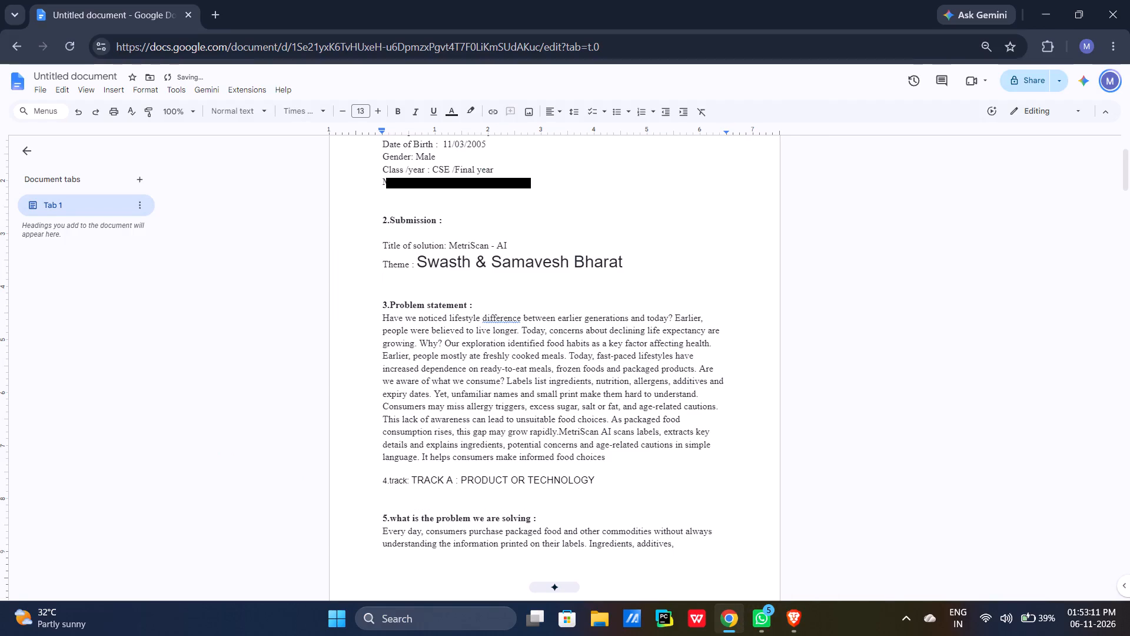
Set the pasted "Swasth & Samavesh Bharat" theme text to font size 11.
{"action": "left_click_drag", "start_coordinate": [417, 264], "coordinate": [634, 261]}
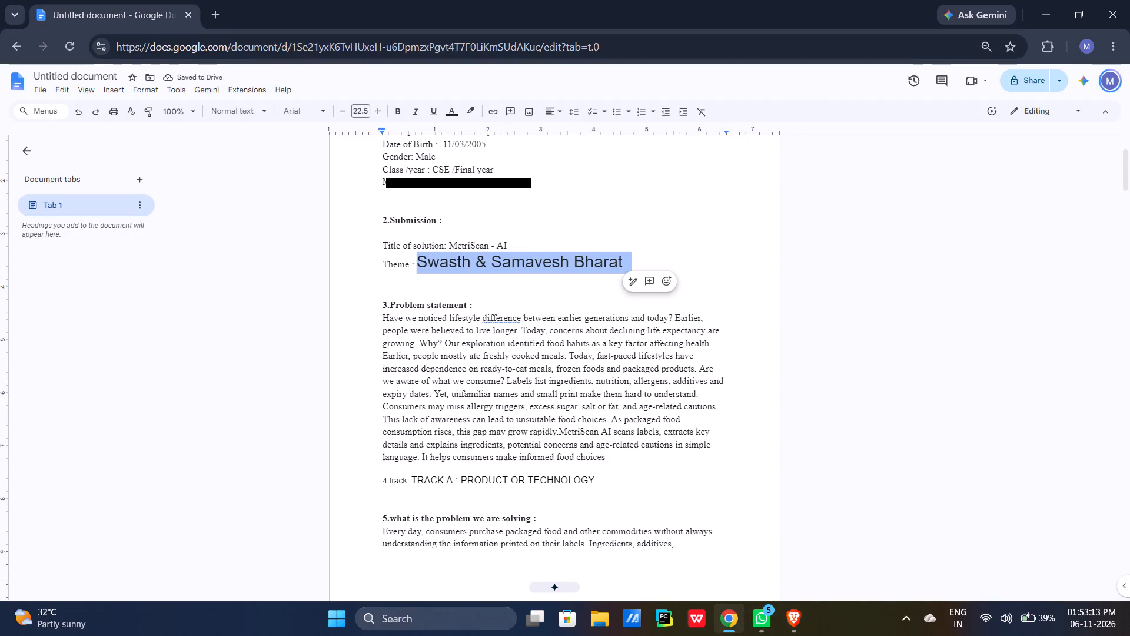
{"action": "triple_click", "coordinate": [343, 107]}
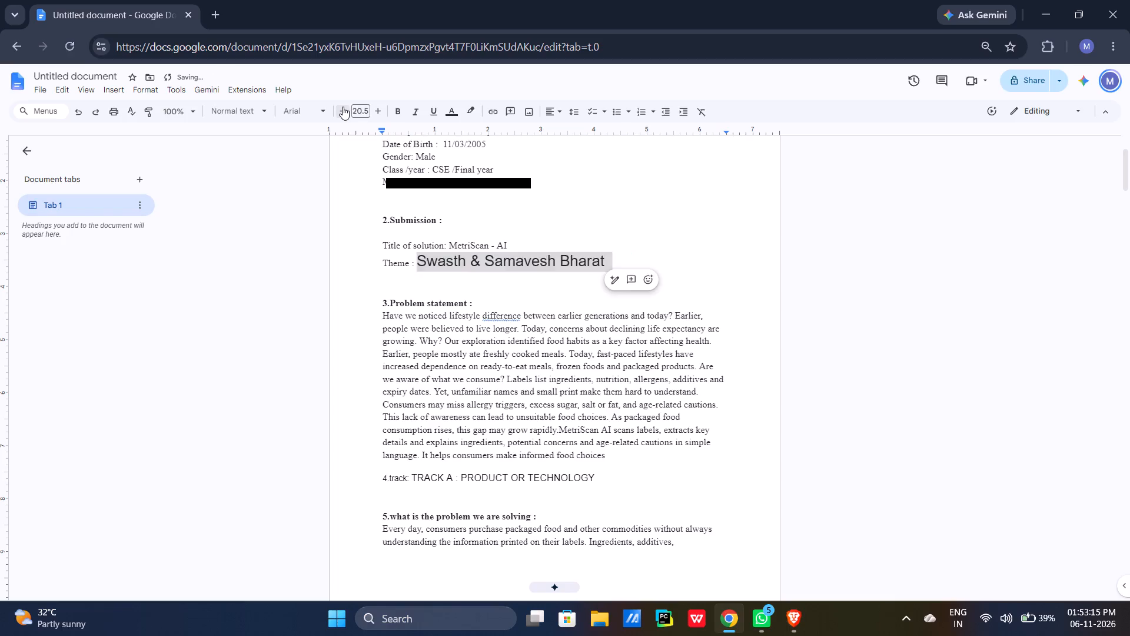
{"action": "triple_click", "coordinate": [343, 107]}
{"action": "left_click", "coordinate": [343, 107]}
{"action": "triple_click", "coordinate": [343, 107]}
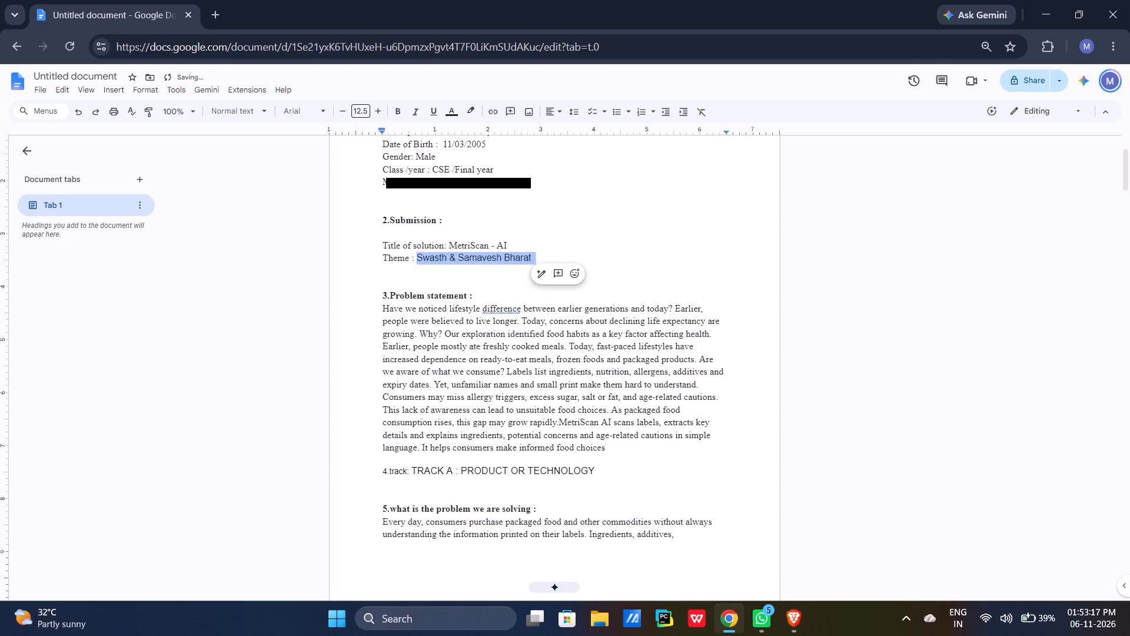
{"action": "left_click", "coordinate": [363, 110]}
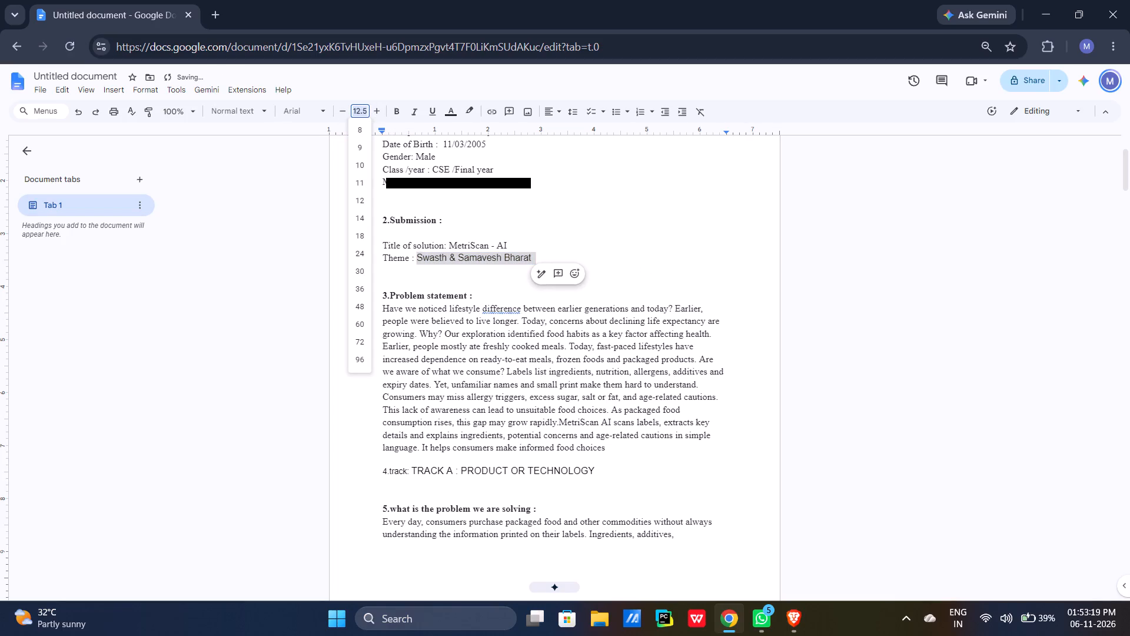
{"action": "type", "text": "11"}
{"action": "key", "text": "Return"}
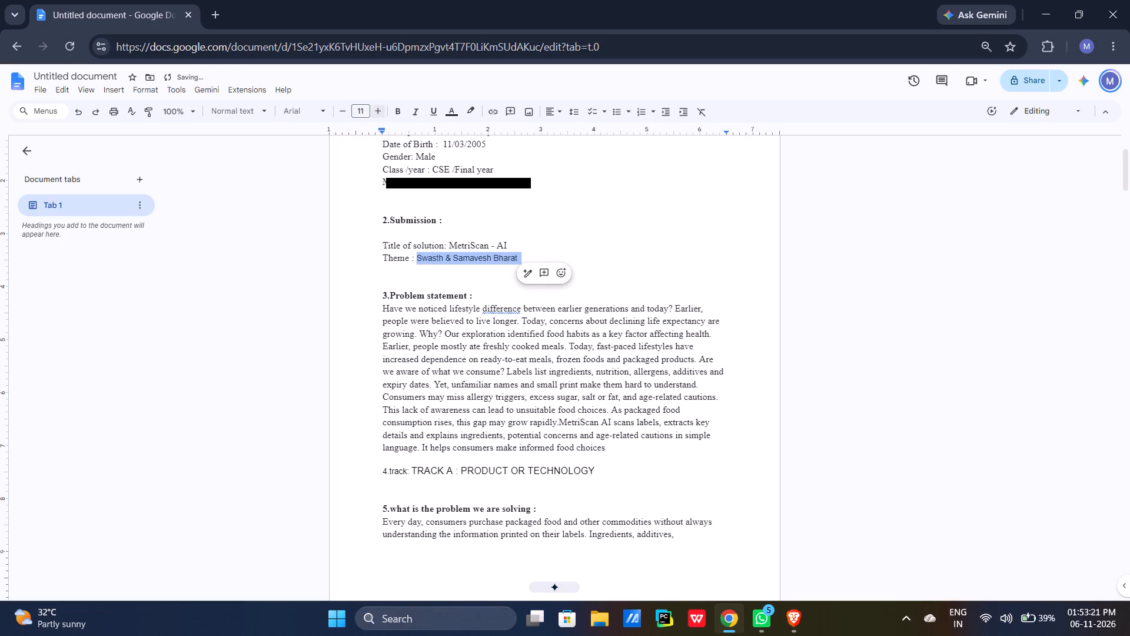
{"action": "left_click", "coordinate": [564, 250]}
Set the "TRACK A : PRODUCT OR TECHNOLOGY" text in section 4 to font size 11.
{"action": "left_click_drag", "start_coordinate": [596, 469], "coordinate": [412, 472]}
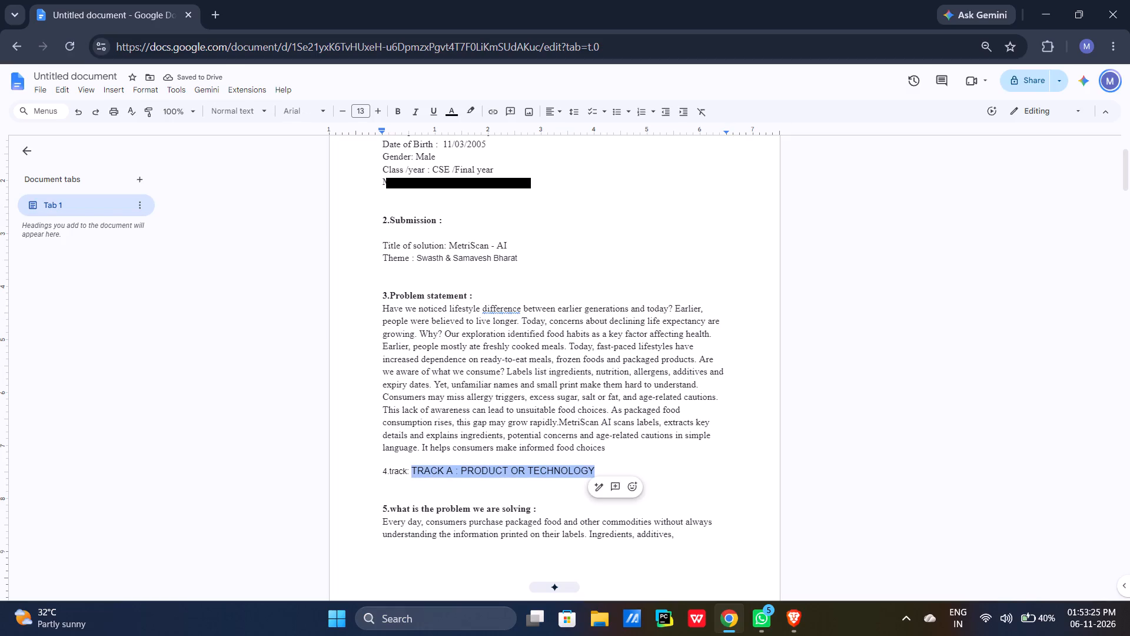
{"action": "left_click", "coordinate": [357, 111]}
{"action": "type", "text": "11"}
{"action": "key", "text": "Return"}
{"action": "left_click", "coordinate": [440, 465]}
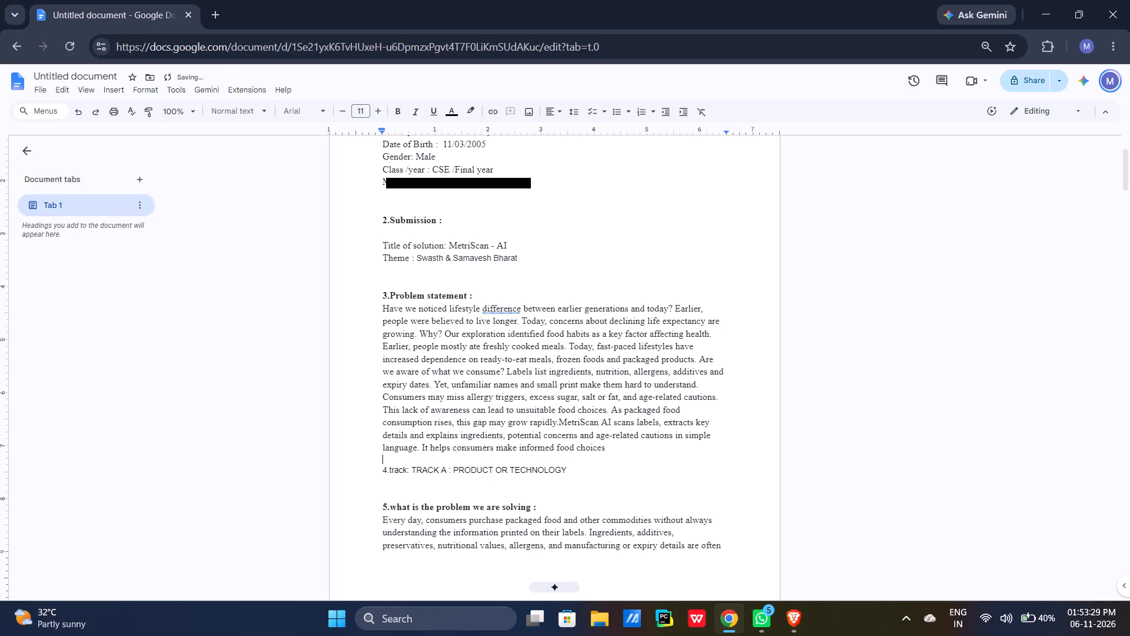
Delete the blank lines above "1." at the top of the document's first page.
{"action": "scroll", "coordinate": [558, 468], "scroll_direction": "up", "scroll_amount": 1}
{"action": "scroll", "coordinate": [581, 393], "scroll_direction": "up", "scroll_amount": 1}
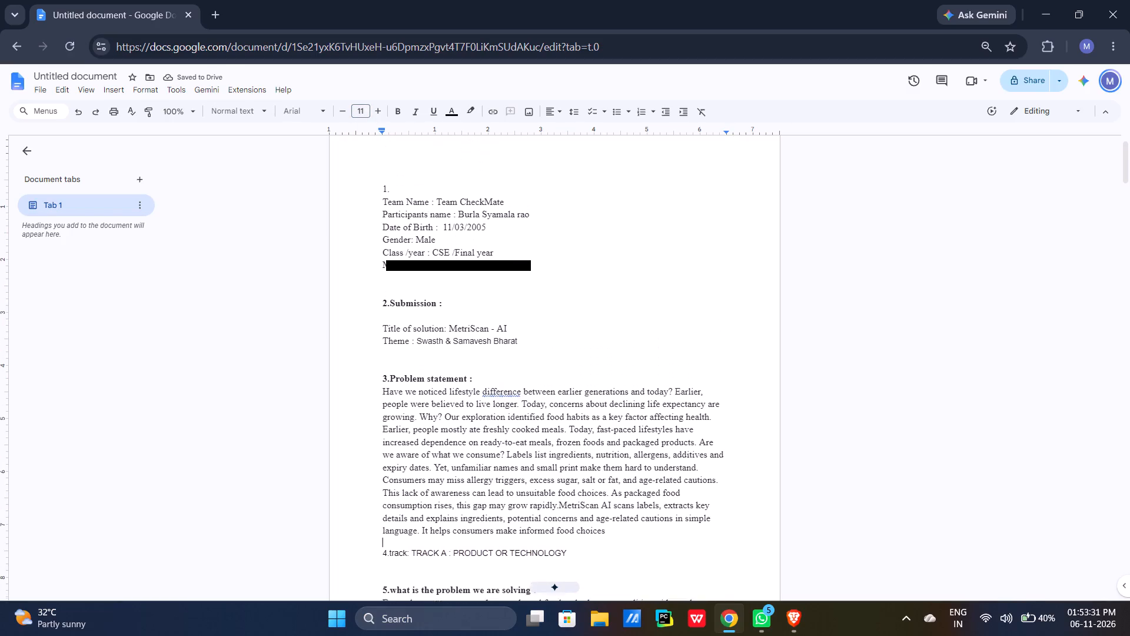
{"action": "scroll", "coordinate": [581, 393], "scroll_direction": "up", "scroll_amount": 2}
{"action": "left_click", "coordinate": [373, 197]}
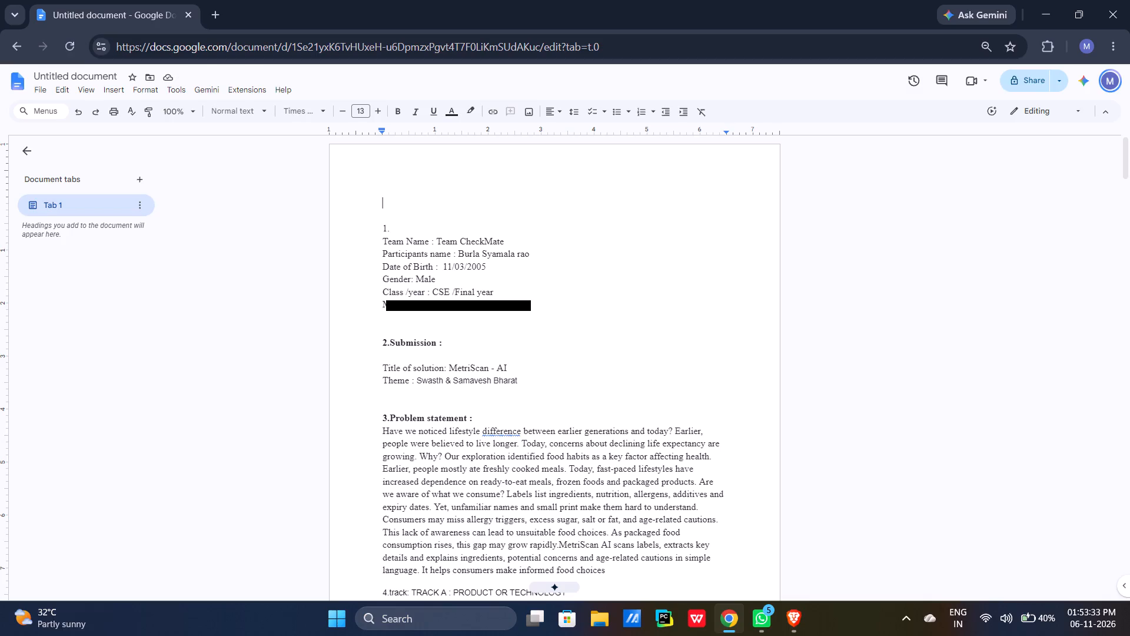
{"action": "key", "text": "BackSpace"}
{"action": "key", "text": "Down"}
{"action": "key", "text": "BackSpace"}
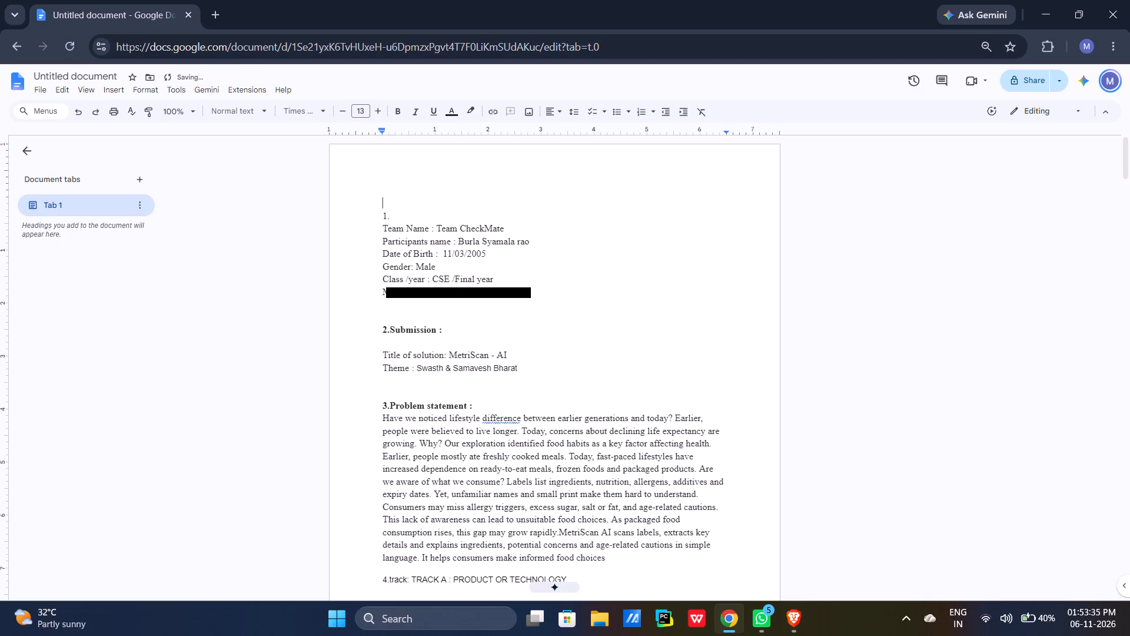
{"action": "key", "text": "BackSpace"}
{"action": "key", "text": "Down"}
{"action": "key", "text": "BackSpace"}
{"action": "key", "text": "BackSpace"}
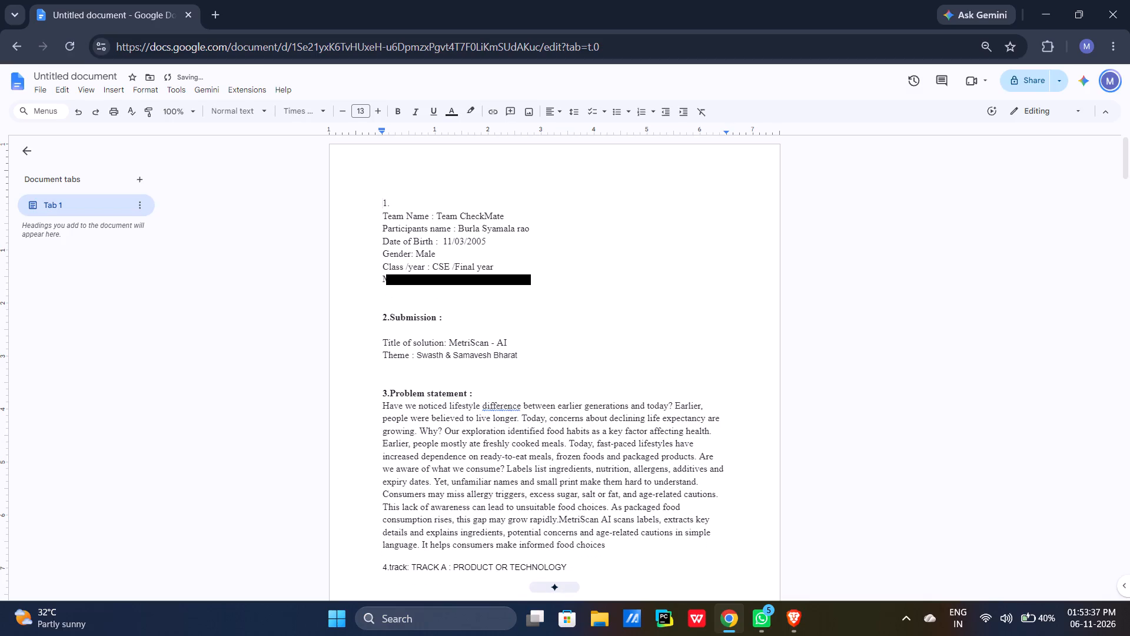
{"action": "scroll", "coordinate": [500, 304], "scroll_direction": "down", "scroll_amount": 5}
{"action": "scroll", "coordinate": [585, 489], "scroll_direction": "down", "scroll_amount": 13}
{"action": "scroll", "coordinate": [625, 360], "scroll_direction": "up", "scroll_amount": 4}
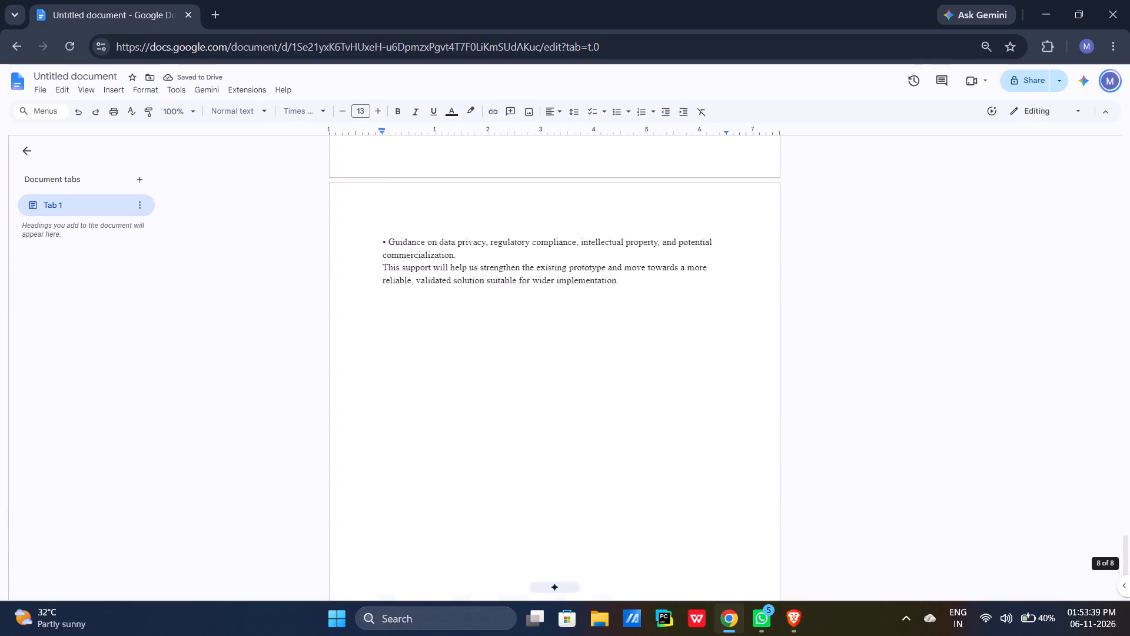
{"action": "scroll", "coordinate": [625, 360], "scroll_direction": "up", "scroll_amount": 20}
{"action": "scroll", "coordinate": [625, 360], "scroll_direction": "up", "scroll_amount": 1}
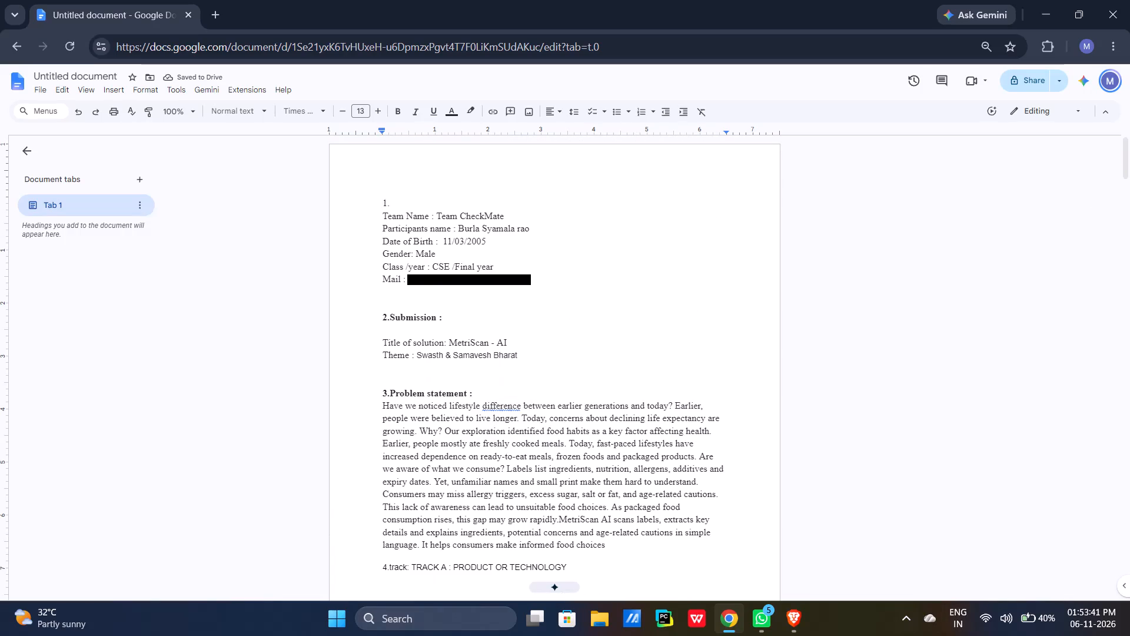
Switch to the Seva First site in Brave and review its Tracks, Participate and Timeline pages for submission guidance.
{"action": "left_click", "coordinate": [789, 620]}
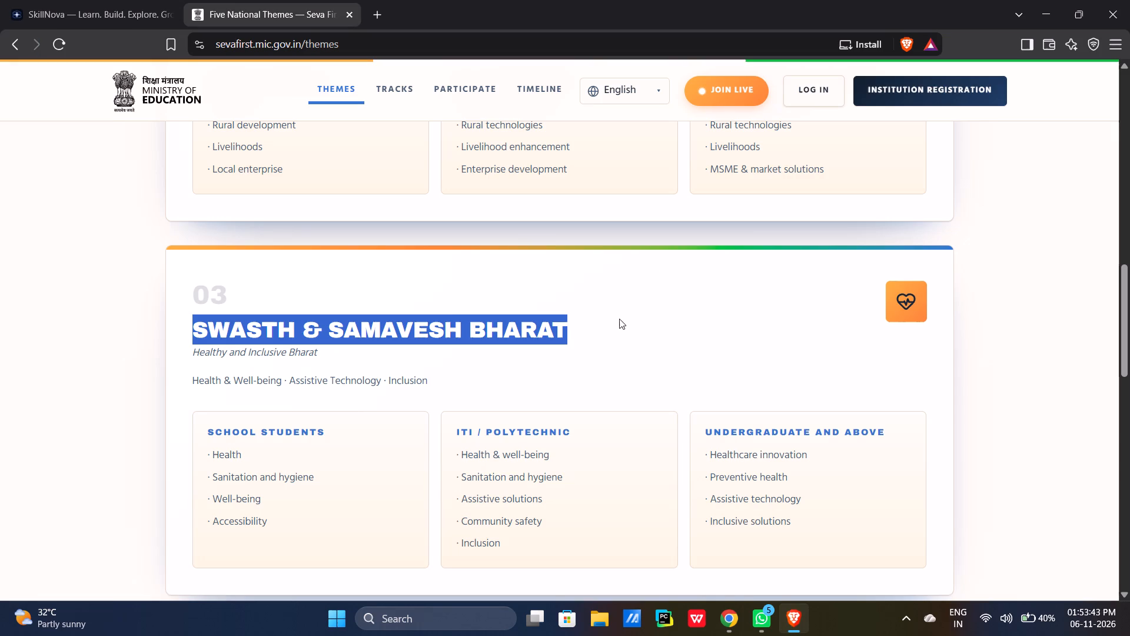
{"action": "left_click", "coordinate": [384, 82]}
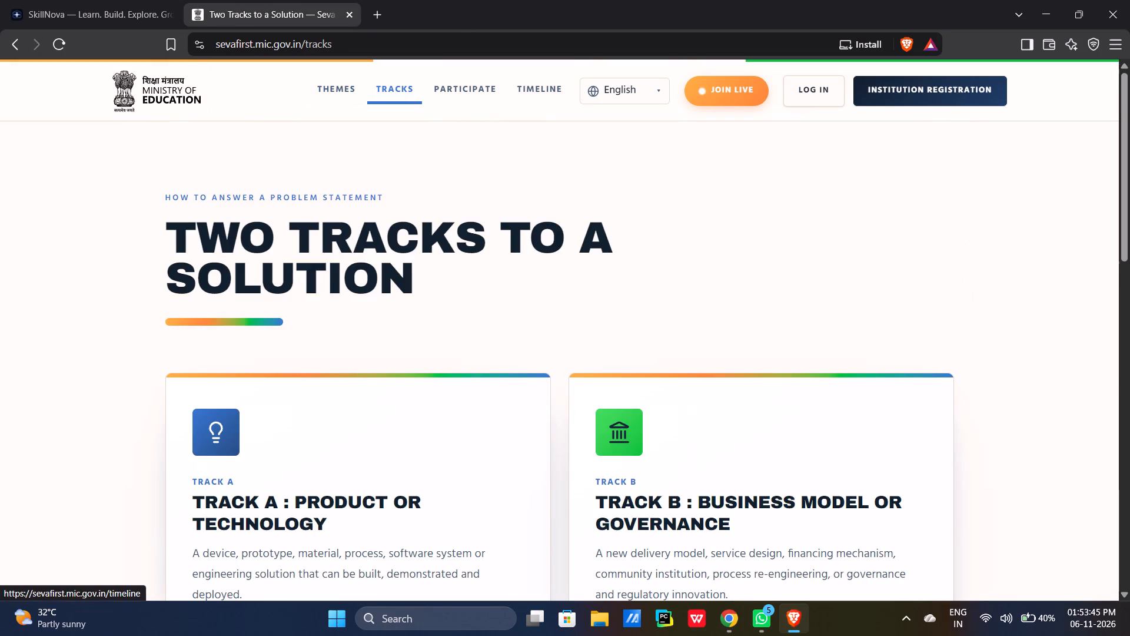
{"action": "scroll", "coordinate": [454, 260], "scroll_direction": "down", "scroll_amount": 2}
{"action": "scroll", "coordinate": [454, 260], "scroll_direction": "up", "scroll_amount": 4}
{"action": "left_click", "coordinate": [449, 91]}
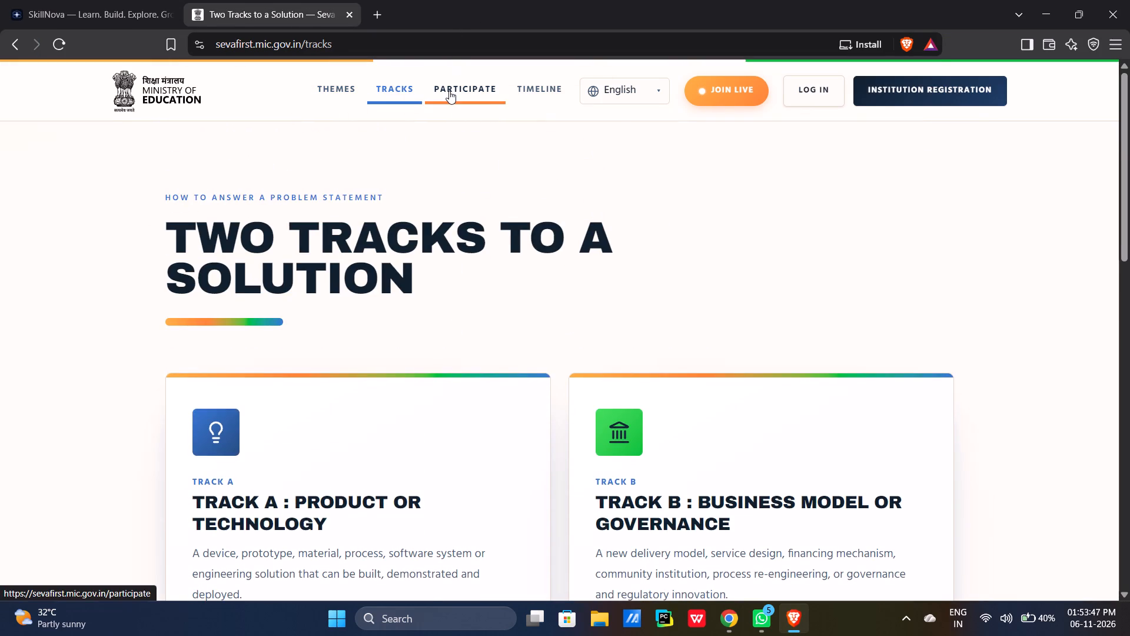
{"action": "left_click", "coordinate": [383, 94]}
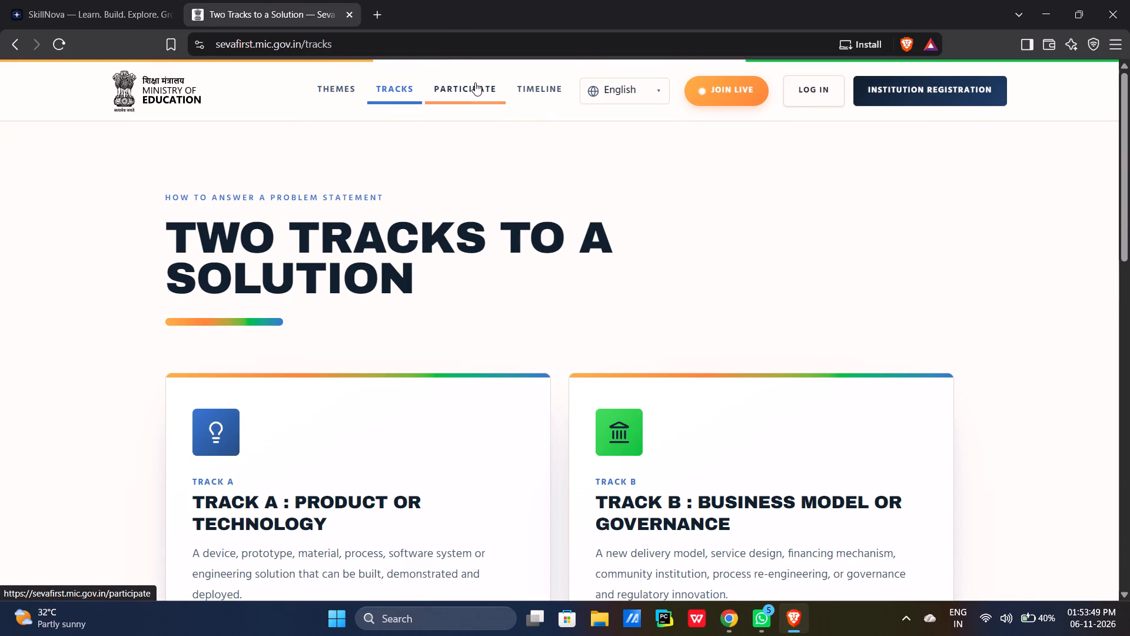
{"action": "left_click", "coordinate": [474, 83]}
{"action": "scroll", "coordinate": [542, 319], "scroll_direction": "down", "scroll_amount": 3}
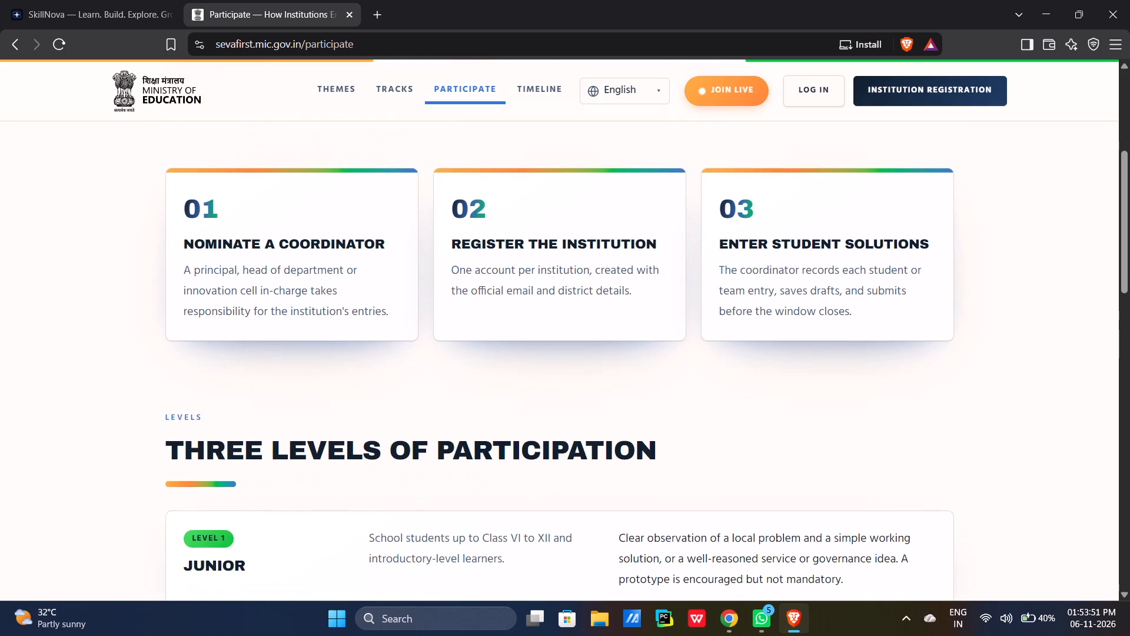
{"action": "scroll", "coordinate": [575, 290], "scroll_direction": "down", "scroll_amount": 3}
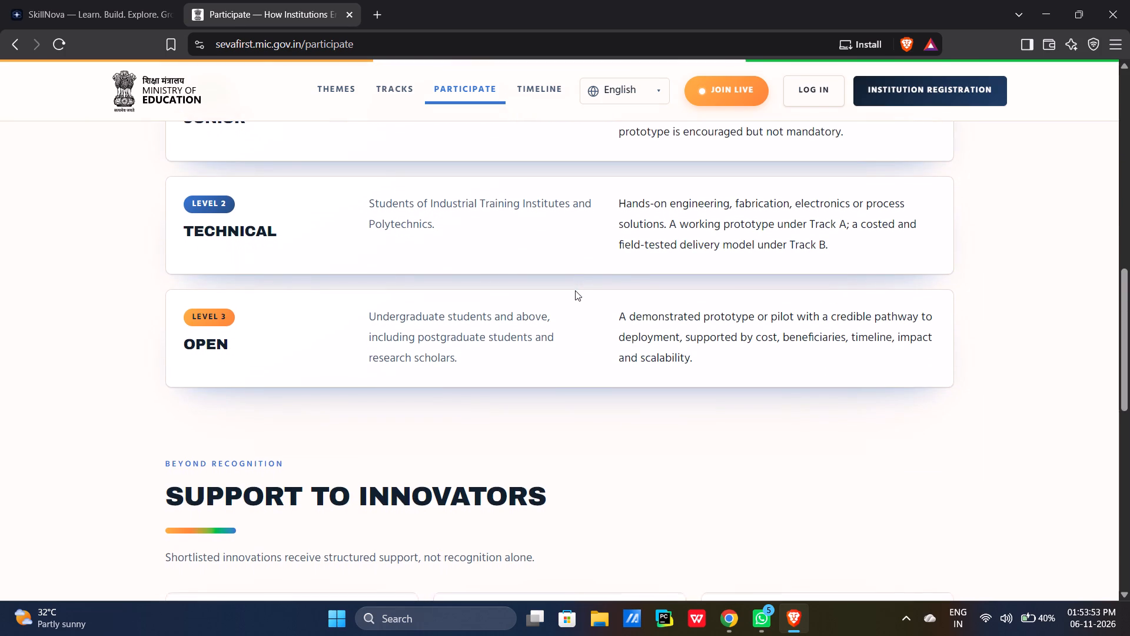
{"action": "scroll", "coordinate": [575, 290], "scroll_direction": "down", "scroll_amount": 1}
{"action": "scroll", "coordinate": [575, 290], "scroll_direction": "up", "scroll_amount": 2}
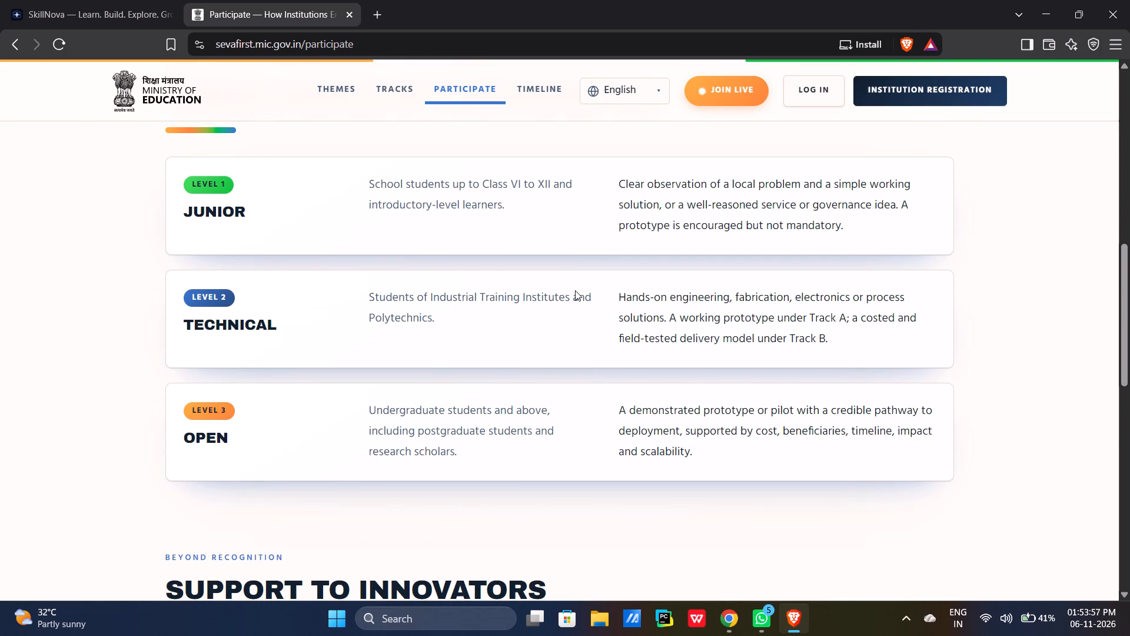
{"action": "scroll", "coordinate": [575, 290], "scroll_direction": "down", "scroll_amount": 2}
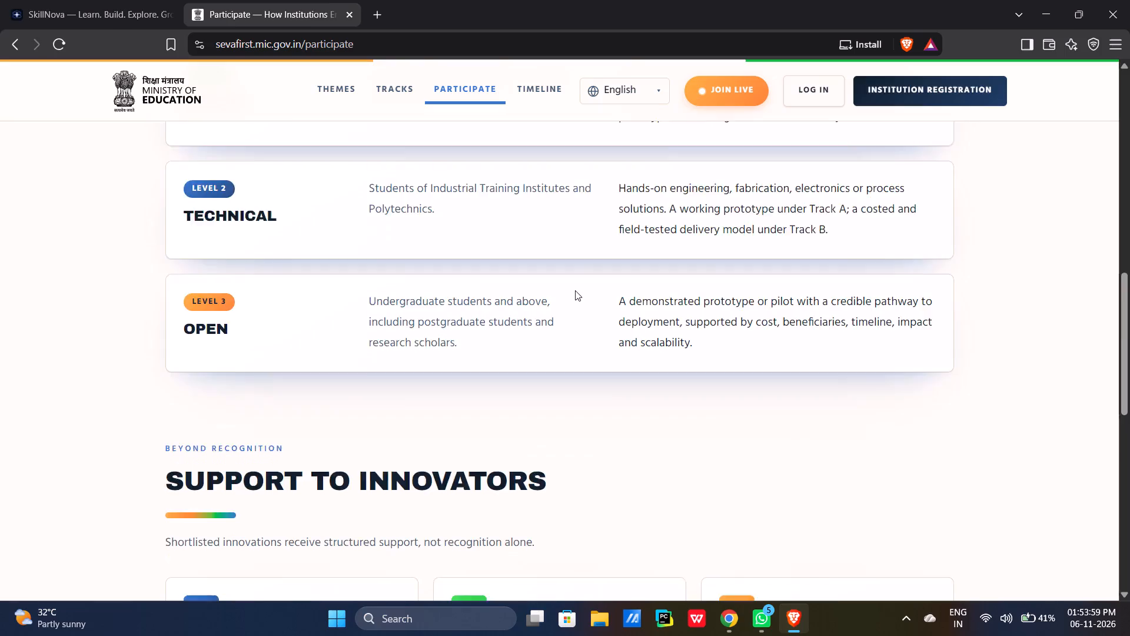
{"action": "scroll", "coordinate": [575, 290], "scroll_direction": "down", "scroll_amount": 4}
{"action": "scroll", "coordinate": [534, 265], "scroll_direction": "up", "scroll_amount": 2}
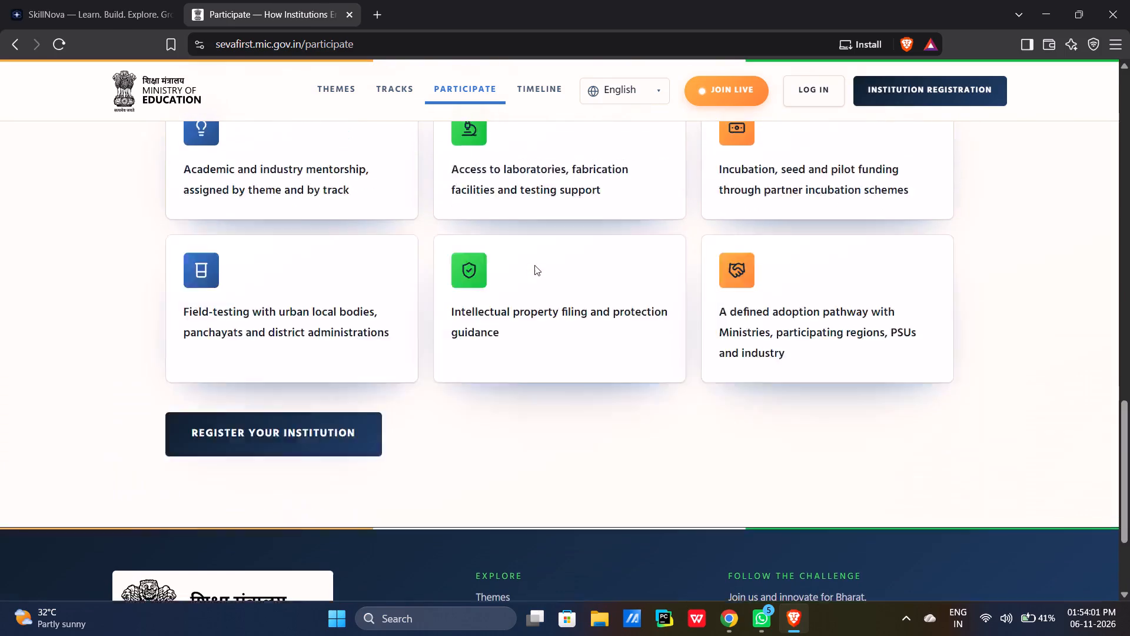
{"action": "scroll", "coordinate": [534, 265], "scroll_direction": "up", "scroll_amount": 11}
{"action": "left_click", "coordinate": [529, 85]}
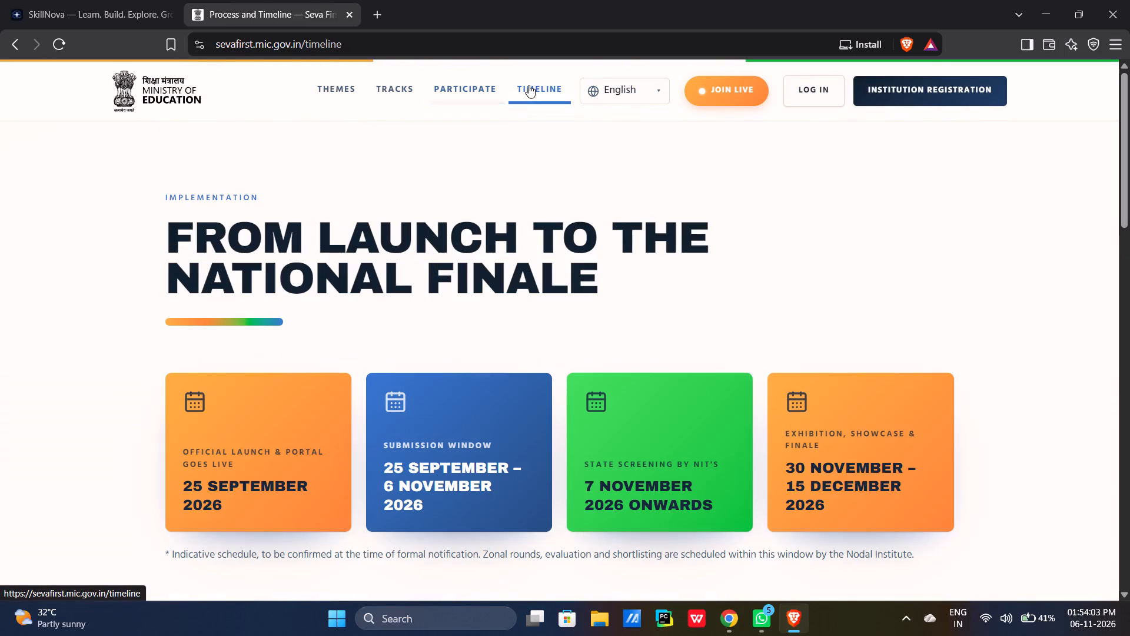
Return to the Google Docs submission and go to its theme, problem statement and track sections.
{"action": "left_click", "coordinate": [1054, 4]}
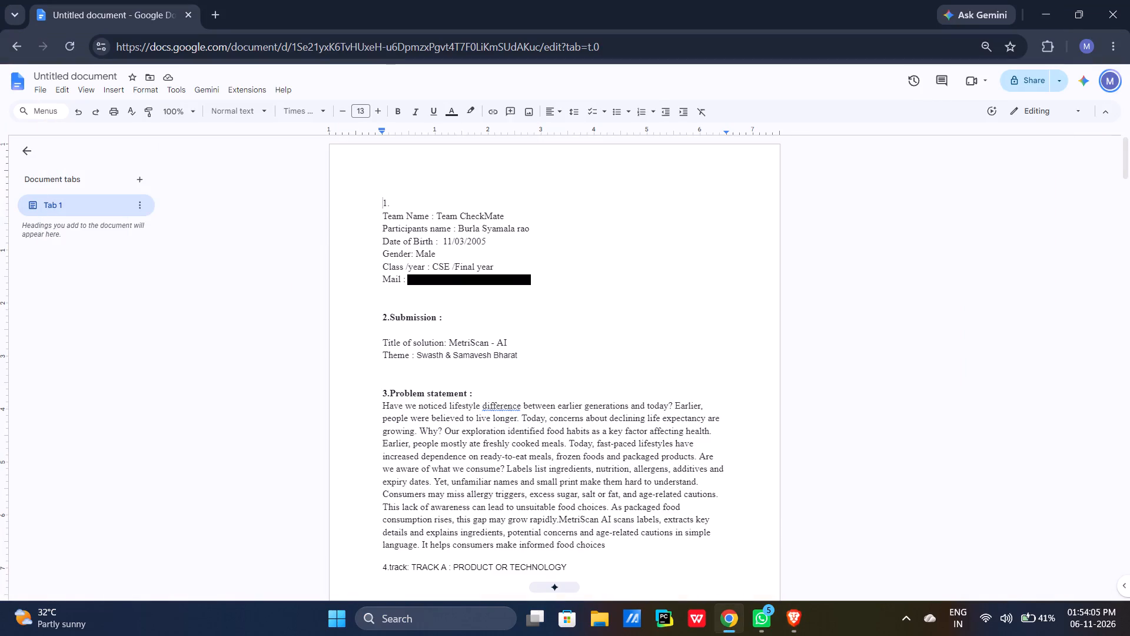
{"action": "scroll", "coordinate": [552, 396], "scroll_direction": "down", "scroll_amount": 1}
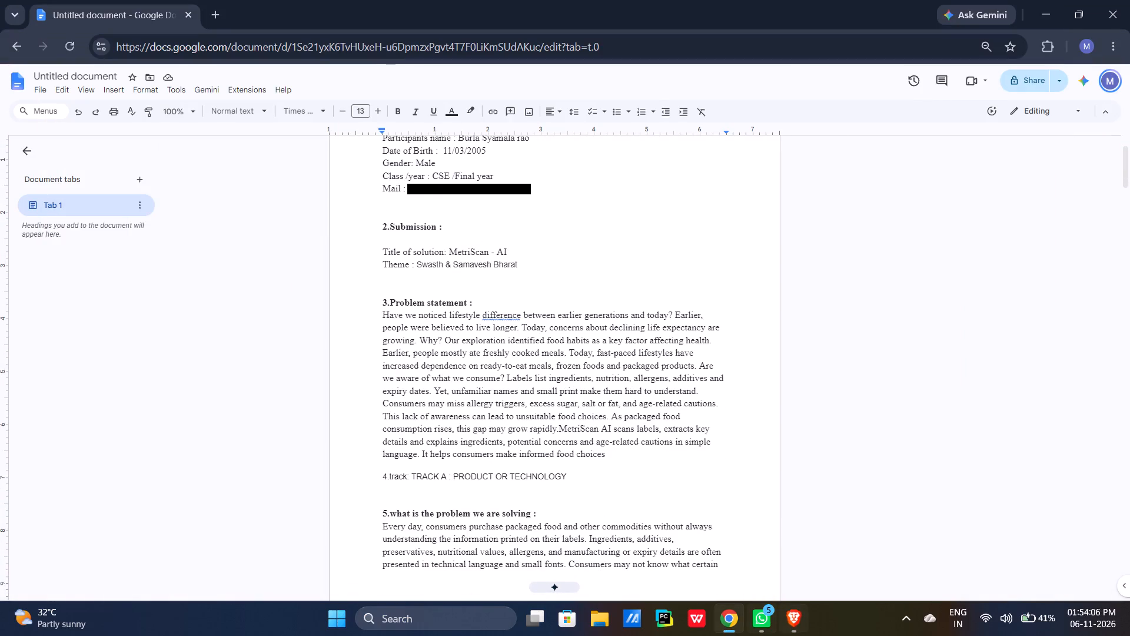
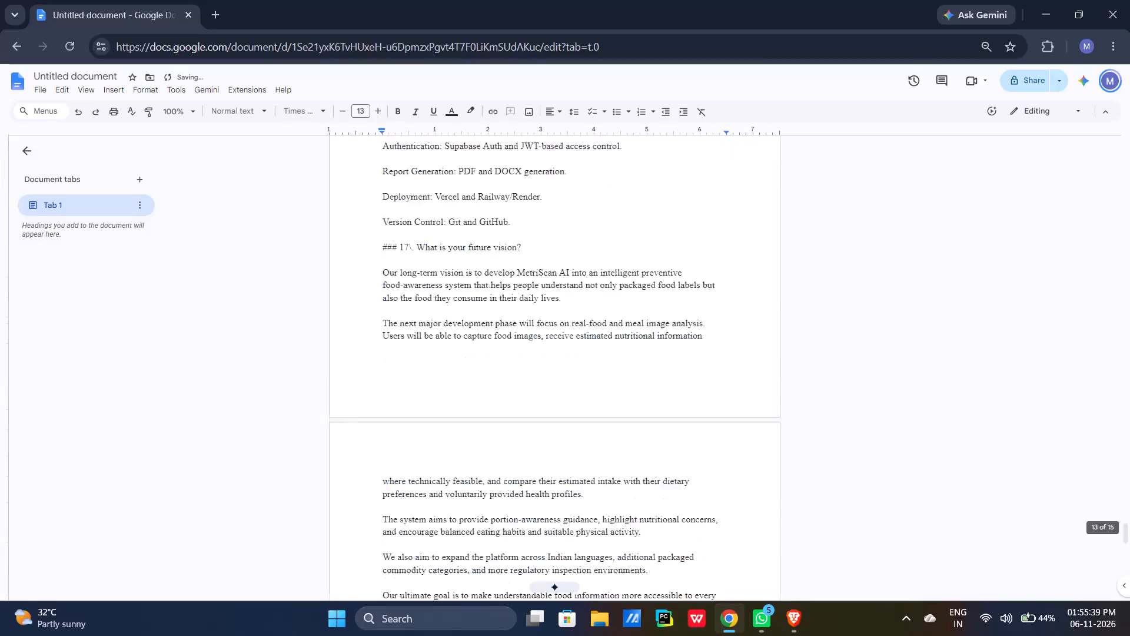
Delete the introductory text above the "Team Name" heading on the first page, including the leftover blank lines.
{"action": "scroll", "coordinate": [550, 403], "scroll_direction": "up", "scroll_amount": 20}
{"action": "scroll", "coordinate": [550, 403], "scroll_direction": "up", "scroll_amount": 17}
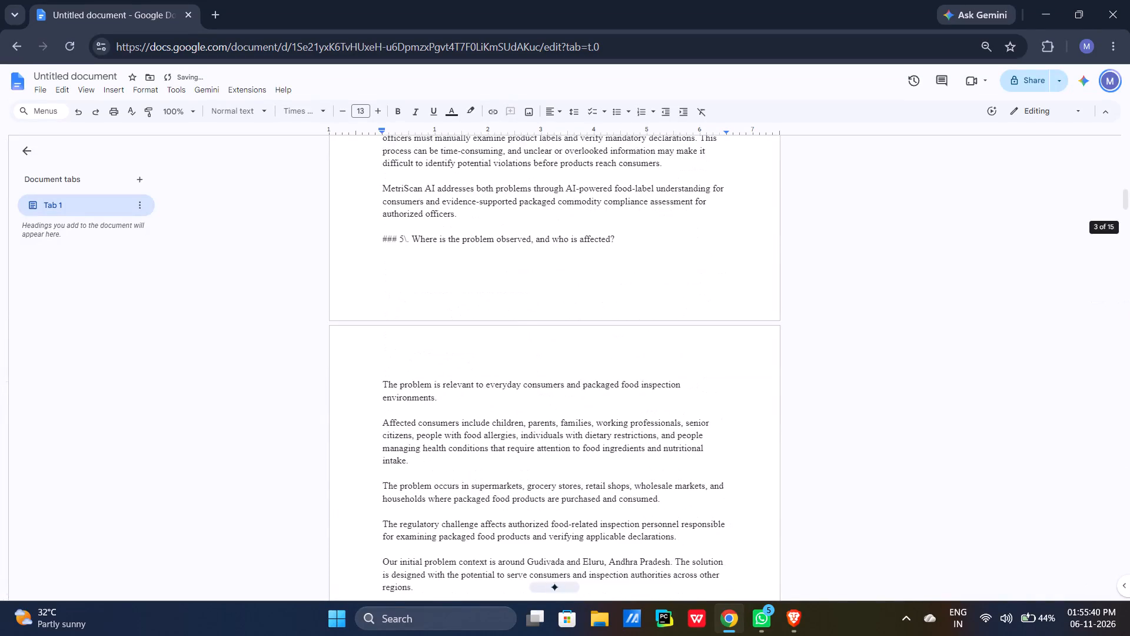
{"action": "scroll", "coordinate": [550, 403], "scroll_direction": "up", "scroll_amount": 5}
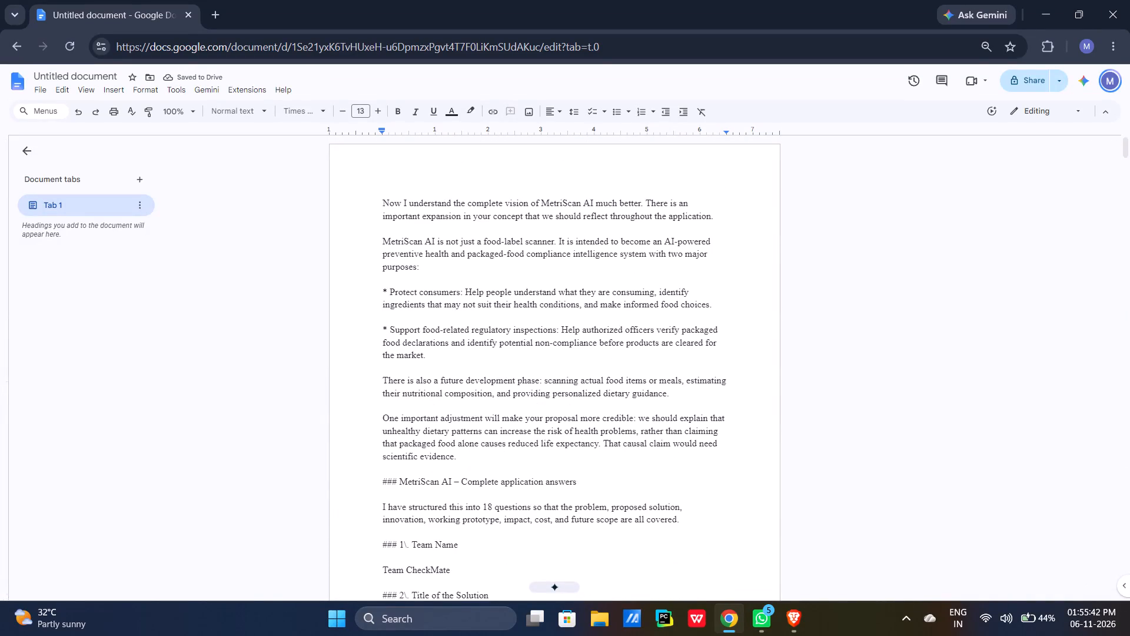
{"action": "left_click_drag", "start_coordinate": [679, 519], "coordinate": [426, 309]}
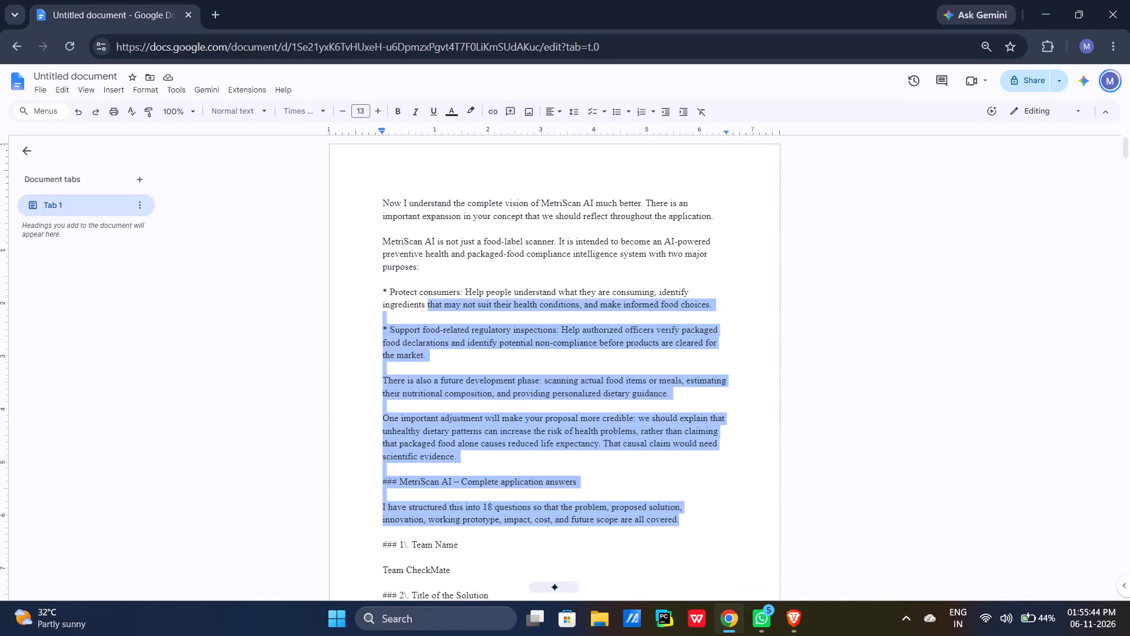
{"action": "left_click_drag", "start_coordinate": [426, 309], "coordinate": [380, 165]}
{"action": "key", "text": "BackSpace"}
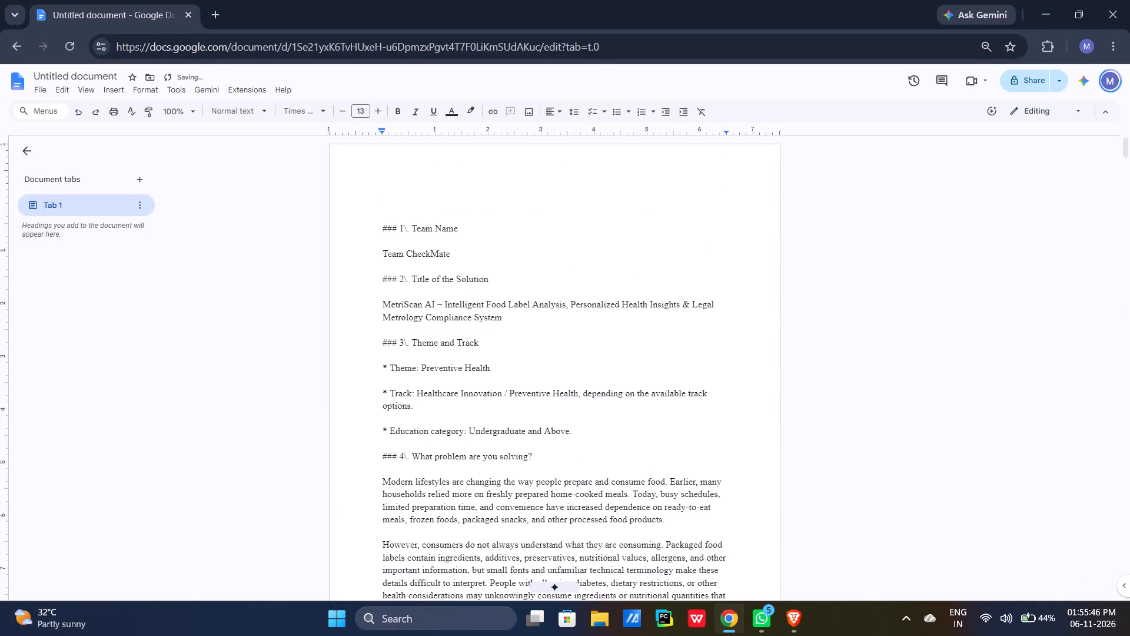
{"action": "key", "text": "Down"}
{"action": "key", "text": "BackSpace"}
{"action": "key", "text": "BackSpace"}
{"action": "key", "text": "BackSpace"}
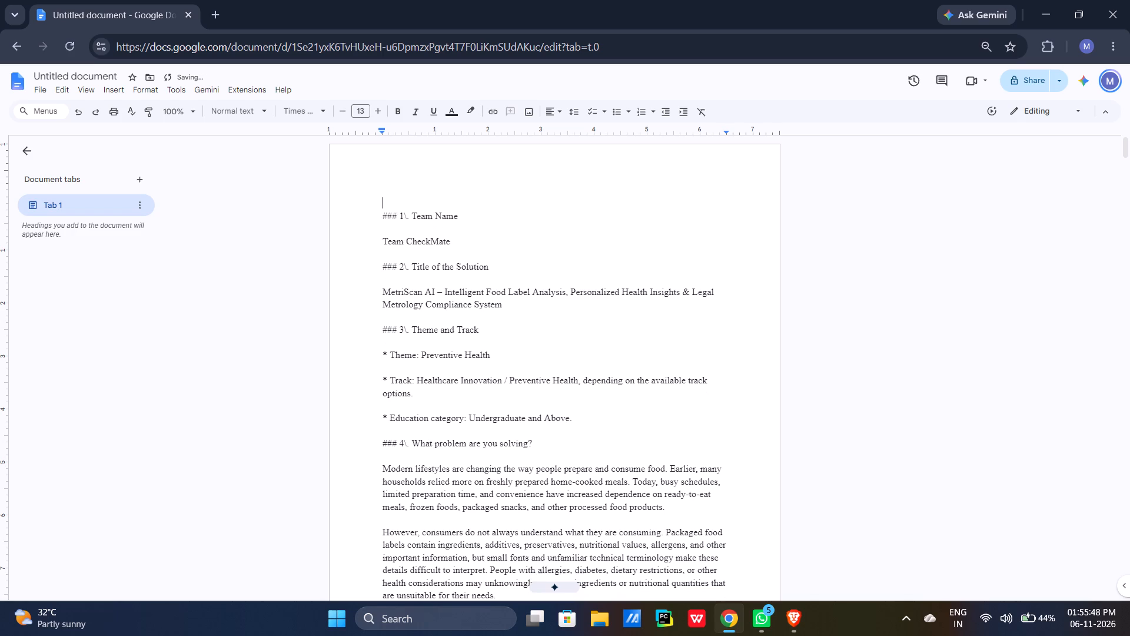
{"action": "key", "text": "Down"}
{"action": "key", "text": "BackSpace"}
{"action": "key", "text": "BackSpace"}
{"action": "key", "text": "BackSpace"}
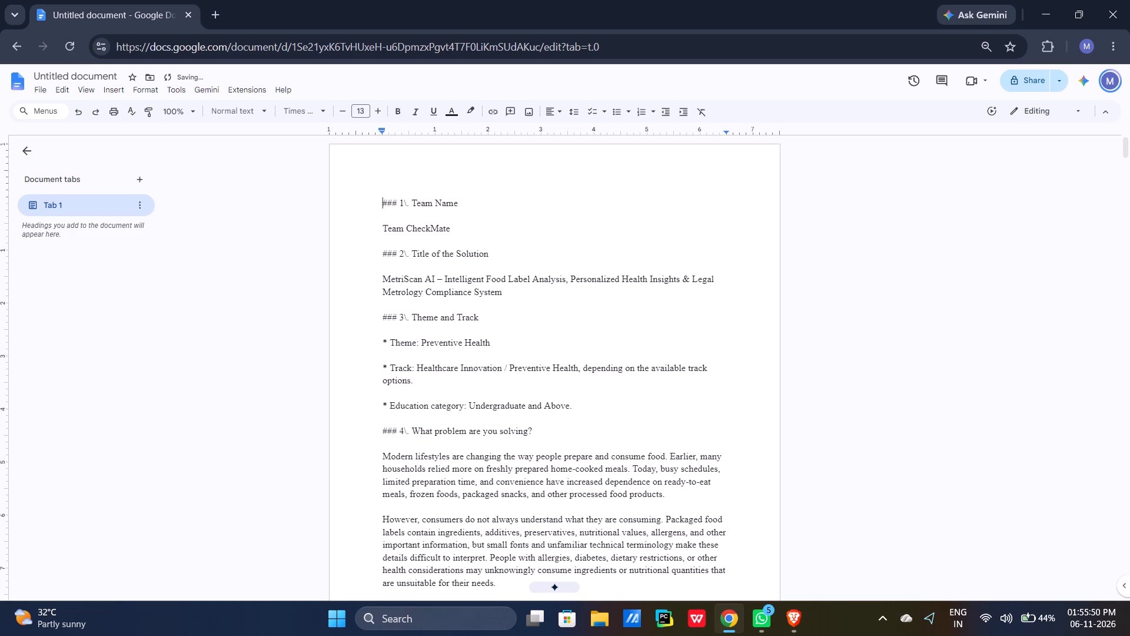
Remove the "###" and backslash from the first heading so it reads "1. Team Name", and make it bold.
{"action": "left_click_drag", "start_coordinate": [400, 203], "coordinate": [358, 201]}
{"action": "key", "text": "BackSpace"}
{"action": "left_click", "coordinate": [390, 201]}
{"action": "key", "text": "BackSpace"}
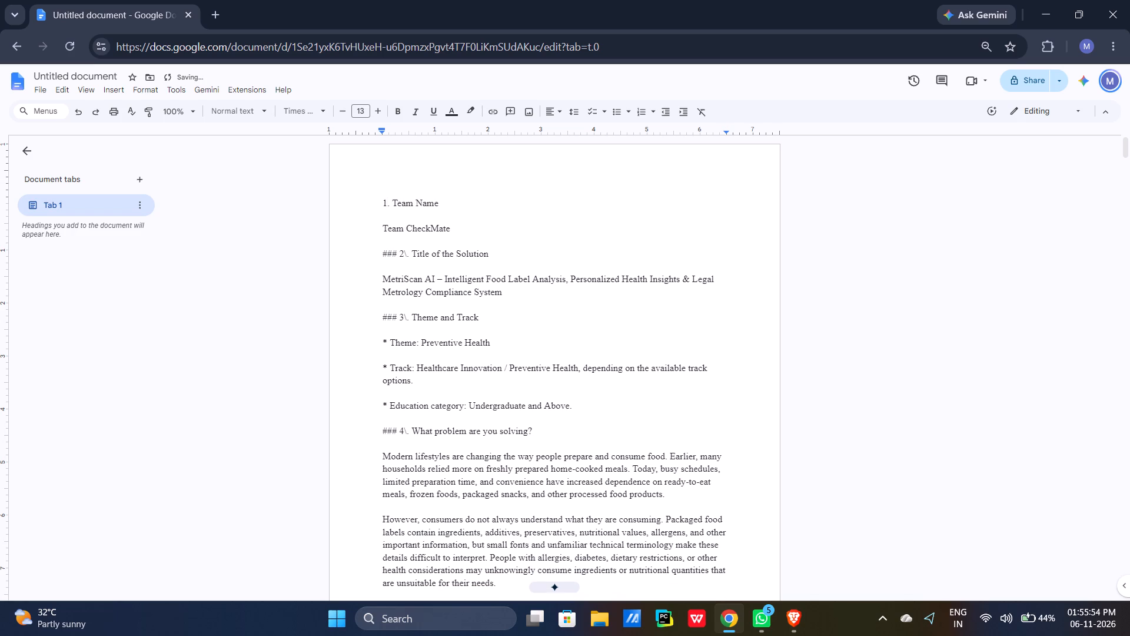
{"action": "left_click", "coordinate": [383, 228]}
{"action": "left_click_drag", "start_coordinate": [442, 203], "coordinate": [330, 208]}
{"action": "left_click", "coordinate": [394, 105]}
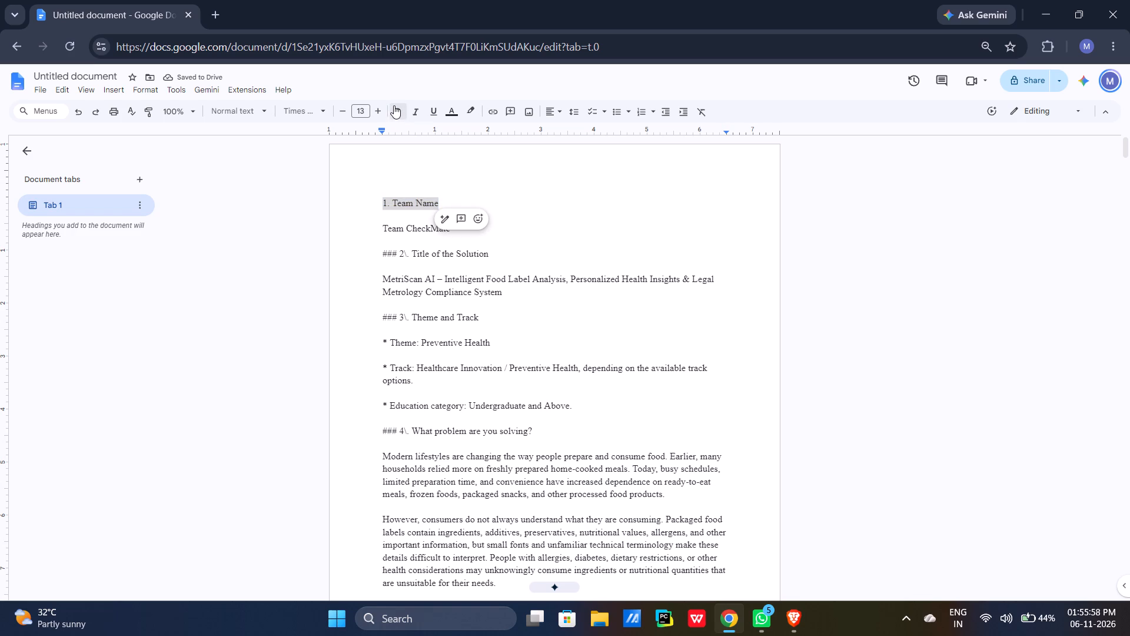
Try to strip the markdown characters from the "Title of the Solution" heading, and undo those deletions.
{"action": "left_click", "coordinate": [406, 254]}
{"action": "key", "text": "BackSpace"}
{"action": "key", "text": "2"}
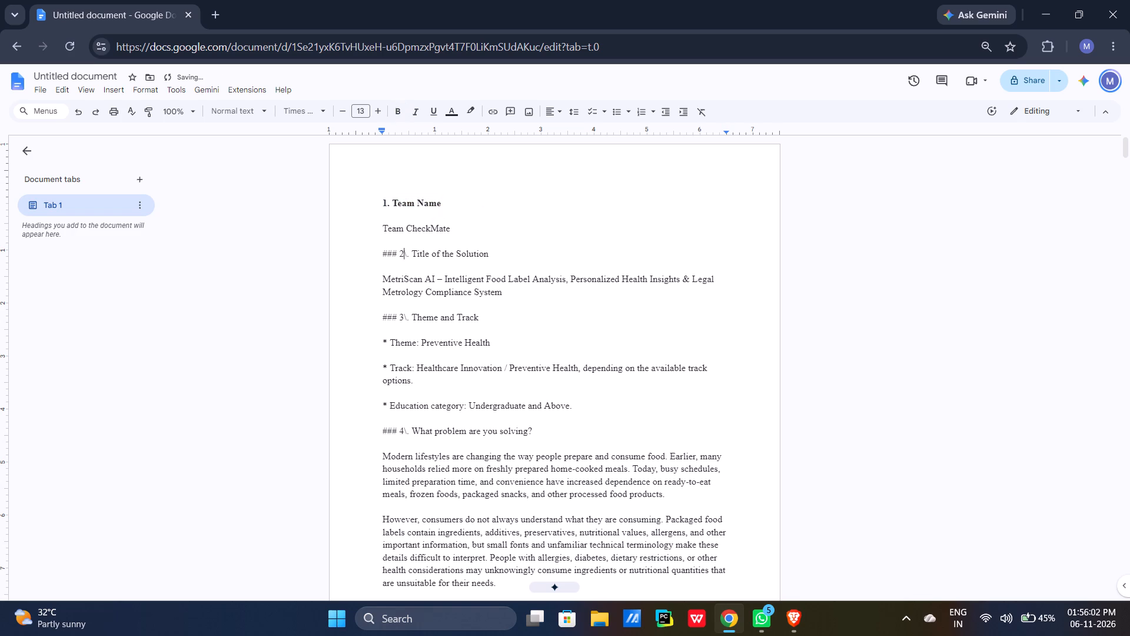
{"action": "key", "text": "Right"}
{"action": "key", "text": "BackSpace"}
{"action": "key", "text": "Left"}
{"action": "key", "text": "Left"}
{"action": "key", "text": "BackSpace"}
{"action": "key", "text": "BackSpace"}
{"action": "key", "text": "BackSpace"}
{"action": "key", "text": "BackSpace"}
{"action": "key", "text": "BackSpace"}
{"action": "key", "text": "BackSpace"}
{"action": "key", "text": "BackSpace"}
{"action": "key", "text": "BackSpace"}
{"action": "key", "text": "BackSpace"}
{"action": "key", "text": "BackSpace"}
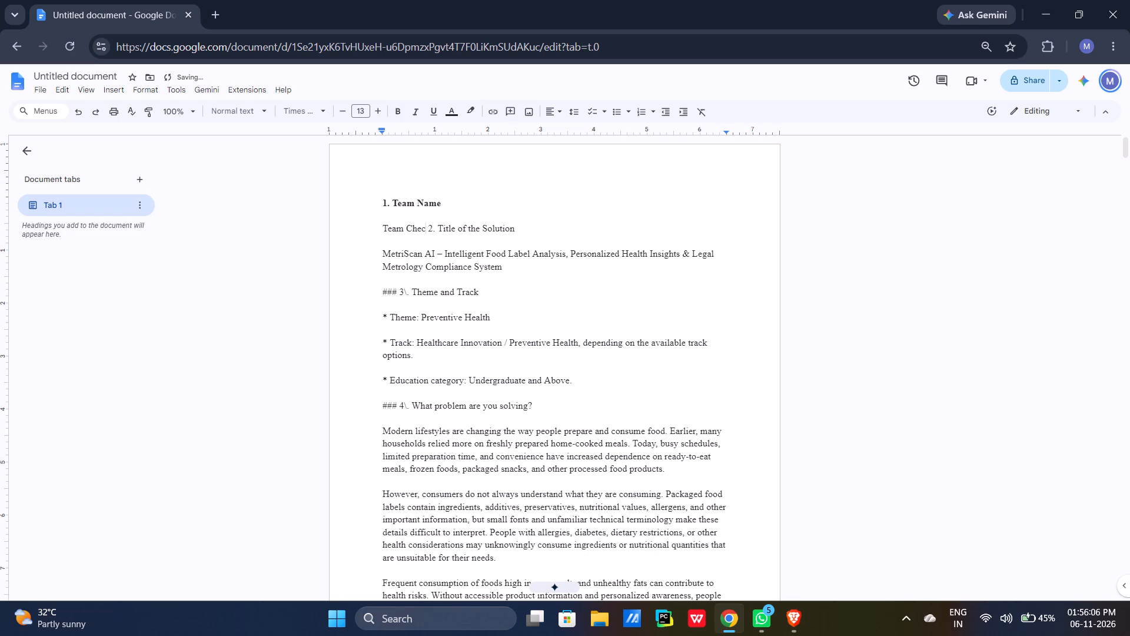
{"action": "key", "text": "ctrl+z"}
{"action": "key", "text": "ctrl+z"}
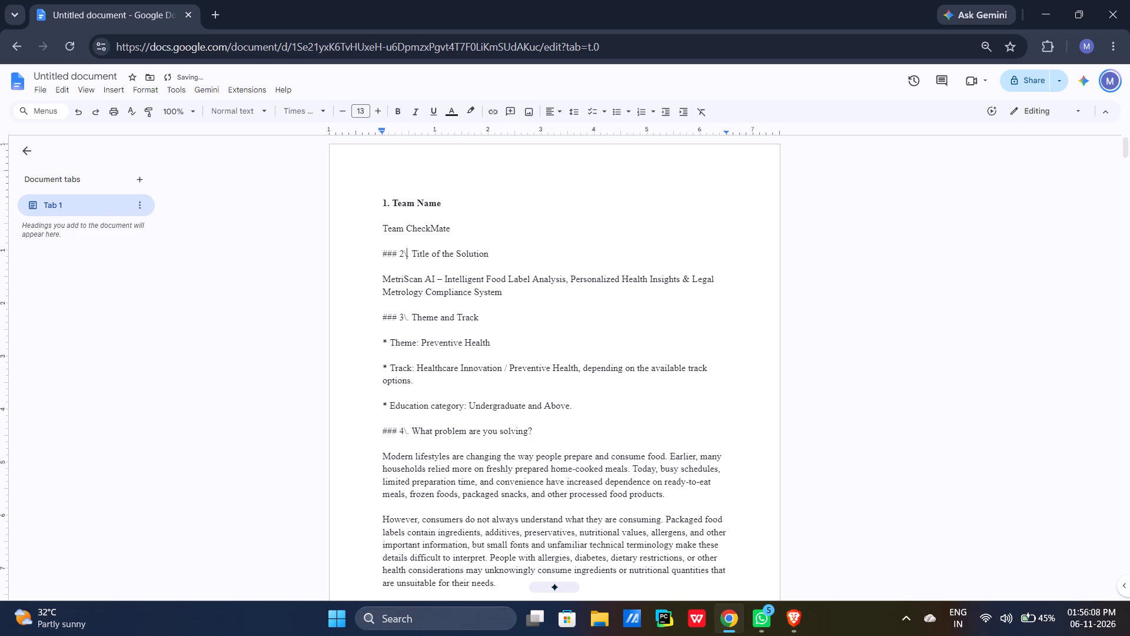
Remove the backslash, "###" and leading space from the second heading so it reads "2. Title of the Solution", and make it bold.
{"action": "key", "text": "BackSpace"}
{"action": "key", "text": "Left"}
{"action": "key", "text": "Left"}
{"action": "key", "text": "BackSpace"}
{"action": "key", "text": "BackSpace"}
{"action": "key", "text": "BackSpace"}
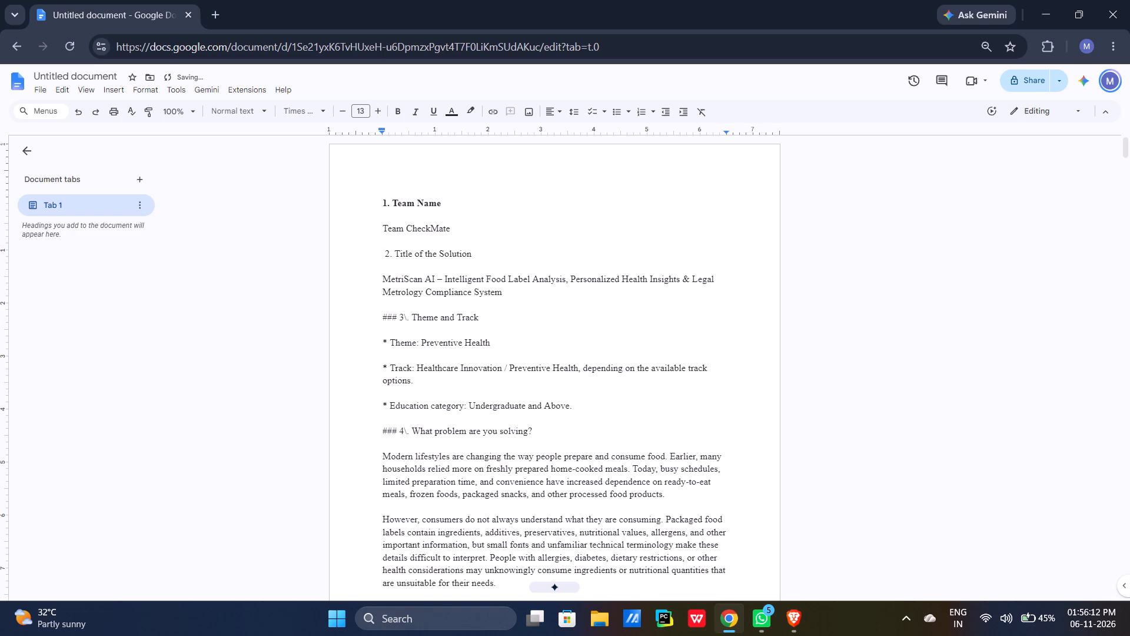
{"action": "key", "text": "Right"}
{"action": "key", "text": "BackSpace"}
{"action": "left_click_drag", "start_coordinate": [473, 257], "coordinate": [388, 247]}
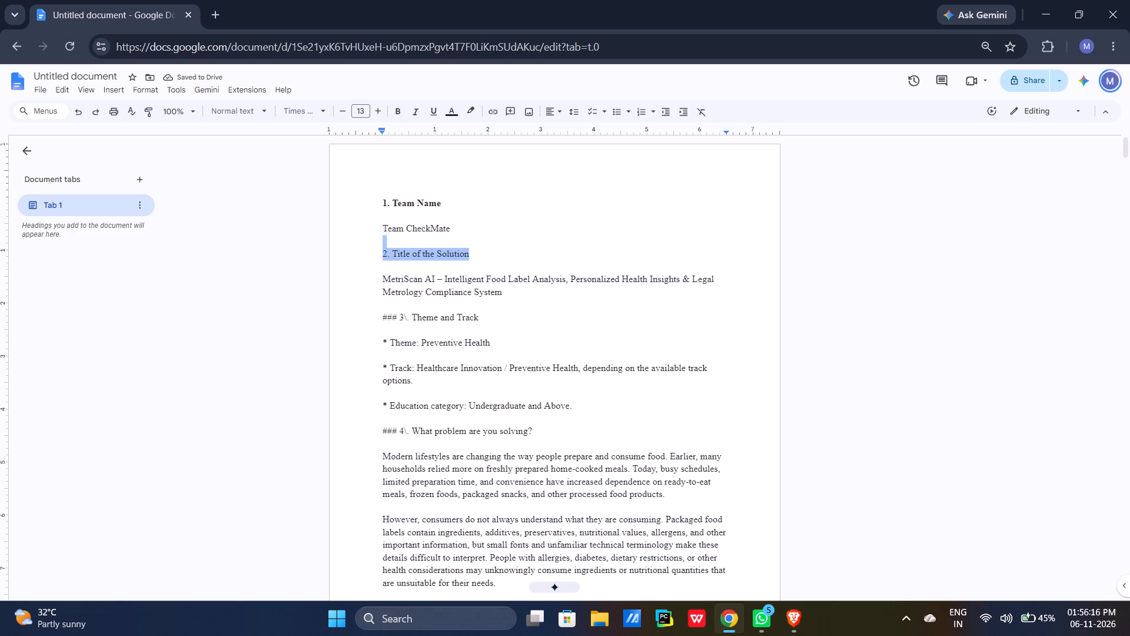
{"action": "left_click_drag", "start_coordinate": [388, 247], "coordinate": [381, 251]}
{"action": "left_click", "coordinate": [400, 112]}
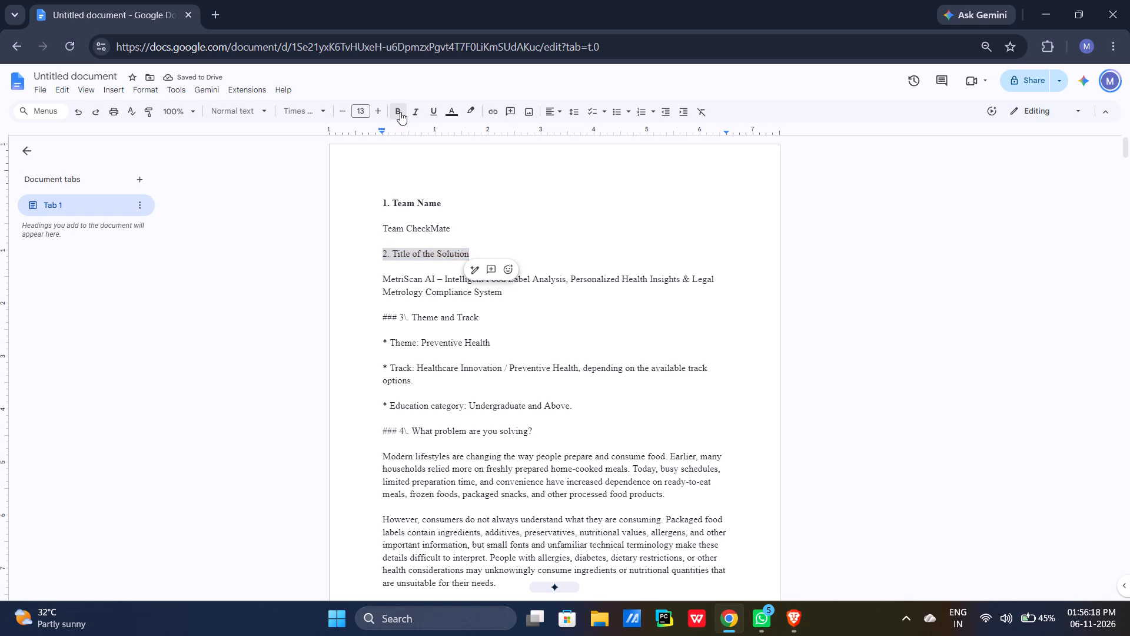
Remove the "###" and backslash from the third heading so it reads "3. Theme and Track".
{"action": "left_click", "coordinate": [398, 317]}
{"action": "key", "text": "Left"}
{"action": "key", "text": "BackSpace"}
{"action": "key", "text": "BackSpace"}
{"action": "key", "text": "BackSpace"}
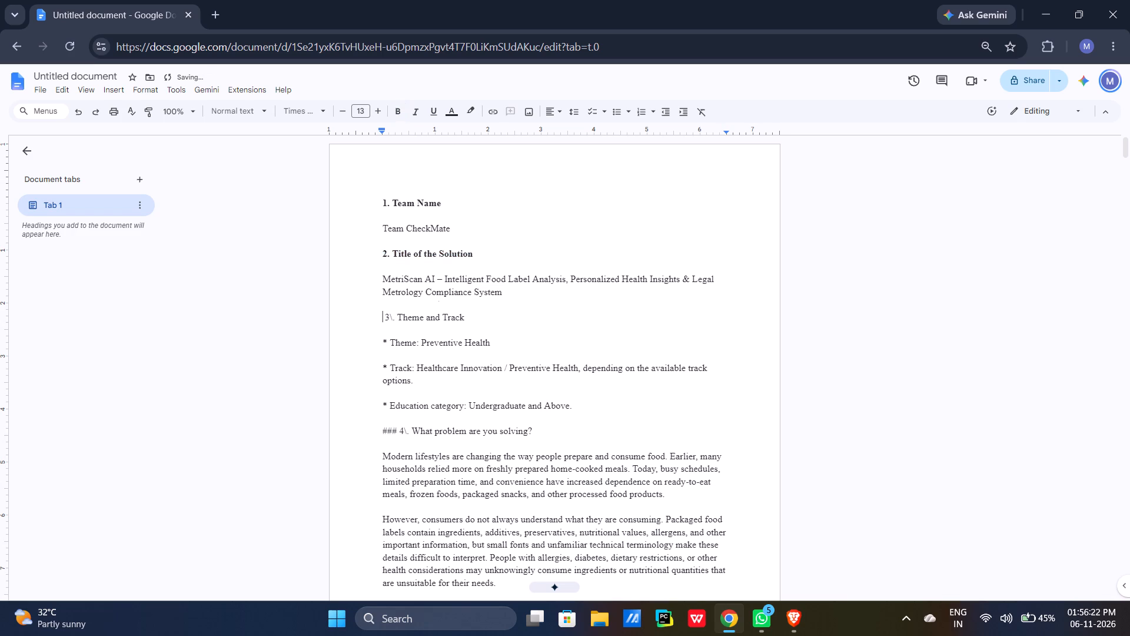
{"action": "key", "text": "BackSpace"}
{"action": "key", "text": "shift+Return"}
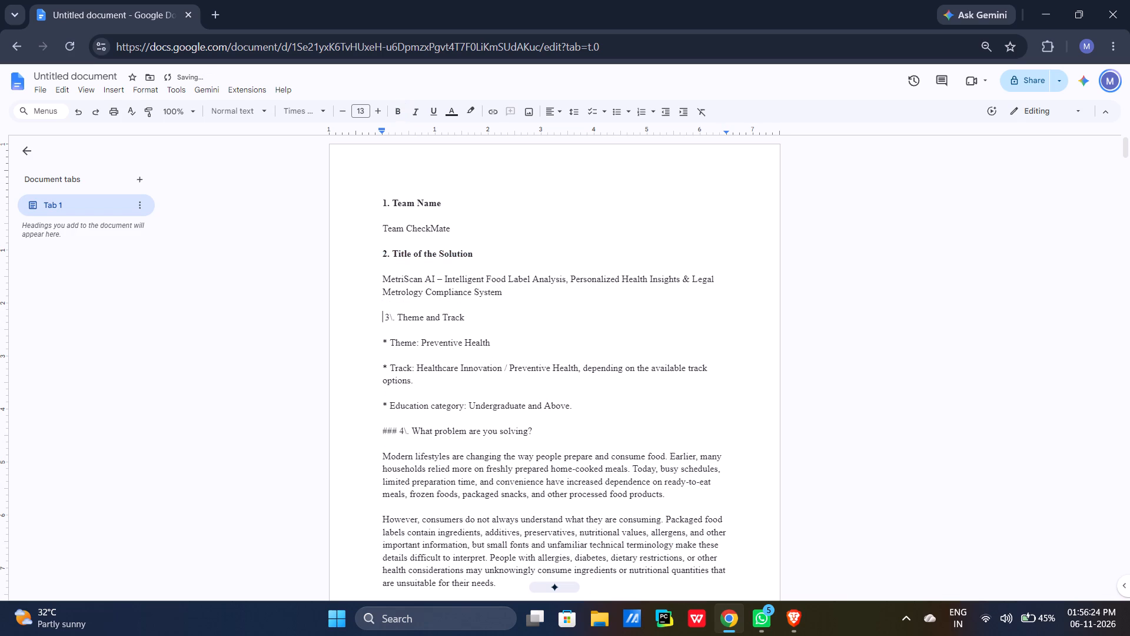
{"action": "left_click", "coordinate": [392, 317]}
{"action": "key", "text": "BackSpace"}
Remove the leading asterisks from the Theme, Track and Education category lines in section 3.
{"action": "left_click", "coordinate": [388, 342]}
{"action": "key", "text": "Right"}
{"action": "key", "text": "BackSpace"}
{"action": "key", "text": "BackSpace"}
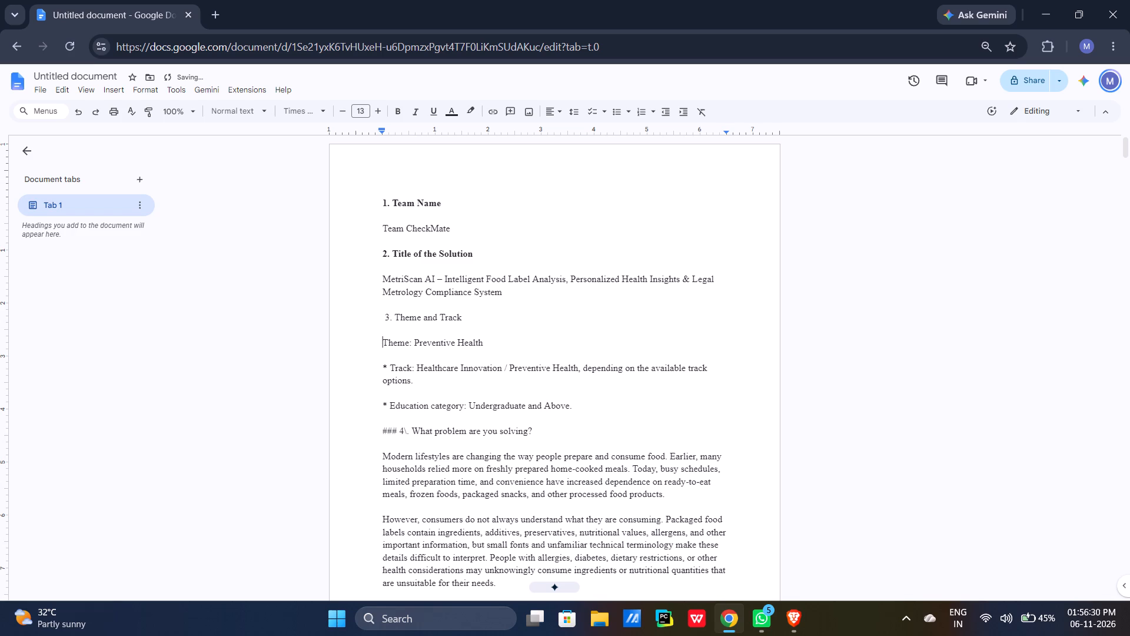
{"action": "left_click", "coordinate": [388, 368]}
{"action": "key", "text": "BackSpace"}
{"action": "key", "text": "BackSpace"}
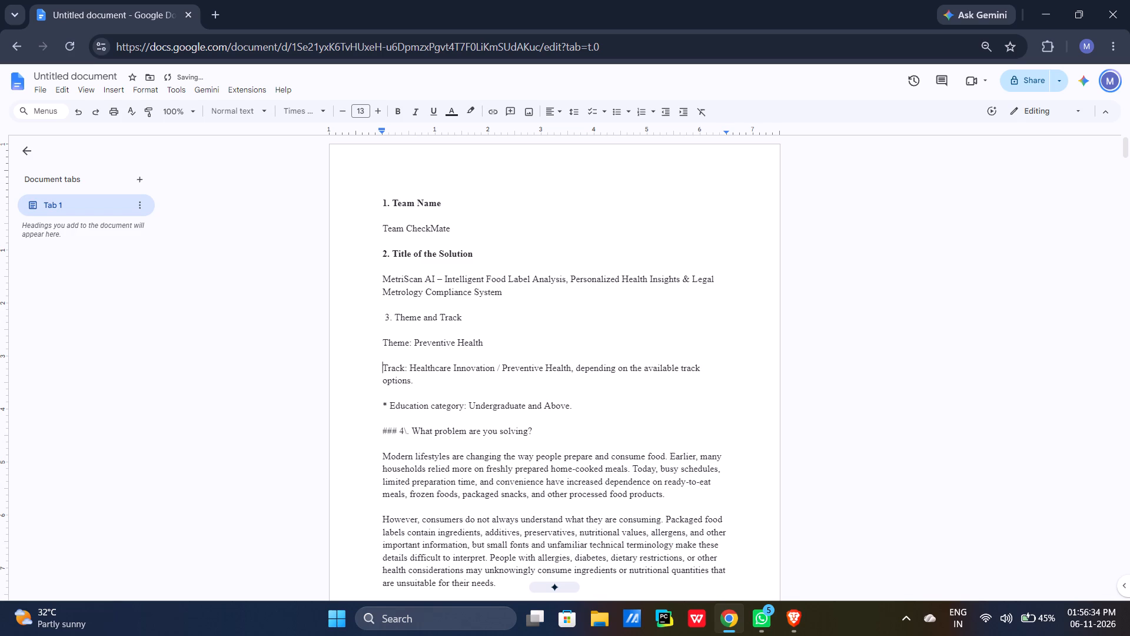
{"action": "left_click", "coordinate": [389, 402]}
{"action": "key", "text": "BackSpace"}
{"action": "key", "text": "BackSpace"}
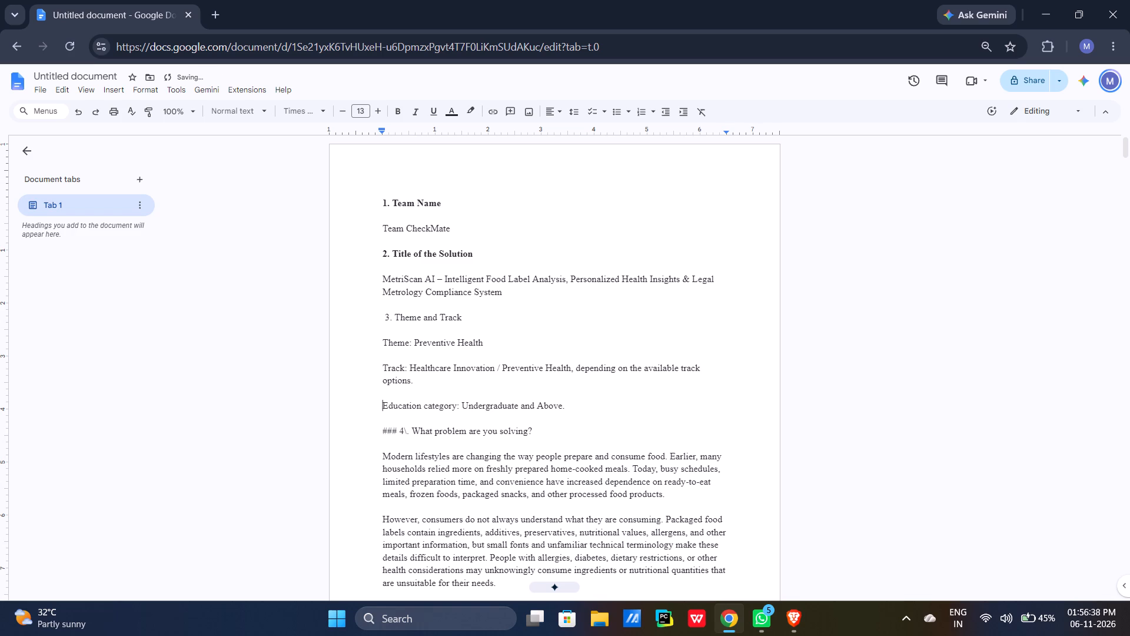
Remove the leading space before the "3. Theme and Track" heading and make the heading bold.
{"action": "left_click_drag", "start_coordinate": [467, 316], "coordinate": [372, 307]}
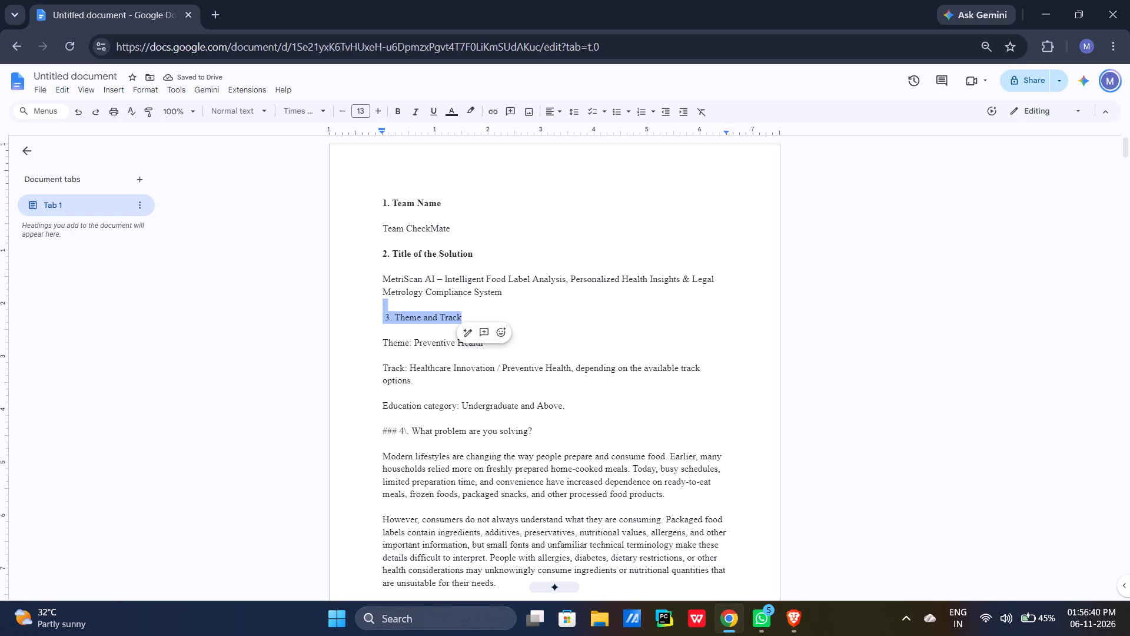
{"action": "left_click", "coordinate": [463, 312]}
{"action": "left_click_drag", "start_coordinate": [463, 312], "coordinate": [383, 317]}
{"action": "left_click", "coordinate": [468, 316]}
{"action": "left_click_drag", "start_coordinate": [468, 316], "coordinate": [390, 316]}
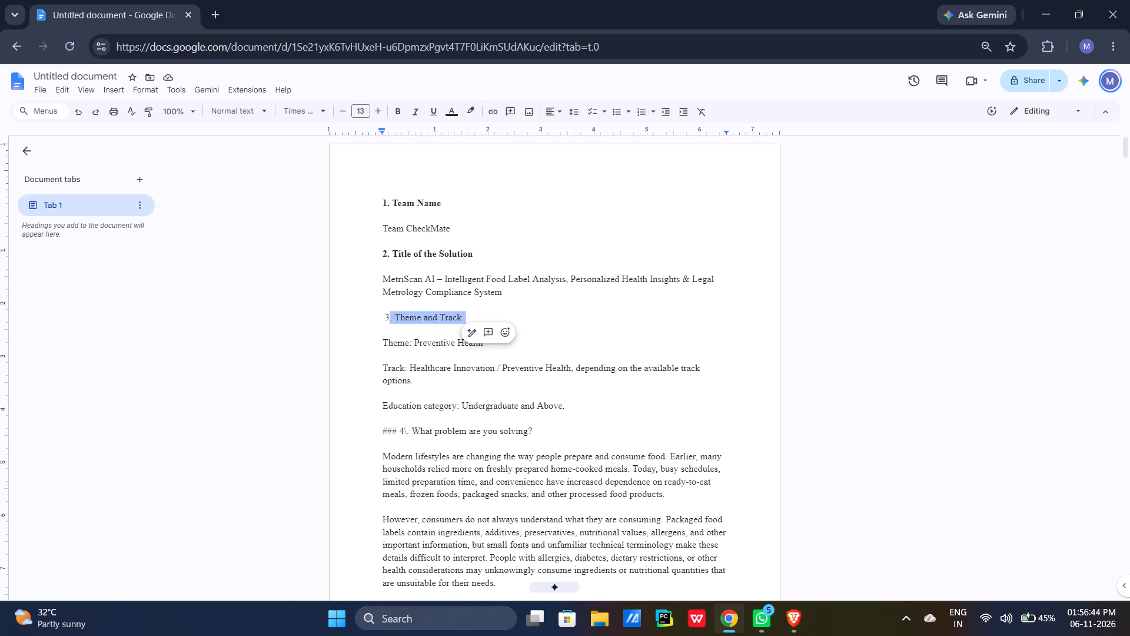
{"action": "left_click_drag", "start_coordinate": [390, 316], "coordinate": [384, 317]}
{"action": "left_click", "coordinate": [383, 323]}
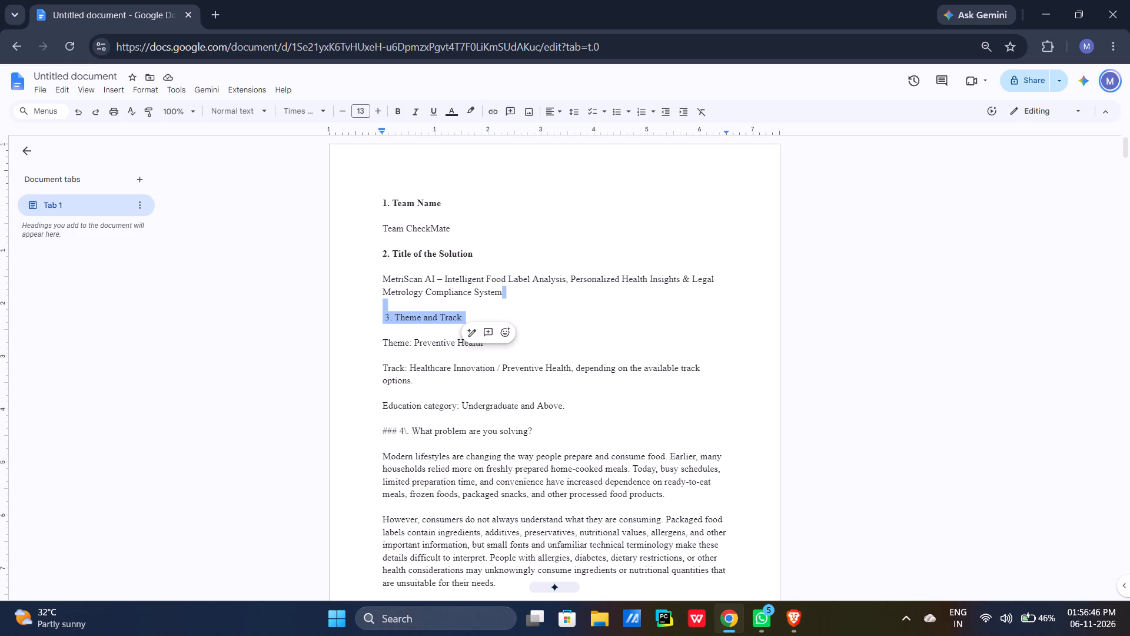
{"action": "left_click", "coordinate": [383, 323]}
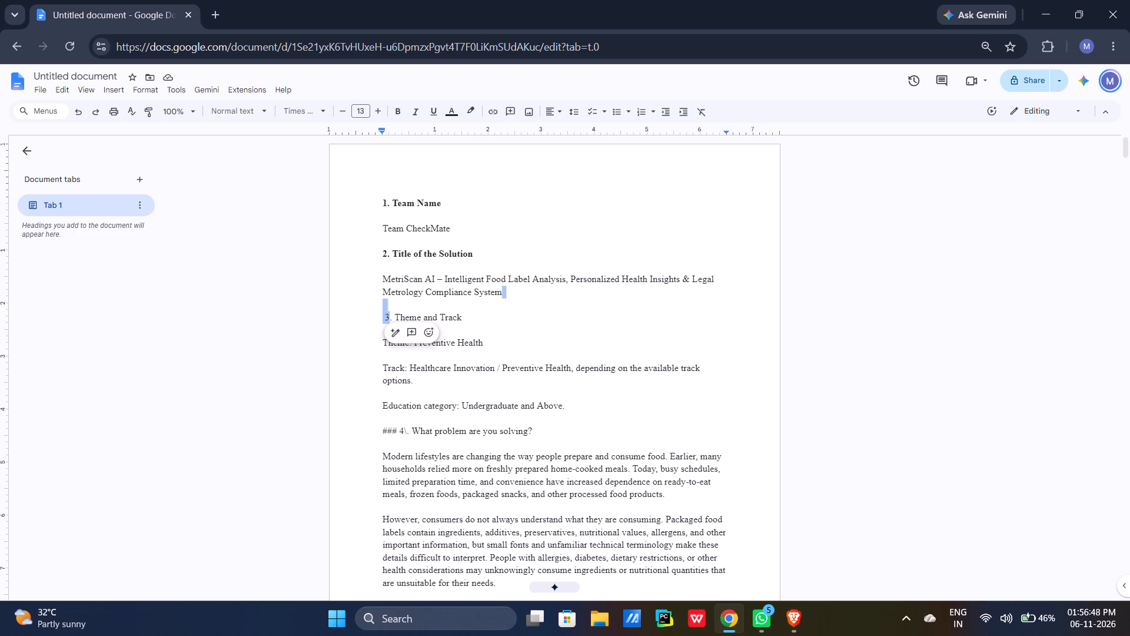
{"action": "left_click", "coordinate": [384, 319]}
{"action": "key", "text": "Right"}
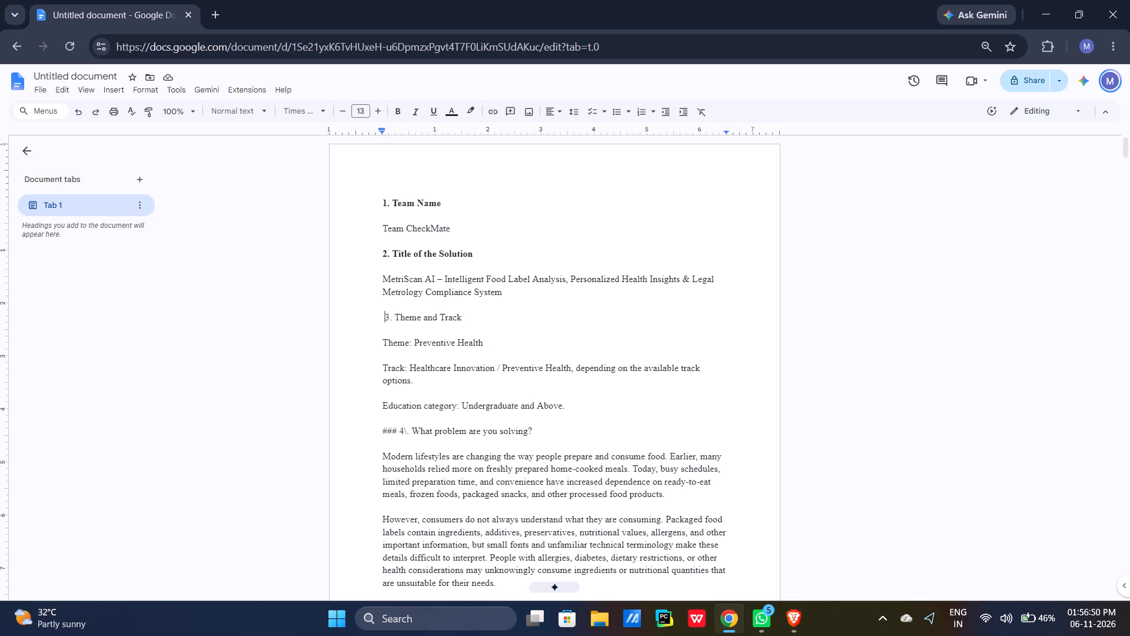
{"action": "key", "text": "BackSpace"}
{"action": "left_click_drag", "start_coordinate": [464, 316], "coordinate": [379, 322]}
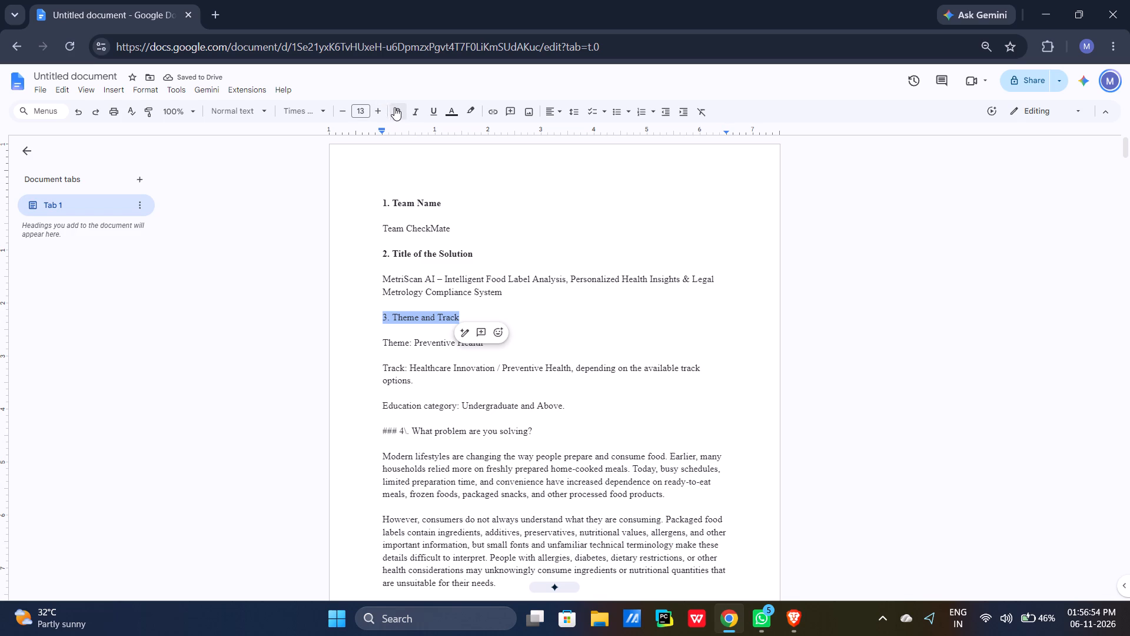
{"action": "left_click", "coordinate": [394, 107]}
{"action": "left_click", "coordinate": [436, 360]}
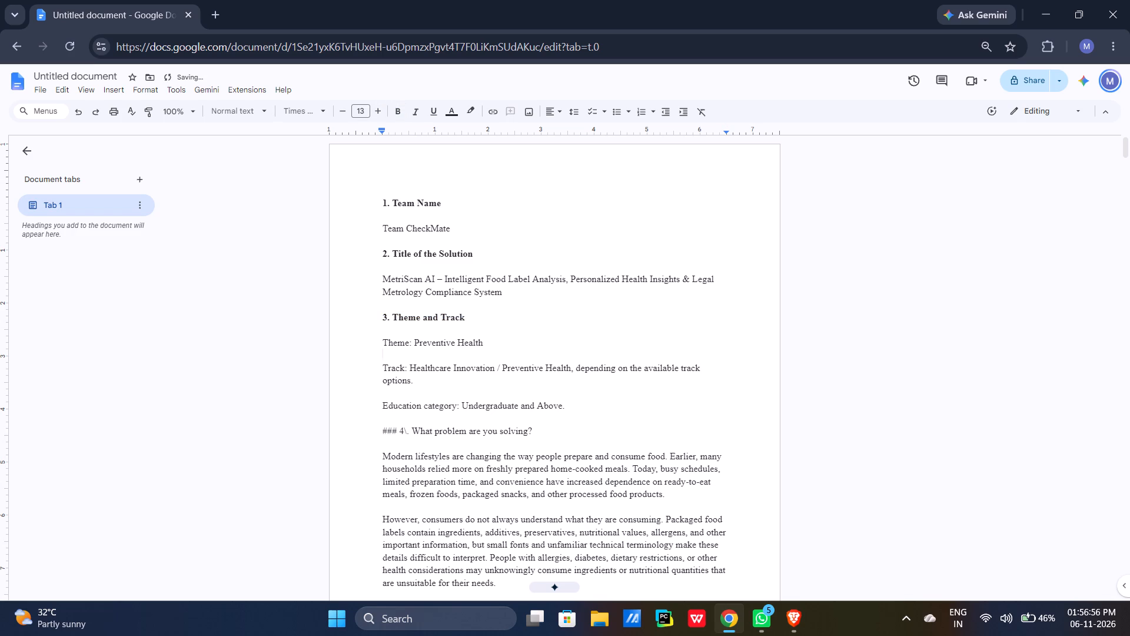
Remove the "###" and backslash from the fourth heading so it reads "4. What problem are you solving?", and make it bold.
{"action": "scroll", "coordinate": [462, 453], "scroll_direction": "down", "scroll_amount": 1}
{"action": "left_click", "coordinate": [398, 366]}
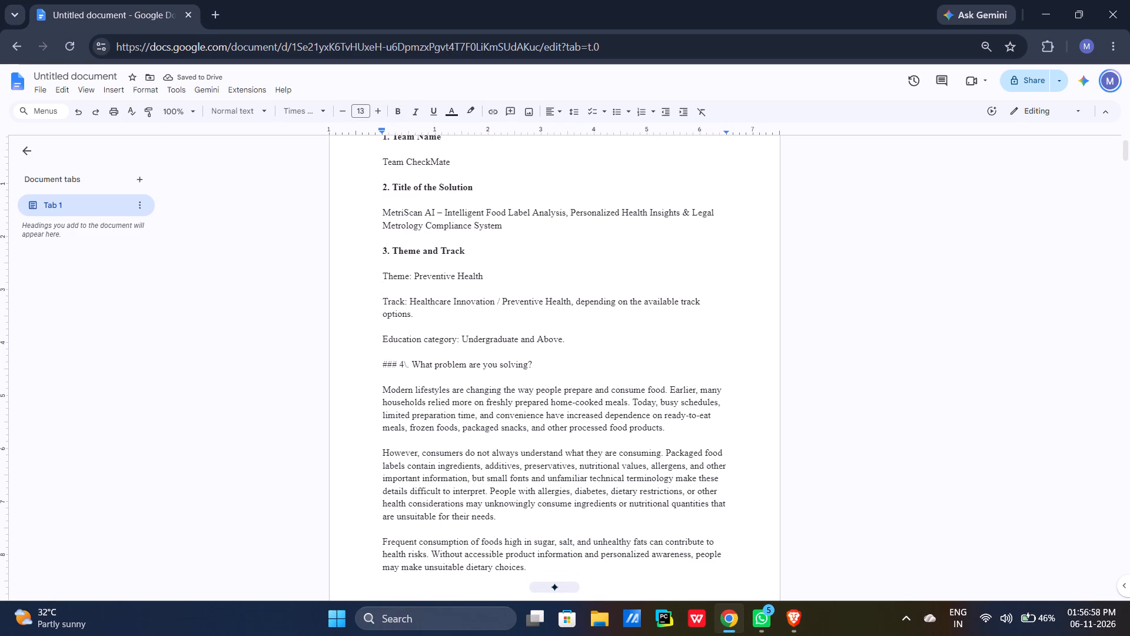
{"action": "key", "text": "BackSpace"}
{"action": "key", "text": "BackSpace"}
{"action": "key", "text": "BackSpace"}
{"action": "key", "text": "BackSpace"}
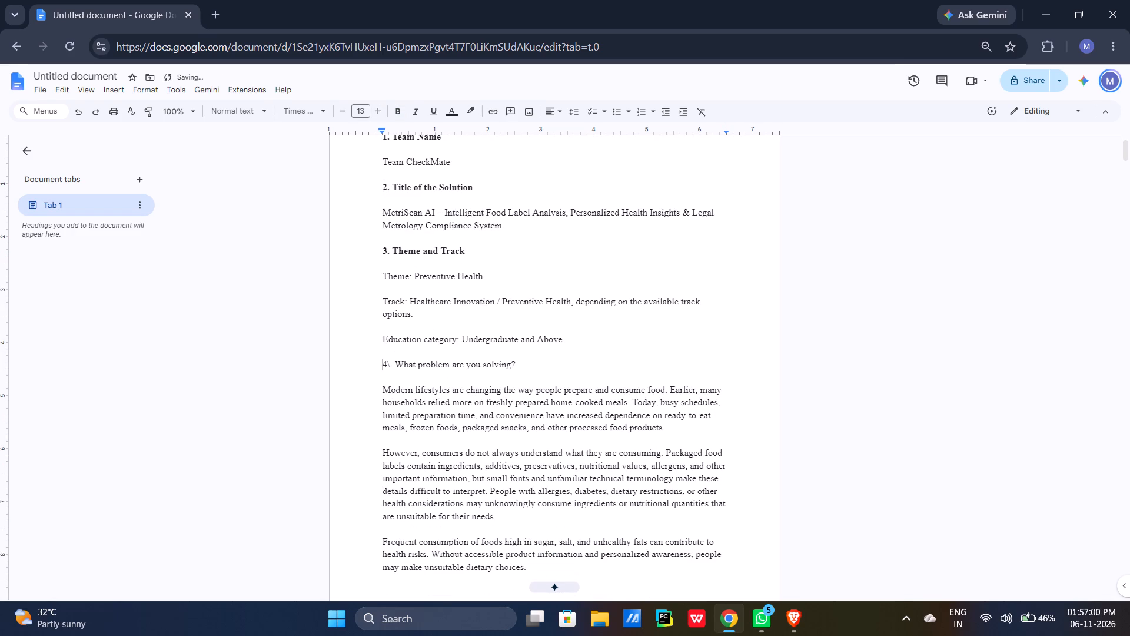
{"action": "left_click", "coordinate": [390, 364]}
{"action": "key", "text": "BackSpace"}
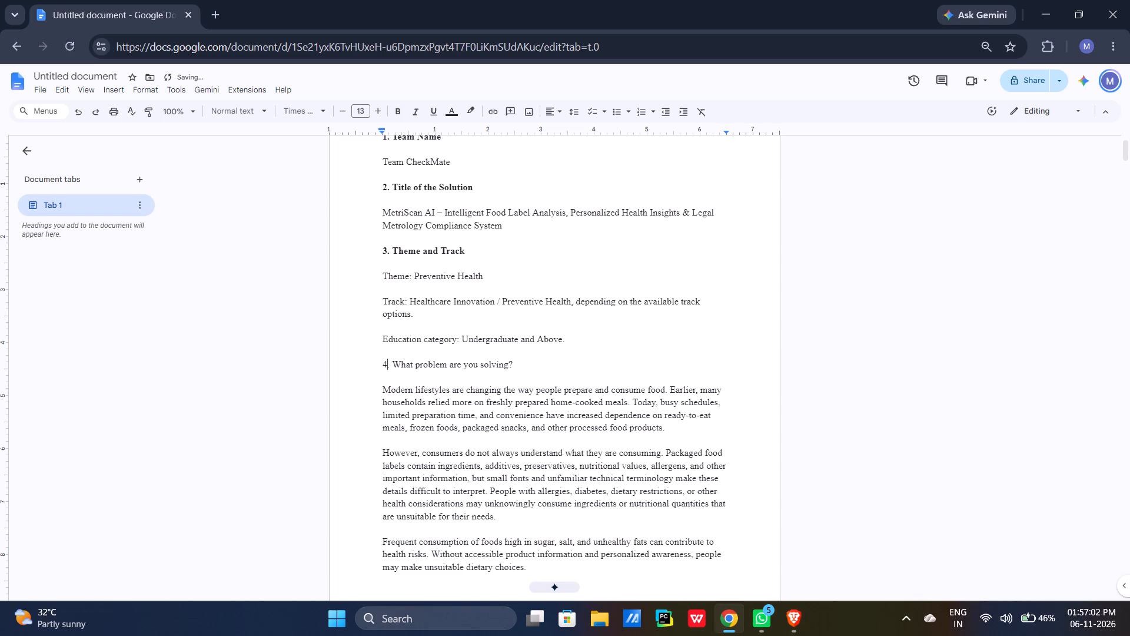
{"action": "left_click_drag", "start_coordinate": [515, 361], "coordinate": [391, 360]}
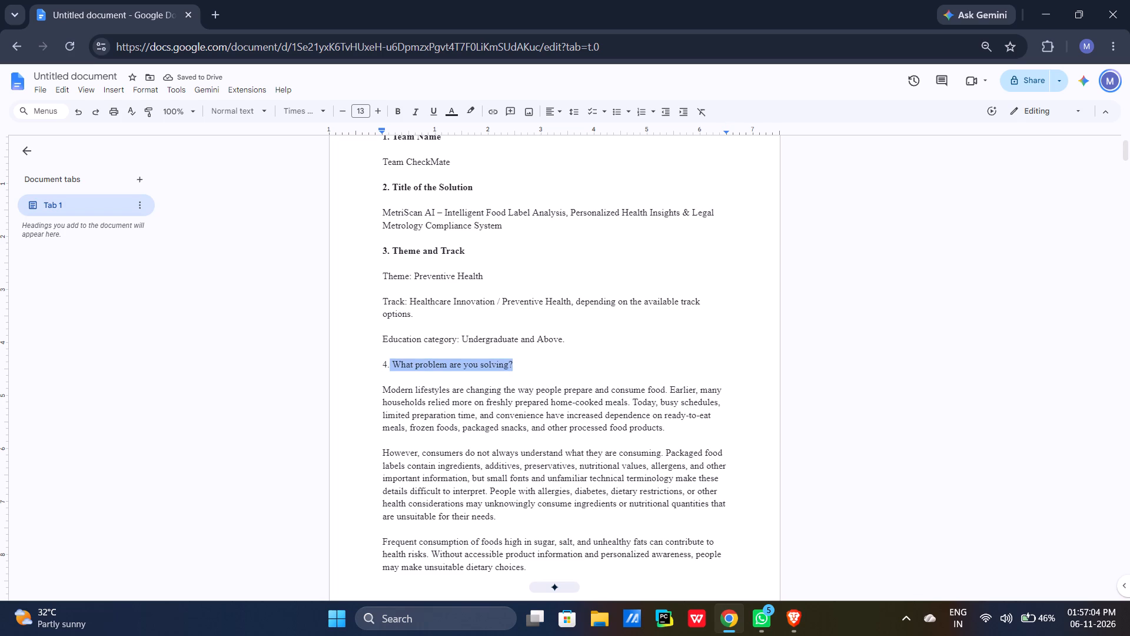
{"action": "left_click_drag", "start_coordinate": [391, 360], "coordinate": [383, 363]}
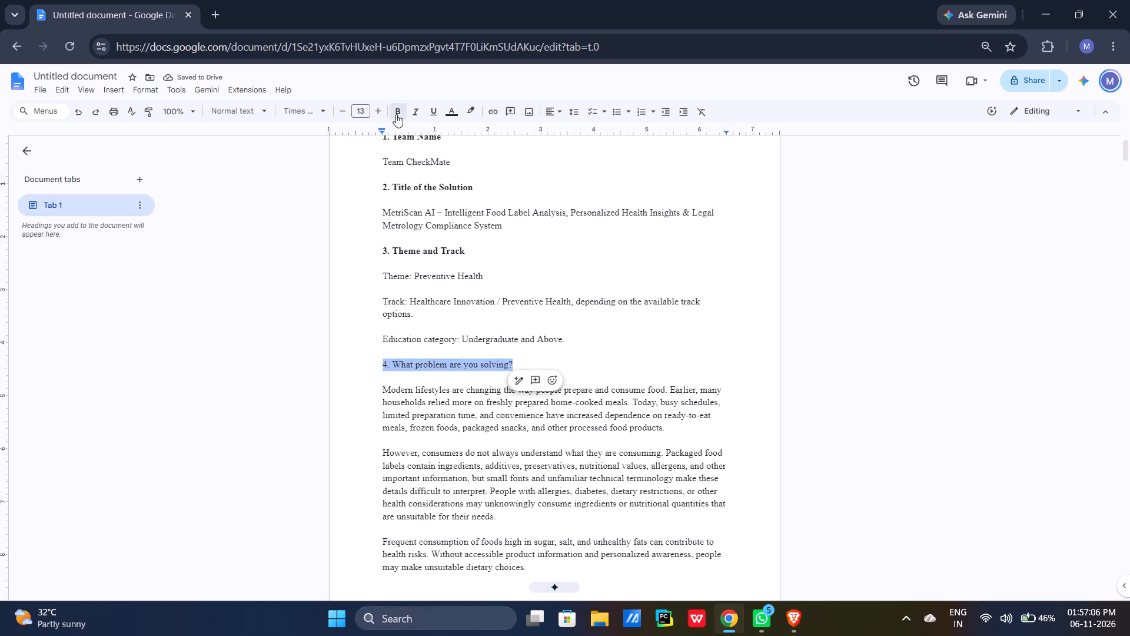
{"action": "left_click", "coordinate": [396, 114]}
Strip the "###" and backslash from heading 5 so it reads "5. Where is the problem observed, and who is affected?", and make it bold.
{"action": "scroll", "coordinate": [417, 303], "scroll_direction": "down", "scroll_amount": 2}
{"action": "scroll", "coordinate": [541, 478], "scroll_direction": "down", "scroll_amount": 2}
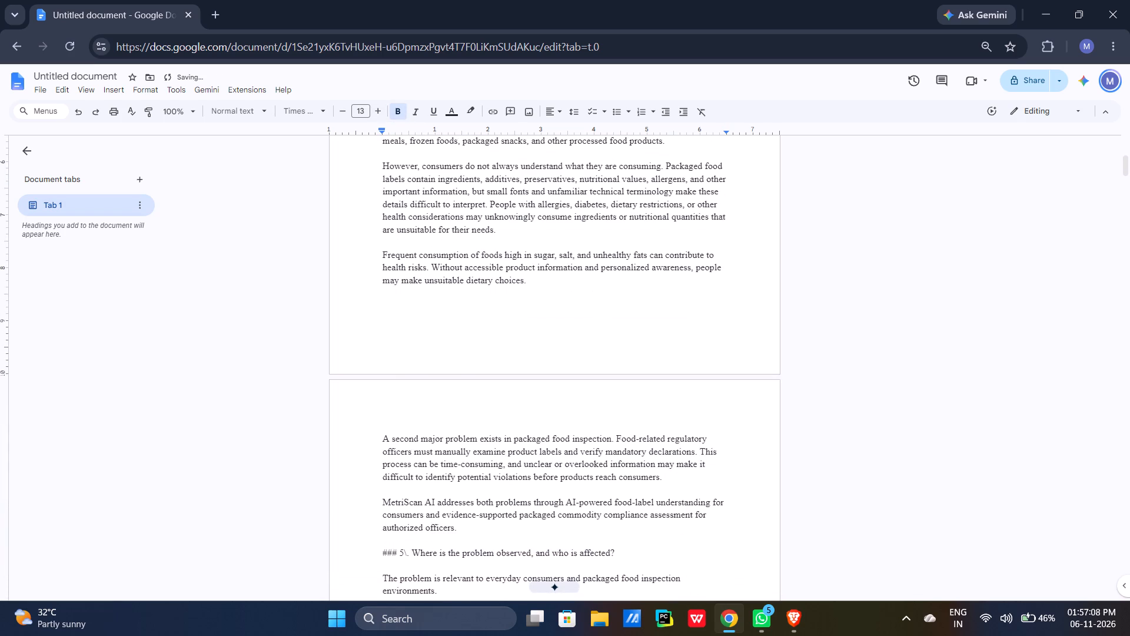
{"action": "scroll", "coordinate": [523, 469], "scroll_direction": "down", "scroll_amount": 2}
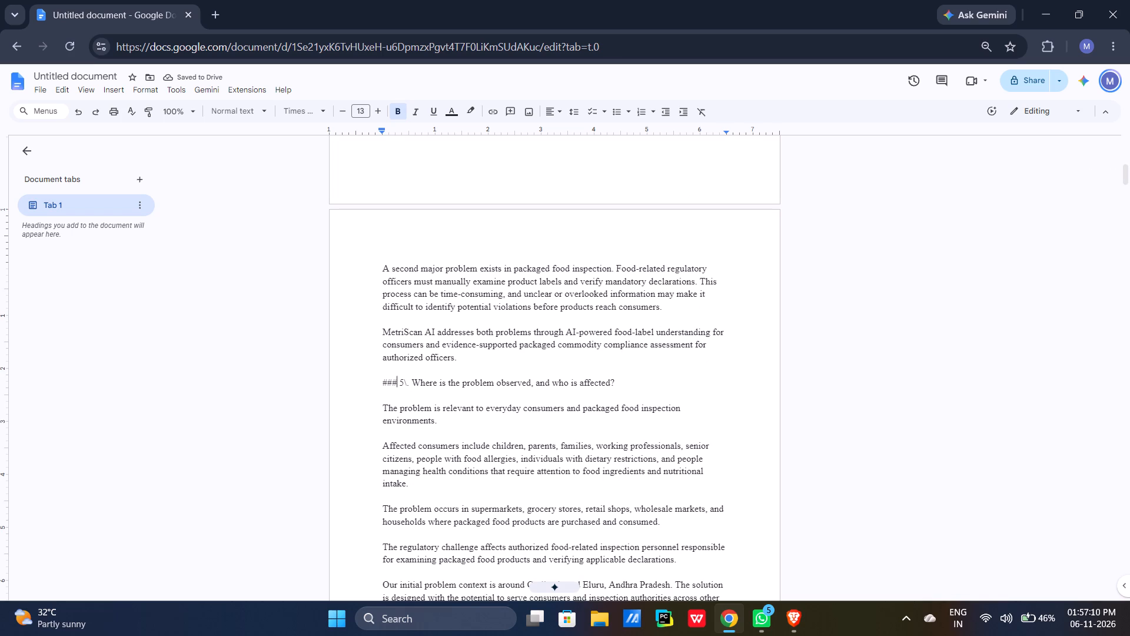
{"action": "left_click", "coordinate": [398, 385]}
{"action": "key", "text": "BackSpace"}
{"action": "key", "text": "BackSpace"}
{"action": "key", "text": "BackSpace"}
{"action": "key", "text": "Right"}
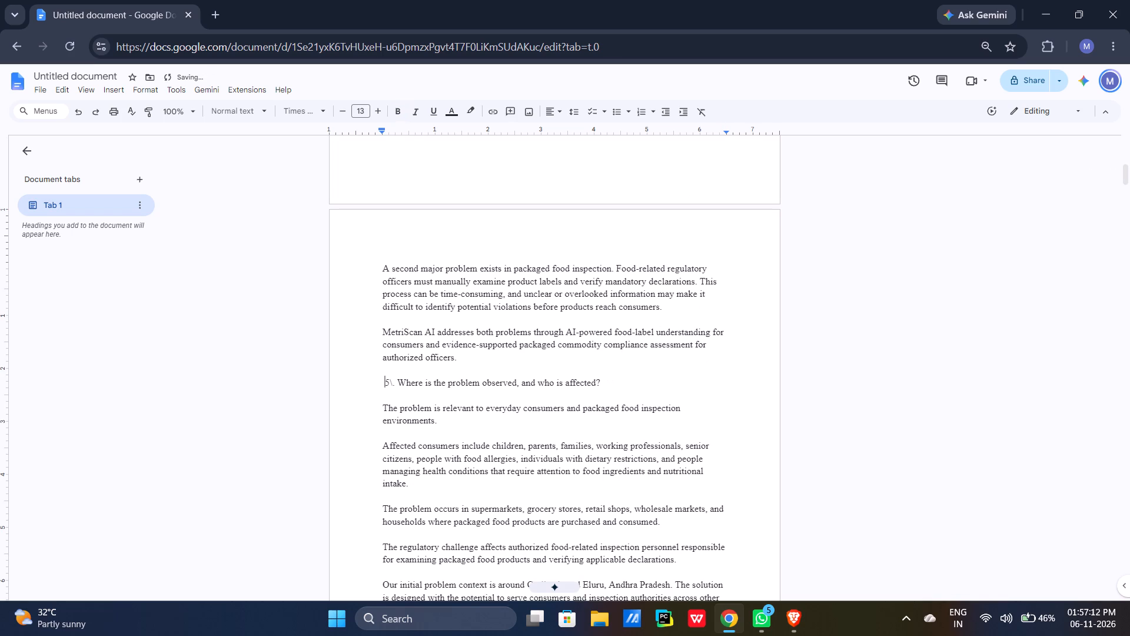
{"action": "key", "text": "BackSpace"}
{"action": "left_click", "coordinate": [388, 383]}
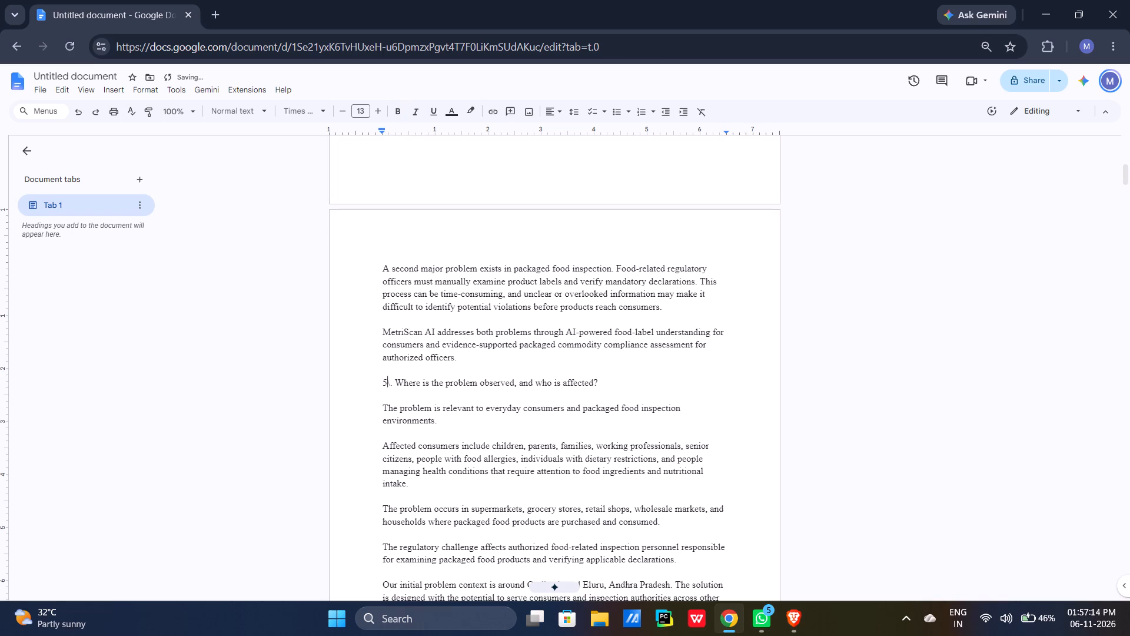
{"action": "key", "text": "Right"}
{"action": "key", "text": "BackSpace"}
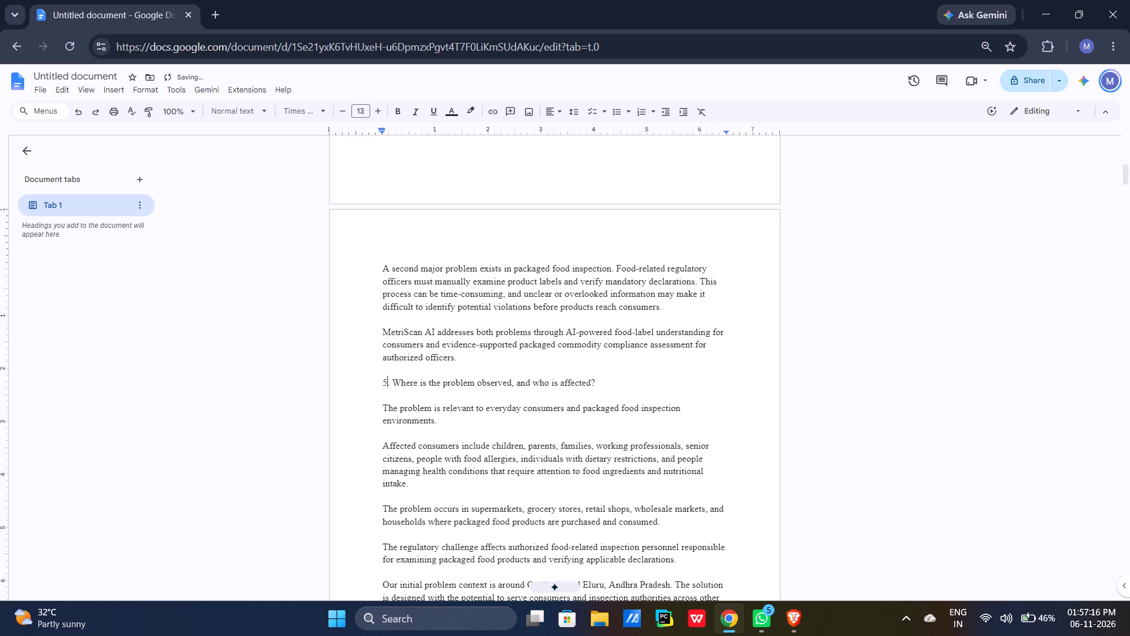
{"action": "left_click_drag", "start_coordinate": [601, 379], "coordinate": [377, 384]}
{"action": "left_click", "coordinate": [398, 111]}
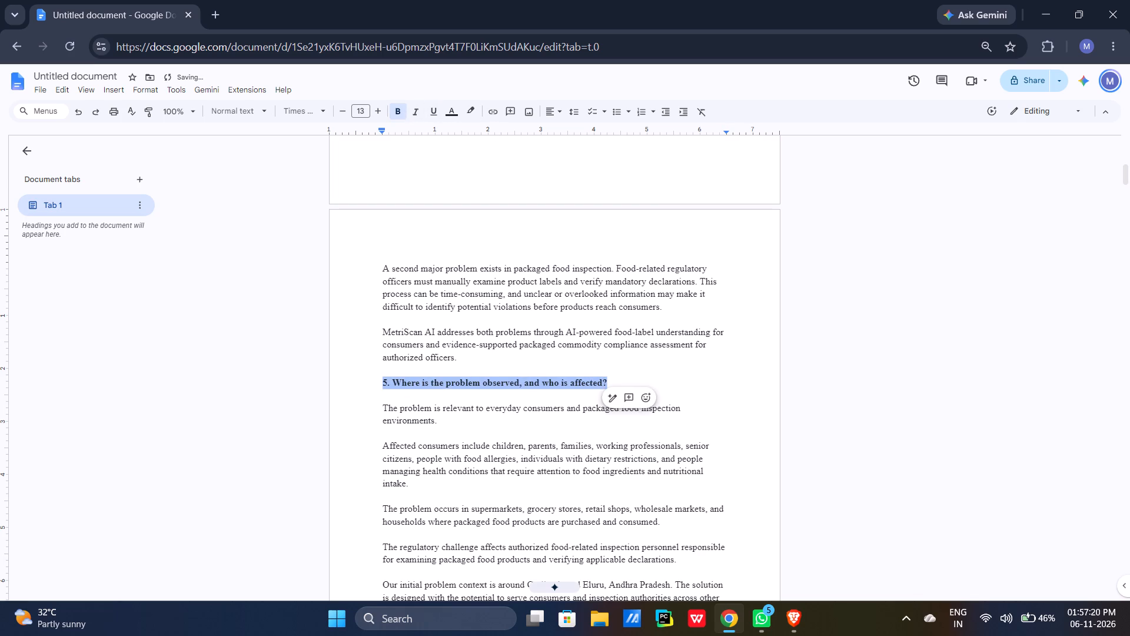
Remove the "###" and backslash from the sixth heading so it reads "6. What is your proposed solution?", and make it bold.
{"action": "scroll", "coordinate": [442, 329], "scroll_direction": "down", "scroll_amount": 1}
{"action": "scroll", "coordinate": [426, 451], "scroll_direction": "down", "scroll_amount": 1}
{"action": "left_click", "coordinate": [397, 456]}
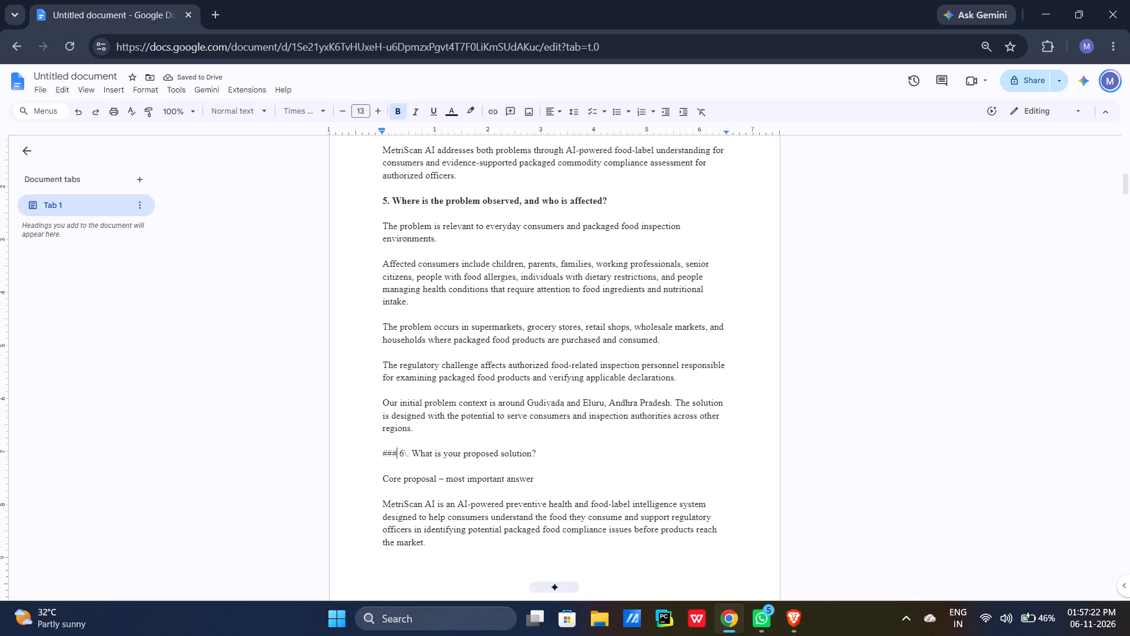
{"action": "key", "text": "Right"}
{"action": "key", "text": "BackSpace"}
{"action": "key", "text": "BackSpace"}
{"action": "key", "text": "BackSpace"}
{"action": "key", "text": "BackSpace"}
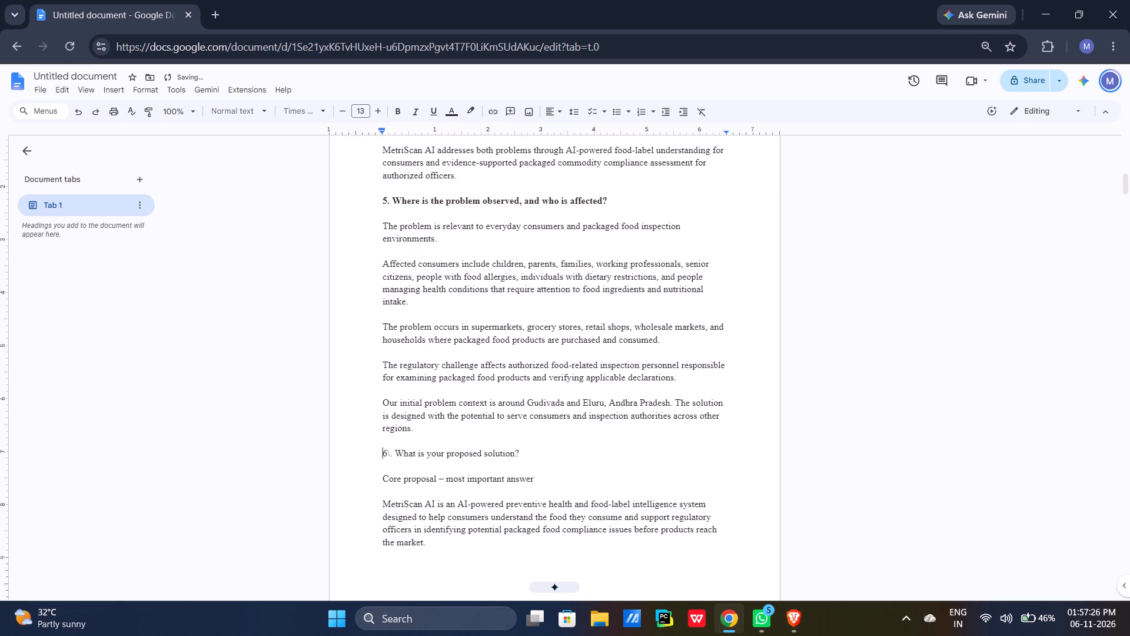
{"action": "left_click", "coordinate": [391, 453]}
{"action": "key", "text": "Left"}
{"action": "key", "text": "BackSpace"}
{"action": "scroll", "coordinate": [451, 477], "scroll_direction": "down", "scroll_amount": 1}
{"action": "left_click_drag", "start_coordinate": [516, 409], "coordinate": [373, 410]}
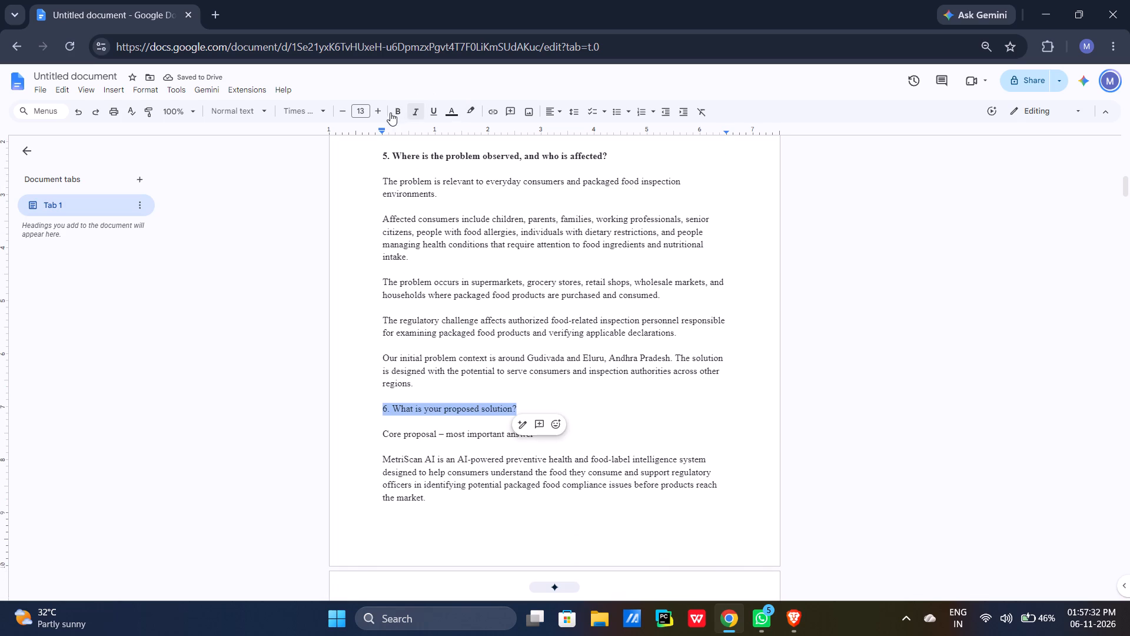
{"action": "double_click", "coordinate": [390, 112]}
{"action": "left_click", "coordinate": [403, 111]}
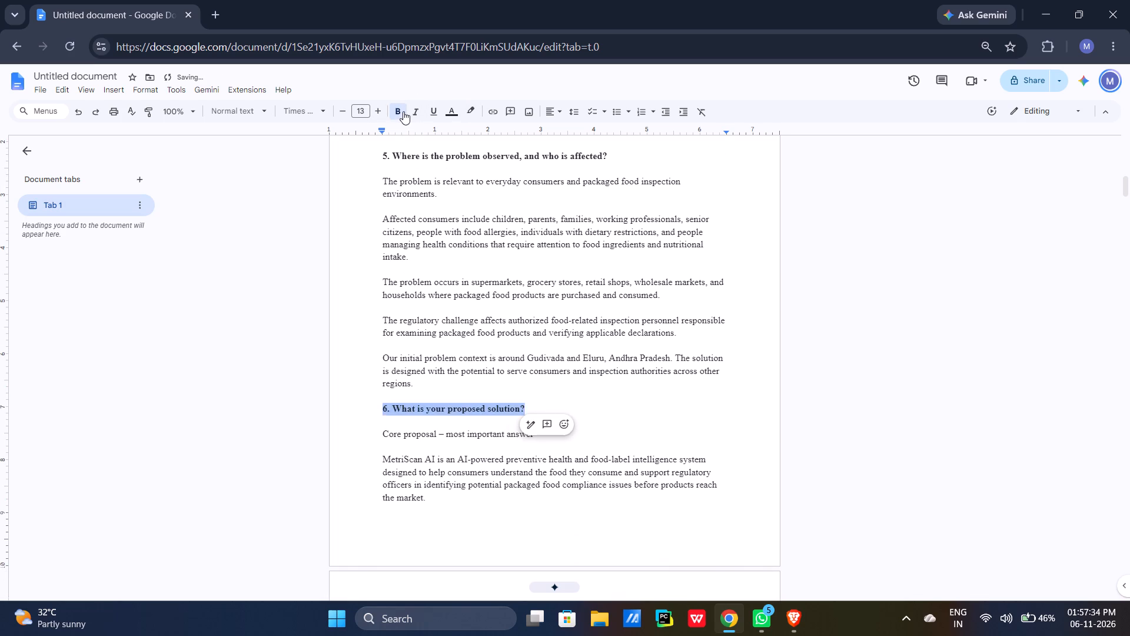
Remove the "###" and backslash from heading 7 so it reads "7. What is innovative or different about your solution?", and make it bold.
{"action": "scroll", "coordinate": [421, 393], "scroll_direction": "down", "scroll_amount": 1}
{"action": "scroll", "coordinate": [486, 399], "scroll_direction": "down", "scroll_amount": 2}
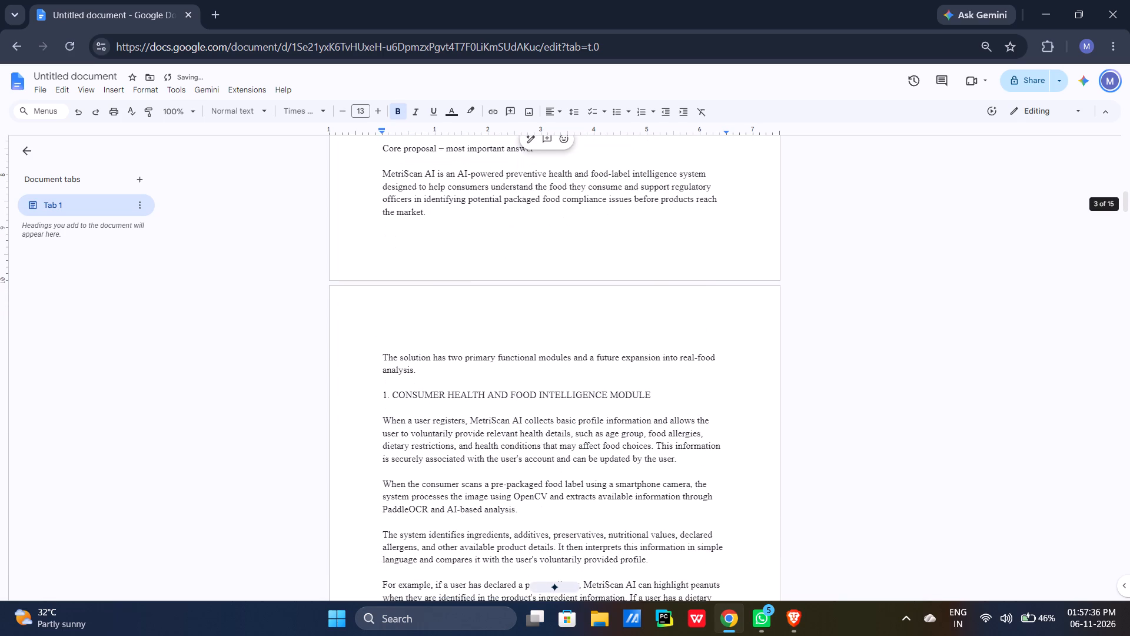
{"action": "scroll", "coordinate": [505, 412], "scroll_direction": "down", "scroll_amount": 3}
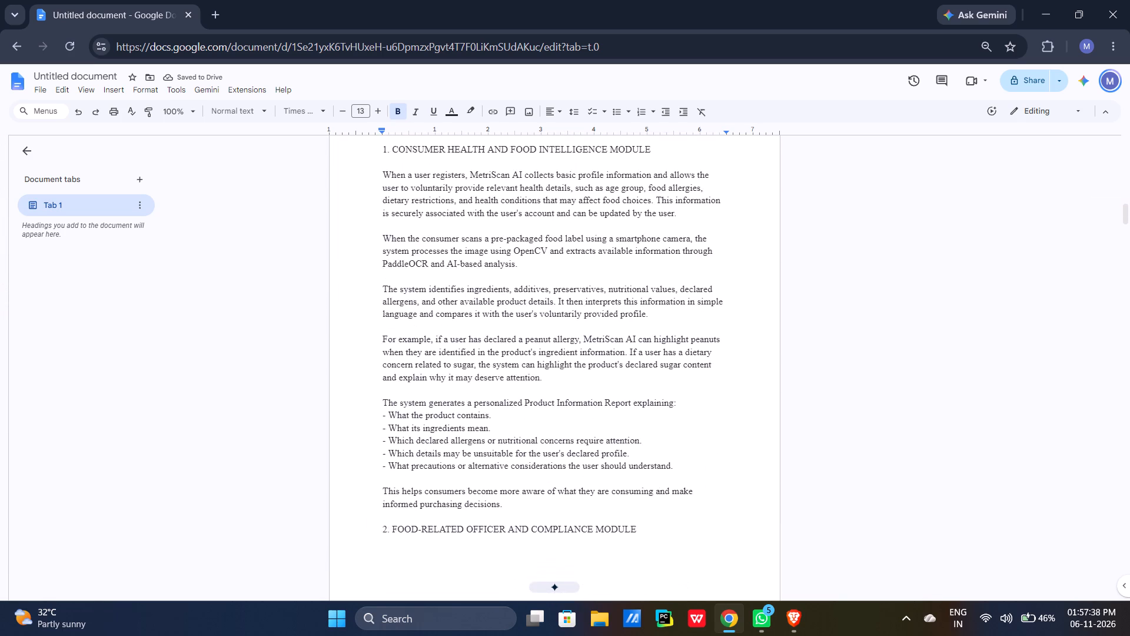
{"action": "scroll", "coordinate": [505, 412], "scroll_direction": "down", "scroll_amount": 1}
{"action": "scroll", "coordinate": [447, 413], "scroll_direction": "down", "scroll_amount": 4}
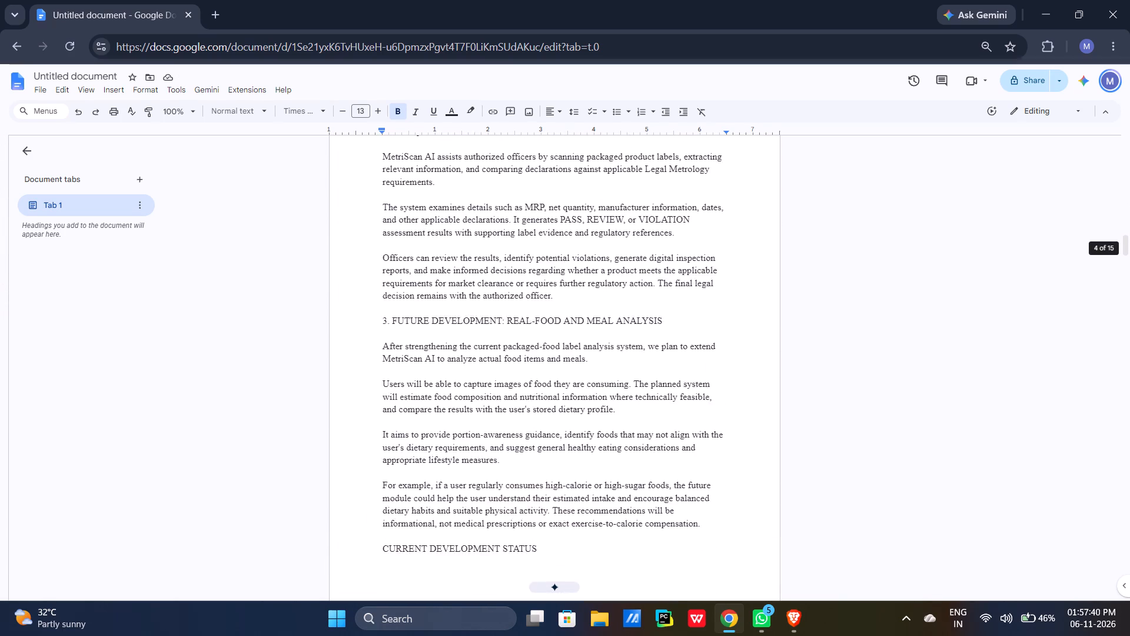
{"action": "scroll", "coordinate": [447, 413], "scroll_direction": "down", "scroll_amount": 5}
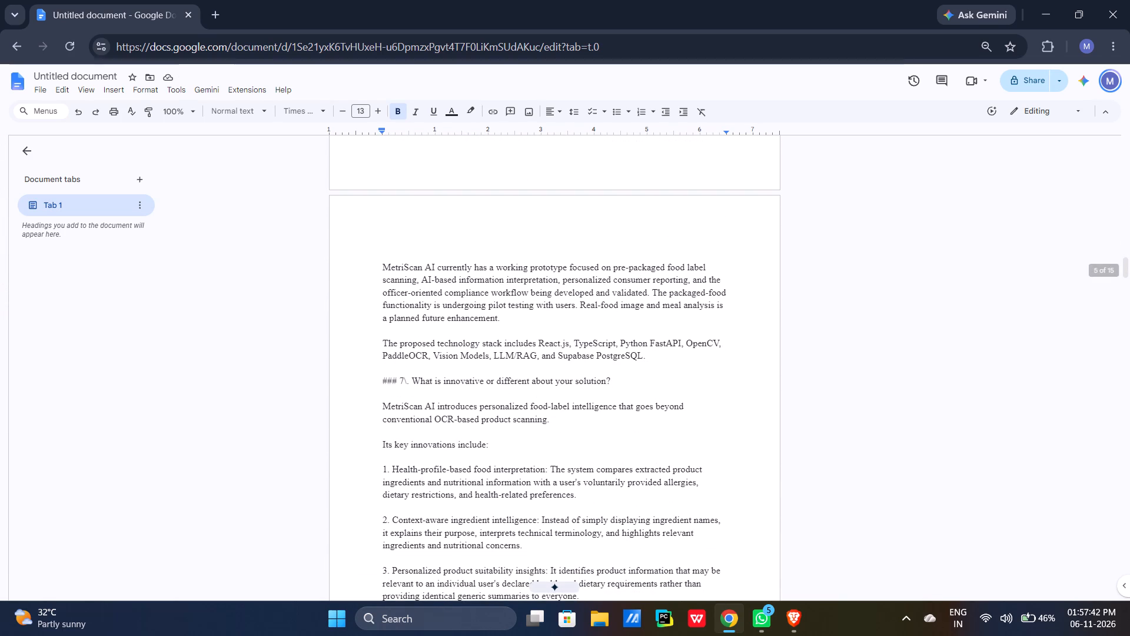
{"action": "left_click", "coordinate": [399, 383]}
{"action": "key", "text": "BackSpace"}
{"action": "key", "text": "BackSpace"}
{"action": "key", "text": "BackSpace"}
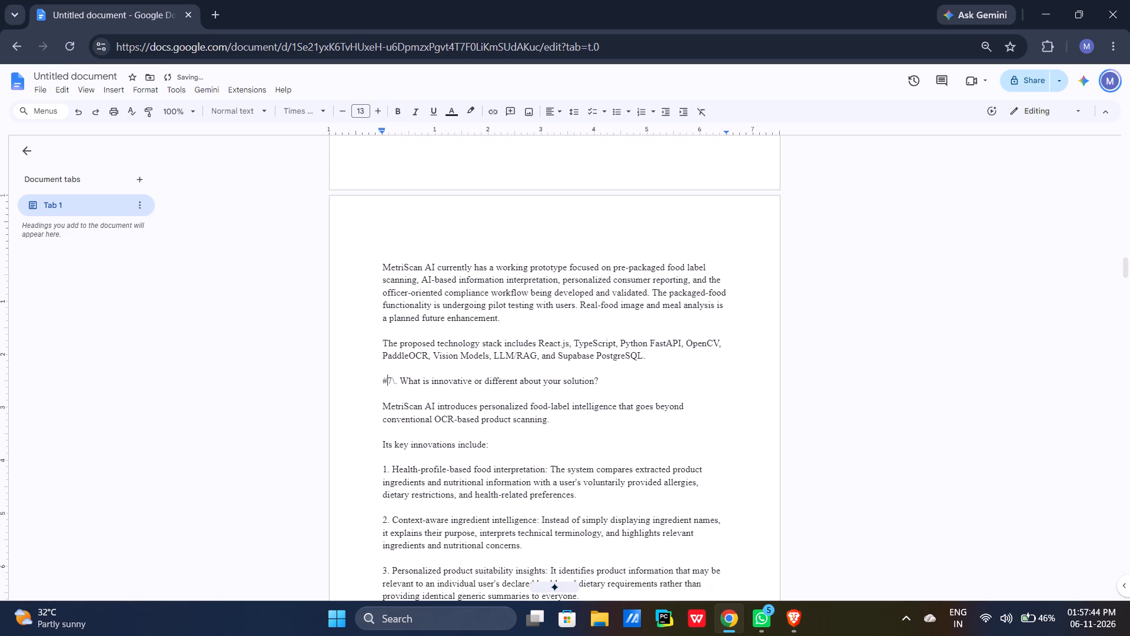
{"action": "key", "text": "BackSpace"}
{"action": "key", "text": "Right"}
{"action": "key", "text": "Right"}
{"action": "key", "text": "BackSpace"}
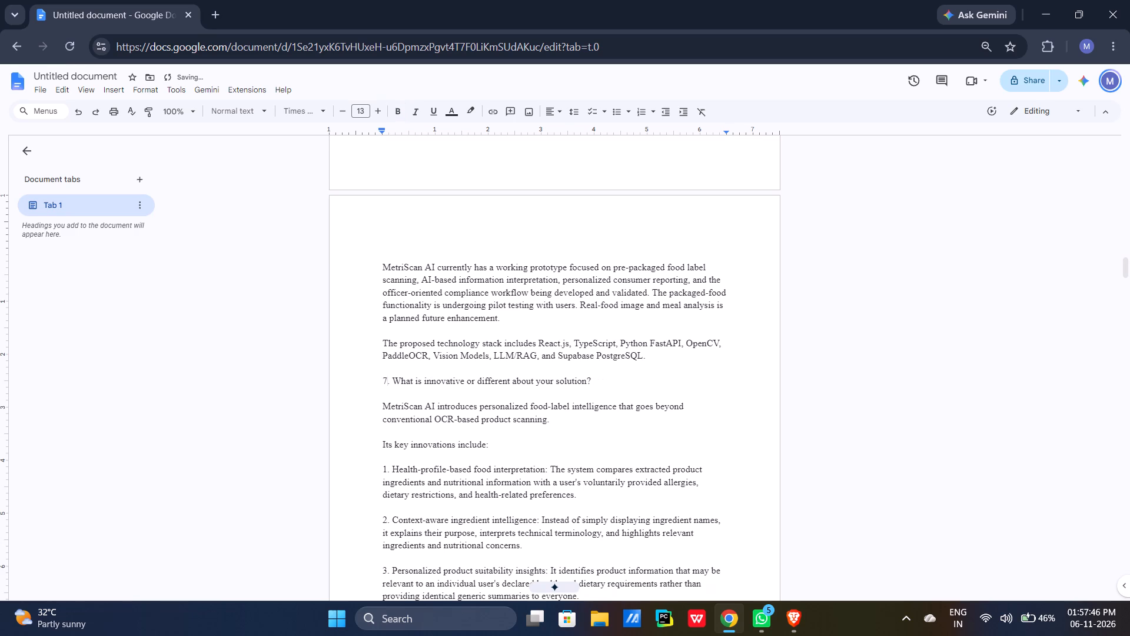
{"action": "left_click_drag", "start_coordinate": [591, 377], "coordinate": [375, 386]}
{"action": "left_click", "coordinate": [395, 116]}
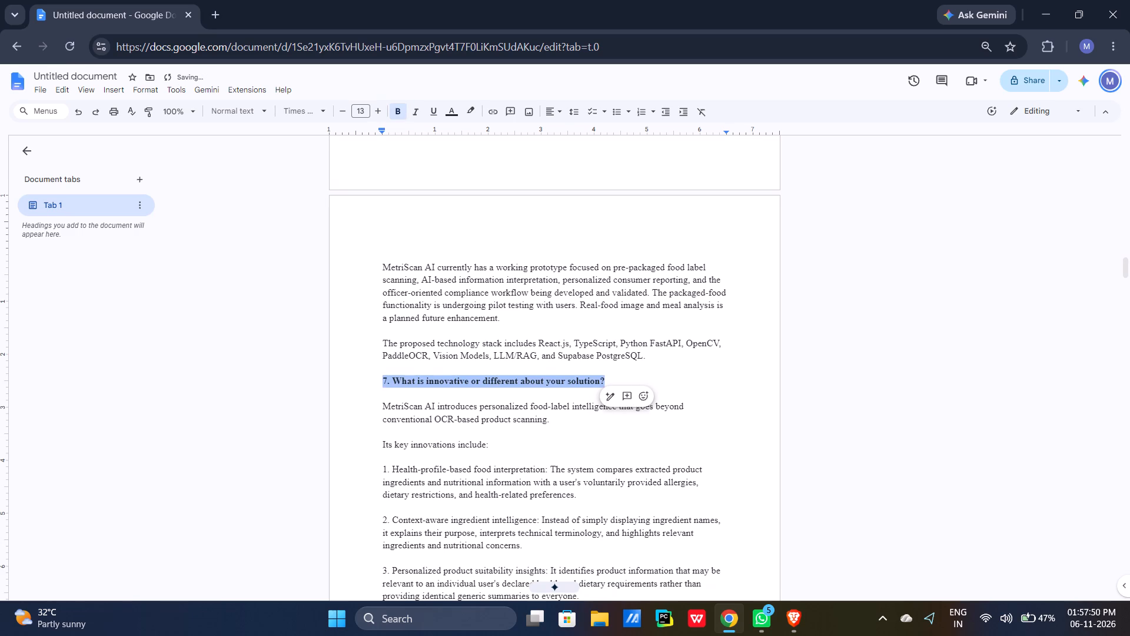
Remove the "###" and backslash from the eighth heading so it reads "8. How does your solution work?", and make it bold.
{"action": "scroll", "coordinate": [481, 426], "scroll_direction": "down", "scroll_amount": 6}
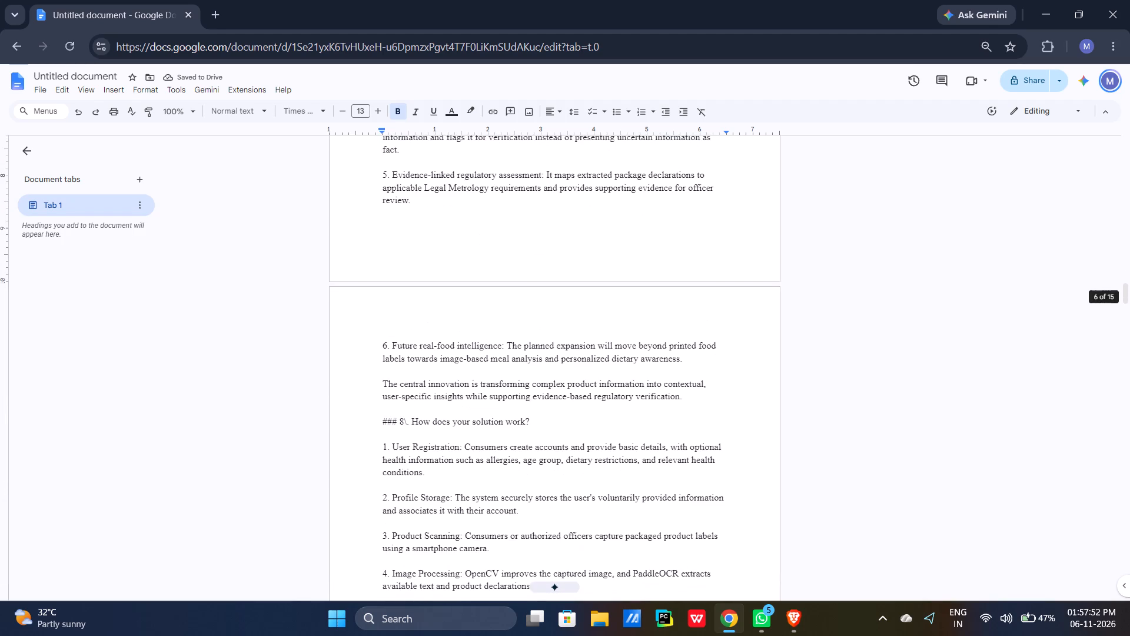
{"action": "left_click", "coordinate": [400, 420]}
{"action": "key", "text": "BackSpace"}
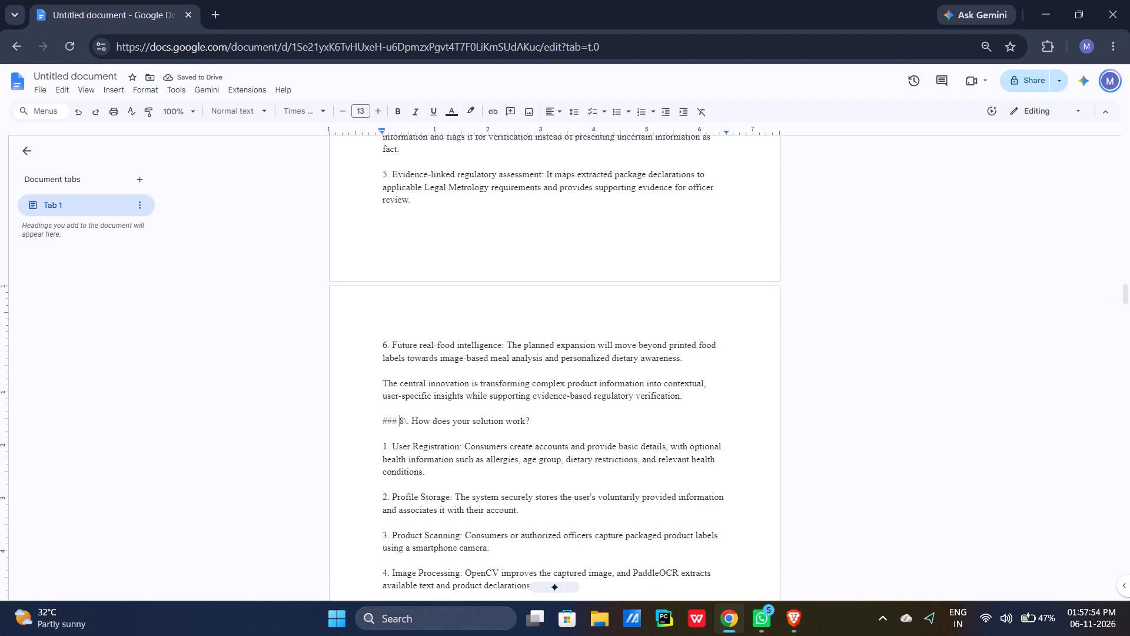
{"action": "key", "text": "BackSpace"}
{"action": "key", "text": "BackSpace"}
{"action": "key", "text": "BackSpace"}
{"action": "key", "text": "Right"}
{"action": "key", "text": "Right"}
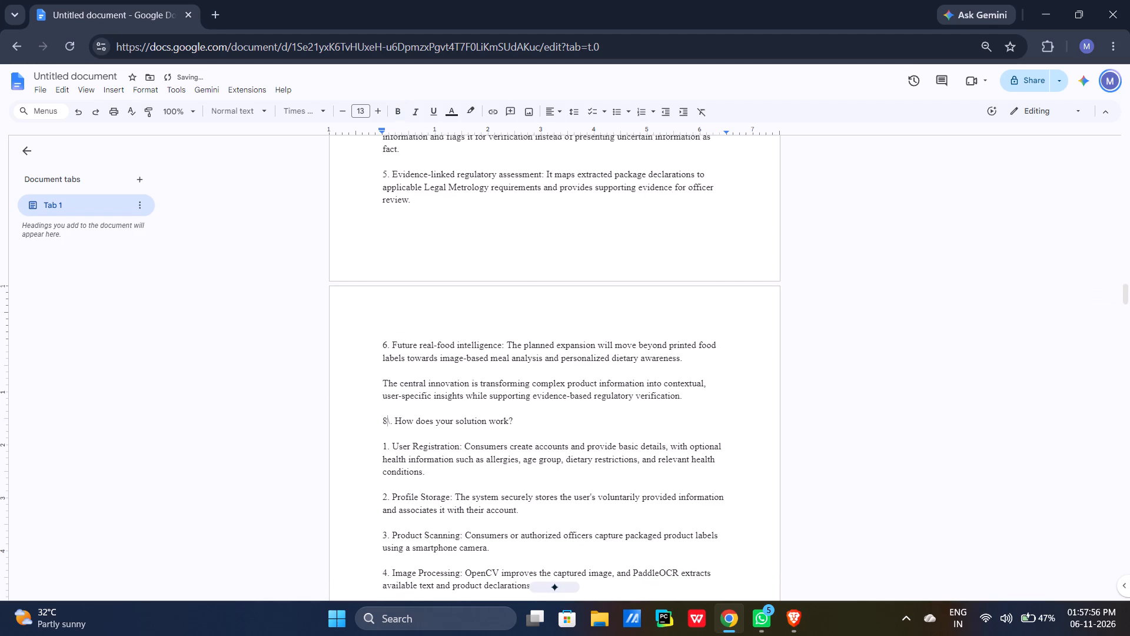
{"action": "key", "text": "BackSpace"}
{"action": "left_click_drag", "start_coordinate": [511, 422], "coordinate": [402, 417]}
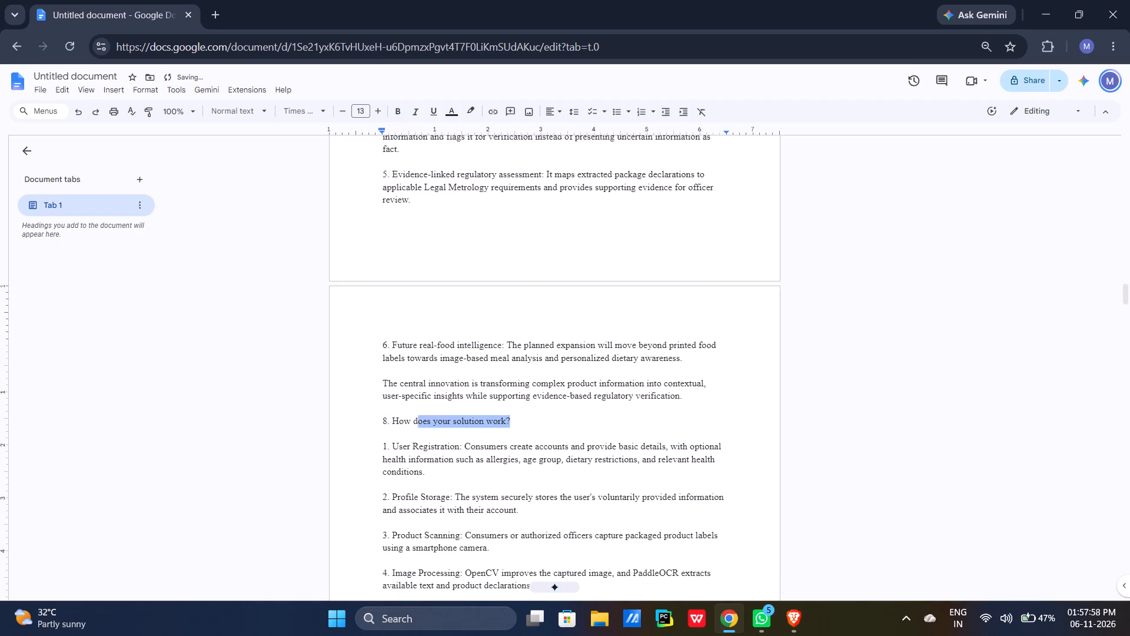
{"action": "left_click_drag", "start_coordinate": [402, 417], "coordinate": [368, 421]}
{"action": "left_click", "coordinate": [398, 111]}
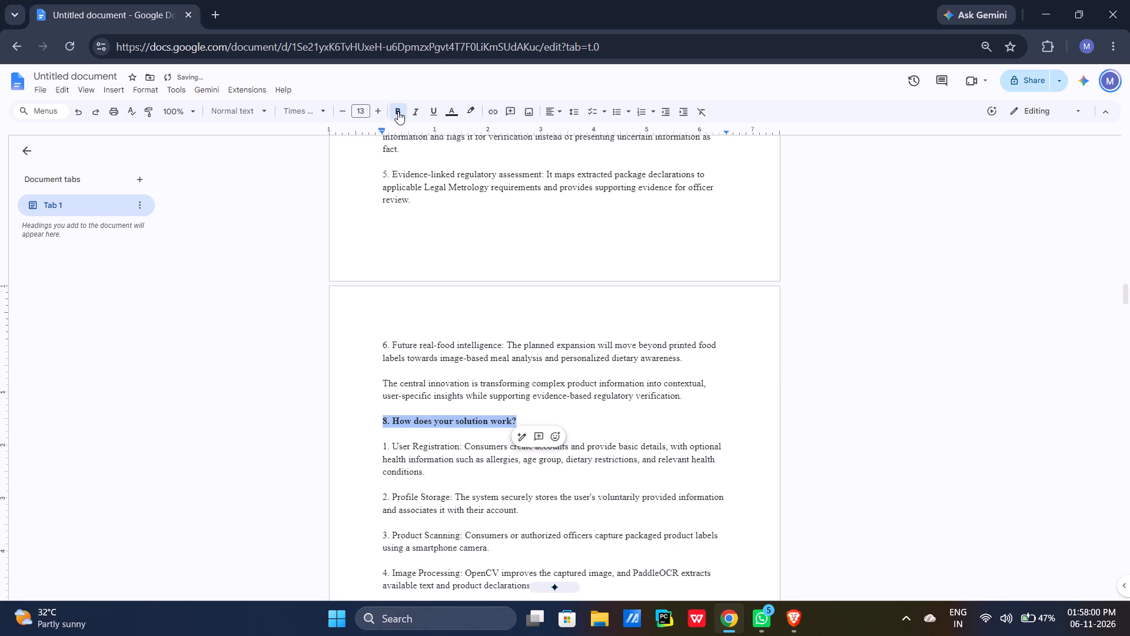
Remove the "###" and backslash from the ninth section heading so it reads "9. What stage is your solution at?", and make it bold.
{"action": "scroll", "coordinate": [600, 410], "scroll_direction": "down", "scroll_amount": 1}
{"action": "scroll", "coordinate": [517, 524], "scroll_direction": "down", "scroll_amount": 1}
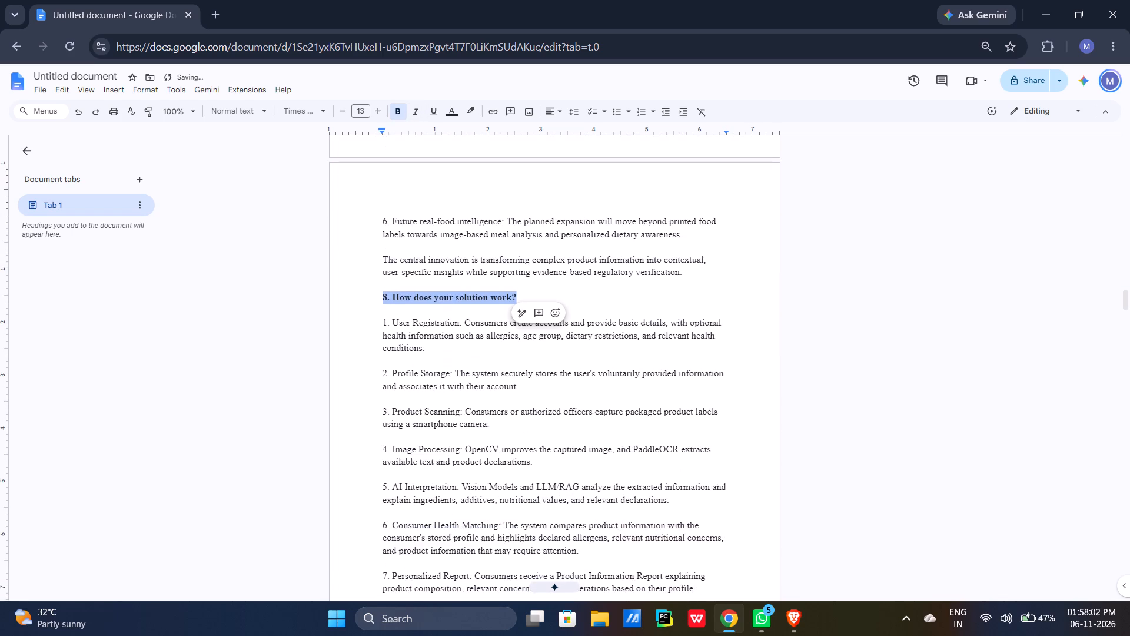
{"action": "scroll", "coordinate": [501, 479], "scroll_direction": "down", "scroll_amount": 3}
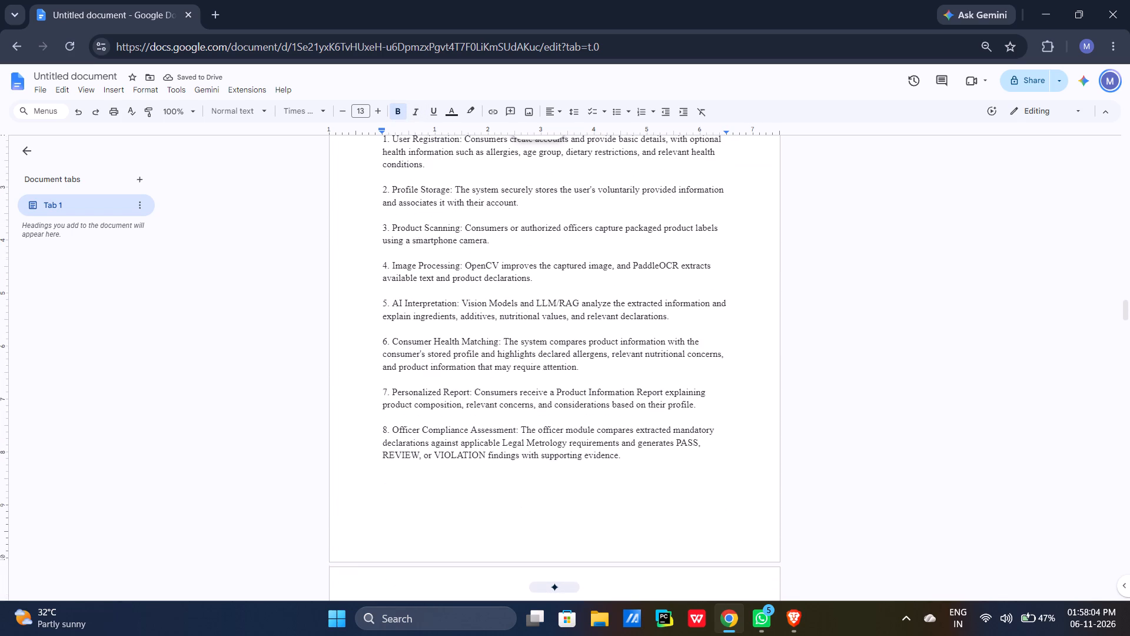
{"action": "scroll", "coordinate": [501, 479], "scroll_direction": "down", "scroll_amount": 3}
{"action": "left_click", "coordinate": [398, 450]}
{"action": "key", "text": "BackSpace"}
{"action": "key", "text": "BackSpace"}
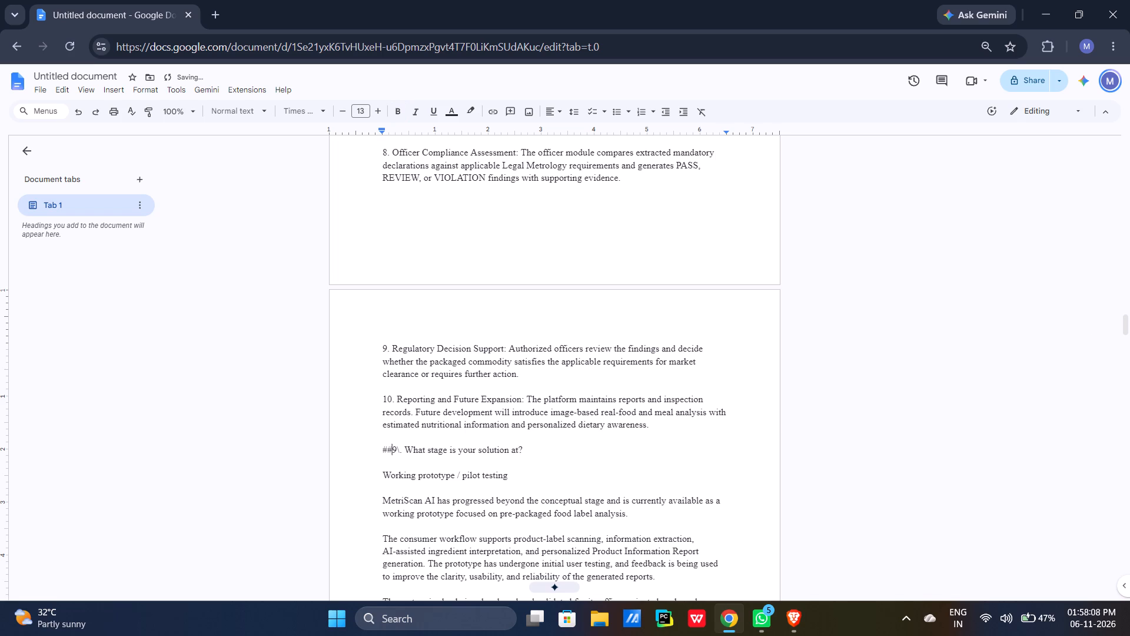
{"action": "key", "text": "BackSpace"}
{"action": "key", "text": "BackSpace"}
{"action": "key", "text": "Right"}
{"action": "key", "text": "Right"}
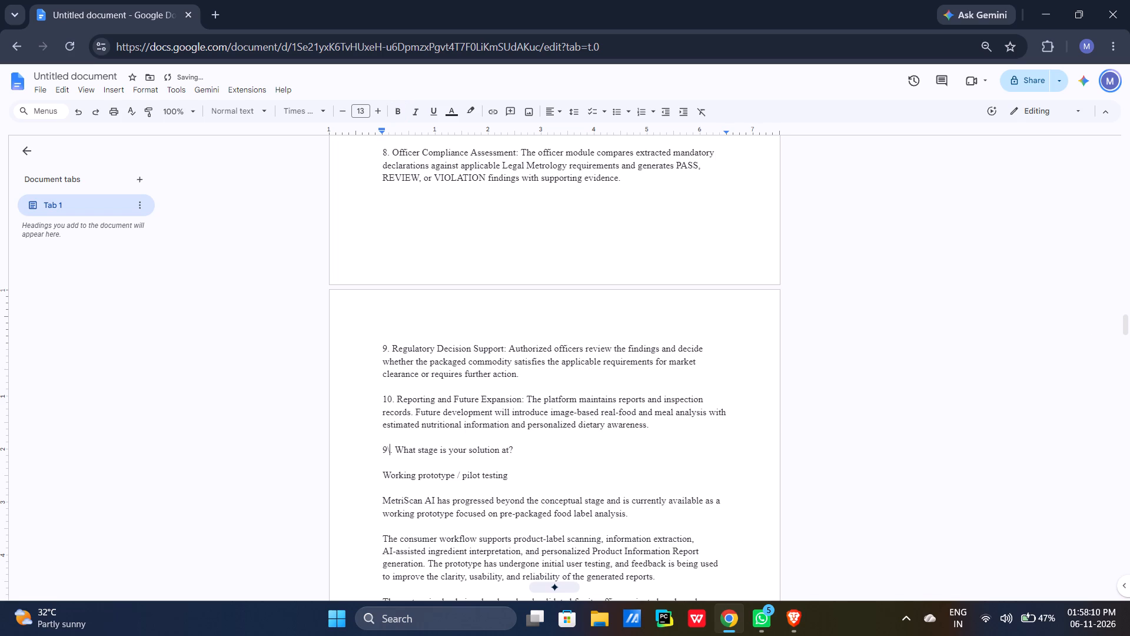
{"action": "key", "text": "BackSpace"}
{"action": "left_click_drag", "start_coordinate": [515, 448], "coordinate": [395, 455]}
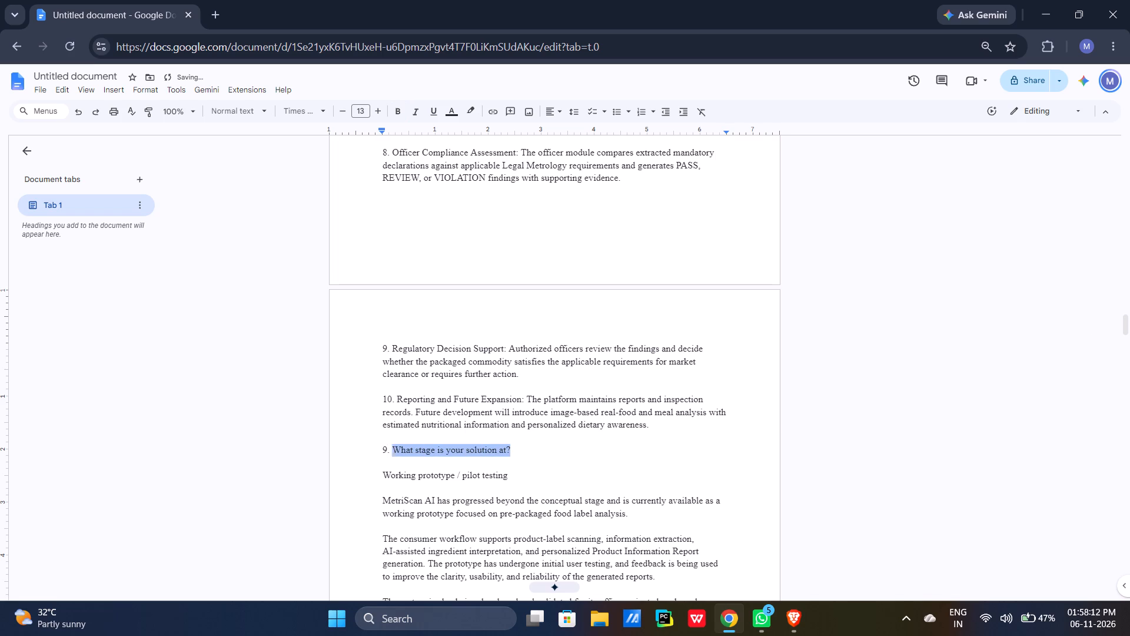
{"action": "left_click_drag", "start_coordinate": [395, 455], "coordinate": [375, 456]}
{"action": "left_click", "coordinate": [397, 110]}
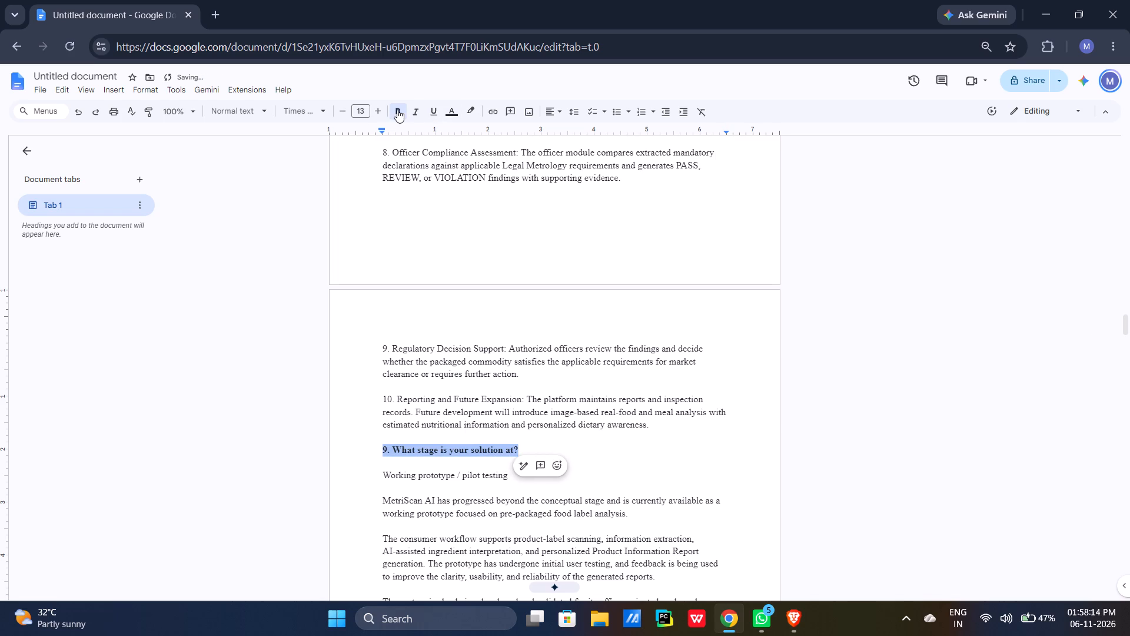
{"action": "scroll", "coordinate": [415, 452], "scroll_direction": "down", "scroll_amount": 1}
{"action": "left_click", "coordinate": [492, 457]}
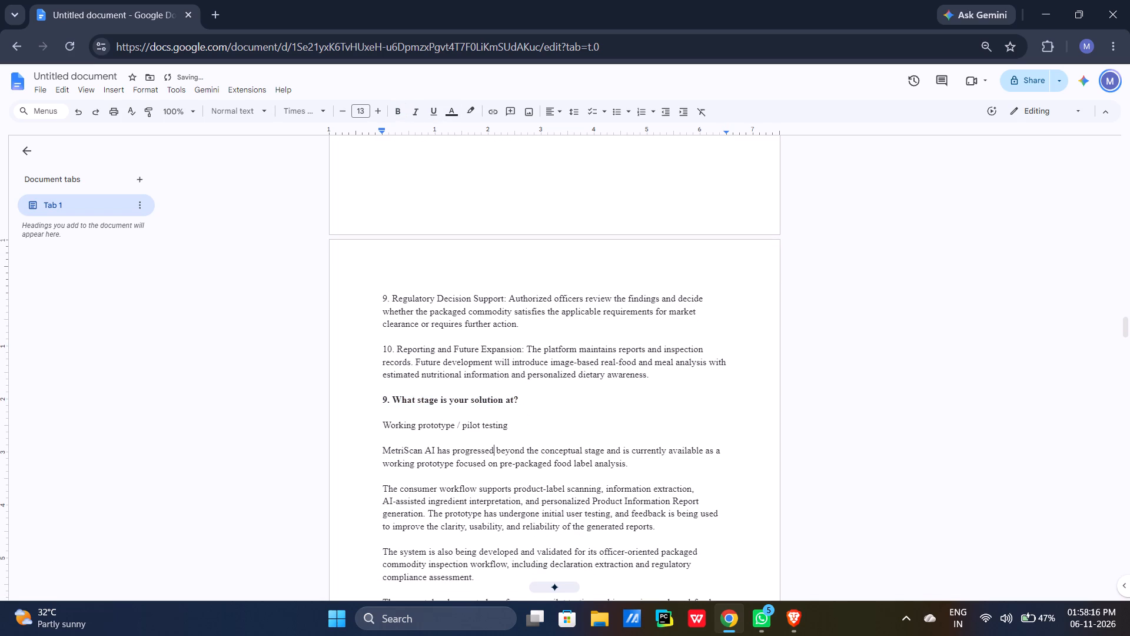
Remove the "###" and backslash from the tenth heading so it reads "10. Who will benefit and what impact will it create?", and make it bold.
{"action": "left_click", "coordinate": [490, 432]}
{"action": "left_click", "coordinate": [526, 425]}
{"action": "scroll", "coordinate": [533, 463], "scroll_direction": "down", "scroll_amount": 1}
{"action": "scroll", "coordinate": [474, 467], "scroll_direction": "down", "scroll_amount": 1}
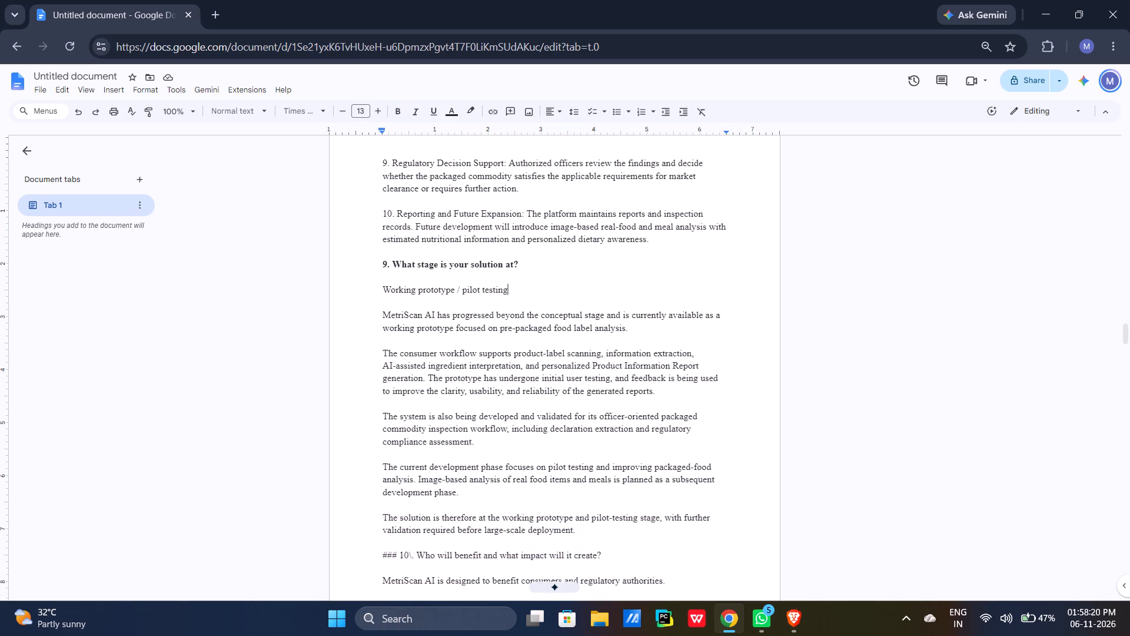
{"action": "scroll", "coordinate": [474, 467], "scroll_direction": "down", "scroll_amount": 2}
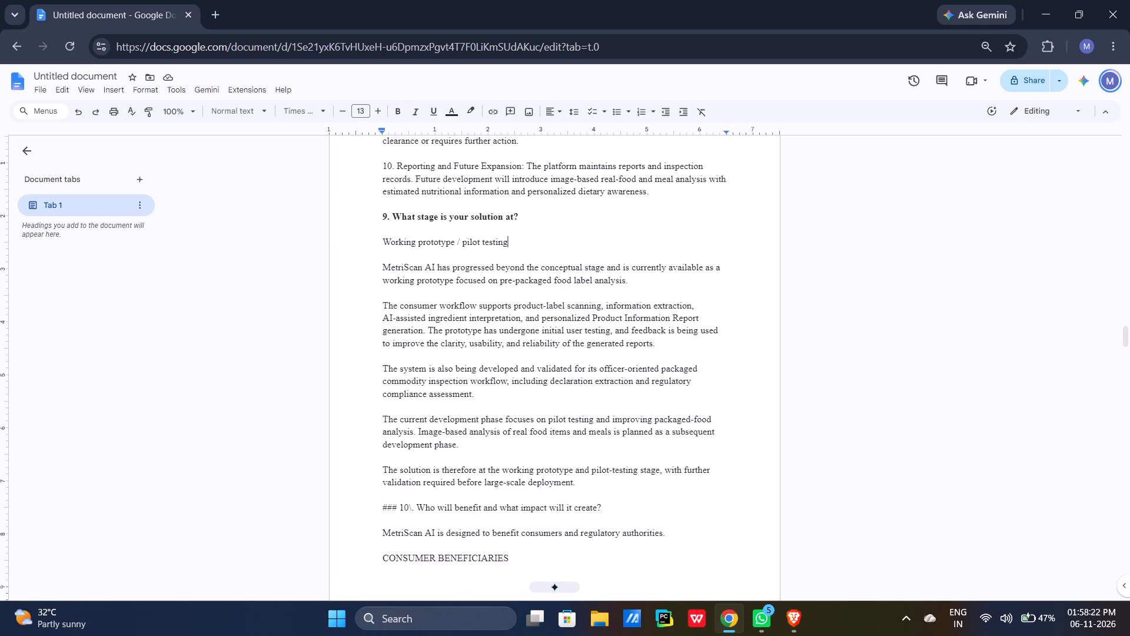
{"action": "left_click", "coordinate": [401, 508]}
{"action": "key", "text": "Right"}
{"action": "key", "text": "BackSpace"}
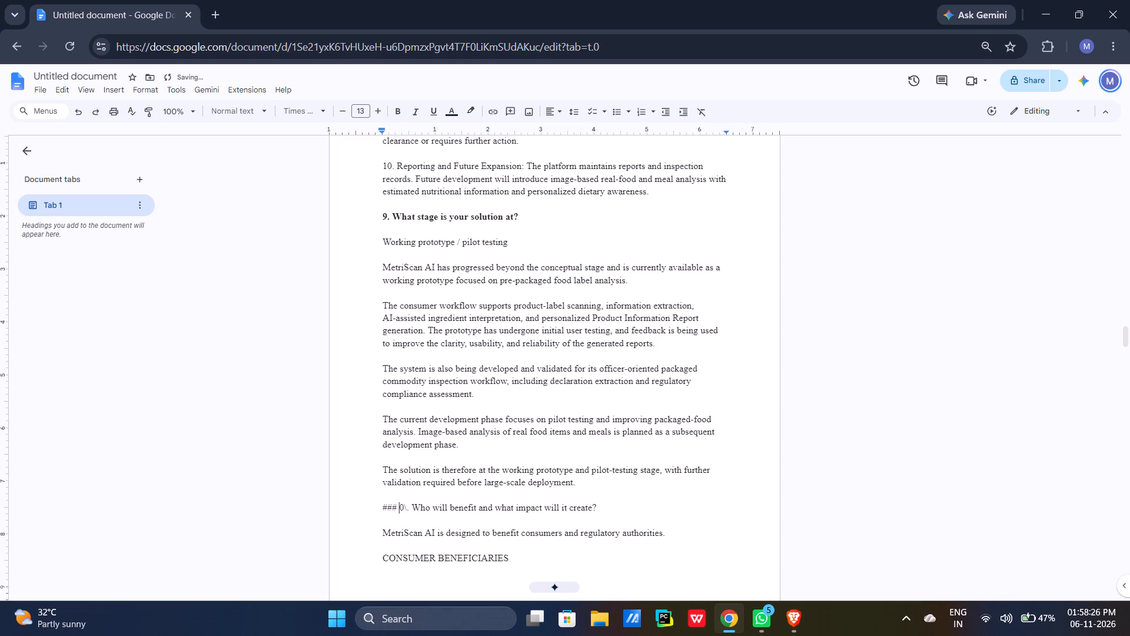
{"action": "key", "text": "1"}
{"action": "key", "text": "Left"}
{"action": "key", "text": "BackSpace"}
{"action": "key", "text": "BackSpace"}
{"action": "key", "text": "BackSpace"}
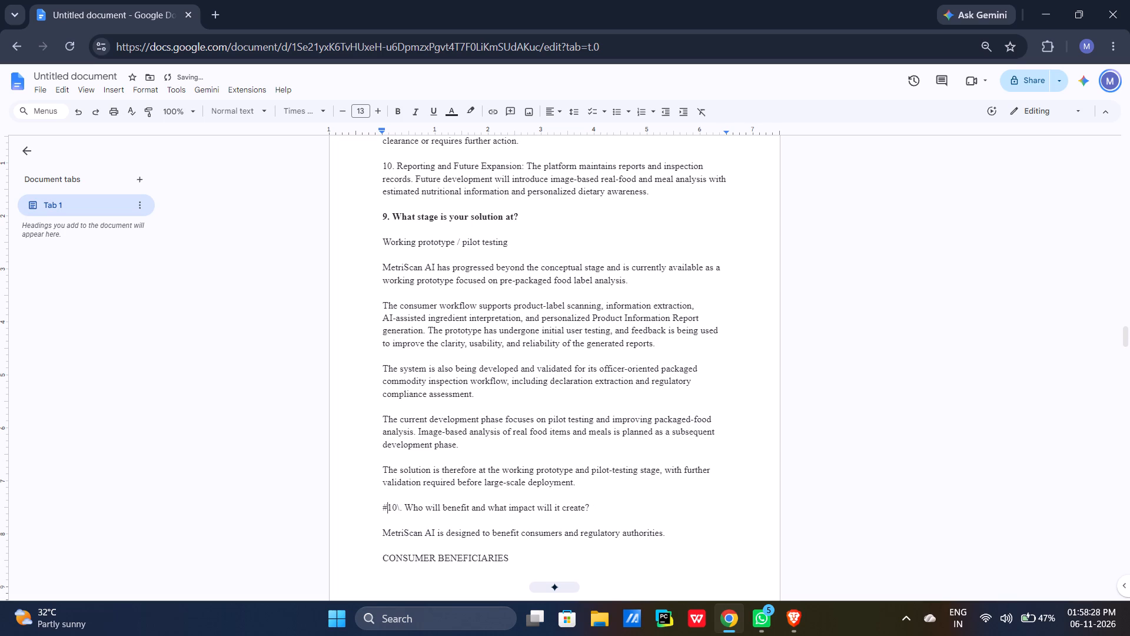
{"action": "key", "text": "BackSpace"}
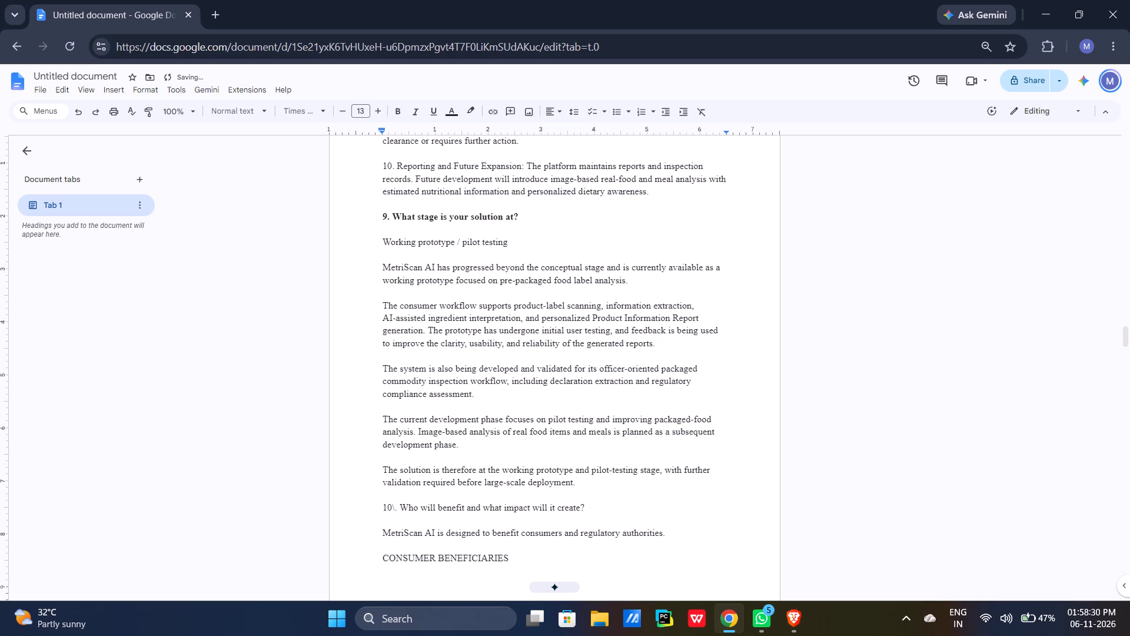
{"action": "left_click", "coordinate": [395, 506]}
{"action": "key", "text": "BackSpace"}
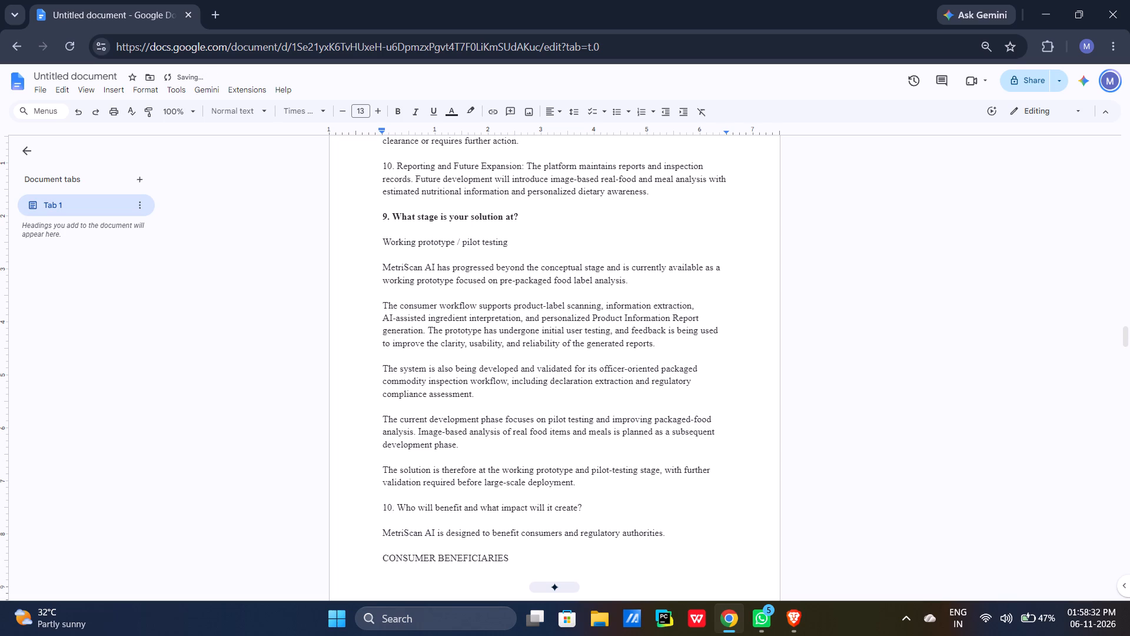
{"action": "left_click_drag", "start_coordinate": [585, 508], "coordinate": [380, 508]}
{"action": "left_click", "coordinate": [401, 110]}
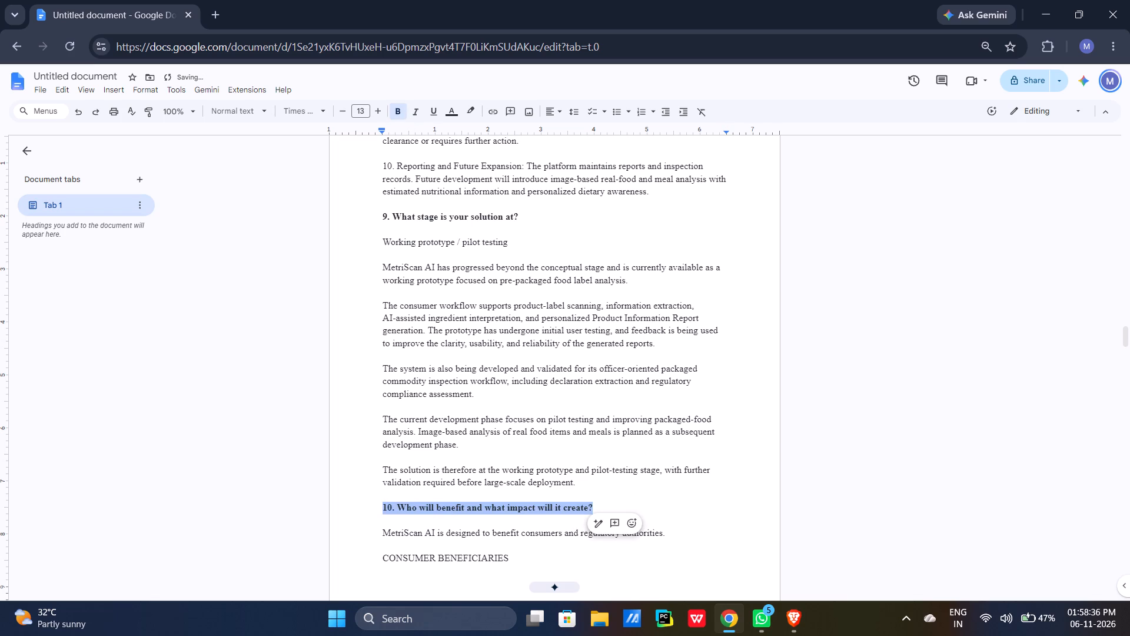
Remove the "###" and backslash from the eleventh heading so it reads "11. What is the estimated cost of your solution?".
{"action": "scroll", "coordinate": [517, 406], "scroll_direction": "down", "scroll_amount": 2}
{"action": "scroll", "coordinate": [508, 458], "scroll_direction": "down", "scroll_amount": 2}
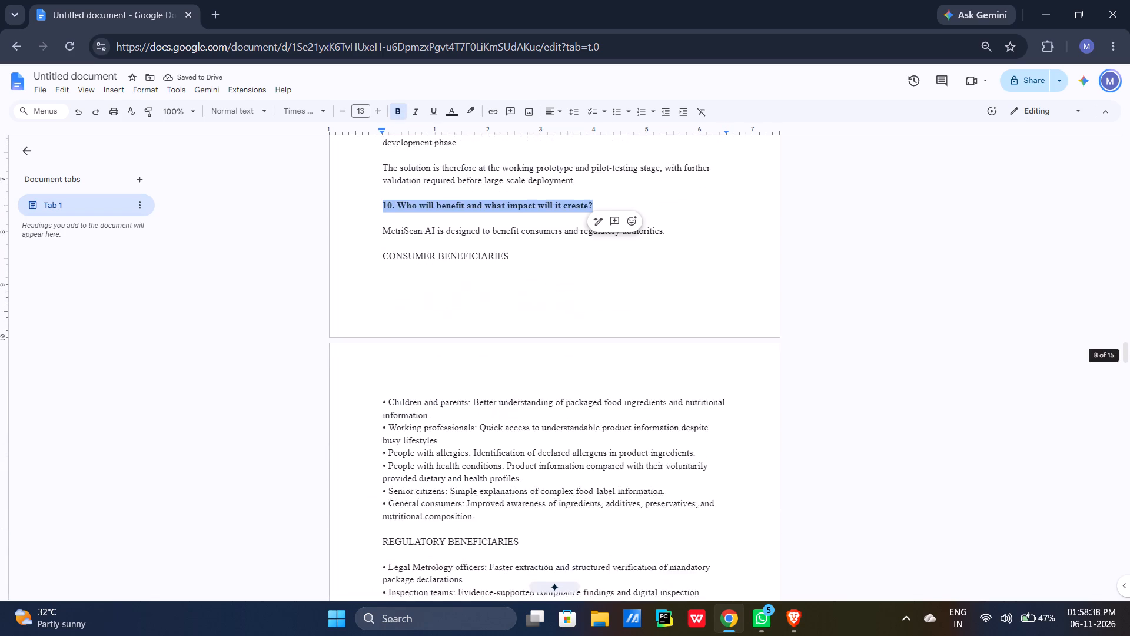
{"action": "scroll", "coordinate": [508, 458], "scroll_direction": "down", "scroll_amount": 4}
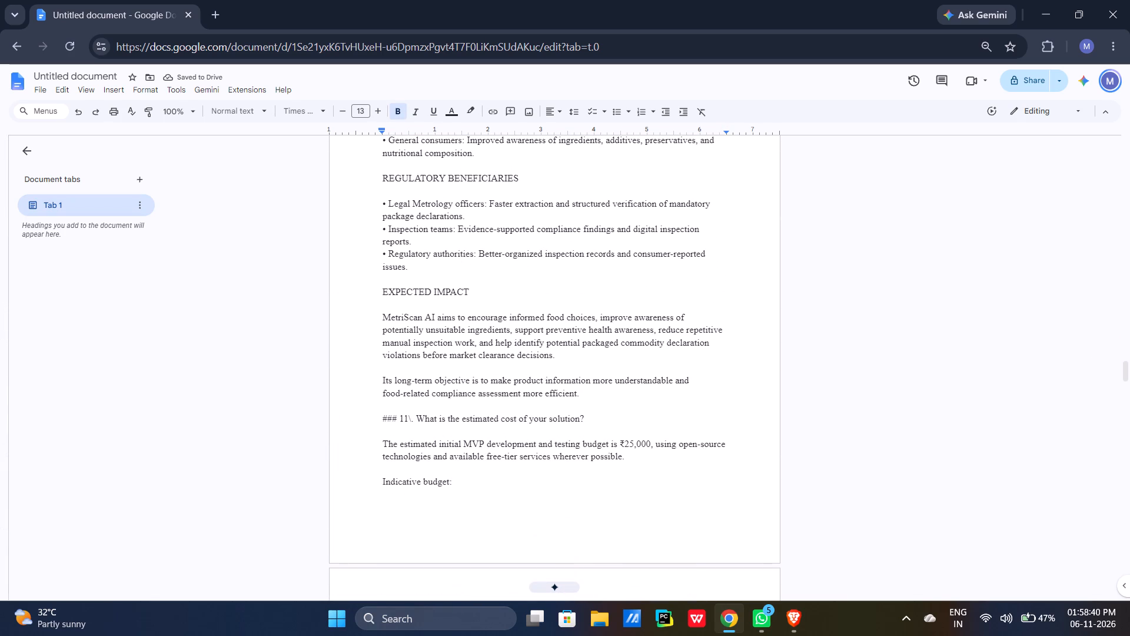
{"action": "left_click", "coordinate": [397, 419]}
{"action": "key", "text": "Right"}
{"action": "key", "text": "BackSpace"}
{"action": "key", "text": "BackSpace"}
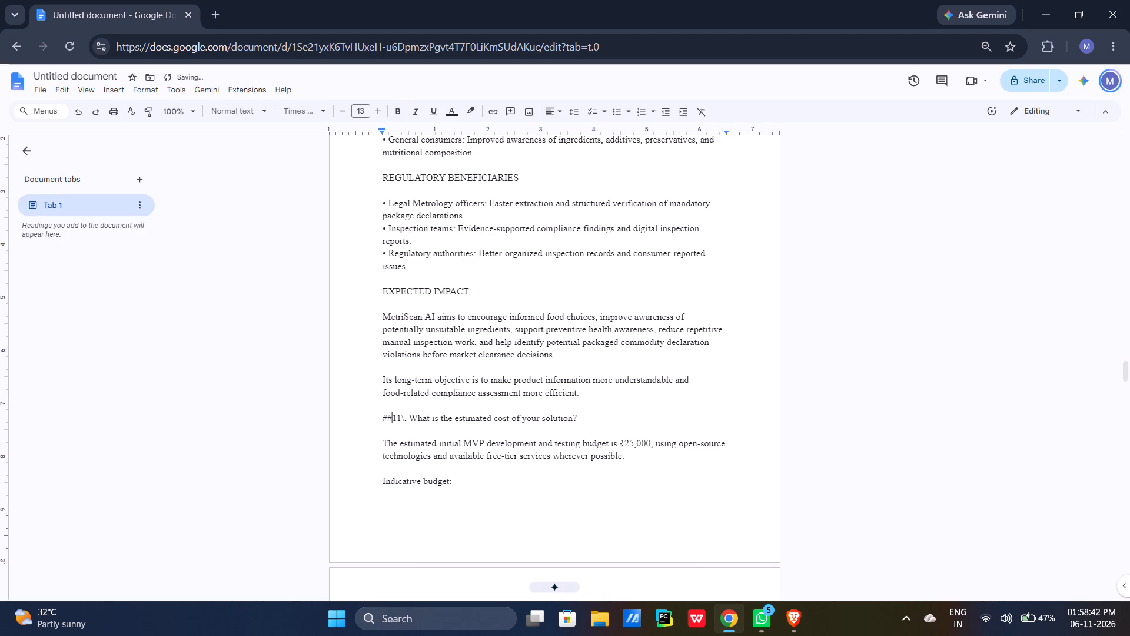
{"action": "key", "text": "BackSpace"}
{"action": "key", "text": "BackSpace"}
{"action": "key", "text": "Right"}
{"action": "key", "text": "Right"}
{"action": "key", "text": "Right"}
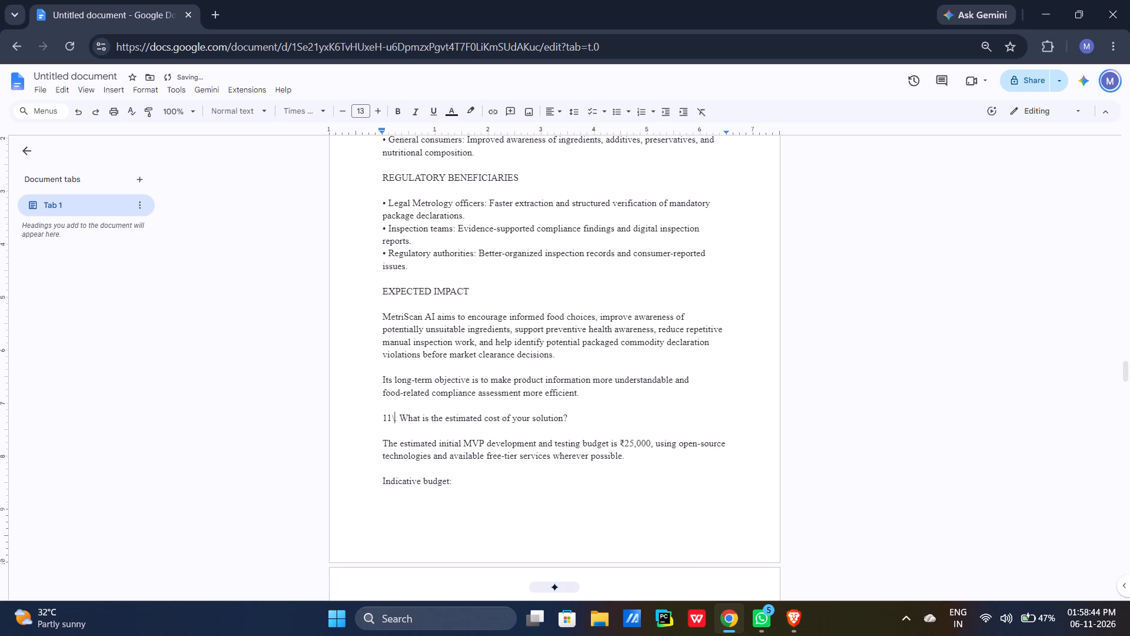
{"action": "key", "text": "BackSpace"}
Strip the asterisks and pipes from the last row of the indicative budget, separating label and amount with a hyphen: "Total - ₹25,000".
{"action": "scroll", "coordinate": [507, 460], "scroll_direction": "down", "scroll_amount": 2}
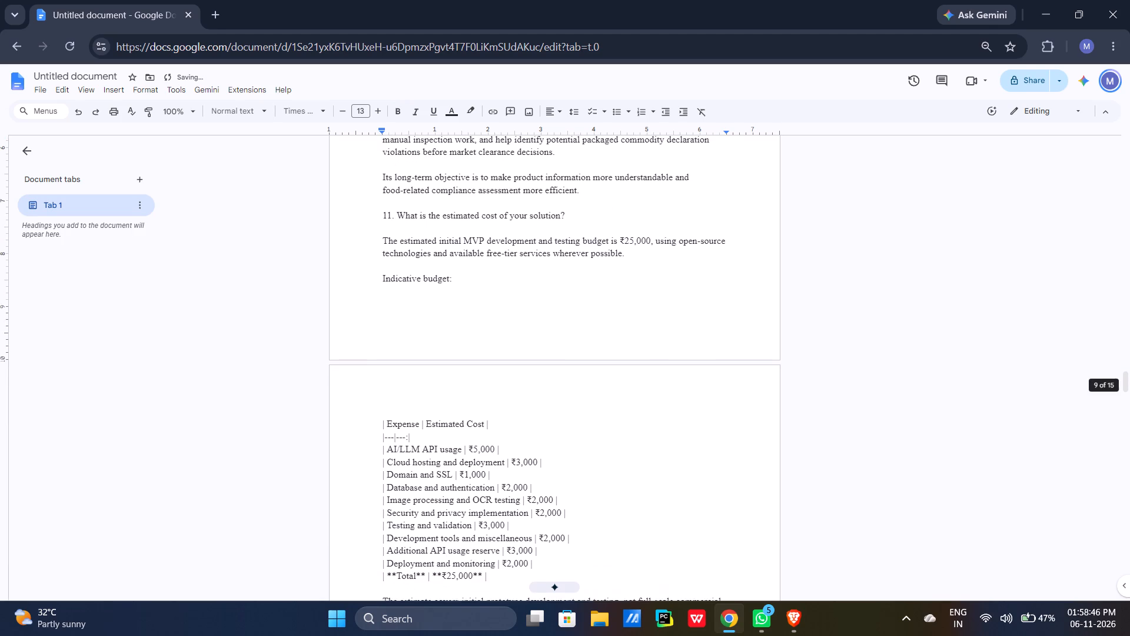
{"action": "scroll", "coordinate": [463, 422], "scroll_direction": "down", "scroll_amount": 2}
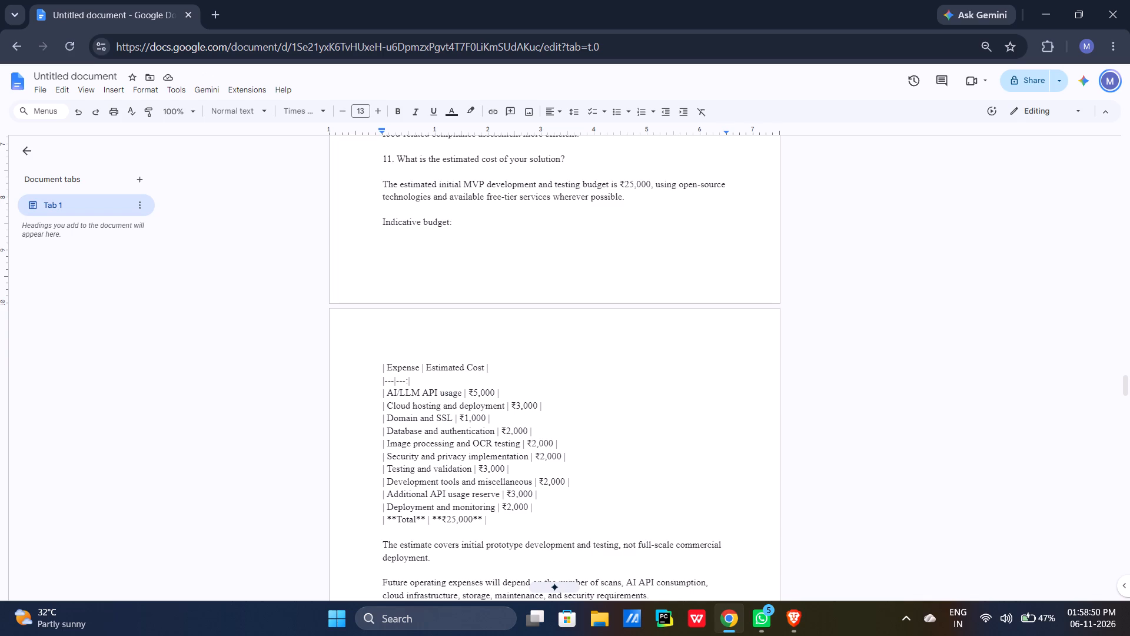
{"action": "scroll", "coordinate": [440, 433], "scroll_direction": "down", "scroll_amount": 1}
{"action": "left_click", "coordinate": [497, 485]}
{"action": "key", "text": "BackSpace"}
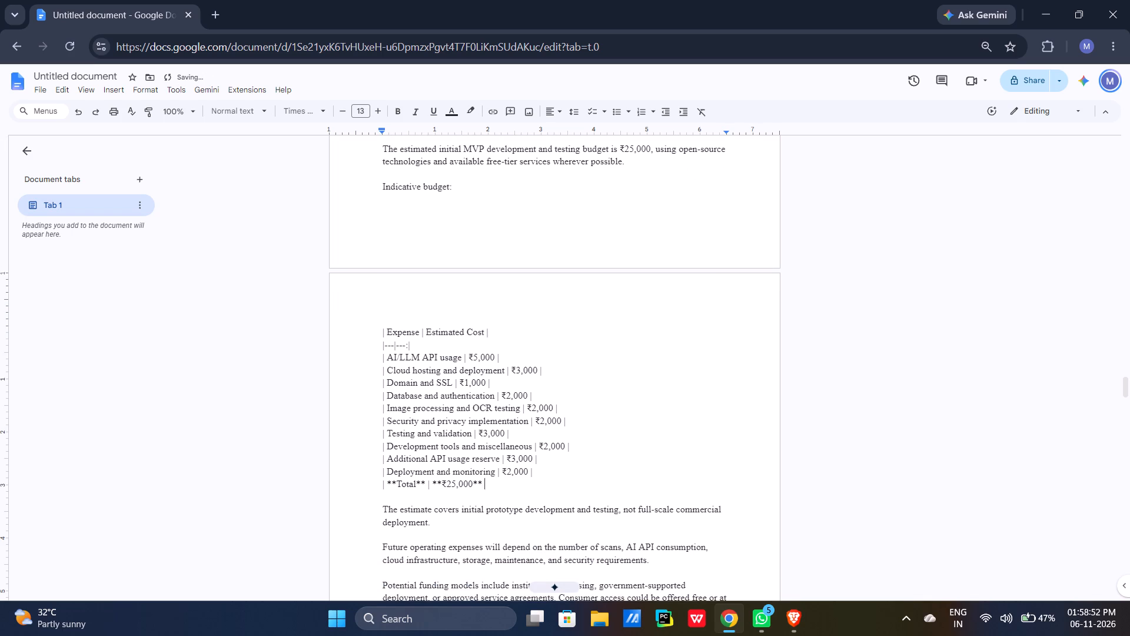
{"action": "key", "text": "BackSpace"}
{"action": "key", "text": "BackSpace"}
{"action": "key", "text": "BackSpace"}
{"action": "key", "text": "Left"}
{"action": "key", "text": "Left"}
{"action": "key", "text": "Left"}
{"action": "key", "text": "Left"}
{"action": "key", "text": "Left"}
{"action": "key", "text": "Left"}
{"action": "key", "text": "Left"}
{"action": "key", "text": "BackSpace"}
{"action": "key", "text": "BackSpace"}
{"action": "key", "text": "BackSpace"}
{"action": "key", "text": "BackSpace"}
{"action": "key", "text": "BackSpace"}
{"action": "key", "text": "BackSpace"}
{"action": "key", "text": "BackSpace"}
{"action": "key", "text": "space"}
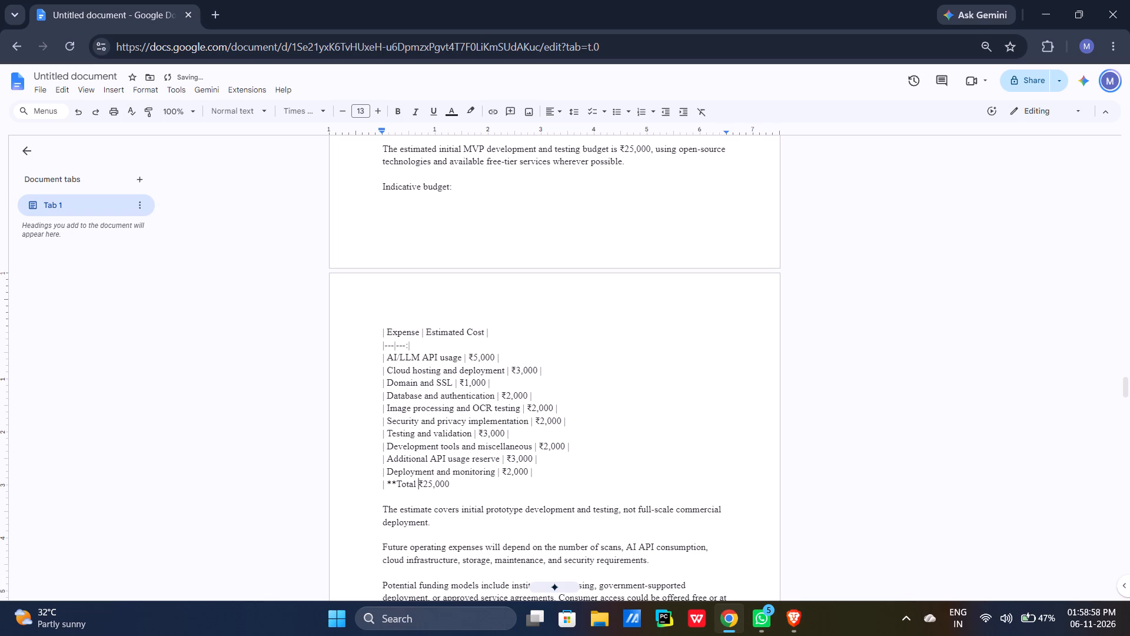
{"action": "type", "text": "_"}
{"action": "key", "text": "space"}
{"action": "key", "text": "BackSpace"}
{"action": "key", "text": "BackSpace"}
{"action": "key", "text": "space"}
{"action": "type", "text": "-"}
{"action": "key", "text": "space"}
{"action": "left_click", "coordinate": [394, 483]}
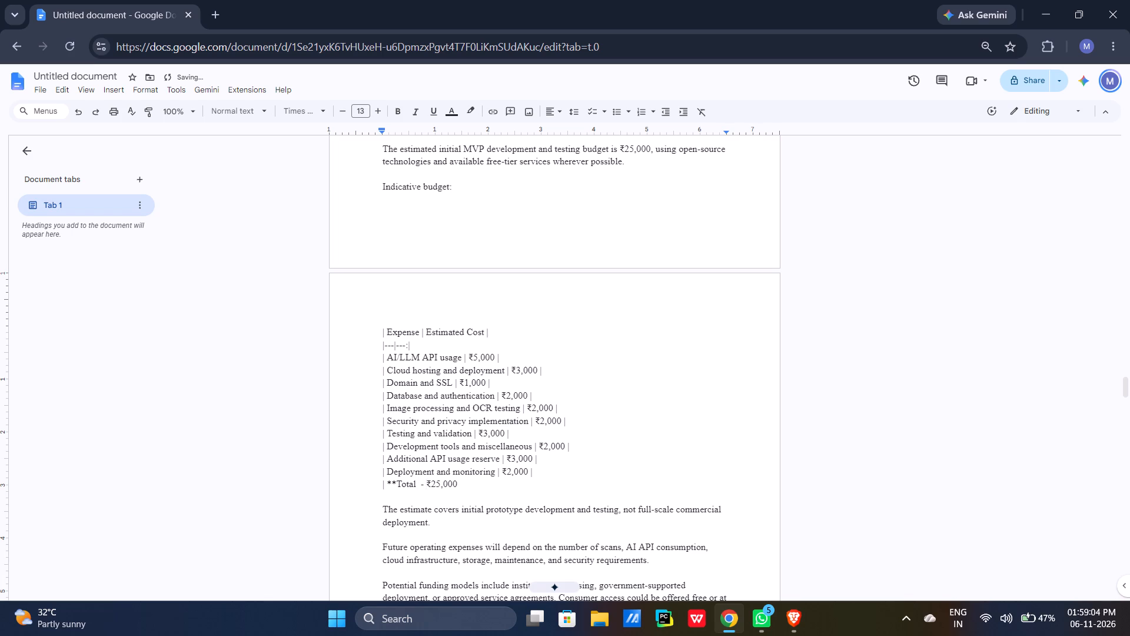
{"action": "key", "text": "Right"}
{"action": "key", "text": "BackSpace"}
{"action": "key", "text": "BackSpace"}
{"action": "key", "text": "BackSpace"}
{"action": "key", "text": "BackSpace"}
Remove the pipes from the deployment row of the budget and insert a hyphen so it reads "Deployment and monitoring - ₹2,000".
{"action": "key", "text": "Up"}
{"action": "key", "text": "Right"}
{"action": "key", "text": "Right"}
{"action": "key", "text": "BackSpace"}
{"action": "key", "text": "BackSpace"}
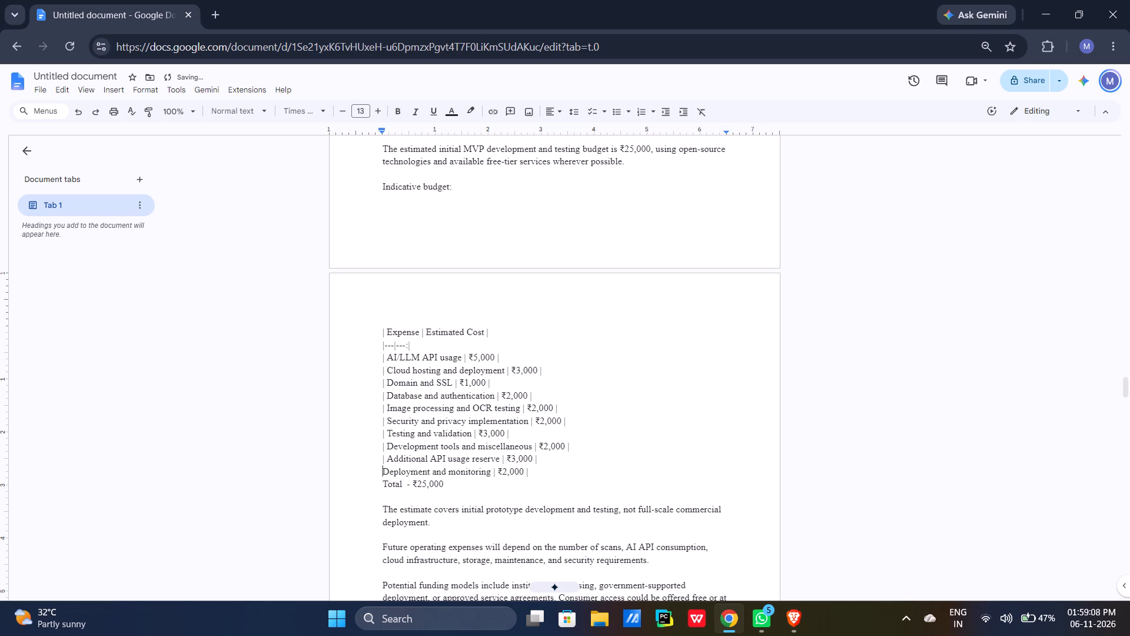
{"action": "key", "text": "Right"}
{"action": "key", "text": "Right"}
{"action": "key", "text": "Right"}
{"action": "key", "text": "Right"}
{"action": "key", "text": "Right"}
{"action": "key", "text": "Right"}
{"action": "key", "text": "Right"}
{"action": "key", "text": "Right"}
{"action": "key", "text": "Right"}
{"action": "key", "text": "Right"}
{"action": "key", "text": "Right"}
{"action": "key", "text": "Right"}
{"action": "key", "text": "Right"}
{"action": "key", "text": "Right"}
{"action": "key", "text": "Right"}
{"action": "key", "text": "Right"}
{"action": "key", "text": "Right"}
{"action": "key", "text": "Right"}
{"action": "key", "text": "Right"}
{"action": "key", "text": "Right"}
{"action": "key", "text": "Right"}
{"action": "key", "text": "Right"}
{"action": "key", "text": "Right"}
{"action": "key", "text": "Right"}
{"action": "key", "text": "Right"}
{"action": "key", "text": "BackSpace"}
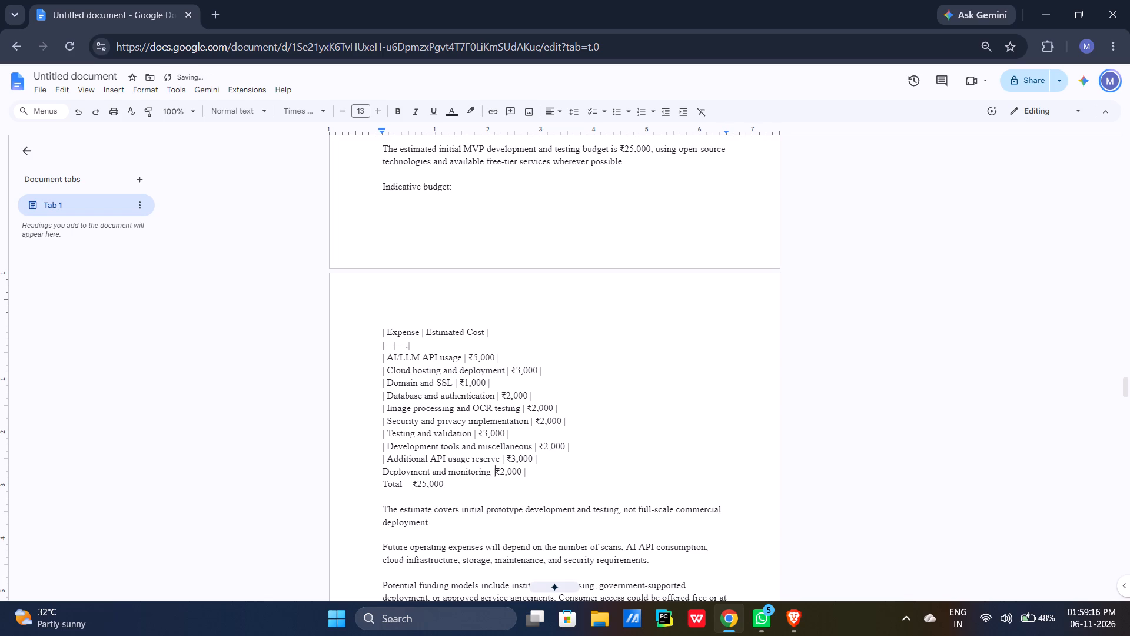
{"action": "key", "text": "BackSpace"}
{"action": "type", "text": "-"}
{"action": "key", "text": "space"}
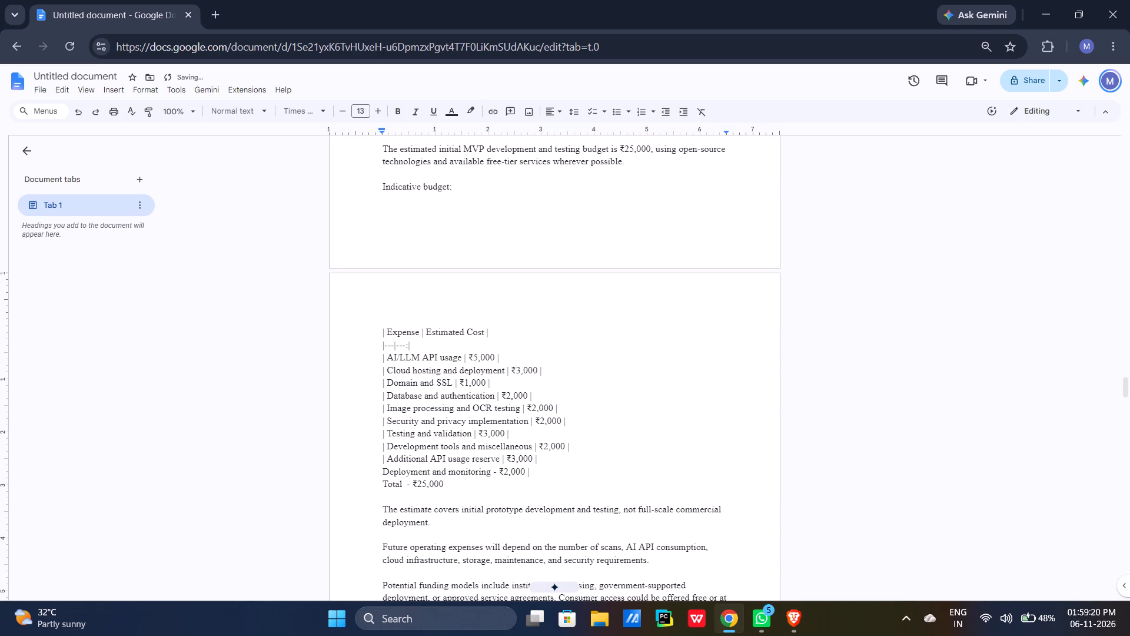
{"action": "left_click", "coordinate": [532, 472]}
{"action": "key", "text": "BackSpace"}
{"action": "key", "text": "BackSpace"}
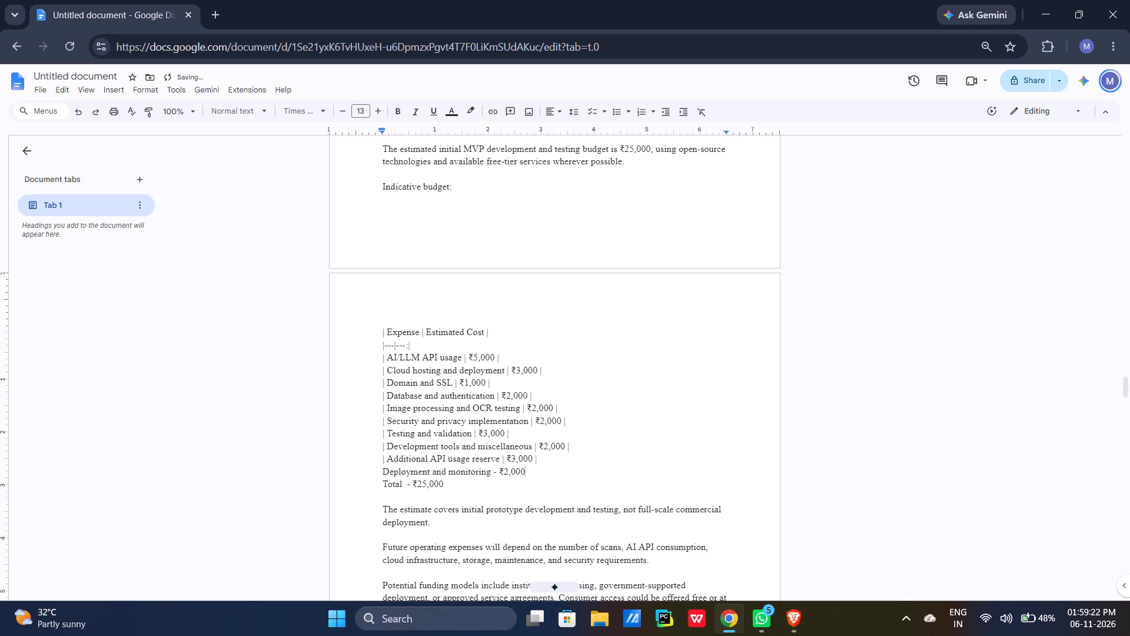
Delete the trailing pipes from the five budget rows from "Additional API usage reserve" up to "Image processing and OCR testing".
{"action": "left_click", "coordinate": [556, 456]}
{"action": "key", "text": "BackSpace"}
{"action": "key", "text": "BackSpace"}
{"action": "left_click", "coordinate": [576, 446]}
{"action": "key", "text": "BackSpace"}
{"action": "key", "text": "BackSpace"}
{"action": "left_click", "coordinate": [518, 436]}
{"action": "key", "text": "BackSpace"}
{"action": "key", "text": "BackSpace"}
{"action": "left_click", "coordinate": [574, 420]}
{"action": "key", "text": "BackSpace"}
{"action": "key", "text": "BackSpace"}
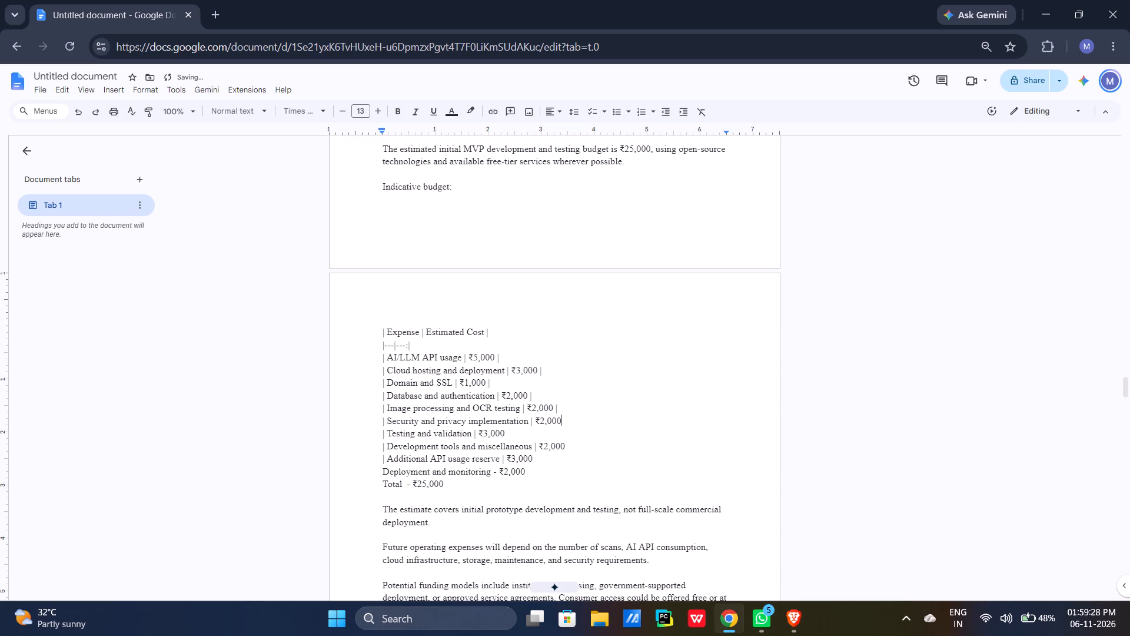
{"action": "left_click", "coordinate": [567, 408]}
{"action": "key", "text": "BackSpace"}
{"action": "key", "text": "BackSpace"}
Replace the pipe between label and amount in the testing row of the budget with a hyphen: "Testing and validation - ₹3,000".
{"action": "left_click", "coordinate": [477, 433]}
{"action": "key", "text": "BackSpace"}
{"action": "key", "text": "BackSpace"}
{"action": "key", "text": "Right"}
{"action": "key", "text": "BackSpace"}
{"action": "key", "text": "space"}
{"action": "type", "text": "-"}
{"action": "key", "text": "space"}
Delete the leading pipes and spaces from the five budget rows from "Additional API usage reserve" up to "Image processing and OCR testing".
{"action": "left_click", "coordinate": [386, 459]}
{"action": "key", "text": "BackSpace"}
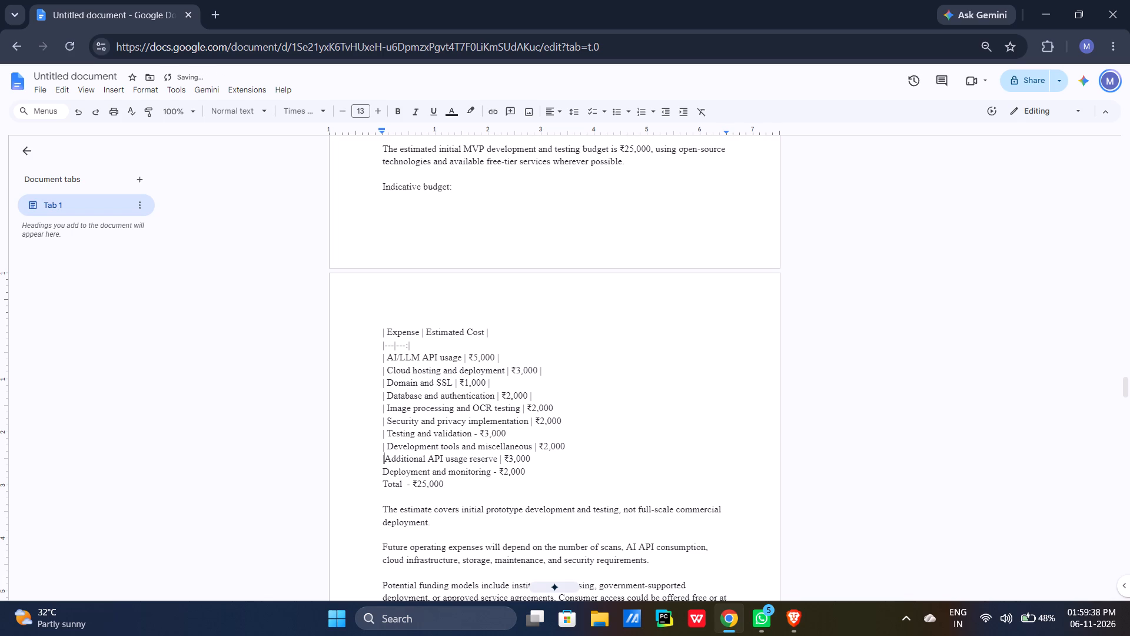
{"action": "key", "text": "BackSpace"}
{"action": "left_click", "coordinate": [388, 447]}
{"action": "key", "text": "BackSpace"}
{"action": "key", "text": "BackSpace"}
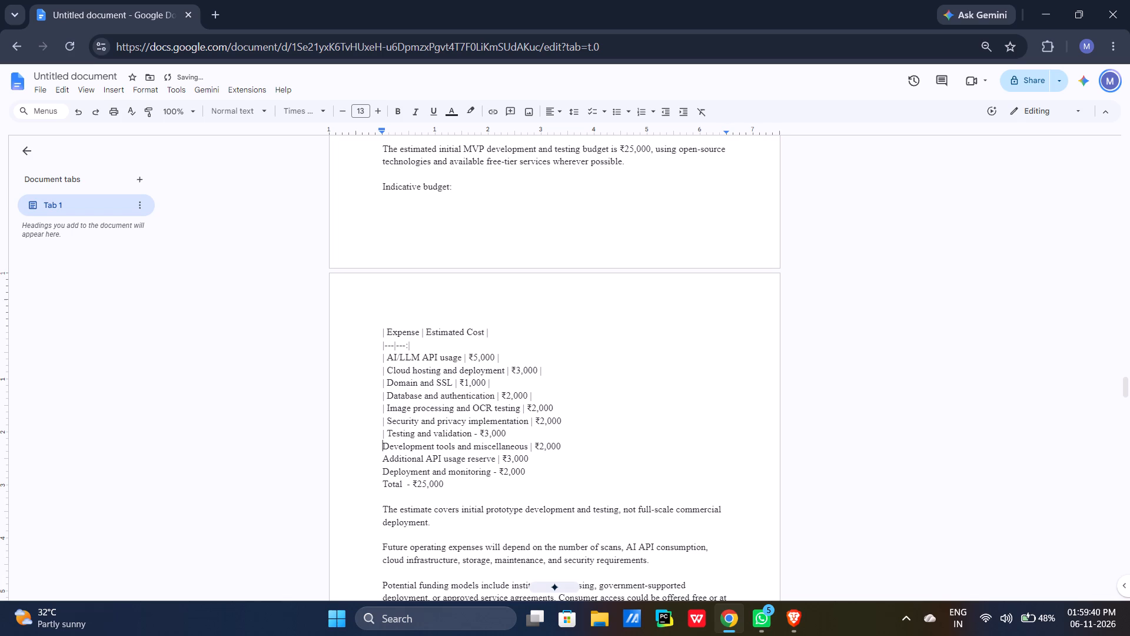
{"action": "left_click", "coordinate": [388, 436]}
{"action": "key", "text": "BackSpace"}
{"action": "key", "text": "BackSpace"}
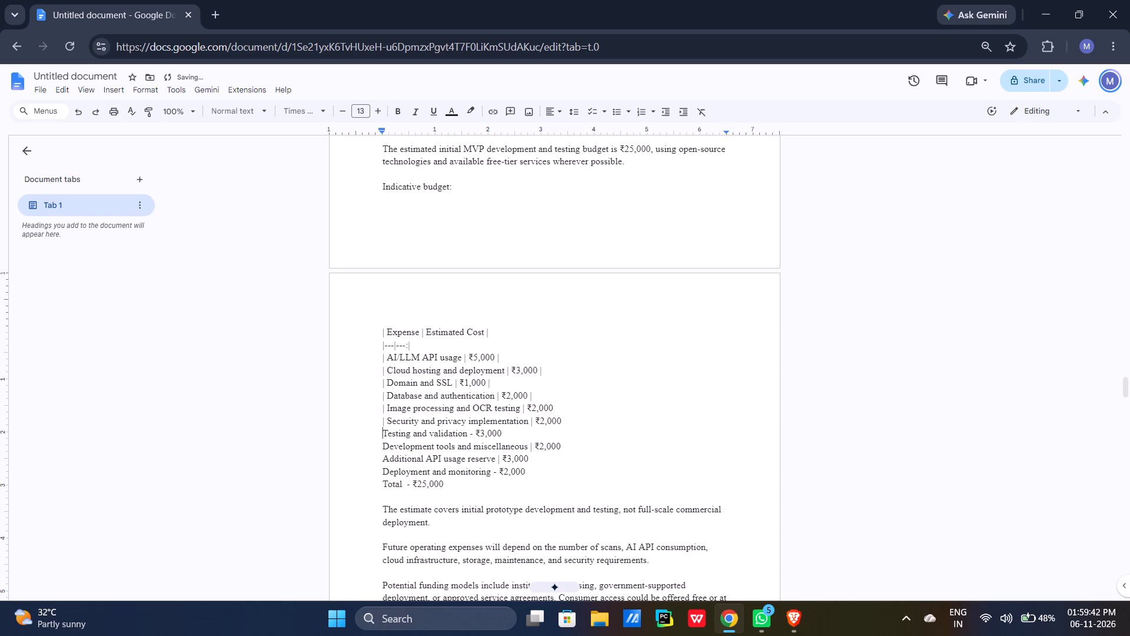
{"action": "left_click", "coordinate": [387, 424]}
{"action": "key", "text": "BackSpace"}
{"action": "key", "text": "BackSpace"}
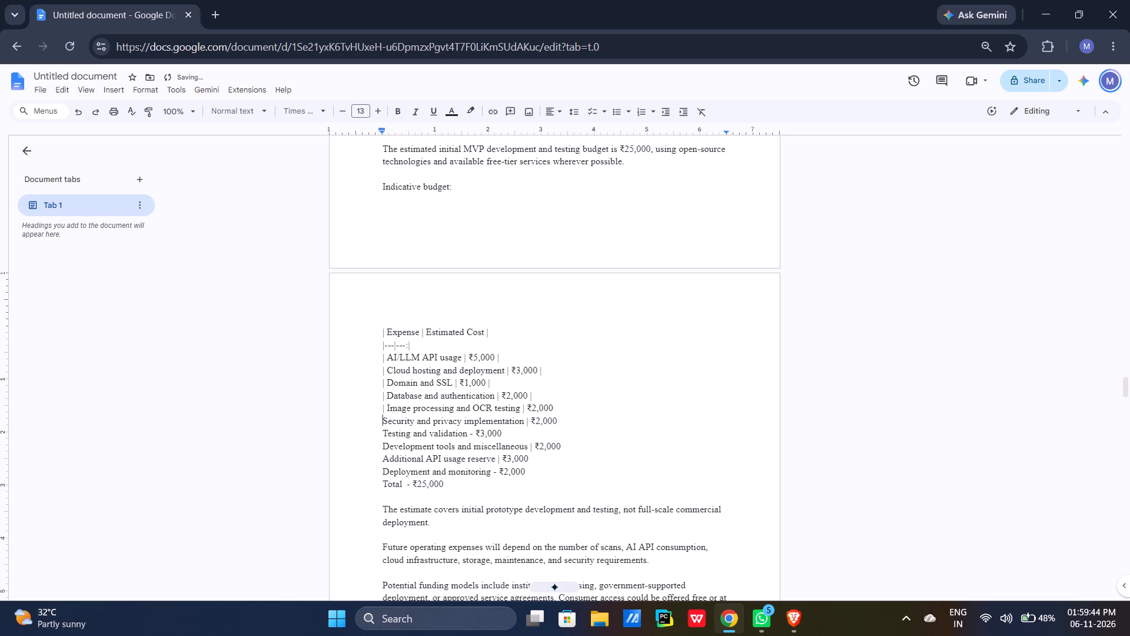
{"action": "left_click", "coordinate": [386, 408]}
{"action": "key", "text": "BackSpace"}
{"action": "key", "text": "BackSpace"}
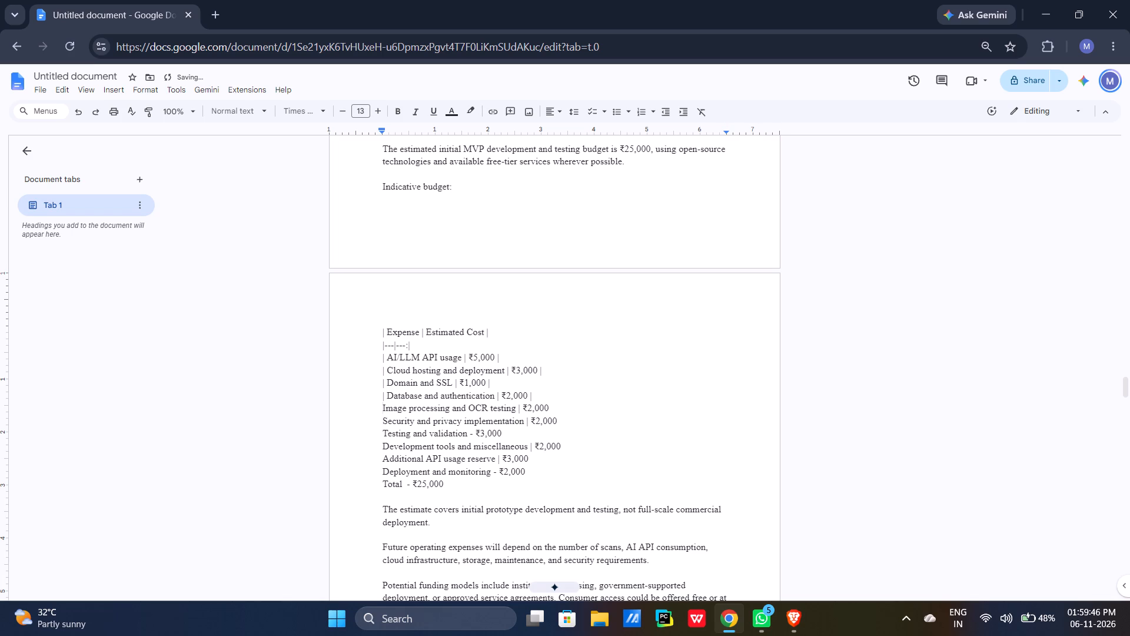
Replace the middle pipe with a hyphen in the "Security and privacy implementation" and "Image processing and OCR testing" budget rows.
{"action": "left_click", "coordinate": [530, 423]}
{"action": "key", "text": "BackSpace"}
{"action": "key", "text": "BackSpace"}
{"action": "type", "text": "-"}
{"action": "key", "text": "space"}
{"action": "left_click", "coordinate": [521, 409]}
{"action": "key", "text": "BackSpace"}
{"action": "key", "text": "minus"}
Delete the trailing pipes from the "Database and authentication", "Domain and SSL" and "Cloud hosting and deployment" budget rows.
{"action": "left_click", "coordinate": [536, 392]}
{"action": "key", "text": "BackSpace"}
{"action": "key", "text": "BackSpace"}
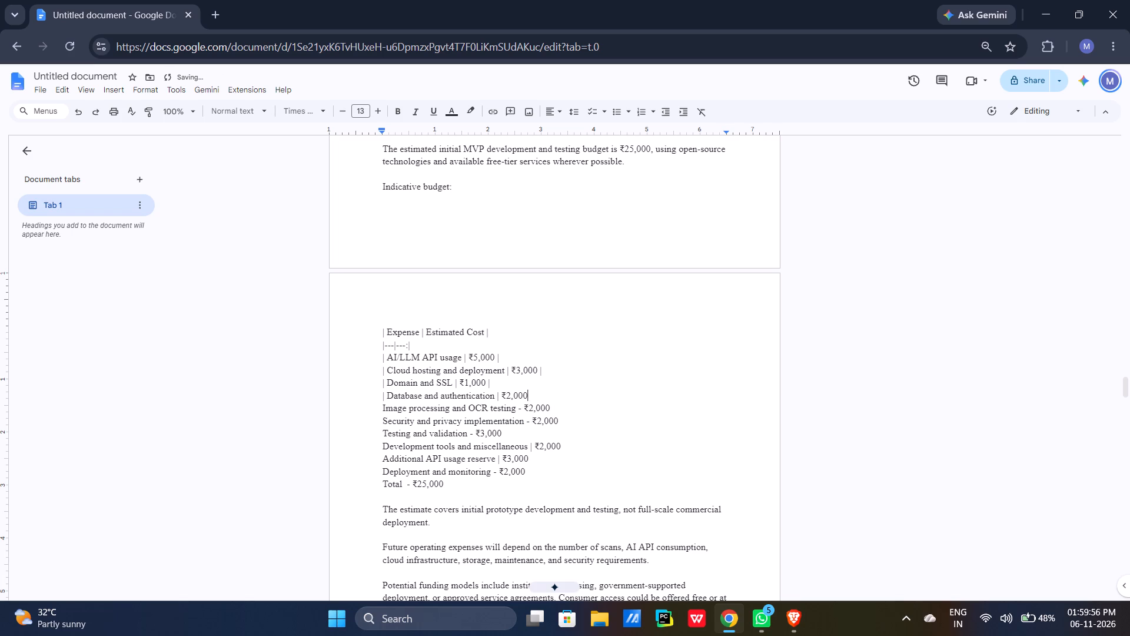
{"action": "left_click", "coordinate": [501, 386]}
{"action": "key", "text": "BackSpace"}
{"action": "key", "text": "BackSpace"}
{"action": "left_click", "coordinate": [541, 368]}
{"action": "key", "text": "backslash"}
{"action": "key", "text": "BackSpace"}
{"action": "key", "text": "BackSpace"}
{"action": "key", "text": "BackSpace"}
Replace the middle pipe with a hyphen in the "Domain and SSL" and "Database and authentication" budget rows.
{"action": "left_click", "coordinate": [457, 383]}
{"action": "key", "text": "BackSpace"}
{"action": "type", "text": "-"}
{"action": "key", "text": "space"}
{"action": "key", "text": "BackSpace"}
{"action": "left_click", "coordinate": [500, 395]}
{"action": "key", "text": "Right"}
{"action": "key", "text": "BackSpace"}
{"action": "key", "text": "BackSpace"}
{"action": "type", "text": "-"}
{"action": "key", "text": "space"}
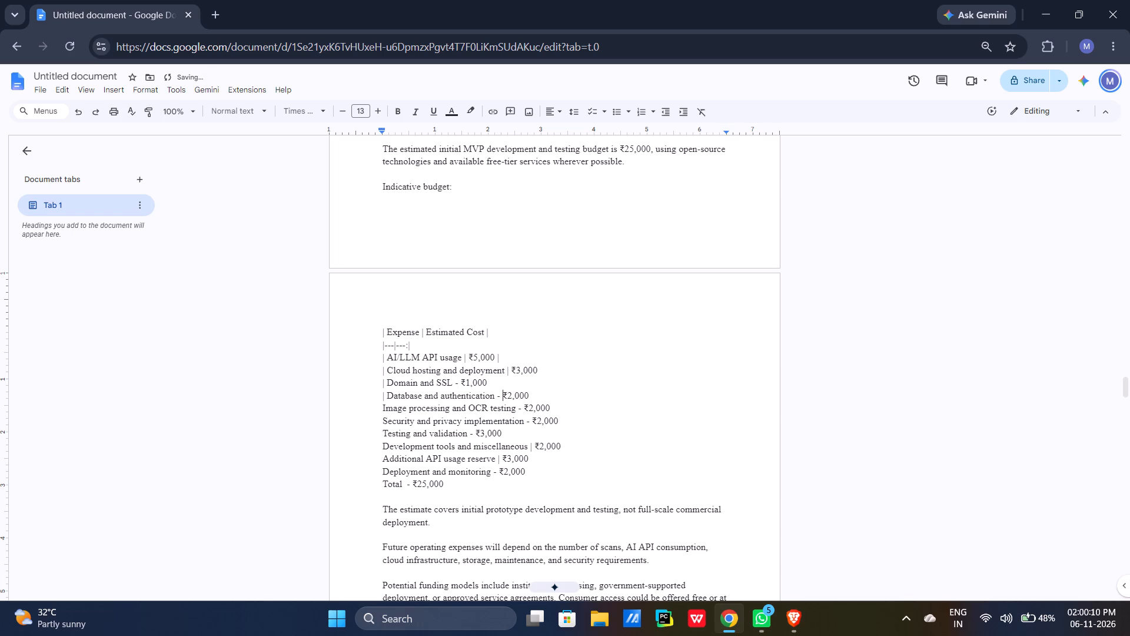
Replace the middle pipe with a hyphen in the "Development tools and miscellaneous" and "Additional API usage reserve" budget rows.
{"action": "left_click", "coordinate": [534, 450]}
{"action": "key", "text": "BackSpace"}
{"action": "key", "text": "BackSpace"}
{"action": "key", "text": "minus"}
{"action": "key", "text": "space"}
{"action": "left_click", "coordinate": [499, 458]}
{"action": "key", "text": "BackSpace"}
{"action": "key", "text": "minus"}
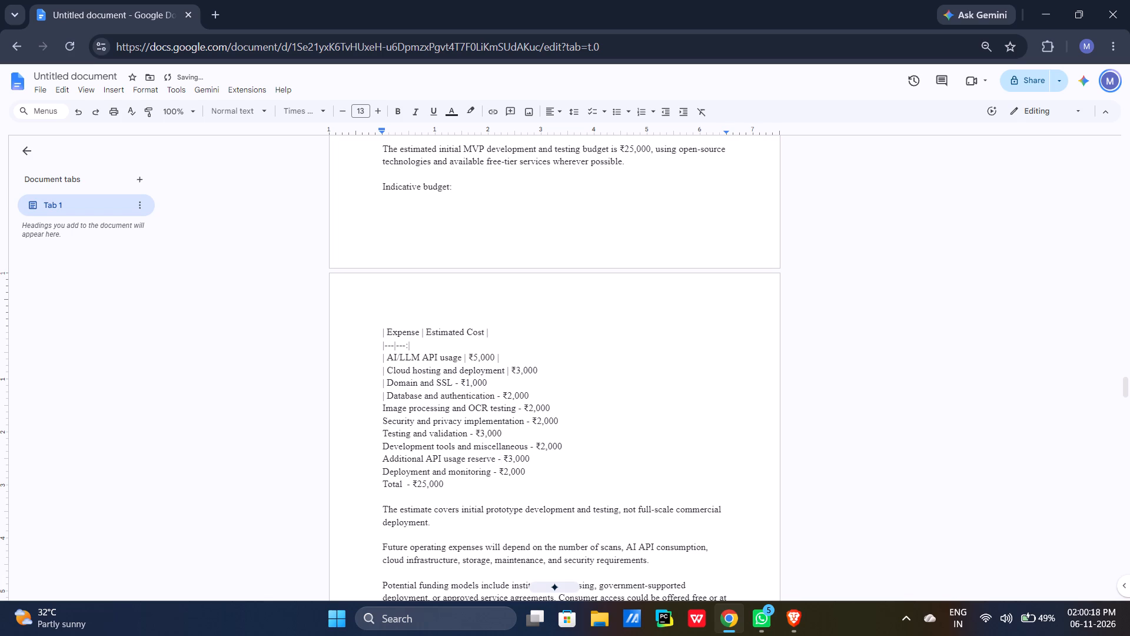
Delete the leading pipes and spaces from the four budget rows from "Database and authentication" up to "AI/LLM API usage".
{"action": "left_click", "coordinate": [388, 399]}
{"action": "key", "text": "BackSpace"}
{"action": "key", "text": "BackSpace"}
{"action": "left_click", "coordinate": [389, 386]}
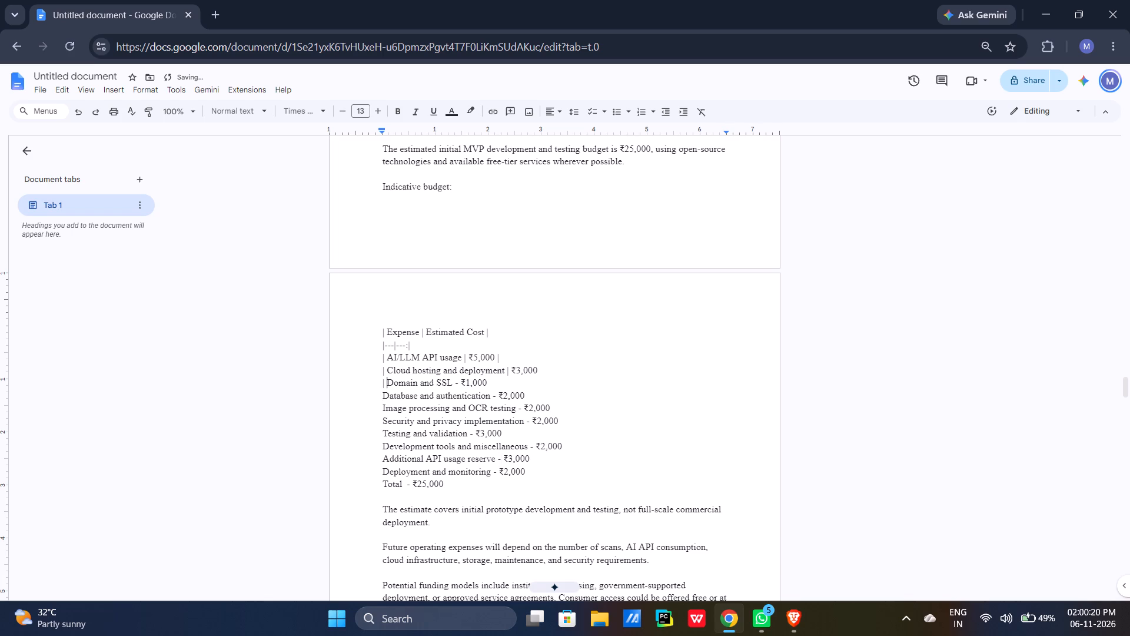
{"action": "key", "text": "BackSpace"}
{"action": "key", "text": "BackSpace"}
{"action": "left_click", "coordinate": [388, 372]}
{"action": "key", "text": "BackSpace"}
{"action": "key", "text": "BackSpace"}
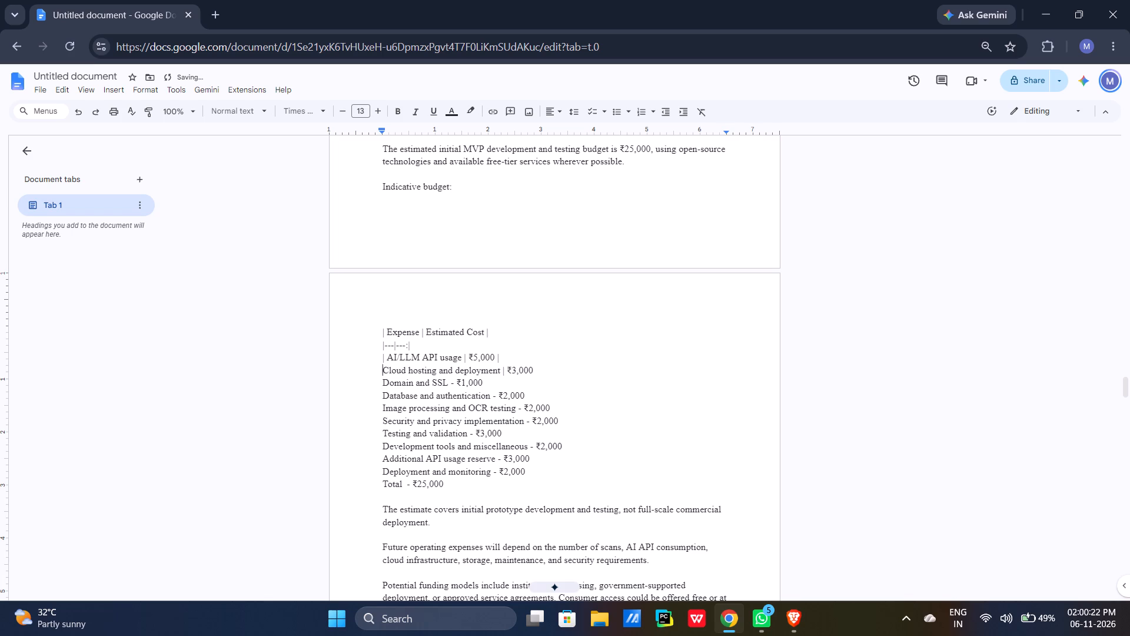
{"action": "left_click", "coordinate": [389, 359]}
{"action": "key", "text": "BackSpace"}
{"action": "key", "text": "BackSpace"}
Delete the markdown separator line "|---|---:|" below the budget's header row, including its line break.
{"action": "left_click_drag", "start_coordinate": [413, 346], "coordinate": [367, 343]}
{"action": "key", "text": "BackSpace"}
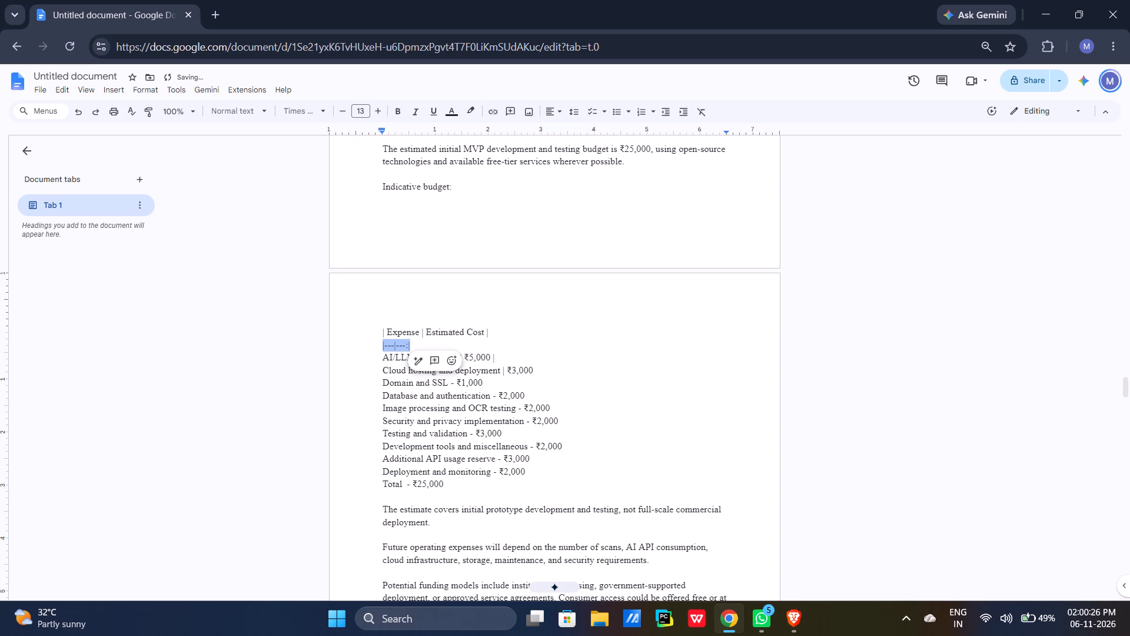
{"action": "key", "text": "BackSpace"}
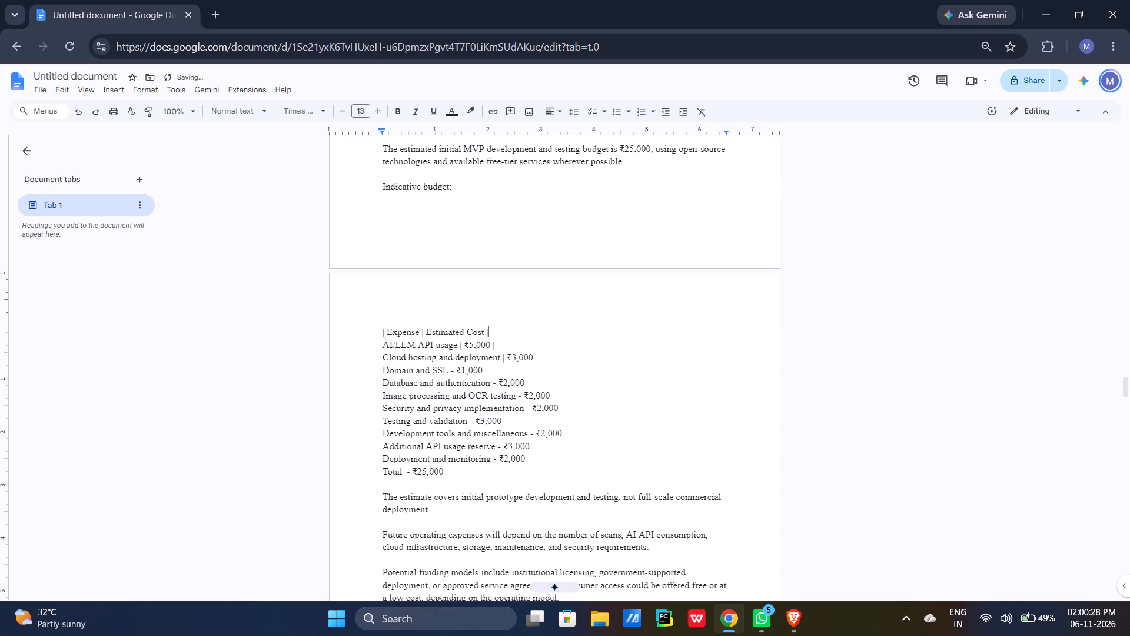
Put hyphens in place of the middle pipes in the "AI/LLM API usage" and "Cloud hosting and deployment" rows, deleting the AI/LLM row's trailing pipe.
{"action": "left_click", "coordinate": [463, 347]}
{"action": "key", "text": "BackSpace"}
{"action": "type", "text": "-"}
{"action": "key", "text": "space"}
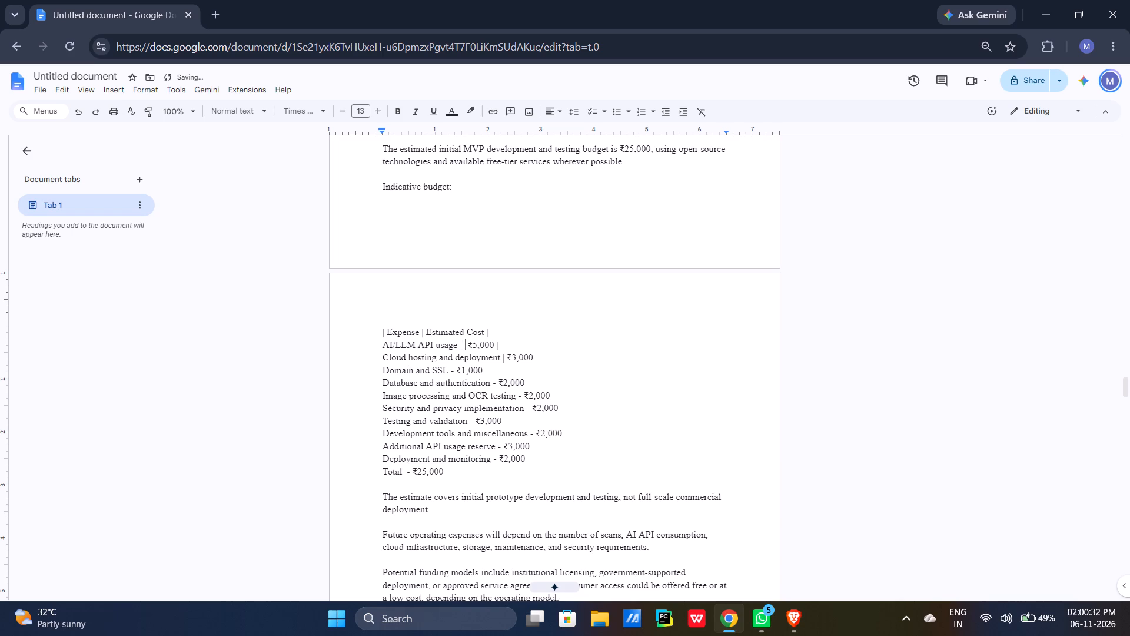
{"action": "left_click", "coordinate": [508, 357]}
{"action": "key", "text": "BackSpace"}
{"action": "key", "text": "BackSpace"}
{"action": "type", "text": "-"}
{"action": "key", "text": "space"}
{"action": "left_click", "coordinate": [500, 343]}
{"action": "key", "text": "BackSpace"}
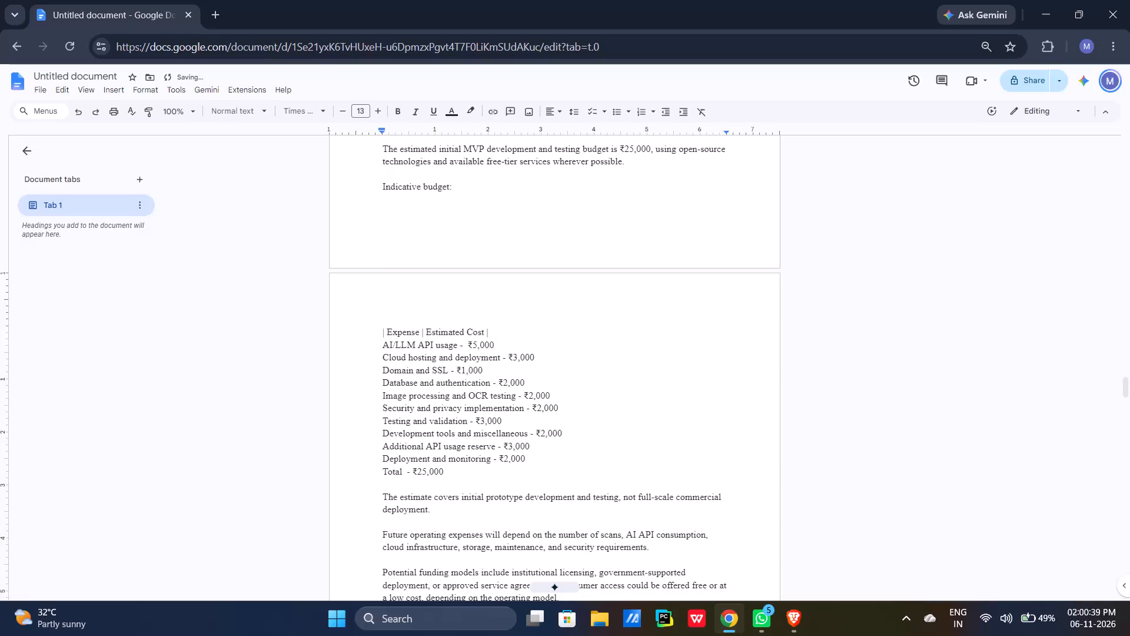
{"action": "key", "text": "BackSpace"}
Delete the budget's "Expense | Estimated Cost" header row completely, including its pipes and line break.
{"action": "left_click", "coordinate": [503, 328]}
{"action": "key", "text": "BackSpace"}
{"action": "key", "text": "BackSpace"}
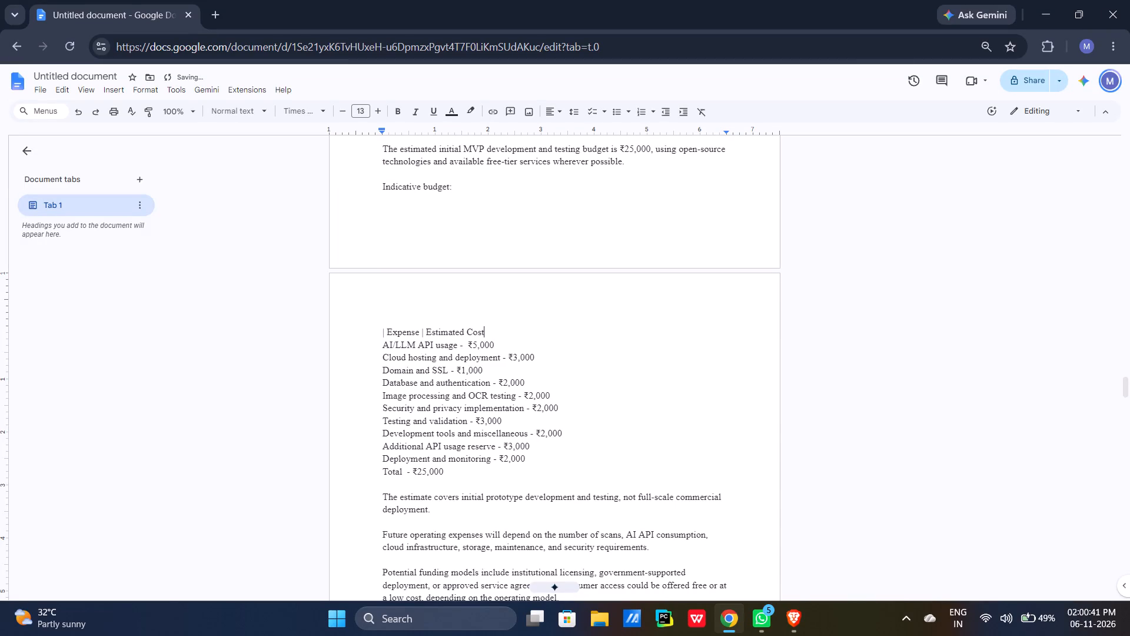
{"action": "left_click", "coordinate": [428, 335]}
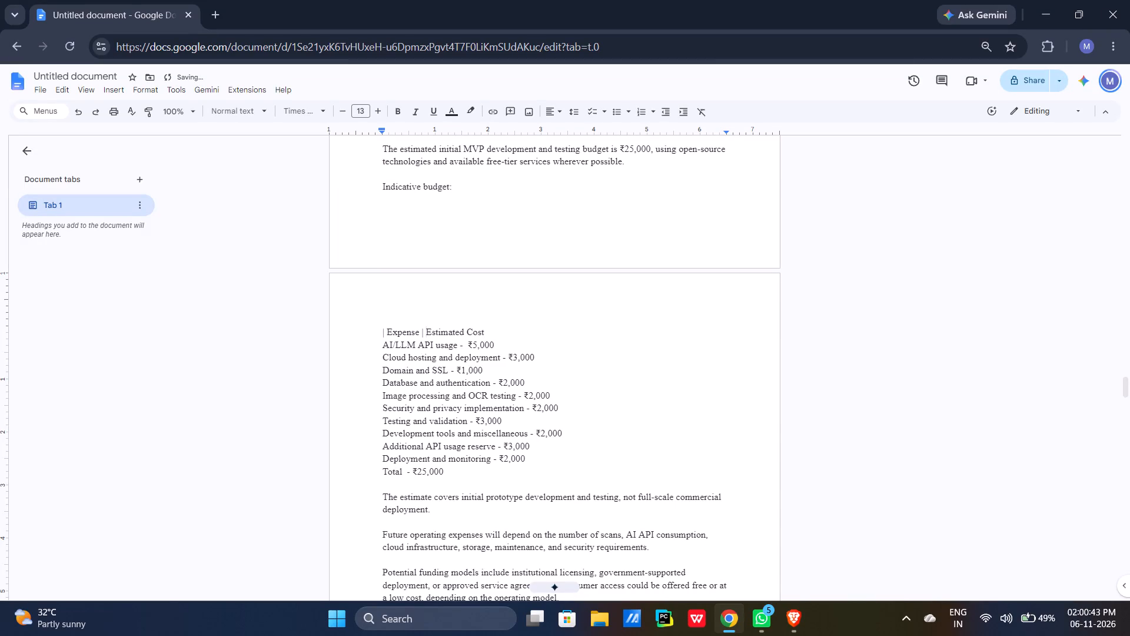
{"action": "key", "text": "BackSpace"}
{"action": "key", "text": "BackSpace"}
{"action": "left_click", "coordinate": [428, 335]}
{"action": "left_click_drag", "start_coordinate": [480, 329], "coordinate": [427, 329]}
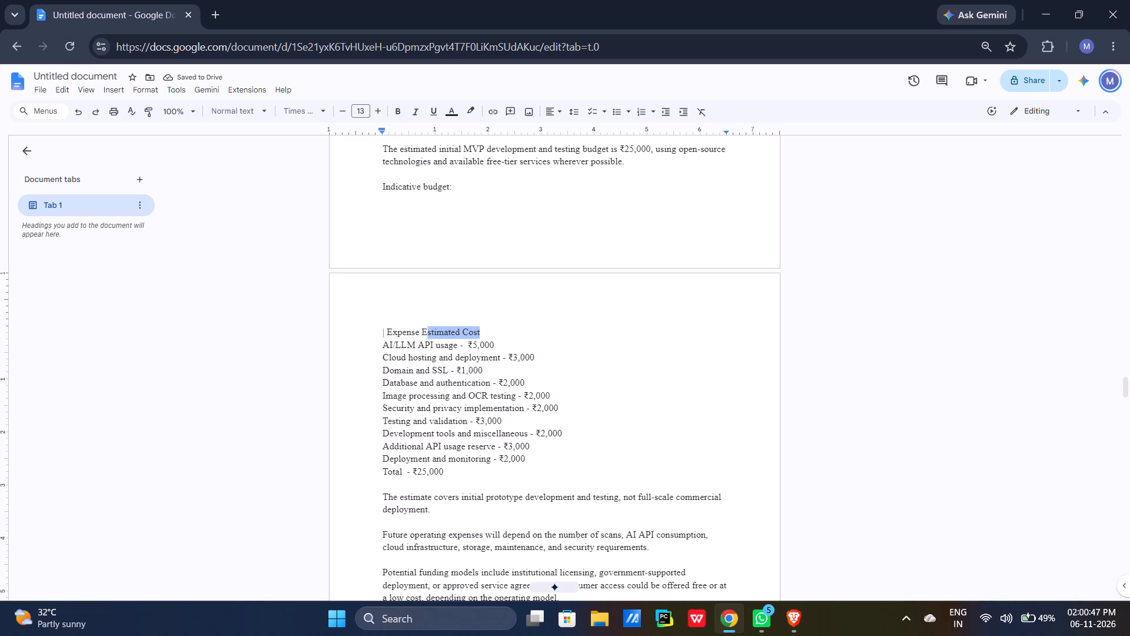
{"action": "left_click_drag", "start_coordinate": [427, 329], "coordinate": [389, 334]}
{"action": "key", "text": "BackSpace"}
{"action": "key", "text": "BackSpace"}
{"action": "key", "text": "BackSpace"}
{"action": "key", "text": "BackSpace"}
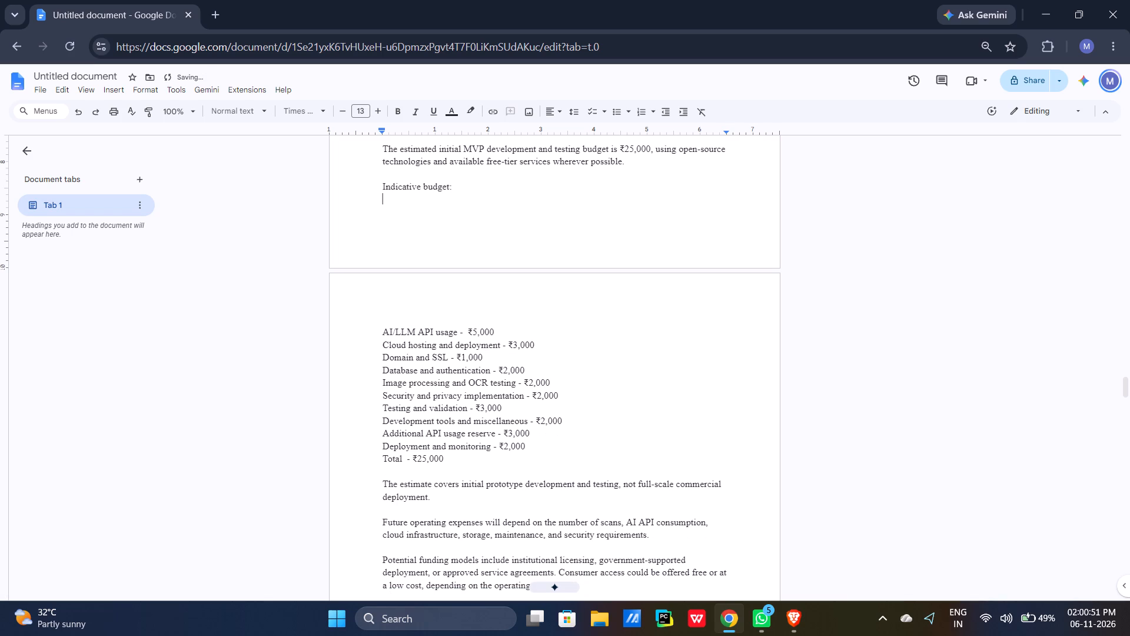
Remove the leading "### " and the backslash after 12 from the heading "How can the solution be implemented and scaled?".
{"action": "scroll", "coordinate": [407, 294], "scroll_direction": "up", "scroll_amount": 1}
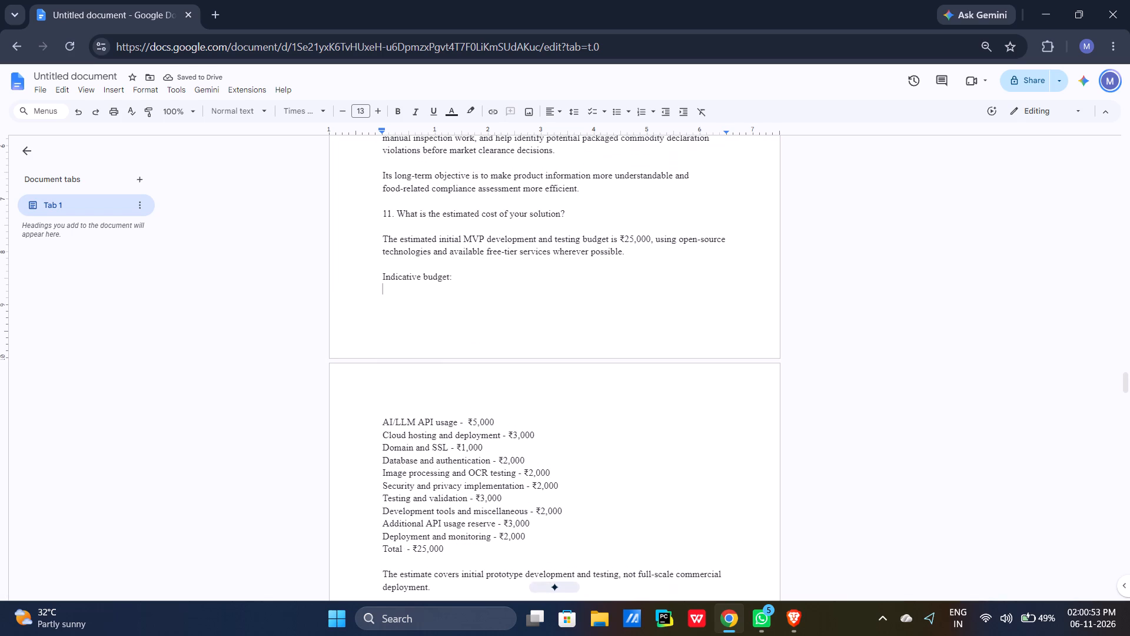
{"action": "scroll", "coordinate": [411, 313], "scroll_direction": "down", "scroll_amount": 1}
{"action": "scroll", "coordinate": [434, 357], "scroll_direction": "down", "scroll_amount": 2}
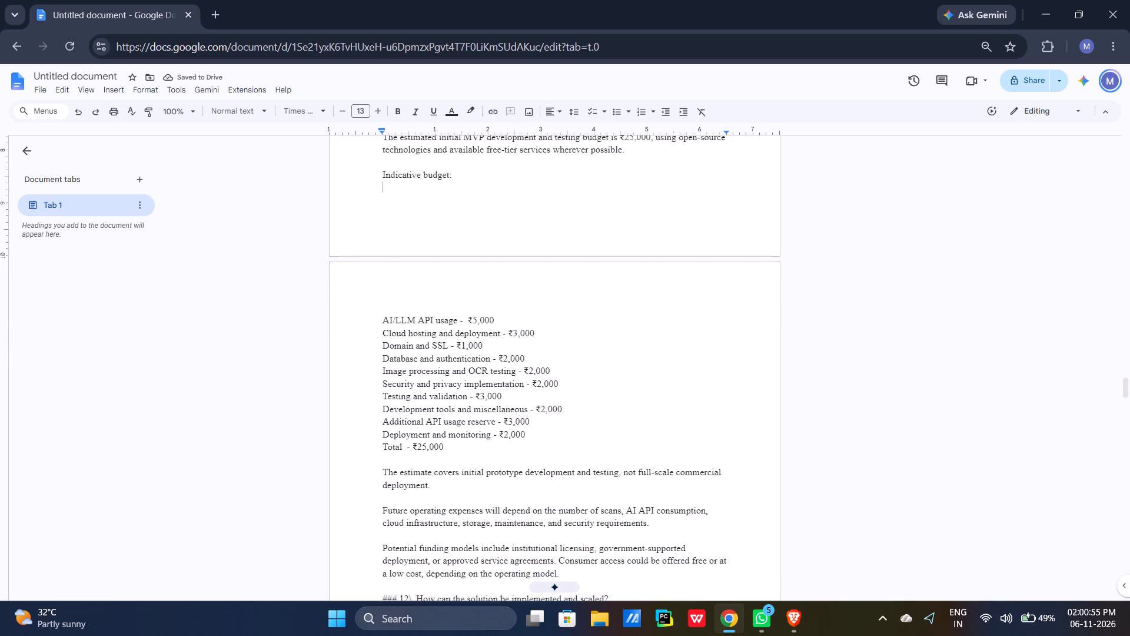
{"action": "scroll", "coordinate": [433, 342], "scroll_direction": "down", "scroll_amount": 1}
{"action": "scroll", "coordinate": [481, 449], "scroll_direction": "down", "scroll_amount": 1}
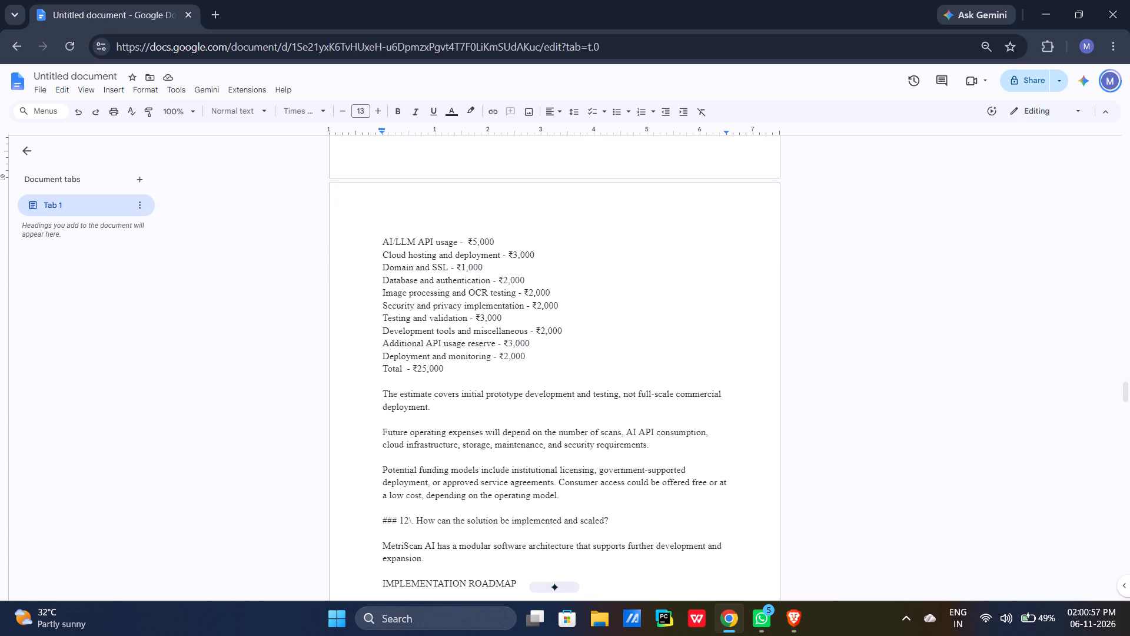
{"action": "left_click_drag", "start_coordinate": [398, 521], "coordinate": [363, 520]}
{"action": "key", "text": "BackSpace"}
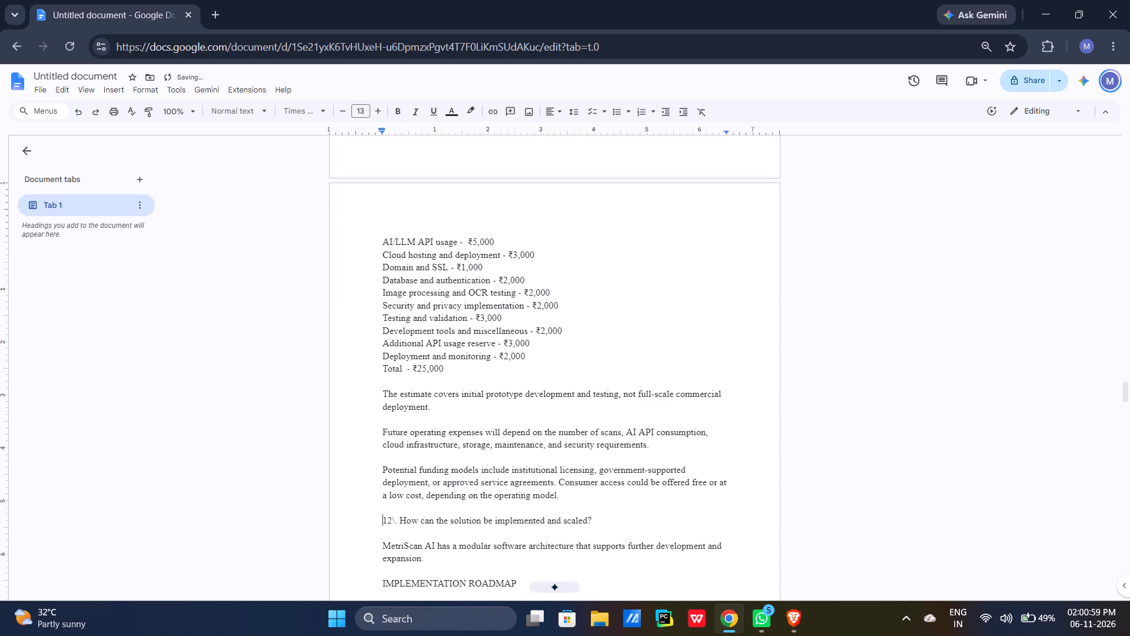
{"action": "key", "text": "Right"}
{"action": "key", "text": "Right"}
{"action": "key", "text": "Right"}
{"action": "key", "text": "BackSpace"}
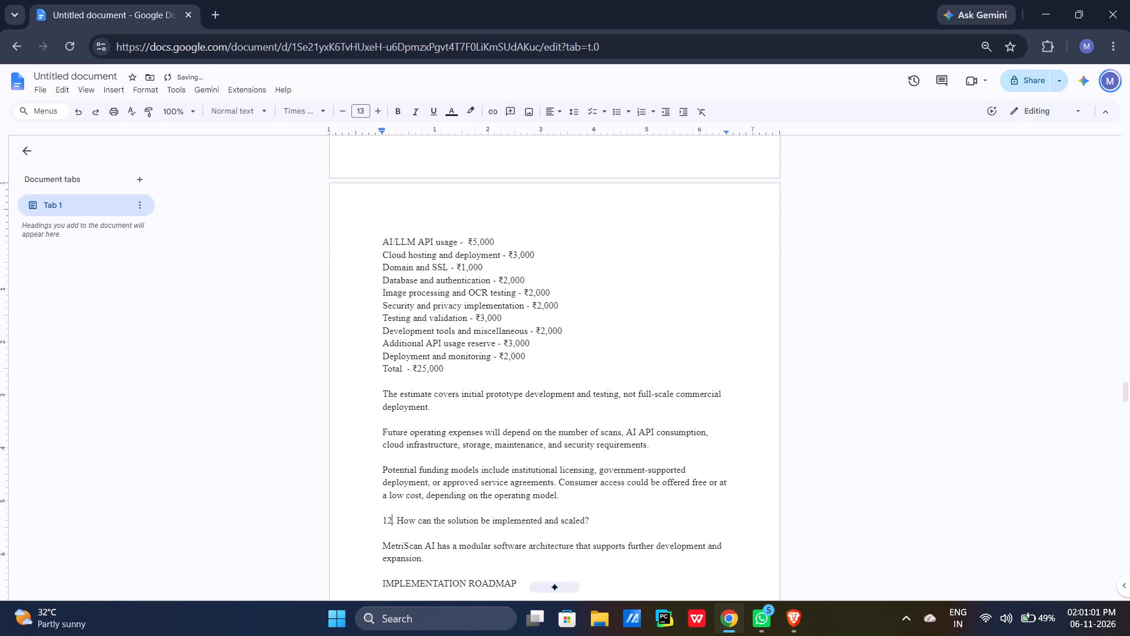
Look through the implementation roadmap, the document's end and the earlier sections to check which numbered headings still need formatting.
{"action": "scroll", "coordinate": [545, 555], "scroll_direction": "down", "scroll_amount": 1}
{"action": "scroll", "coordinate": [541, 504], "scroll_direction": "down", "scroll_amount": 1}
{"action": "scroll", "coordinate": [431, 493], "scroll_direction": "down", "scroll_amount": 1}
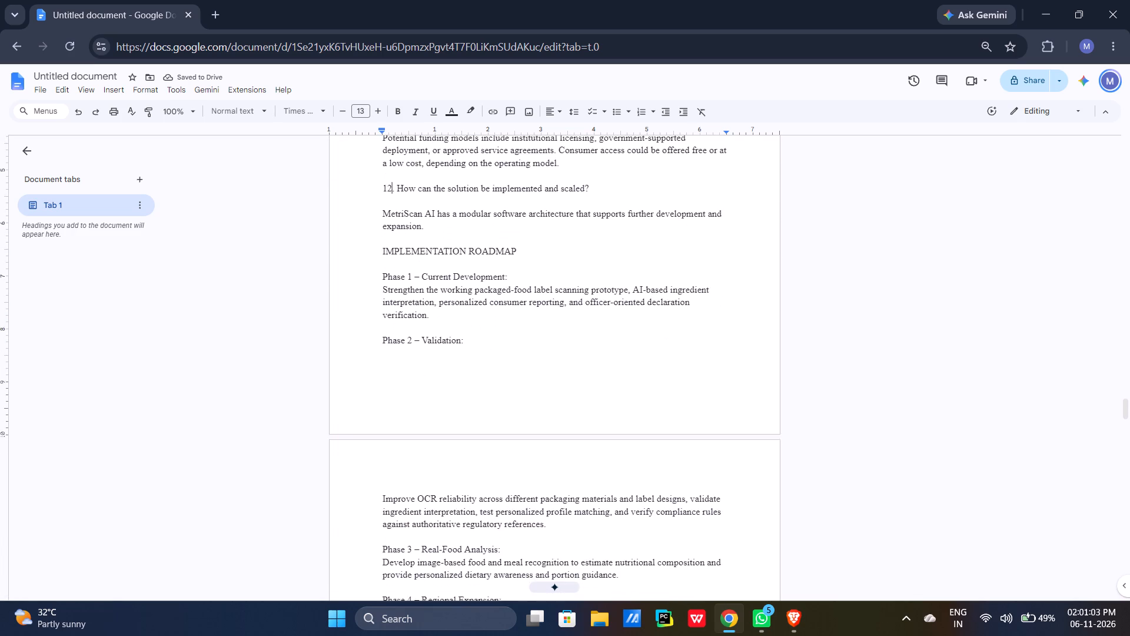
{"action": "scroll", "coordinate": [457, 420], "scroll_direction": "down", "scroll_amount": 8}
{"action": "scroll", "coordinate": [427, 310], "scroll_direction": "up", "scroll_amount": 13}
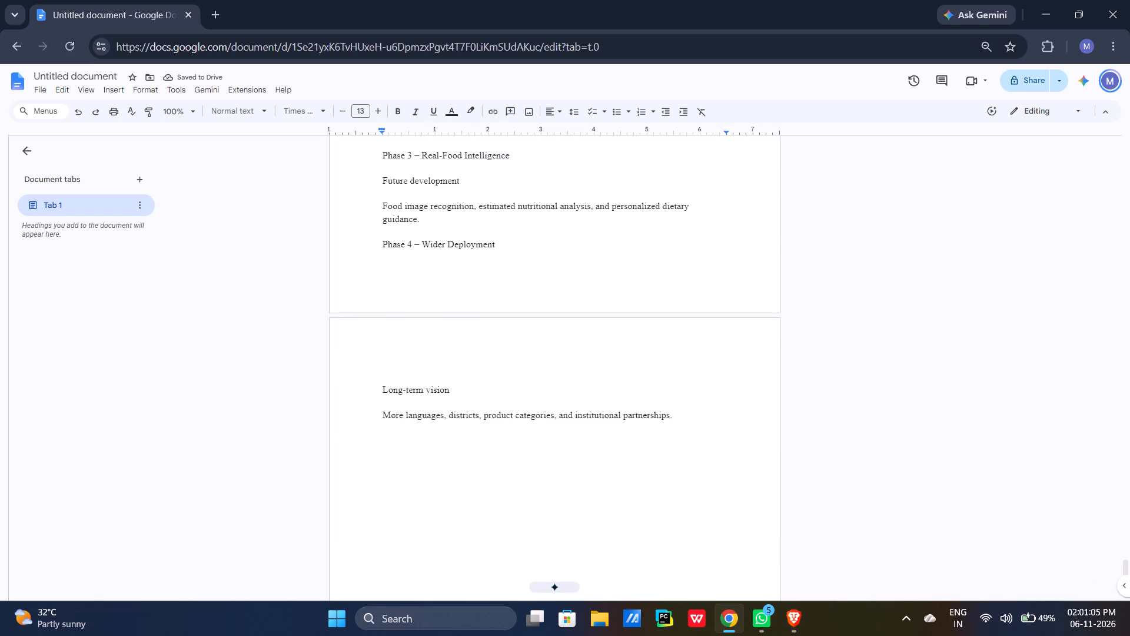
{"action": "scroll", "coordinate": [427, 310], "scroll_direction": "up", "scroll_amount": 20}
{"action": "scroll", "coordinate": [427, 310], "scroll_direction": "up", "scroll_amount": 1}
{"action": "scroll", "coordinate": [586, 450], "scroll_direction": "down", "scroll_amount": 1}
{"action": "scroll", "coordinate": [549, 375], "scroll_direction": "down", "scroll_amount": 8}
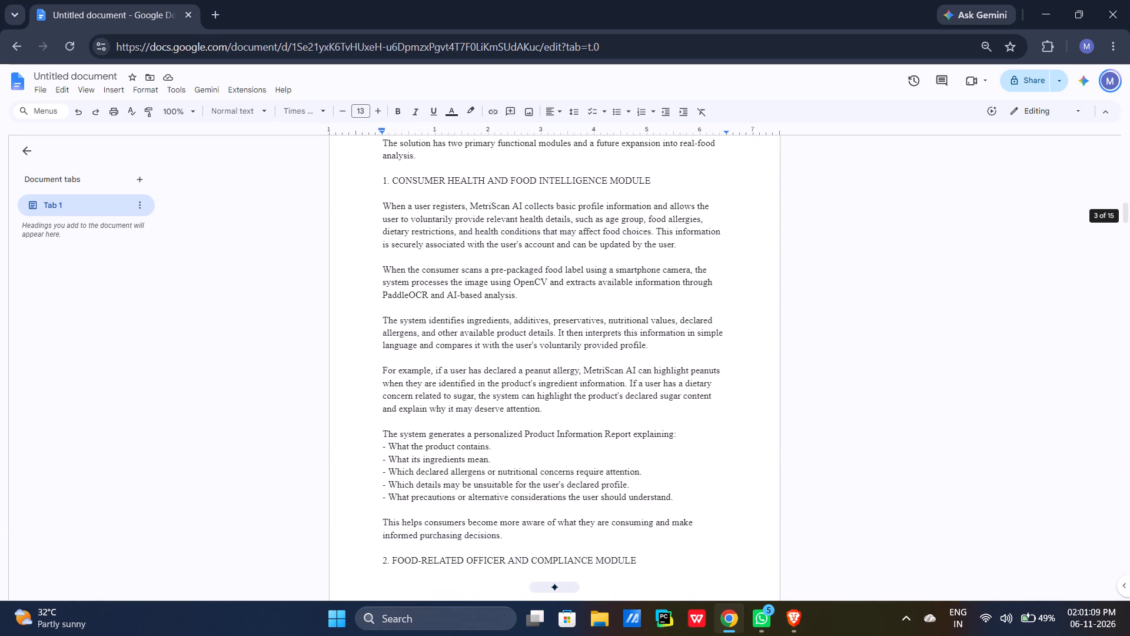
{"action": "scroll", "coordinate": [475, 426], "scroll_direction": "down", "scroll_amount": 6}
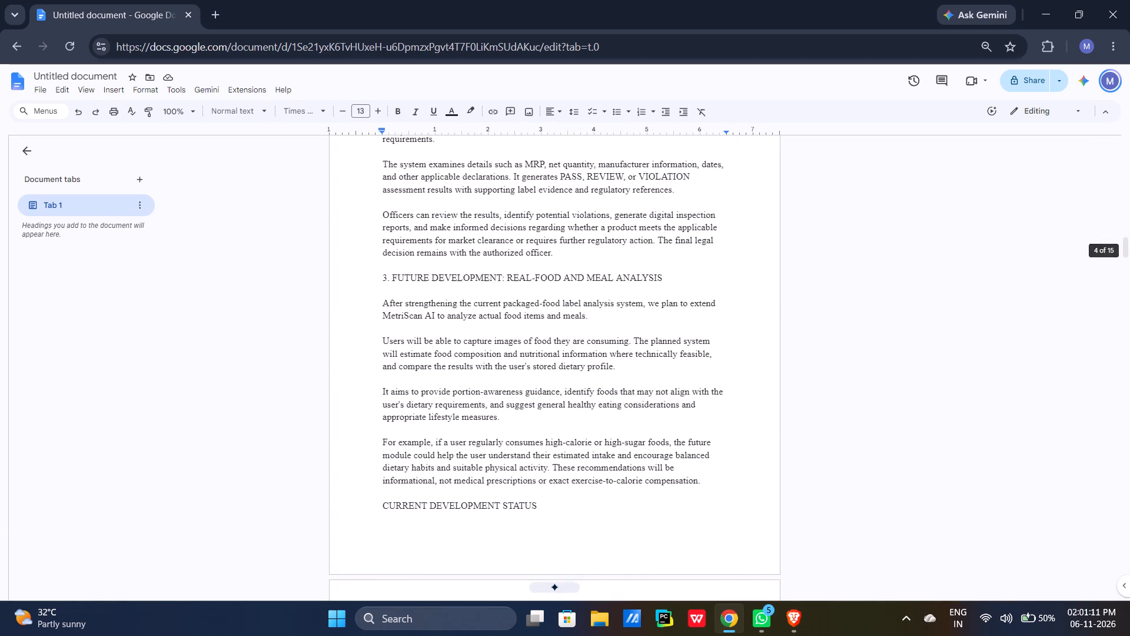
{"action": "scroll", "coordinate": [475, 426], "scroll_direction": "down", "scroll_amount": 4}
{"action": "scroll", "coordinate": [566, 498], "scroll_direction": "down", "scroll_amount": 3}
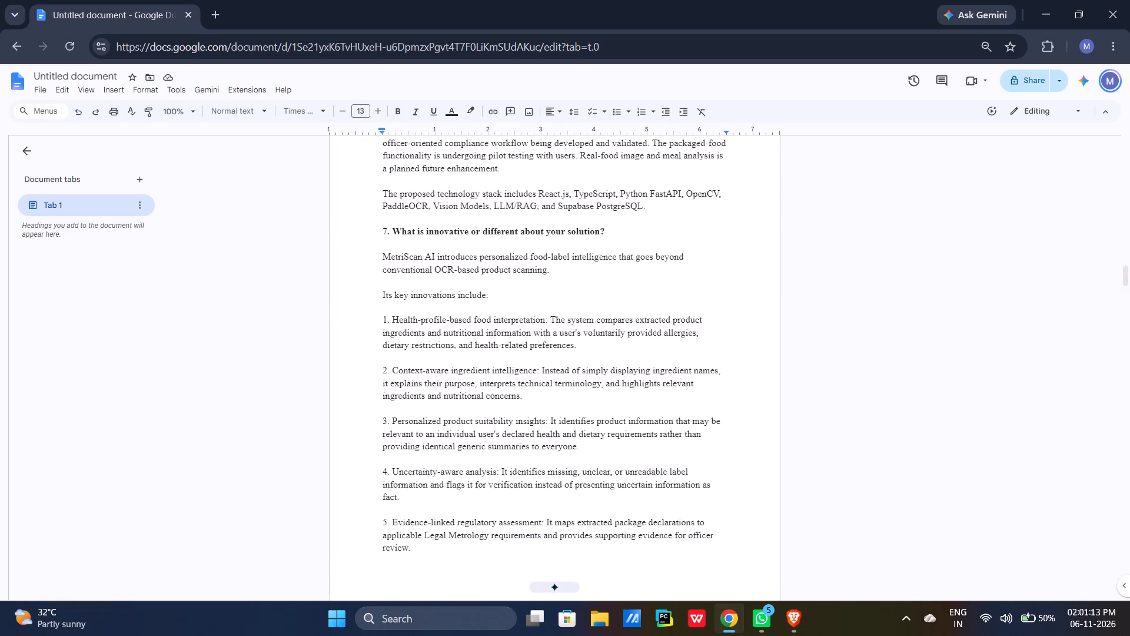
{"action": "scroll", "coordinate": [566, 498], "scroll_direction": "down", "scroll_amount": 5}
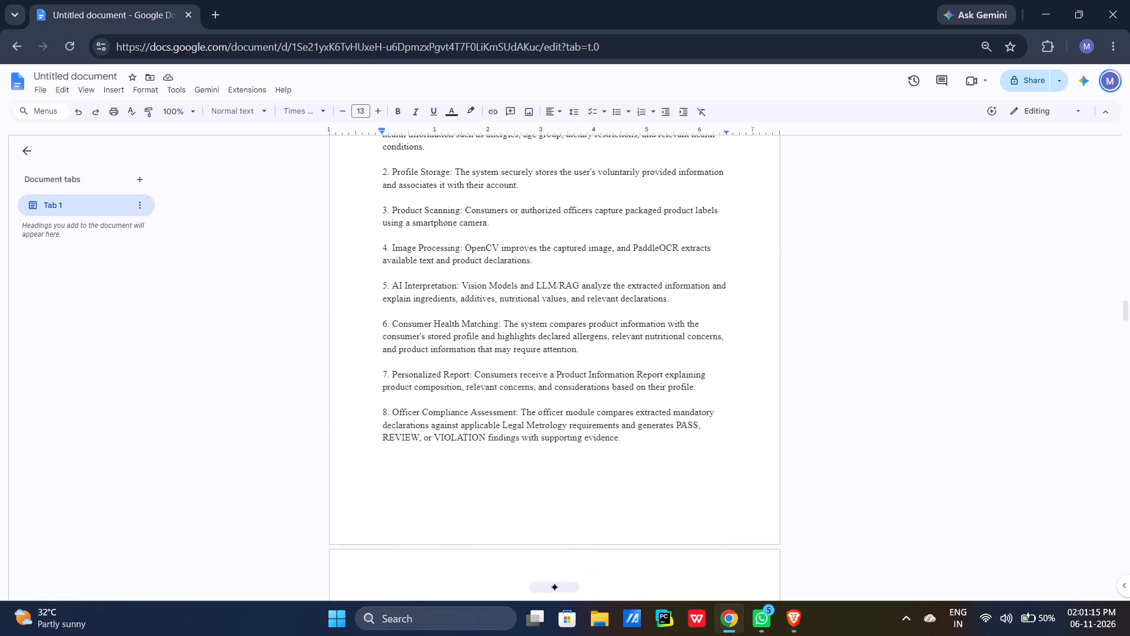
{"action": "scroll", "coordinate": [566, 498], "scroll_direction": "down", "scroll_amount": 1}
{"action": "scroll", "coordinate": [506, 488], "scroll_direction": "down", "scroll_amount": 4}
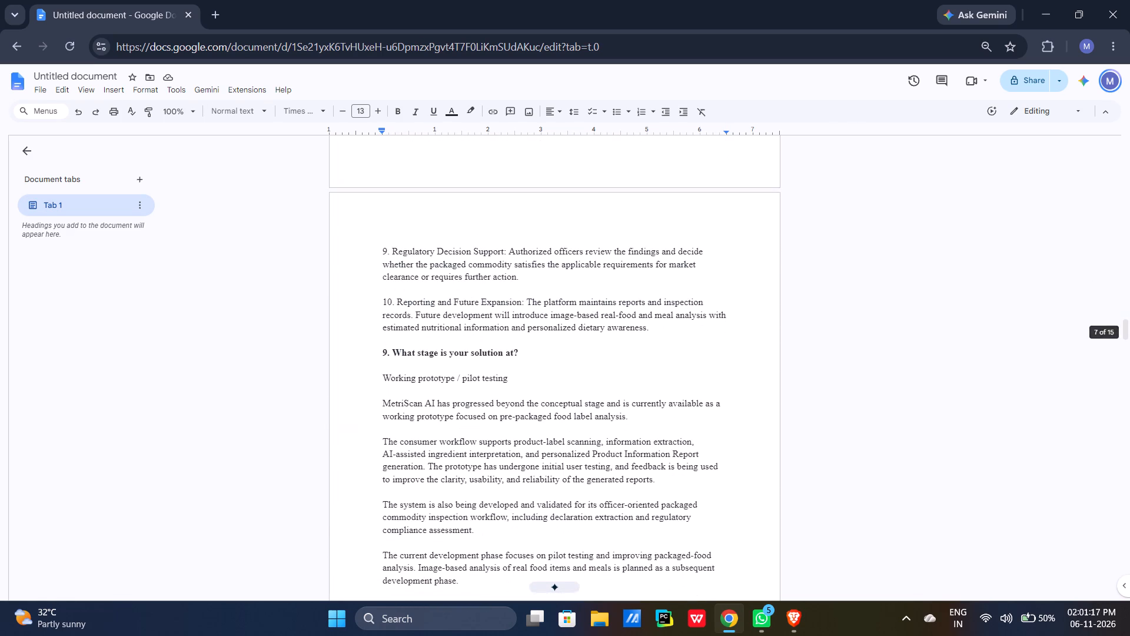
{"action": "scroll", "coordinate": [506, 488], "scroll_direction": "down", "scroll_amount": 3}
{"action": "scroll", "coordinate": [558, 474], "scroll_direction": "down", "scroll_amount": 3}
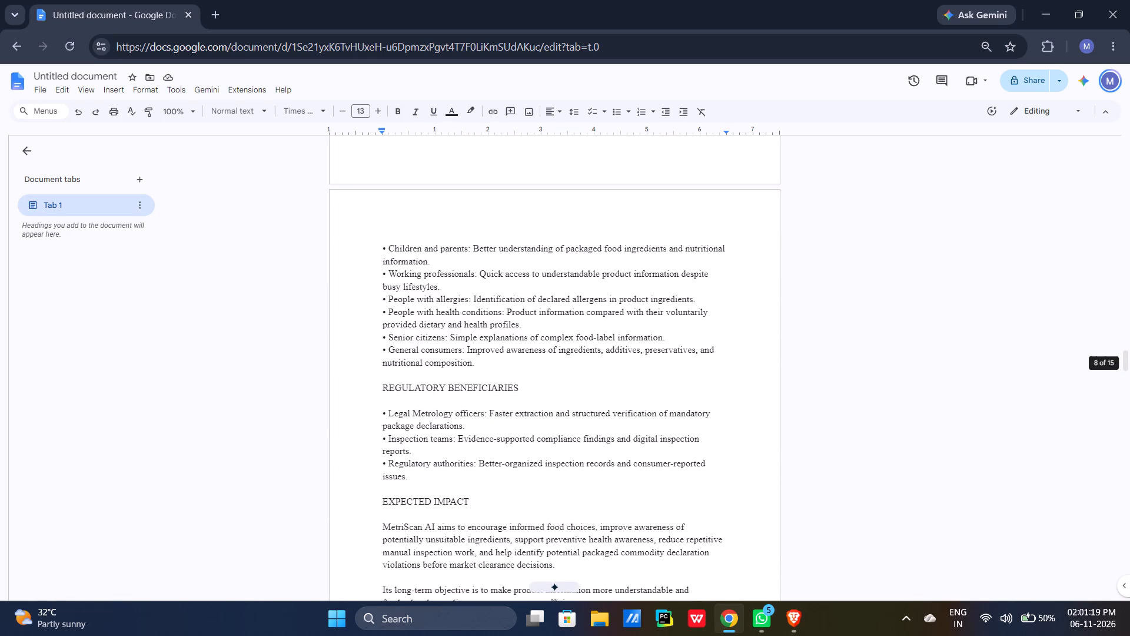
Bold the headings "11. What is the estimated cost of your solution?" and "12. How can the solution be implemented and scaled?".
{"action": "scroll", "coordinate": [558, 474], "scroll_direction": "down", "scroll_amount": 3}
{"action": "left_click_drag", "start_coordinate": [566, 407], "coordinate": [465, 397]}
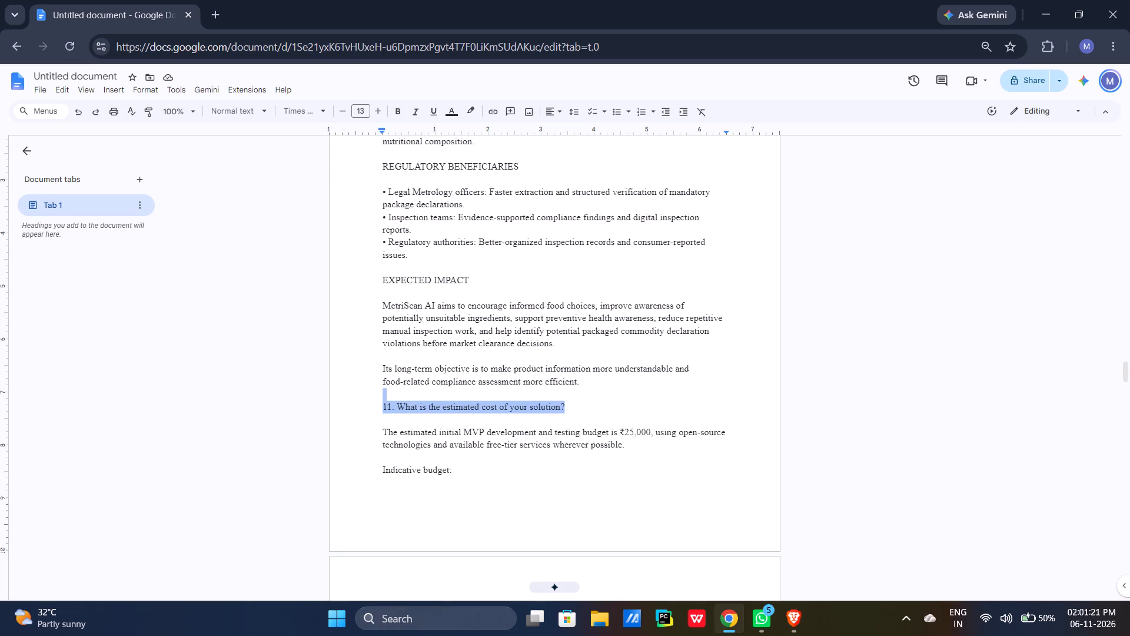
{"action": "left_click_drag", "start_coordinate": [465, 397], "coordinate": [380, 409]}
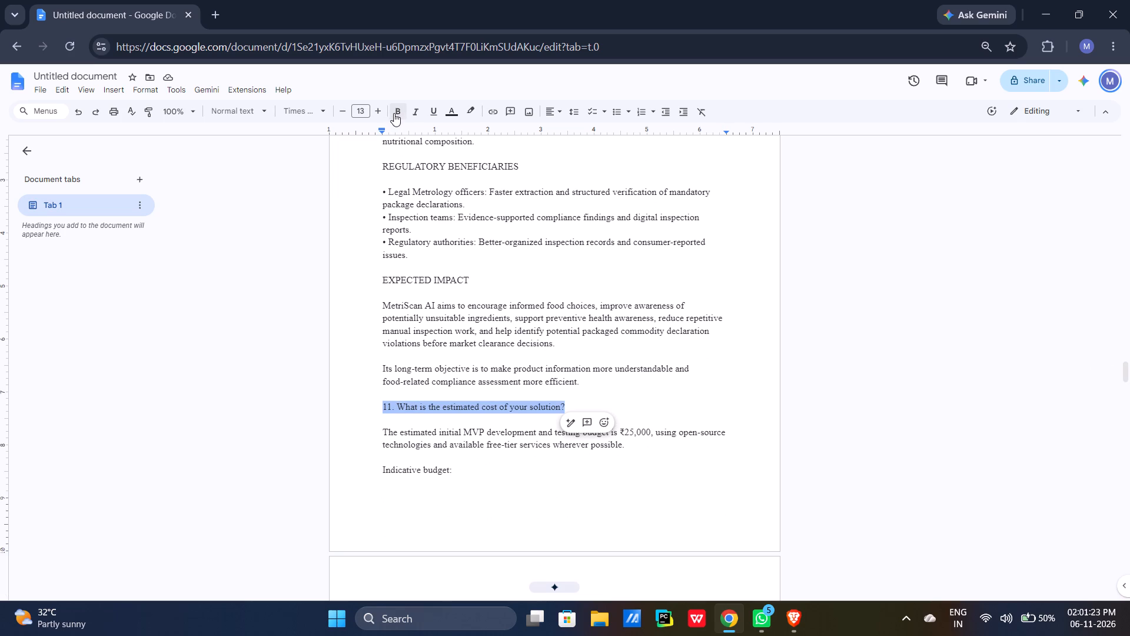
{"action": "left_click", "coordinate": [394, 113]}
{"action": "scroll", "coordinate": [450, 481], "scroll_direction": "down", "scroll_amount": 3}
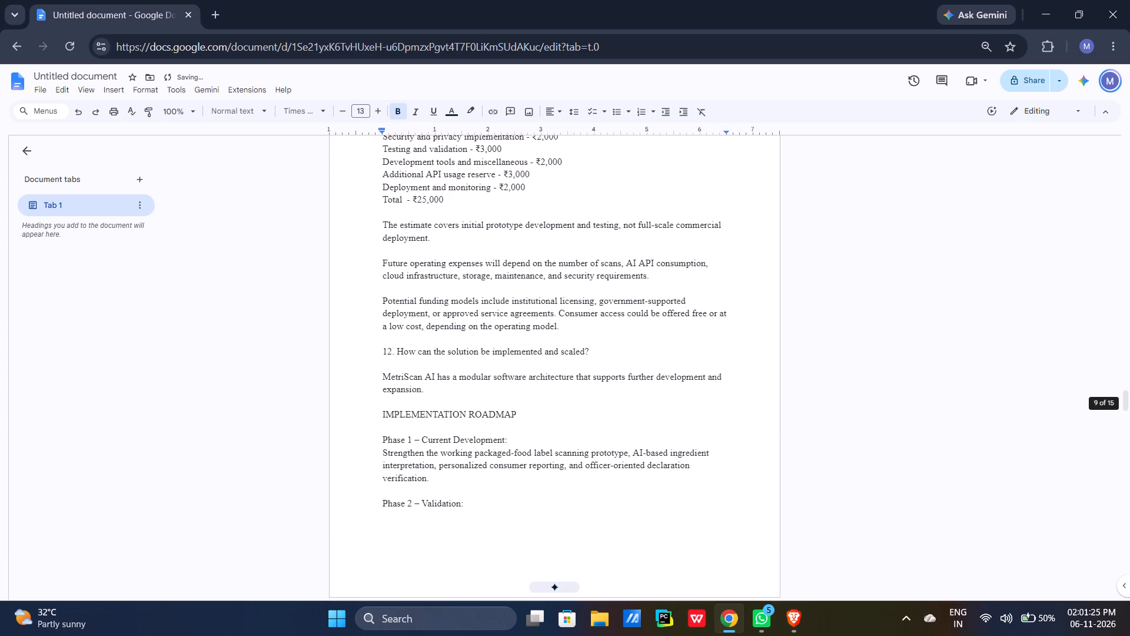
{"action": "scroll", "coordinate": [478, 346], "scroll_direction": "up", "scroll_amount": 1}
{"action": "scroll", "coordinate": [590, 379], "scroll_direction": "up", "scroll_amount": 2}
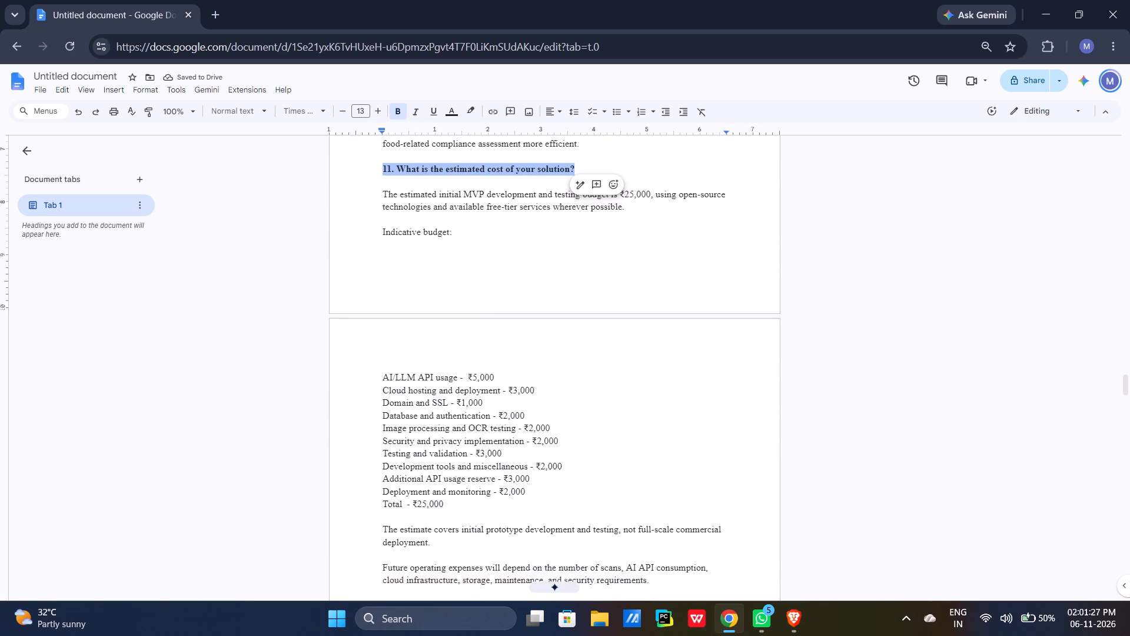
{"action": "scroll", "coordinate": [590, 379], "scroll_direction": "down", "scroll_amount": 1}
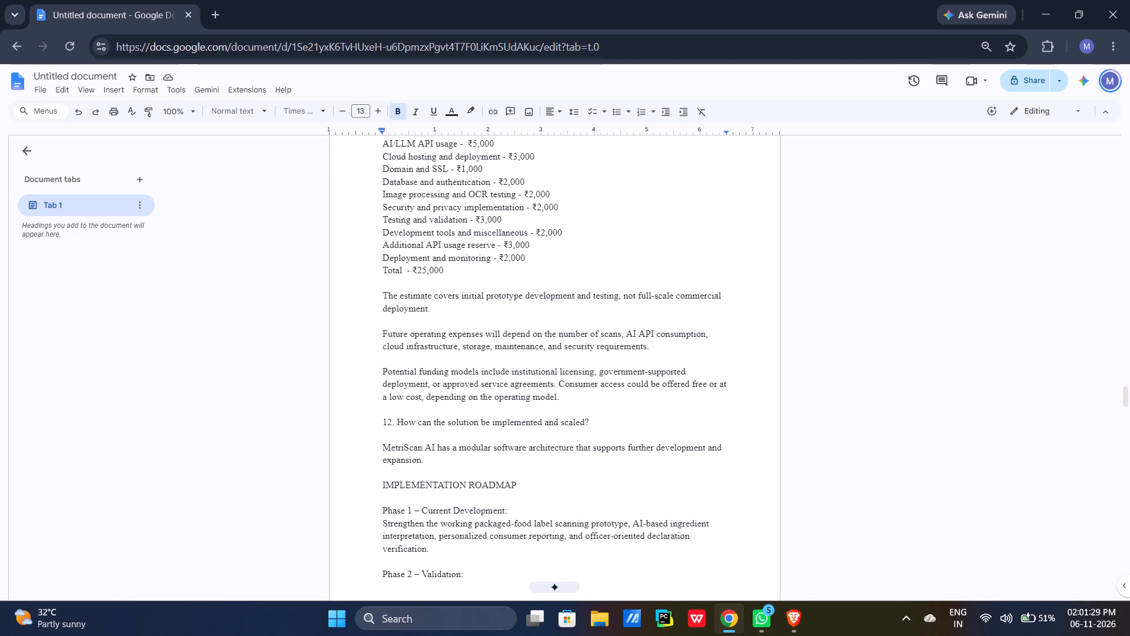
{"action": "left_click_drag", "start_coordinate": [591, 423], "coordinate": [383, 423]}
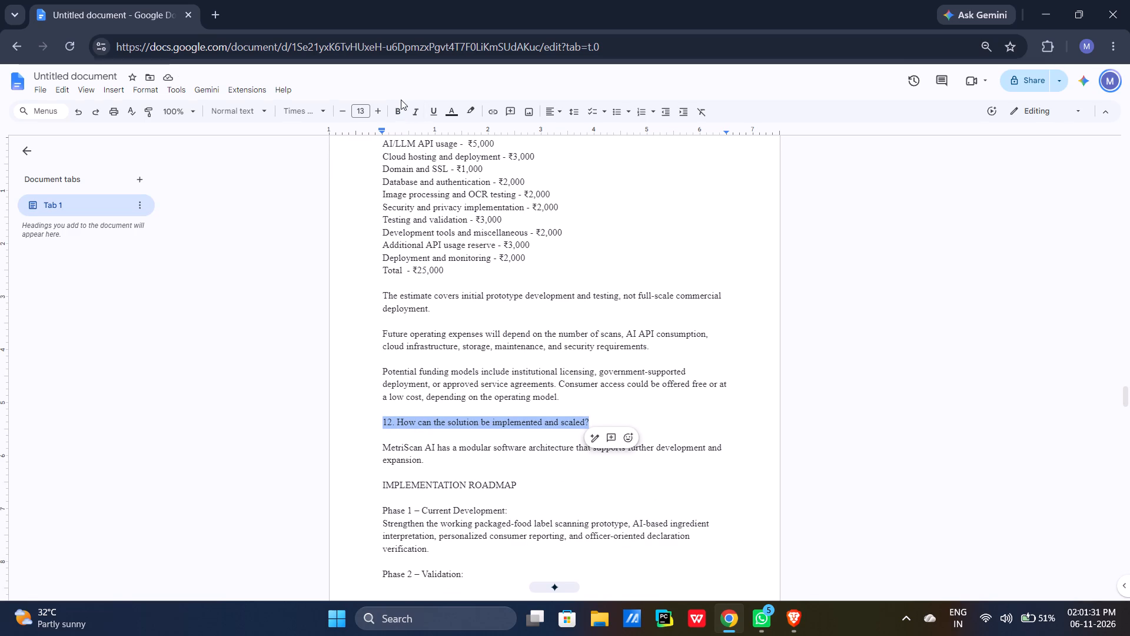
{"action": "left_click", "coordinate": [396, 107]}
Clean up the "What evidence do you have?" heading by removing its "### " and backslash, so it starts with "13.".
{"action": "scroll", "coordinate": [494, 469], "scroll_direction": "down", "scroll_amount": 2}
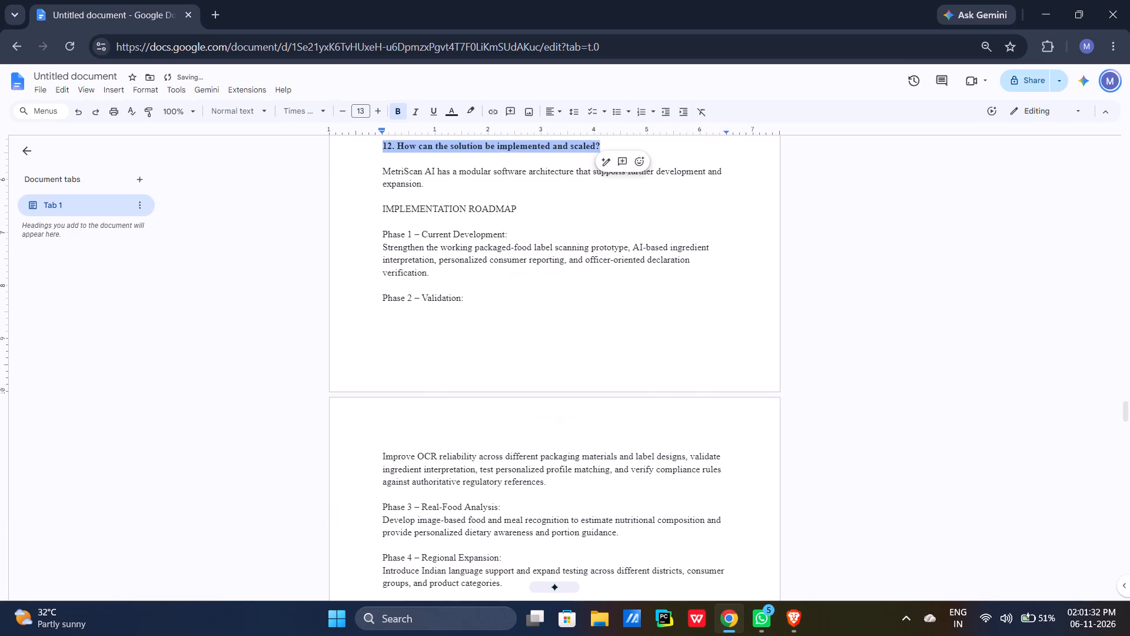
{"action": "scroll", "coordinate": [527, 454], "scroll_direction": "down", "scroll_amount": 5}
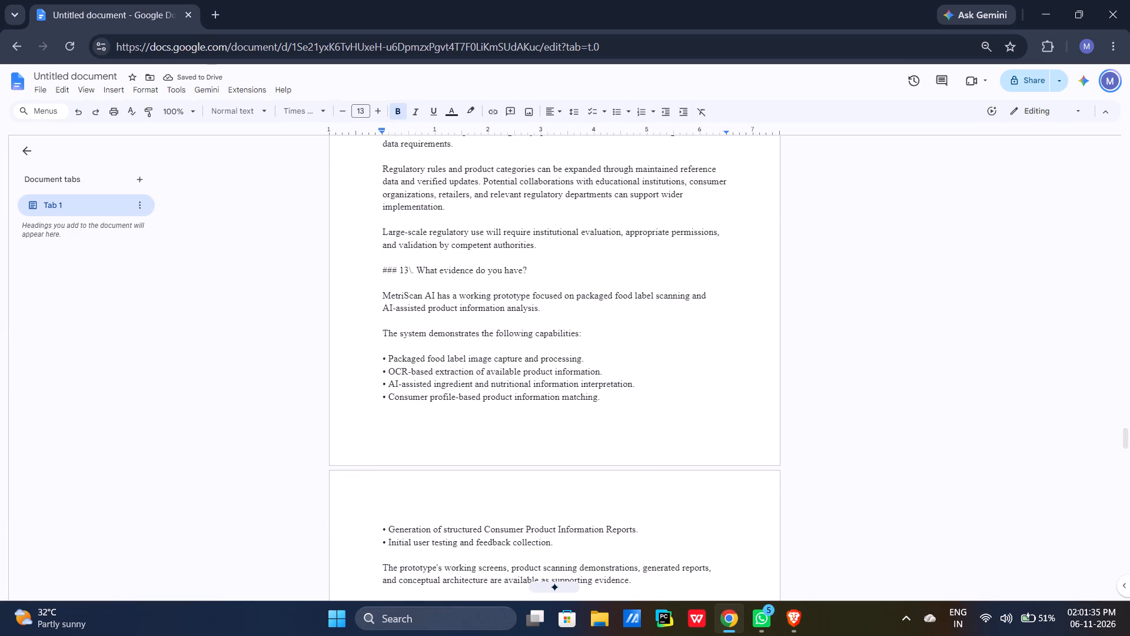
{"action": "scroll", "coordinate": [506, 419], "scroll_direction": "down", "scroll_amount": 1}
{"action": "scroll", "coordinate": [490, 300], "scroll_direction": "up", "scroll_amount": 2}
{"action": "left_click", "coordinate": [401, 311]}
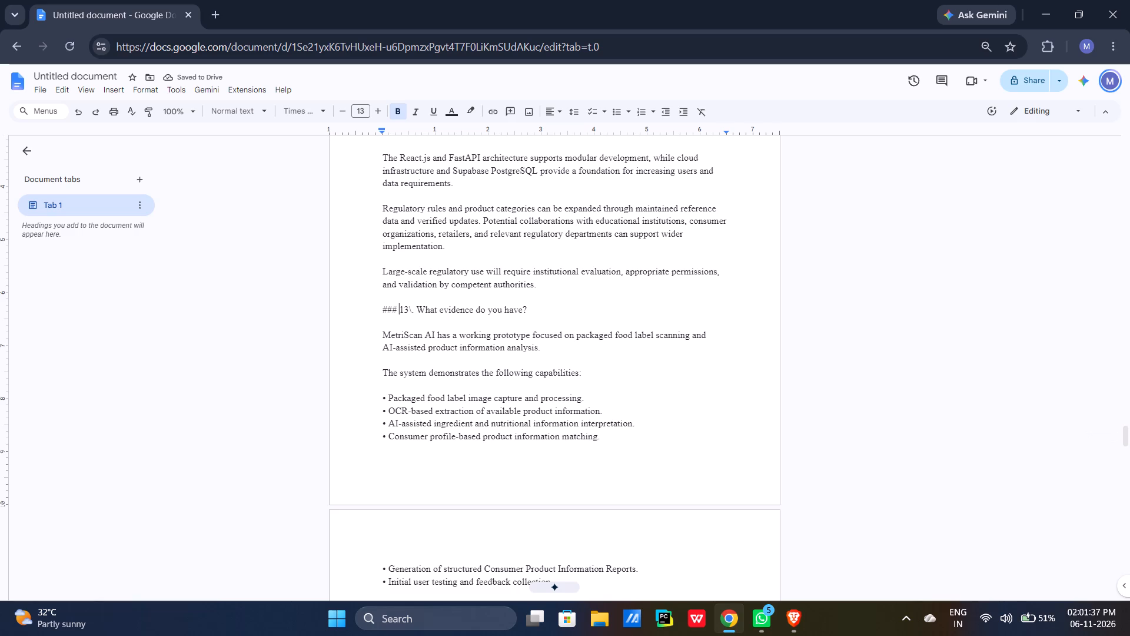
{"action": "key", "text": "Right"}
{"action": "key", "text": "BackSpace"}
{"action": "key", "text": "BackSpace"}
{"action": "key", "text": "BackSpace"}
{"action": "key", "text": "BackSpace"}
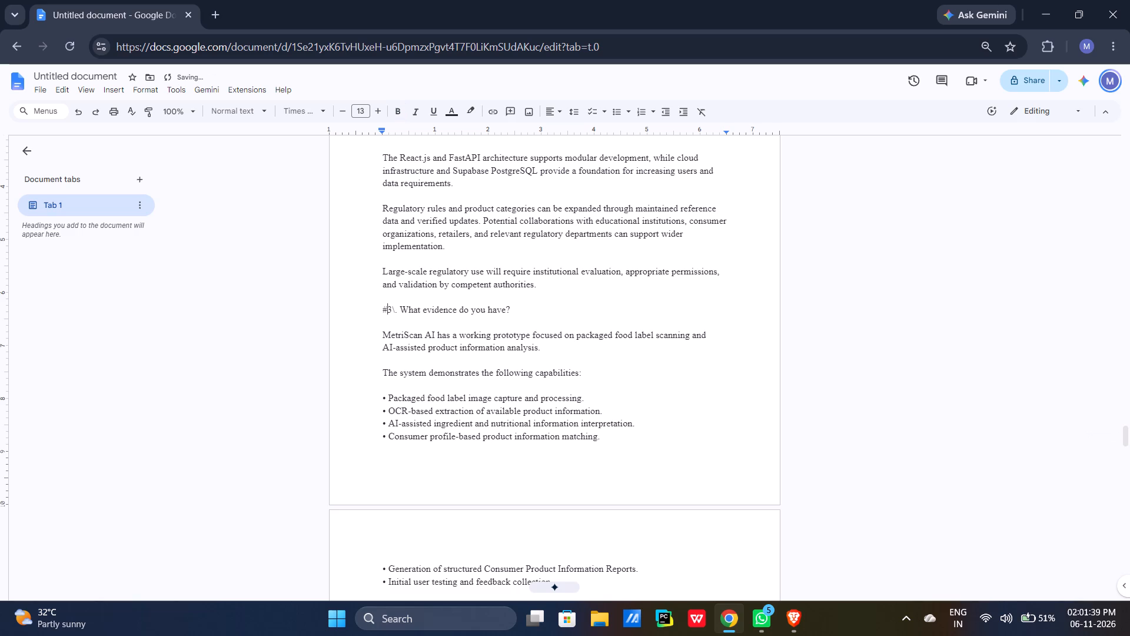
{"action": "key", "text": "BackSpace"}
{"action": "key", "text": "1"}
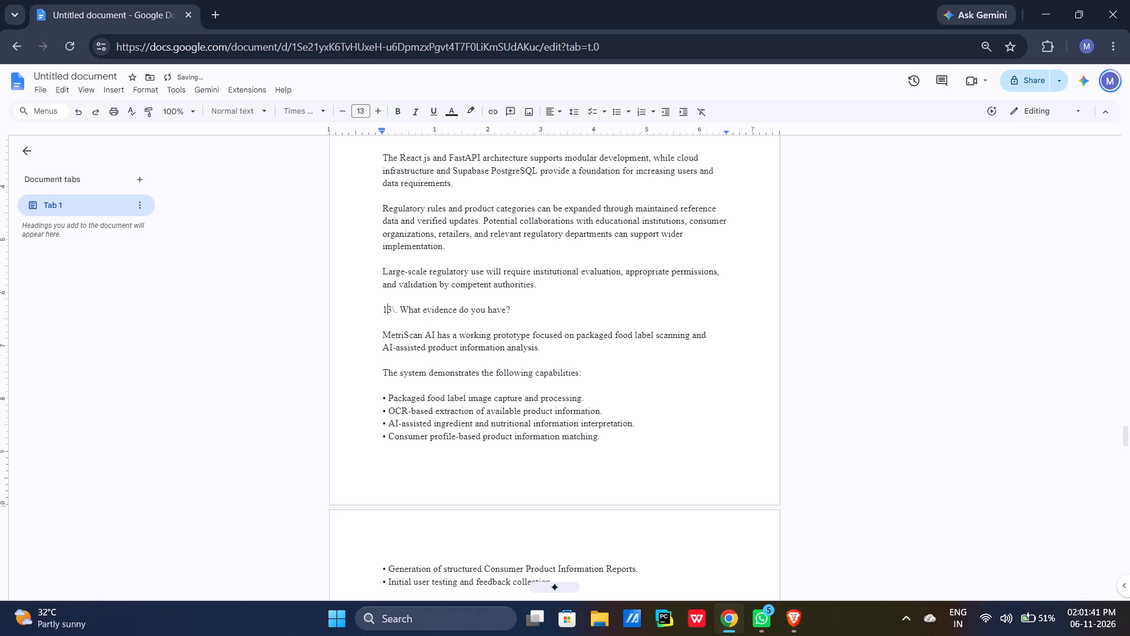
{"action": "key", "text": "Right"}
{"action": "key", "text": "Right"}
{"action": "key", "text": "BackSpace"}
Remove the "### " and the backslash from the heading "14. Who could adopt or implement the solution?", keeping it on its own line.
{"action": "scroll", "coordinate": [461, 340], "scroll_direction": "down", "scroll_amount": 1}
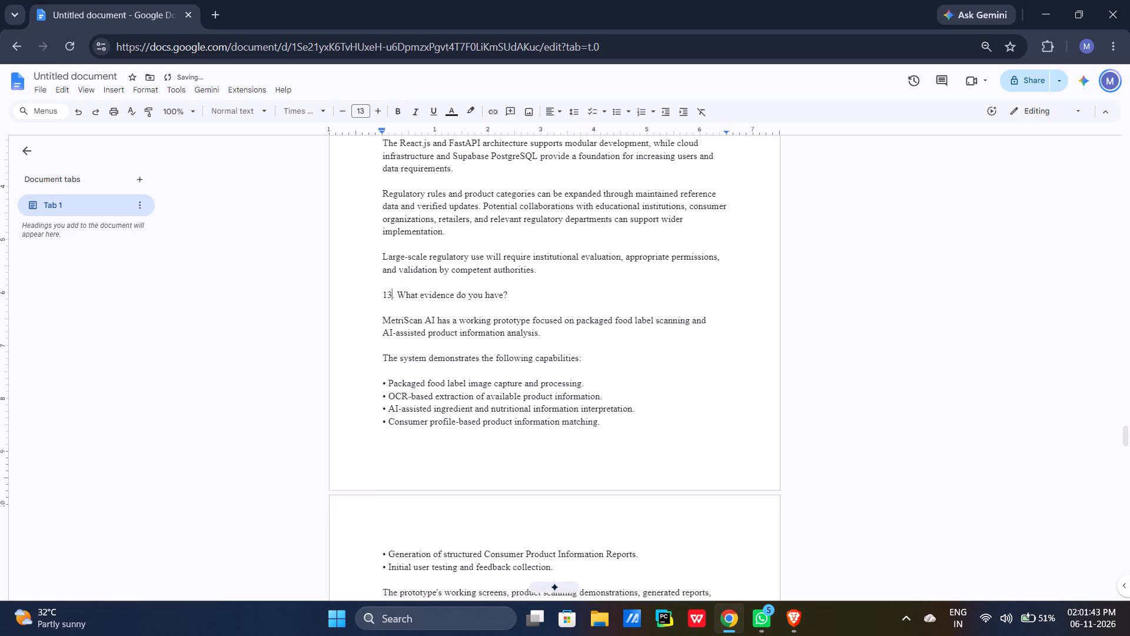
{"action": "scroll", "coordinate": [461, 340], "scroll_direction": "down", "scroll_amount": 2}
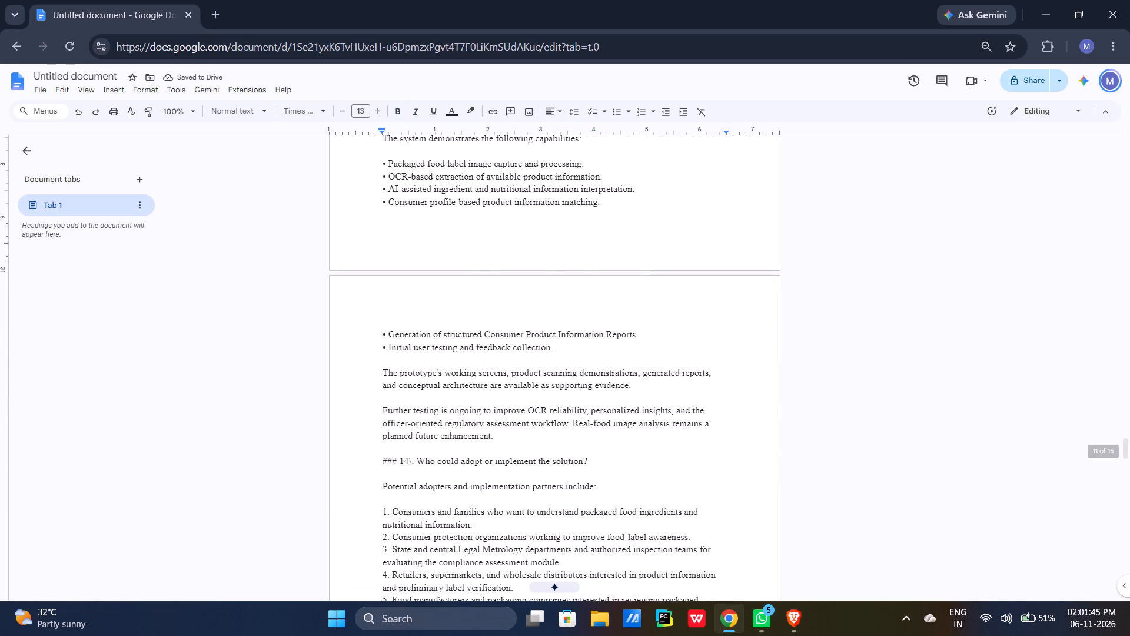
{"action": "left_click", "coordinate": [399, 462]}
{"action": "key", "text": "BackSpace"}
{"action": "key", "text": "BackSpace"}
{"action": "key", "text": "BackSpace"}
{"action": "key", "text": "BackSpace"}
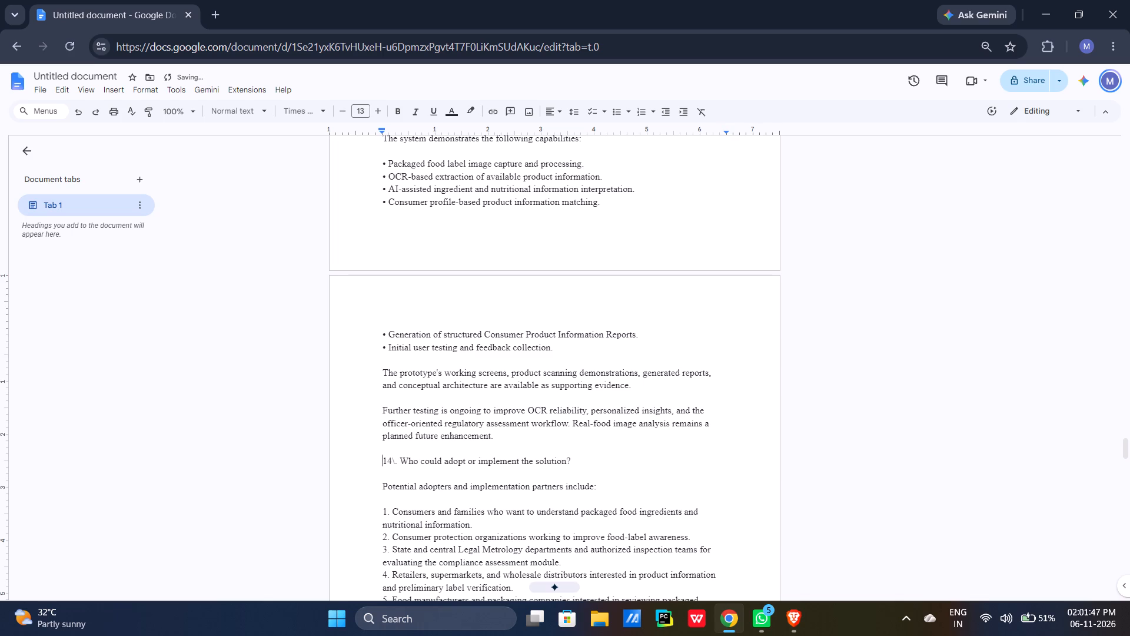
{"action": "key", "text": "BackSpace"}
{"action": "key", "text": "shift+Return"}
{"action": "key", "text": "Right"}
{"action": "key", "text": "Right"}
{"action": "key", "text": "Right"}
{"action": "key", "text": "BackSpace"}
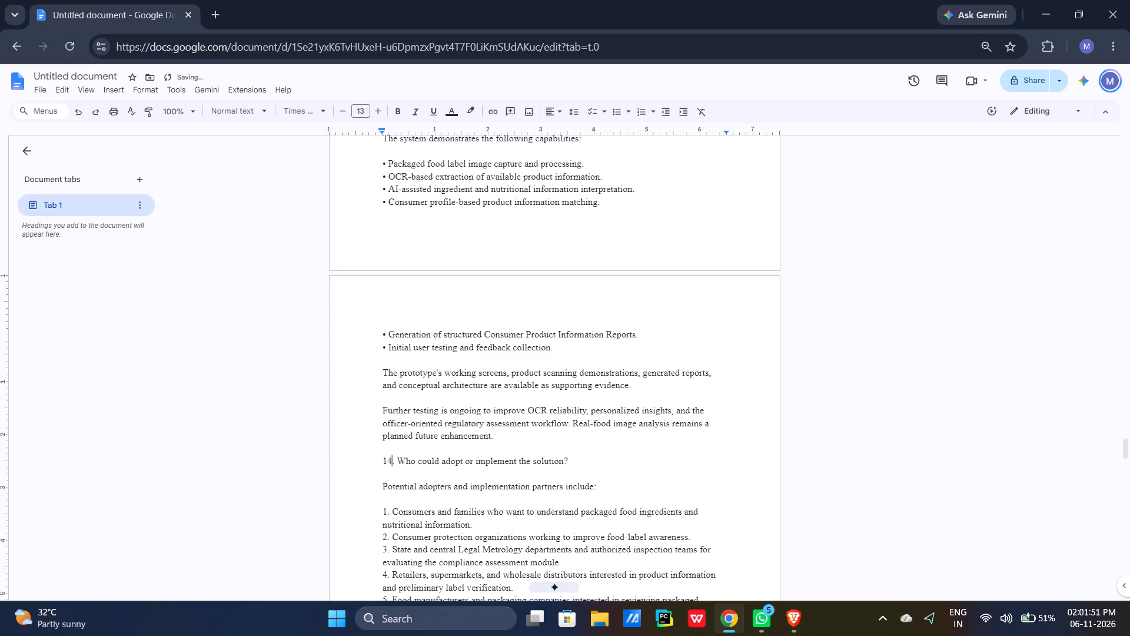
Remove the "### " and the backslash from the heading "15. What support do you need to take the solution forward?".
{"action": "scroll", "coordinate": [525, 531], "scroll_direction": "down", "scroll_amount": 2}
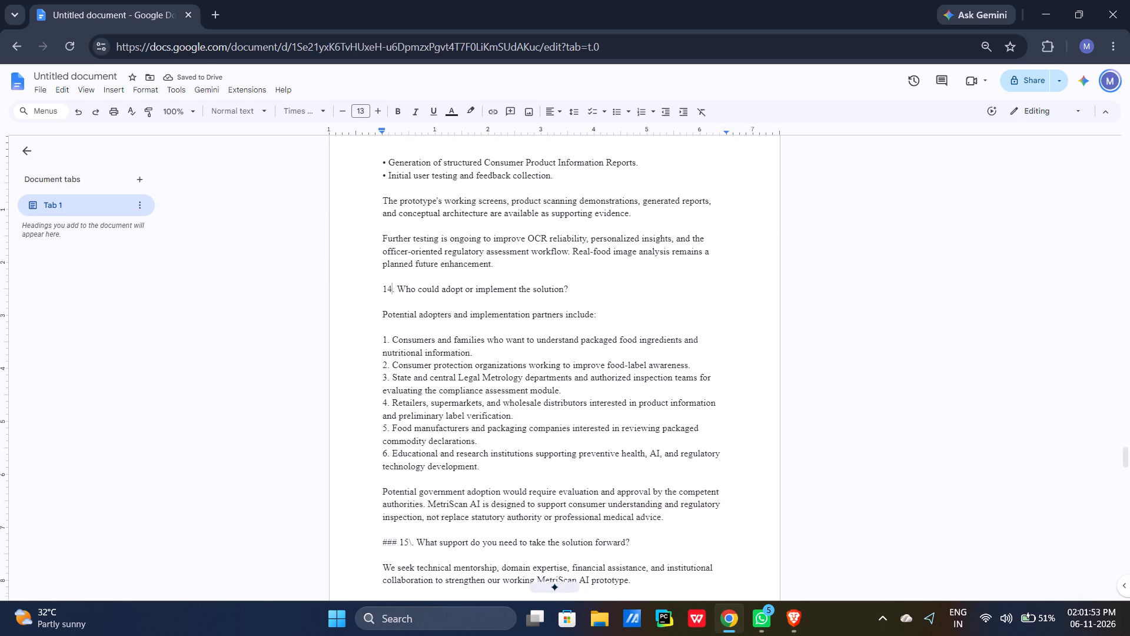
{"action": "scroll", "coordinate": [525, 531], "scroll_direction": "down", "scroll_amount": 1}
{"action": "left_click", "coordinate": [399, 446]}
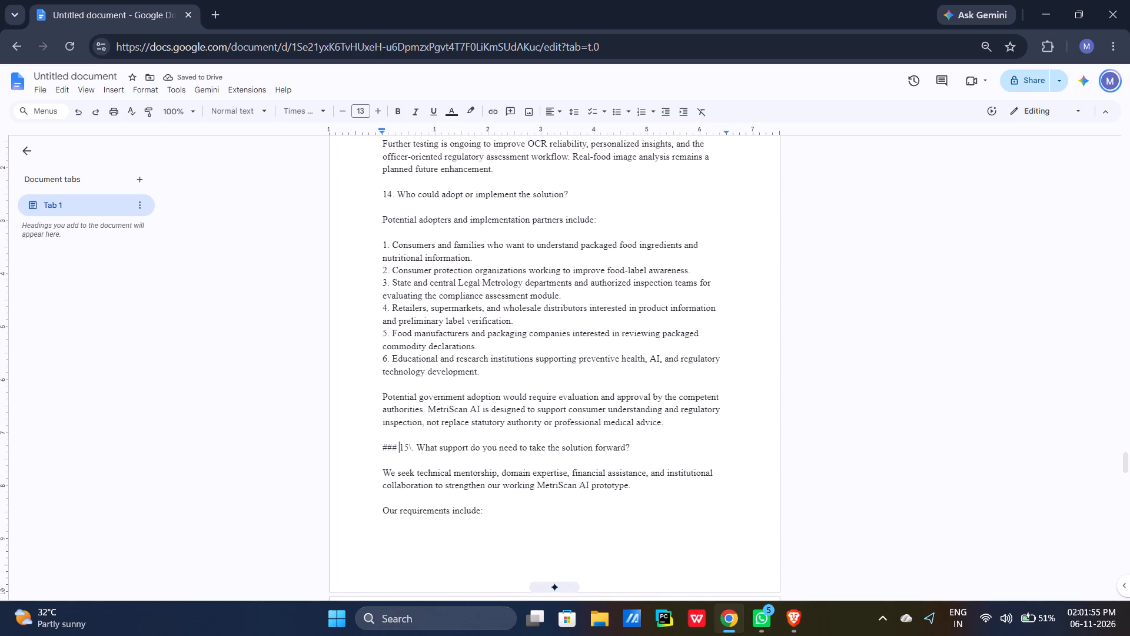
{"action": "key", "text": "BackSpace"}
{"action": "key", "text": "BackSpace"}
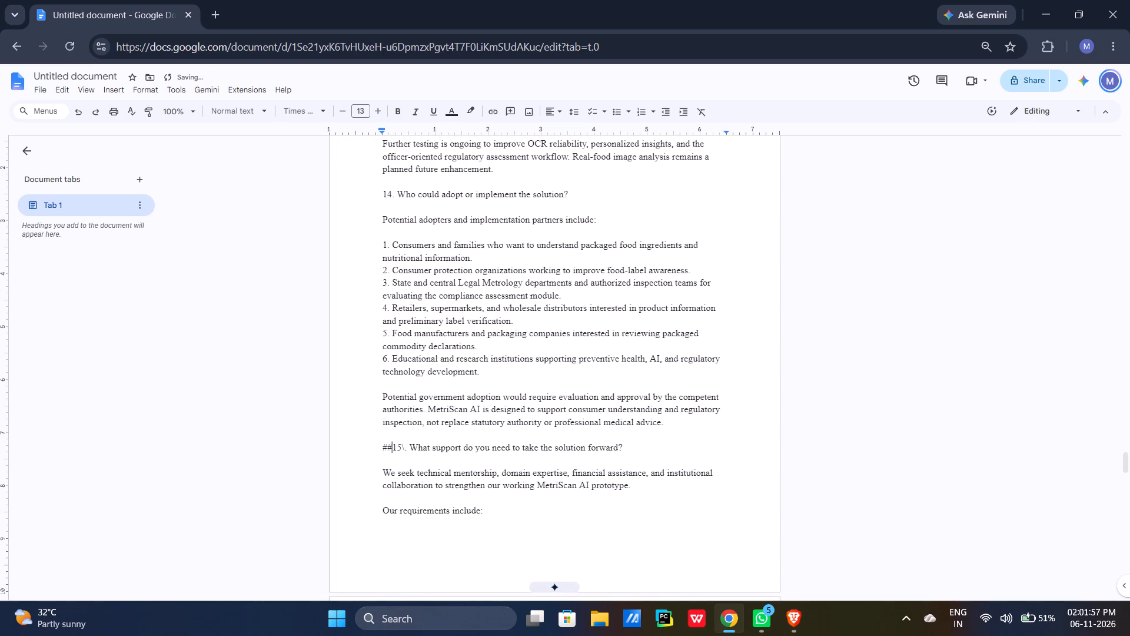
{"action": "key", "text": "BackSpace"}
{"action": "key", "text": "BackSpace"}
{"action": "key", "text": "Right"}
{"action": "key", "text": "Right"}
{"action": "key", "text": "Right"}
{"action": "key", "text": "BackSpace"}
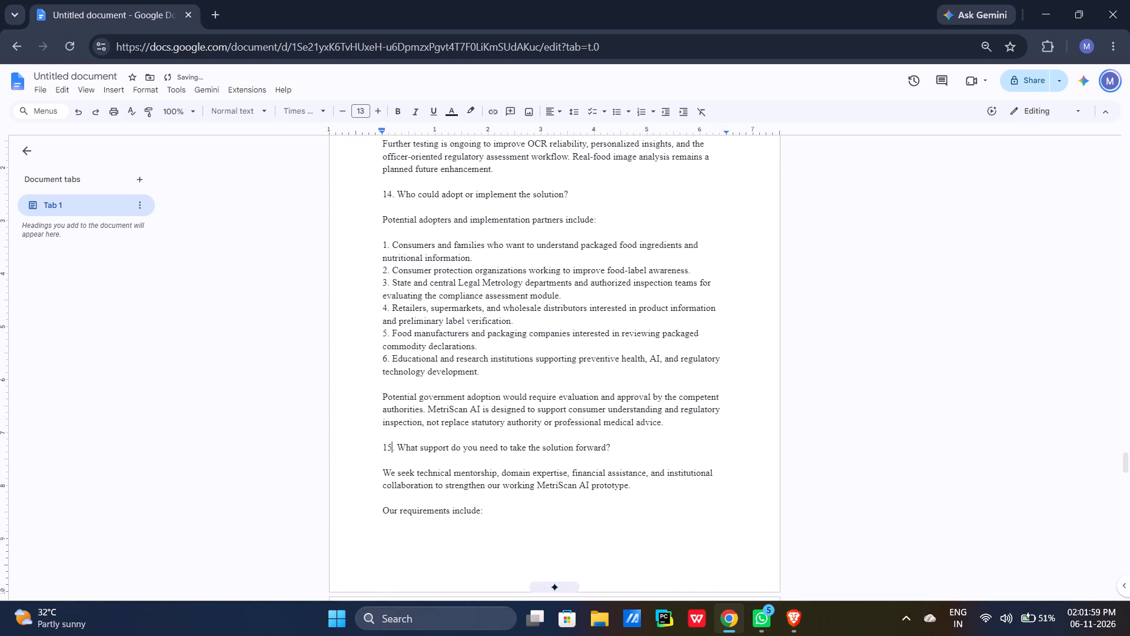
Clean up the "What is your technology stack?" heading by removing its "### " and backslash, so it starts with "16.".
{"action": "scroll", "coordinate": [498, 456], "scroll_direction": "down", "scroll_amount": 2}
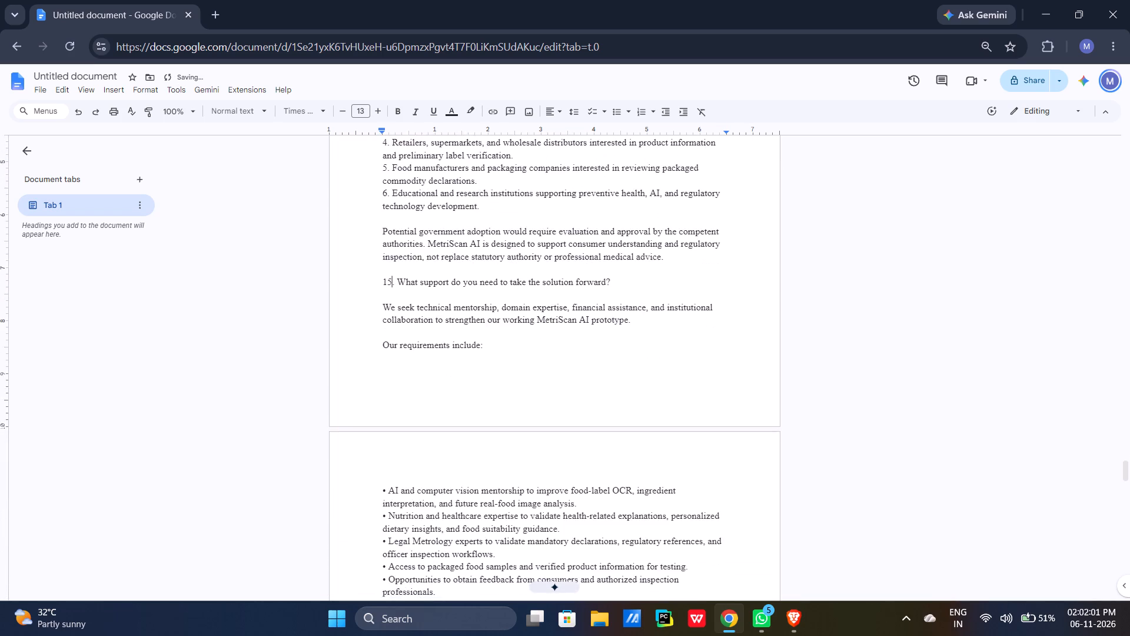
{"action": "scroll", "coordinate": [498, 456], "scroll_direction": "down", "scroll_amount": 3}
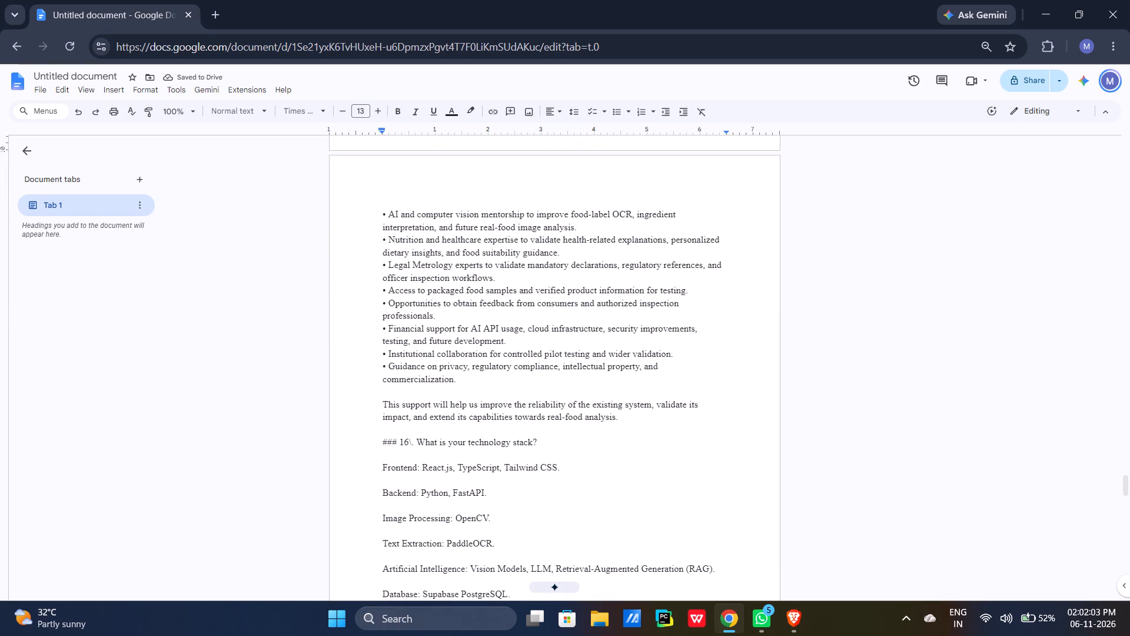
{"action": "left_click", "coordinate": [400, 441]}
{"action": "key", "text": "BackSpace"}
{"action": "key", "text": "BackSpace"}
{"action": "key", "text": "BackSpace"}
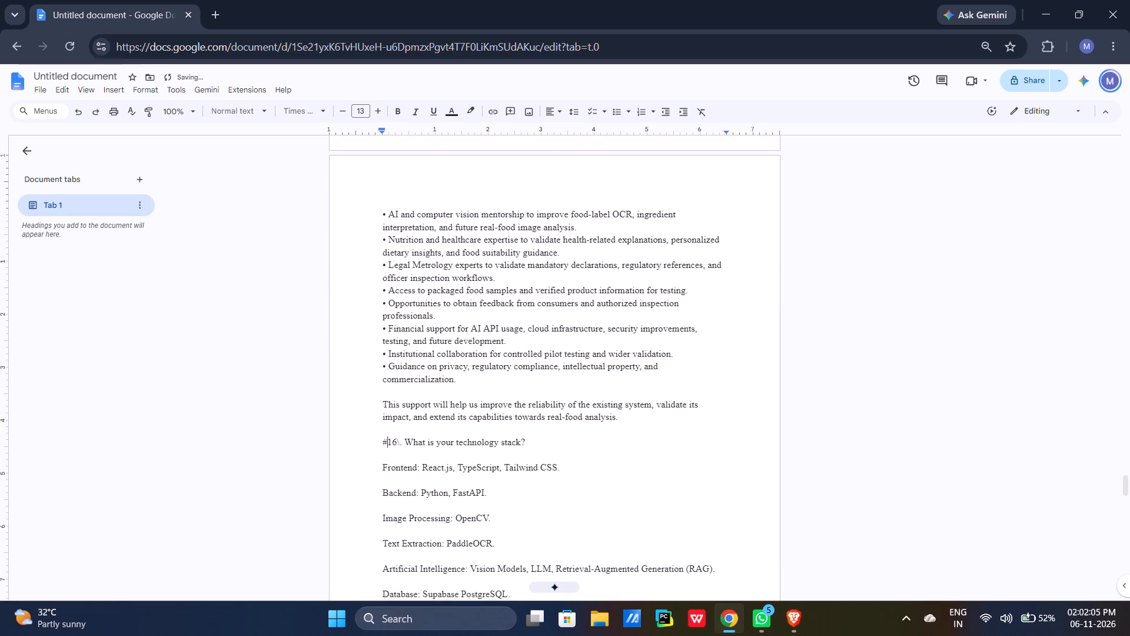
{"action": "key", "text": "BackSpace"}
{"action": "key", "text": "Right"}
{"action": "key", "text": "Right"}
{"action": "key", "text": "Right"}
{"action": "key", "text": "BackSpace"}
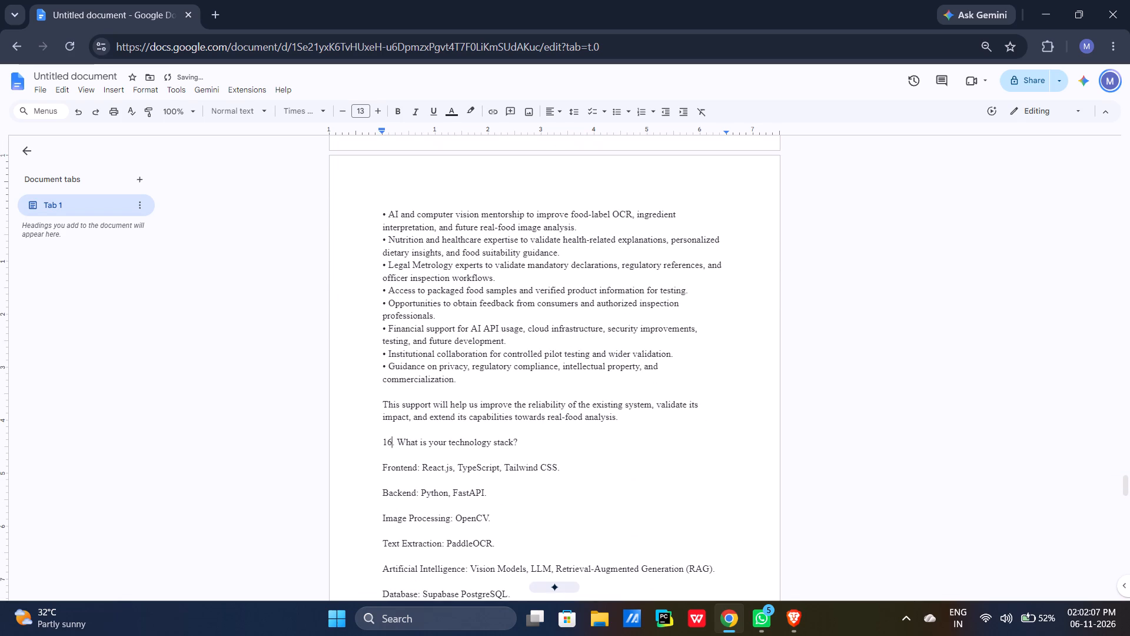
Remove the "### " and the backslash from the heading "17. What is your future vision?".
{"action": "scroll", "coordinate": [481, 444], "scroll_direction": "down", "scroll_amount": 2}
{"action": "scroll", "coordinate": [379, 442], "scroll_direction": "down", "scroll_amount": 4}
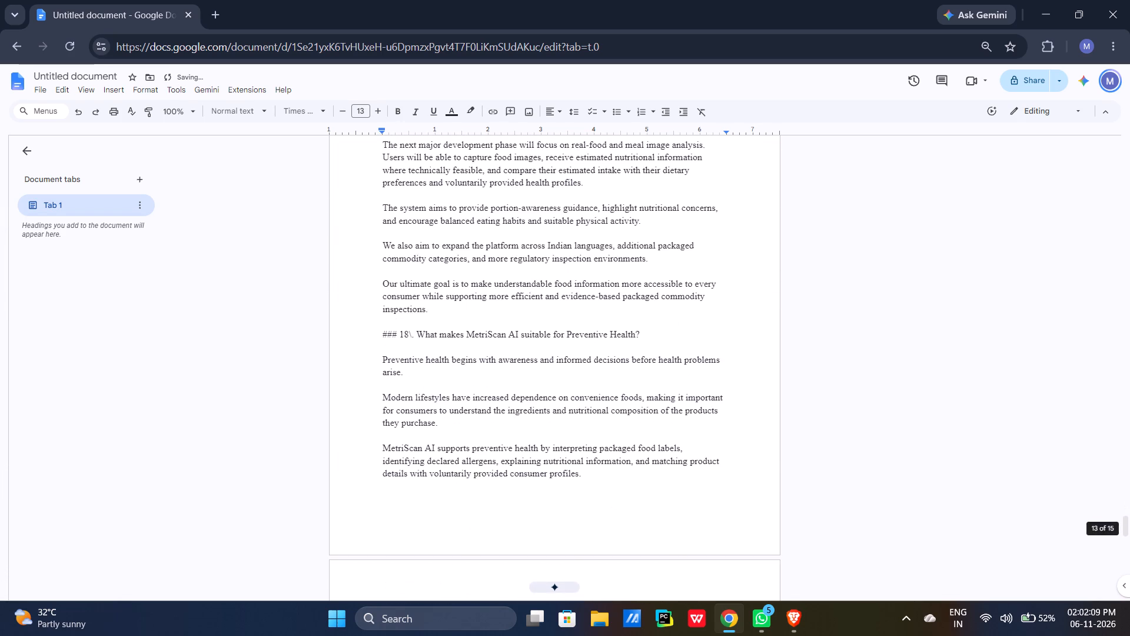
{"action": "scroll", "coordinate": [420, 223], "scroll_direction": "up", "scroll_amount": 3}
{"action": "left_click", "coordinate": [399, 342]}
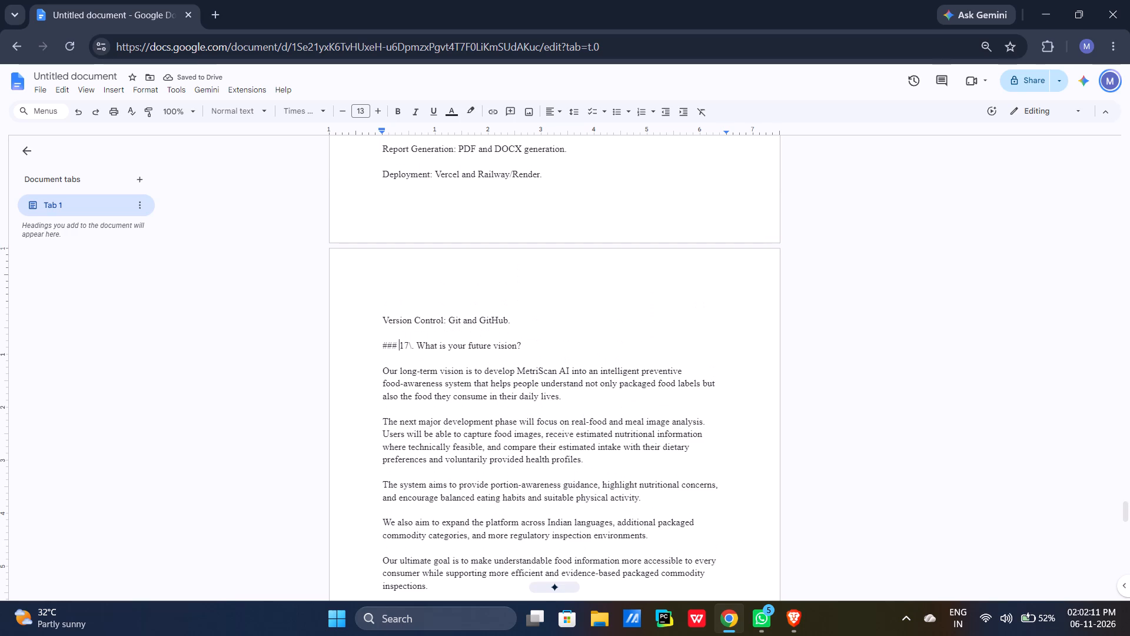
{"action": "key", "text": "BackSpace"}
{"action": "key", "text": "BackSpace"}
{"action": "key", "text": "BackSpace"}
{"action": "key", "text": "BackSpace"}
{"action": "key", "text": "Right"}
{"action": "key", "text": "Right"}
{"action": "key", "text": "Right"}
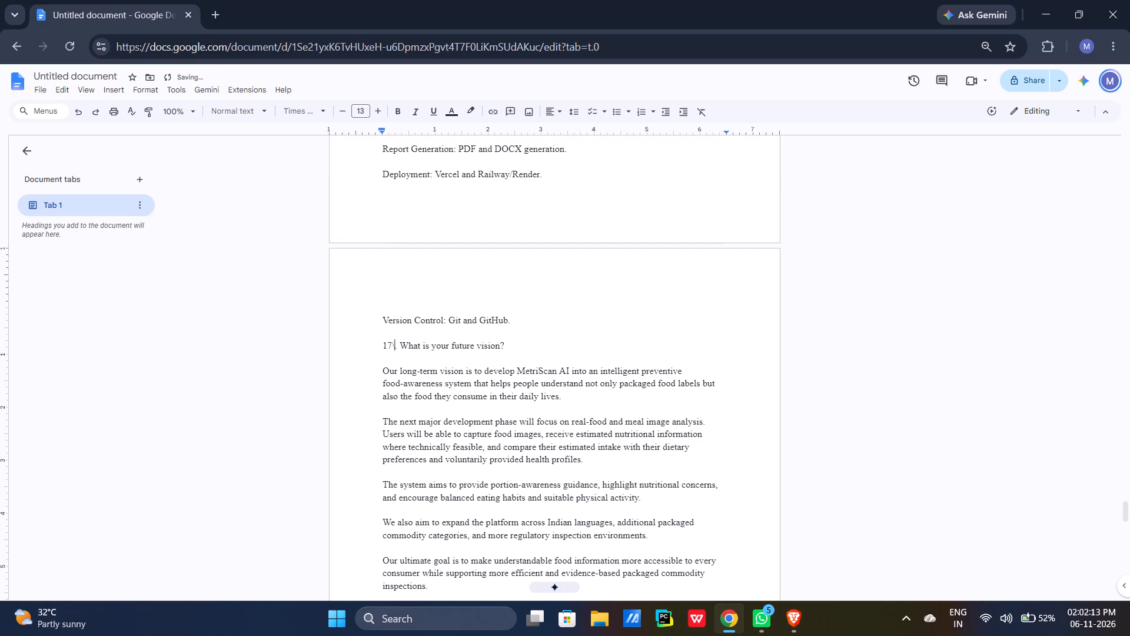
{"action": "key", "text": "BackSpace"}
Strip the "### " and the backslash from the heading "18. What makes MetriScan AI suitable for Preventive Health?".
{"action": "scroll", "coordinate": [433, 413], "scroll_direction": "down", "scroll_amount": 1}
{"action": "scroll", "coordinate": [398, 466], "scroll_direction": "down", "scroll_amount": 1}
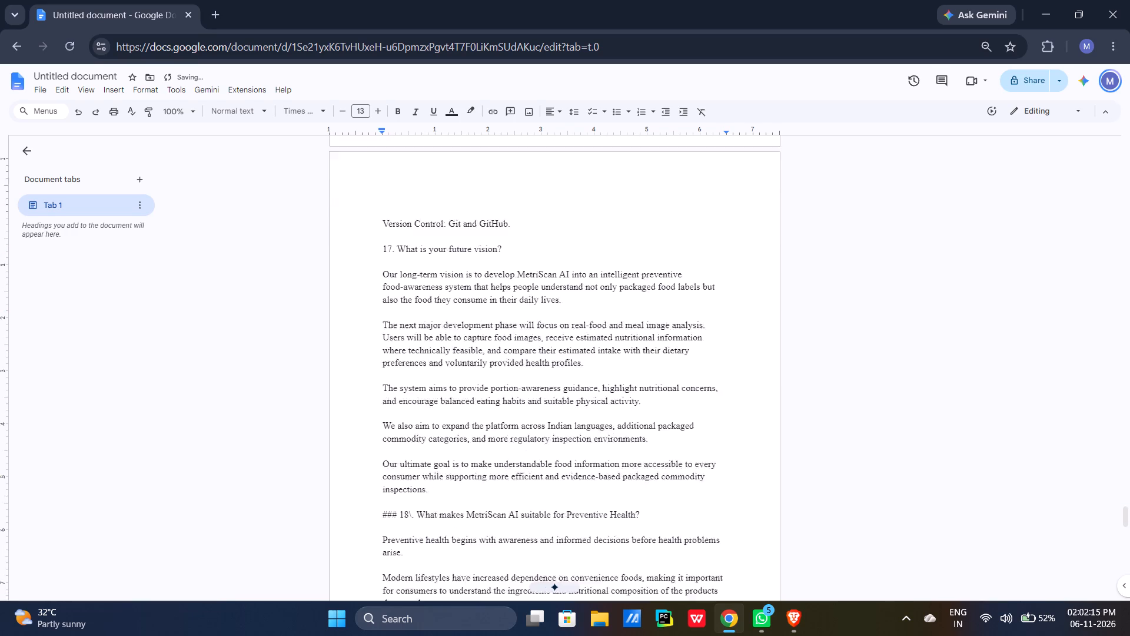
{"action": "scroll", "coordinate": [398, 466], "scroll_direction": "down", "scroll_amount": 1}
{"action": "left_click", "coordinate": [403, 452]}
{"action": "key", "text": "Left"}
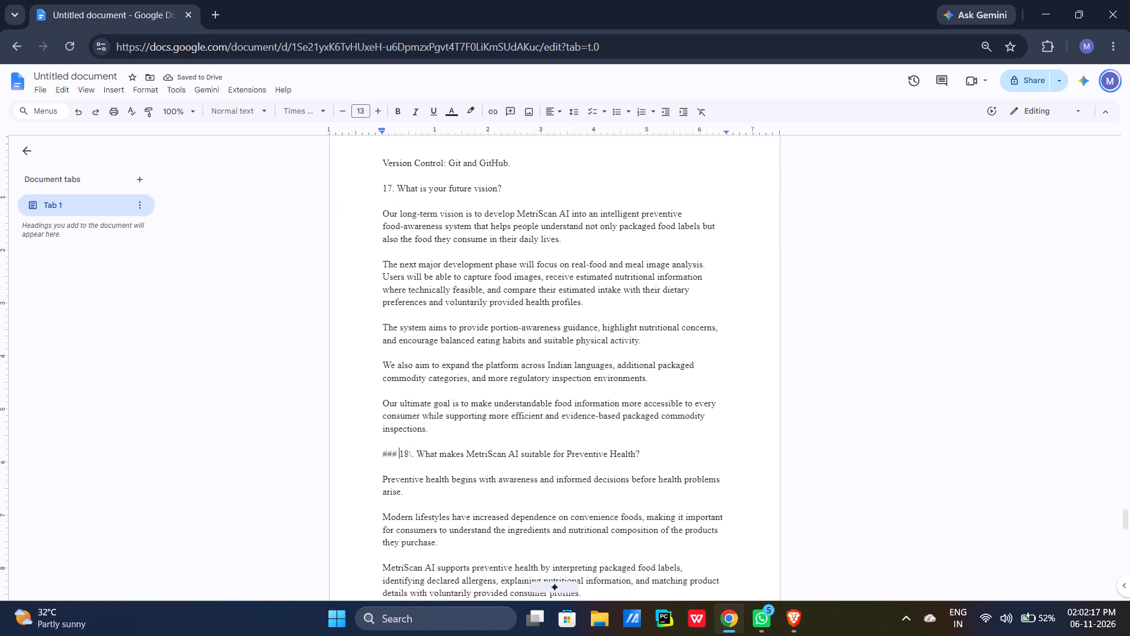
{"action": "key", "text": "BackSpace"}
{"action": "key", "text": "BackSpace"}
{"action": "key", "text": "BackSpace"}
{"action": "key", "text": "BackSpace"}
{"action": "key", "text": "Right"}
{"action": "key", "text": "Right"}
{"action": "key", "text": "Right"}
{"action": "key", "text": "BackSpace"}
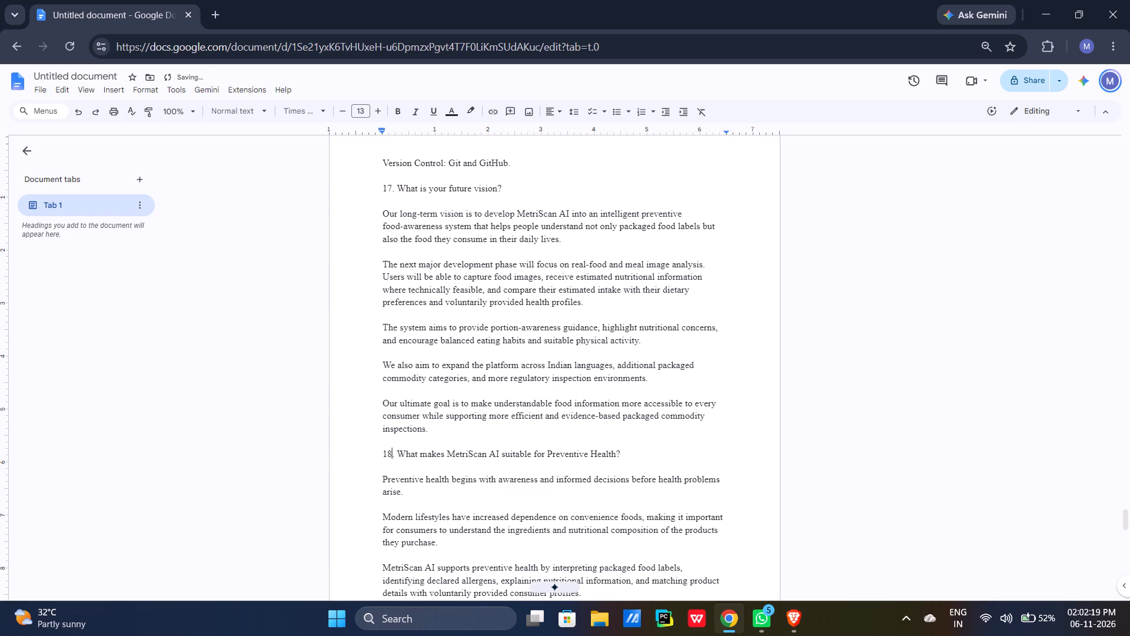
Delete the "###" in front of the heading "MetriScan AI development roadmap".
{"action": "scroll", "coordinate": [462, 508], "scroll_direction": "down", "scroll_amount": 2}
{"action": "scroll", "coordinate": [411, 479], "scroll_direction": "down", "scroll_amount": 2}
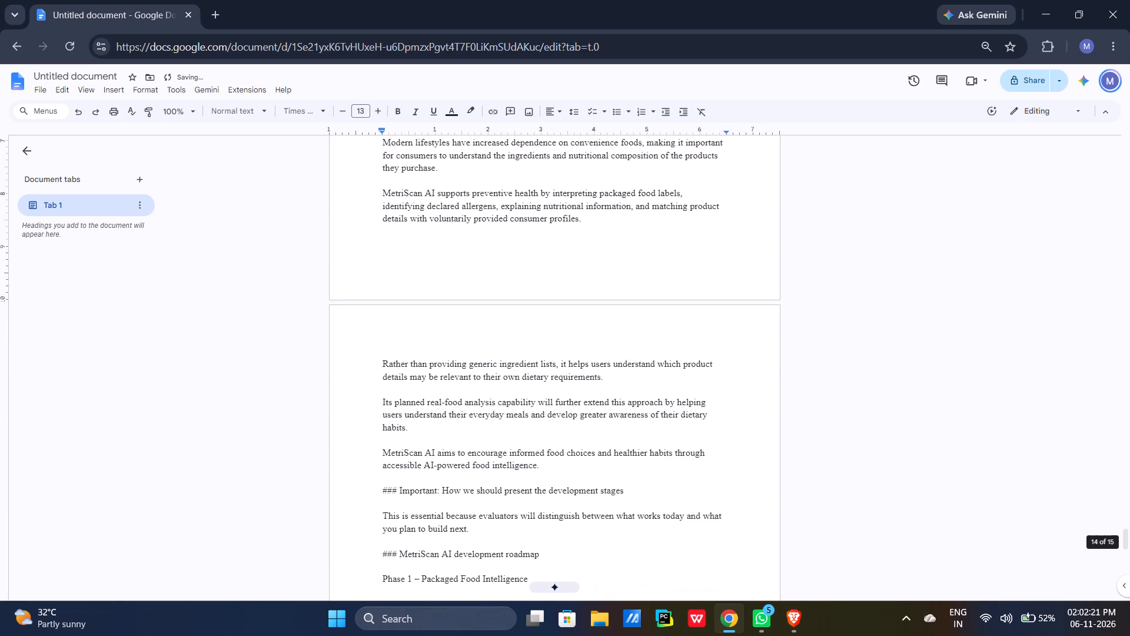
{"action": "scroll", "coordinate": [411, 479], "scroll_direction": "down", "scroll_amount": 2}
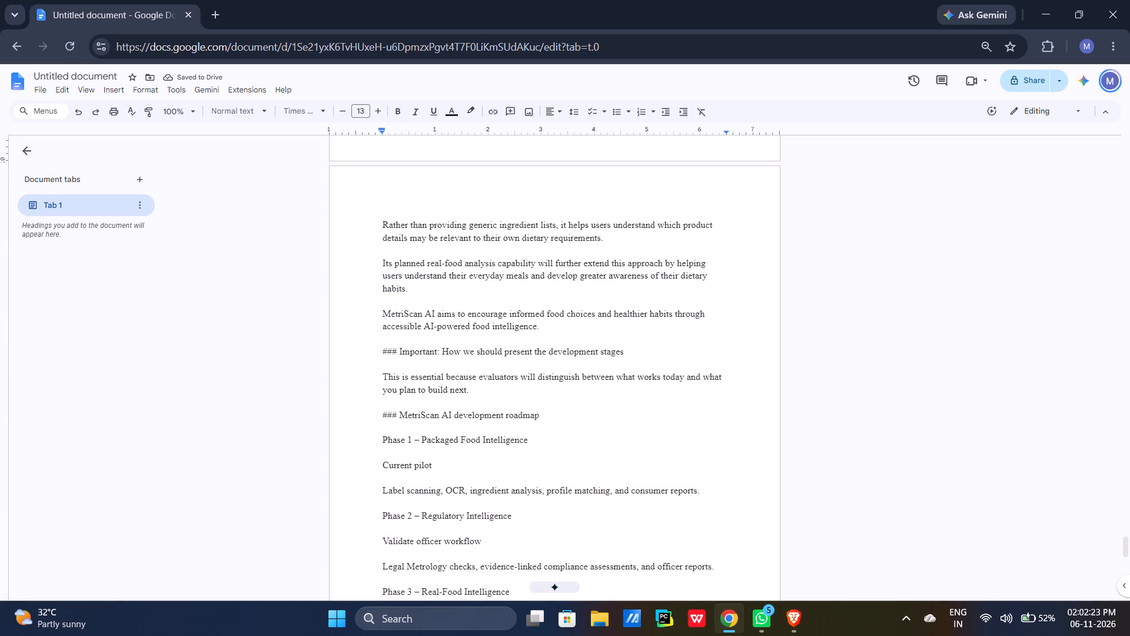
{"action": "left_click", "coordinate": [398, 416]}
{"action": "key", "text": "BackSpace"}
{"action": "key", "text": "BackSpace"}
{"action": "key", "text": "BackSpace"}
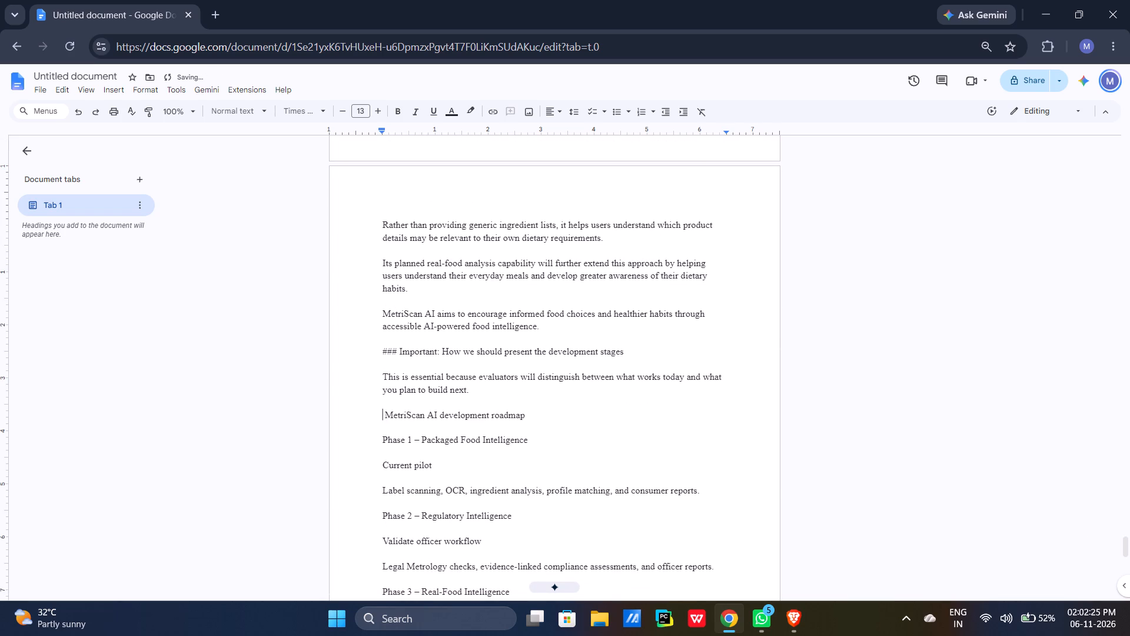
Delete the "###" in front of the heading "Important: How we should present the development stages".
{"action": "key", "text": "Up"}
{"action": "key", "text": "Up"}
{"action": "key", "text": "Up"}
{"action": "key", "text": "Up"}
{"action": "key", "text": "Up"}
{"action": "key", "text": "Right"}
{"action": "key", "text": "Right"}
{"action": "key", "text": "Right"}
{"action": "key", "text": "BackSpace"}
{"action": "key", "text": "BackSpace"}
{"action": "key", "text": "BackSpace"}
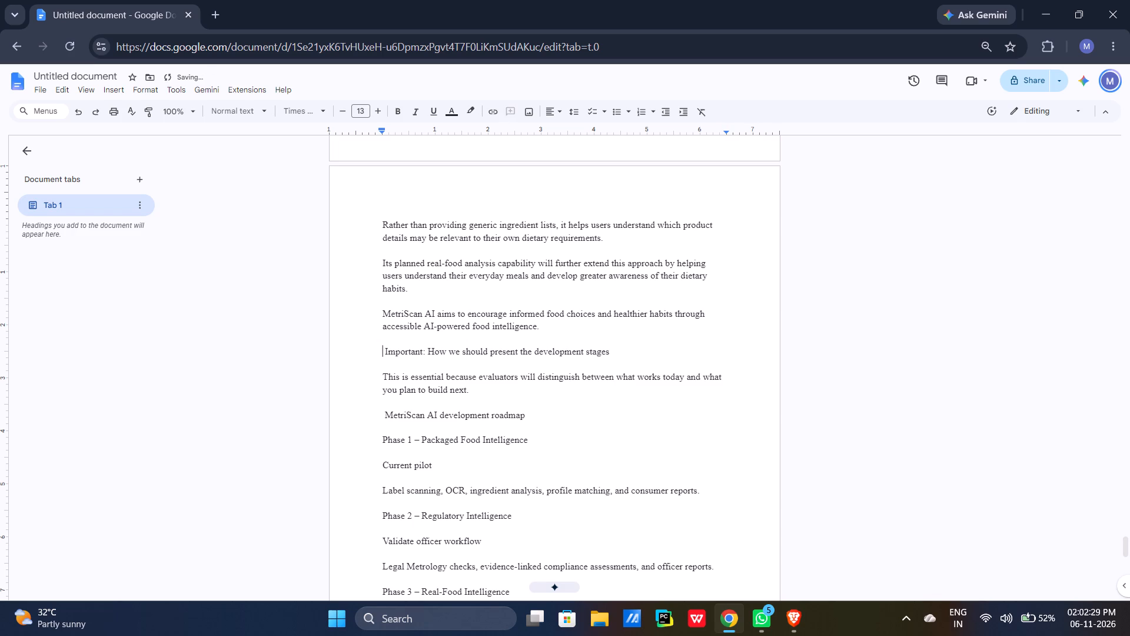
Look through the whole document, from the first section to the final roadmap phase, to check for leftover markdown and headings not yet bold.
{"action": "key", "text": "Up"}
{"action": "scroll", "coordinate": [520, 382], "scroll_direction": "up", "scroll_amount": 2}
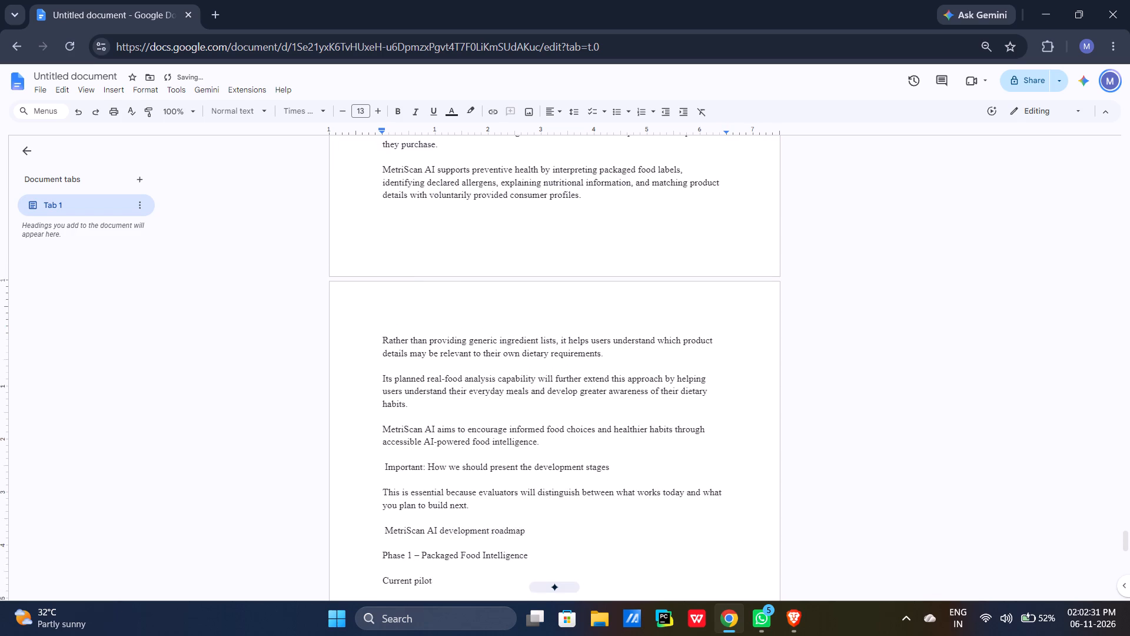
{"action": "scroll", "coordinate": [520, 382], "scroll_direction": "up", "scroll_amount": 3}
{"action": "scroll", "coordinate": [505, 462], "scroll_direction": "down", "scroll_amount": 2}
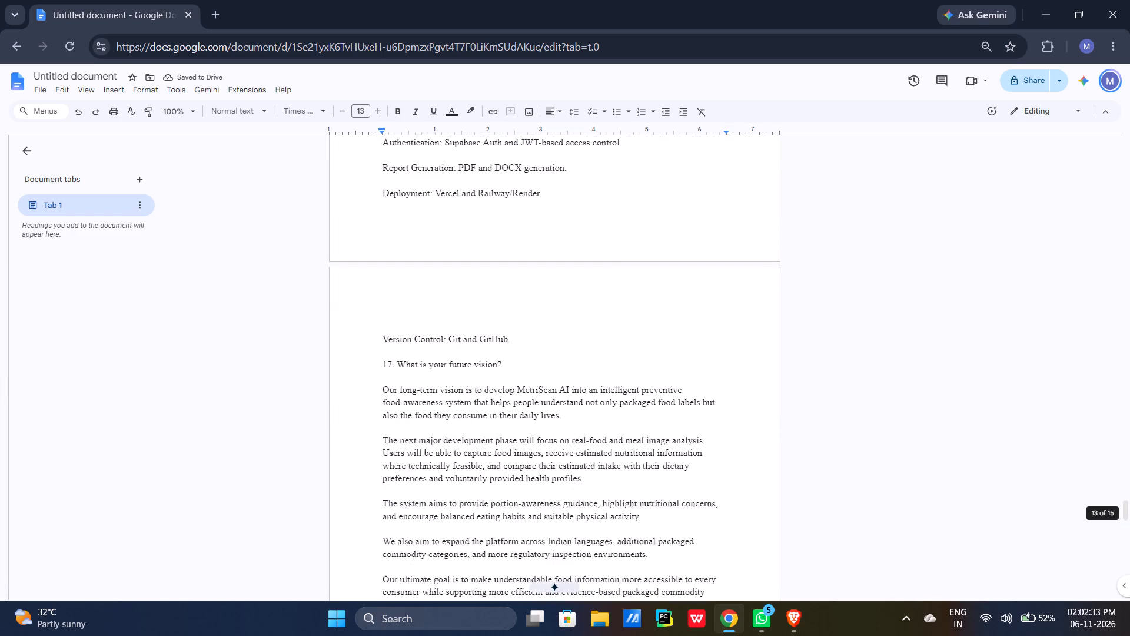
{"action": "scroll", "coordinate": [505, 462], "scroll_direction": "down", "scroll_amount": 7}
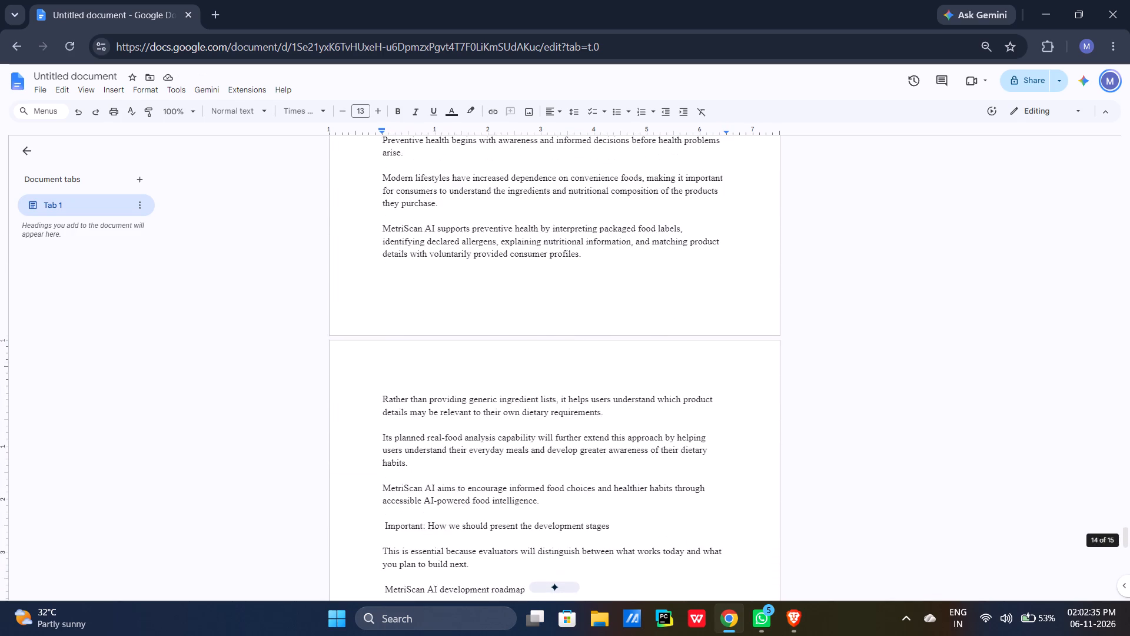
{"action": "scroll", "coordinate": [505, 462], "scroll_direction": "down", "scroll_amount": 6}
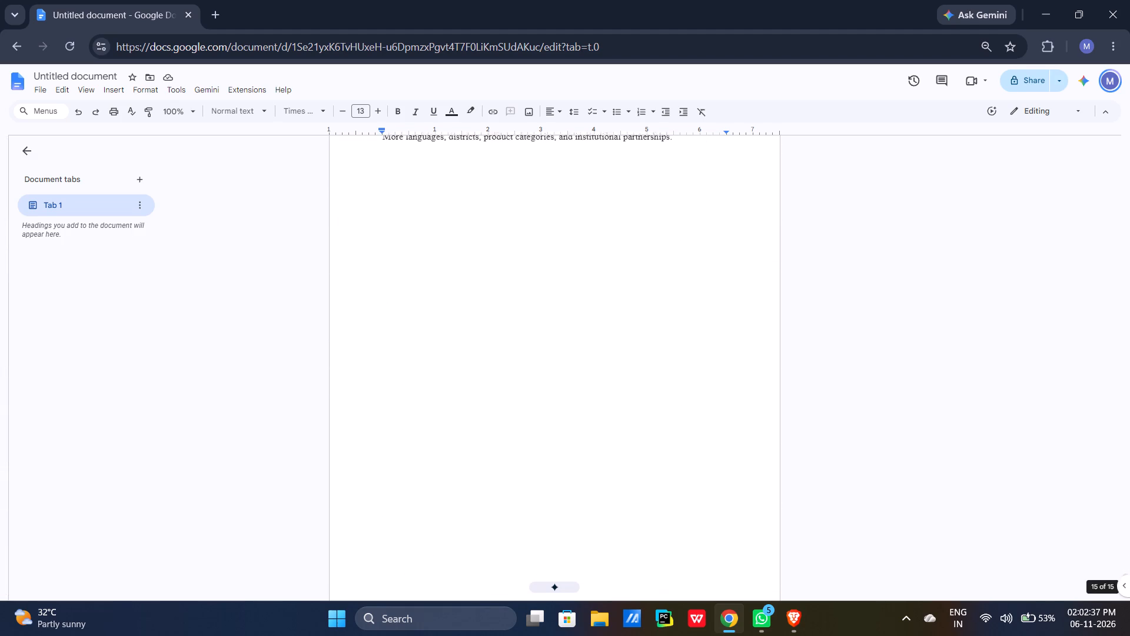
{"action": "scroll", "coordinate": [505, 462], "scroll_direction": "up", "scroll_amount": 20}
{"action": "scroll", "coordinate": [505, 462], "scroll_direction": "up", "scroll_amount": 2}
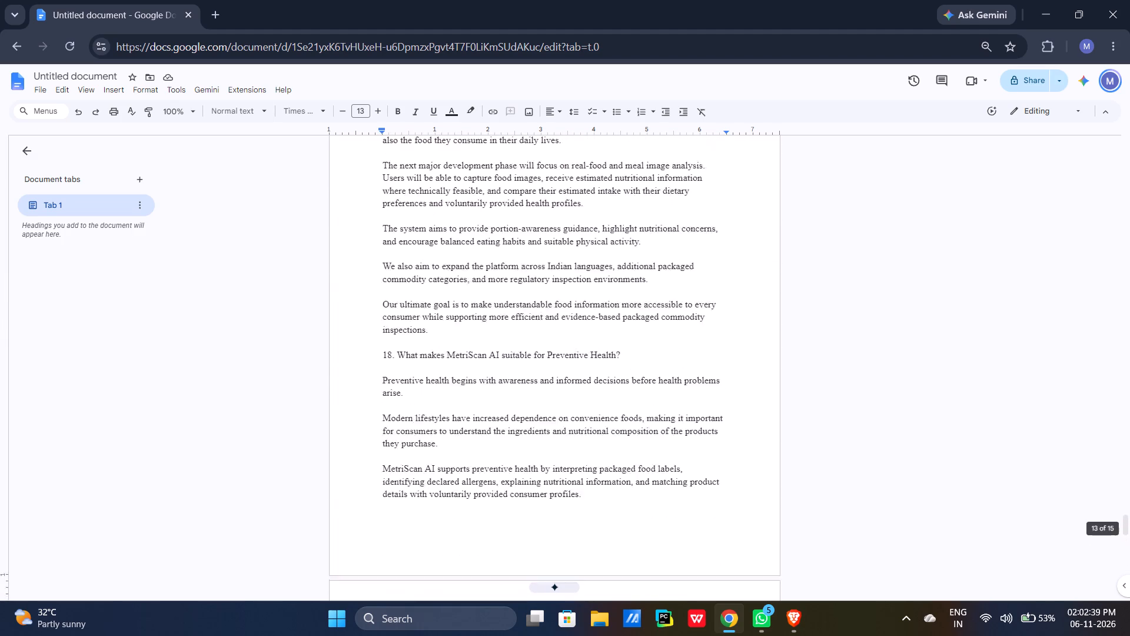
{"action": "scroll", "coordinate": [505, 462], "scroll_direction": "up", "scroll_amount": 20}
{"action": "scroll", "coordinate": [505, 462], "scroll_direction": "up", "scroll_amount": 2}
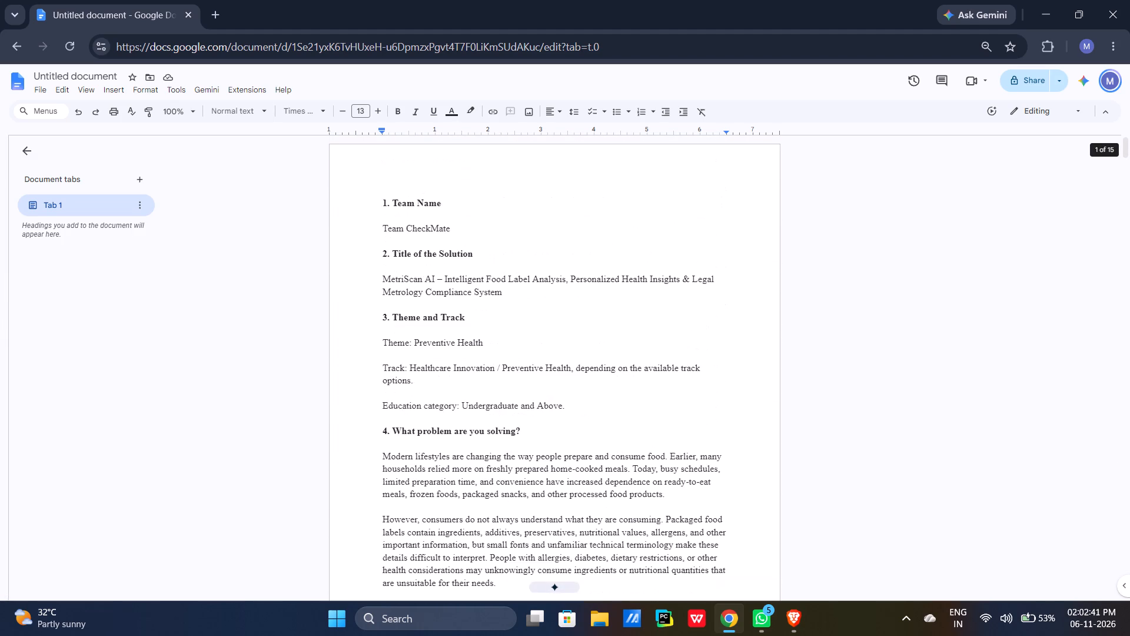
{"action": "scroll", "coordinate": [510, 499], "scroll_direction": "down", "scroll_amount": 15}
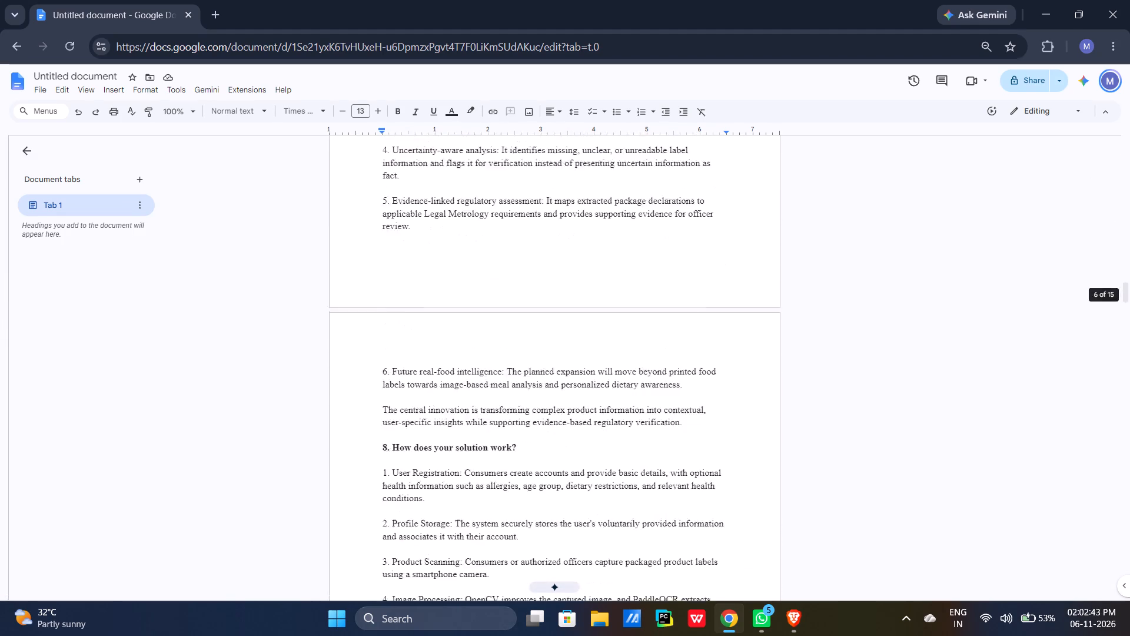
{"action": "scroll", "coordinate": [510, 499], "scroll_direction": "down", "scroll_amount": 5}
{"action": "scroll", "coordinate": [521, 446], "scroll_direction": "down", "scroll_amount": 10}
{"action": "scroll", "coordinate": [535, 355], "scroll_direction": "up", "scroll_amount": 2}
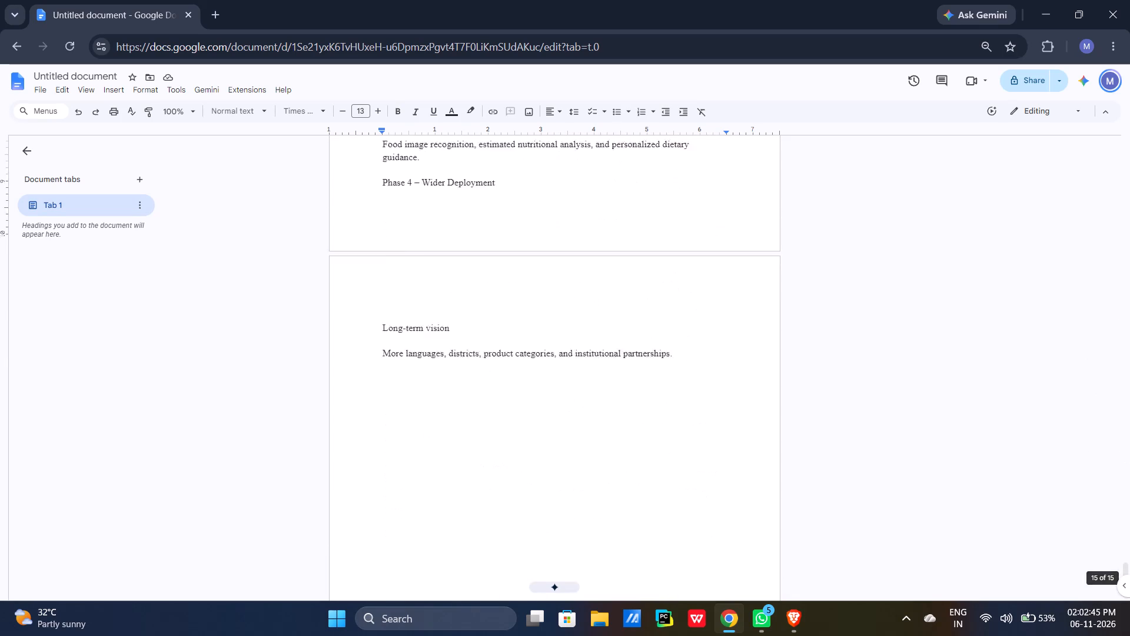
{"action": "scroll", "coordinate": [535, 355], "scroll_direction": "up", "scroll_amount": 6}
{"action": "scroll", "coordinate": [483, 519], "scroll_direction": "down", "scroll_amount": 2}
{"action": "scroll", "coordinate": [514, 552], "scroll_direction": "up", "scroll_amount": 2}
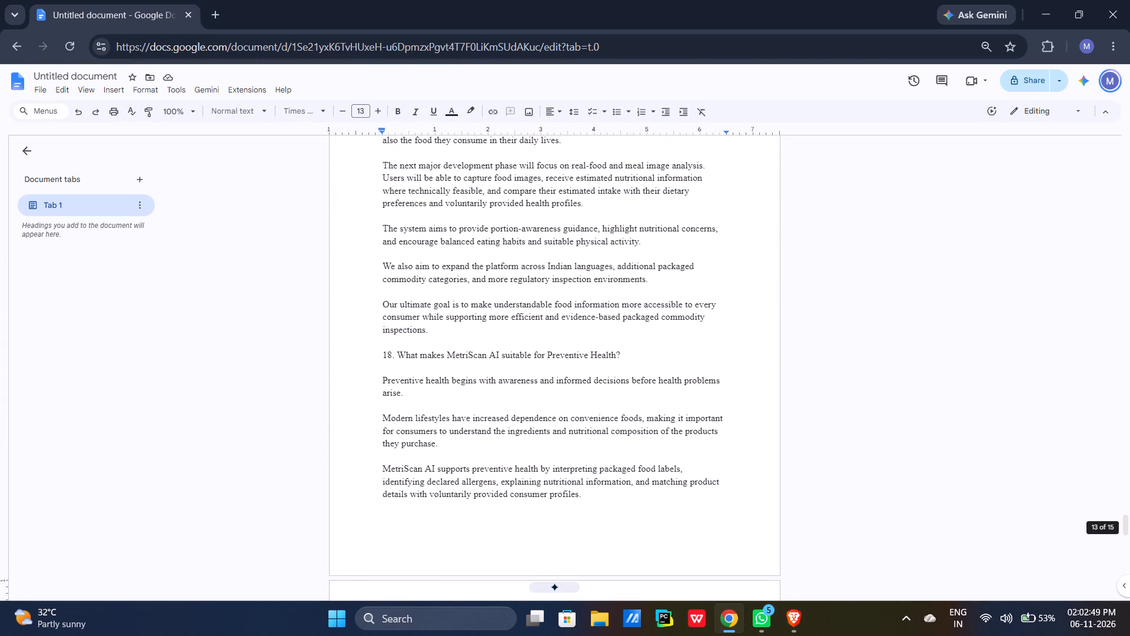
Bold the numbered headings 18 (suitability for Preventive Health), 17 (future vision) and 16 (technology stack).
{"action": "left_click_drag", "start_coordinate": [625, 353], "coordinate": [384, 361]}
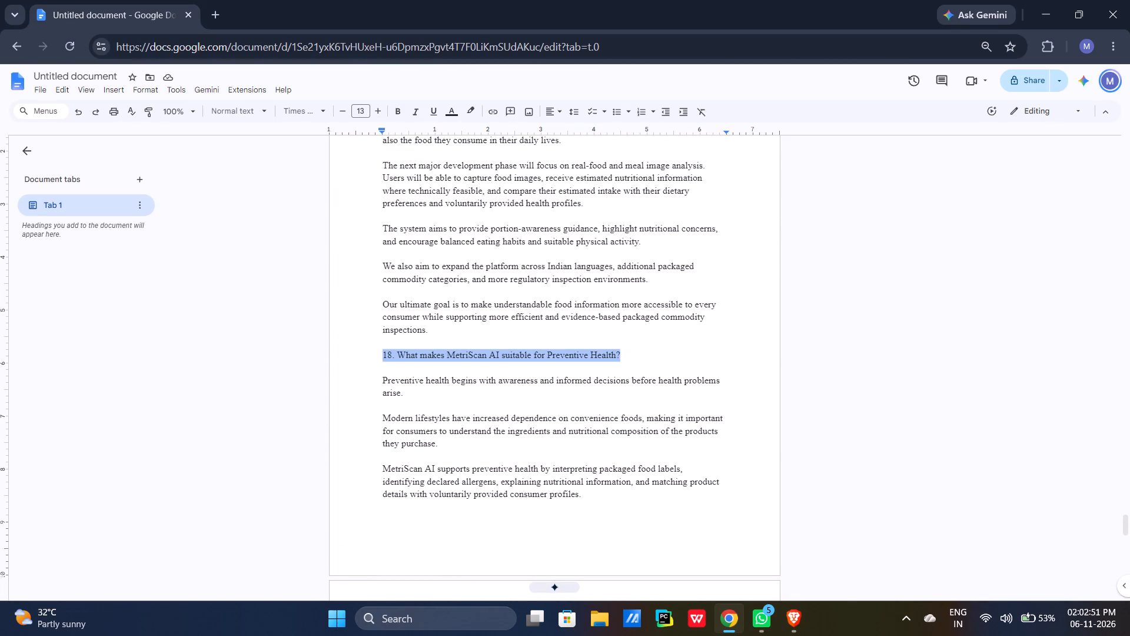
{"action": "left_click_drag", "start_coordinate": [384, 361], "coordinate": [383, 359]}
{"action": "left_click", "coordinate": [405, 114]}
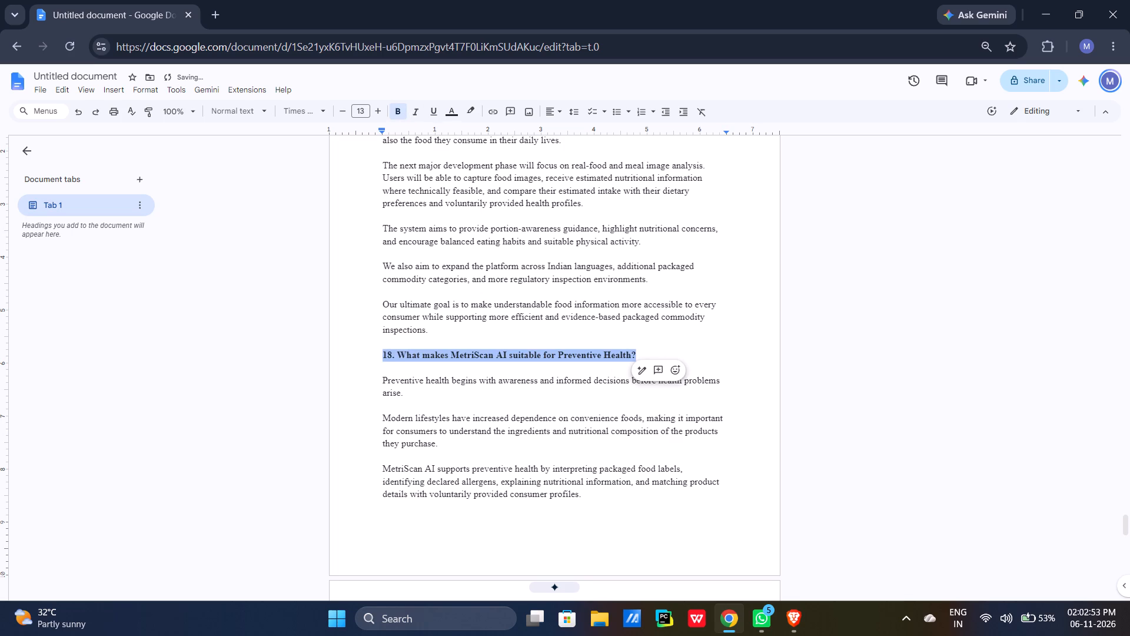
{"action": "scroll", "coordinate": [499, 350], "scroll_direction": "up", "scroll_amount": 3}
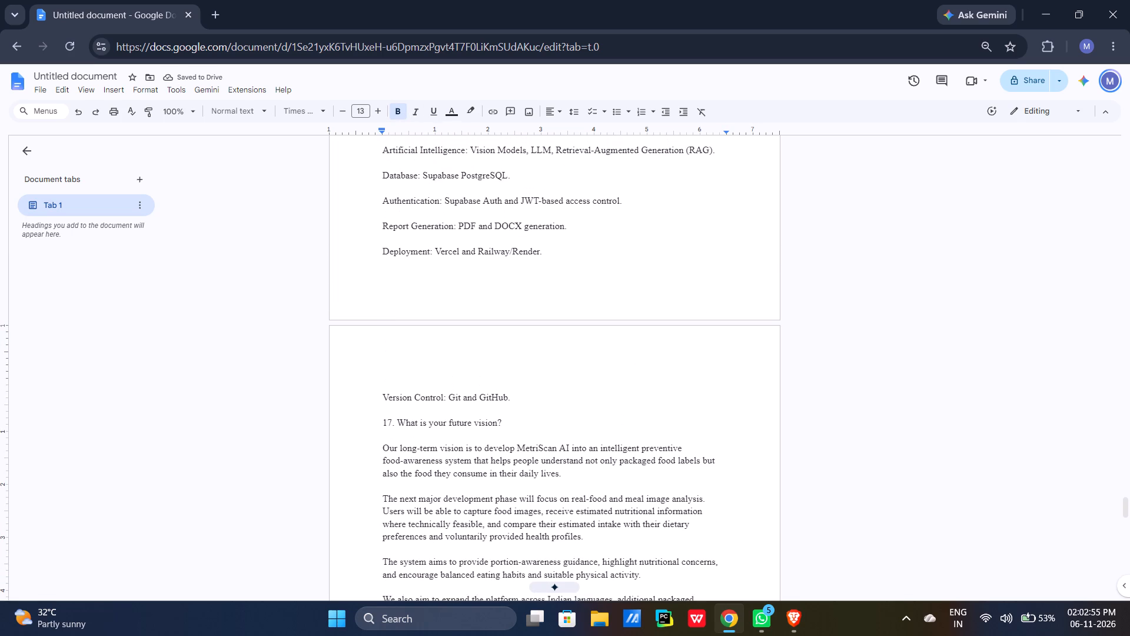
{"action": "left_click_drag", "start_coordinate": [504, 422], "coordinate": [371, 424]}
{"action": "left_click", "coordinate": [398, 114]}
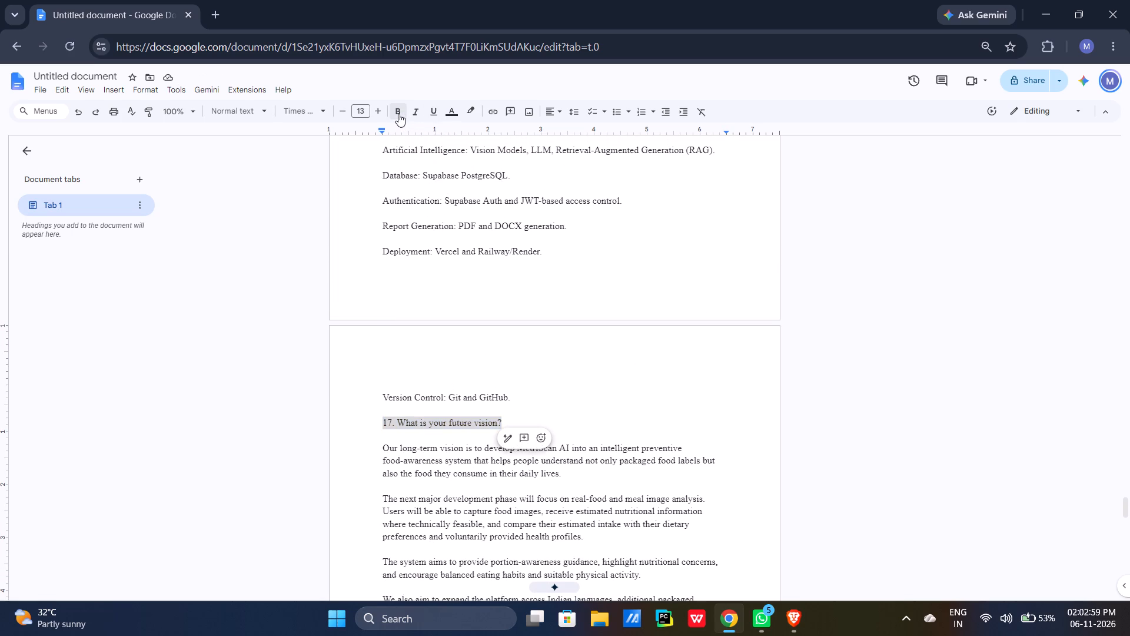
{"action": "scroll", "coordinate": [486, 383], "scroll_direction": "up", "scroll_amount": 3}
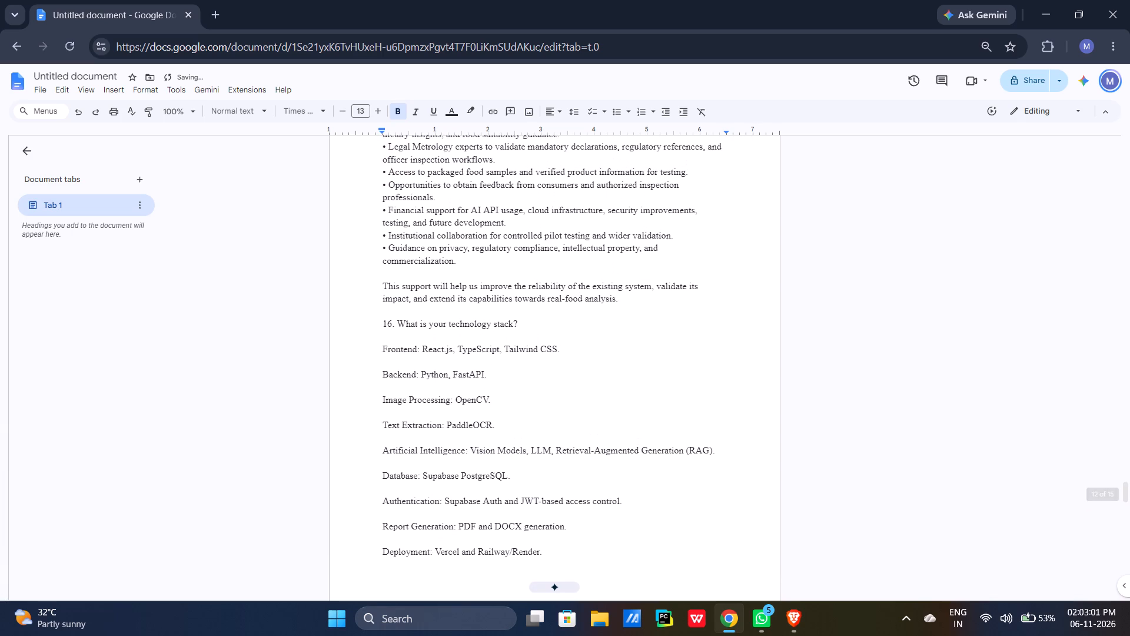
{"action": "left_click_drag", "start_coordinate": [518, 322], "coordinate": [380, 321]}
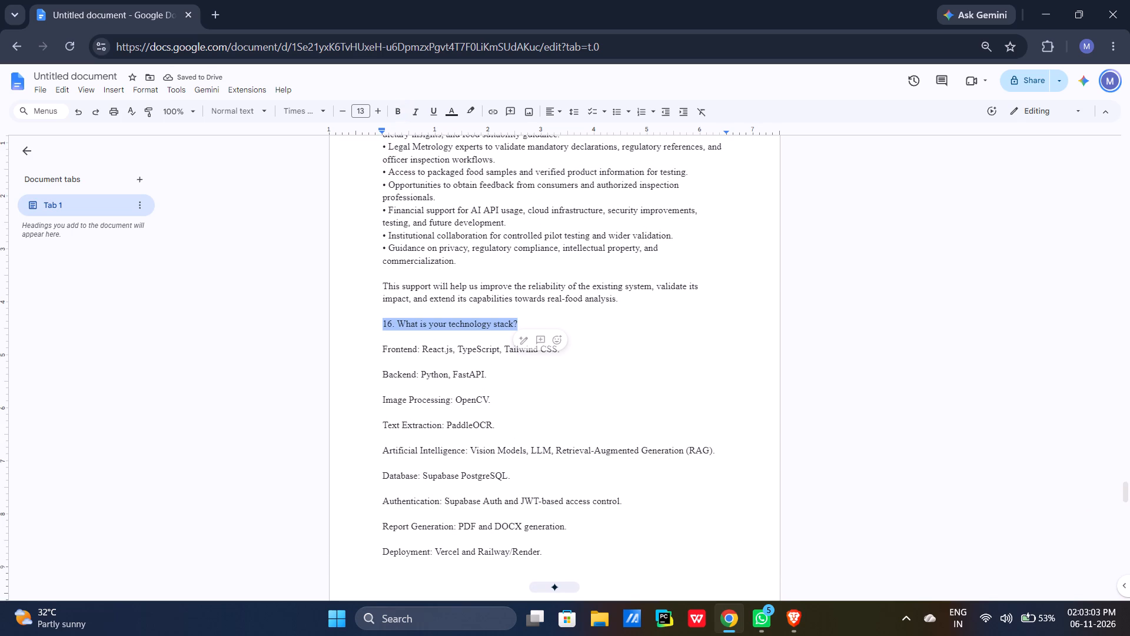
{"action": "left_click", "coordinate": [397, 115]}
Bold the heading "15. What support do you need to take the solution forward?".
{"action": "scroll", "coordinate": [451, 282], "scroll_direction": "up", "scroll_amount": 2}
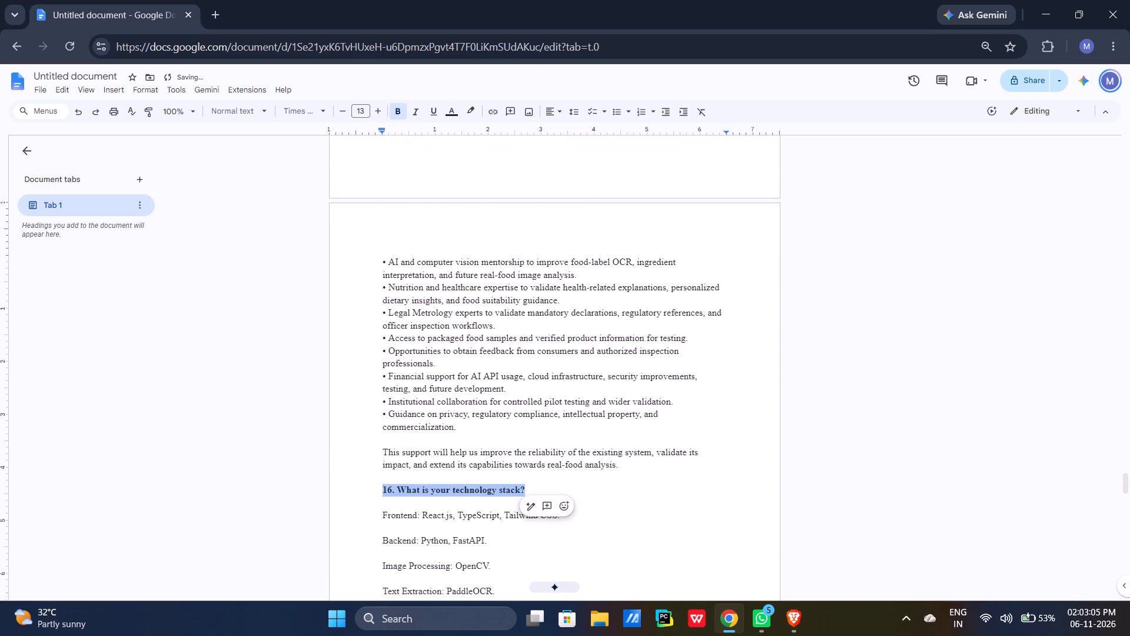
{"action": "scroll", "coordinate": [451, 282], "scroll_direction": "up", "scroll_amount": 1}
{"action": "scroll", "coordinate": [511, 350], "scroll_direction": "up", "scroll_amount": 1}
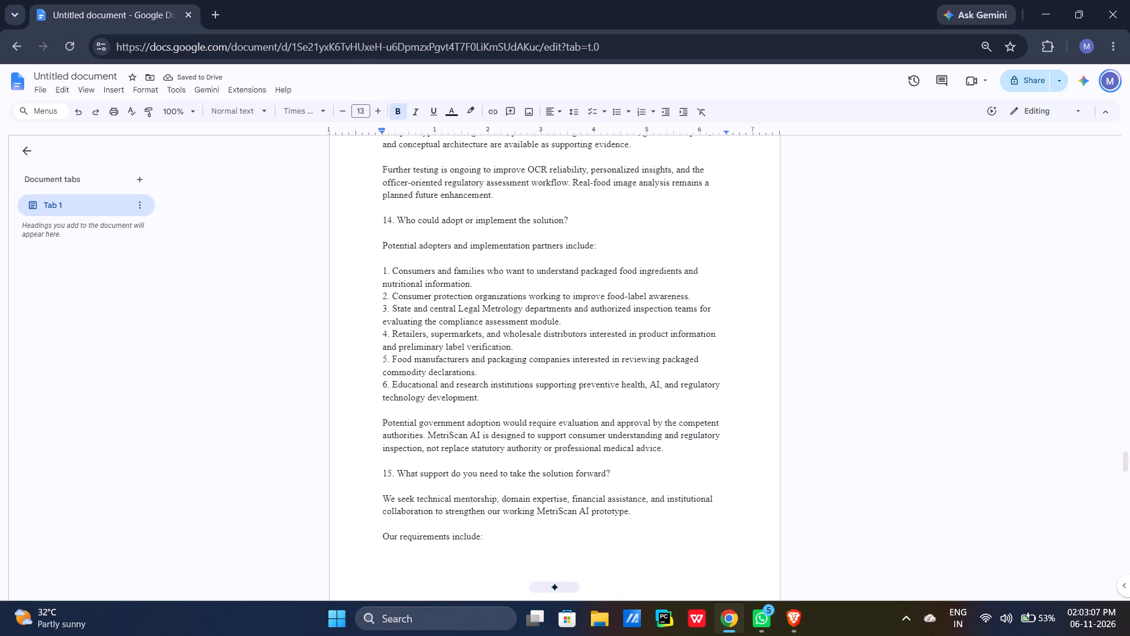
{"action": "left_click_drag", "start_coordinate": [613, 473], "coordinate": [381, 475]}
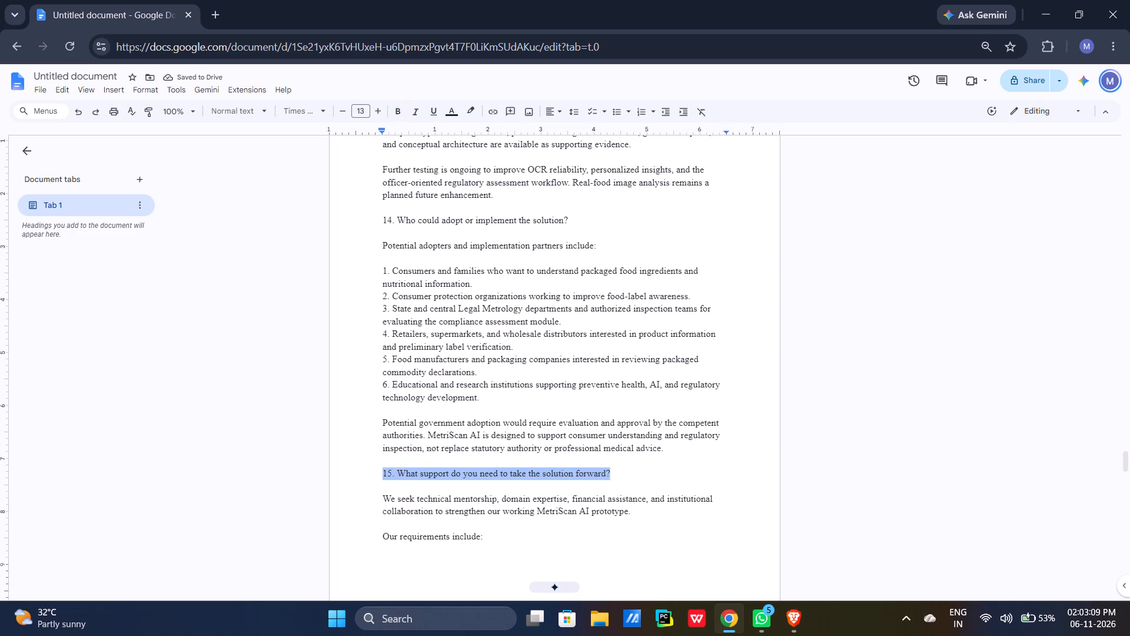
Bold the numbered headings 15 (support needed), 14 (who could adopt or implement the solution) and 13 (what evidence you have).
{"action": "left_click", "coordinate": [394, 110]}
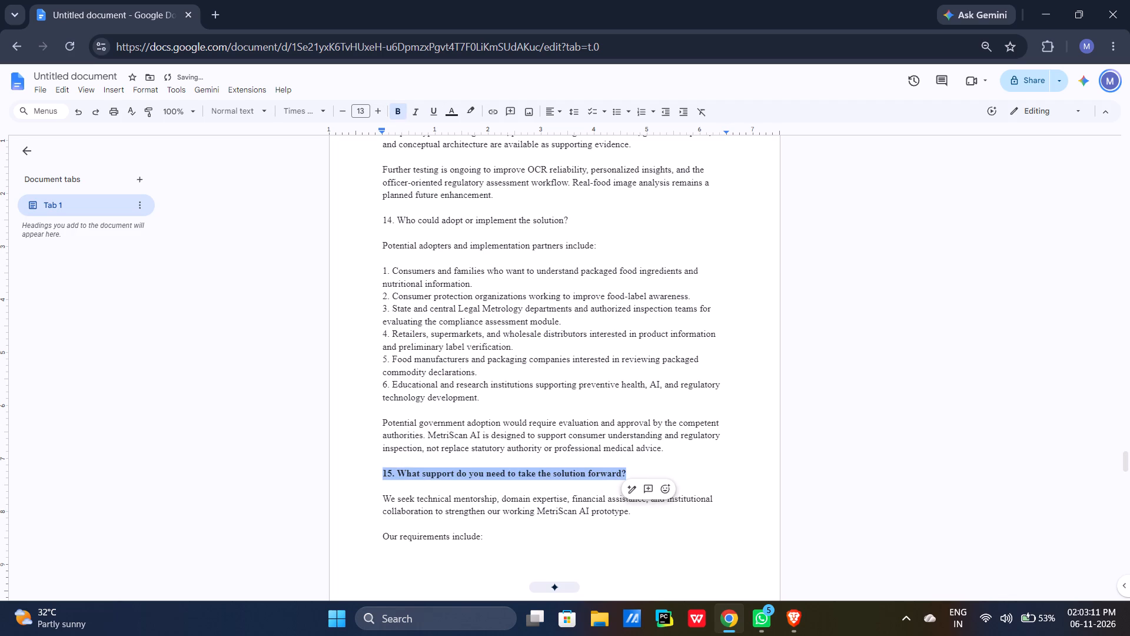
{"action": "scroll", "coordinate": [541, 260], "scroll_direction": "up", "scroll_amount": 2}
{"action": "scroll", "coordinate": [594, 432], "scroll_direction": "down", "scroll_amount": 2}
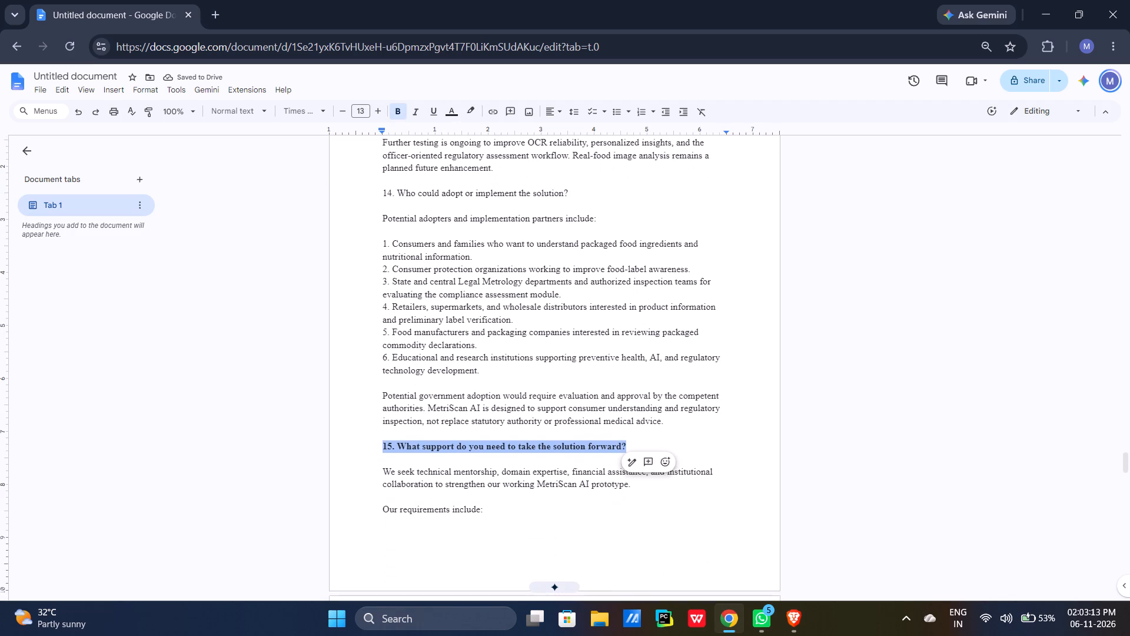
{"action": "scroll", "coordinate": [572, 379], "scroll_direction": "up", "scroll_amount": 1}
{"action": "left_click_drag", "start_coordinate": [572, 309], "coordinate": [486, 303]}
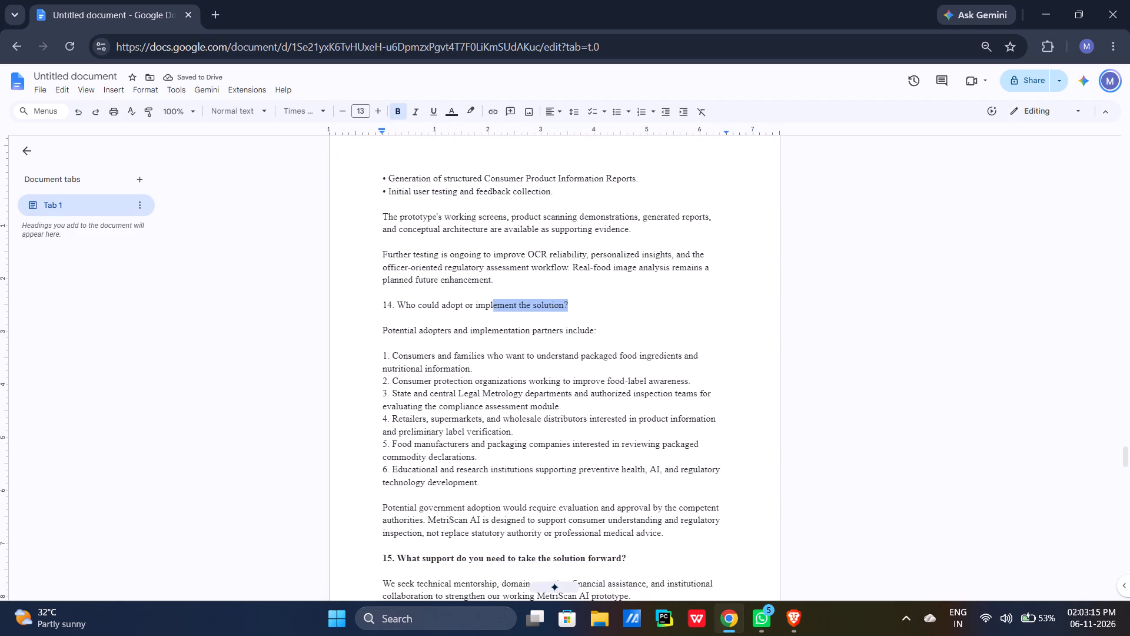
{"action": "left_click_drag", "start_coordinate": [486, 303], "coordinate": [380, 307]}
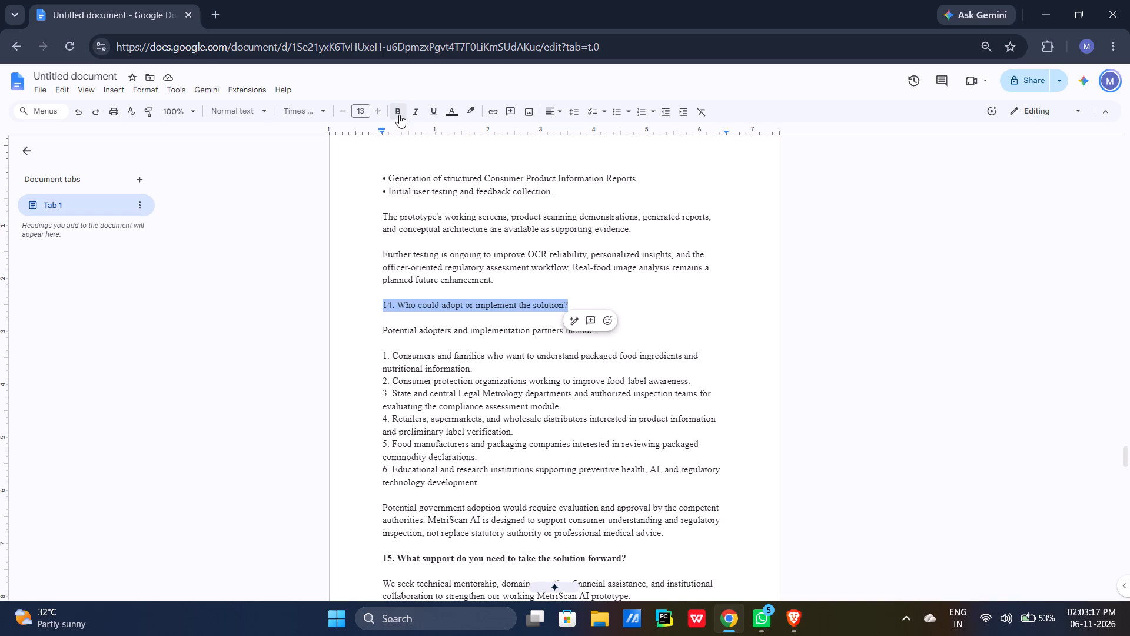
{"action": "left_click", "coordinate": [399, 115]}
{"action": "scroll", "coordinate": [445, 310], "scroll_direction": "up", "scroll_amount": 3}
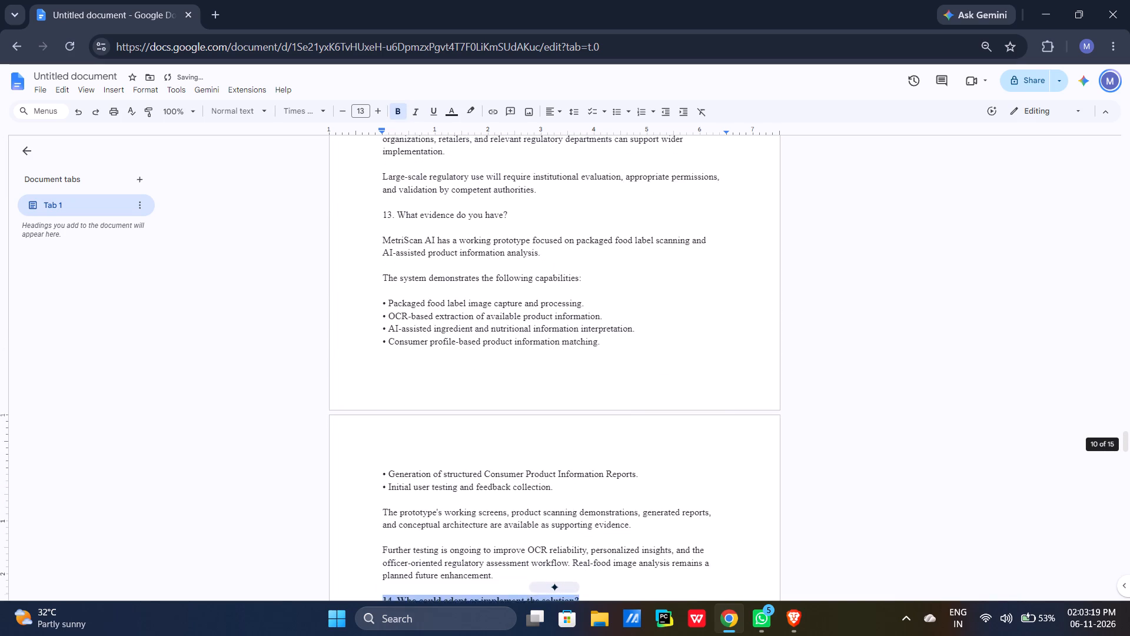
{"action": "scroll", "coordinate": [445, 310], "scroll_direction": "up", "scroll_amount": 2}
{"action": "left_click_drag", "start_coordinate": [507, 312], "coordinate": [446, 300]}
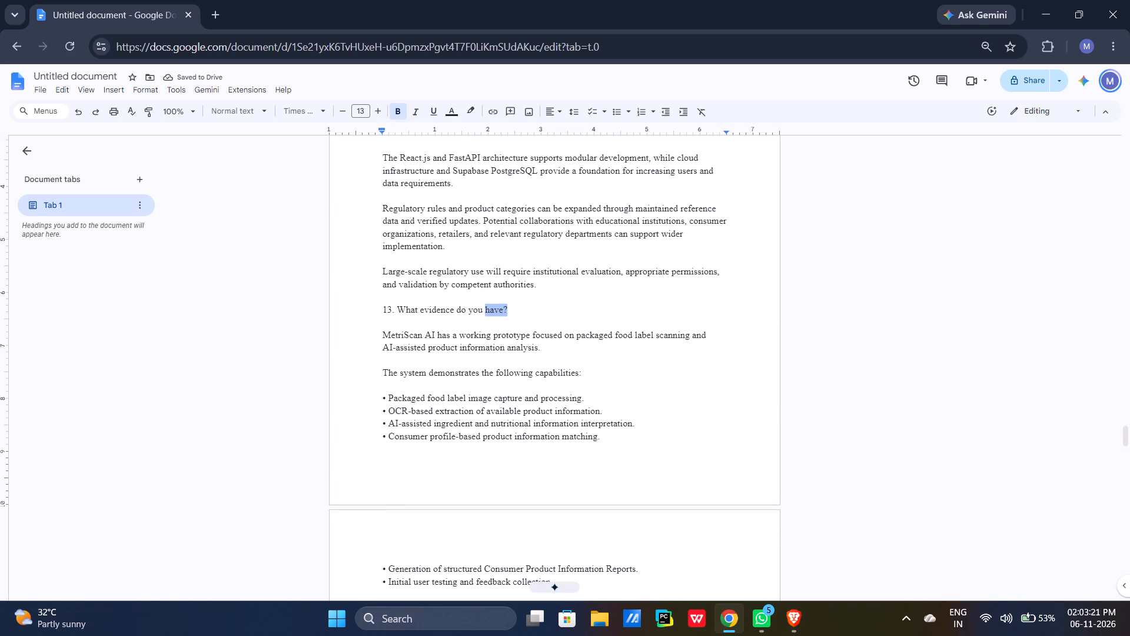
{"action": "left_click_drag", "start_coordinate": [446, 300], "coordinate": [383, 307]}
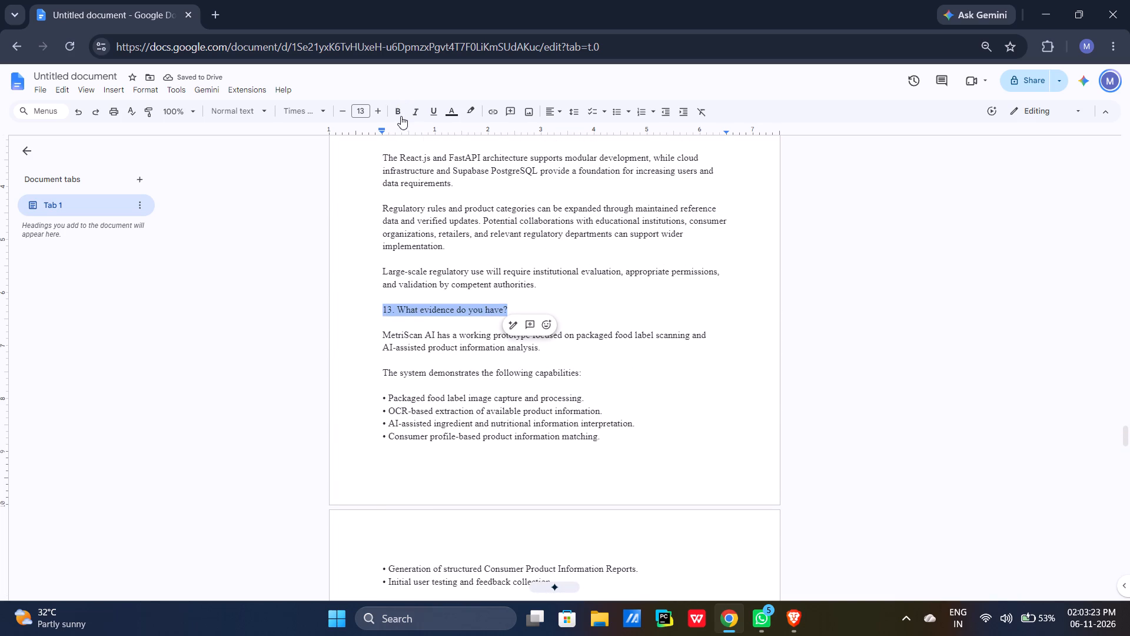
{"action": "left_click", "coordinate": [401, 116]}
Check the earlier sections, from the implementation roadmap back to "1. Team Name", for headings not yet bold.
{"action": "scroll", "coordinate": [457, 273], "scroll_direction": "up", "scroll_amount": 6}
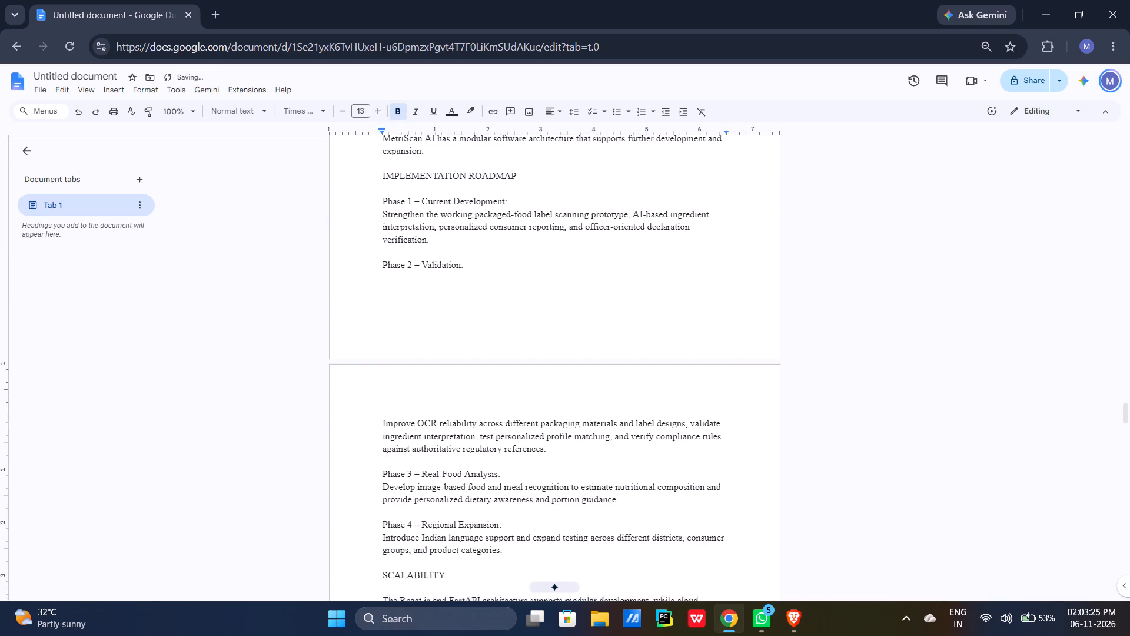
{"action": "scroll", "coordinate": [457, 273], "scroll_direction": "up", "scroll_amount": 9}
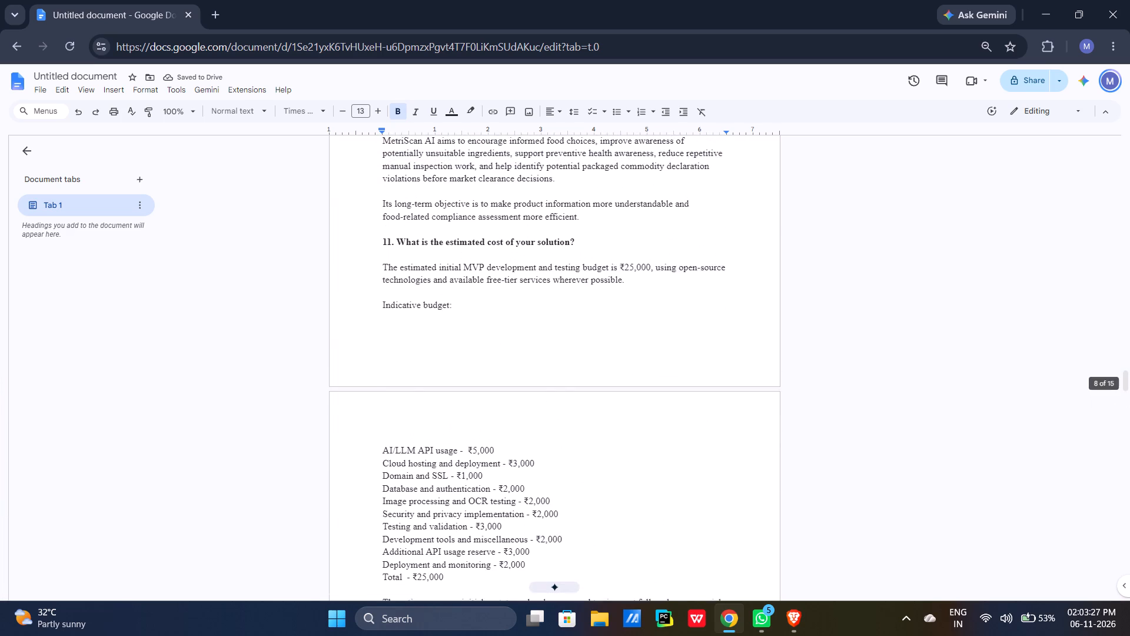
{"action": "scroll", "coordinate": [457, 273], "scroll_direction": "up", "scroll_amount": 9}
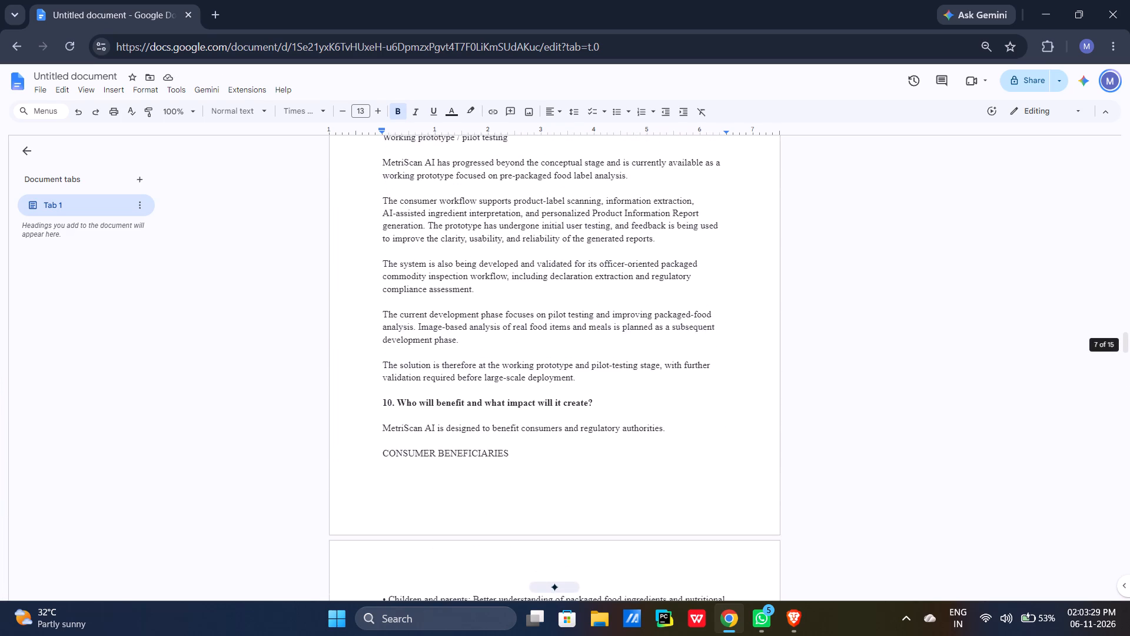
{"action": "scroll", "coordinate": [457, 273], "scroll_direction": "up", "scroll_amount": 7}
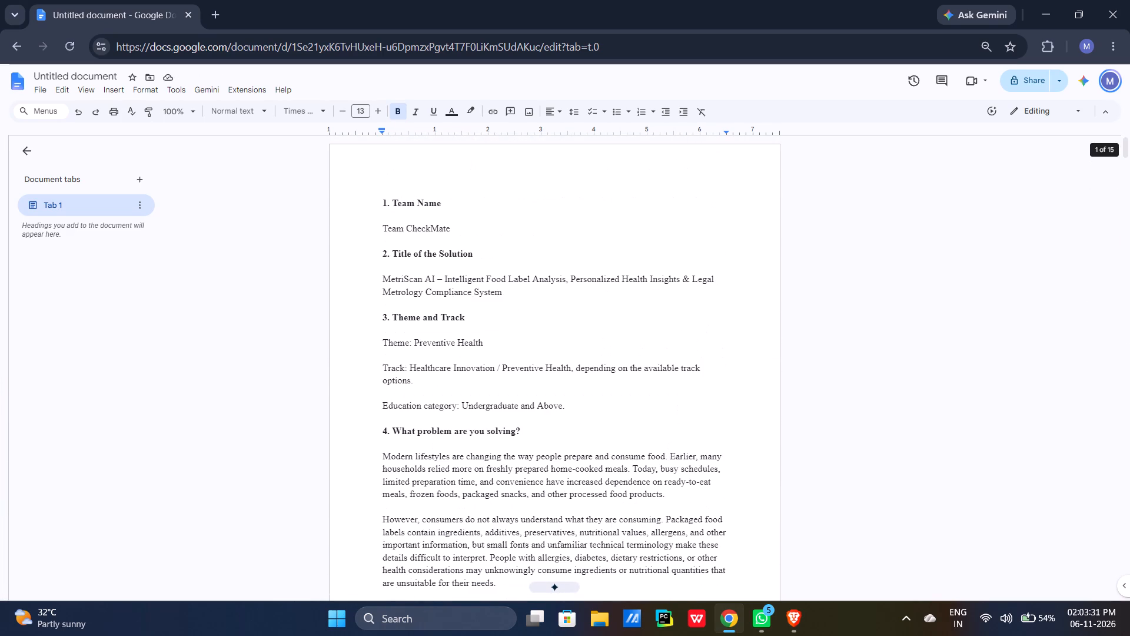
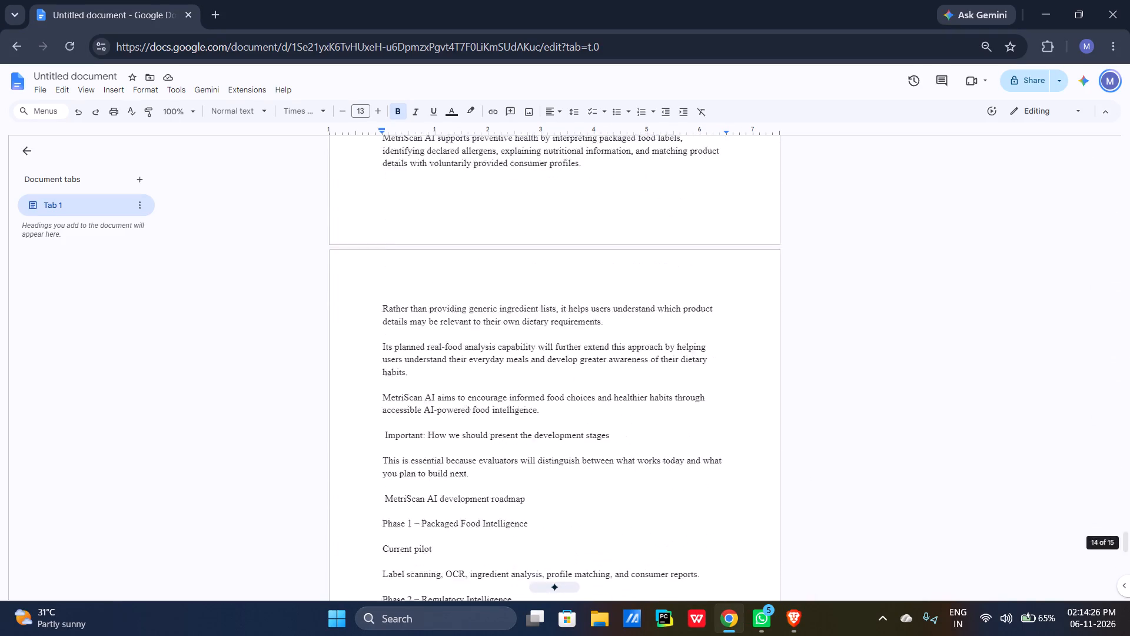
Review the document from the closing development roadmap back up to section 1, checking that the numbered headings are bold and the text is clean.
{"action": "scroll", "coordinate": [599, 446], "scroll_direction": "down", "scroll_amount": 7}
{"action": "scroll", "coordinate": [615, 292], "scroll_direction": "up", "scroll_amount": 4}
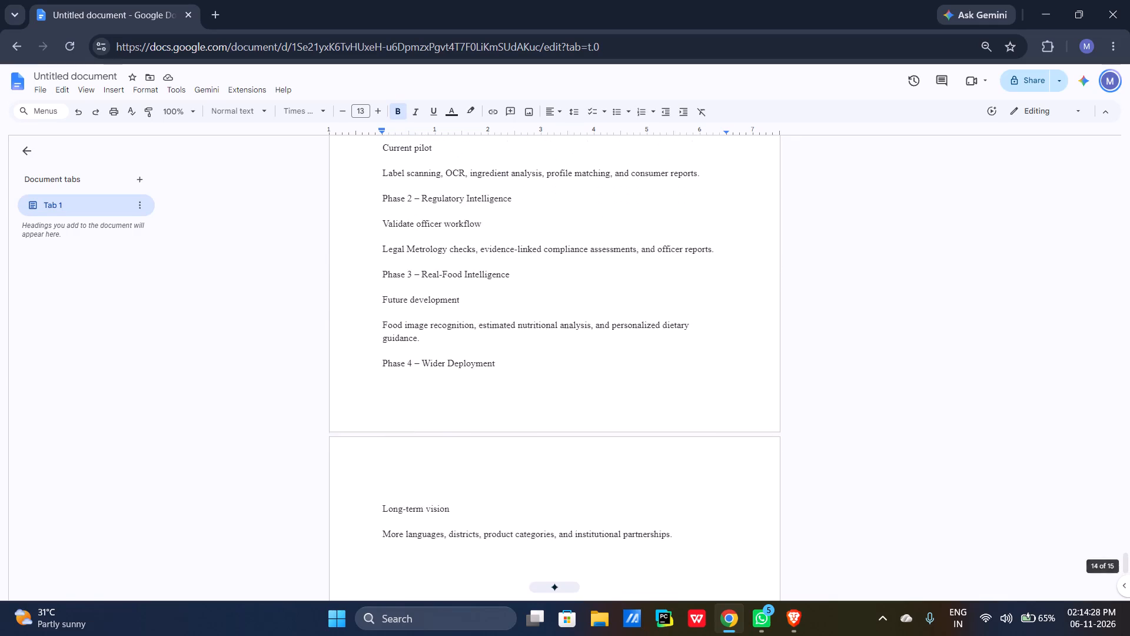
{"action": "scroll", "coordinate": [615, 292], "scroll_direction": "up", "scroll_amount": 4}
{"action": "scroll", "coordinate": [514, 378], "scroll_direction": "up", "scroll_amount": 2}
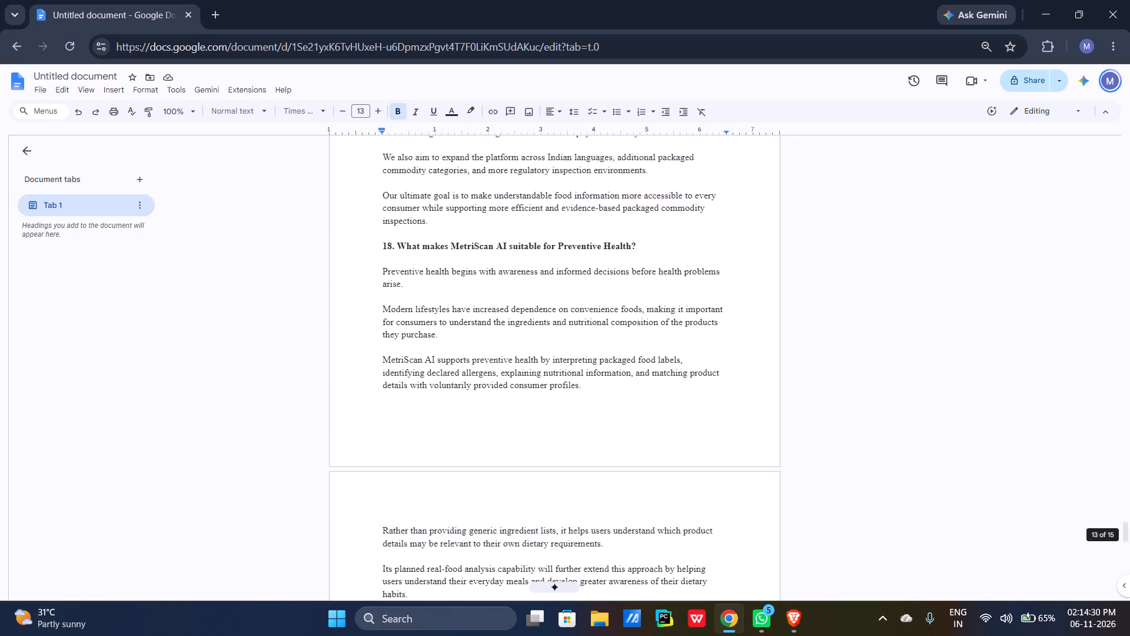
{"action": "scroll", "coordinate": [514, 378], "scroll_direction": "up", "scroll_amount": 1}
{"action": "scroll", "coordinate": [571, 389], "scroll_direction": "down", "scroll_amount": 8}
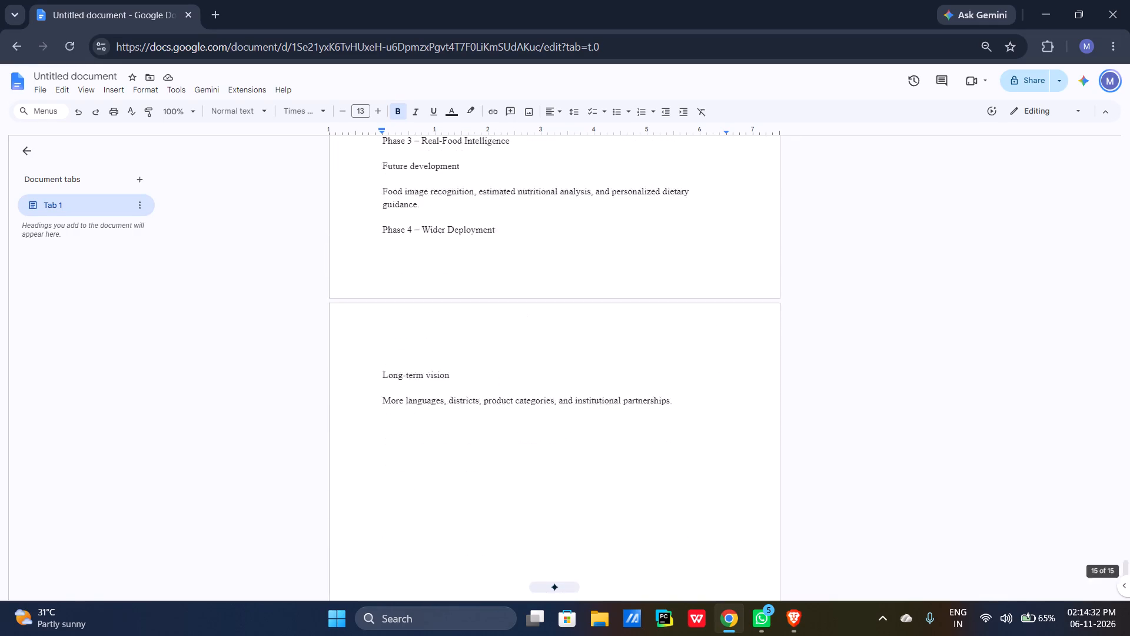
{"action": "scroll", "coordinate": [560, 413], "scroll_direction": "down", "scroll_amount": 6}
{"action": "scroll", "coordinate": [536, 333], "scroll_direction": "up", "scroll_amount": 3}
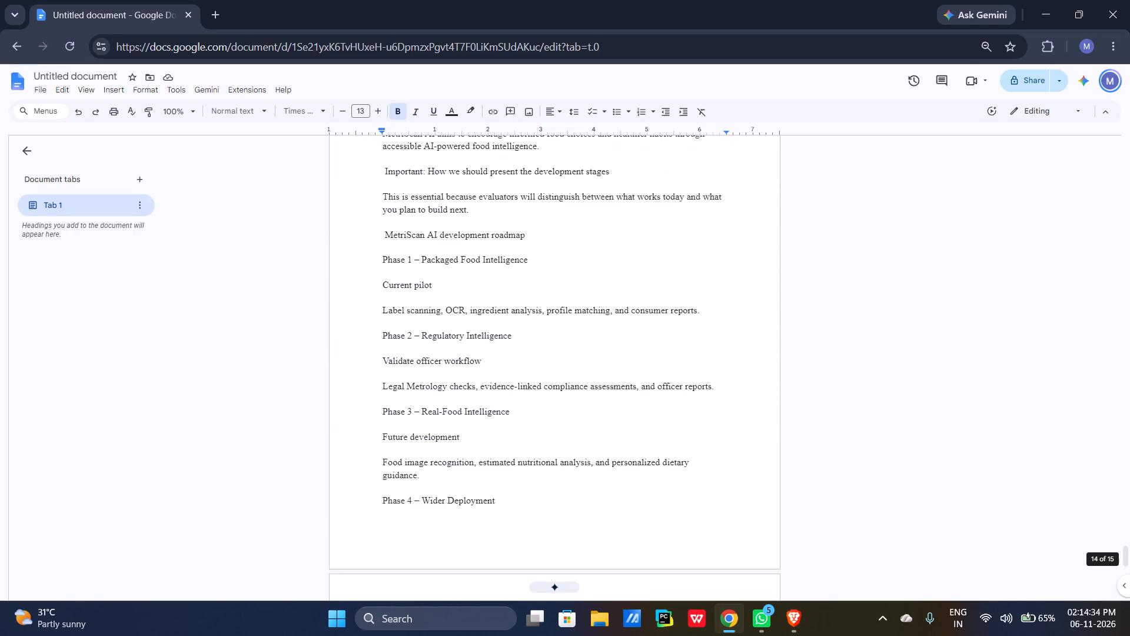
{"action": "scroll", "coordinate": [536, 333], "scroll_direction": "up", "scroll_amount": 5}
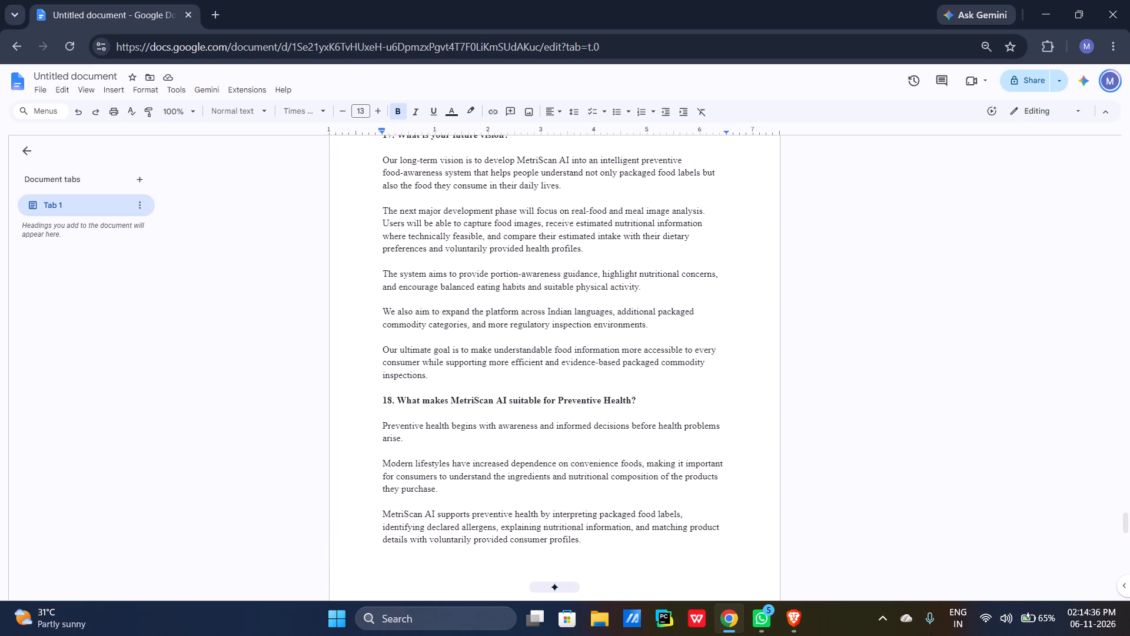
{"action": "scroll", "coordinate": [536, 333], "scroll_direction": "up", "scroll_amount": 5}
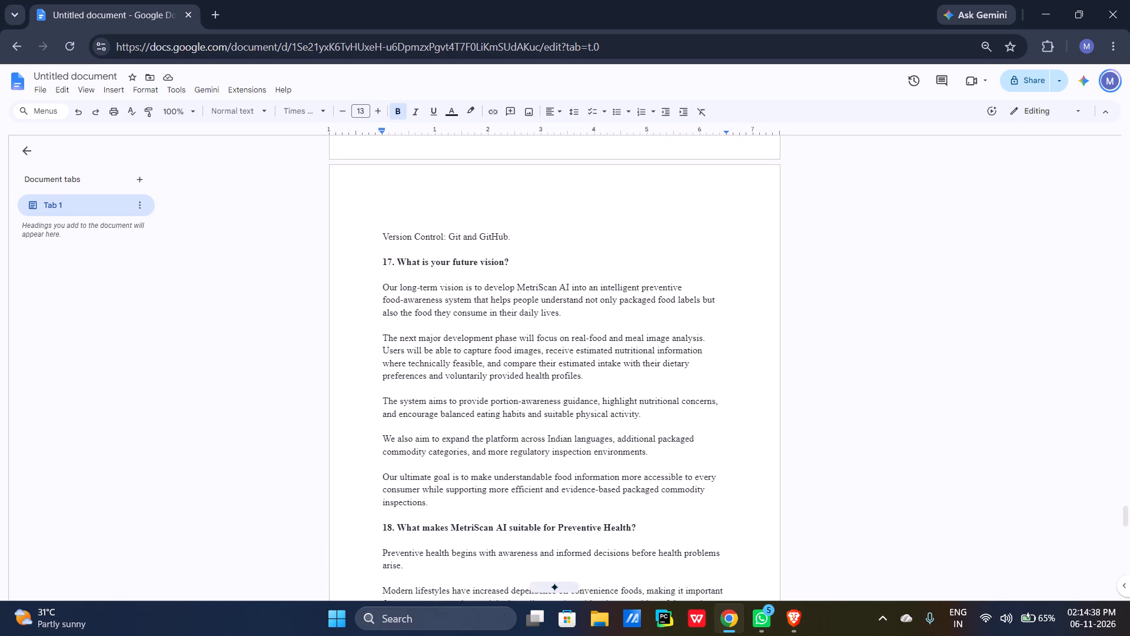
{"action": "scroll", "coordinate": [539, 372], "scroll_direction": "up", "scroll_amount": 2}
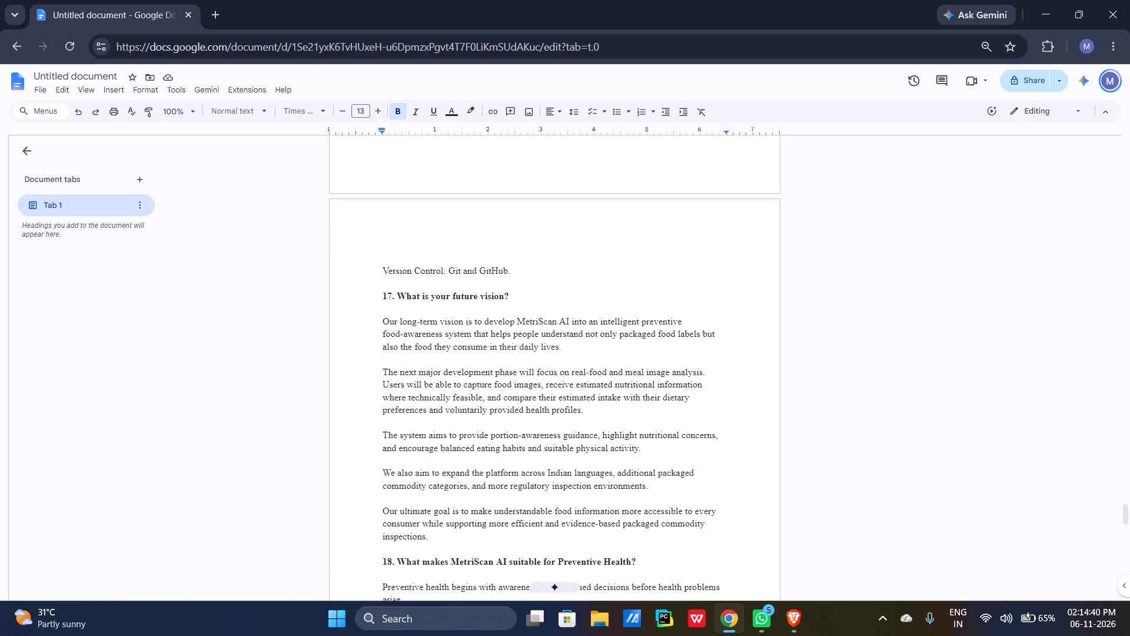
{"action": "scroll", "coordinate": [547, 388], "scroll_direction": "up", "scroll_amount": 4}
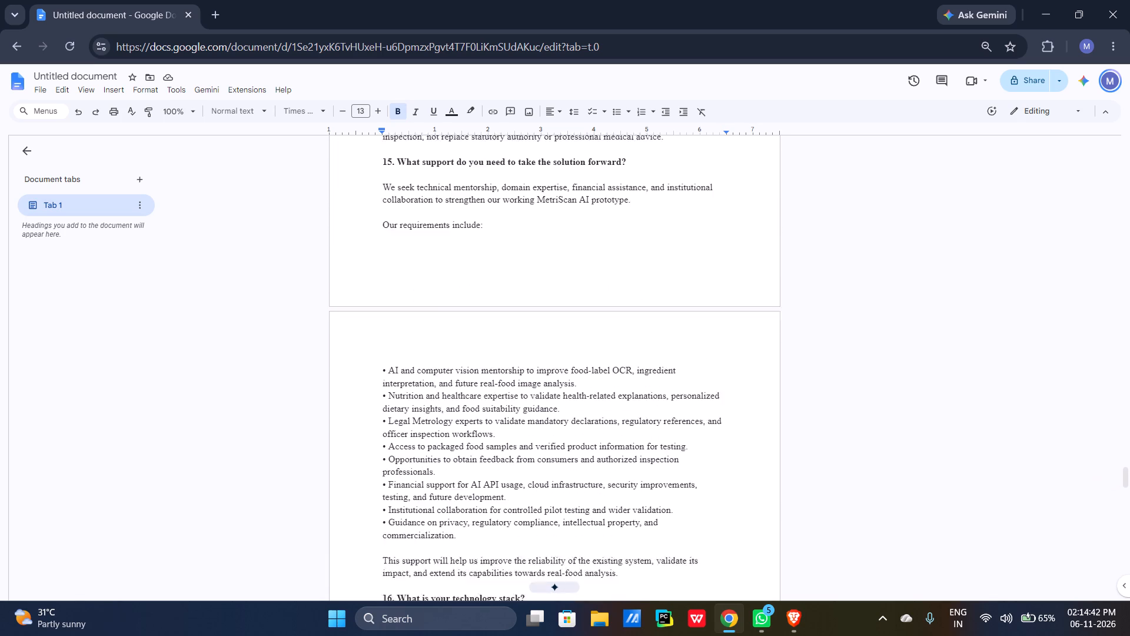
{"action": "scroll", "coordinate": [547, 388], "scroll_direction": "up", "scroll_amount": 2}
{"action": "scroll", "coordinate": [547, 388], "scroll_direction": "down", "scroll_amount": 13}
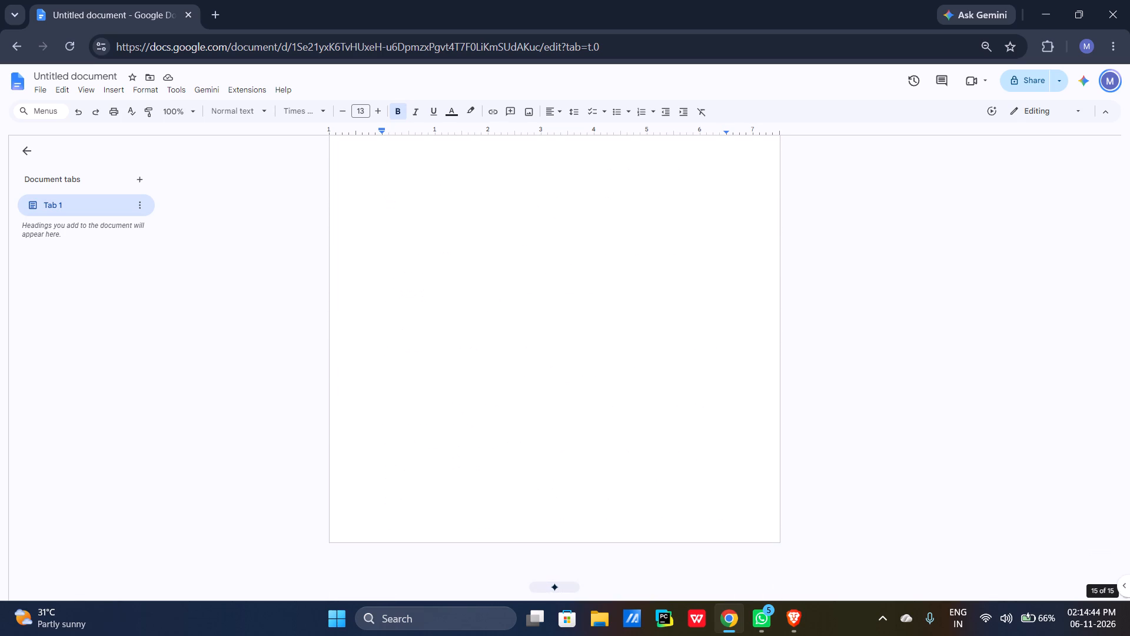
{"action": "scroll", "coordinate": [565, 263], "scroll_direction": "up", "scroll_amount": 5}
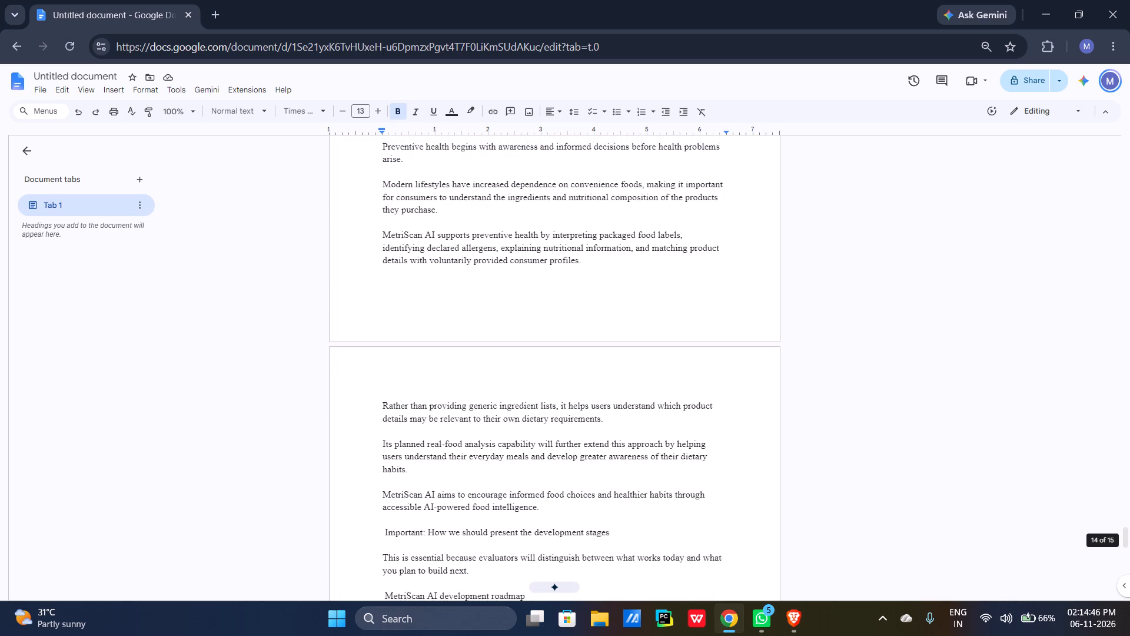
{"action": "scroll", "coordinate": [565, 263], "scroll_direction": "up", "scroll_amount": 5}
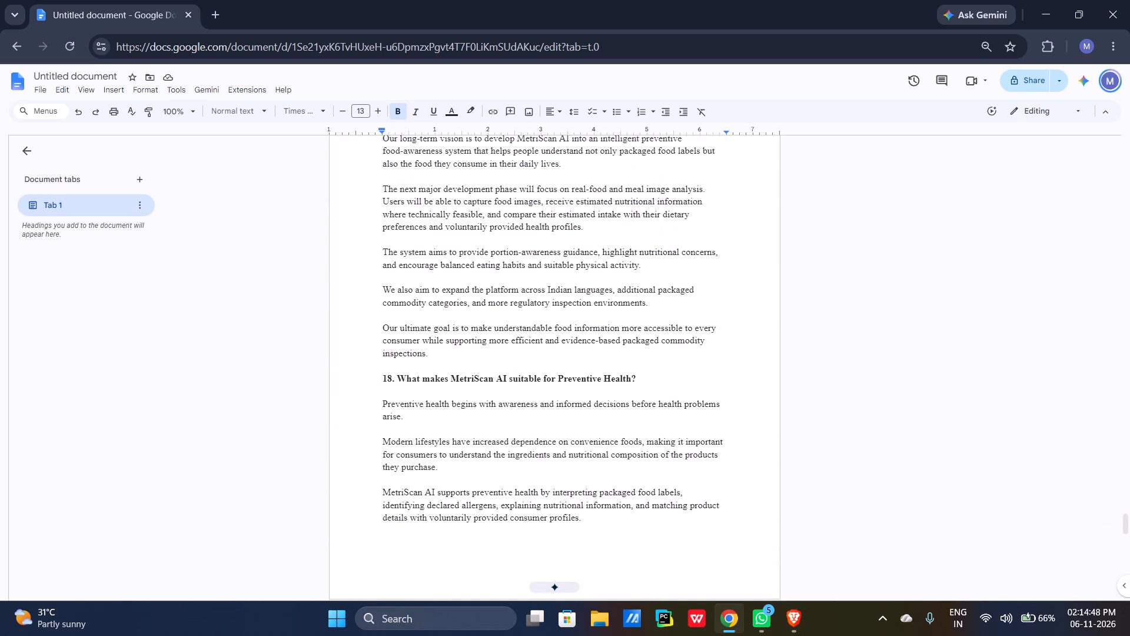
{"action": "scroll", "coordinate": [565, 263], "scroll_direction": "up", "scroll_amount": 5}
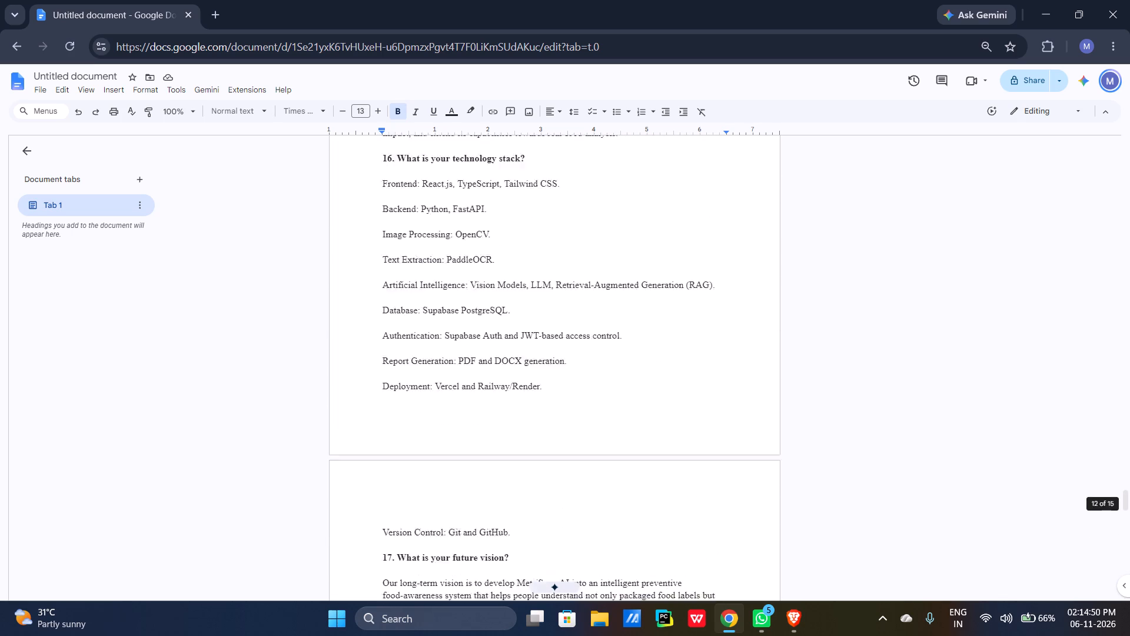
{"action": "scroll", "coordinate": [565, 263], "scroll_direction": "up", "scroll_amount": 5}
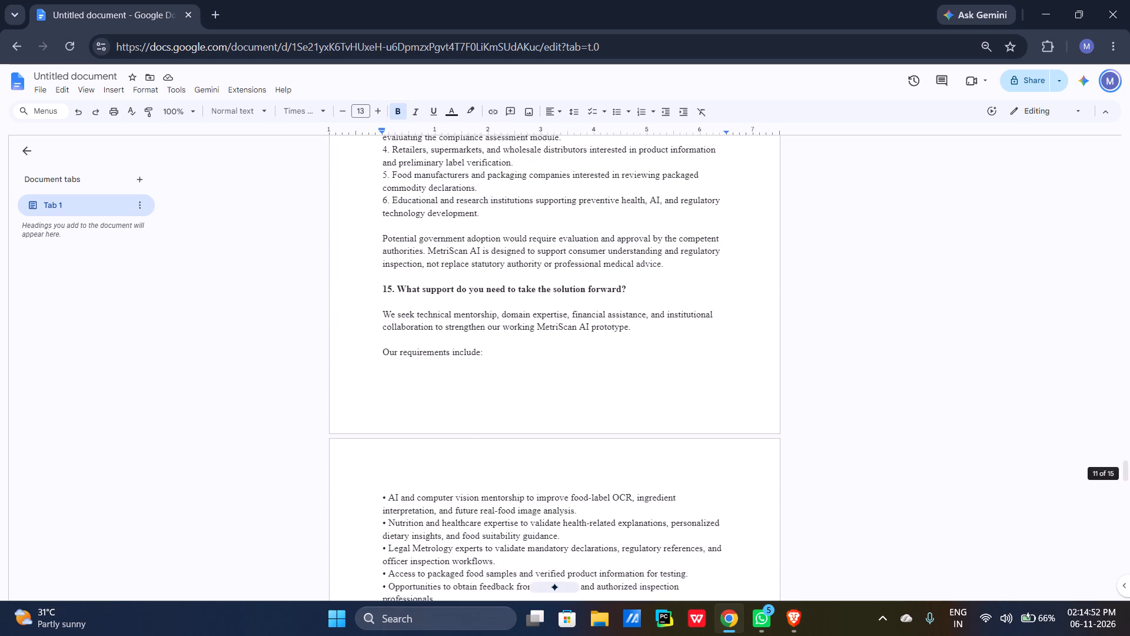
{"action": "scroll", "coordinate": [565, 263], "scroll_direction": "up", "scroll_amount": 5}
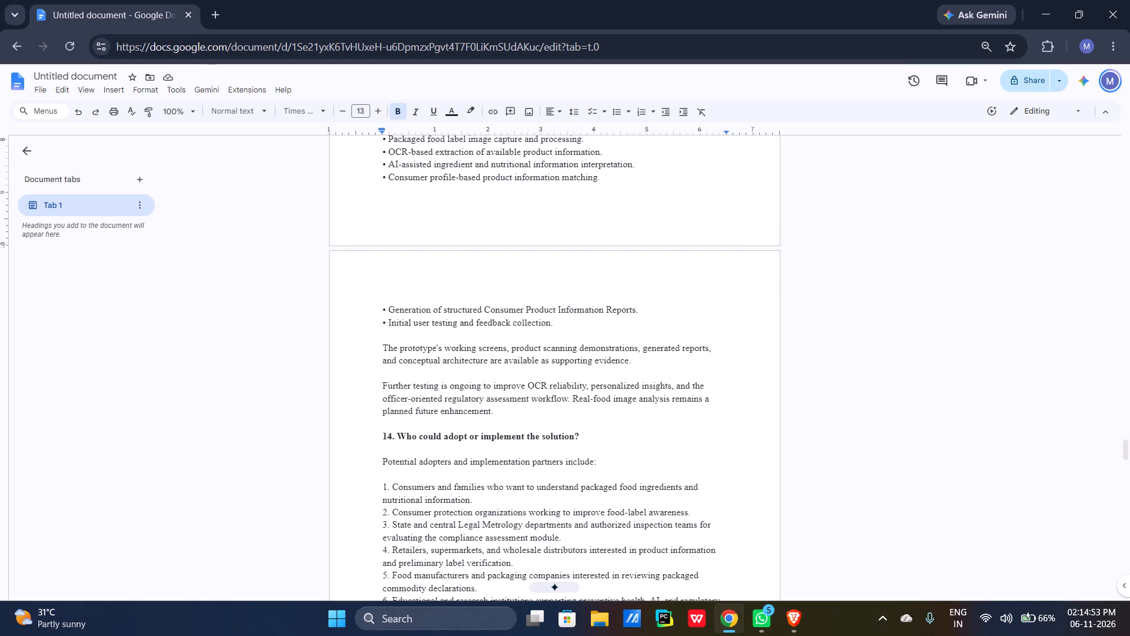
{"action": "scroll", "coordinate": [565, 263], "scroll_direction": "up", "scroll_amount": 4}
{"action": "left_click", "coordinate": [574, 284]}
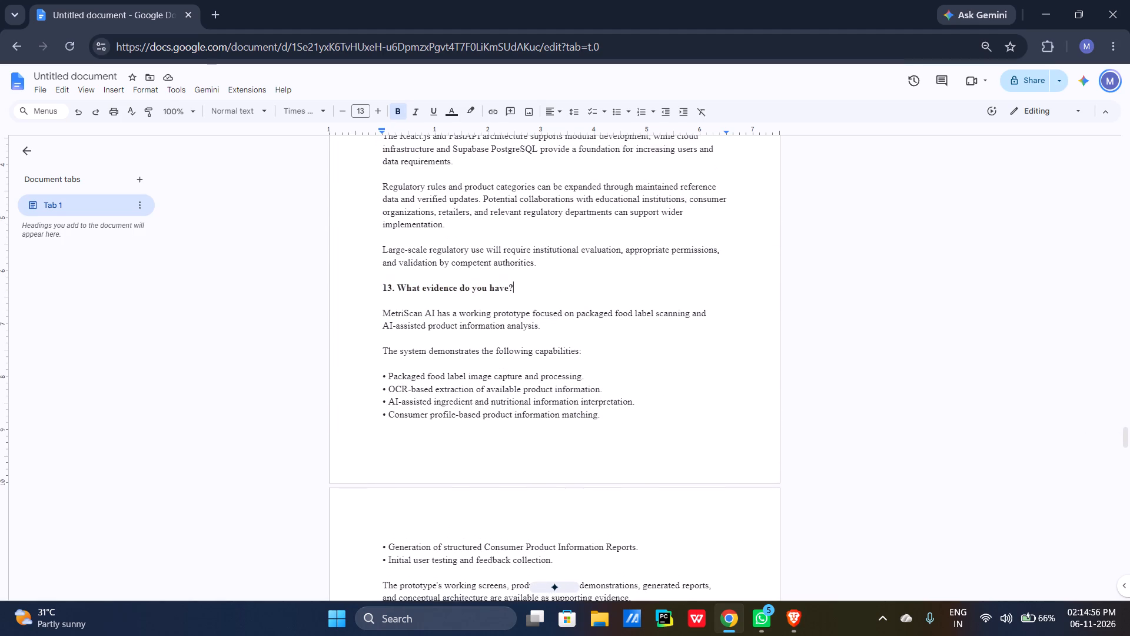
{"action": "scroll", "coordinate": [516, 235], "scroll_direction": "up", "scroll_amount": 20}
{"action": "scroll", "coordinate": [516, 235], "scroll_direction": "up", "scroll_amount": 19}
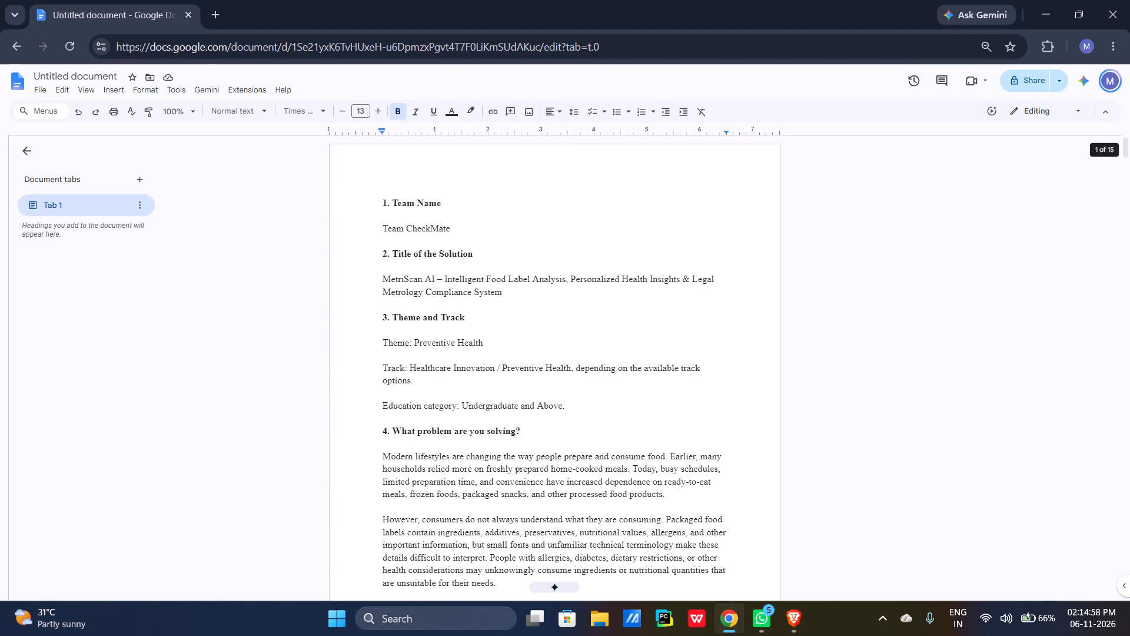
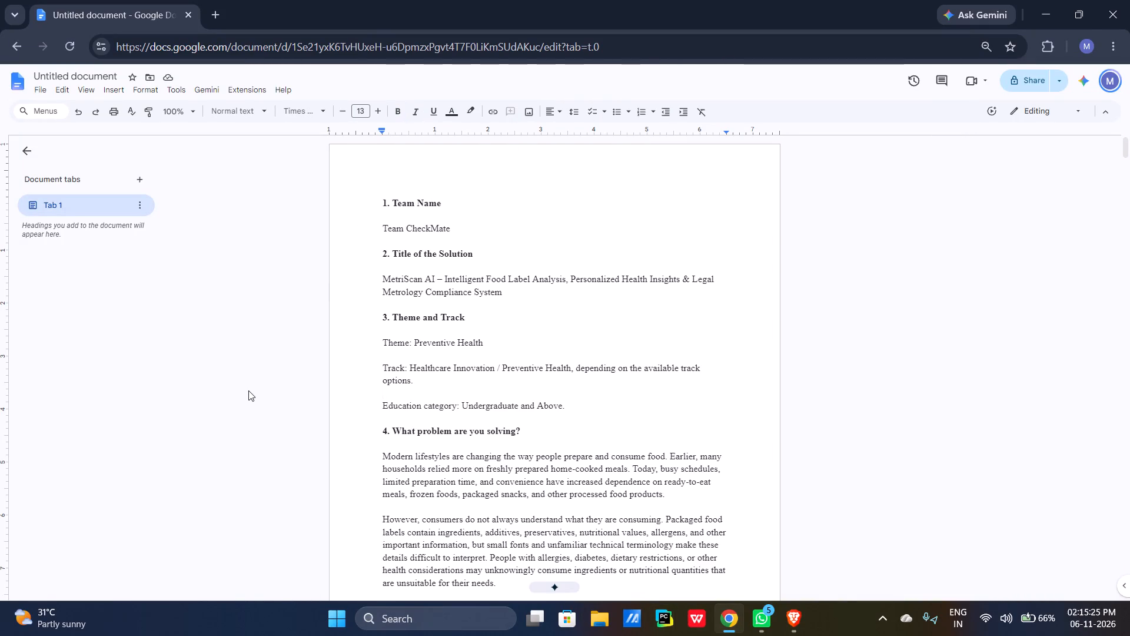
Switch to Task Manager to bring up the running processes.
{"action": "key", "text": "ctrl+shift+Escape"}
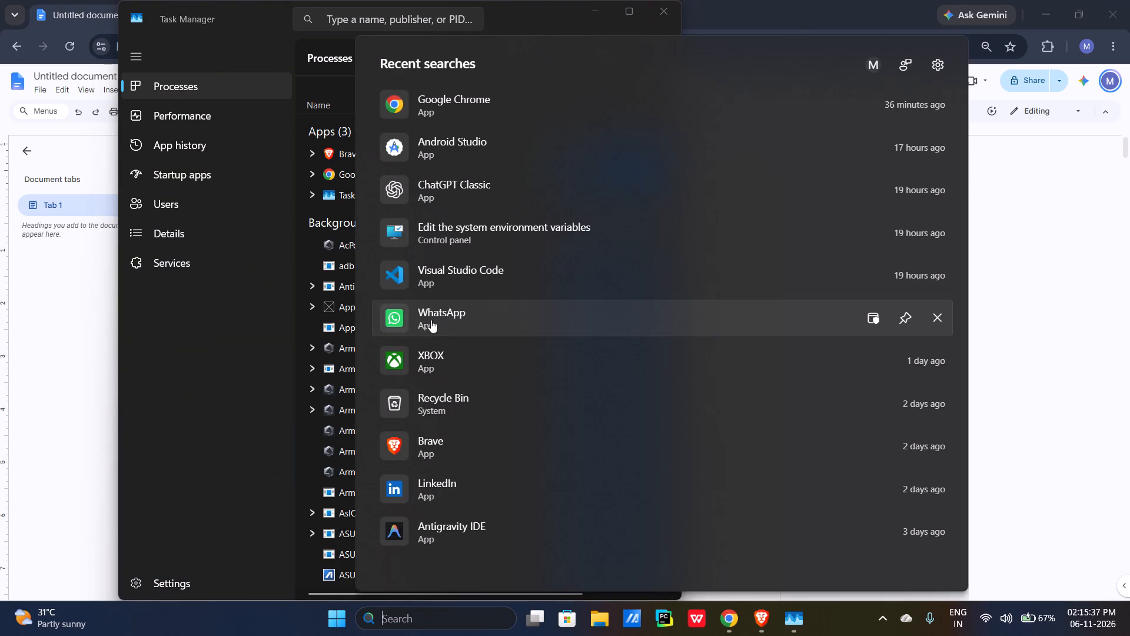
Launch WhatsApp from the recent searches.
{"action": "left_click", "coordinate": [431, 320]}
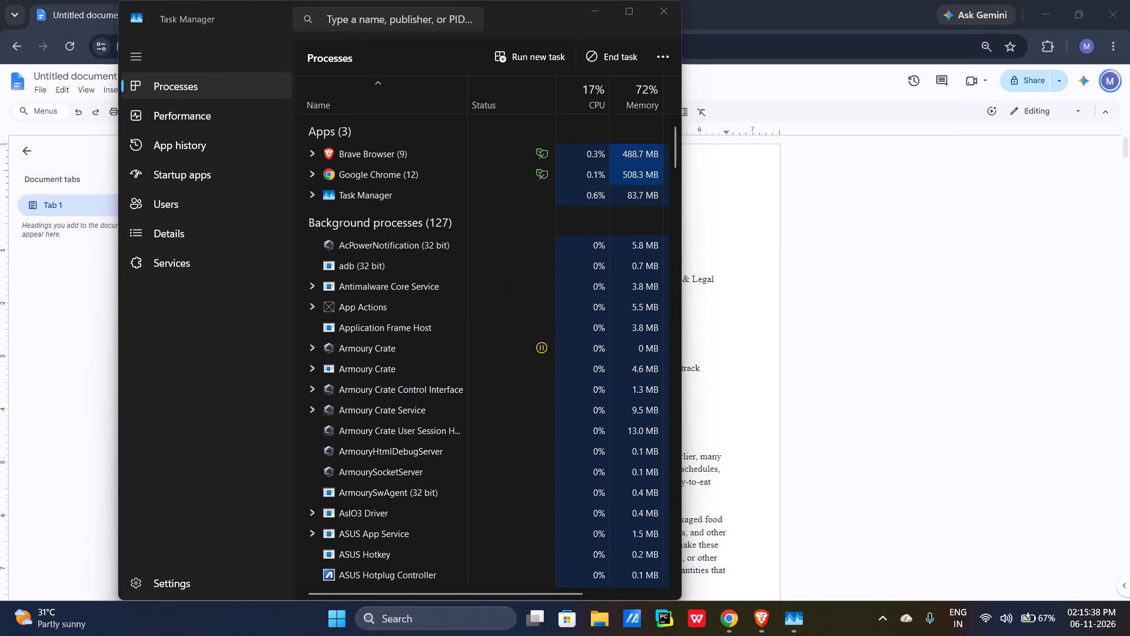
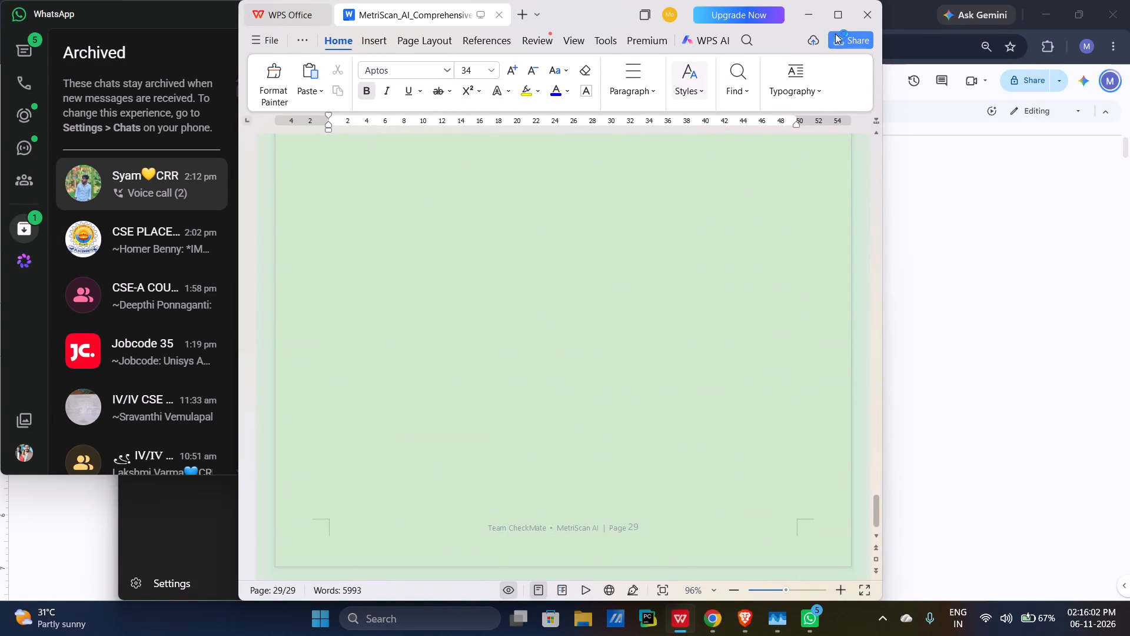
Switch to the MetriScan AI document in WPS Office, maximise it, and look back through the appendices up to the cover page.
{"action": "left_click", "coordinate": [845, 16]}
{"action": "scroll", "coordinate": [630, 322], "scroll_direction": "up", "scroll_amount": 7}
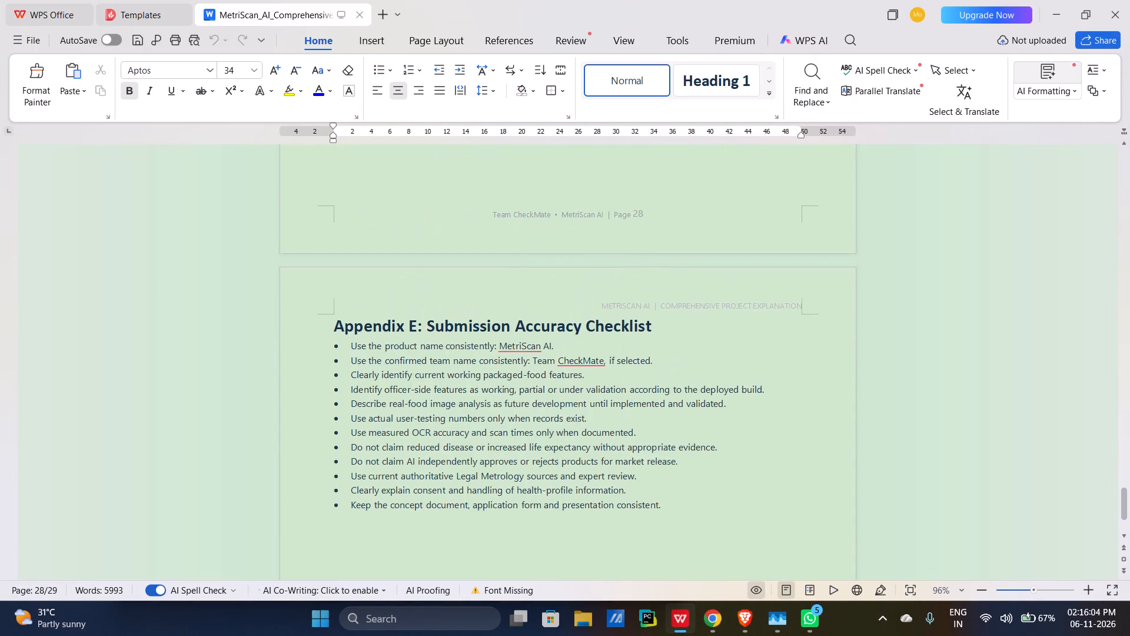
{"action": "scroll", "coordinate": [630, 322], "scroll_direction": "up", "scroll_amount": 2}
{"action": "scroll", "coordinate": [630, 322], "scroll_direction": "down", "scroll_amount": 1}
{"action": "scroll", "coordinate": [640, 300], "scroll_direction": "up", "scroll_amount": 10}
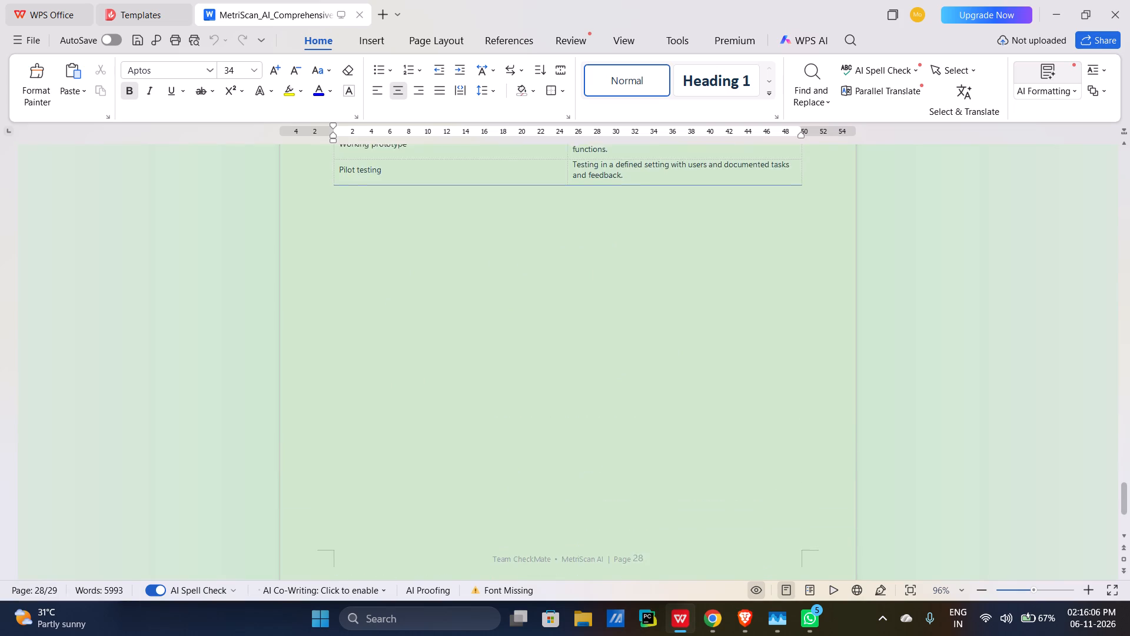
{"action": "scroll", "coordinate": [640, 300], "scroll_direction": "up", "scroll_amount": 20}
{"action": "scroll", "coordinate": [640, 300], "scroll_direction": "up", "scroll_amount": 8}
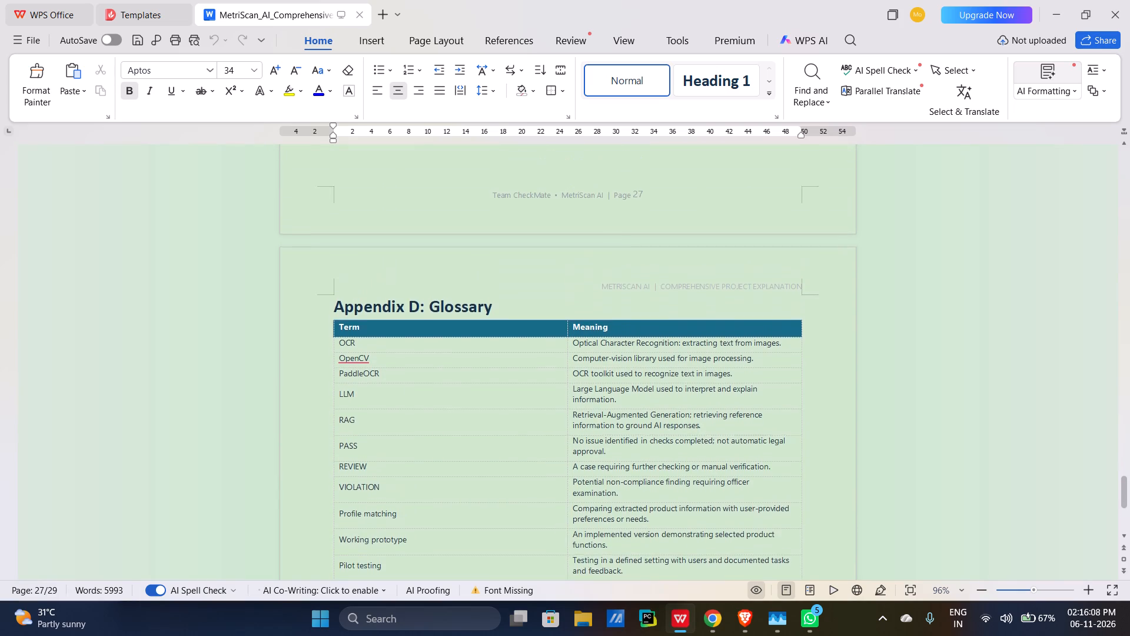
{"action": "scroll", "coordinate": [640, 300], "scroll_direction": "up", "scroll_amount": 20}
{"action": "scroll", "coordinate": [640, 300], "scroll_direction": "up", "scroll_amount": 8}
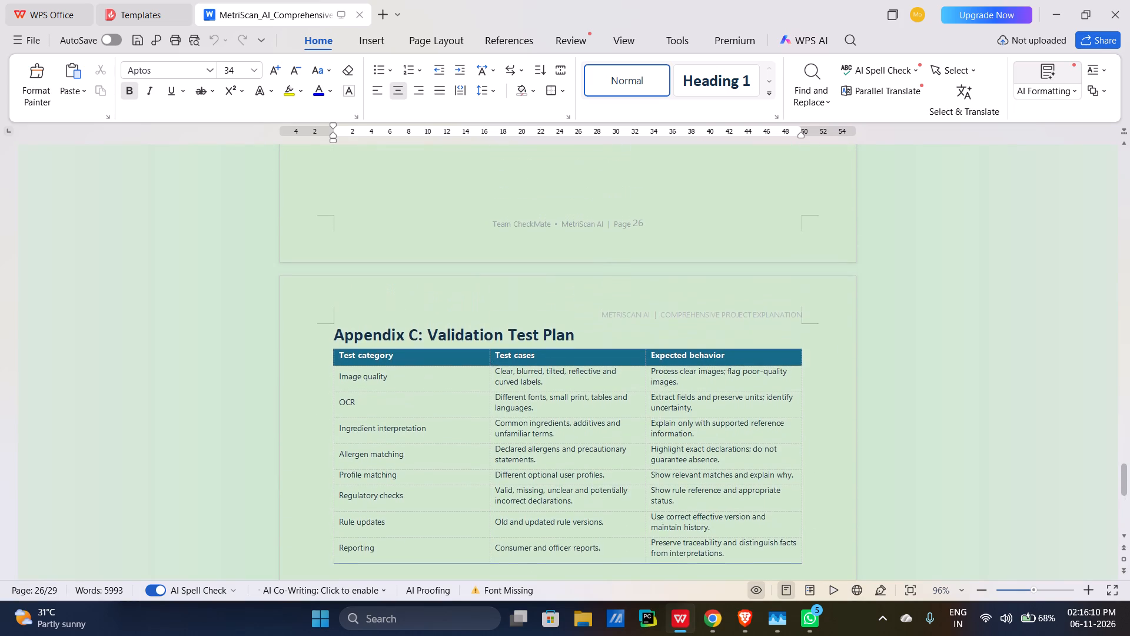
{"action": "scroll", "coordinate": [640, 300], "scroll_direction": "up", "scroll_amount": 20}
{"action": "scroll", "coordinate": [640, 300], "scroll_direction": "up", "scroll_amount": 8}
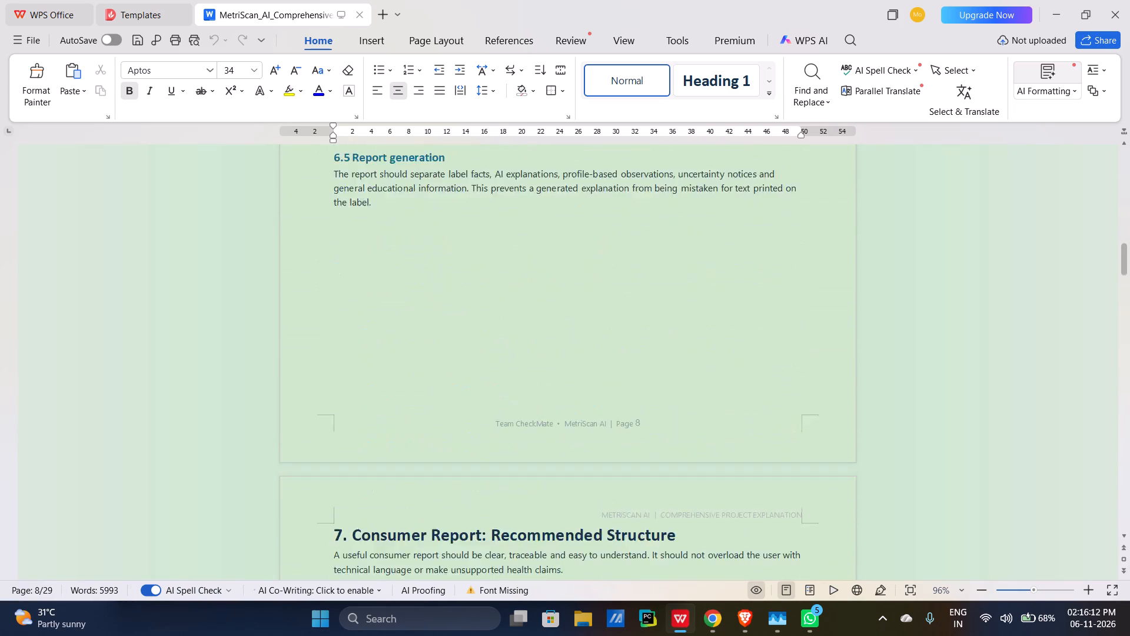
{"action": "scroll", "coordinate": [640, 300], "scroll_direction": "up", "scroll_amount": 17}
Read the MetriScan AI document from the cover page through the Document Purpose & Reading Guide and the Executive Summary.
{"action": "scroll", "coordinate": [672, 557], "scroll_direction": "down", "scroll_amount": 1}
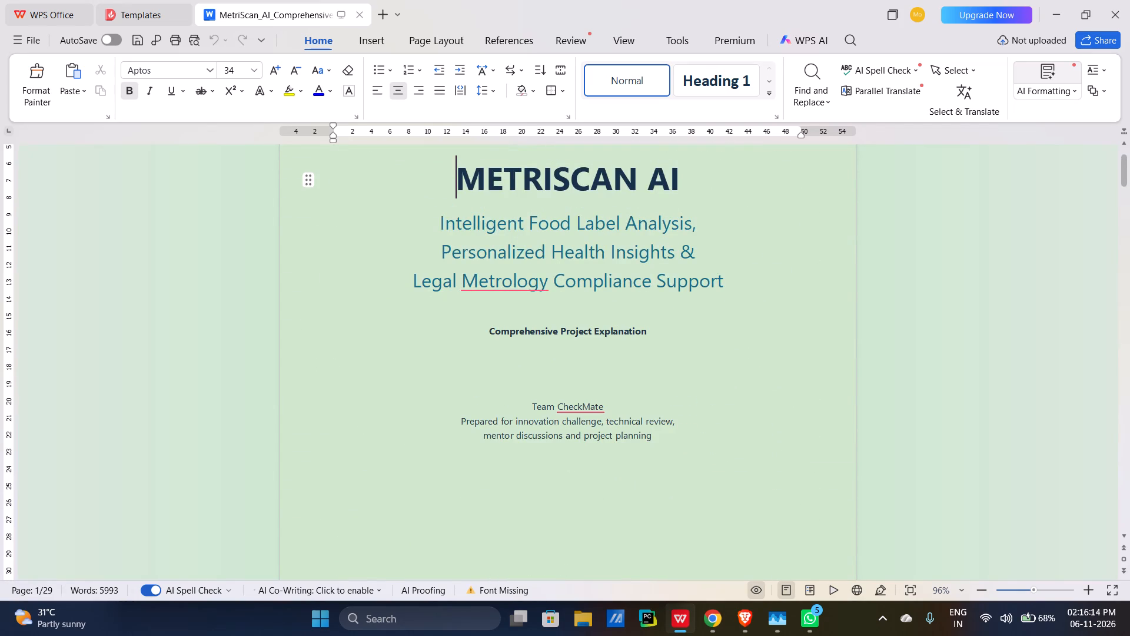
{"action": "scroll", "coordinate": [672, 557], "scroll_direction": "down", "scroll_amount": 2}
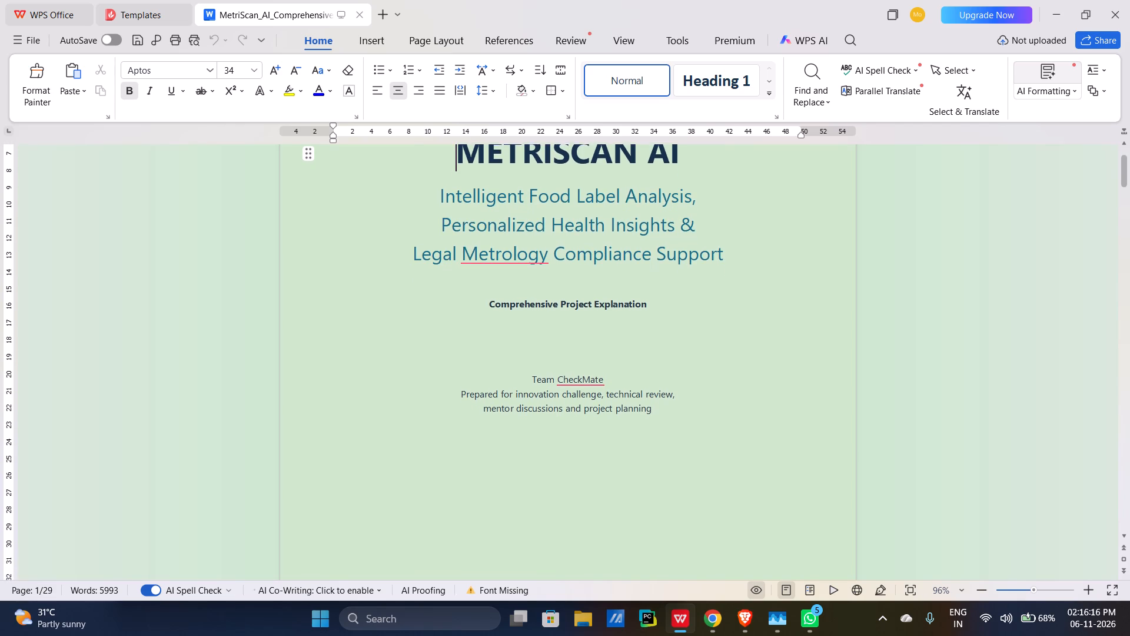
{"action": "scroll", "coordinate": [672, 557], "scroll_direction": "down", "scroll_amount": 2}
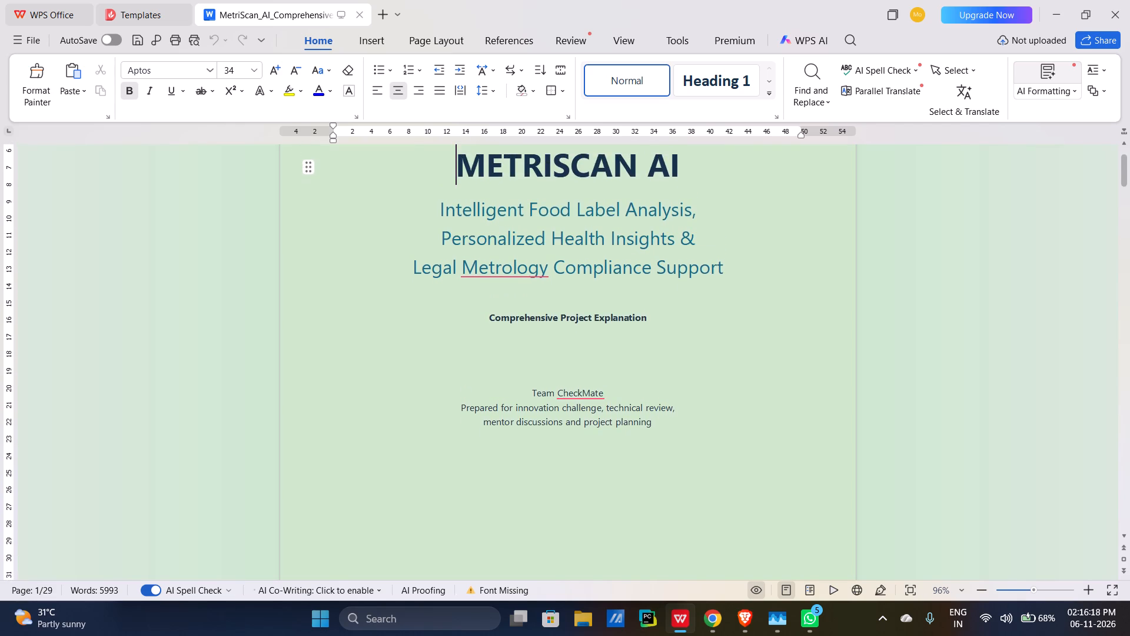
{"action": "scroll", "coordinate": [672, 557], "scroll_direction": "down", "scroll_amount": 2}
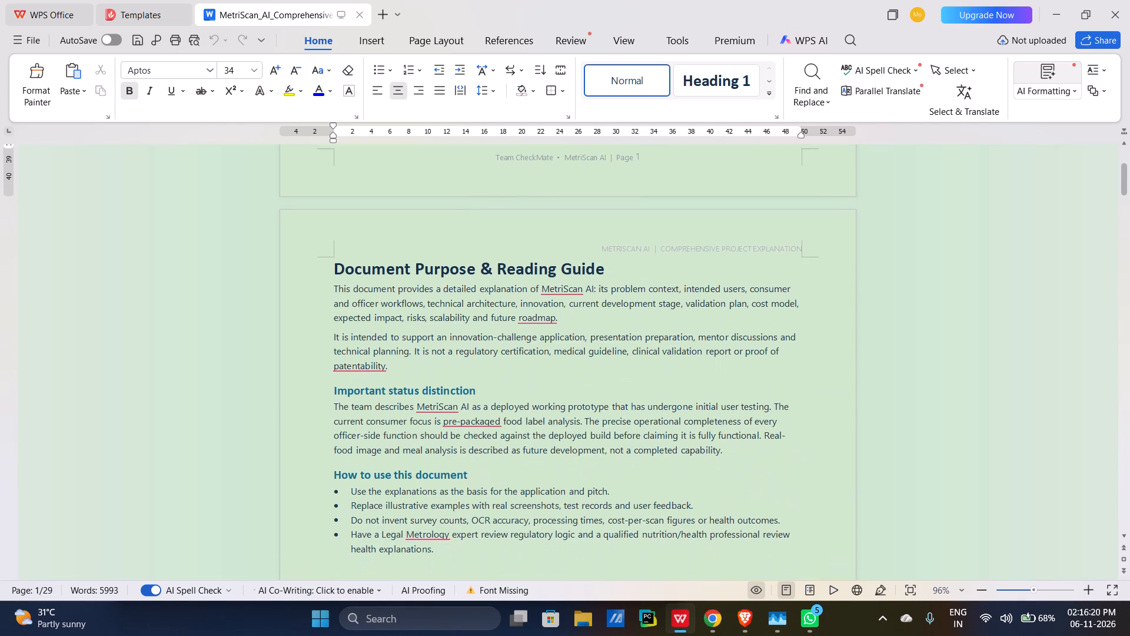
{"action": "scroll", "coordinate": [672, 557], "scroll_direction": "down", "scroll_amount": 2}
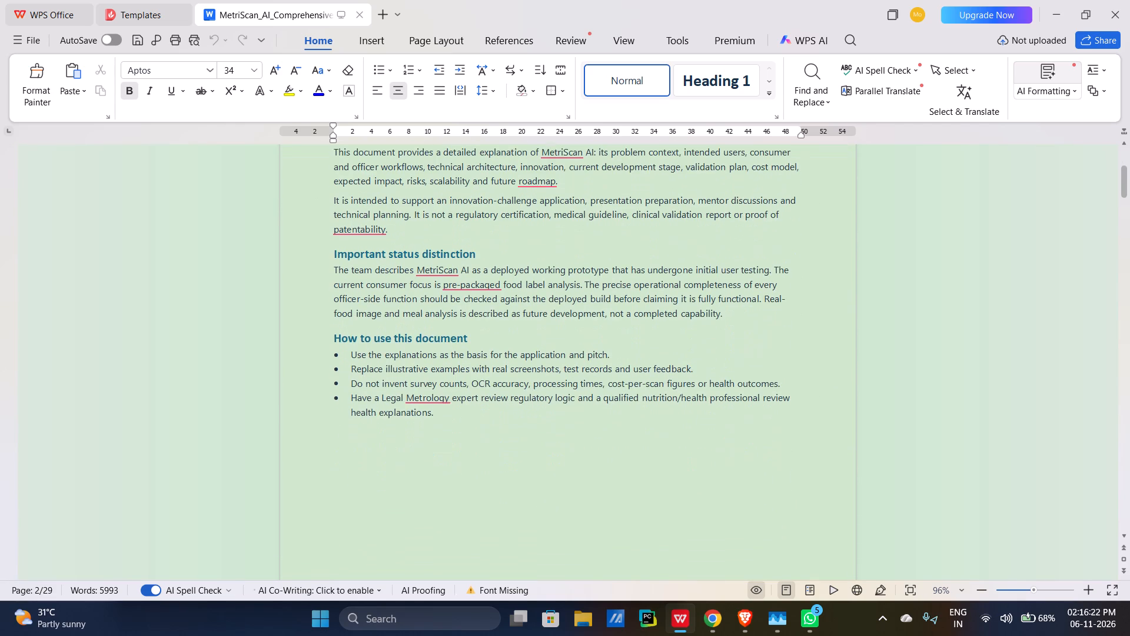
{"action": "scroll", "coordinate": [672, 557], "scroll_direction": "down", "scroll_amount": 3}
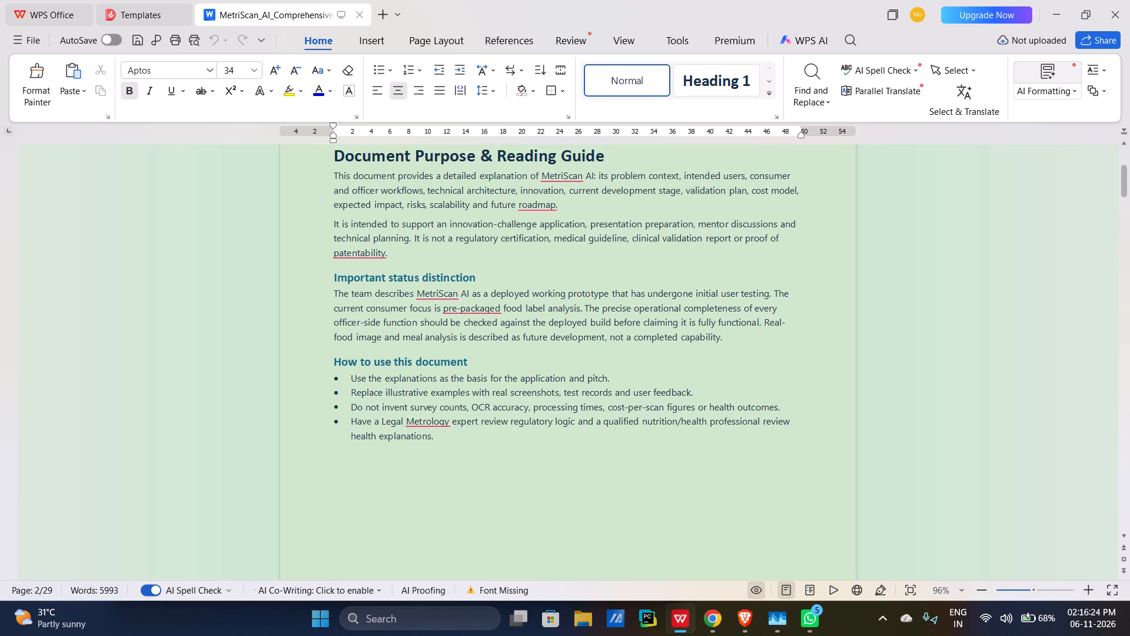
{"action": "scroll", "coordinate": [672, 557], "scroll_direction": "down", "scroll_amount": 5}
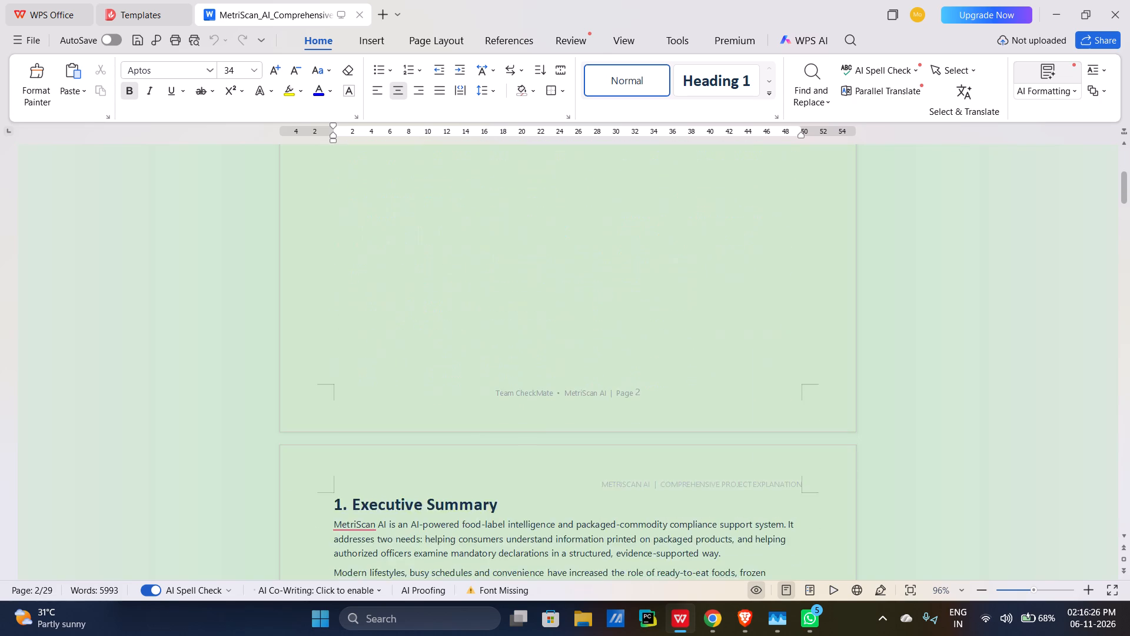
{"action": "scroll", "coordinate": [672, 557], "scroll_direction": "down", "scroll_amount": 3}
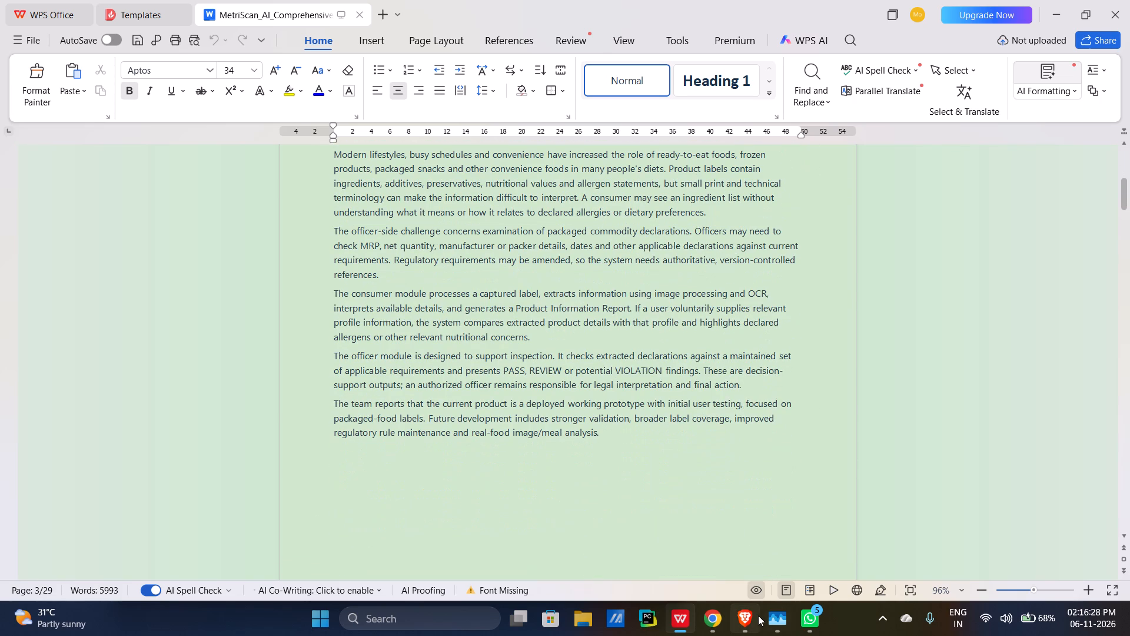
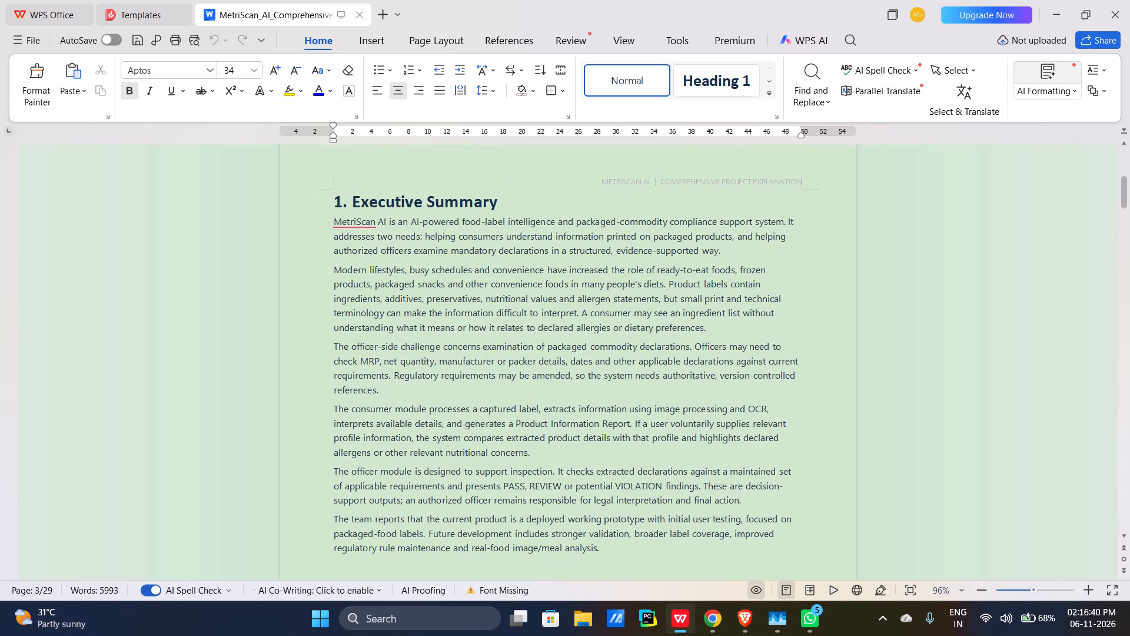
Read the MetriScan AI document from Vision, Mission & Objectives through the problem background sections to the section 7 report contents and examples.
{"action": "scroll", "coordinate": [658, 471], "scroll_direction": "down", "scroll_amount": 6}
{"action": "scroll", "coordinate": [658, 471], "scroll_direction": "up", "scroll_amount": 1}
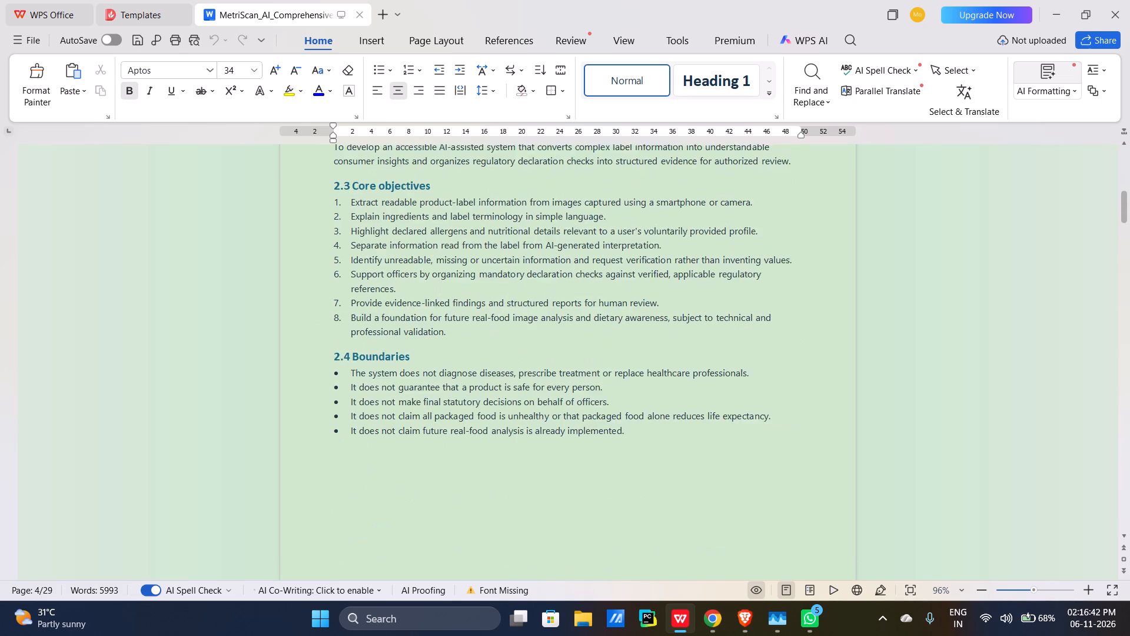
{"action": "scroll", "coordinate": [658, 471], "scroll_direction": "up", "scroll_amount": 3}
{"action": "scroll", "coordinate": [671, 444], "scroll_direction": "down", "scroll_amount": 3}
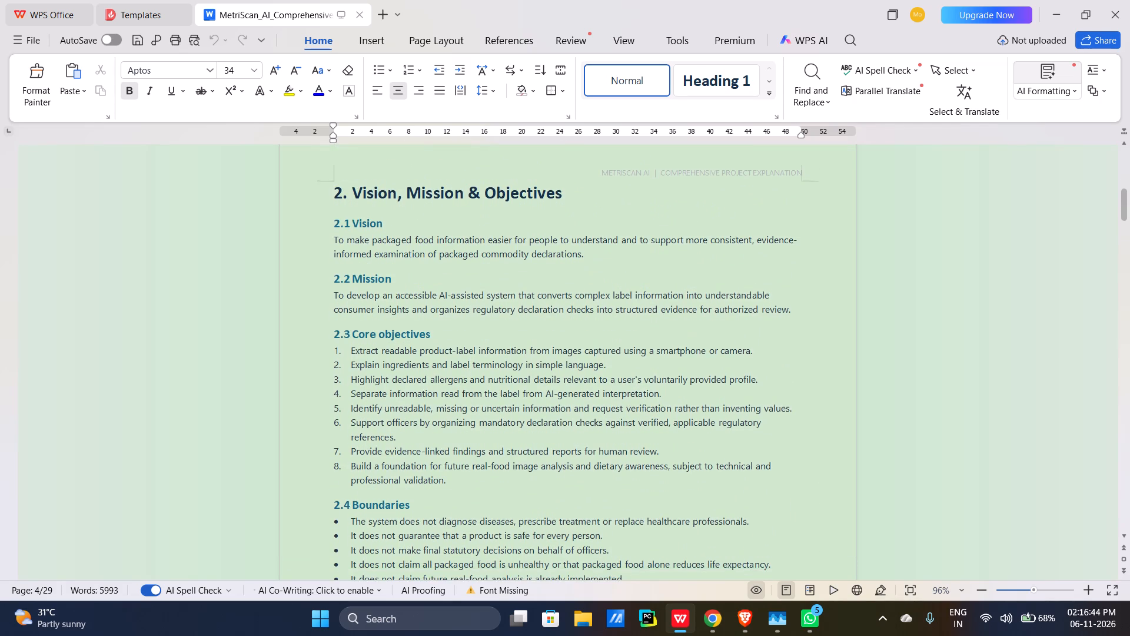
{"action": "scroll", "coordinate": [671, 444], "scroll_direction": "down", "scroll_amount": 14}
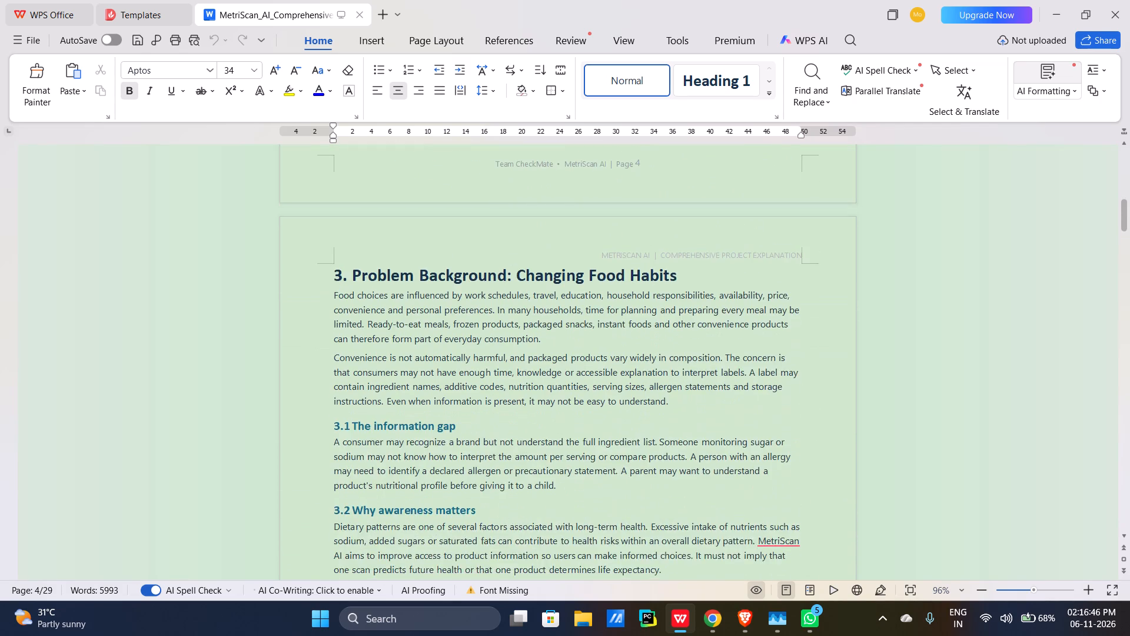
{"action": "scroll", "coordinate": [671, 444], "scroll_direction": "down", "scroll_amount": 13}
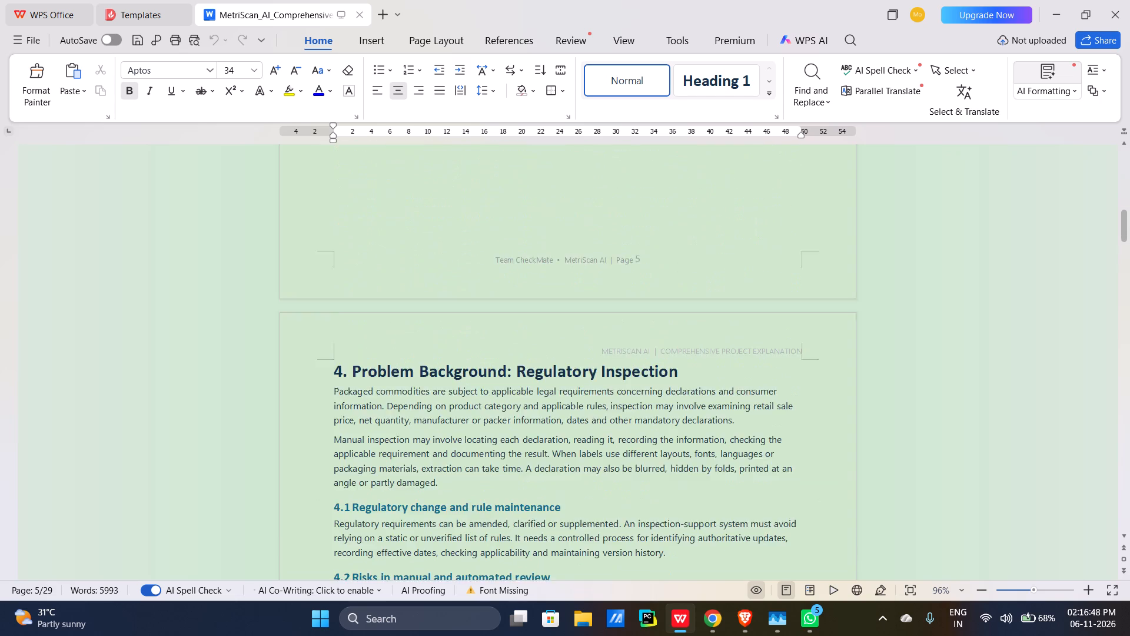
{"action": "scroll", "coordinate": [671, 444], "scroll_direction": "down", "scroll_amount": 13}
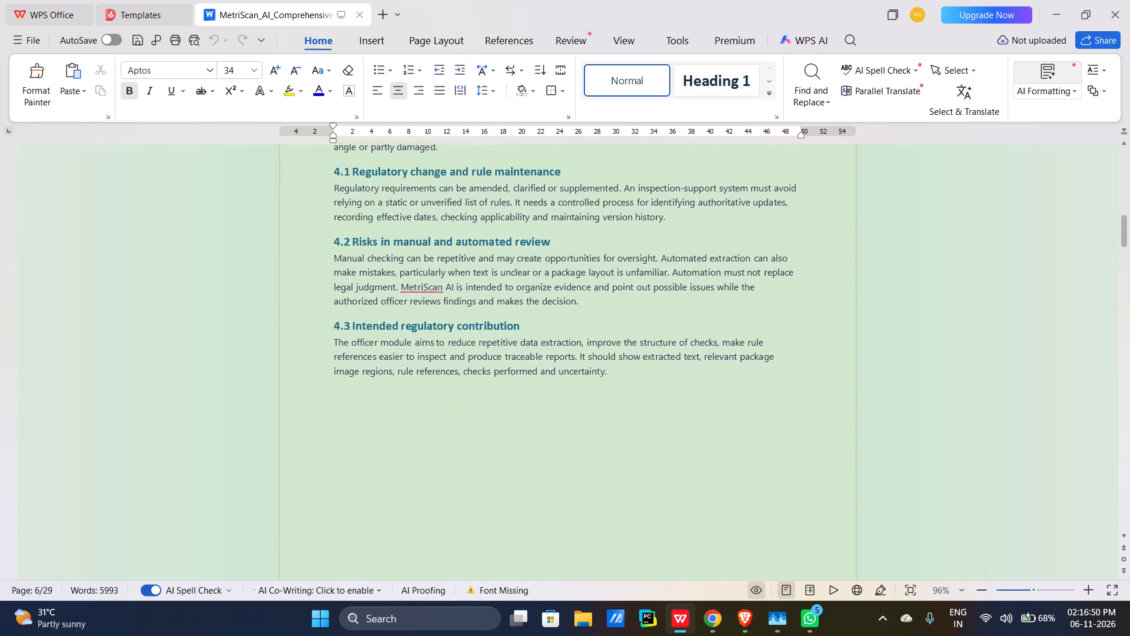
{"action": "scroll", "coordinate": [671, 444], "scroll_direction": "down", "scroll_amount": 13}
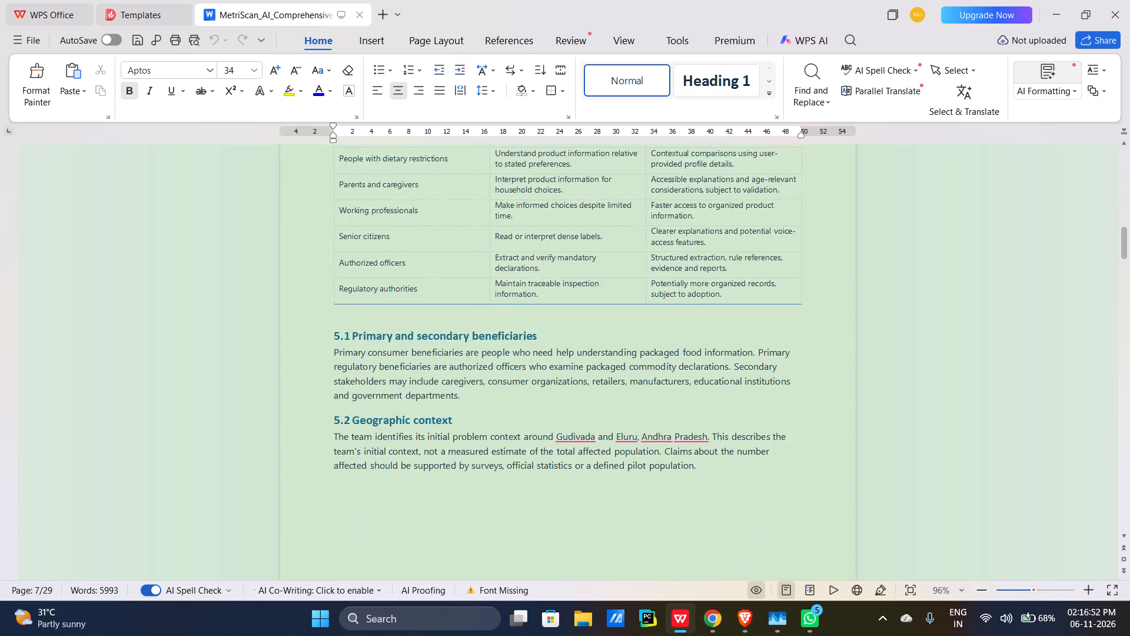
{"action": "scroll", "coordinate": [671, 444], "scroll_direction": "down", "scroll_amount": 13}
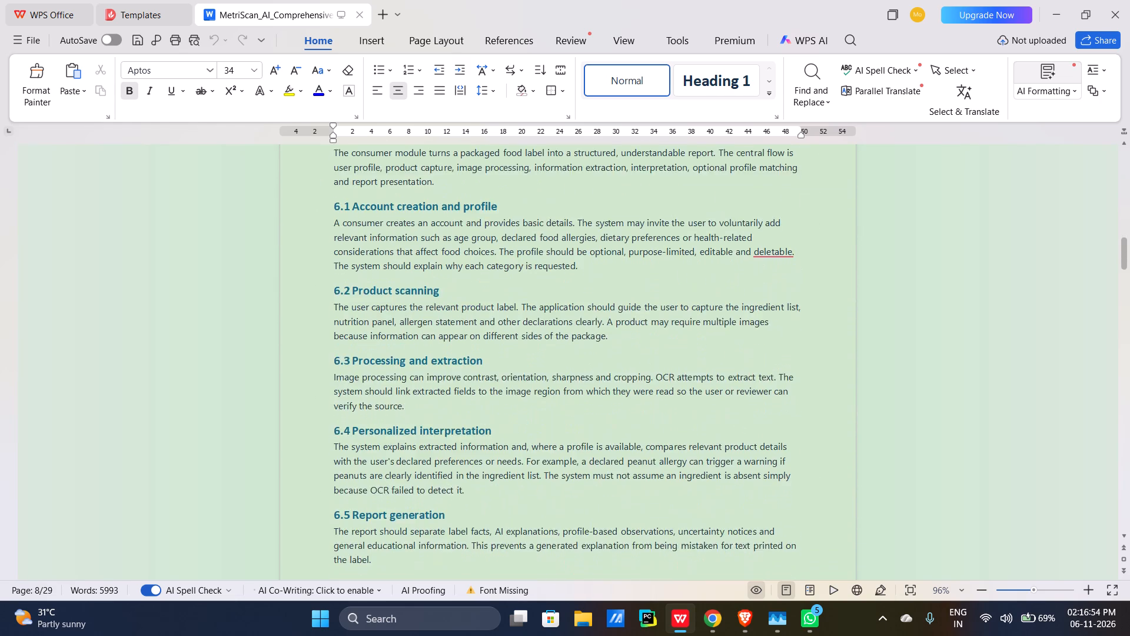
{"action": "scroll", "coordinate": [671, 444], "scroll_direction": "down", "scroll_amount": 13}
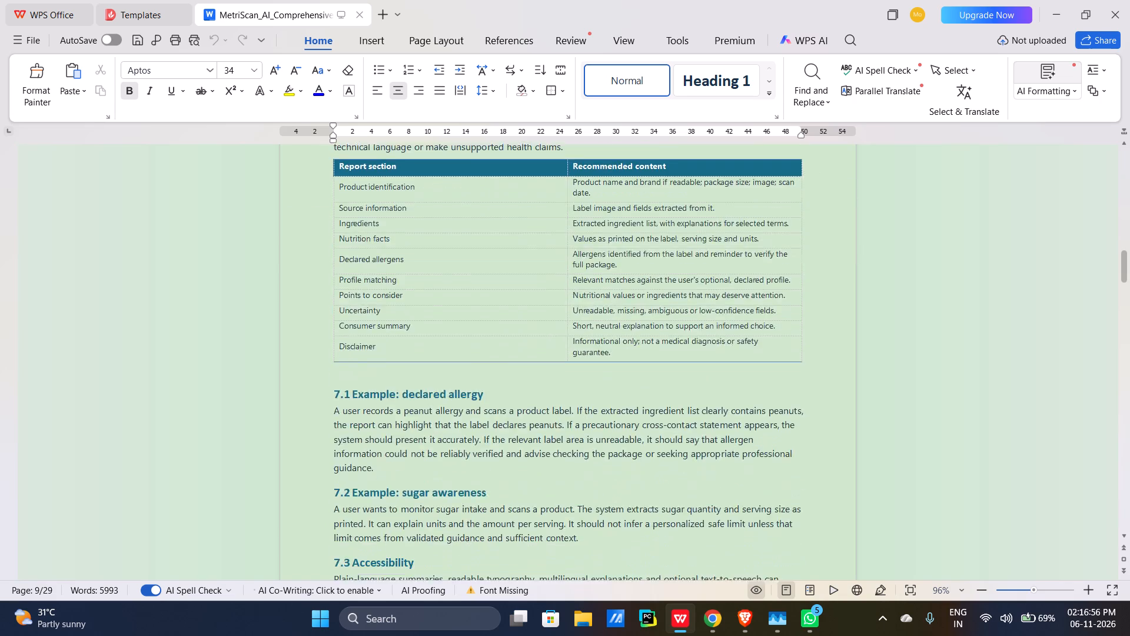
Skim the rest of the document through to the appendices around the Validation Test Plan, and return to the cover page.
{"action": "scroll", "coordinate": [671, 444], "scroll_direction": "down", "scroll_amount": 13}
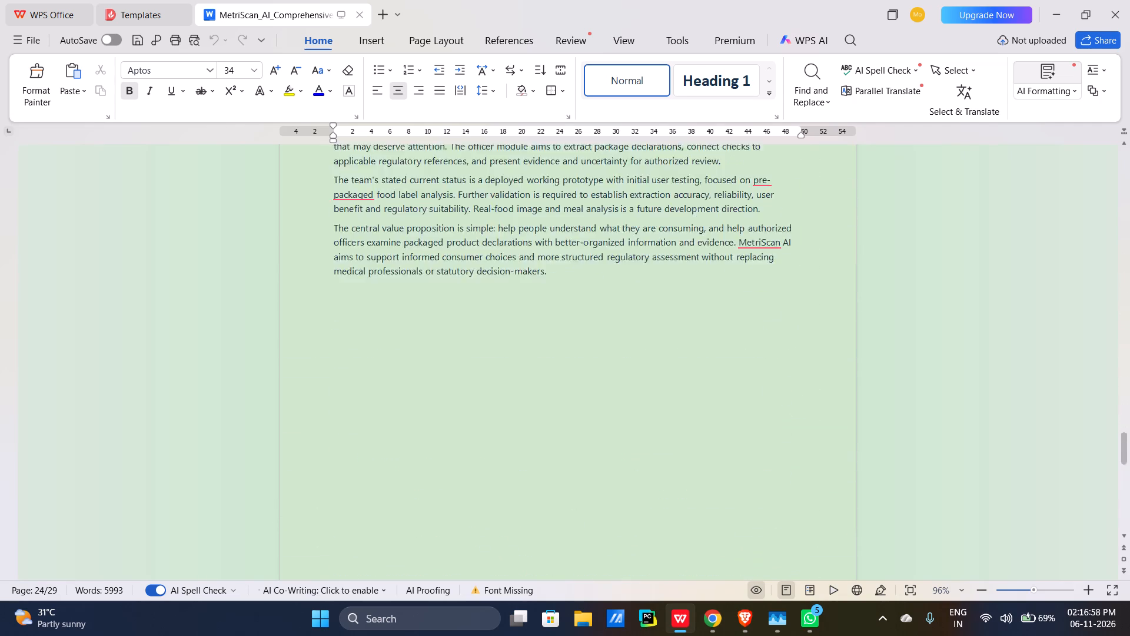
{"action": "scroll", "coordinate": [671, 444], "scroll_direction": "down", "scroll_amount": 7}
{"action": "scroll", "coordinate": [628, 287], "scroll_direction": "up", "scroll_amount": 18}
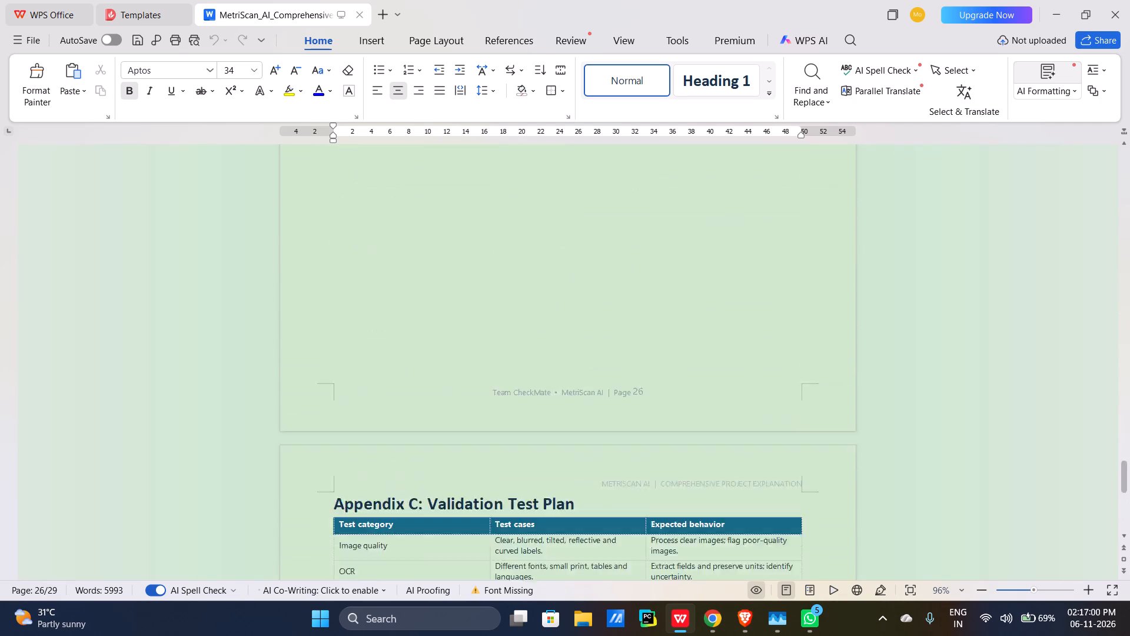
{"action": "scroll", "coordinate": [628, 287], "scroll_direction": "up", "scroll_amount": 20}
{"action": "scroll", "coordinate": [628, 287], "scroll_direction": "up", "scroll_amount": 20}
{"action": "scroll", "coordinate": [628, 287], "scroll_direction": "up", "scroll_amount": 14}
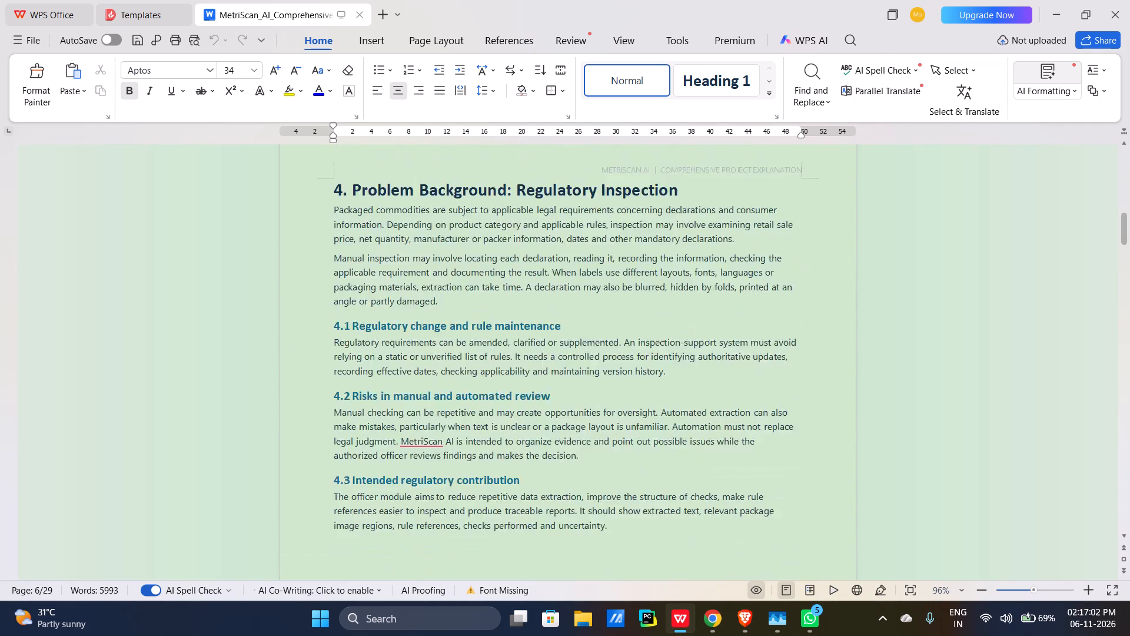
{"action": "scroll", "coordinate": [628, 287], "scroll_direction": "up", "scroll_amount": 20}
{"action": "scroll", "coordinate": [628, 287], "scroll_direction": "up", "scroll_amount": 12}
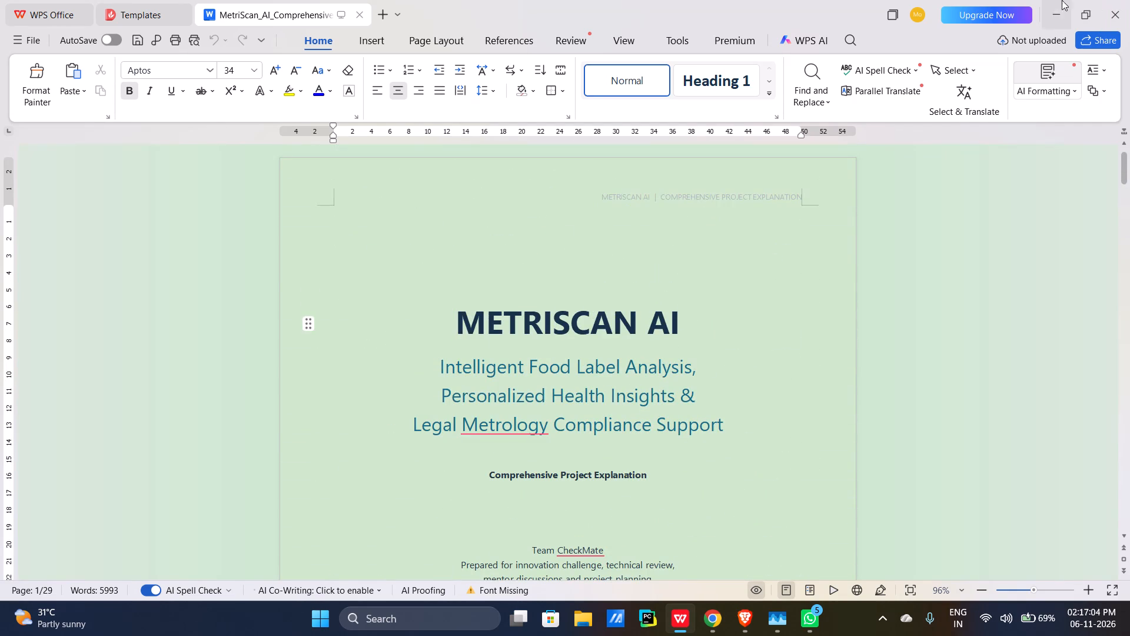
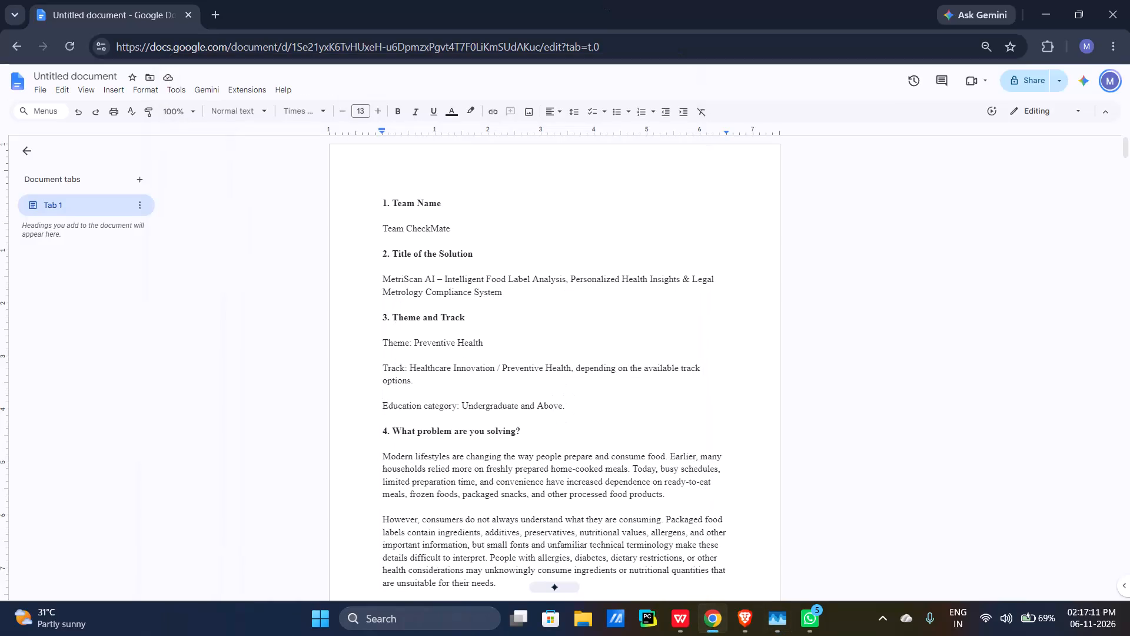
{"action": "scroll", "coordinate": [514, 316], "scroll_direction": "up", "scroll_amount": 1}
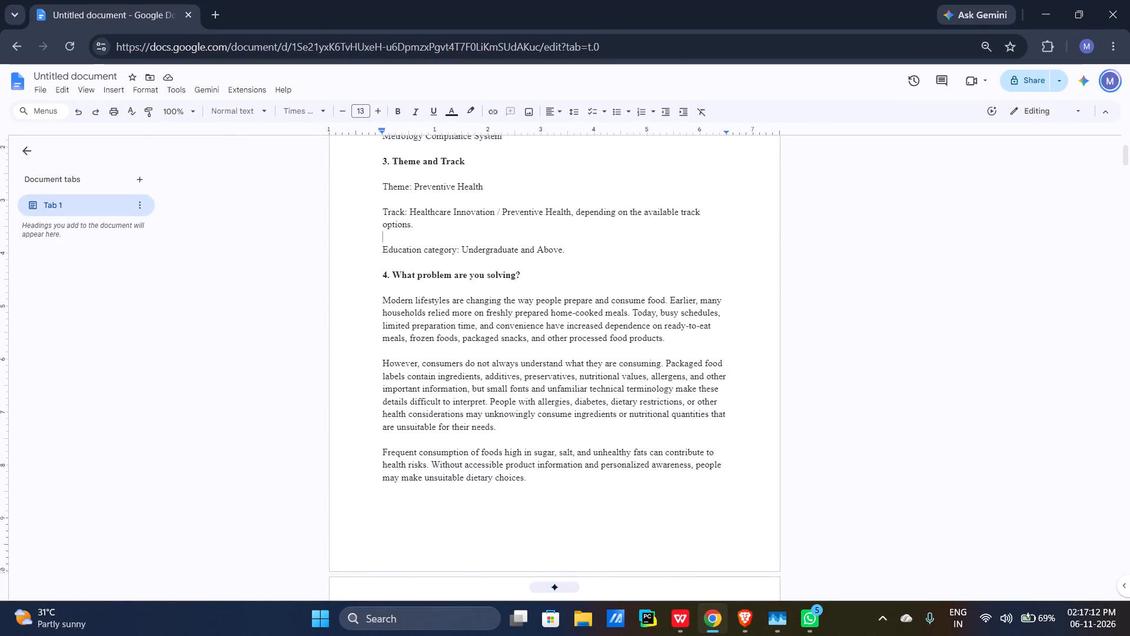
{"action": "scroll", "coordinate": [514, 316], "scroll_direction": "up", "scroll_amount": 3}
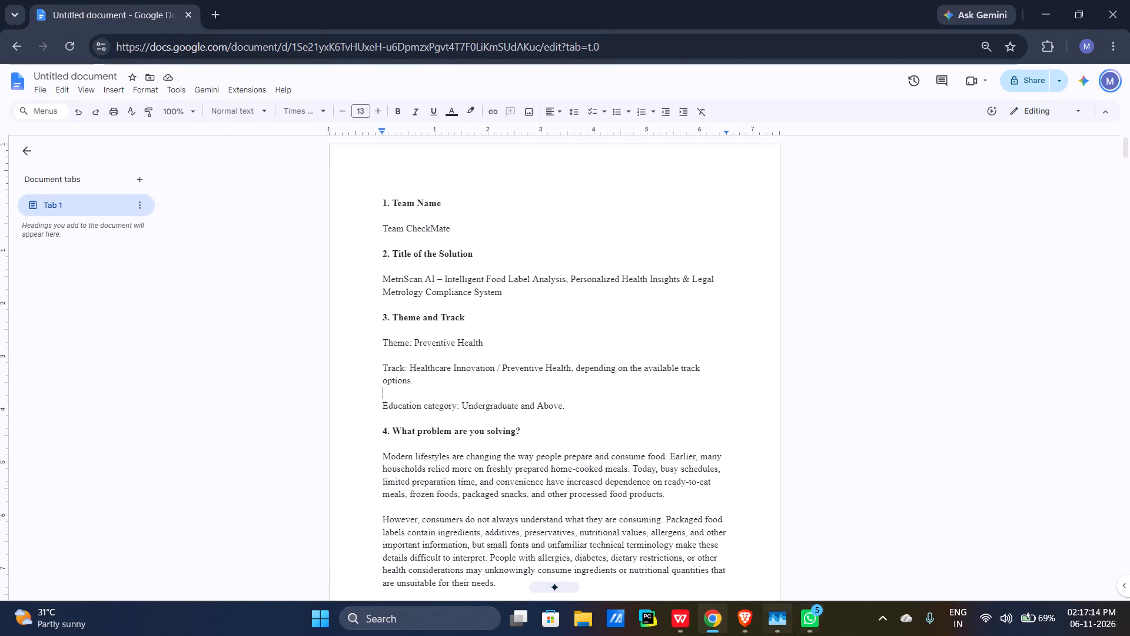
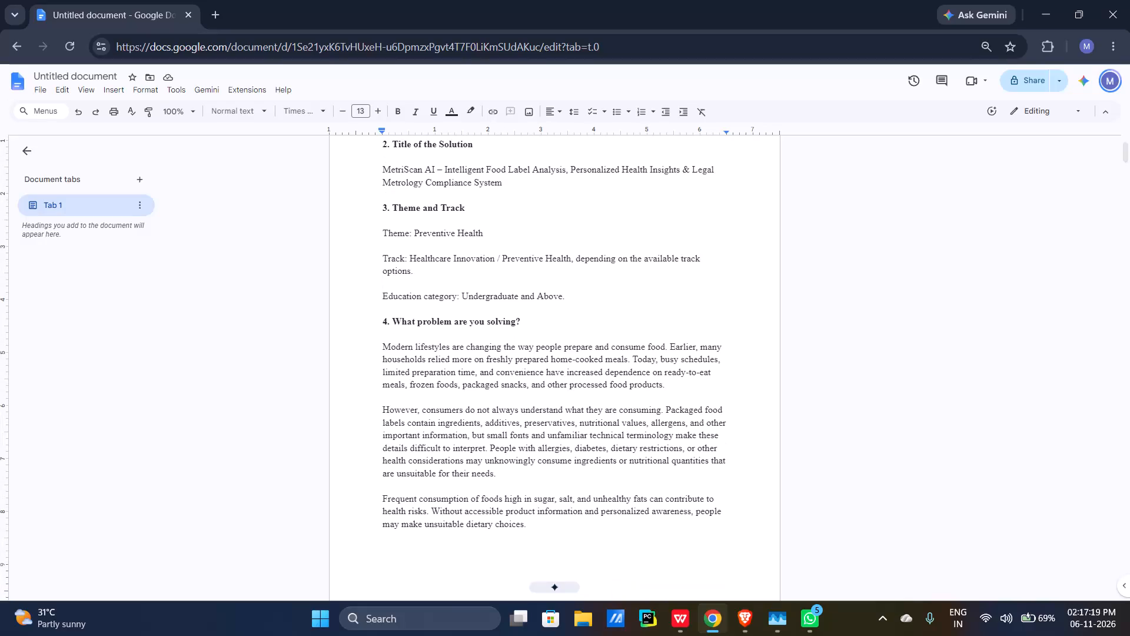
Review the opening sections of the Google Docs submission, from Team Name through section 5 on who is affected.
{"action": "scroll", "coordinate": [534, 436], "scroll_direction": "down", "scroll_amount": 1}
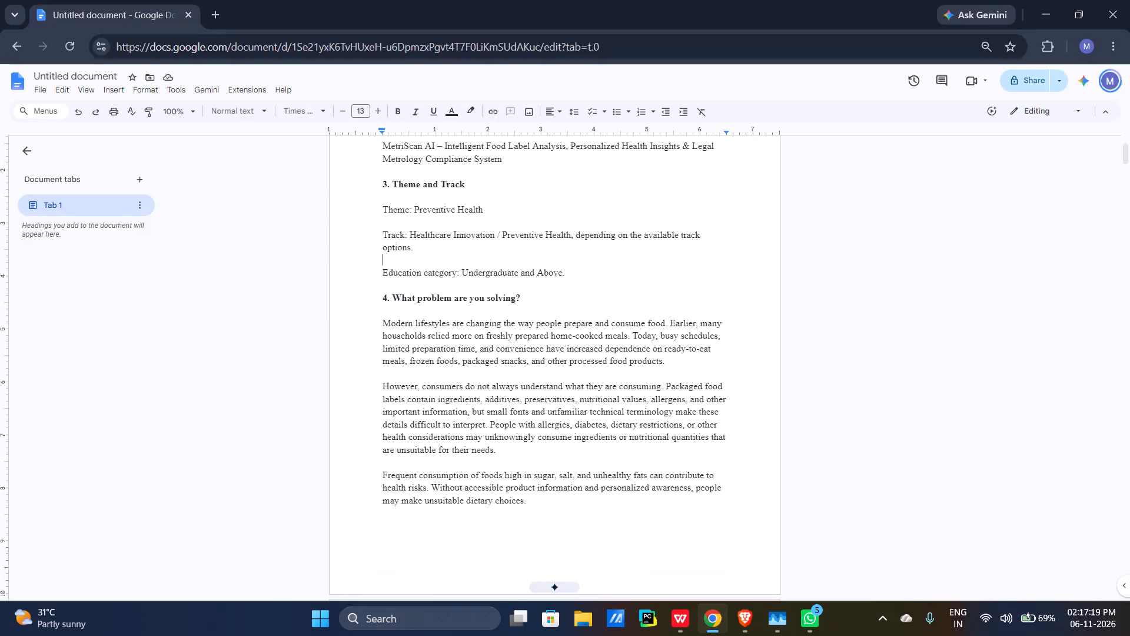
{"action": "scroll", "coordinate": [537, 400], "scroll_direction": "up", "scroll_amount": 2}
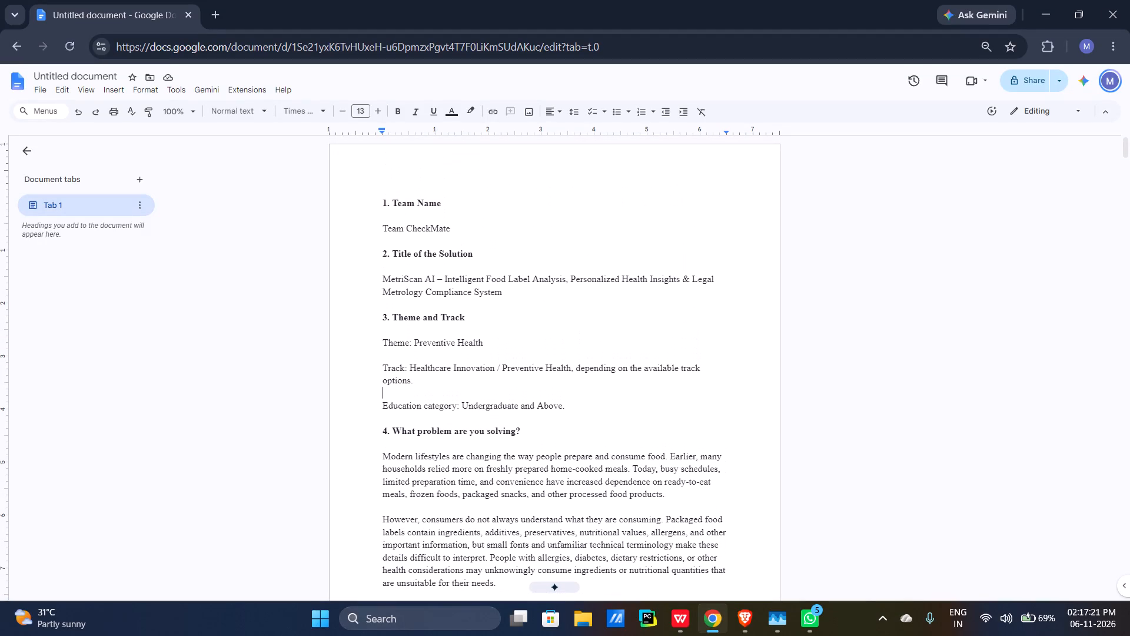
{"action": "scroll", "coordinate": [533, 400], "scroll_direction": "down", "scroll_amount": 4}
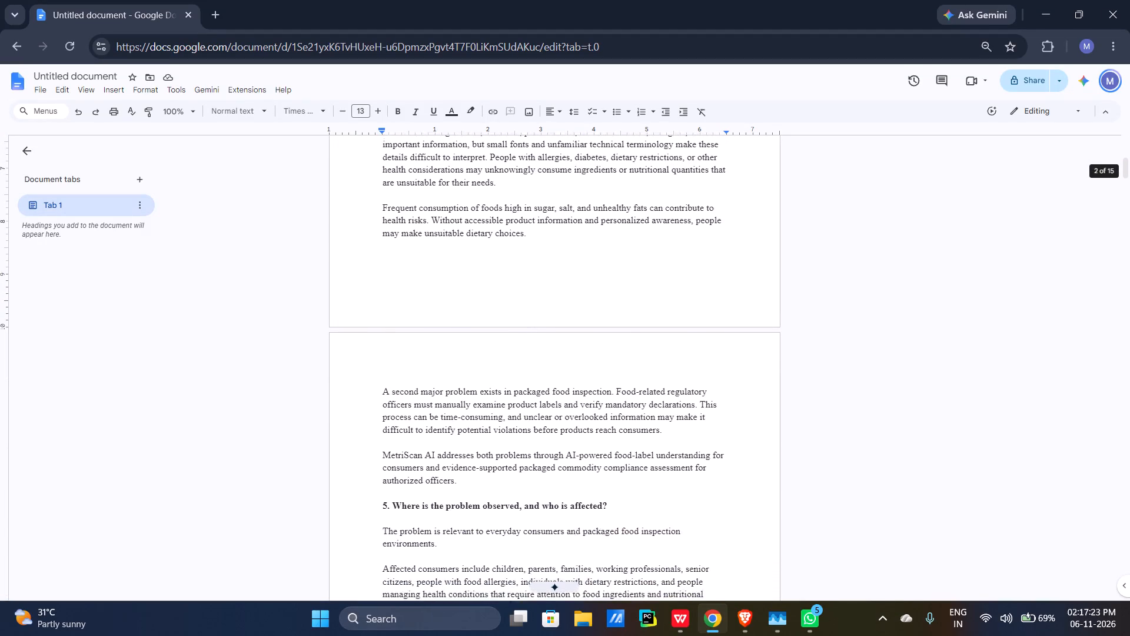
{"action": "scroll", "coordinate": [533, 400], "scroll_direction": "down", "scroll_amount": 1}
{"action": "scroll", "coordinate": [533, 400], "scroll_direction": "up", "scroll_amount": 15}
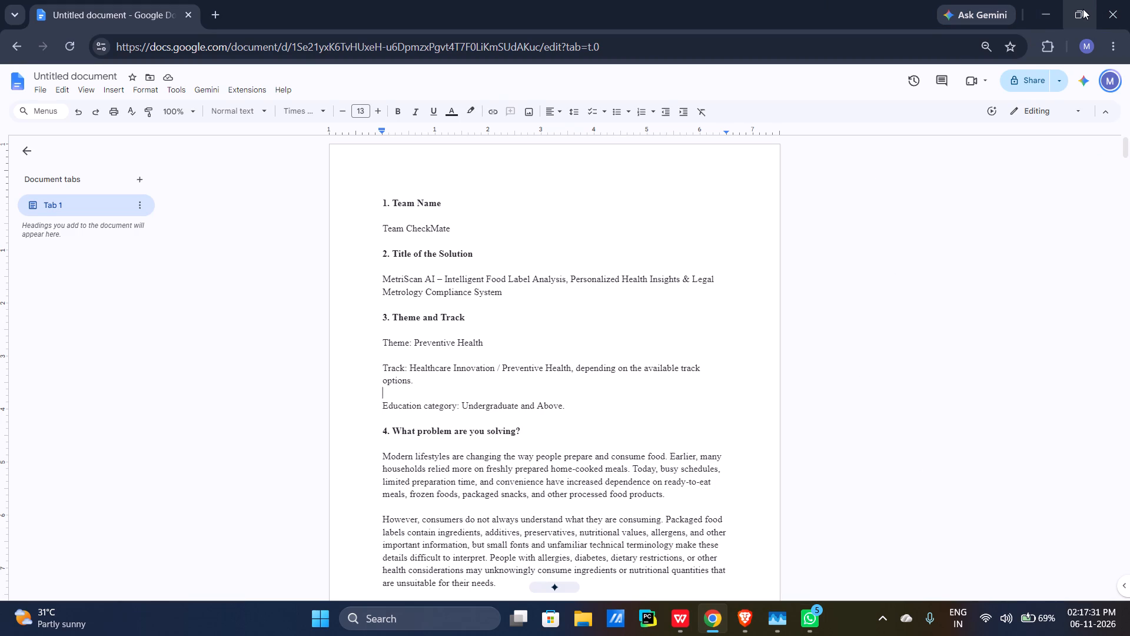
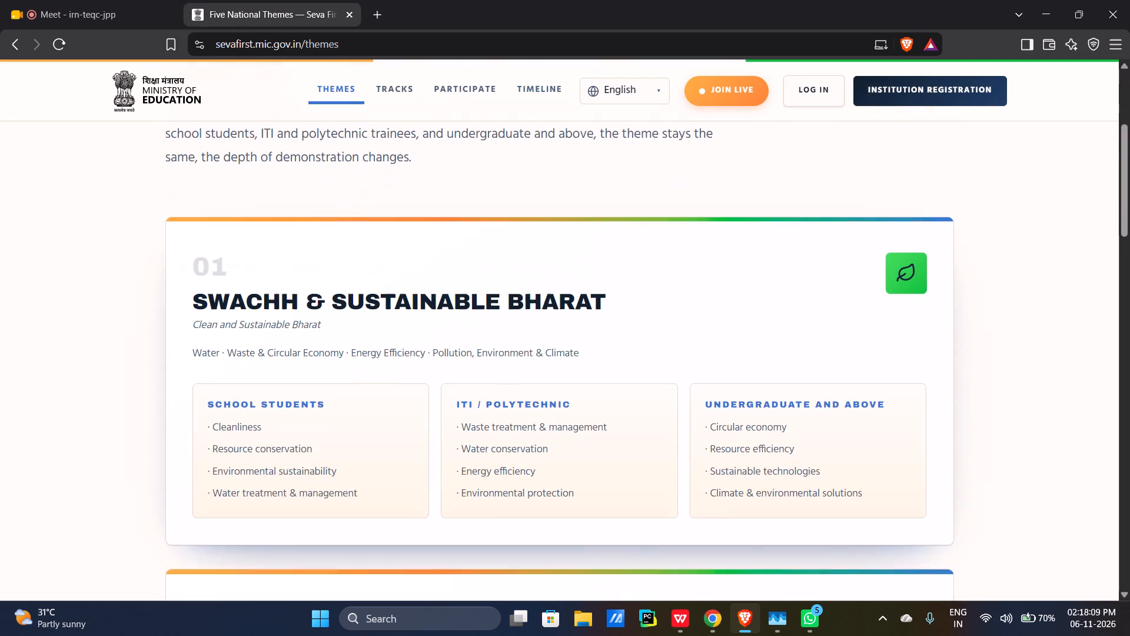
Copy the title of theme 03, "Swasth & Samavesh Bharat", from the Five National Themes page.
{"action": "scroll", "coordinate": [493, 531], "scroll_direction": "down", "scroll_amount": 1}
{"action": "scroll", "coordinate": [605, 481], "scroll_direction": "down", "scroll_amount": 1}
{"action": "scroll", "coordinate": [547, 412], "scroll_direction": "down", "scroll_amount": 2}
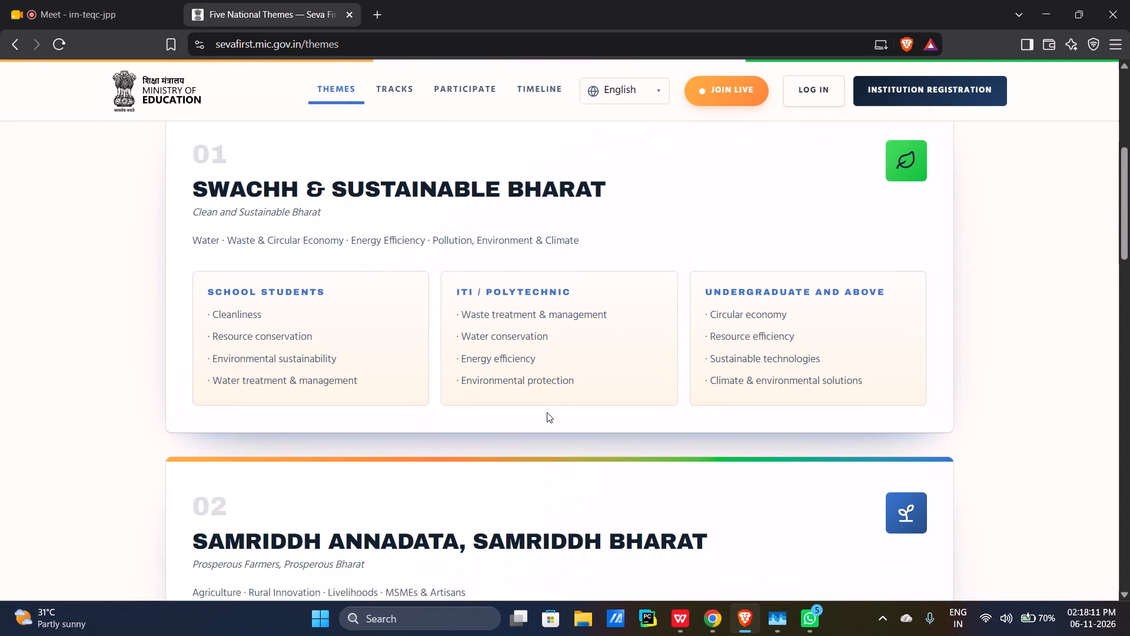
{"action": "scroll", "coordinate": [547, 412], "scroll_direction": "down", "scroll_amount": 3}
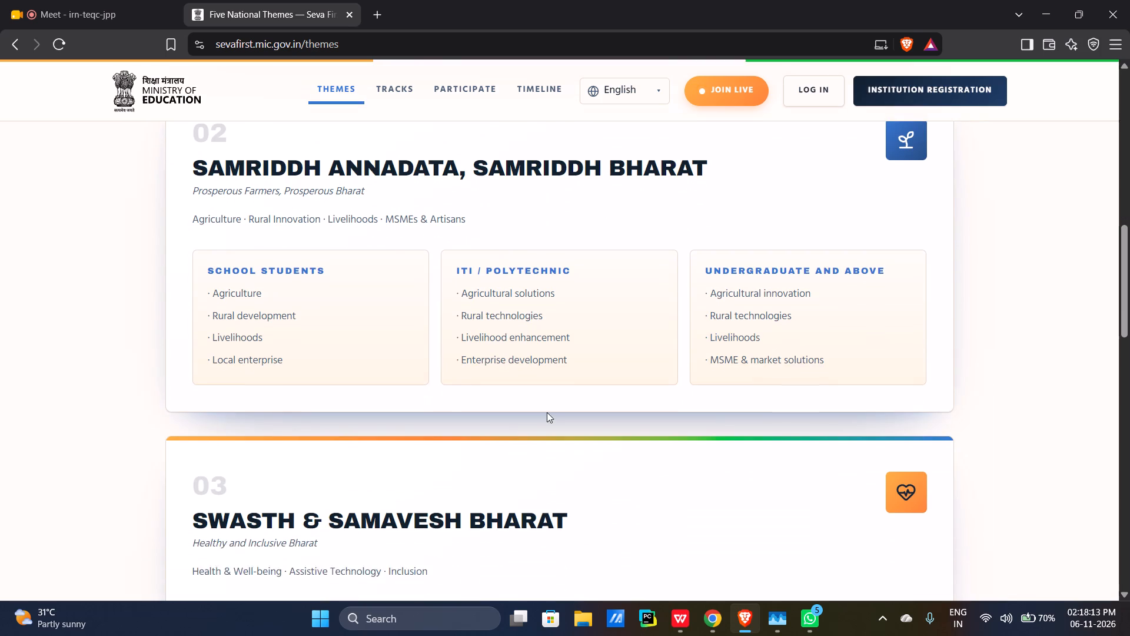
{"action": "scroll", "coordinate": [547, 412], "scroll_direction": "down", "scroll_amount": 2}
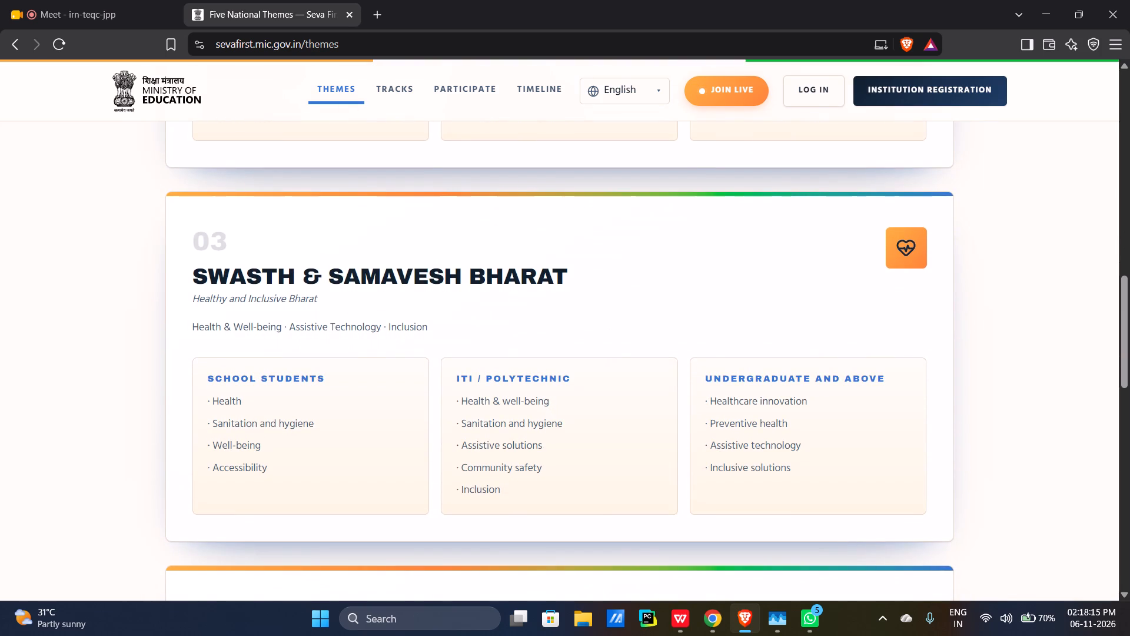
{"action": "left_click_drag", "start_coordinate": [567, 279], "coordinate": [310, 289]}
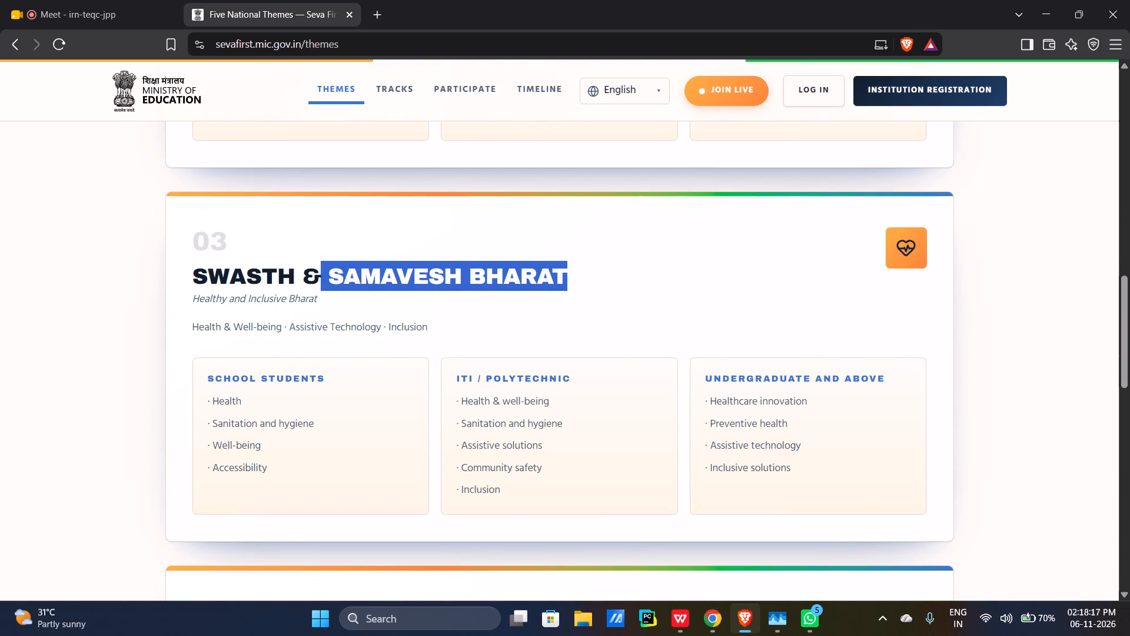
{"action": "left_click_drag", "start_coordinate": [310, 289], "coordinate": [190, 281]}
{"action": "key", "text": "ctrl+c"}
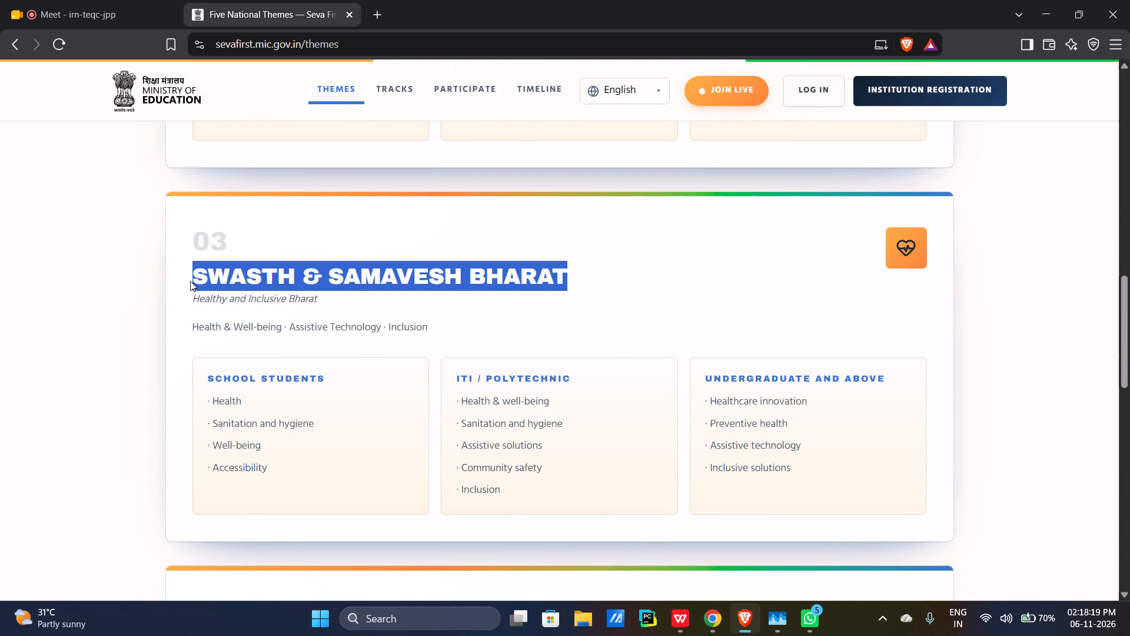
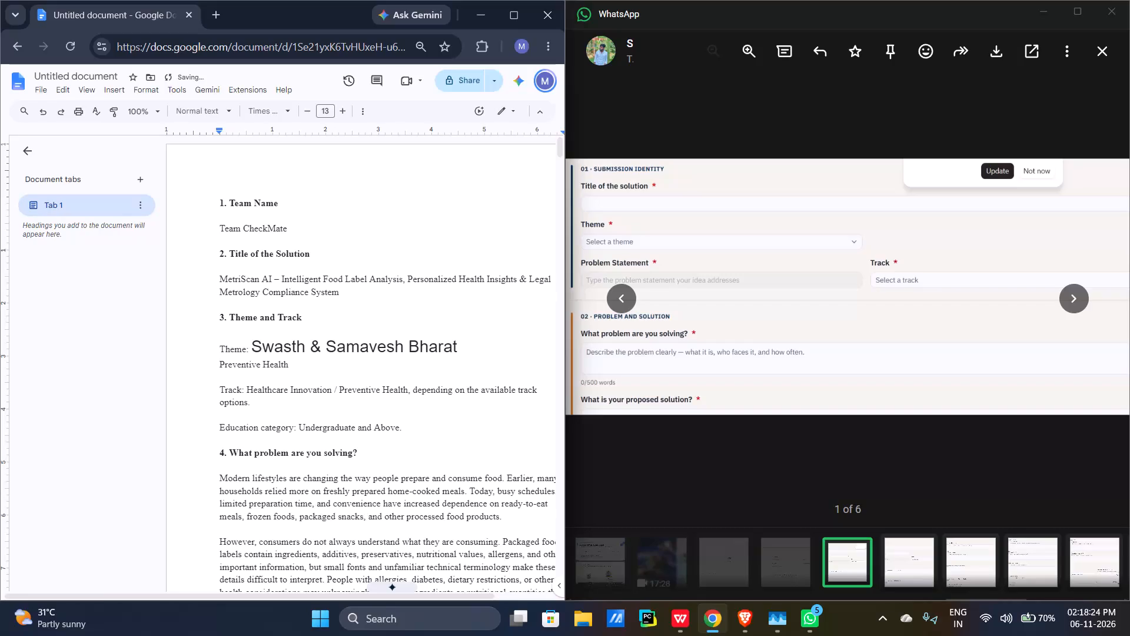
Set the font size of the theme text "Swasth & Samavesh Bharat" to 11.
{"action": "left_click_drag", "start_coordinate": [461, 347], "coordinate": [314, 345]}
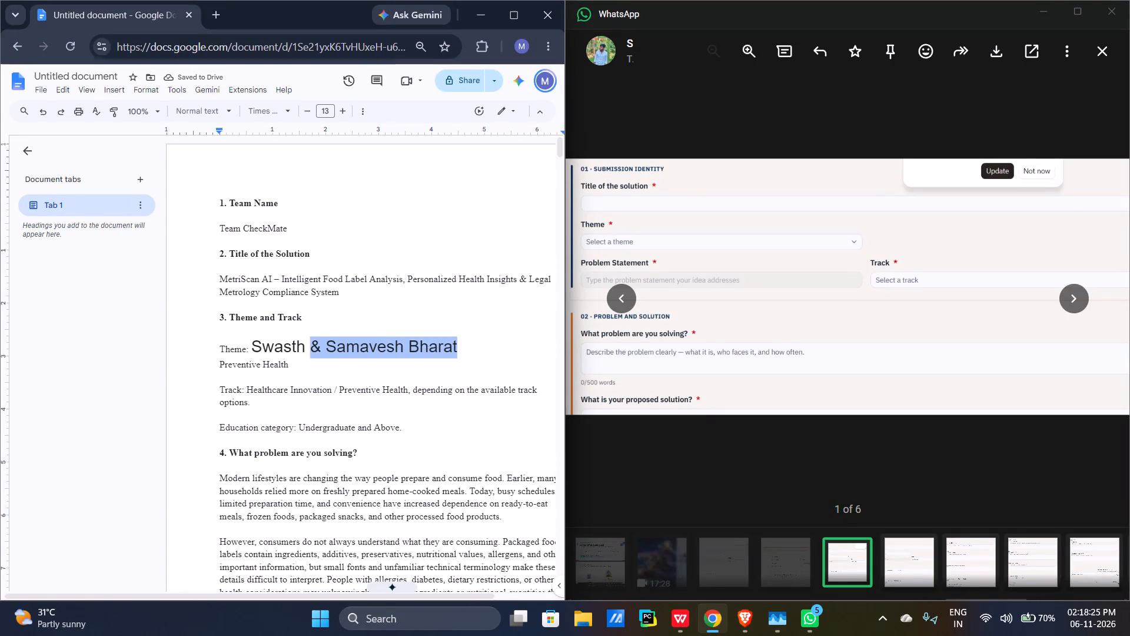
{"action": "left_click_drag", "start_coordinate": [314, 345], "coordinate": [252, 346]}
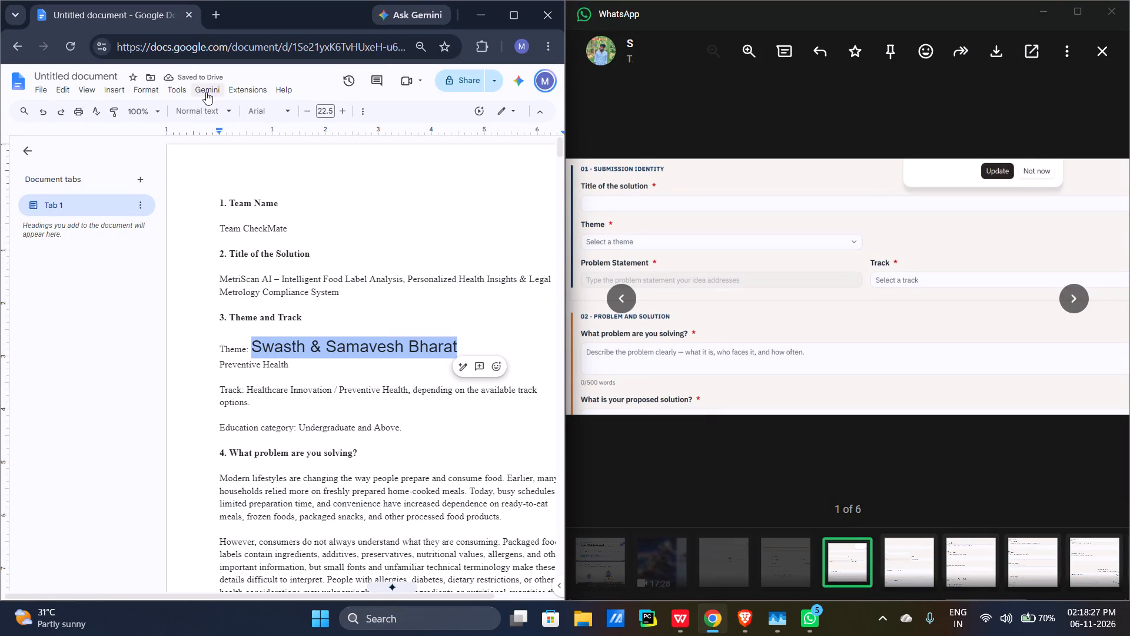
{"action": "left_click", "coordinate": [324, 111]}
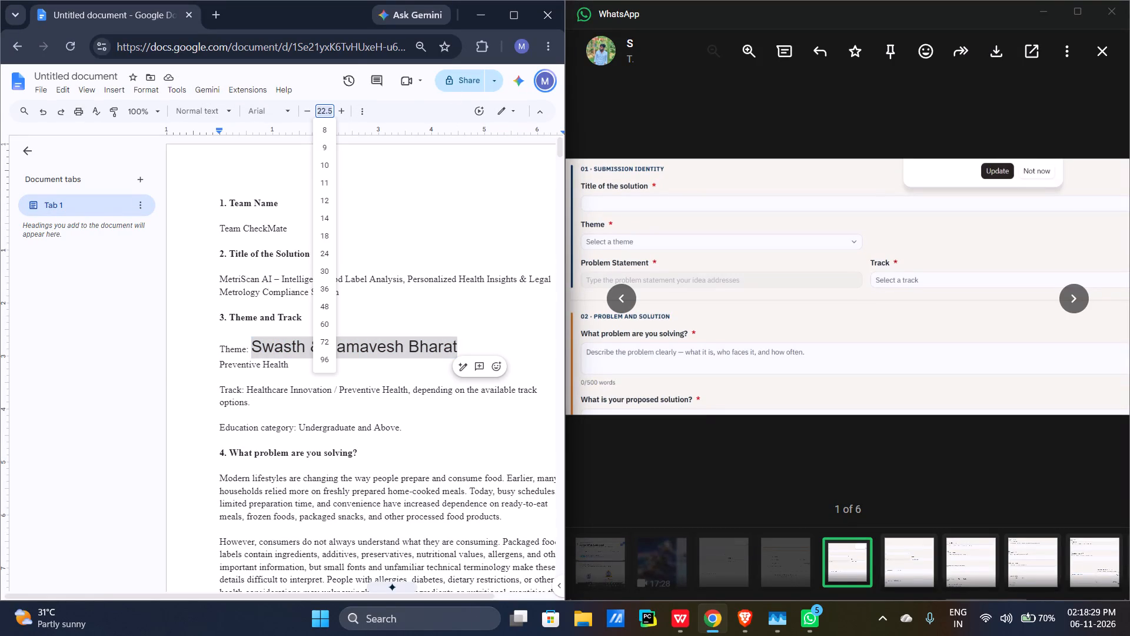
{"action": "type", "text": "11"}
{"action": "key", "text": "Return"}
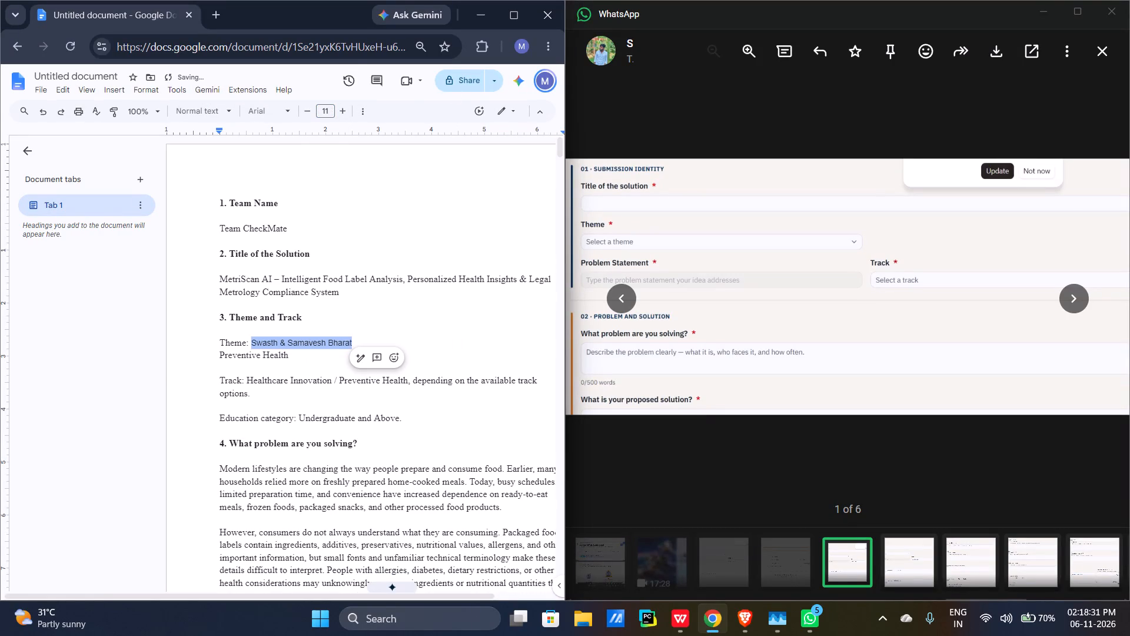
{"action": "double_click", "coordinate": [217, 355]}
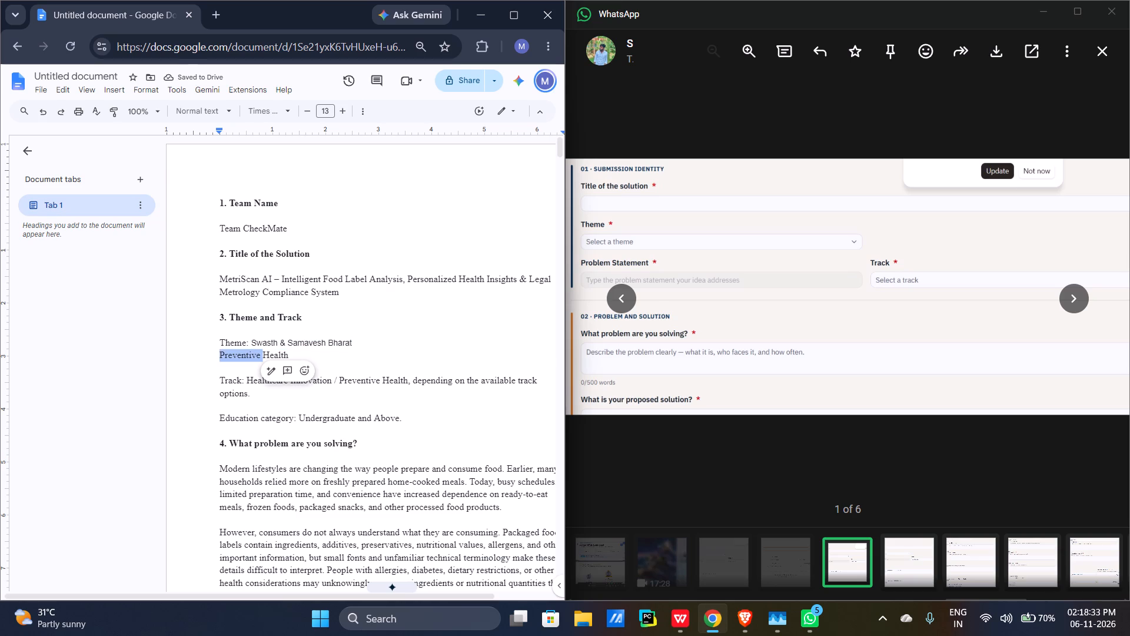
Set the font size of "Swasth & Samavesh Bharat" in the Theme line to 13.
{"action": "left_click_drag", "start_coordinate": [350, 342], "coordinate": [255, 339]}
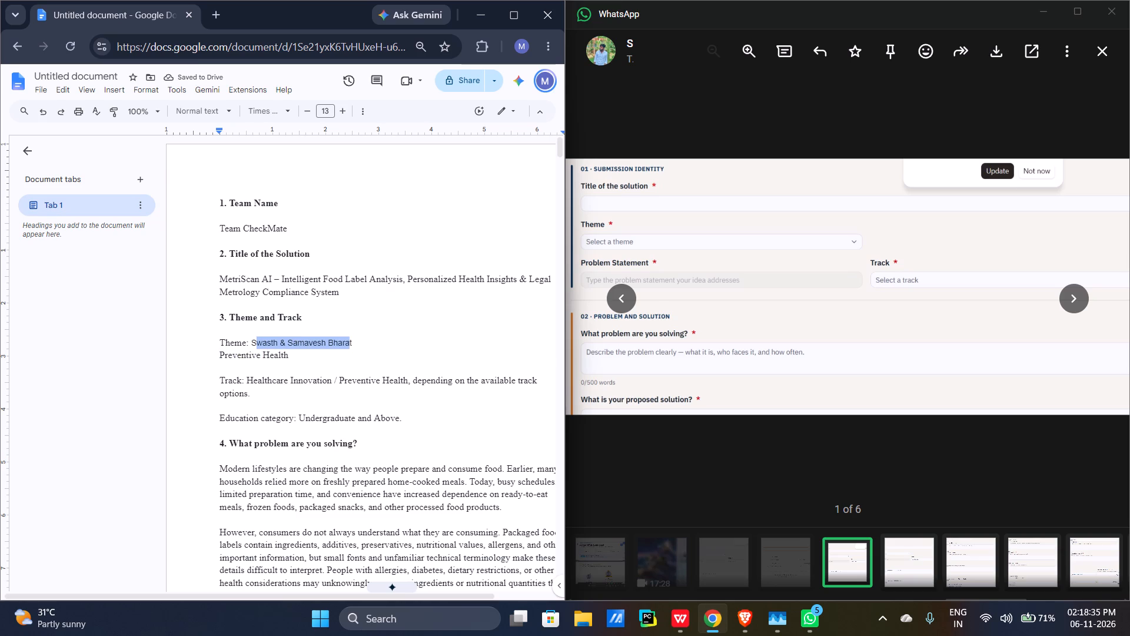
{"action": "left_click_drag", "start_coordinate": [255, 339], "coordinate": [255, 340]}
{"action": "left_click_drag", "start_coordinate": [251, 340], "coordinate": [354, 338]}
{"action": "left_click", "coordinate": [328, 110]}
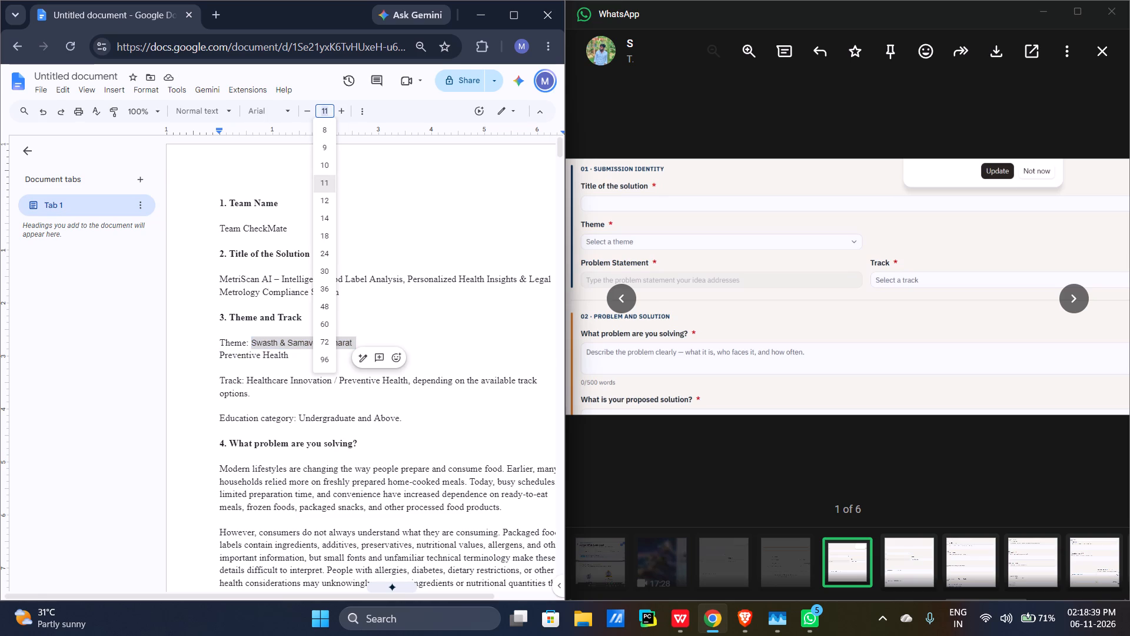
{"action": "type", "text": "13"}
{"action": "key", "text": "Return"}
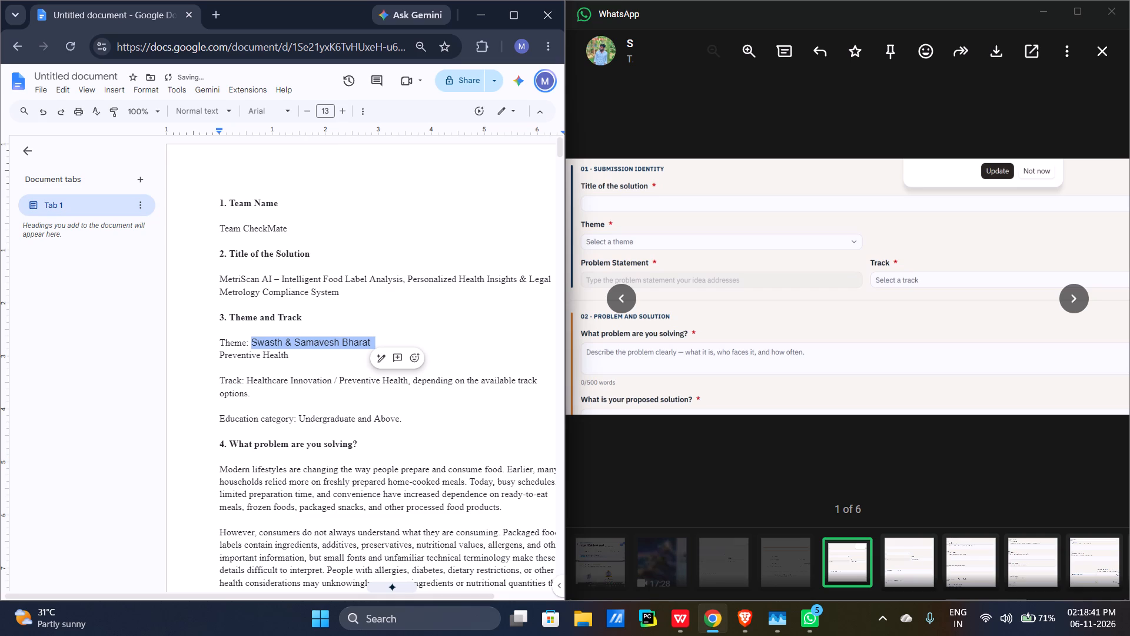
Join "Preventive Health" onto the Theme line after "Swasth & Samavesh Bharat", separated by a spaced hyphen.
{"action": "left_click", "coordinate": [220, 356]}
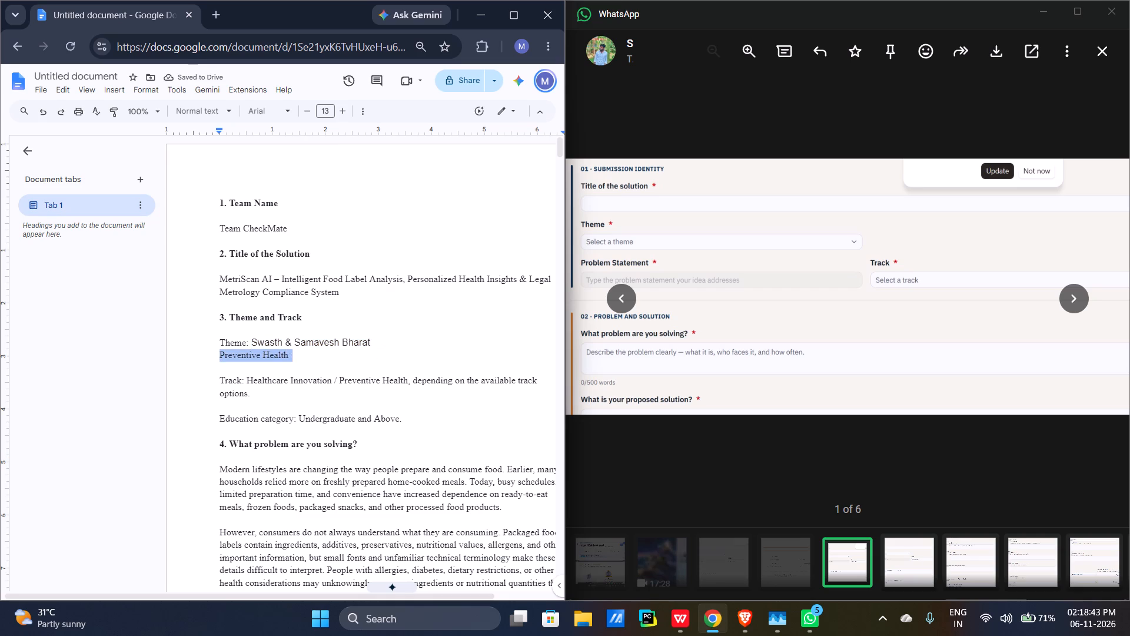
{"action": "left_click", "coordinate": [218, 356]}
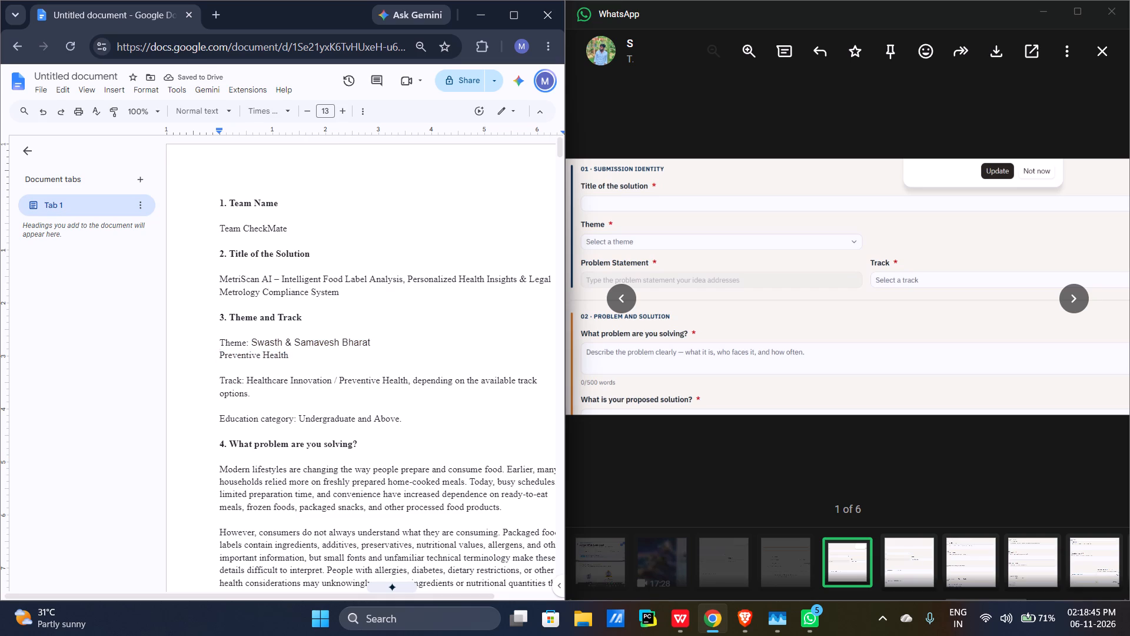
{"action": "key", "text": "BackSpace"}
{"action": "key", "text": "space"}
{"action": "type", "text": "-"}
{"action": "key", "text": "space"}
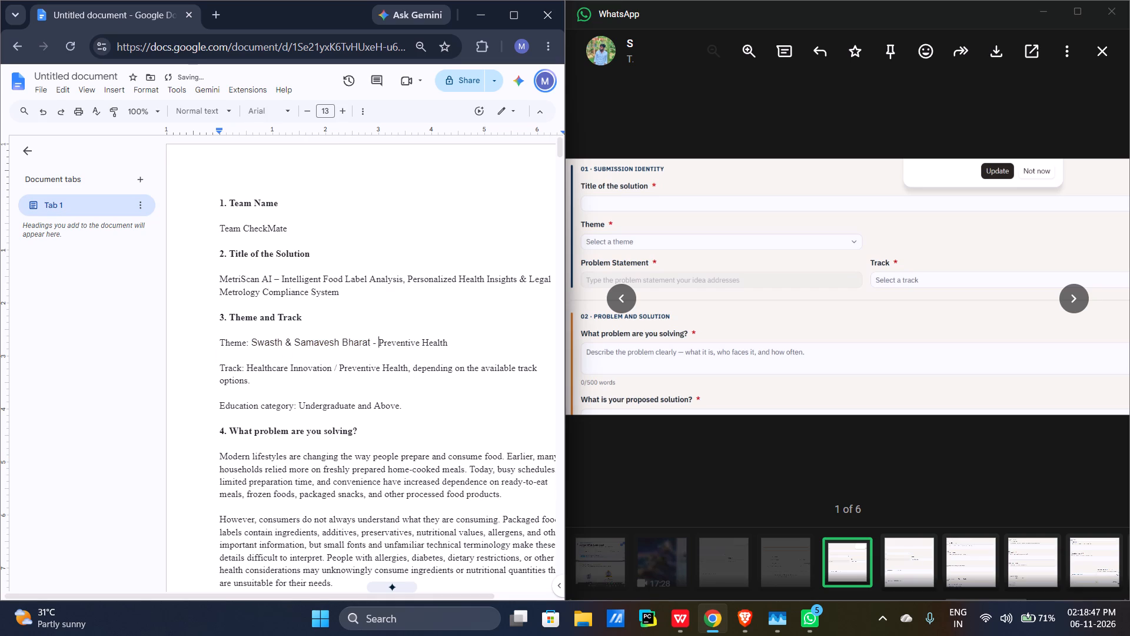
{"action": "scroll", "coordinate": [271, 351], "scroll_direction": "down", "scroll_amount": 1}
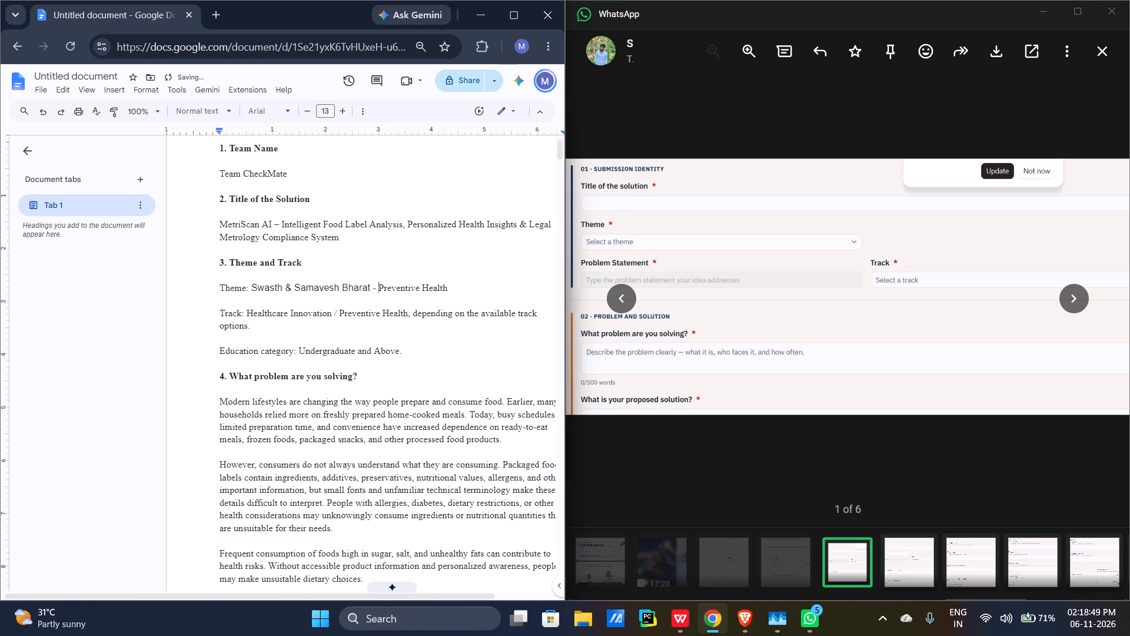
{"action": "scroll", "coordinate": [398, 383], "scroll_direction": "left", "scroll_amount": 1}
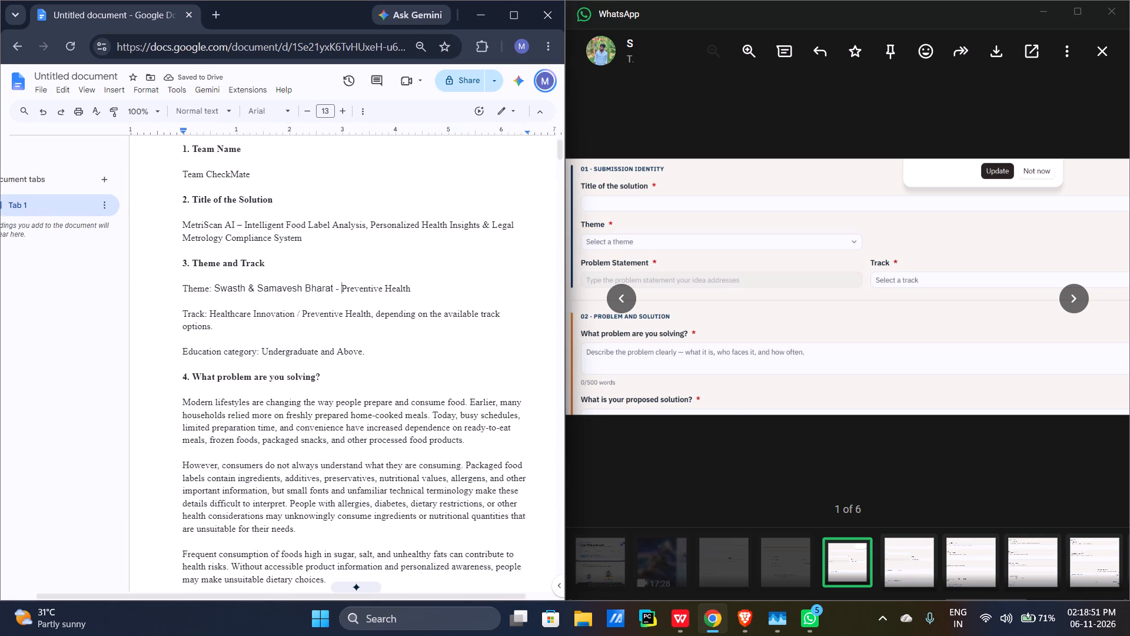
{"action": "scroll", "coordinate": [398, 383], "scroll_direction": "left", "scroll_amount": 1}
{"action": "scroll", "coordinate": [408, 345], "scroll_direction": "up", "scroll_amount": 1}
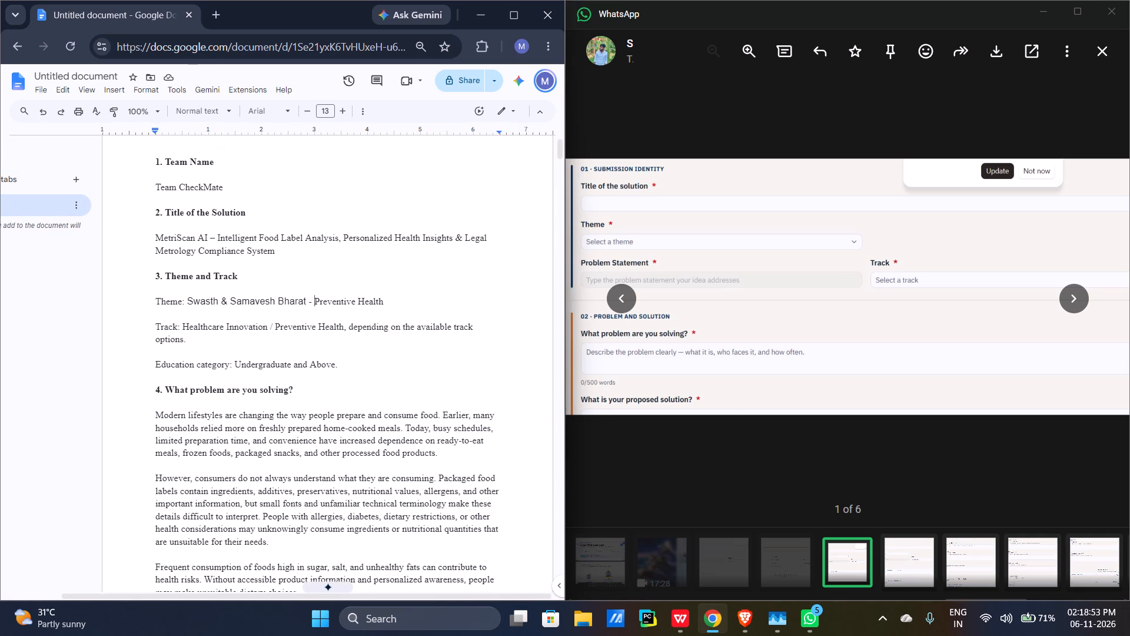
{"action": "scroll", "coordinate": [493, 350], "scroll_direction": "down", "scroll_amount": 1}
{"action": "scroll", "coordinate": [493, 350], "scroll_direction": "up", "scroll_amount": 1}
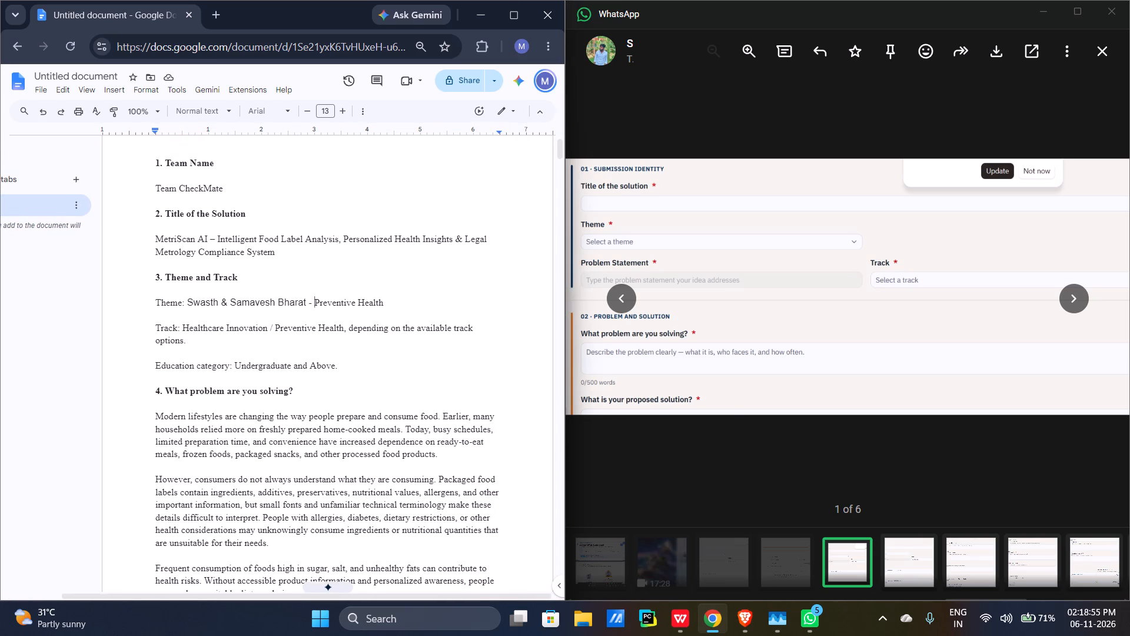
{"action": "scroll", "coordinate": [483, 372], "scroll_direction": "left", "scroll_amount": 1}
{"action": "scroll", "coordinate": [483, 372], "scroll_direction": "down", "scroll_amount": 1}
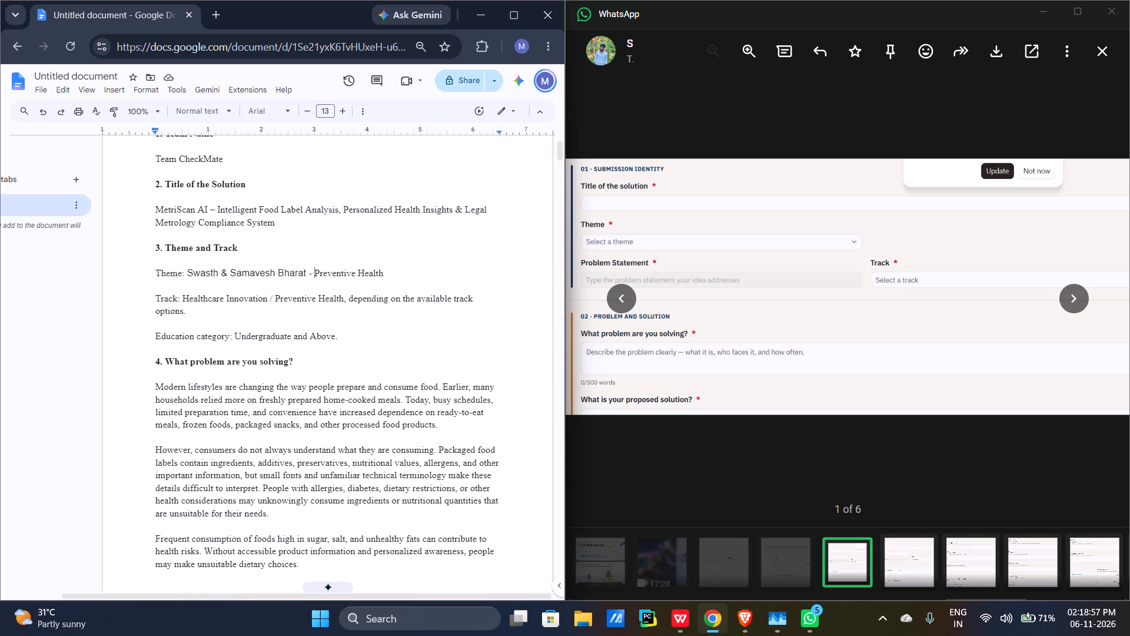
{"action": "scroll", "coordinate": [450, 372], "scroll_direction": "left", "scroll_amount": 1}
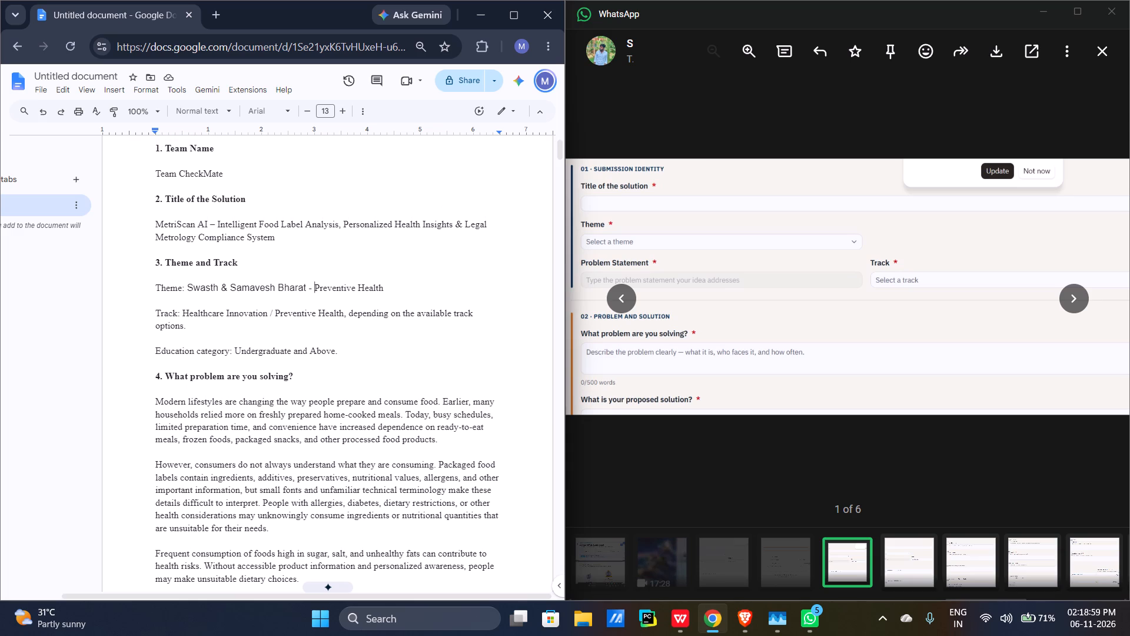
{"action": "scroll", "coordinate": [380, 372], "scroll_direction": "down", "scroll_amount": 1}
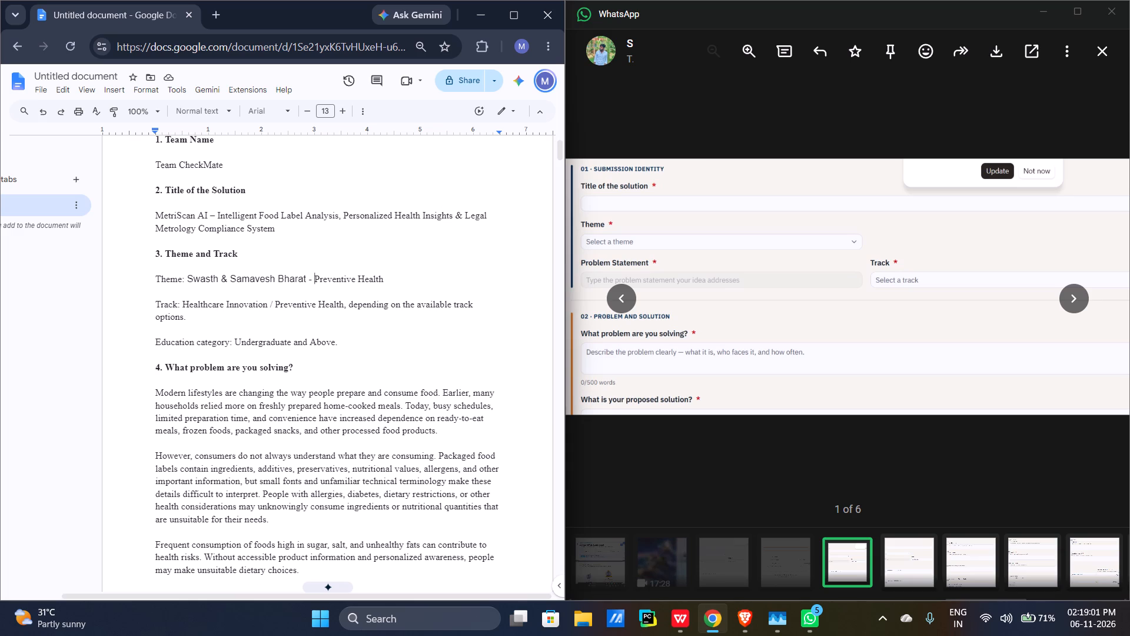
{"action": "scroll", "coordinate": [347, 324], "scroll_direction": "up", "scroll_amount": 1}
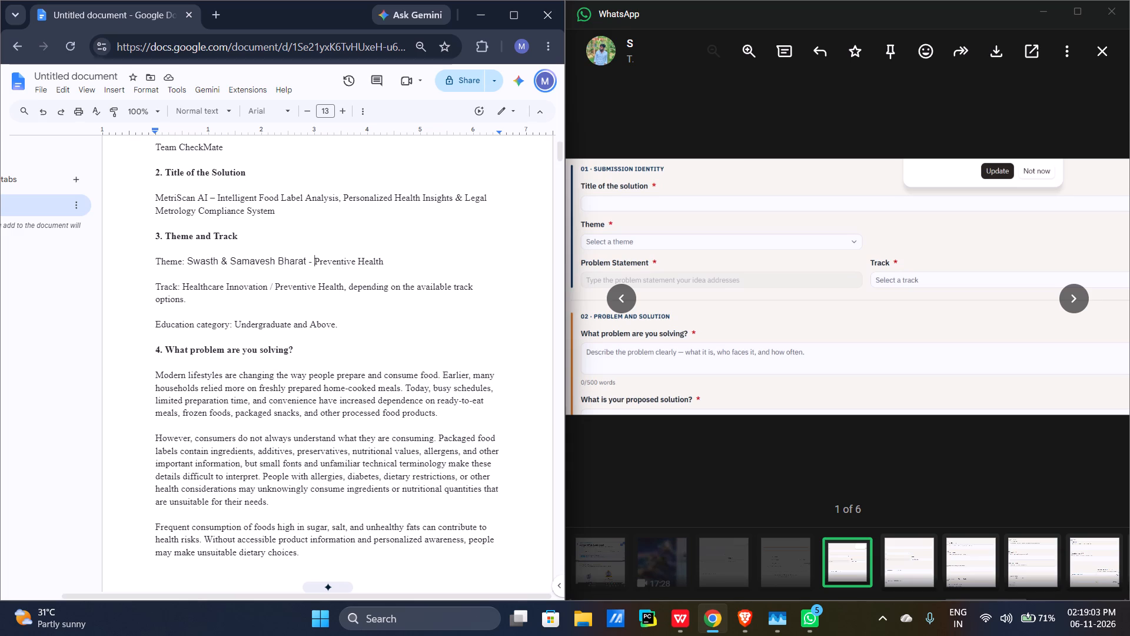
{"action": "scroll", "coordinate": [347, 324], "scroll_direction": "up", "scroll_amount": 1}
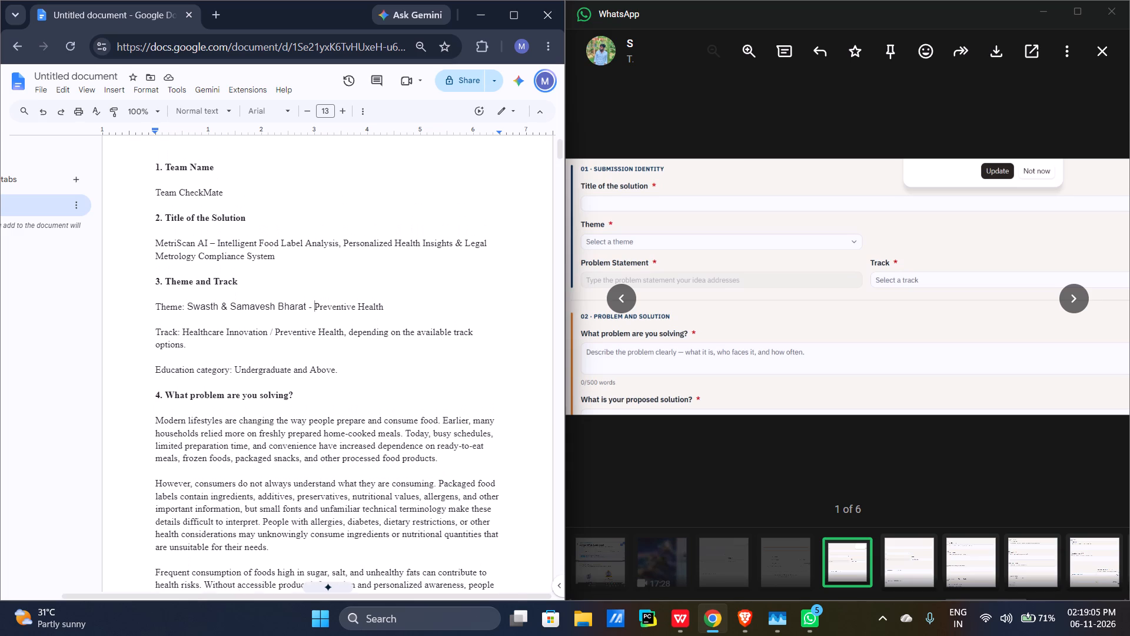
{"action": "scroll", "coordinate": [347, 324], "scroll_direction": "up", "scroll_amount": 1}
{"action": "left_click", "coordinate": [155, 185]}
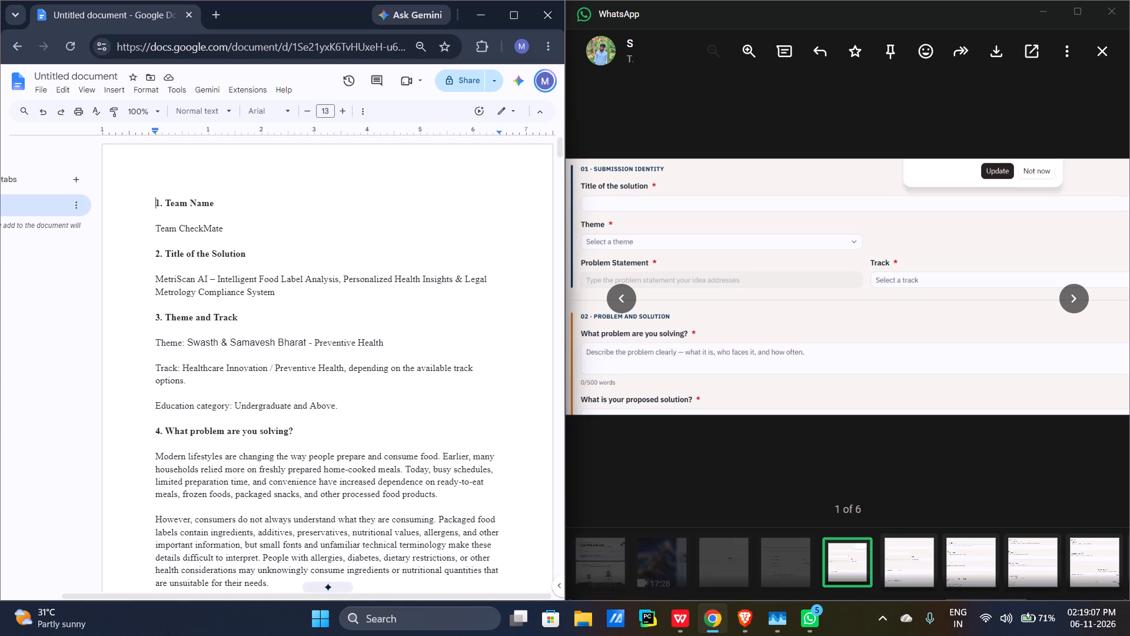
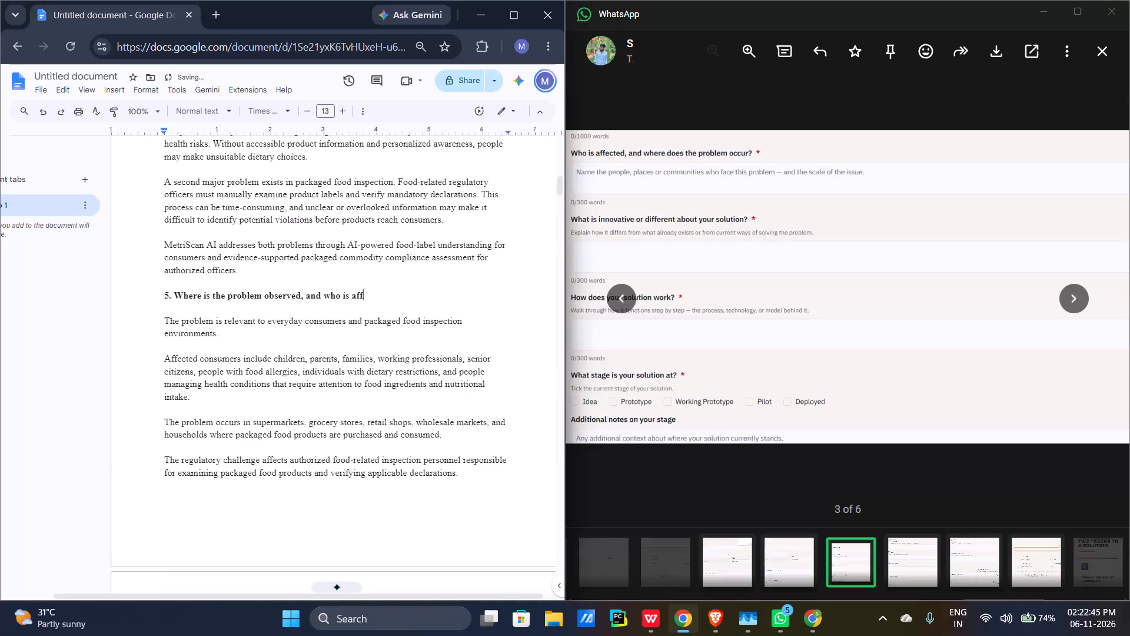
Undo the last deletion at the end of the section 5 heading about where the problem is observed.
{"action": "key", "text": "ctrl+z"}
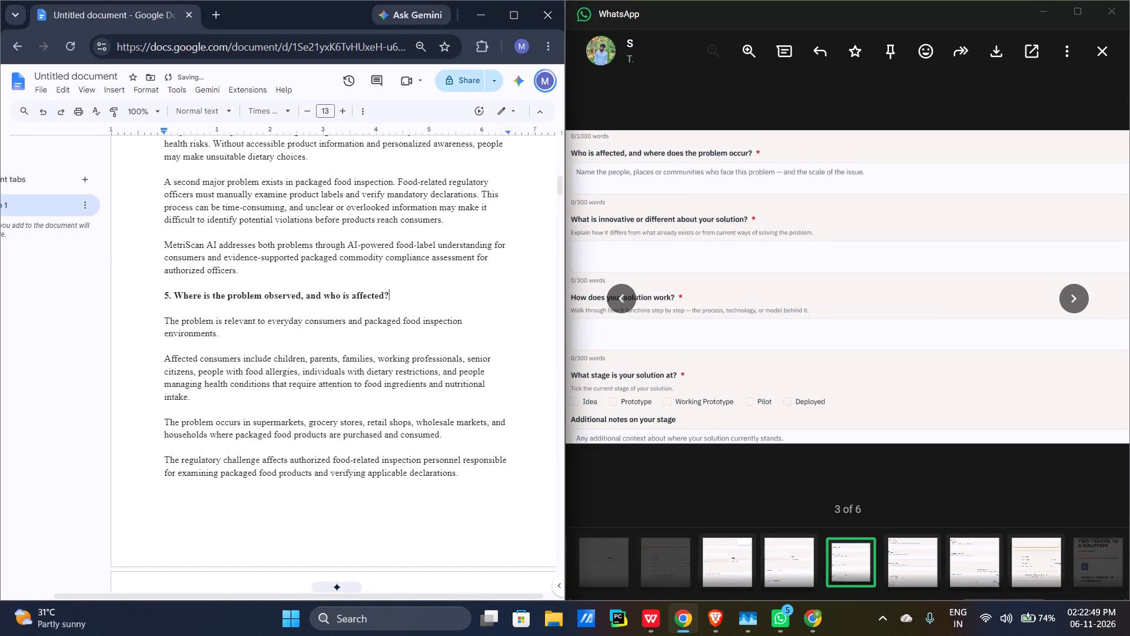
Cut "Where is the problem observed, and" from the section 5 heading and capitalise the remaining first word as "Who".
{"action": "left_click_drag", "start_coordinate": [324, 299], "coordinate": [166, 292]}
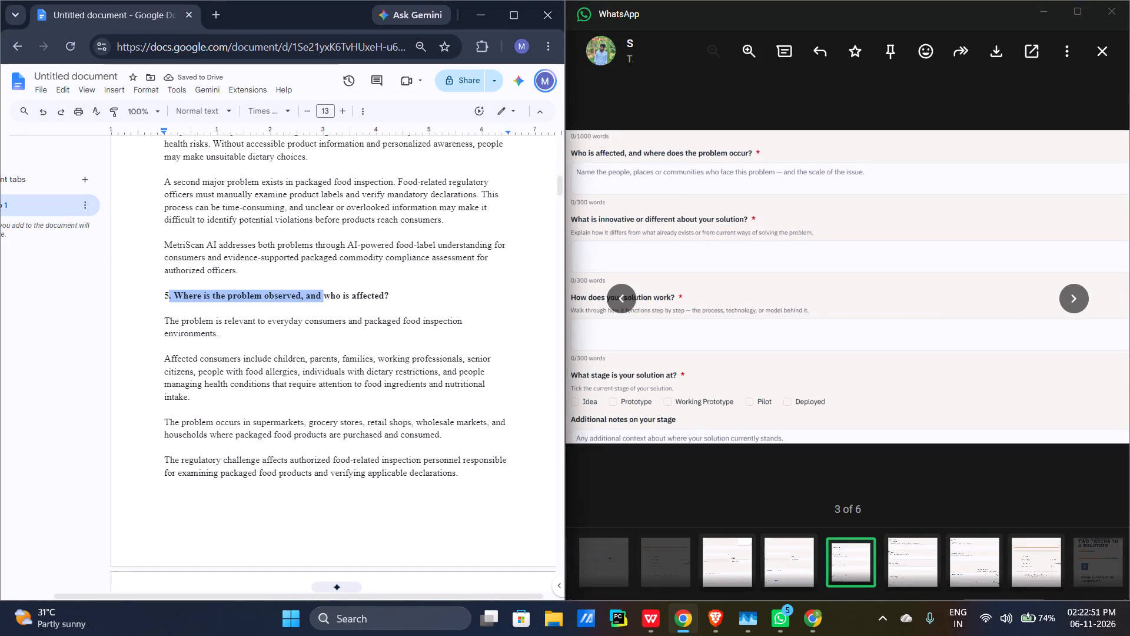
{"action": "left_click_drag", "start_coordinate": [166, 292], "coordinate": [177, 296]}
{"action": "key", "text": "ctrl+c"}
{"action": "key", "text": "BackSpace"}
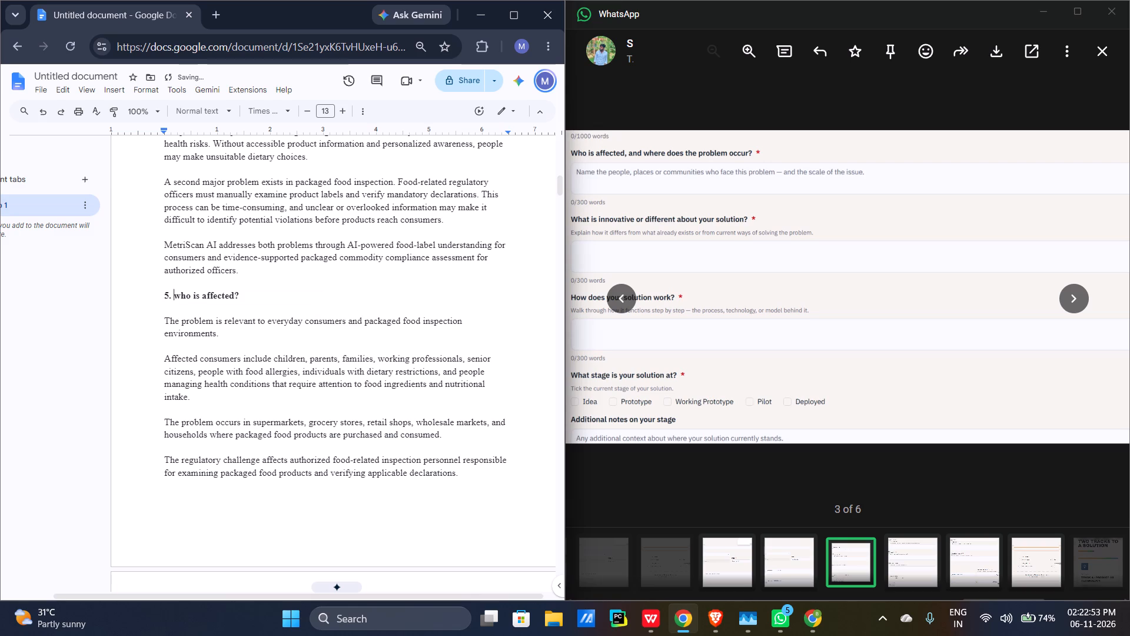
{"action": "key", "text": "Right"}
{"action": "key", "text": "BackSpace"}
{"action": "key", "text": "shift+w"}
Replace the heading's question mark with ", and" and paste the cut "Where is the problem observed, and" phrase after it.
{"action": "key", "text": "Right"}
{"action": "key", "text": "Right"}
{"action": "key", "text": "Right"}
{"action": "key", "text": "Right"}
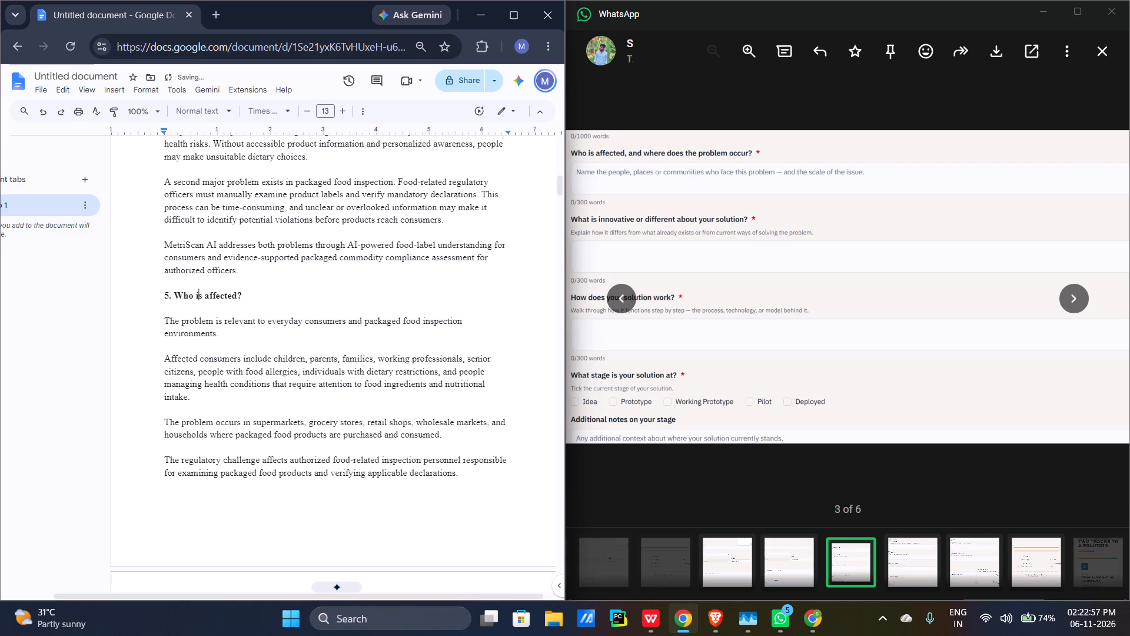
{"action": "key", "text": "Right"}
{"action": "key", "text": "Right"}
{"action": "key", "text": "Right"}
{"action": "key", "text": "Right"}
{"action": "key", "text": "Right"}
{"action": "key", "text": "Right"}
{"action": "key", "text": "Right"}
{"action": "key", "text": "Right"}
{"action": "key", "text": "Right"}
{"action": "key", "text": "Right"}
{"action": "key", "text": "Right"}
{"action": "key", "text": "BackSpace"}
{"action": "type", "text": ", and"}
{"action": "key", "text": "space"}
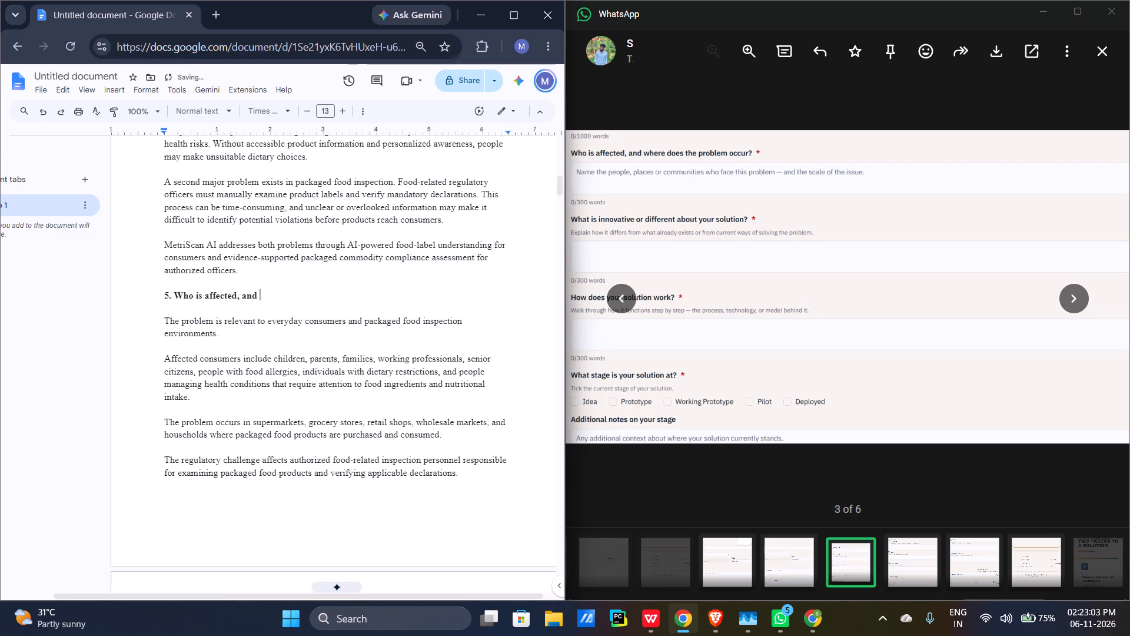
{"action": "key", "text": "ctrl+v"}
Change "is" to "does" after "Where" in the section 5 heading.
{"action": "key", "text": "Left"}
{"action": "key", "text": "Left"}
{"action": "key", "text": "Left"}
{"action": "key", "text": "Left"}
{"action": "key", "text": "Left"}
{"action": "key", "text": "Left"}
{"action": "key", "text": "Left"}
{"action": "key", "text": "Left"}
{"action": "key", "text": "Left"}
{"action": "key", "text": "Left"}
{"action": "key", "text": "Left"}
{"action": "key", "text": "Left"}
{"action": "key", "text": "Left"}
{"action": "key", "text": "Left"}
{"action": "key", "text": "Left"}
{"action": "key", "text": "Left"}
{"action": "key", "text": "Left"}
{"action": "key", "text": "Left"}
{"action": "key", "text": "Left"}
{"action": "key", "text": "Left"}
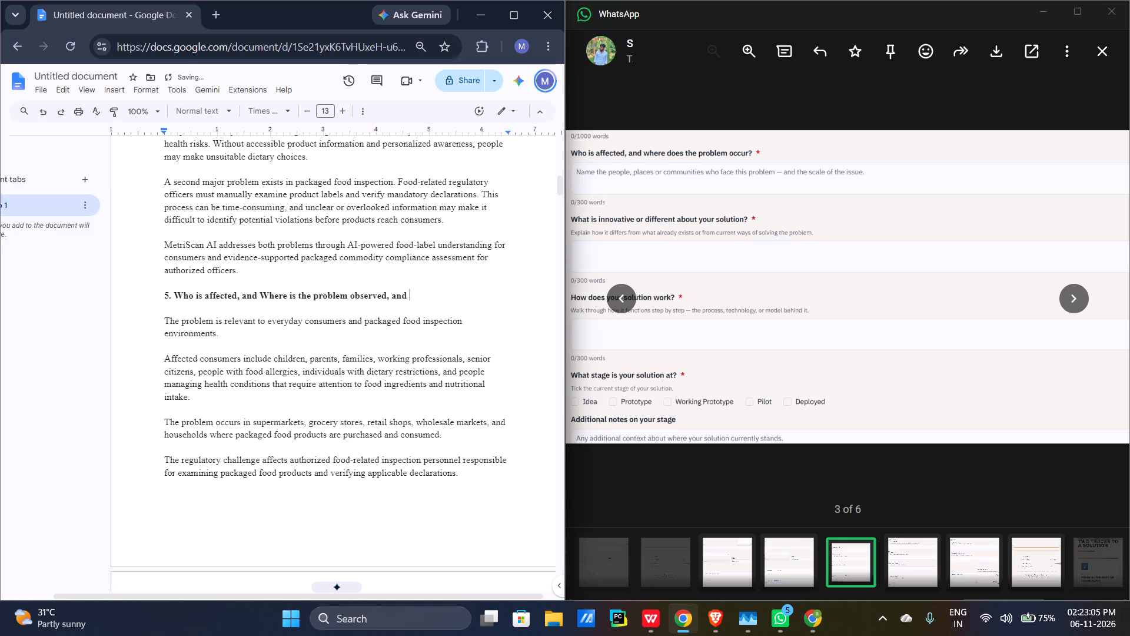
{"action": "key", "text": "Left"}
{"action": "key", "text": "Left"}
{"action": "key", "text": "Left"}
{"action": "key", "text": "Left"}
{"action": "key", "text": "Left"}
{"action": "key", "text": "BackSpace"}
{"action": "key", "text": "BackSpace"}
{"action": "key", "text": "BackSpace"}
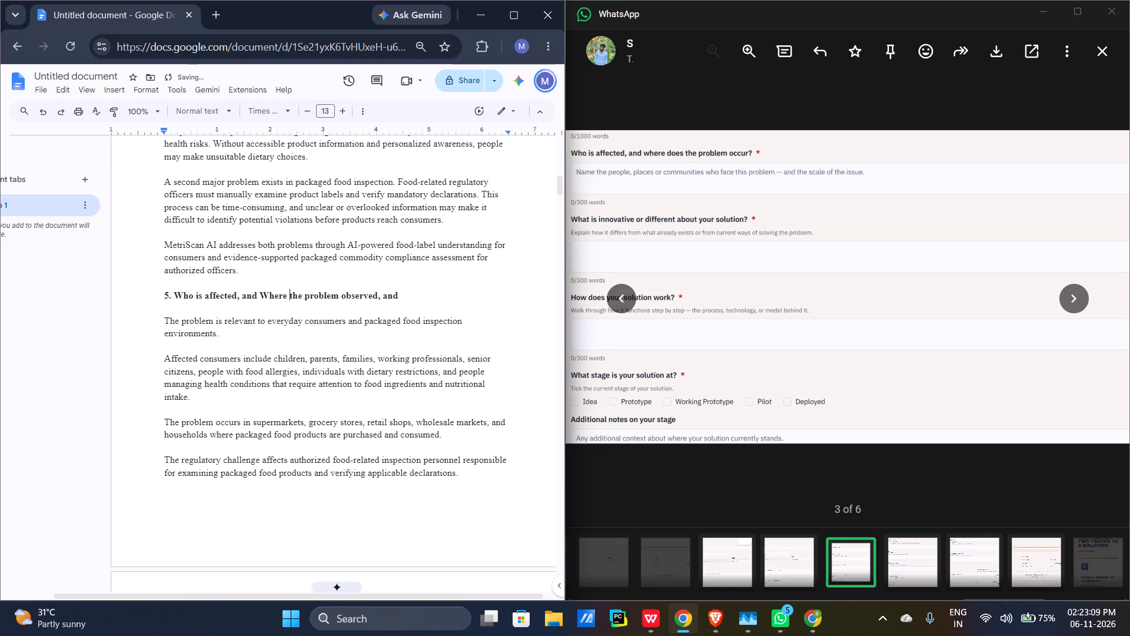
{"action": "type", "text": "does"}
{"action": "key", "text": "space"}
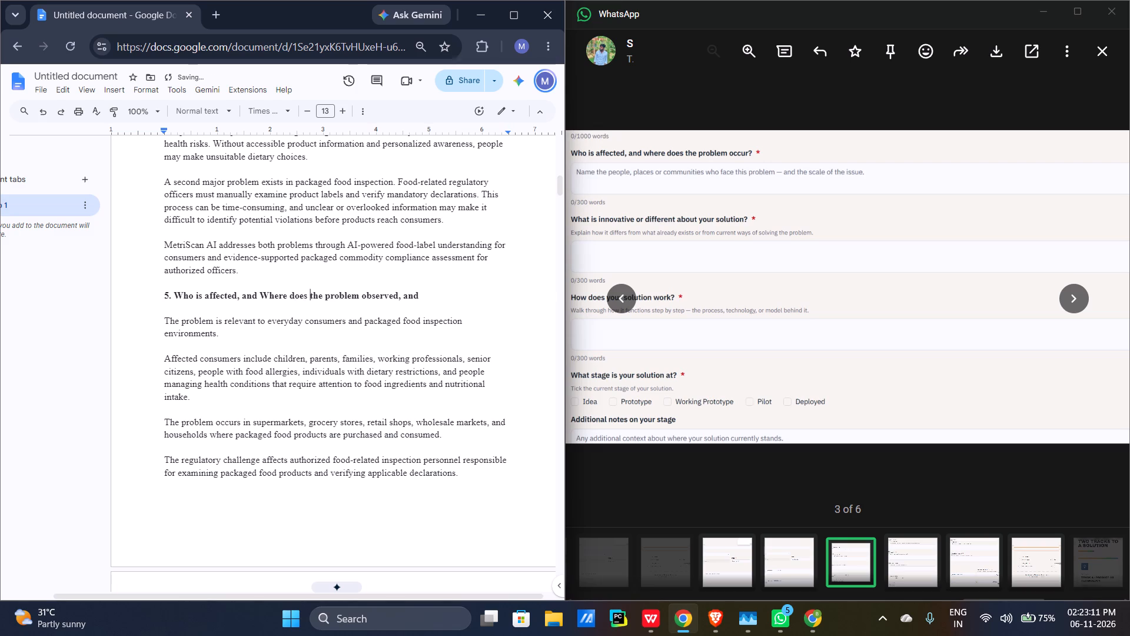
Replace "observed, and" at the end of the section 5 heading with "occur?".
{"action": "left_click", "coordinate": [428, 294]}
{"action": "key", "text": "BackSpace"}
{"action": "key", "text": "BackSpace"}
{"action": "key", "text": "BackSpace"}
{"action": "key", "text": "BackSpace"}
{"action": "key", "text": "BackSpace"}
{"action": "key", "text": "BackSpace"}
{"action": "key", "text": "BackSpace"}
{"action": "key", "text": "BackSpace"}
{"action": "key", "text": "BackSpace"}
{"action": "key", "text": "BackSpace"}
{"action": "key", "text": "BackSpace"}
{"action": "key", "text": "BackSpace"}
{"action": "key", "text": "BackSpace"}
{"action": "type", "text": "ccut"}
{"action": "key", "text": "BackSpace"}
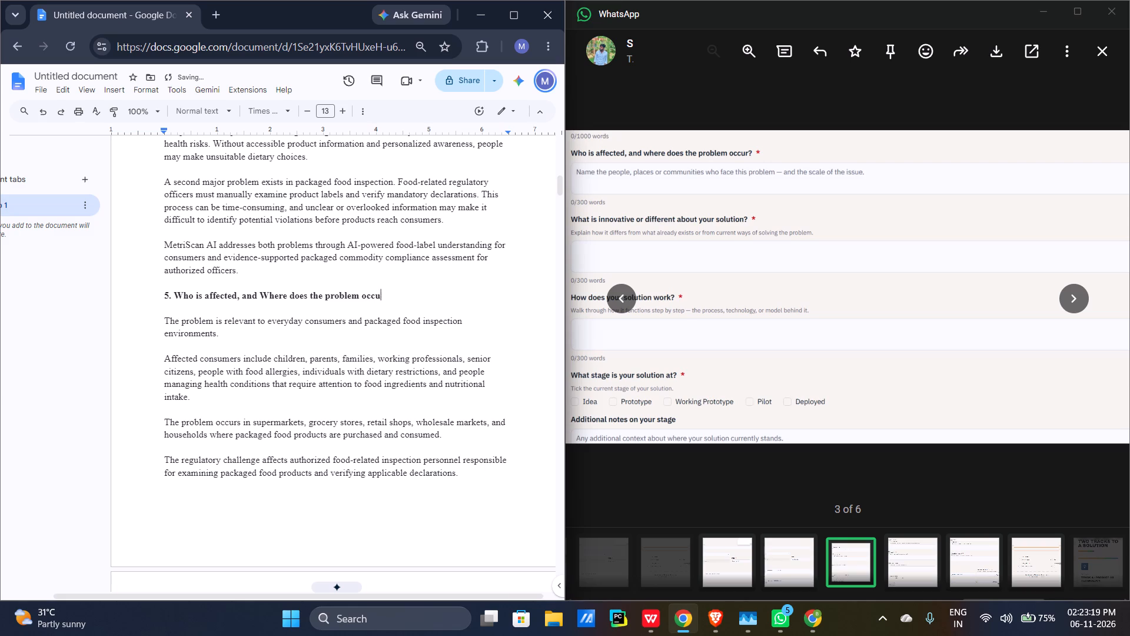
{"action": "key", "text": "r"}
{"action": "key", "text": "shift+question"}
Look back through the preceding sections up to the Team Name section at the start of the document.
{"action": "scroll", "coordinate": [328, 338], "scroll_direction": "up", "scroll_amount": 1}
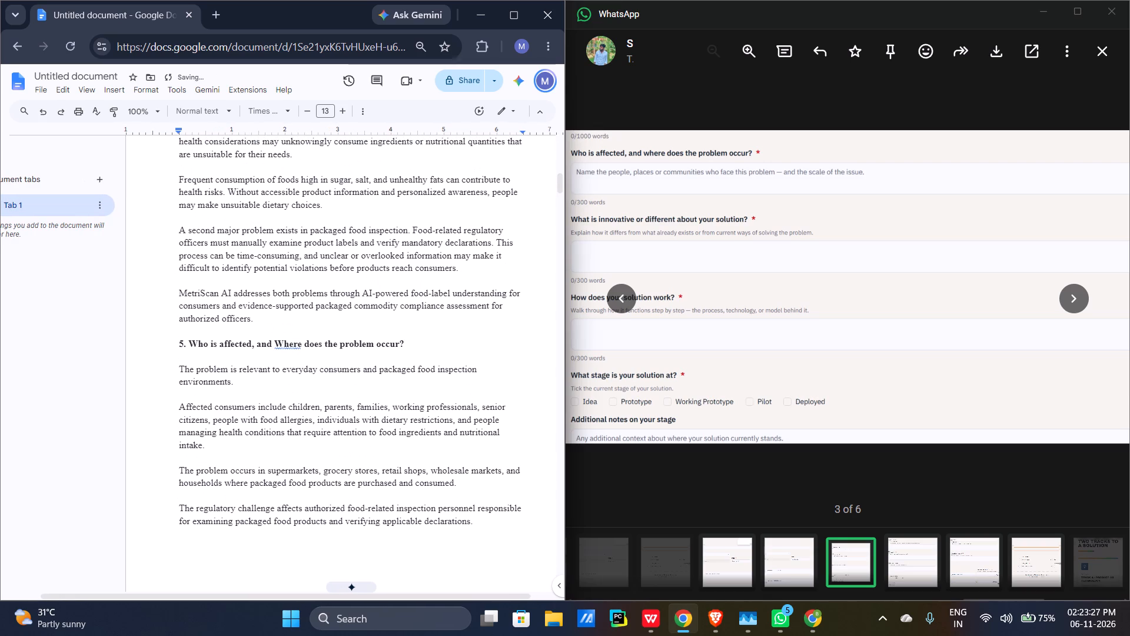
{"action": "scroll", "coordinate": [308, 295], "scroll_direction": "up", "scroll_amount": 3}
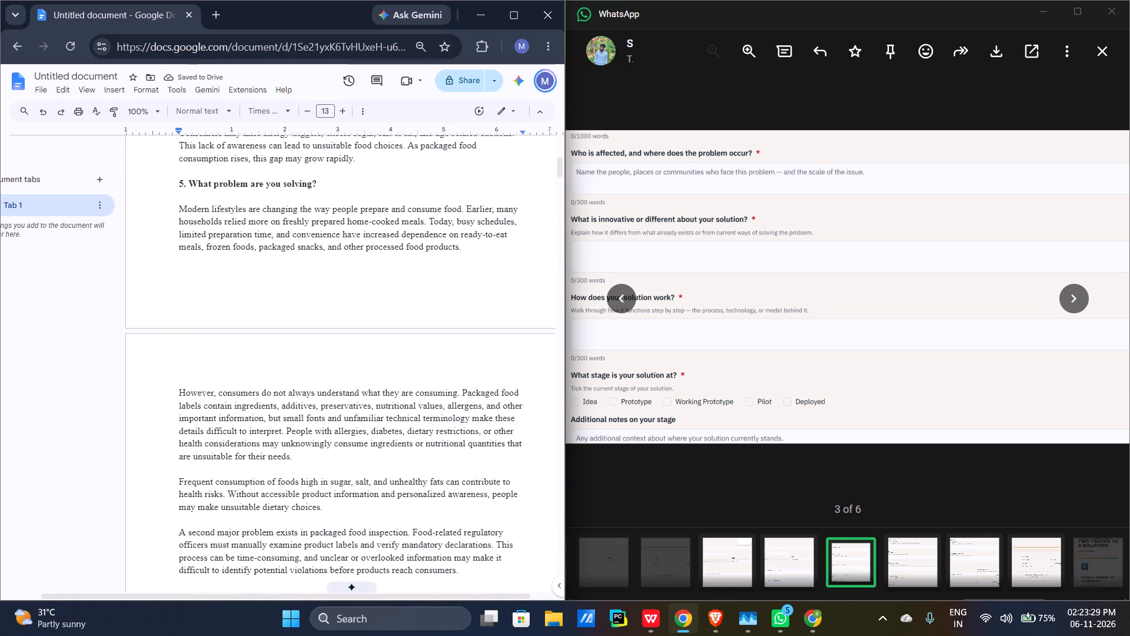
{"action": "scroll", "coordinate": [308, 295], "scroll_direction": "up", "scroll_amount": 2}
{"action": "scroll", "coordinate": [431, 342], "scroll_direction": "up", "scroll_amount": 2}
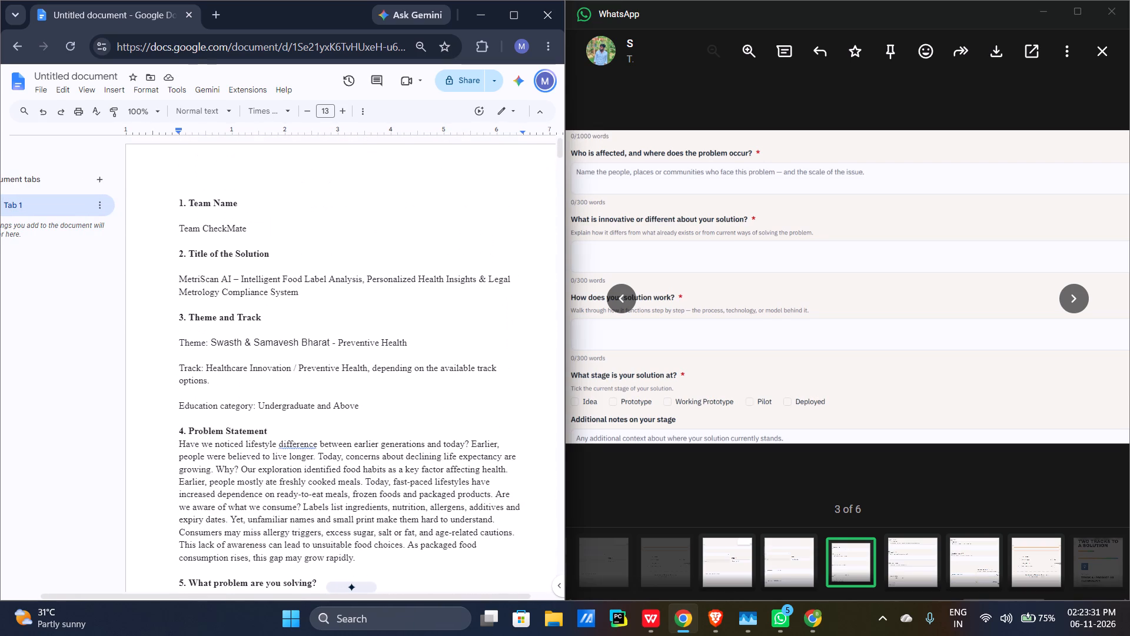
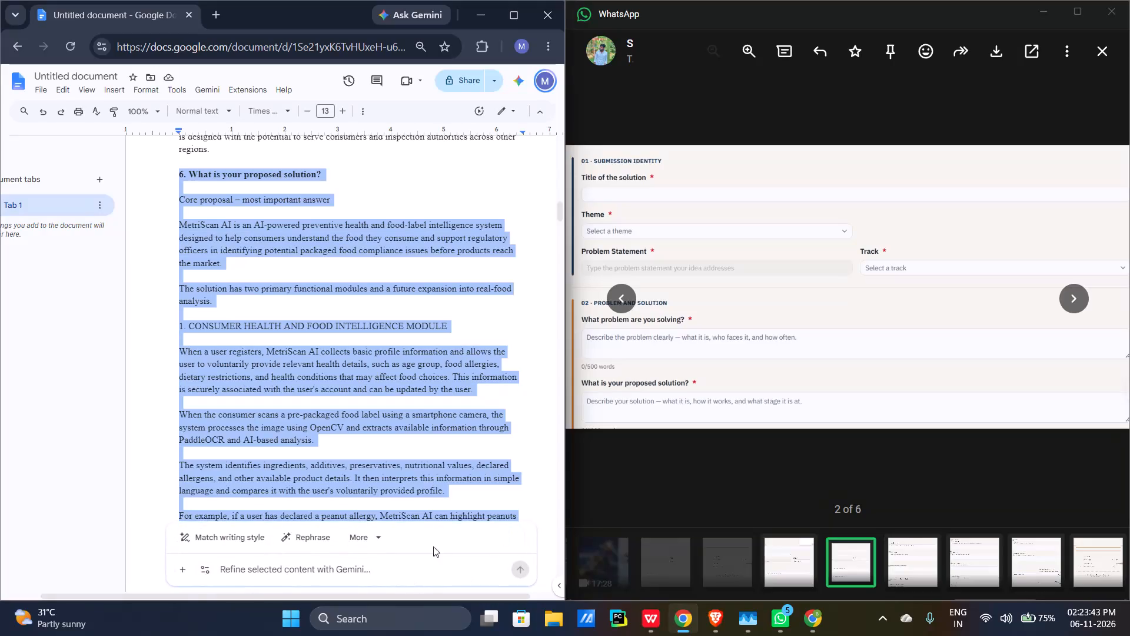
Move the whole "6. What is your proposed solution?" section to directly above the heading "5. Who is affected, and Where does the problem occur?".
{"action": "key", "text": "Down"}
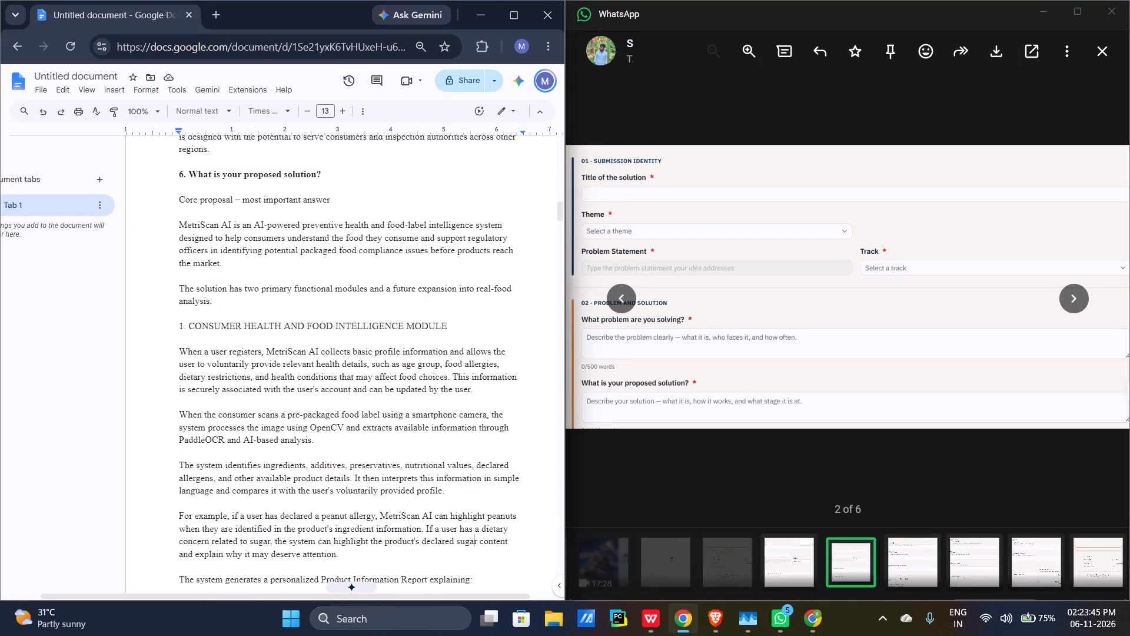
{"action": "scroll", "coordinate": [228, 197], "scroll_direction": "down", "scroll_amount": 1}
{"action": "left_click_drag", "start_coordinate": [177, 157], "coordinate": [343, 418]}
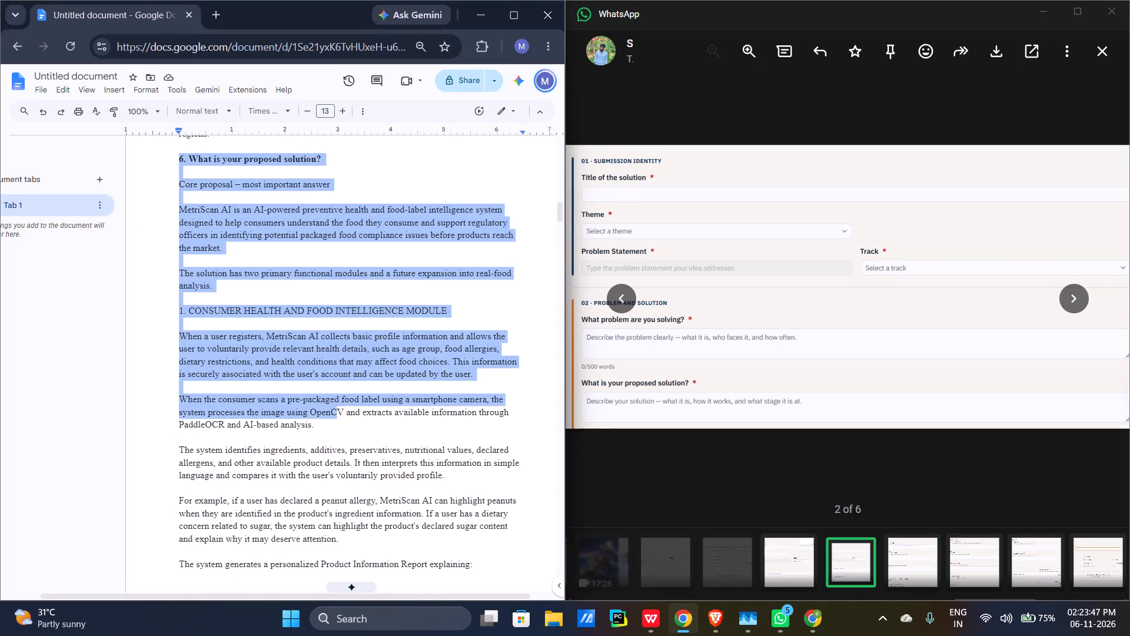
{"action": "left_click_drag", "start_coordinate": [343, 418], "coordinate": [438, 592]}
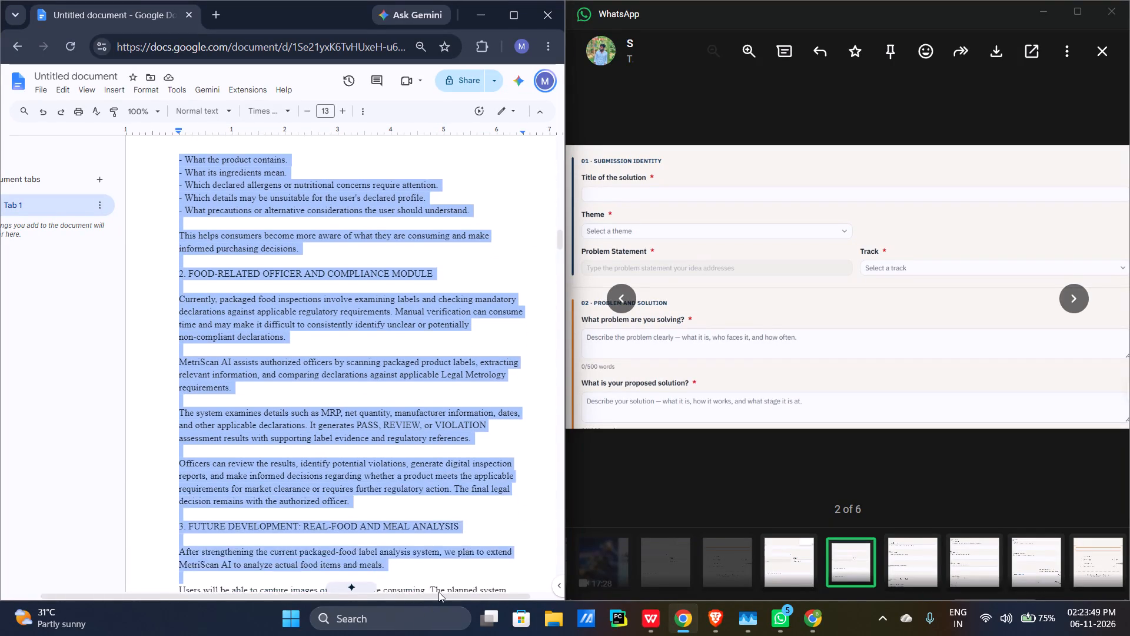
{"action": "left_click_drag", "start_coordinate": [438, 592], "coordinate": [460, 601]}
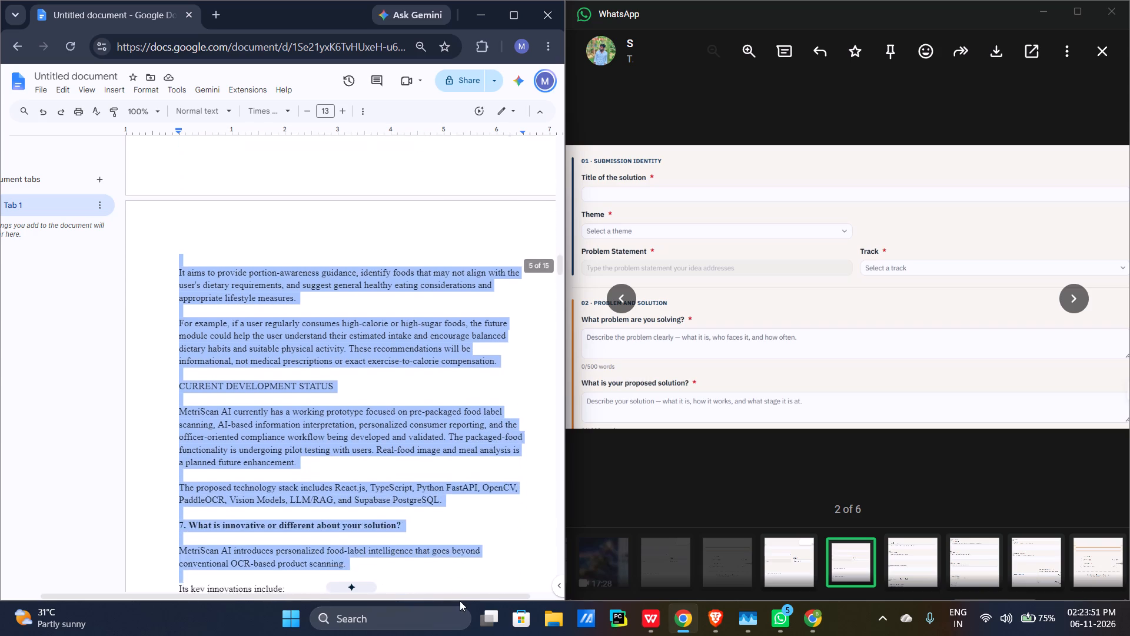
{"action": "left_click_drag", "start_coordinate": [460, 601], "coordinate": [456, 420]}
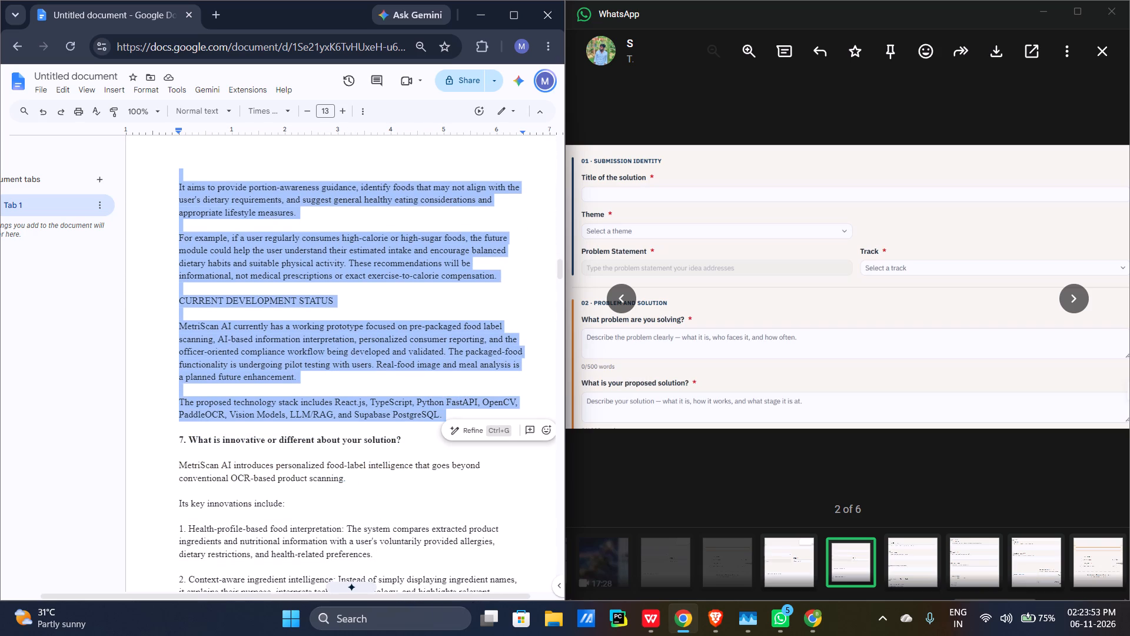
{"action": "scroll", "coordinate": [233, 372], "scroll_direction": "up", "scroll_amount": 4}
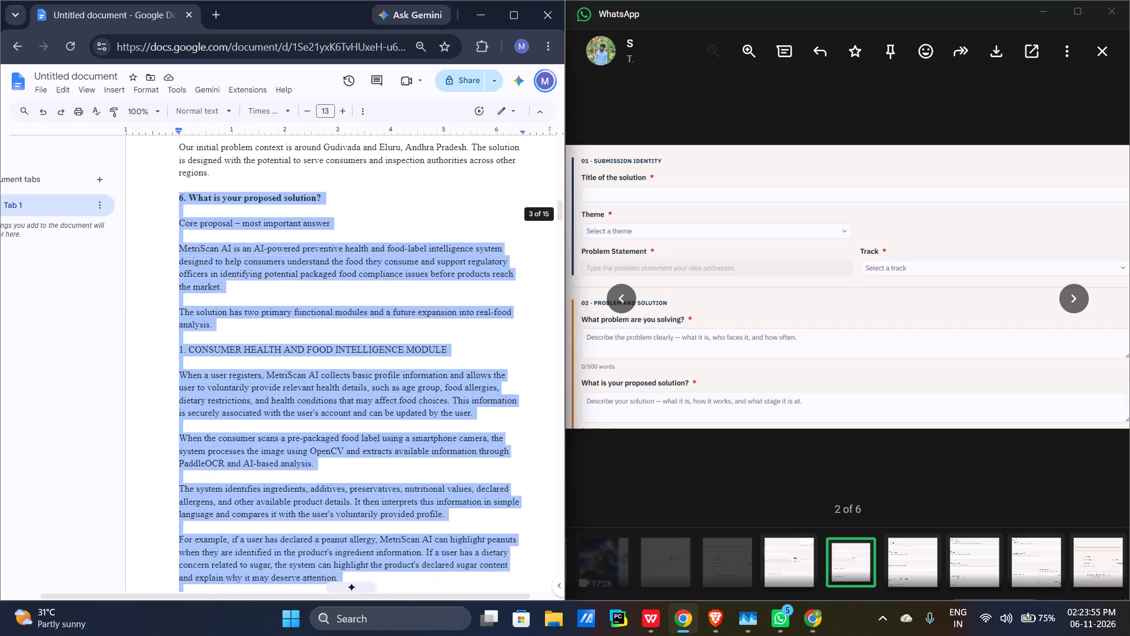
{"action": "scroll", "coordinate": [233, 359], "scroll_direction": "up", "scroll_amount": 4}
{"action": "left_click_drag", "start_coordinate": [200, 413], "coordinate": [200, 325]}
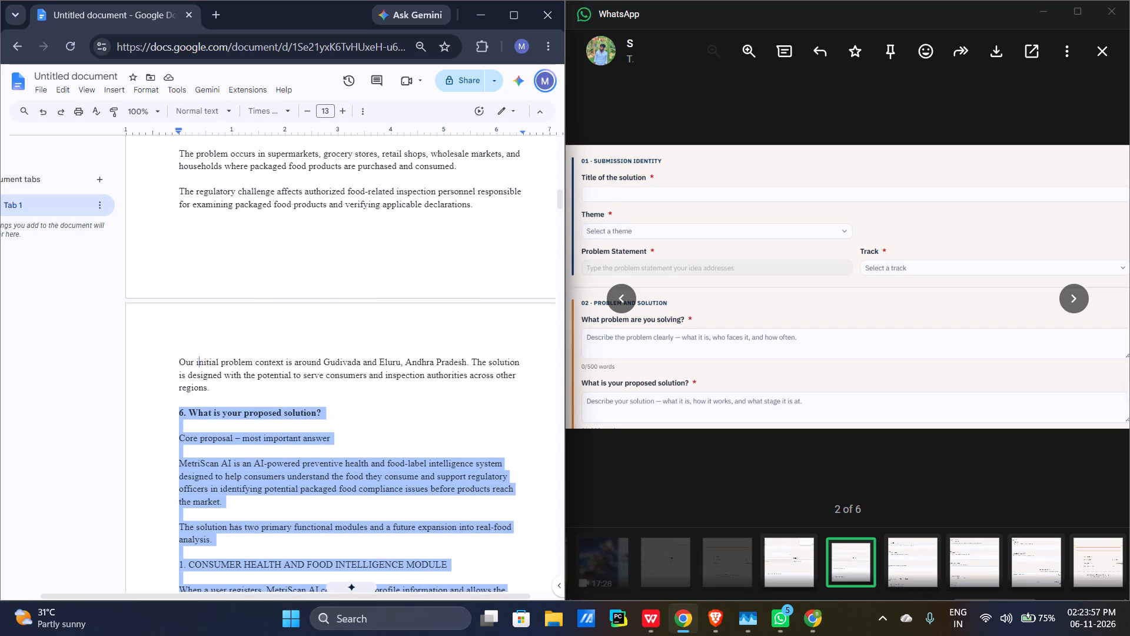
{"action": "left_click_drag", "start_coordinate": [200, 325], "coordinate": [192, 148]}
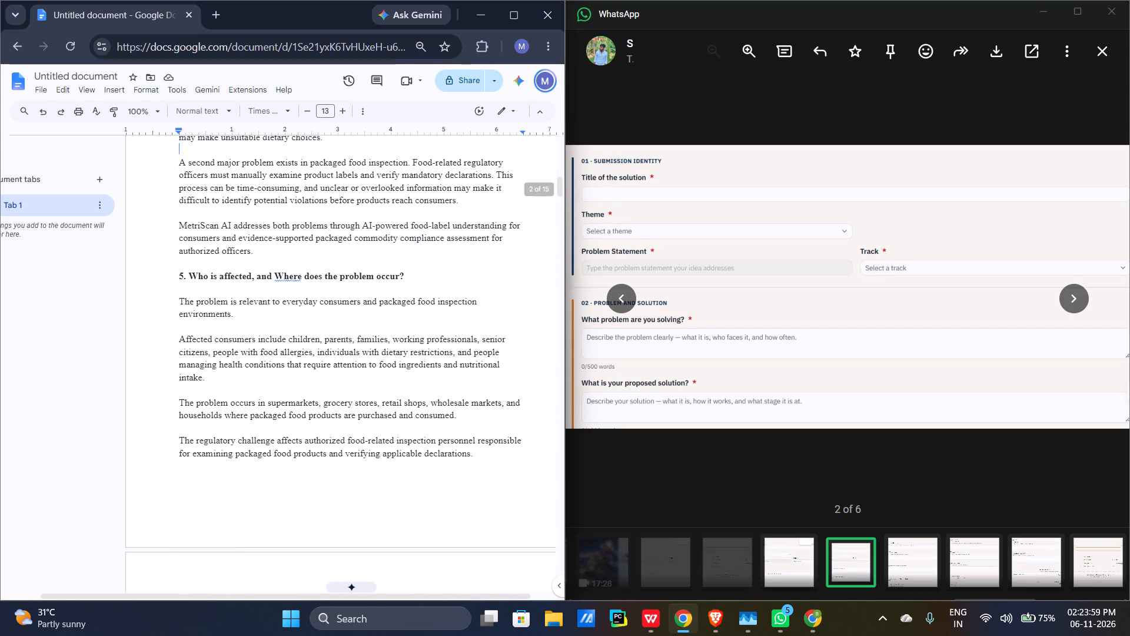
{"action": "left_click_drag", "start_coordinate": [192, 148], "coordinate": [178, 347]}
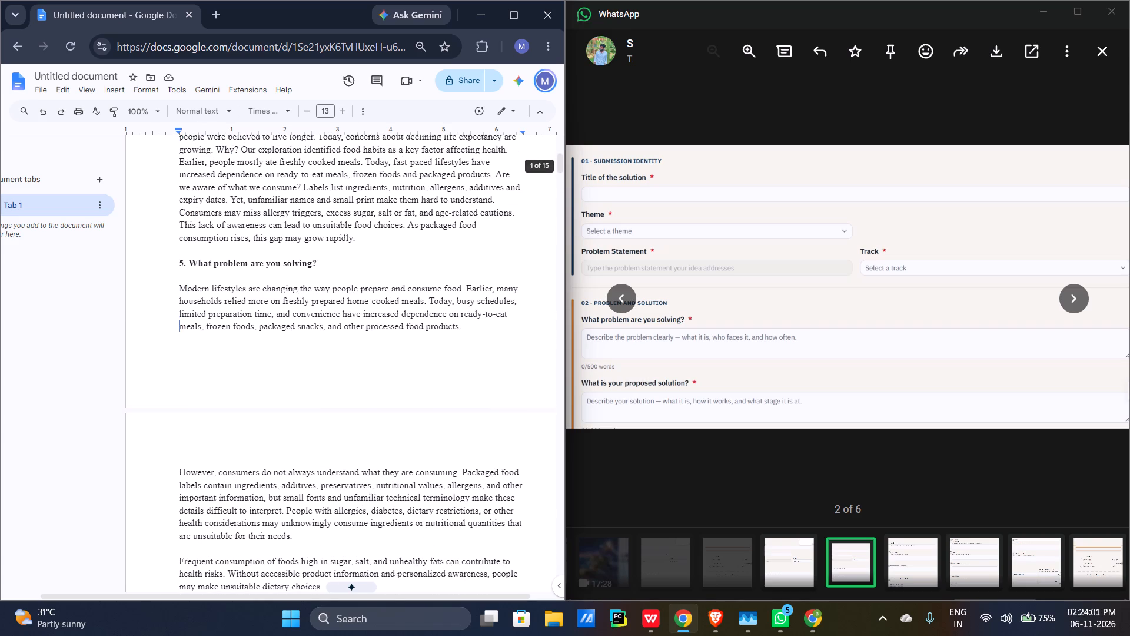
{"action": "left_click_drag", "start_coordinate": [178, 347], "coordinate": [190, 587]}
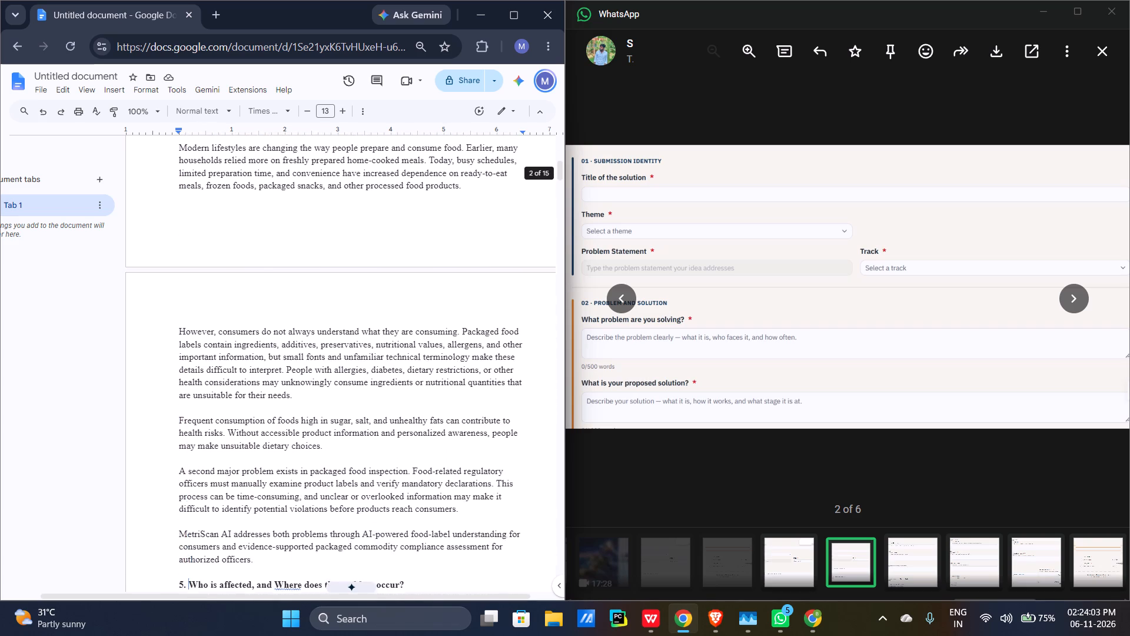
{"action": "left_click_drag", "start_coordinate": [190, 587], "coordinate": [181, 420]}
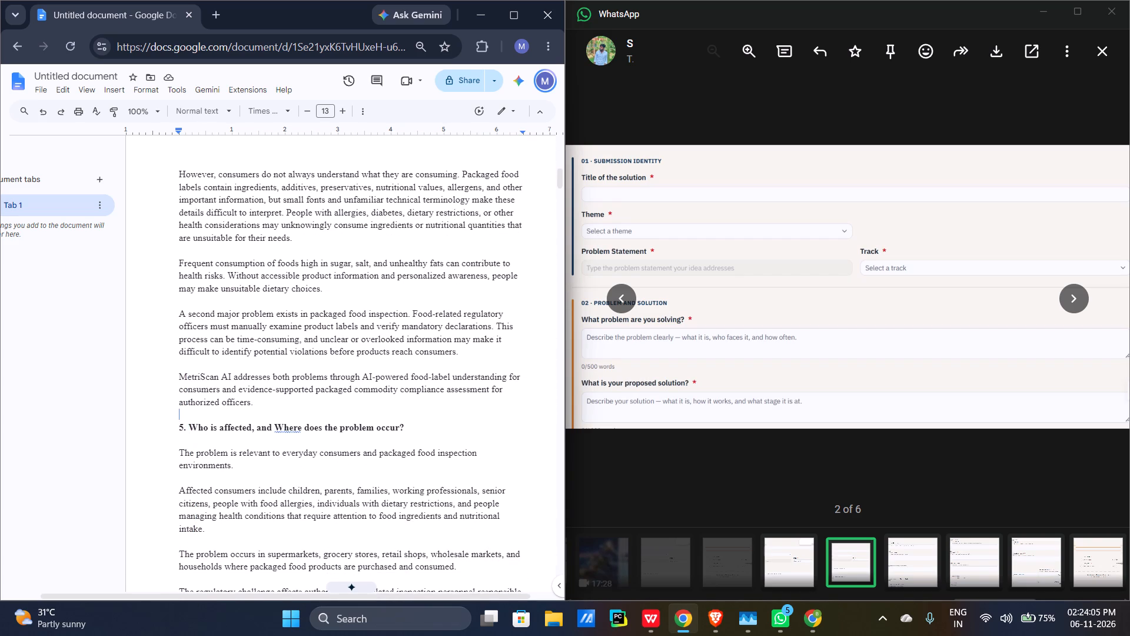
{"action": "left_click_drag", "start_coordinate": [181, 420], "coordinate": [181, 419]}
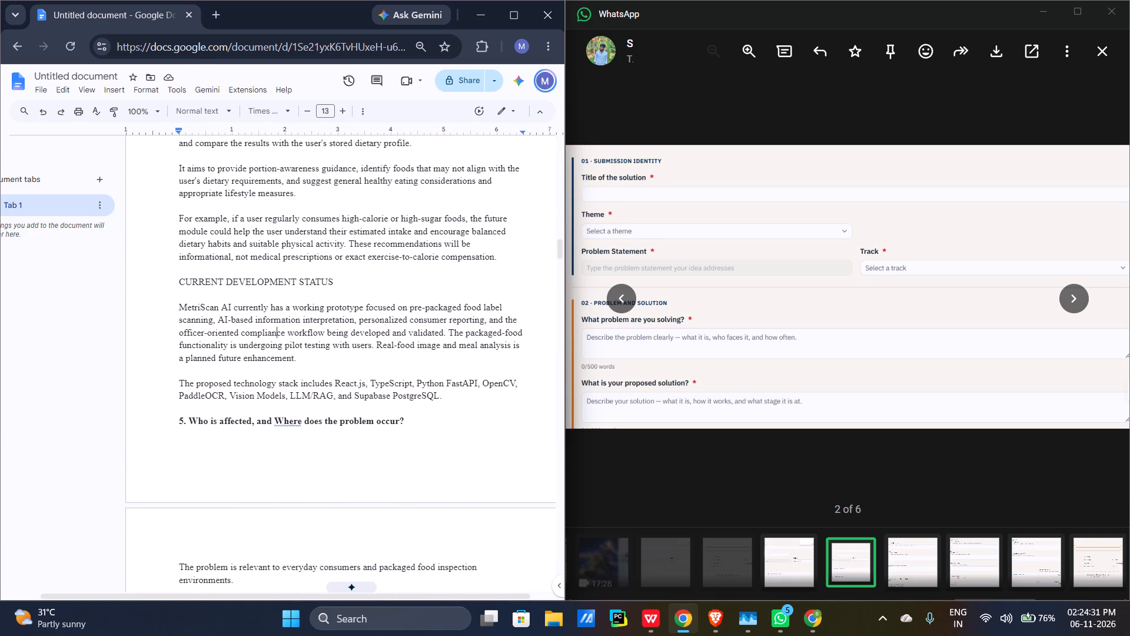
Review the MetriScan AI answers in the Google Docs document, from the affected-users section back to the team name, theme and problem statement.
{"action": "scroll", "coordinate": [269, 446], "scroll_direction": "down", "scroll_amount": 2}
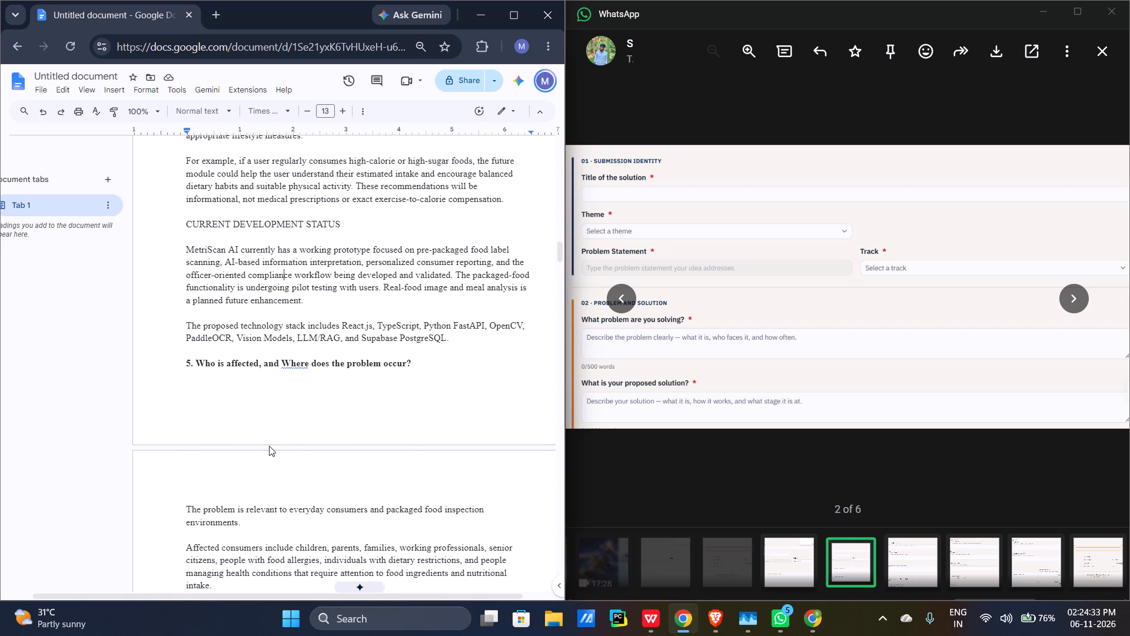
{"action": "scroll", "coordinate": [234, 443], "scroll_direction": "left", "scroll_amount": 1}
{"action": "scroll", "coordinate": [288, 473], "scroll_direction": "down", "scroll_amount": 1}
{"action": "scroll", "coordinate": [281, 439], "scroll_direction": "left", "scroll_amount": 1}
{"action": "scroll", "coordinate": [268, 445], "scroll_direction": "down", "scroll_amount": 1}
{"action": "scroll", "coordinate": [241, 383], "scroll_direction": "down", "scroll_amount": 1}
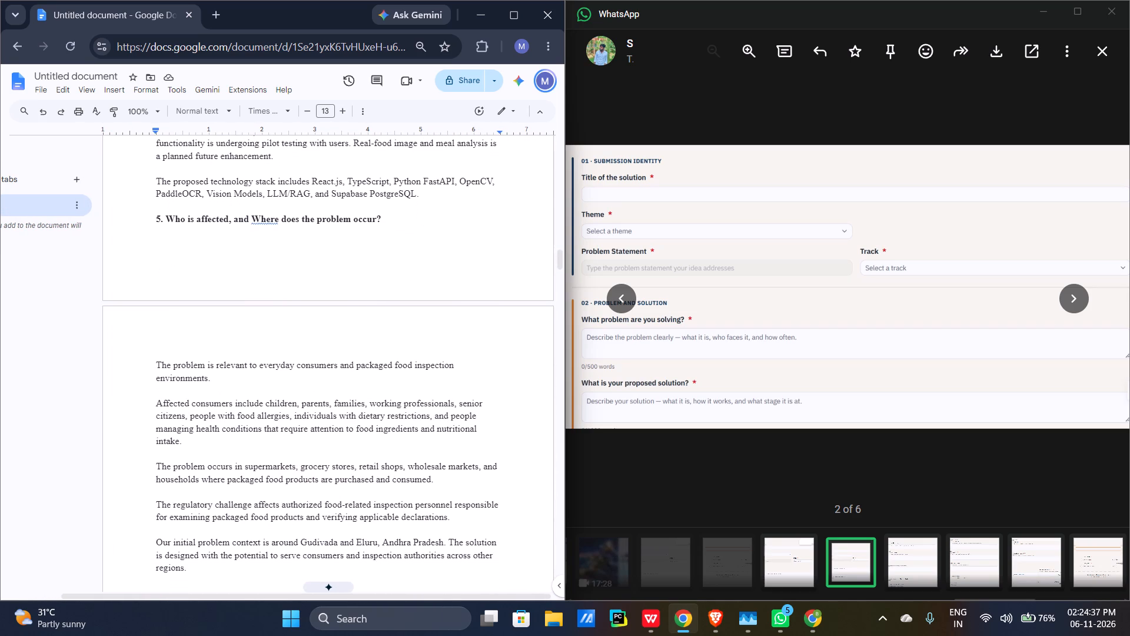
{"action": "scroll", "coordinate": [232, 321], "scroll_direction": "up", "scroll_amount": 3}
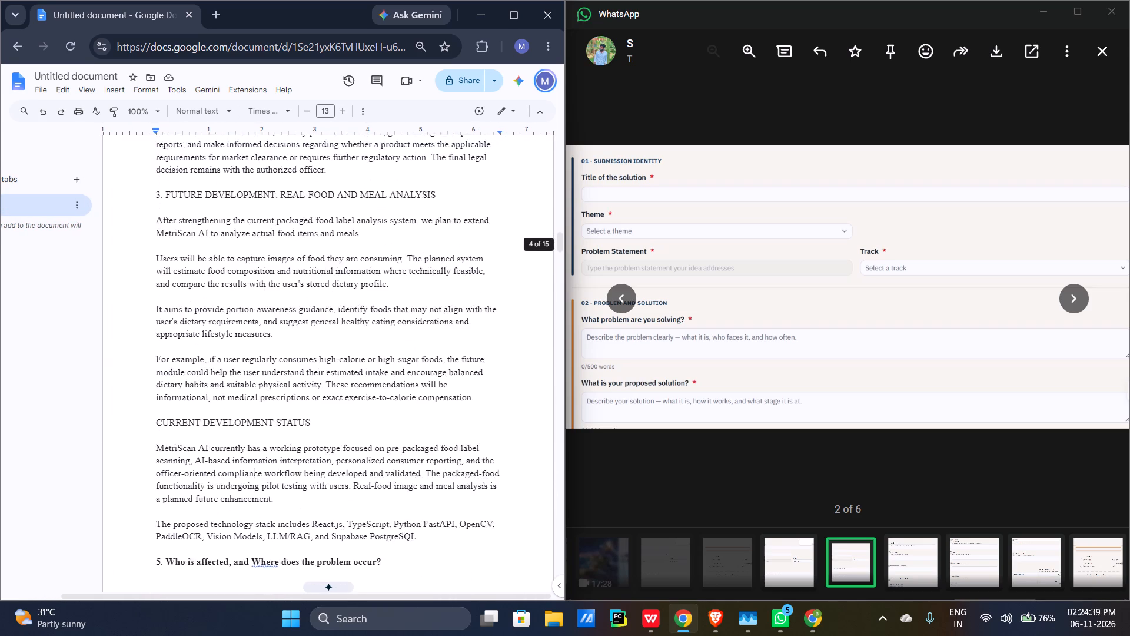
{"action": "scroll", "coordinate": [241, 297], "scroll_direction": "up", "scroll_amount": 1}
{"action": "scroll", "coordinate": [260, 359], "scroll_direction": "up", "scroll_amount": 1}
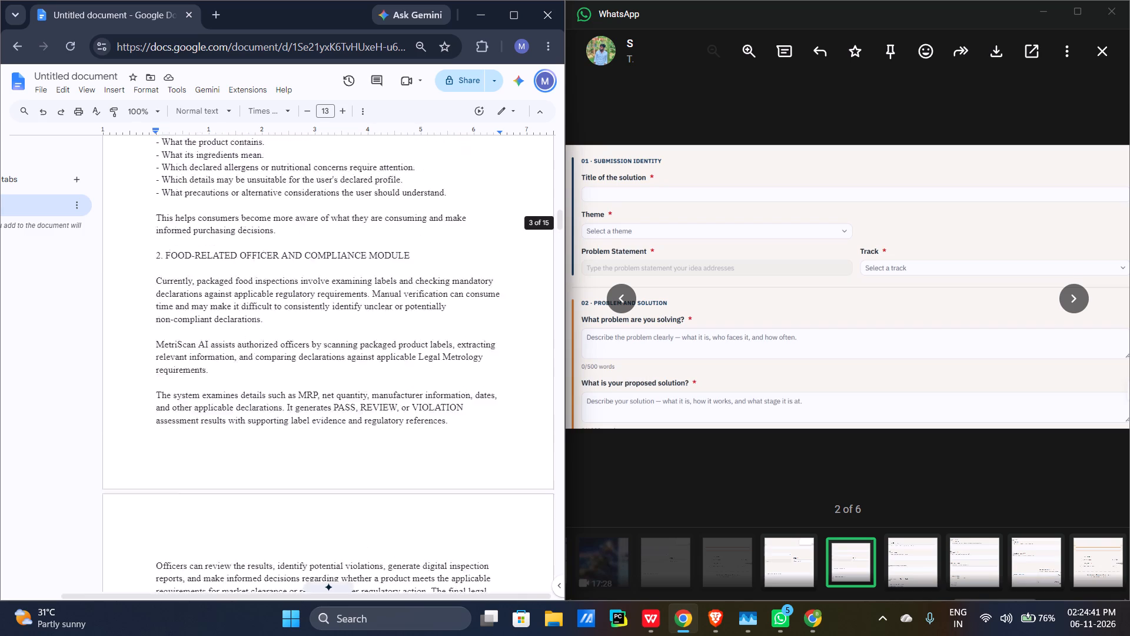
{"action": "scroll", "coordinate": [260, 359], "scroll_direction": "up", "scroll_amount": 1}
{"action": "scroll", "coordinate": [245, 393], "scroll_direction": "down", "scroll_amount": 3}
{"action": "scroll", "coordinate": [288, 343], "scroll_direction": "up", "scroll_amount": 4}
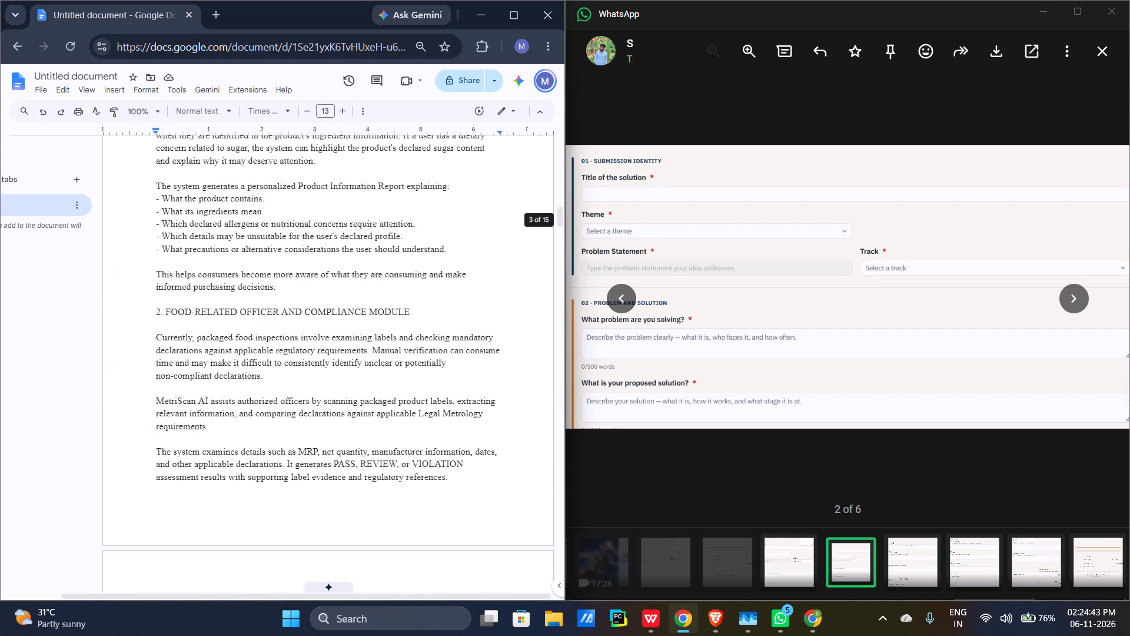
{"action": "scroll", "coordinate": [288, 343], "scroll_direction": "up", "scroll_amount": 12}
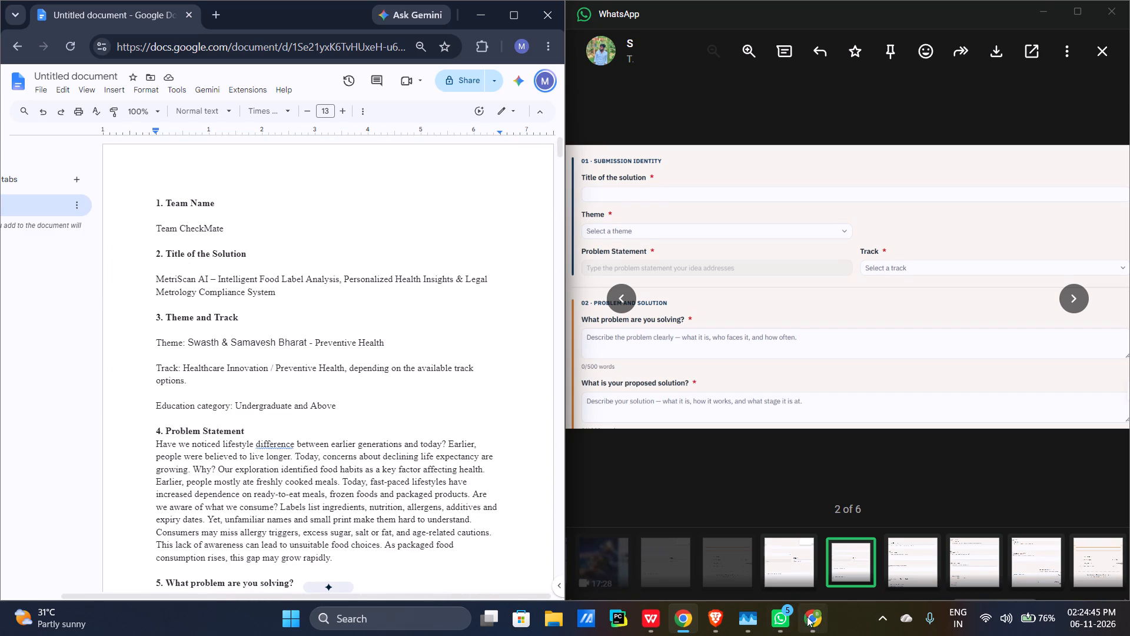
Switch to Brave and look over the Five National Themes page of the Seva First site.
{"action": "left_click", "coordinate": [797, 571]}
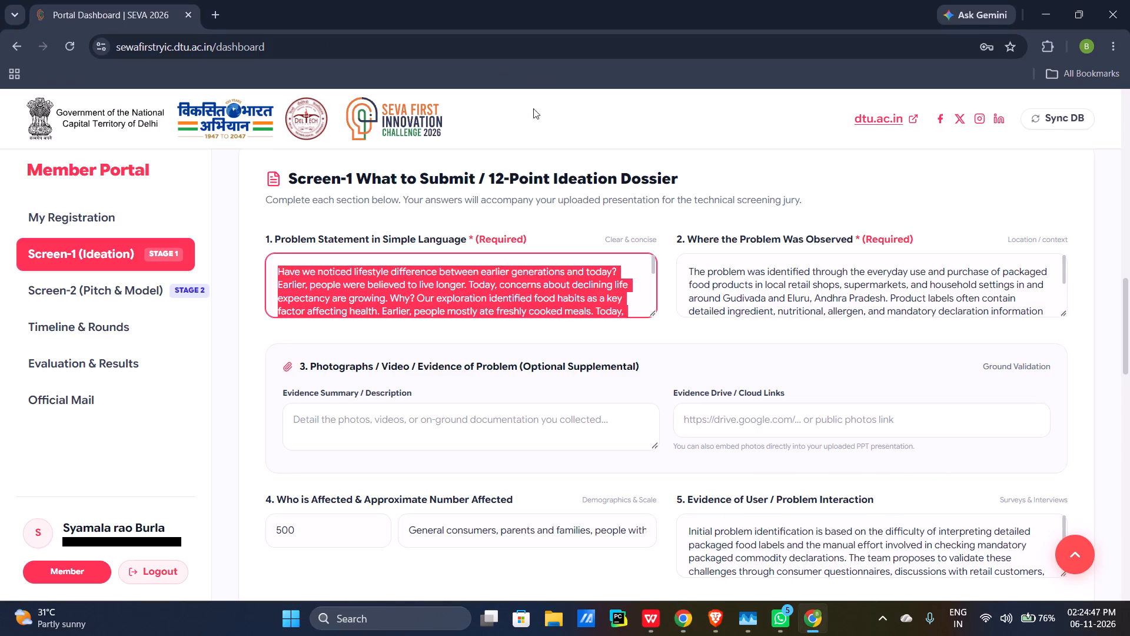
{"action": "left_click", "coordinate": [724, 627]}
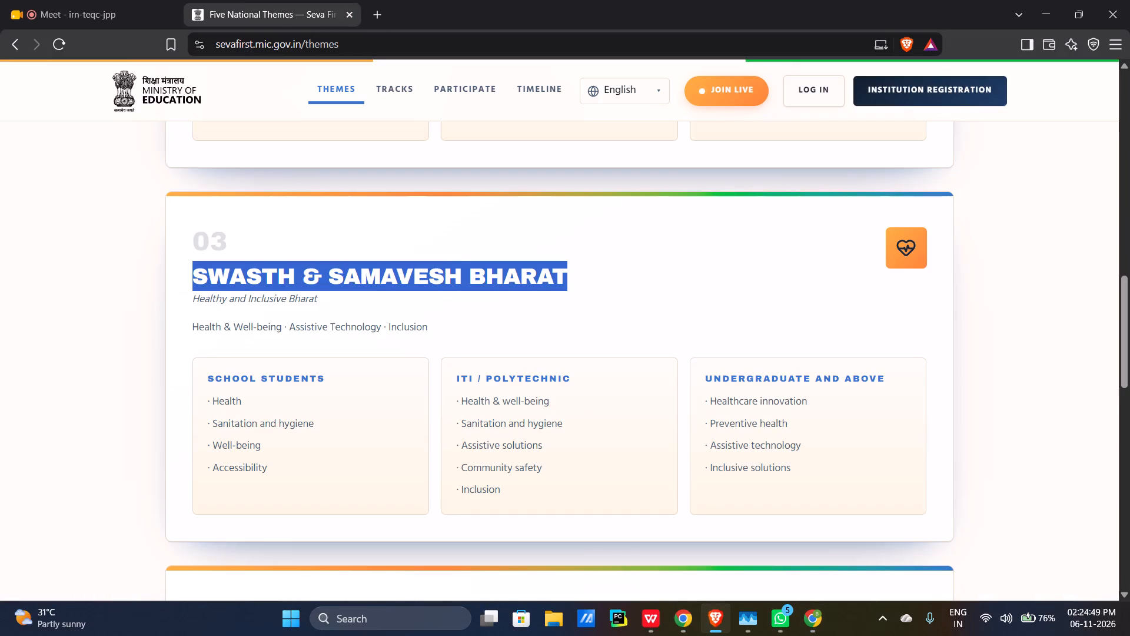
{"action": "scroll", "coordinate": [287, 240], "scroll_direction": "up", "scroll_amount": 18}
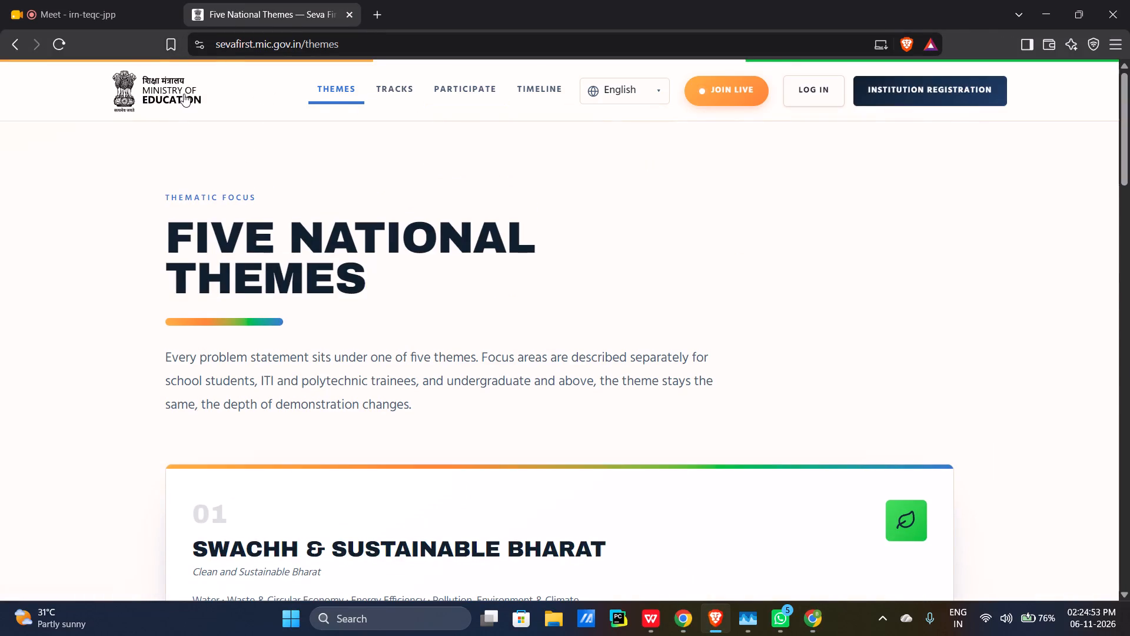
{"action": "left_click", "coordinate": [325, 89]}
{"action": "scroll", "coordinate": [384, 338], "scroll_direction": "down", "scroll_amount": 1}
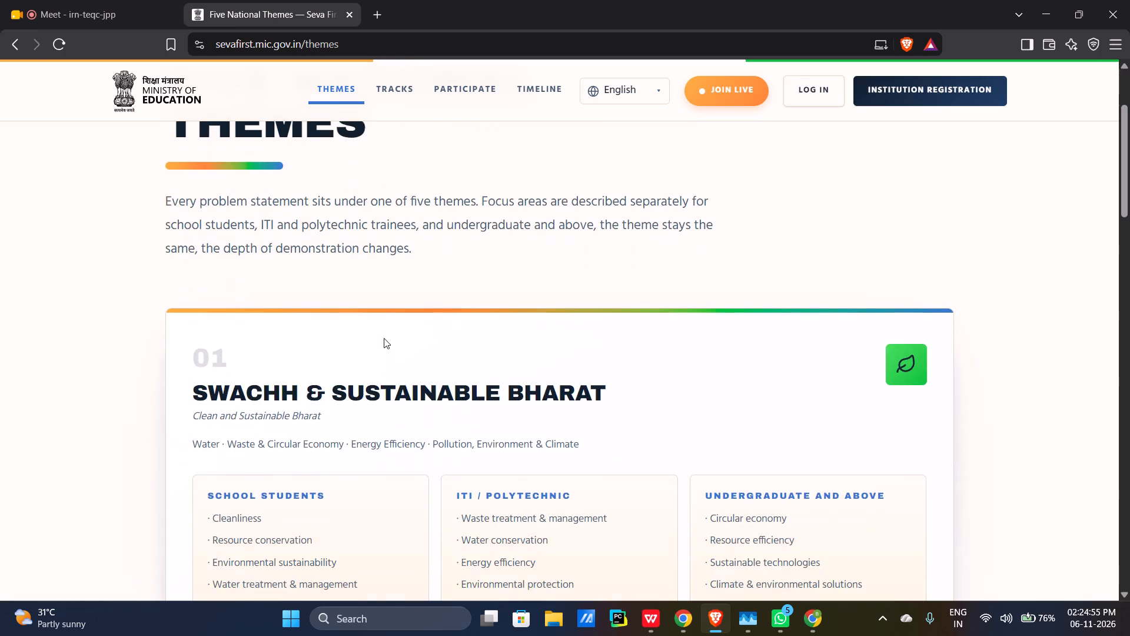
{"action": "scroll", "coordinate": [384, 338], "scroll_direction": "up", "scroll_amount": 3}
Open the Seva First Innovation Challenge home page and examine its sections on live sessions, themes, participation levels, timeline and awards.
{"action": "left_click", "coordinate": [141, 94]}
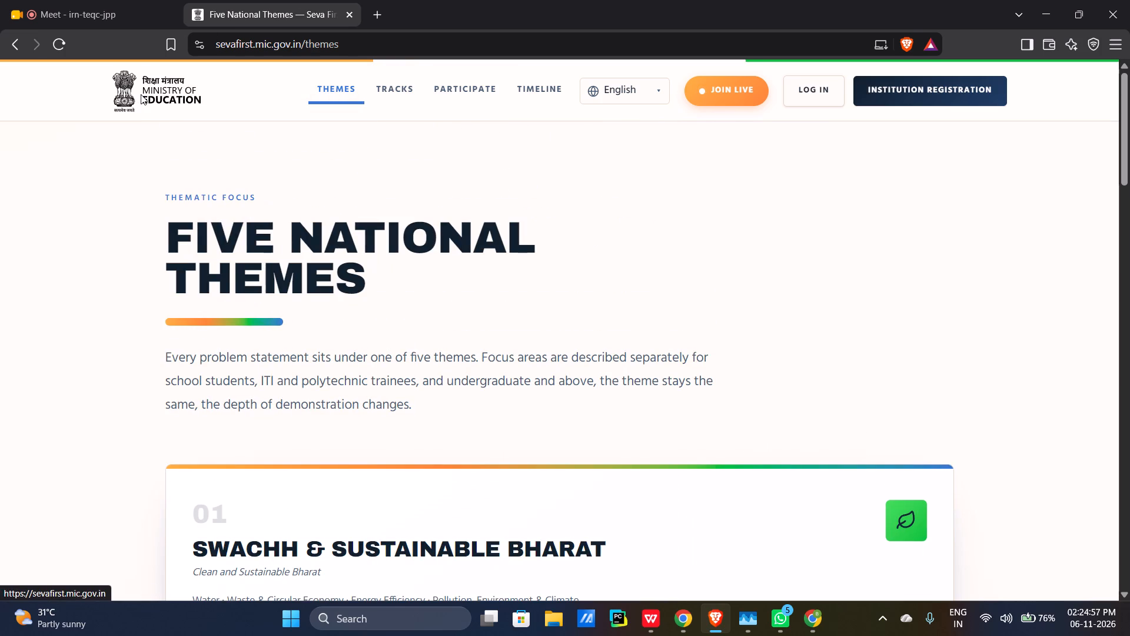
{"action": "scroll", "coordinate": [331, 334], "scroll_direction": "down", "scroll_amount": 1}
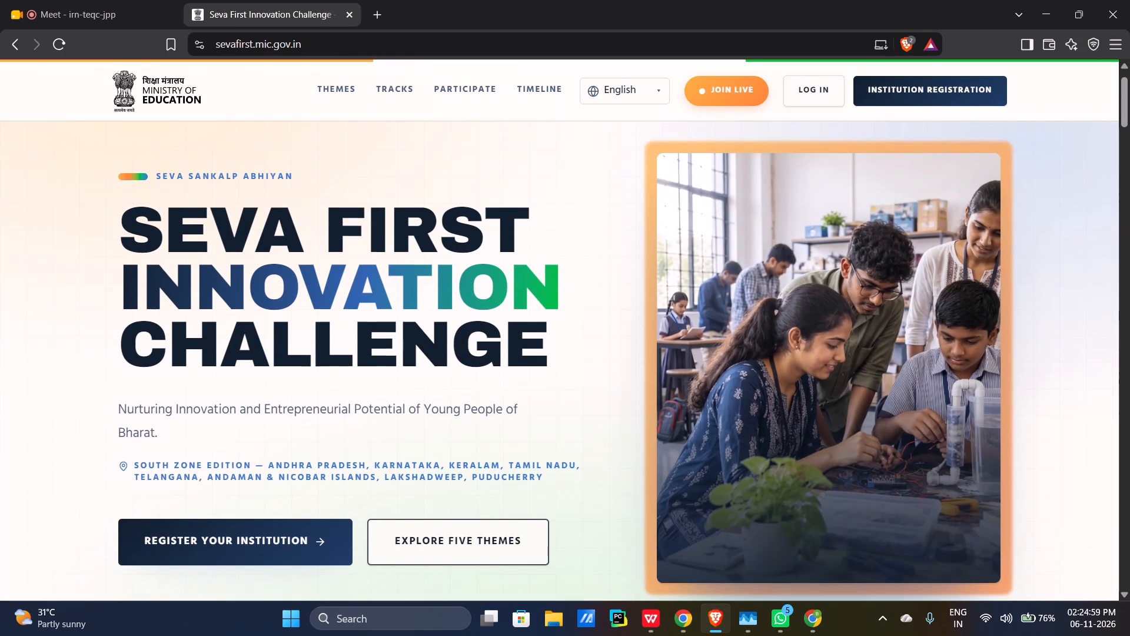
{"action": "scroll", "coordinate": [460, 418], "scroll_direction": "down", "scroll_amount": 5}
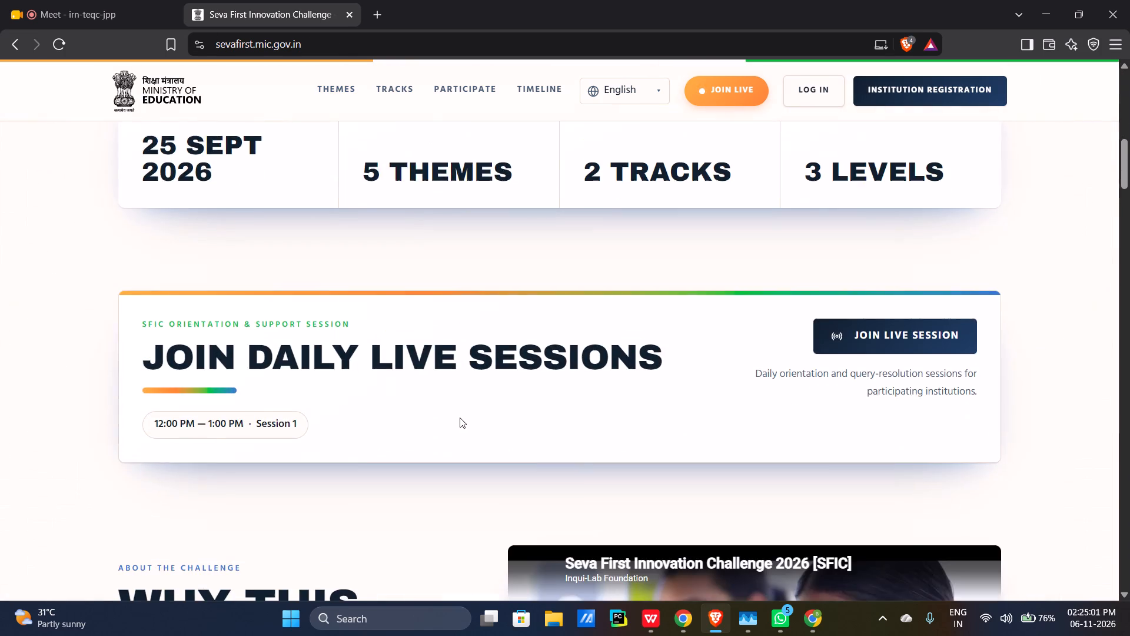
{"action": "scroll", "coordinate": [430, 402], "scroll_direction": "down", "scroll_amount": 8}
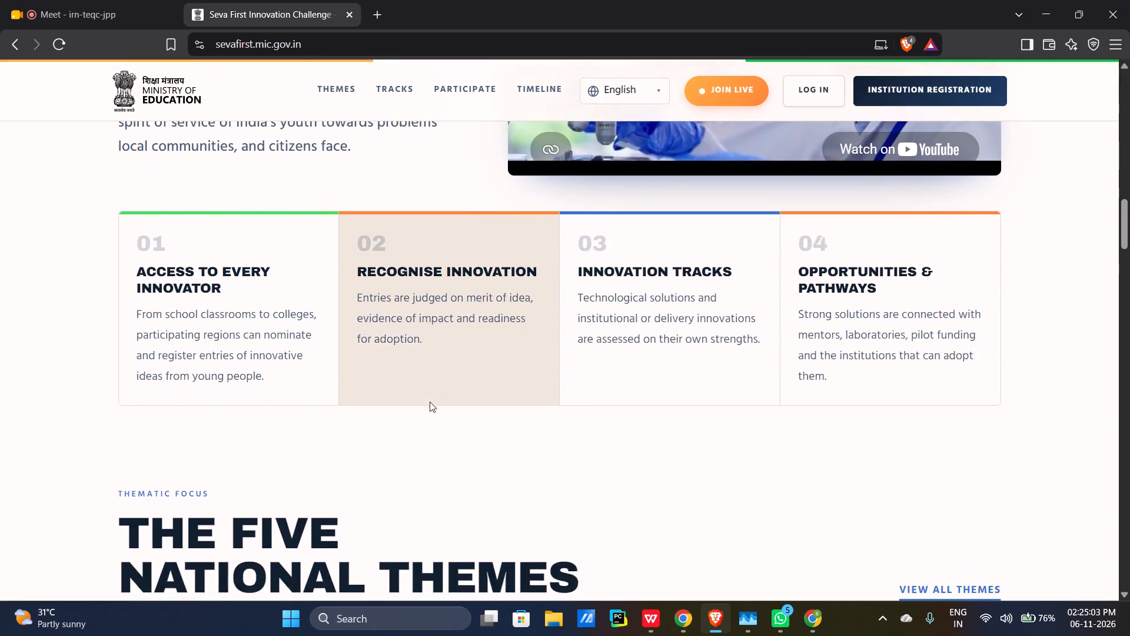
{"action": "scroll", "coordinate": [430, 402], "scroll_direction": "down", "scroll_amount": 9}
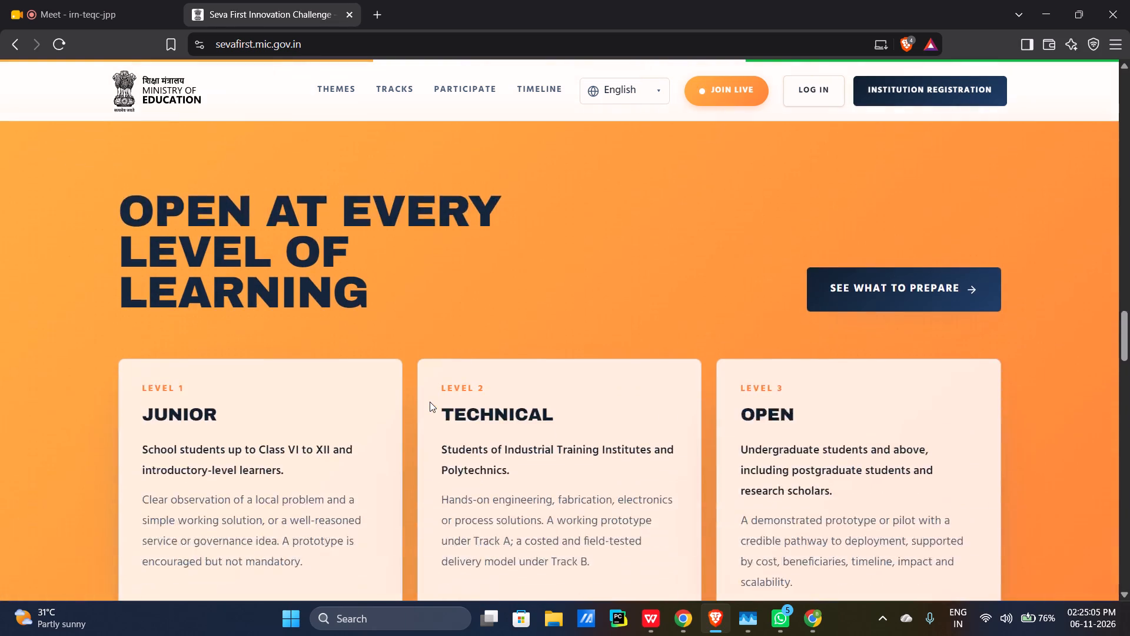
{"action": "scroll", "coordinate": [430, 402], "scroll_direction": "down", "scroll_amount": 5}
{"action": "scroll", "coordinate": [430, 279], "scroll_direction": "up", "scroll_amount": 1}
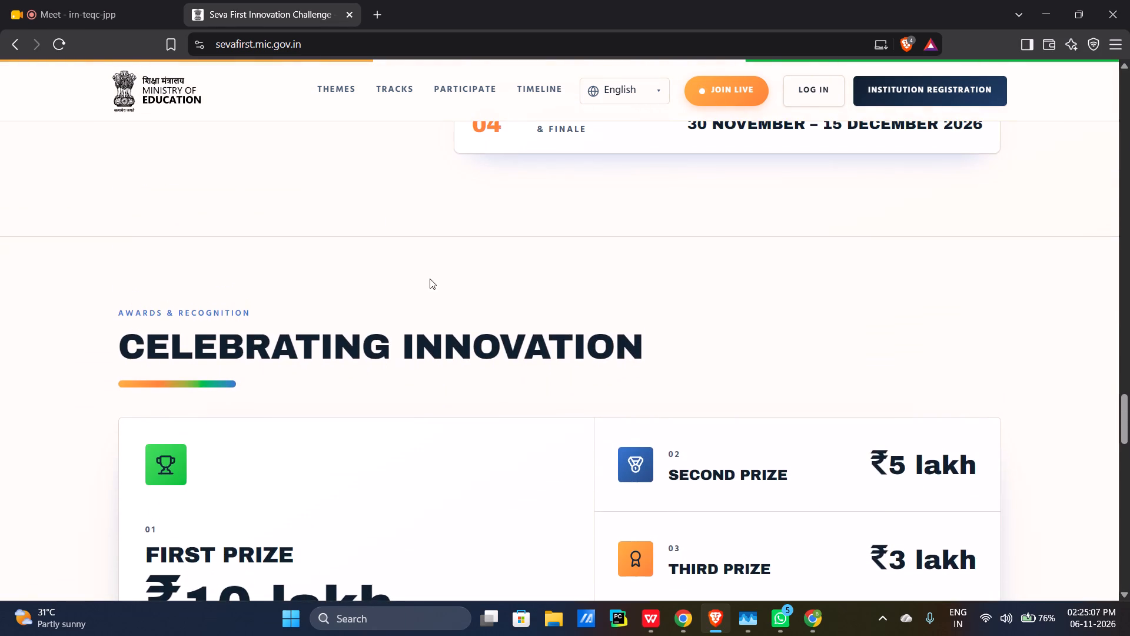
{"action": "scroll", "coordinate": [400, 337], "scroll_direction": "up", "scroll_amount": 20}
{"action": "scroll", "coordinate": [400, 337], "scroll_direction": "up", "scroll_amount": 1}
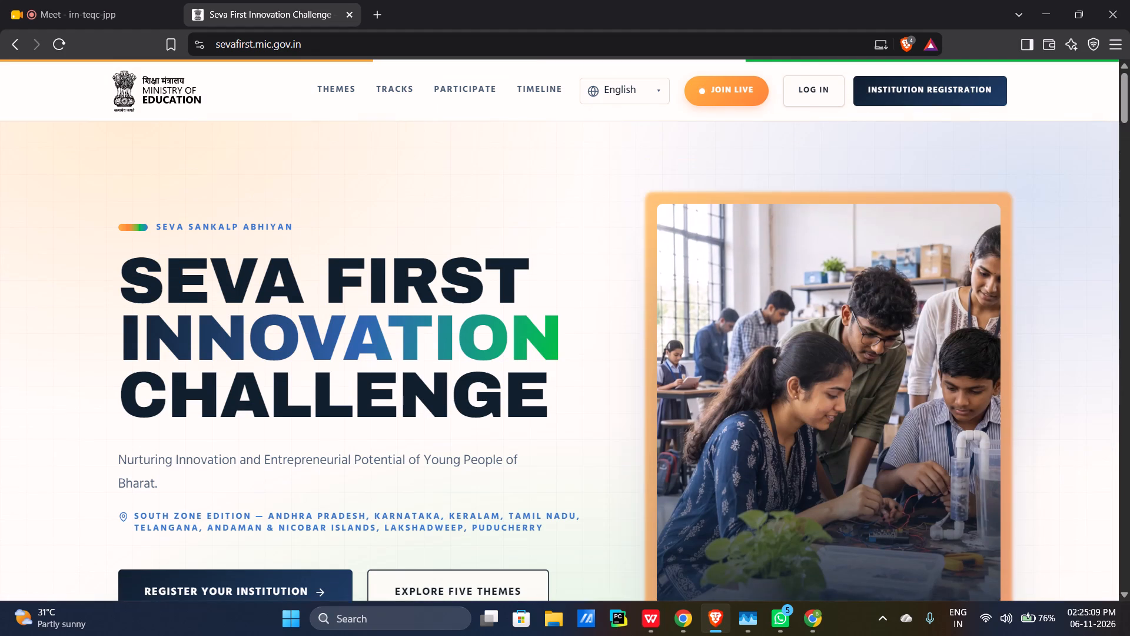
{"action": "scroll", "coordinate": [418, 271], "scroll_direction": "down", "scroll_amount": 1}
{"action": "scroll", "coordinate": [310, 265], "scroll_direction": "down", "scroll_amount": 1}
{"action": "scroll", "coordinate": [310, 265], "scroll_direction": "up", "scroll_amount": 5}
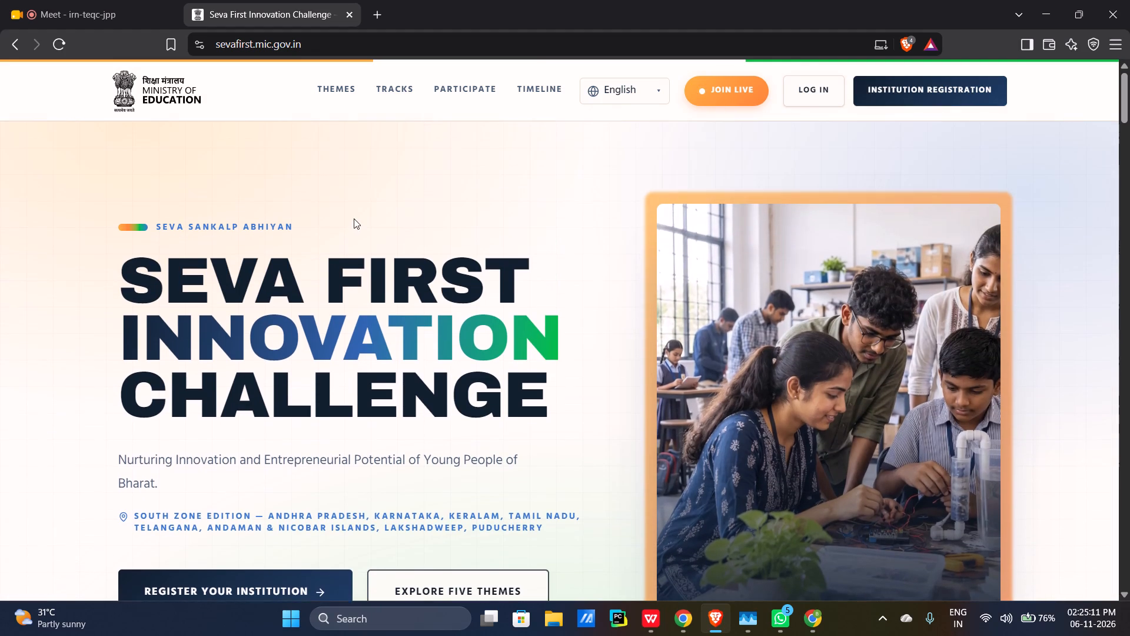
{"action": "scroll", "coordinate": [426, 353], "scroll_direction": "down", "scroll_amount": 1}
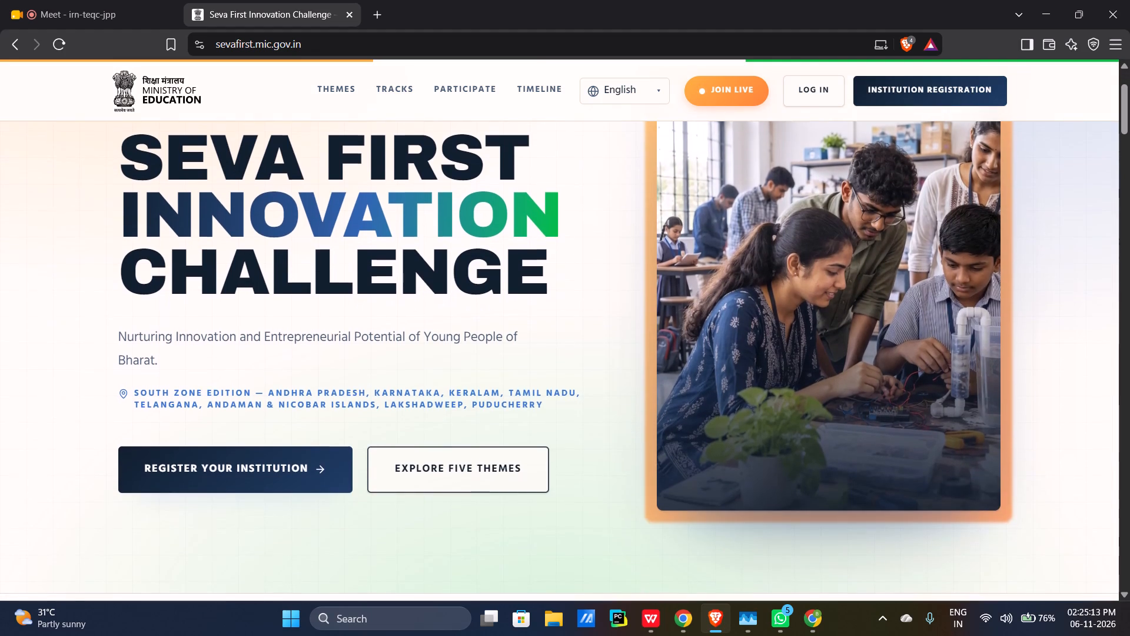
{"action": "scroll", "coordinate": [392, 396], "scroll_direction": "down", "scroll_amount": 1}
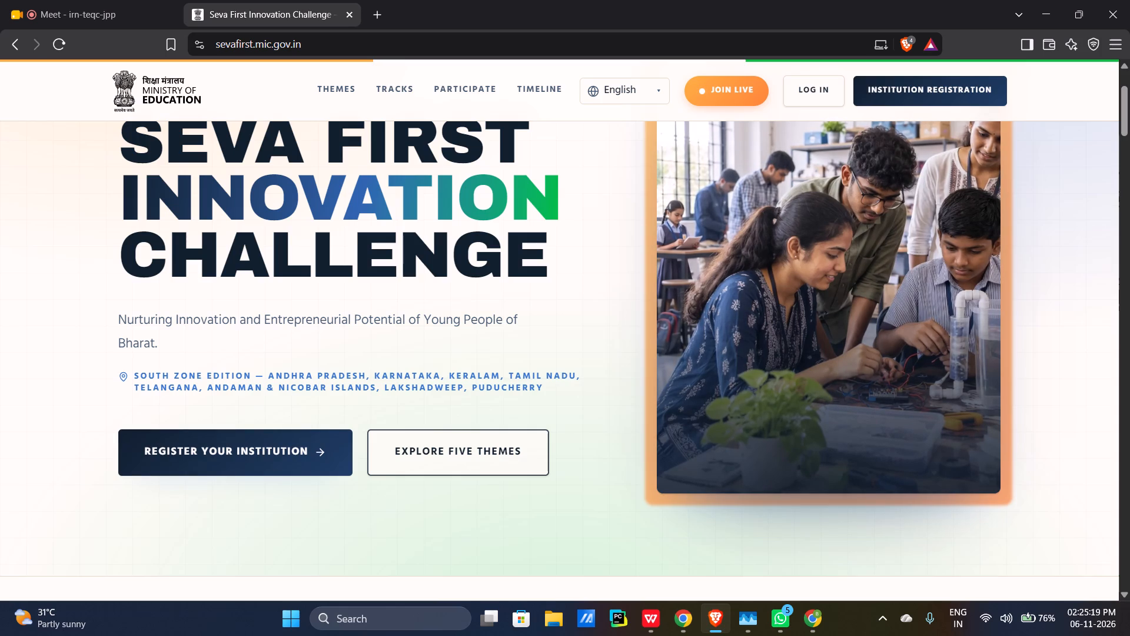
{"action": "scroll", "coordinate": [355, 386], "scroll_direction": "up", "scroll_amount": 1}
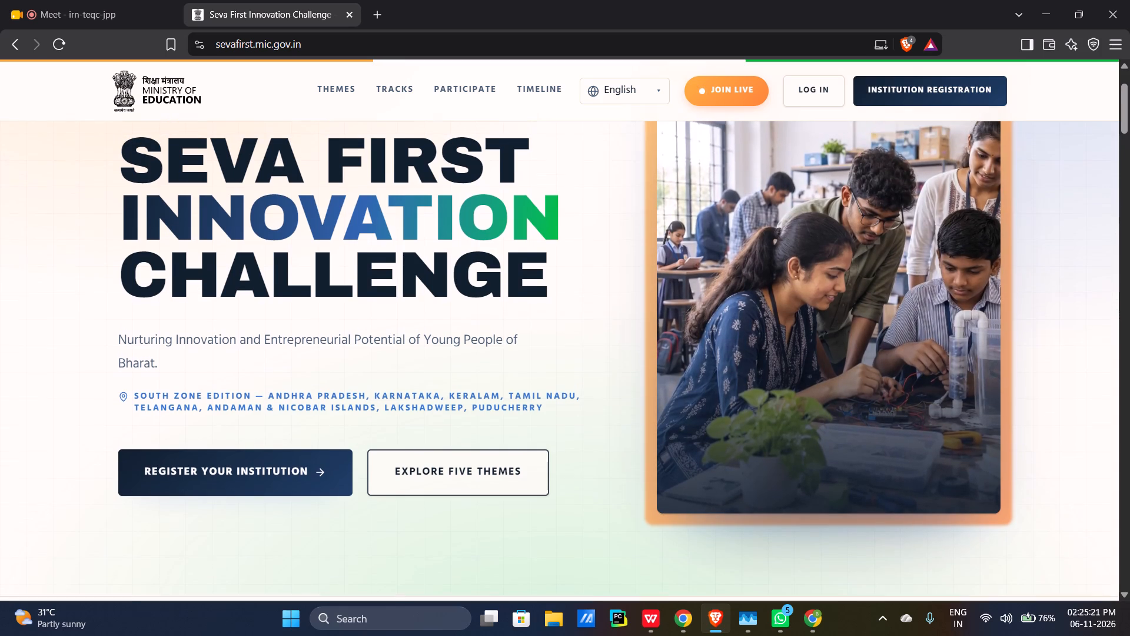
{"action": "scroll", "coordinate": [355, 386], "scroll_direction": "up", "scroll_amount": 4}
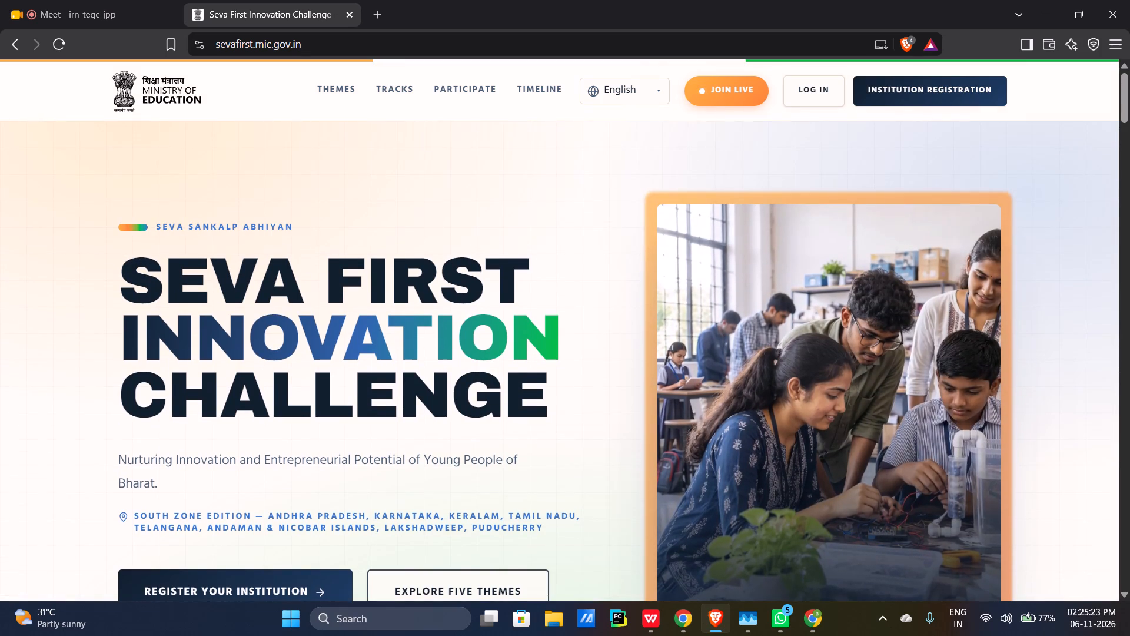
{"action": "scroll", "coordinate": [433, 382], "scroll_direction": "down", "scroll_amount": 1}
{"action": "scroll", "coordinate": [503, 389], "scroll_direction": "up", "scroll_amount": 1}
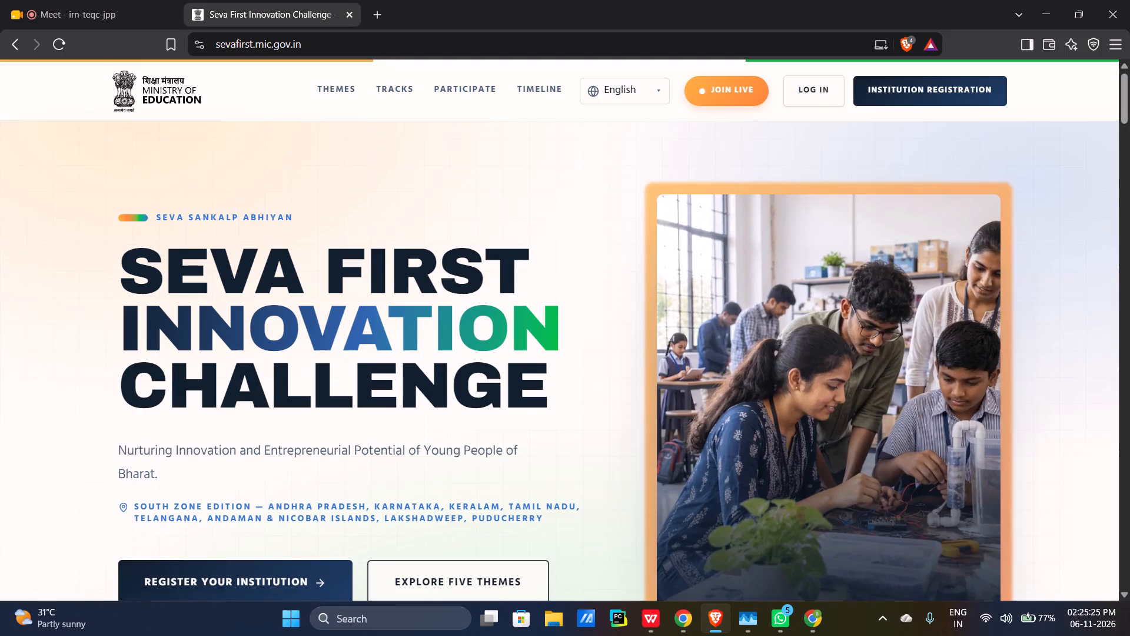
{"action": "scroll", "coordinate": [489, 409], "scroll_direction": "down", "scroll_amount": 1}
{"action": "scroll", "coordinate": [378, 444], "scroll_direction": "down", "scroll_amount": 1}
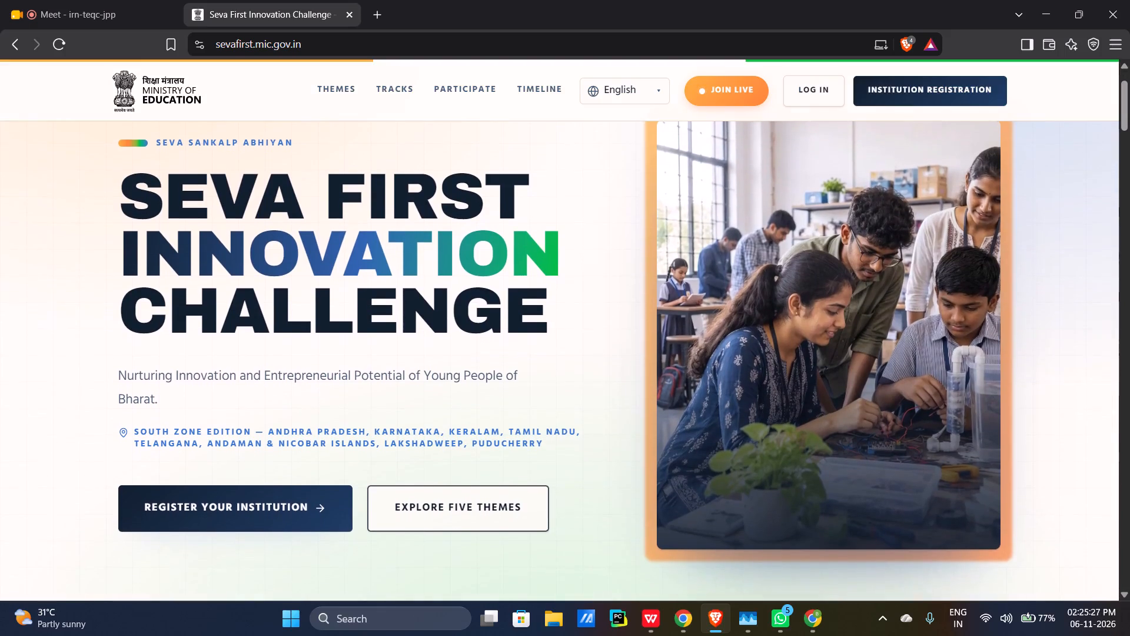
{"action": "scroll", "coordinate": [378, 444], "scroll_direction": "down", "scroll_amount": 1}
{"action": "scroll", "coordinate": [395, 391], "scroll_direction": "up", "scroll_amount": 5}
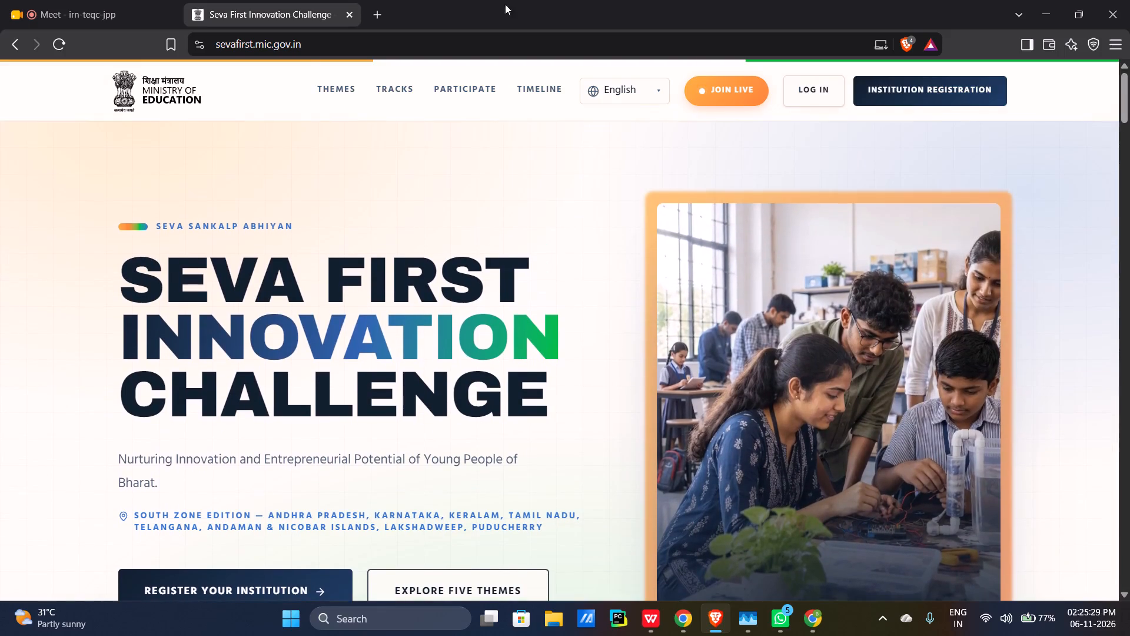
Switch back to the Google Docs answers and insert a blank line between the "Problem Statement" heading and its paragraph.
{"action": "left_click", "coordinate": [1036, 0]}
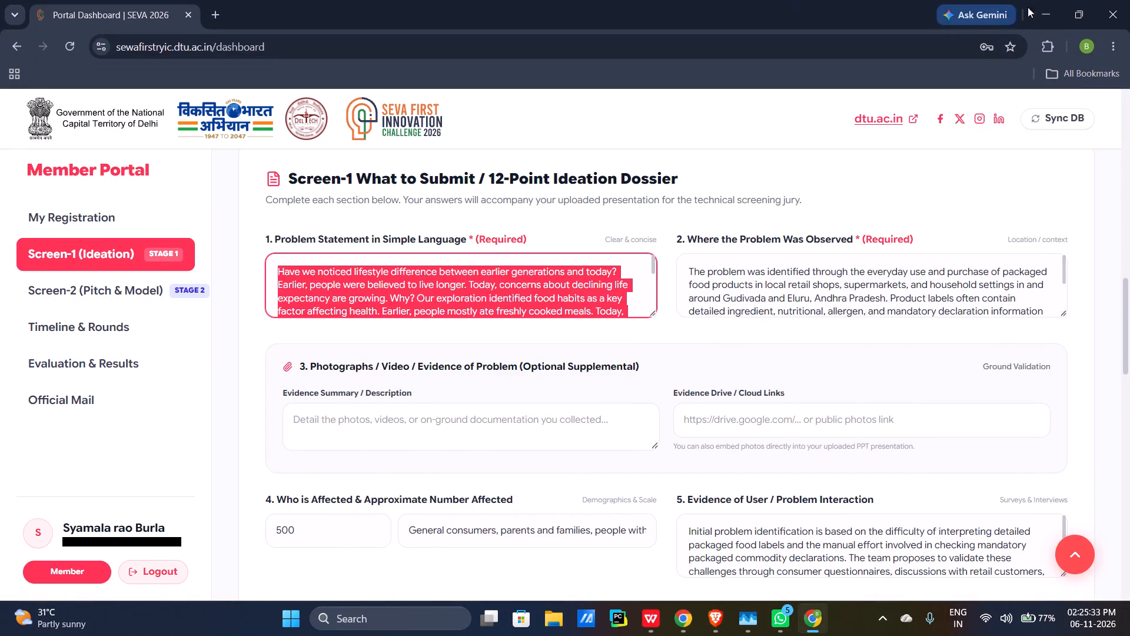
{"action": "left_click", "coordinate": [1055, 2]}
{"action": "scroll", "coordinate": [333, 312], "scroll_direction": "up", "scroll_amount": 2}
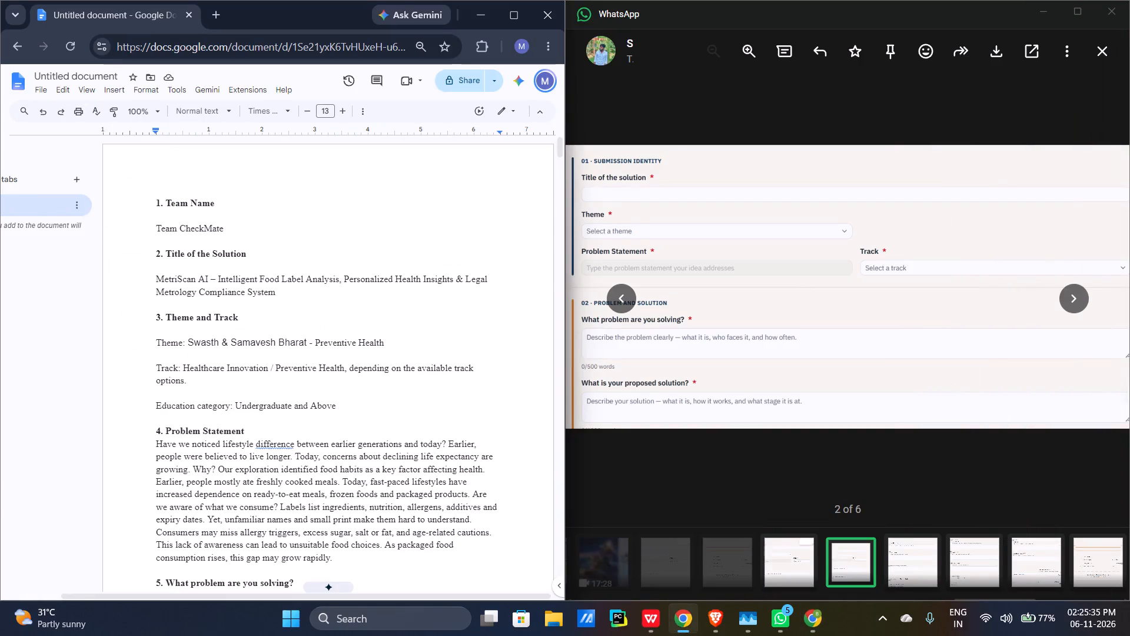
{"action": "scroll", "coordinate": [341, 362], "scroll_direction": "up", "scroll_amount": 2}
{"action": "left_click", "coordinate": [338, 324]}
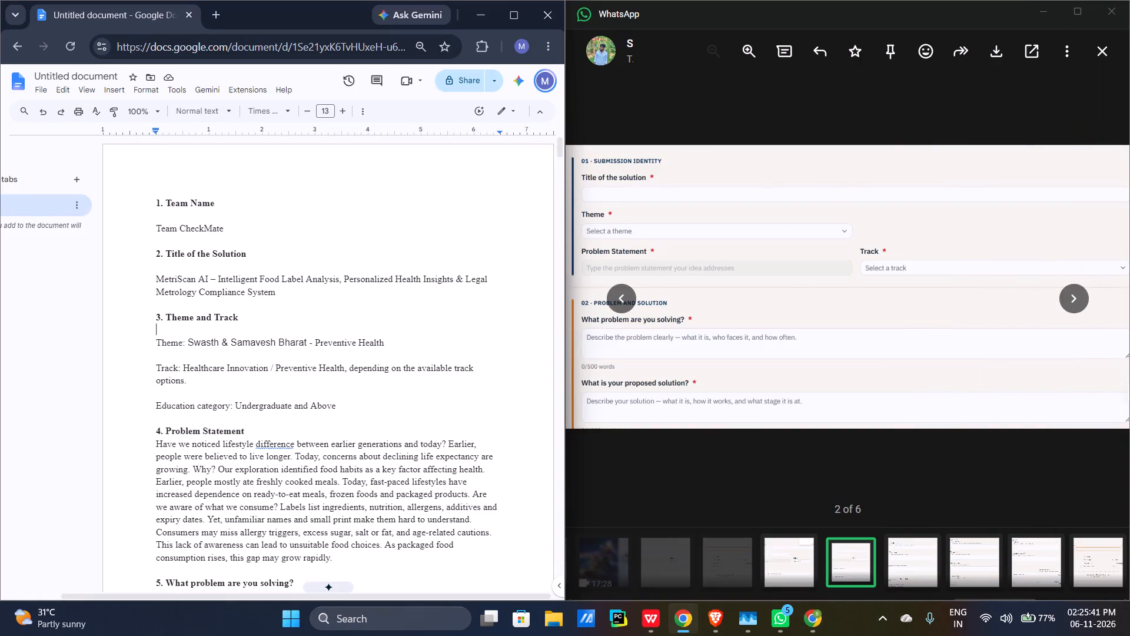
{"action": "scroll", "coordinate": [307, 404], "scroll_direction": "down", "scroll_amount": 1}
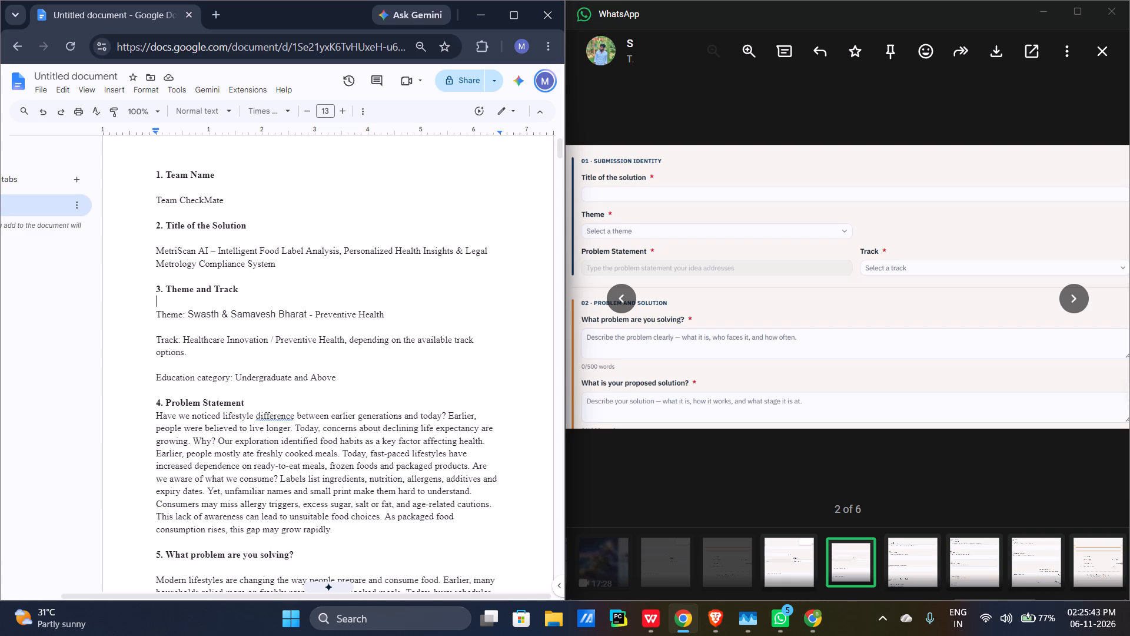
{"action": "scroll", "coordinate": [343, 362], "scroll_direction": "down", "scroll_amount": 2}
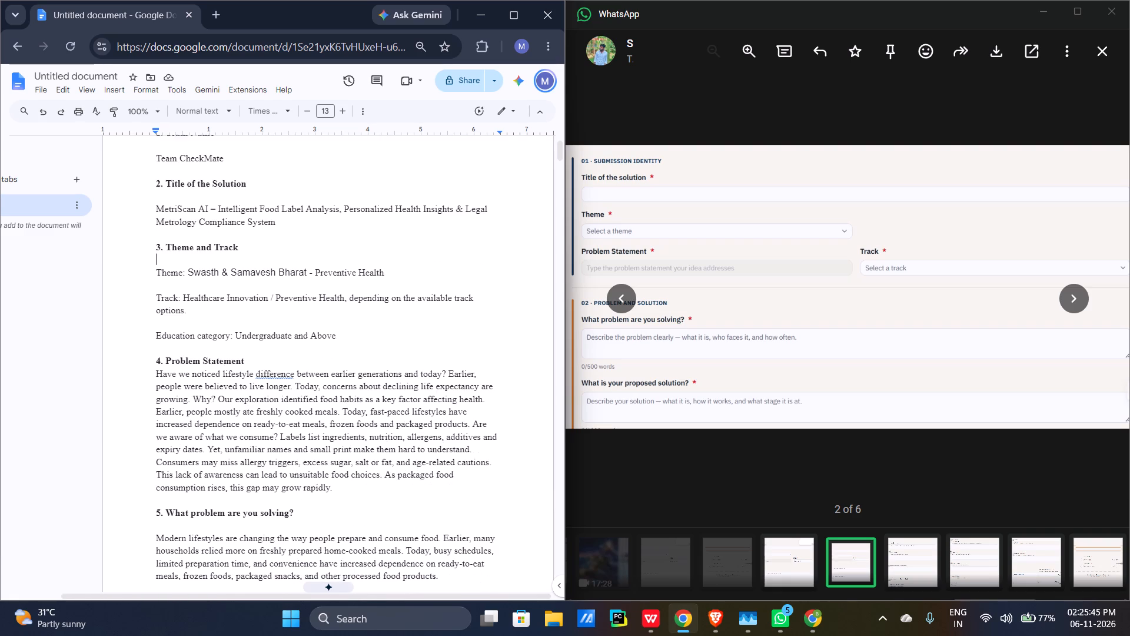
{"action": "scroll", "coordinate": [333, 370], "scroll_direction": "down", "scroll_amount": 1}
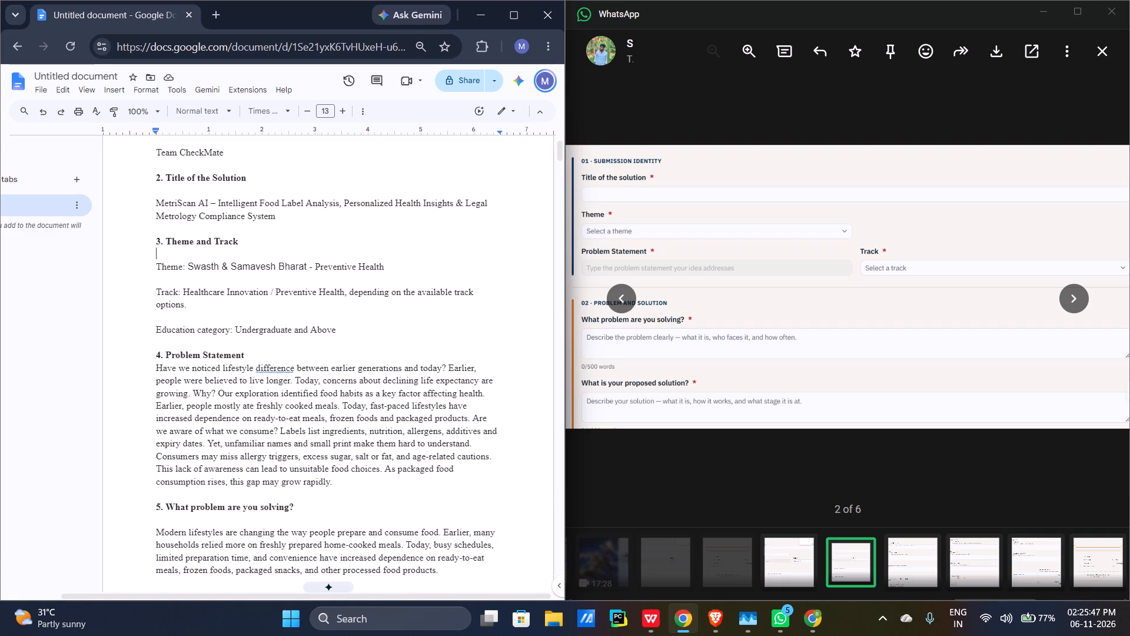
{"action": "scroll", "coordinate": [187, 337], "scroll_direction": "down", "scroll_amount": 1}
{"action": "scroll", "coordinate": [396, 467], "scroll_direction": "down", "scroll_amount": 1}
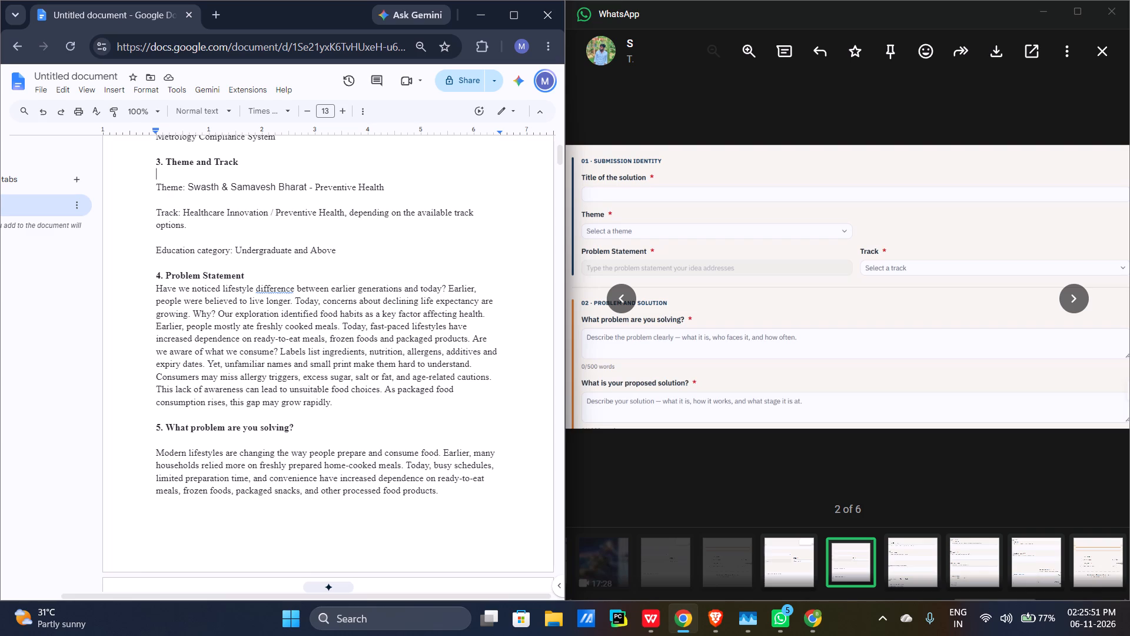
{"action": "left_click", "coordinate": [251, 273]}
{"action": "key", "text": "shift+Return"}
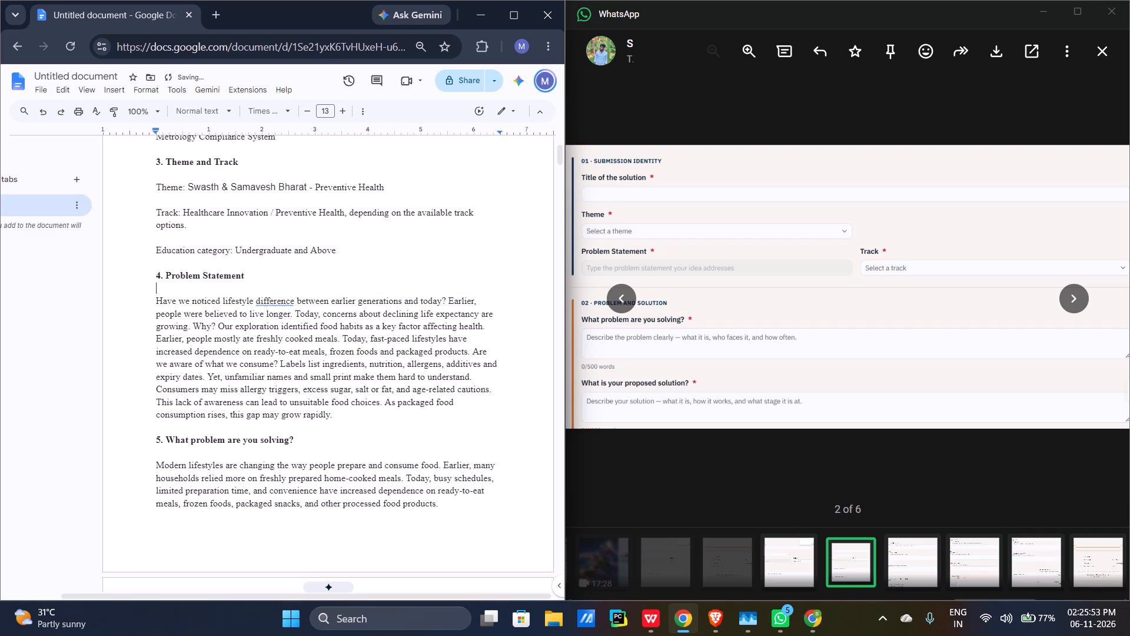
{"action": "scroll", "coordinate": [215, 253], "scroll_direction": "up", "scroll_amount": 1}
{"action": "scroll", "coordinate": [301, 310], "scroll_direction": "up", "scroll_amount": 1}
{"action": "scroll", "coordinate": [353, 330], "scroll_direction": "up", "scroll_amount": 1}
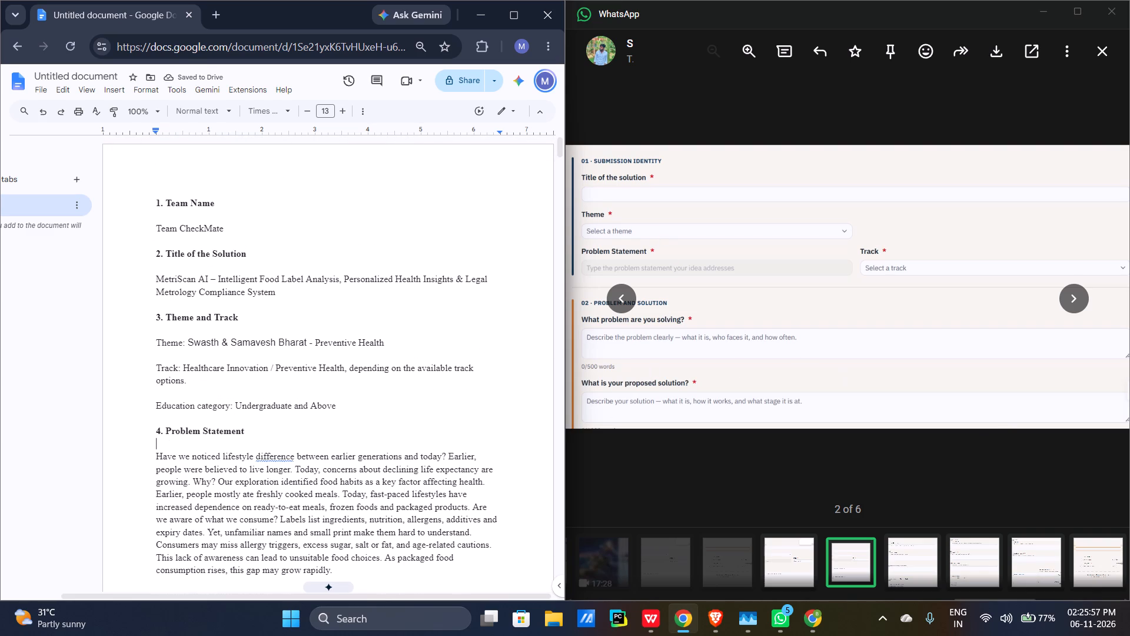
{"action": "scroll", "coordinate": [397, 404], "scroll_direction": "down", "scroll_amount": 3}
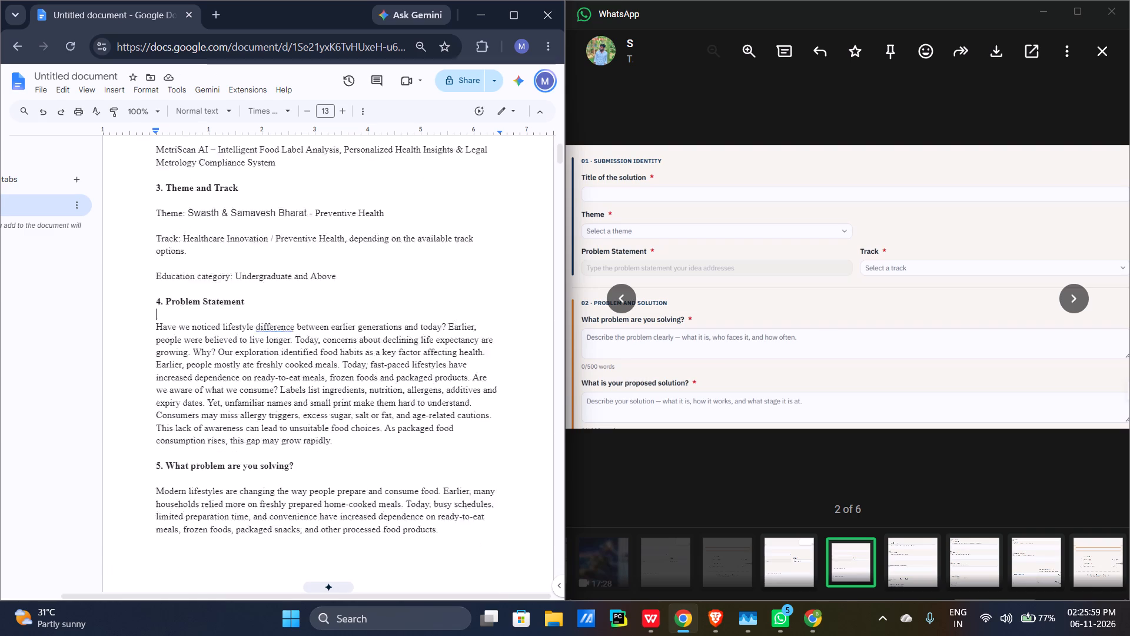
{"action": "scroll", "coordinate": [385, 419], "scroll_direction": "down", "scroll_amount": 1}
{"action": "scroll", "coordinate": [282, 515], "scroll_direction": "down", "scroll_amount": 1}
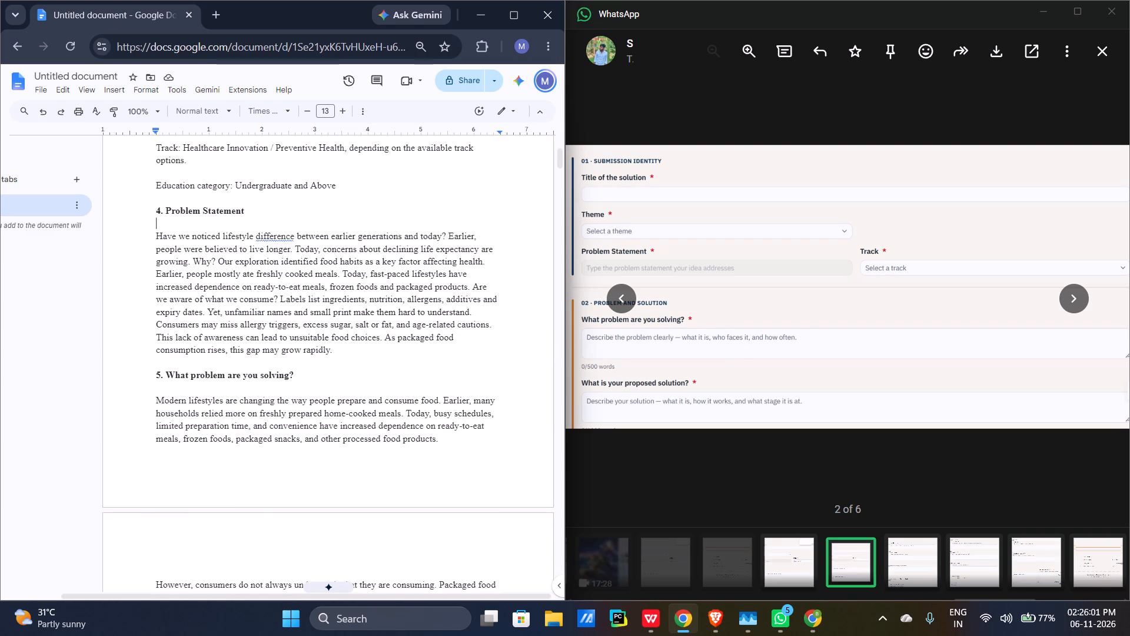
{"action": "scroll", "coordinate": [282, 515], "scroll_direction": "down", "scroll_amount": 3}
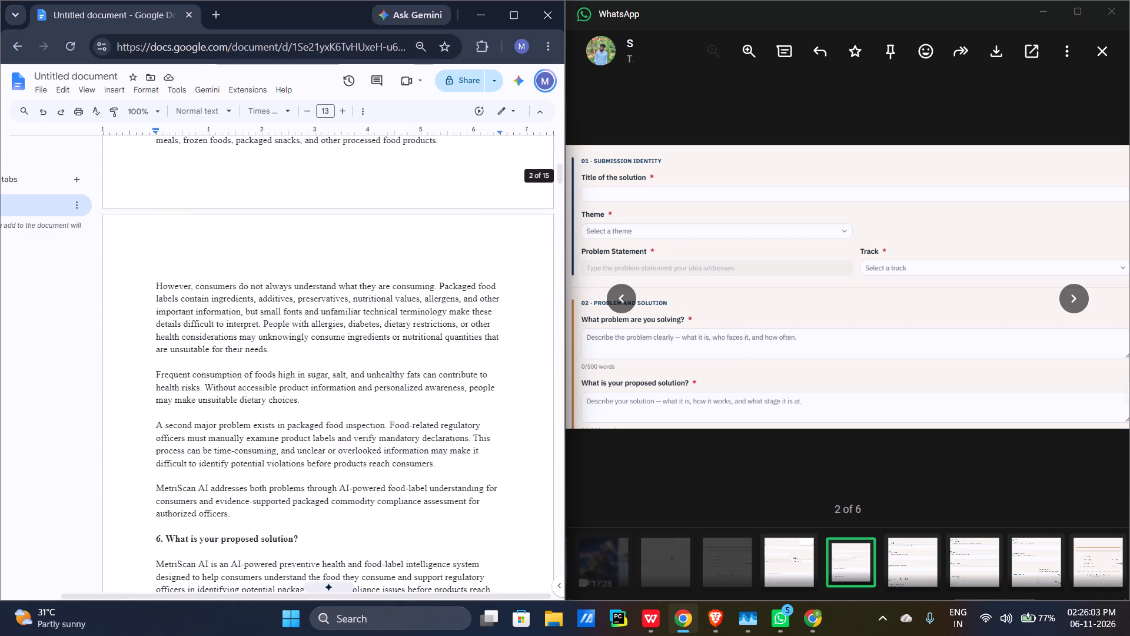
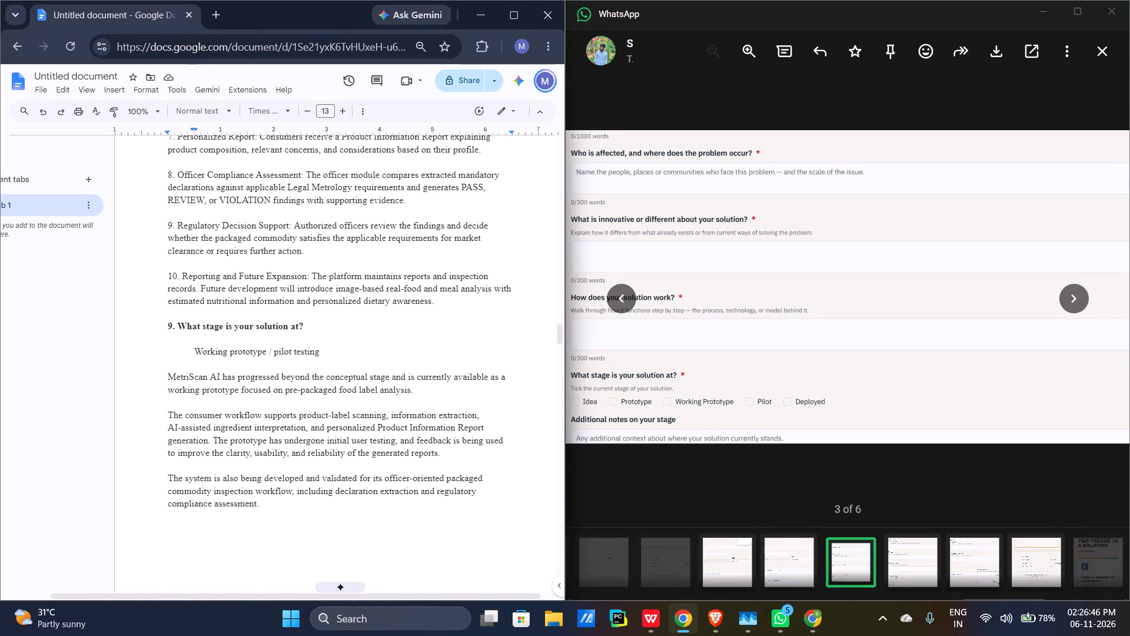
Insert a line break below "Working prototype / pilot testing" in the answer to "What stage is your solution at?".
{"action": "scroll", "coordinate": [361, 405], "scroll_direction": "down", "scroll_amount": 2}
{"action": "scroll", "coordinate": [361, 405], "scroll_direction": "up", "scroll_amount": 1}
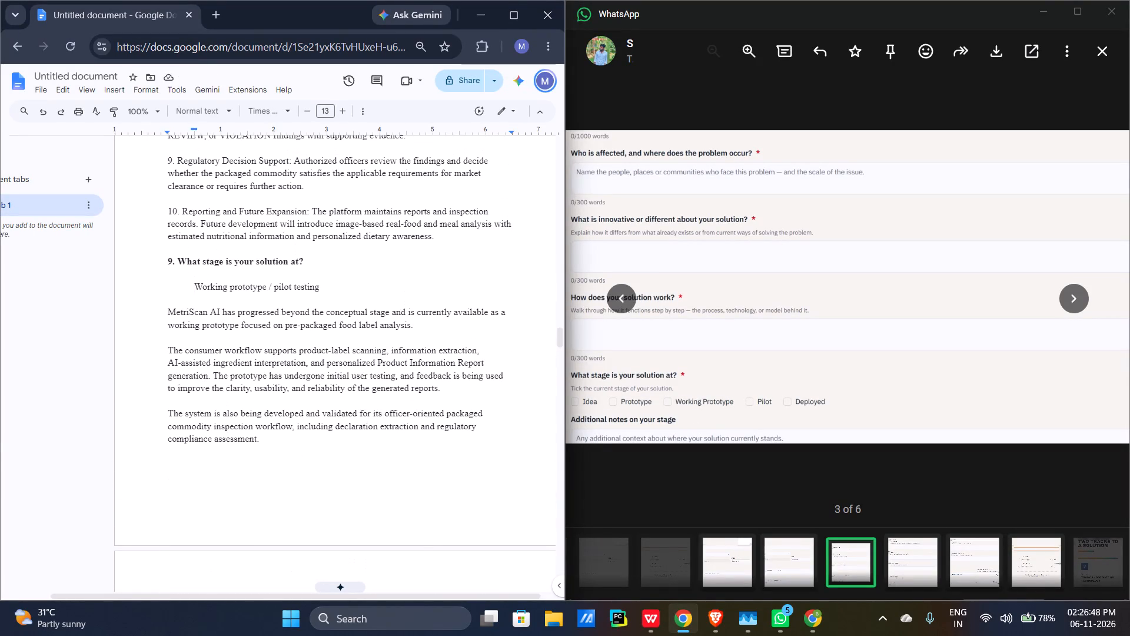
{"action": "left_click", "coordinate": [337, 293]}
{"action": "key", "text": "shift+Return"}
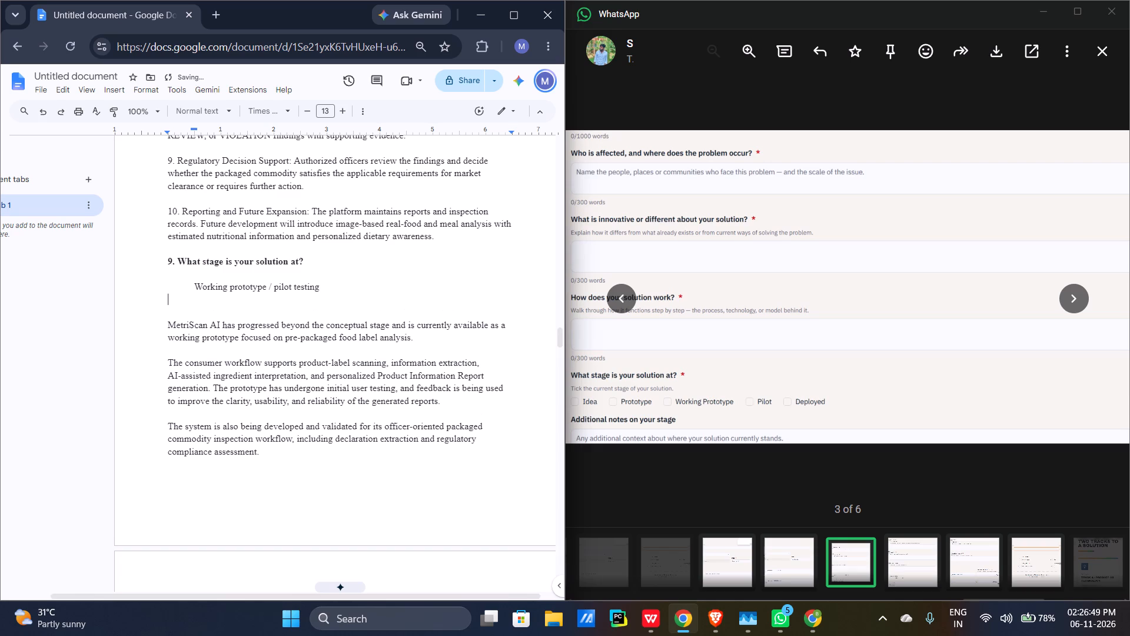
Add the bold subheading "Additional notes on your stage" under question 9, directly above the paragraph on MetriScan AI's progress beyond the conceptual stage.
{"action": "key", "text": "Down"}
{"action": "type", "text": "Addir"}
{"action": "key", "text": "BackSpace"}
{"action": "type", "text": "tional"}
{"action": "key", "text": "space"}
{"action": "type", "text": "notes on your stage"}
{"action": "left_click_drag", "start_coordinate": [295, 310], "coordinate": [280, 311]}
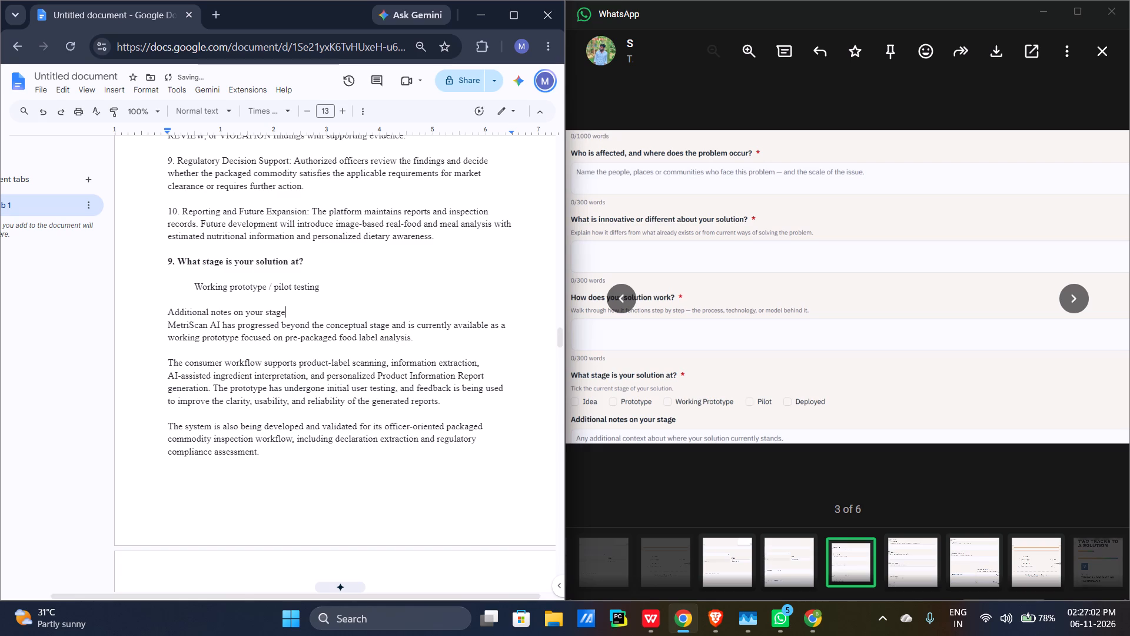
{"action": "left_click_drag", "start_coordinate": [280, 311], "coordinate": [152, 313]}
{"action": "key", "text": "ctrl+b"}
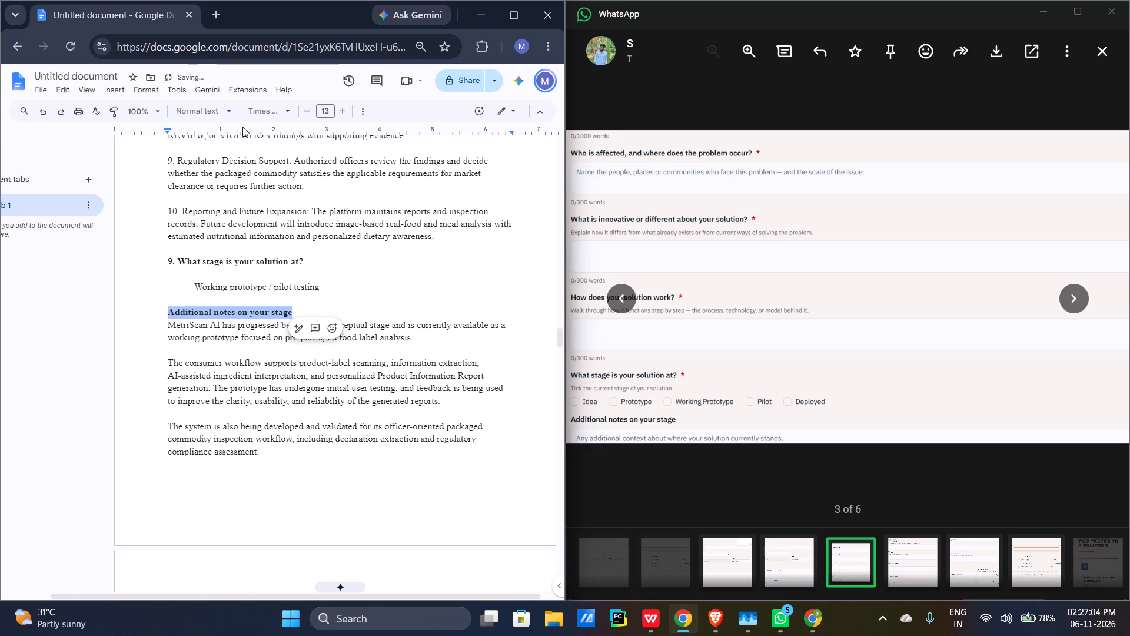
{"action": "left_click", "coordinate": [357, 302]}
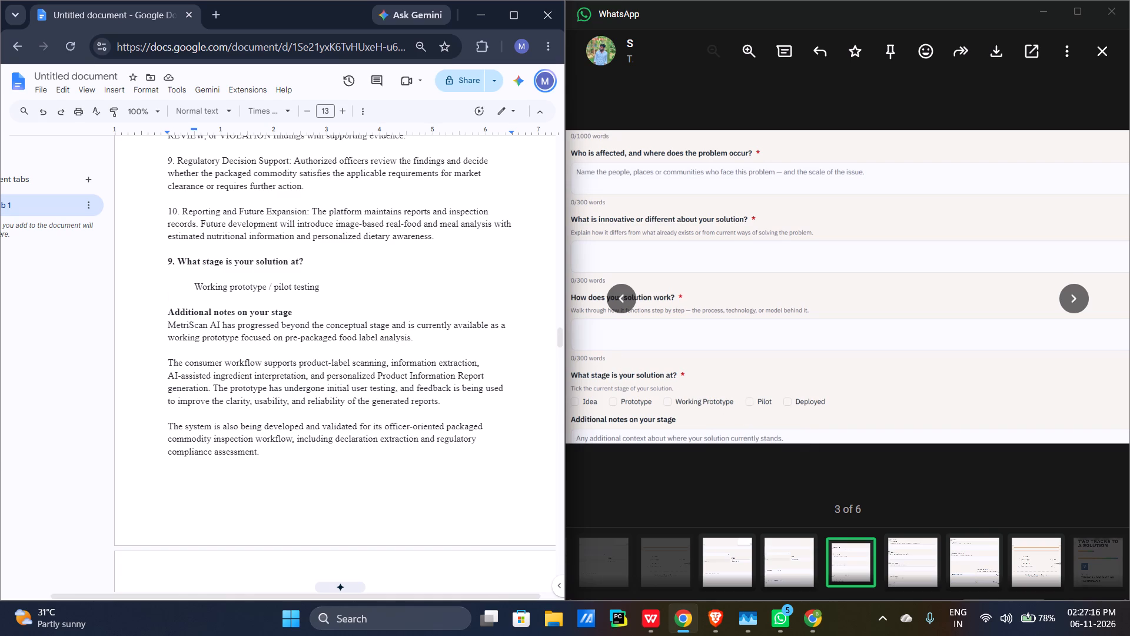
{"action": "left_click", "coordinate": [332, 289]}
{"action": "key", "text": "BackSpace"}
{"action": "key", "text": "BackSpace"}
{"action": "key", "text": "BackSpace"}
{"action": "key", "text": "BackSpace"}
{"action": "key", "text": "BackSpace"}
{"action": "key", "text": "BackSpace"}
{"action": "key", "text": "BackSpace"}
{"action": "key", "text": "Left"}
{"action": "key", "text": "Left"}
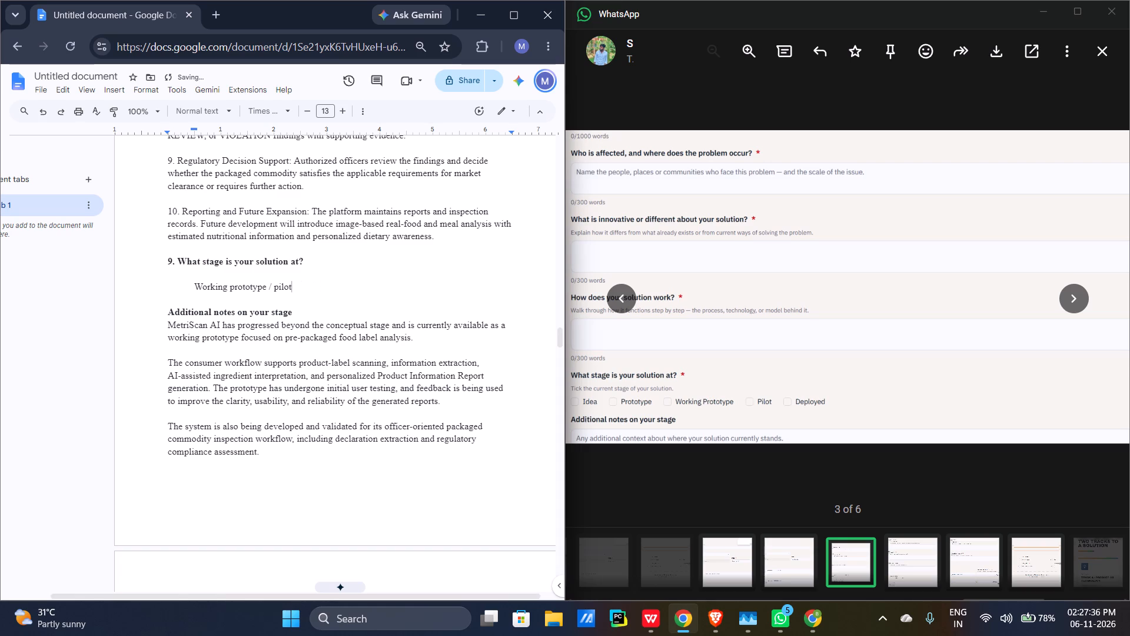
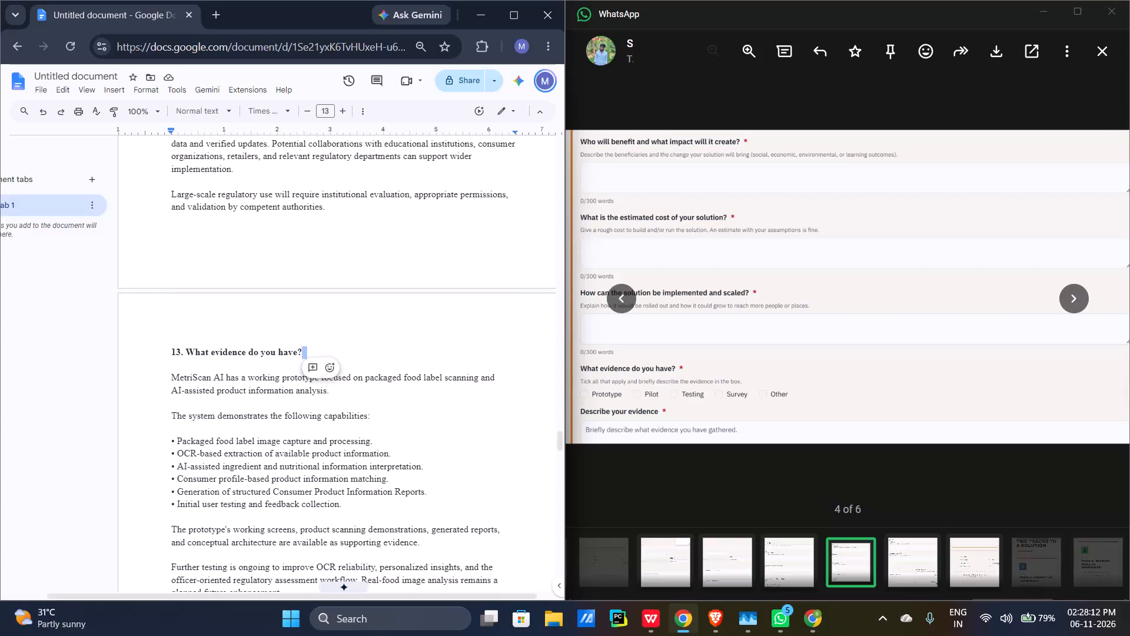
Add the evidence option "Prototype" as an indented bold line under the question 13 heading "What evidence do you have?".
{"action": "left_click", "coordinate": [406, 344]}
{"action": "key", "text": "shift+Return"}
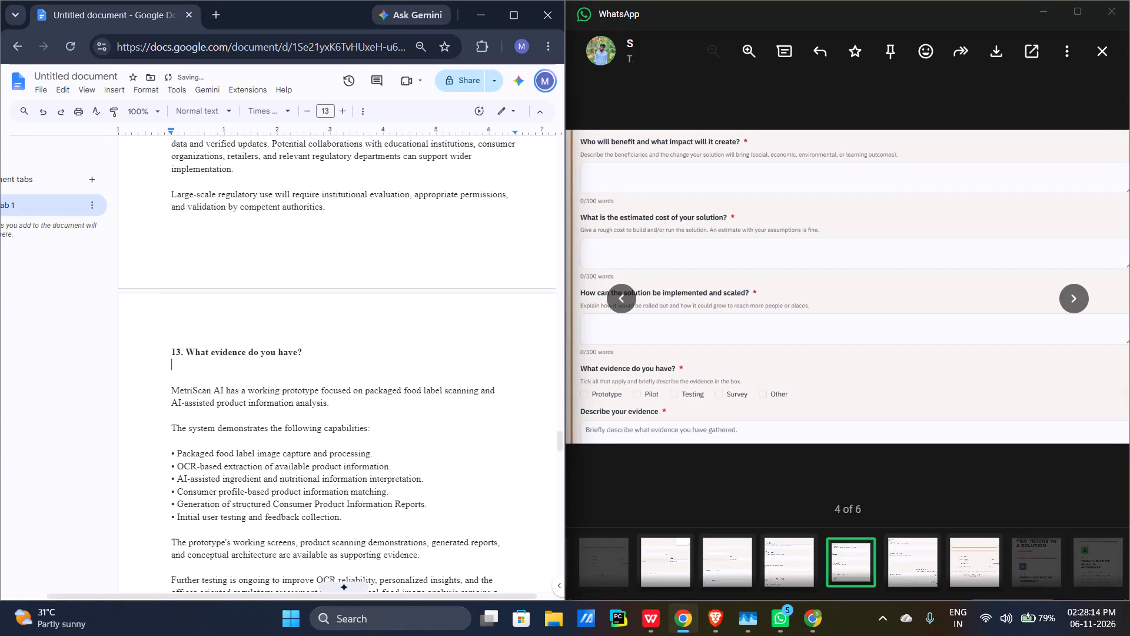
{"action": "key", "text": "shift+Return"}
{"action": "key", "text": "Tab"}
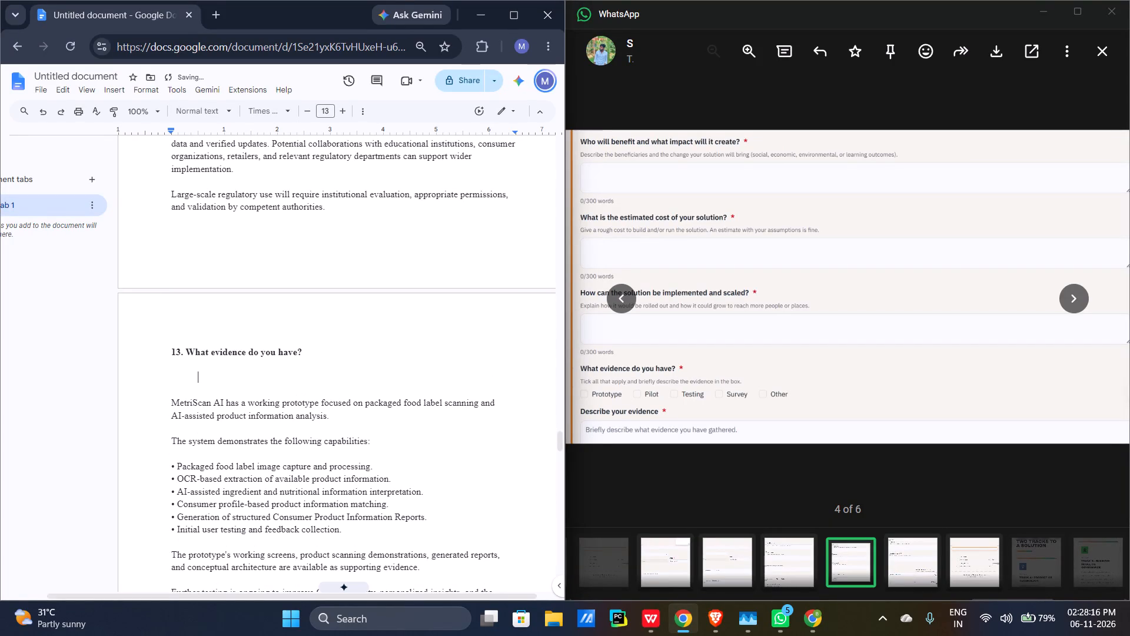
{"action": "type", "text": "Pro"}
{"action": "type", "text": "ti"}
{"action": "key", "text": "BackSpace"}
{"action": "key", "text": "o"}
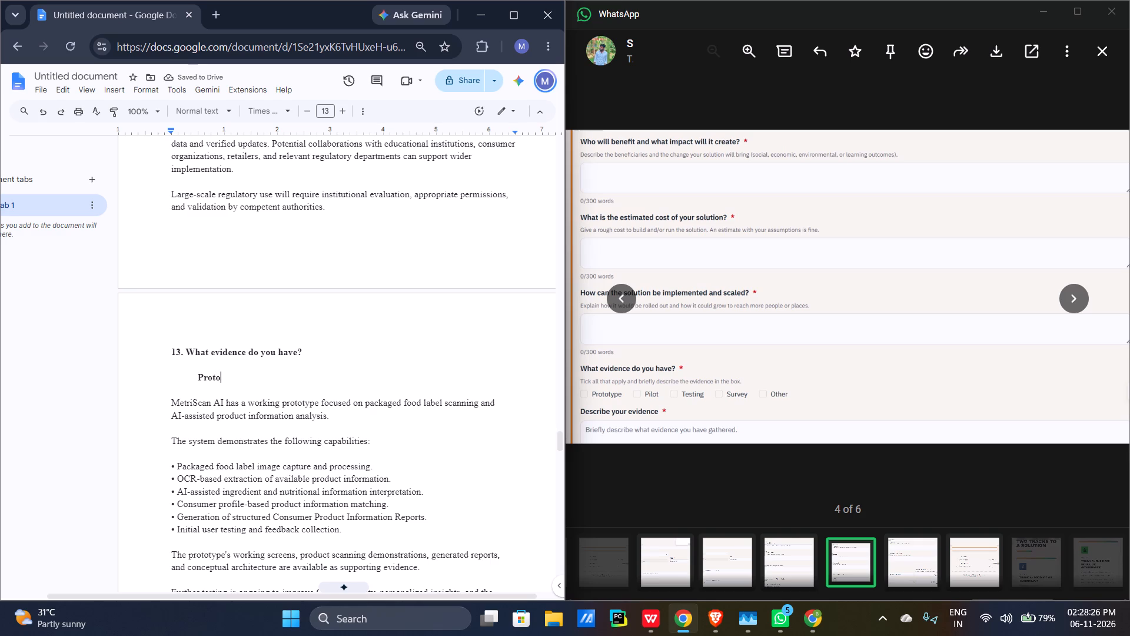
Complete the bold indented answer "Prototype" under question 13, "What evidence do you have?".
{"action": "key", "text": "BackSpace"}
{"action": "type", "text": "otype"}
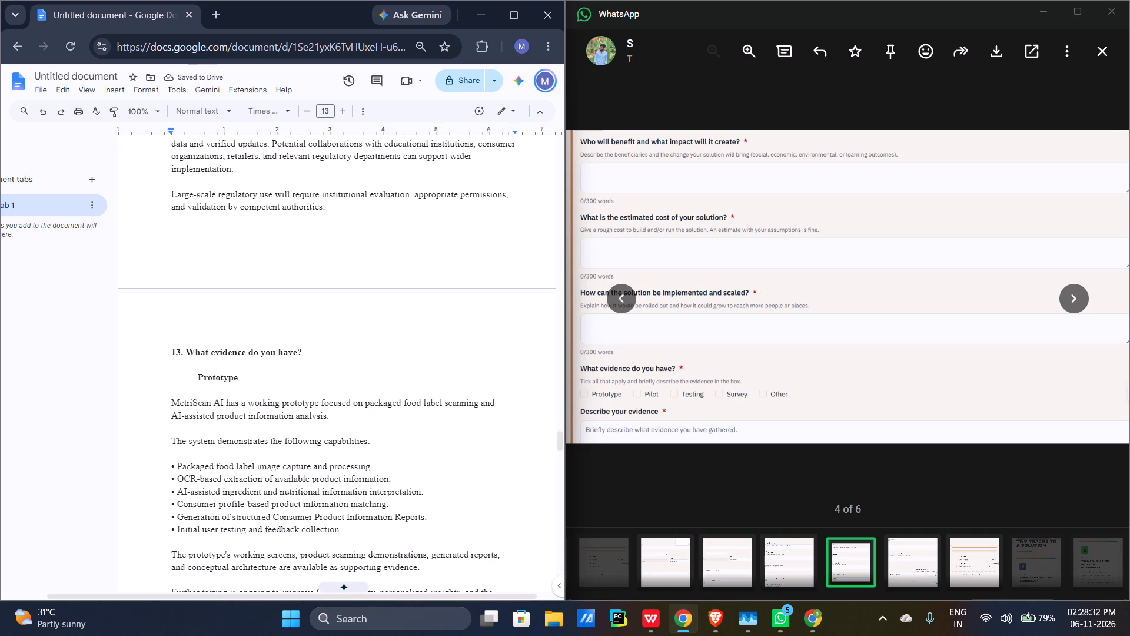
{"action": "key", "text": "space"}
{"action": "key", "text": "BackSpace"}
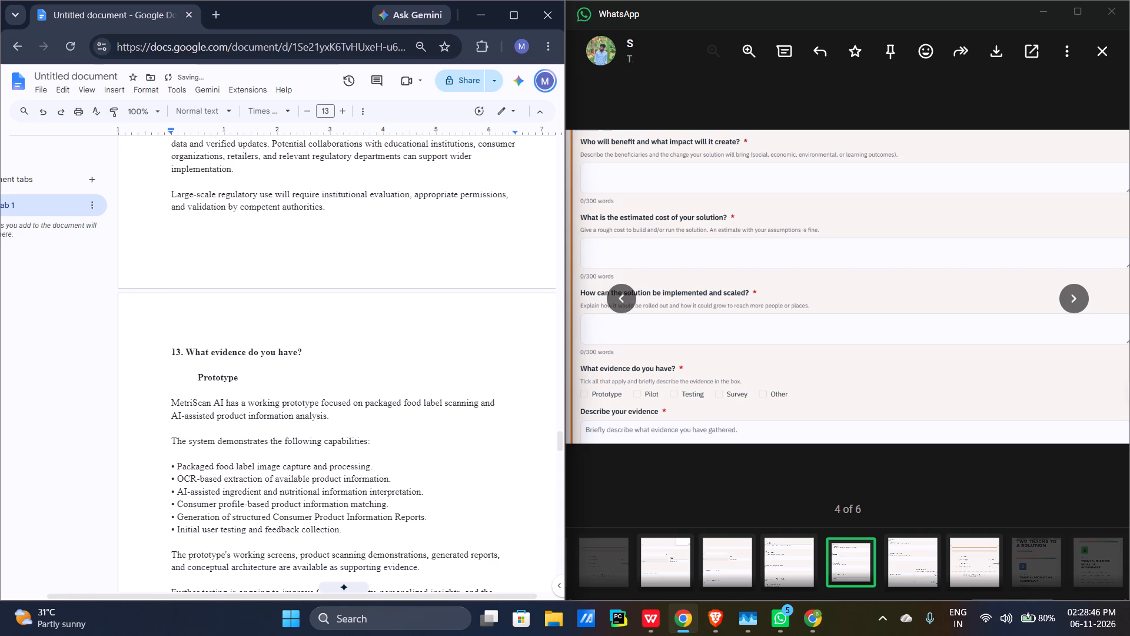
{"action": "scroll", "coordinate": [235, 344], "scroll_direction": "down", "scroll_amount": 1}
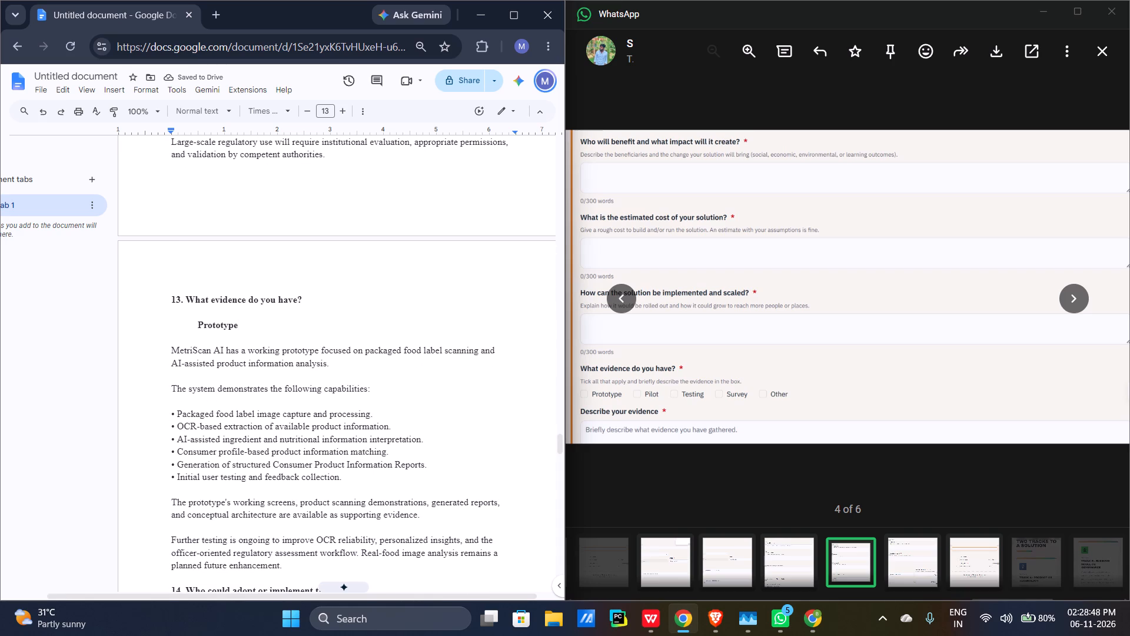
{"action": "left_click_drag", "start_coordinate": [237, 325], "coordinate": [194, 321]}
{"action": "left_click", "coordinate": [295, 317]}
Review the earlier answers in the document, including how the stage answer and its subheading are laid out under question 9.
{"action": "scroll", "coordinate": [251, 261], "scroll_direction": "up", "scroll_amount": 6}
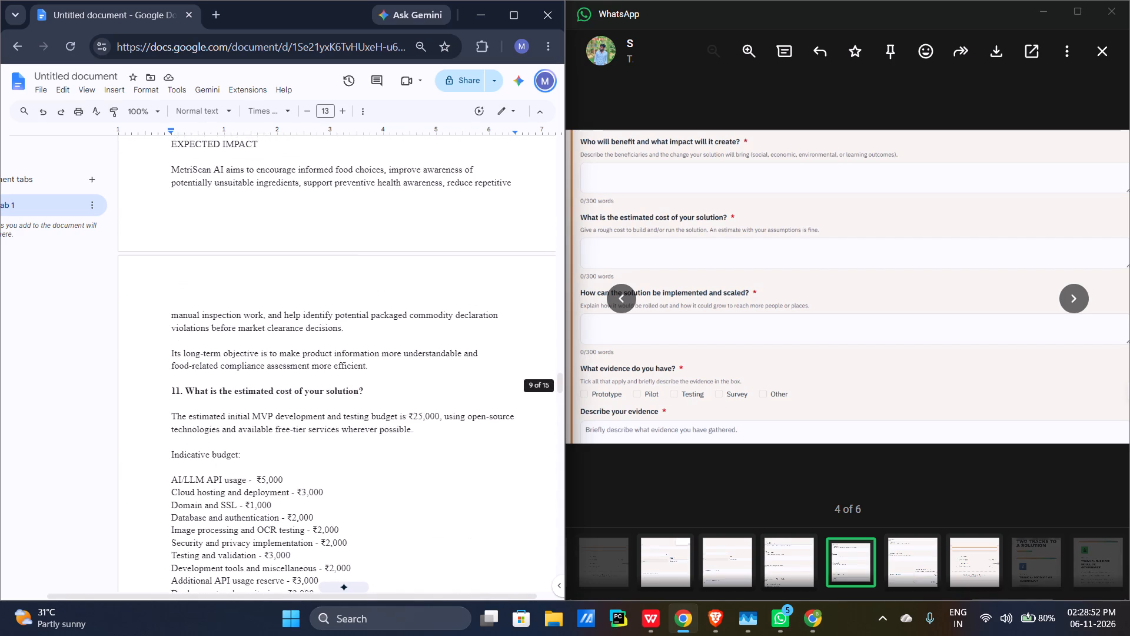
{"action": "scroll", "coordinate": [251, 261], "scroll_direction": "up", "scroll_amount": 8}
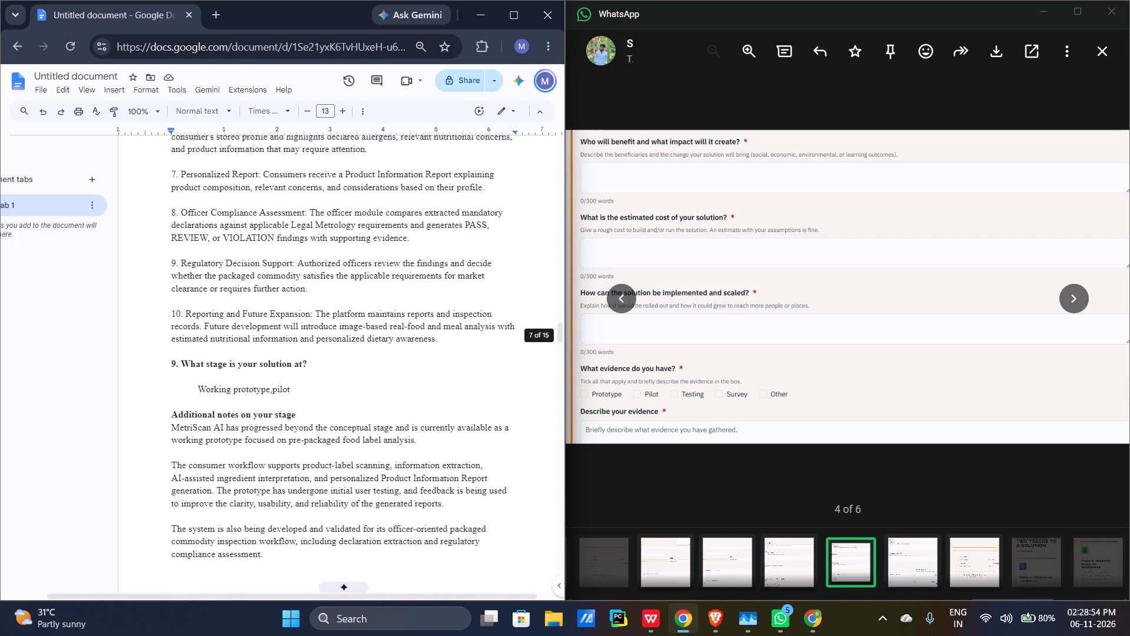
{"action": "scroll", "coordinate": [251, 261], "scroll_direction": "up", "scroll_amount": 7}
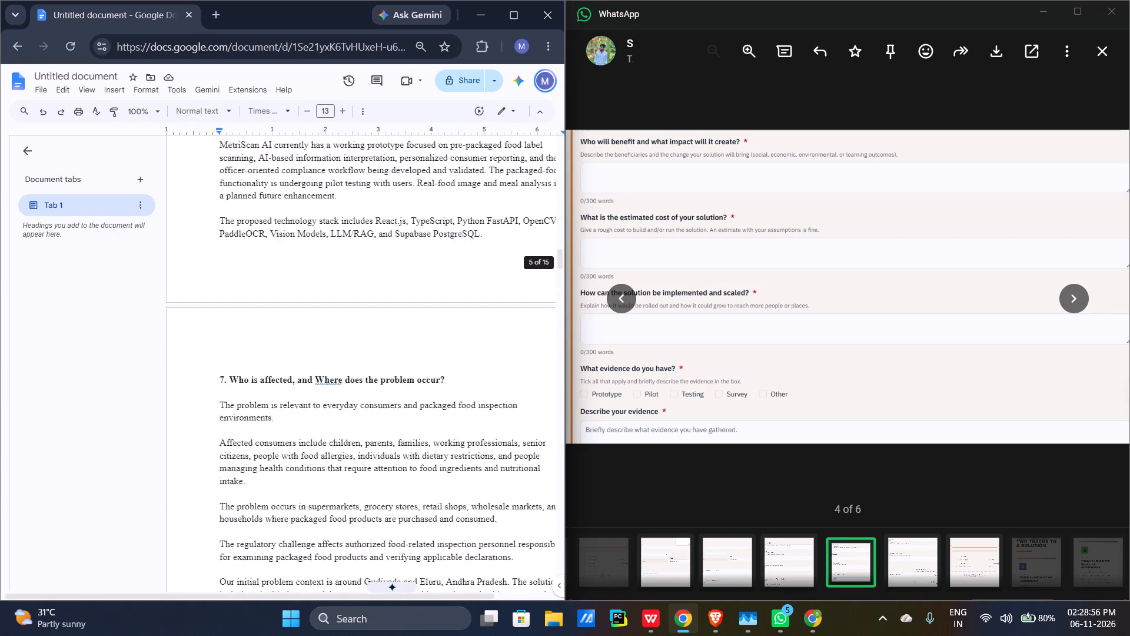
{"action": "scroll", "coordinate": [251, 261], "scroll_direction": "up", "scroll_amount": 1}
{"action": "scroll", "coordinate": [297, 343], "scroll_direction": "up", "scroll_amount": 3}
{"action": "scroll", "coordinate": [297, 343], "scroll_direction": "down", "scroll_amount": 2}
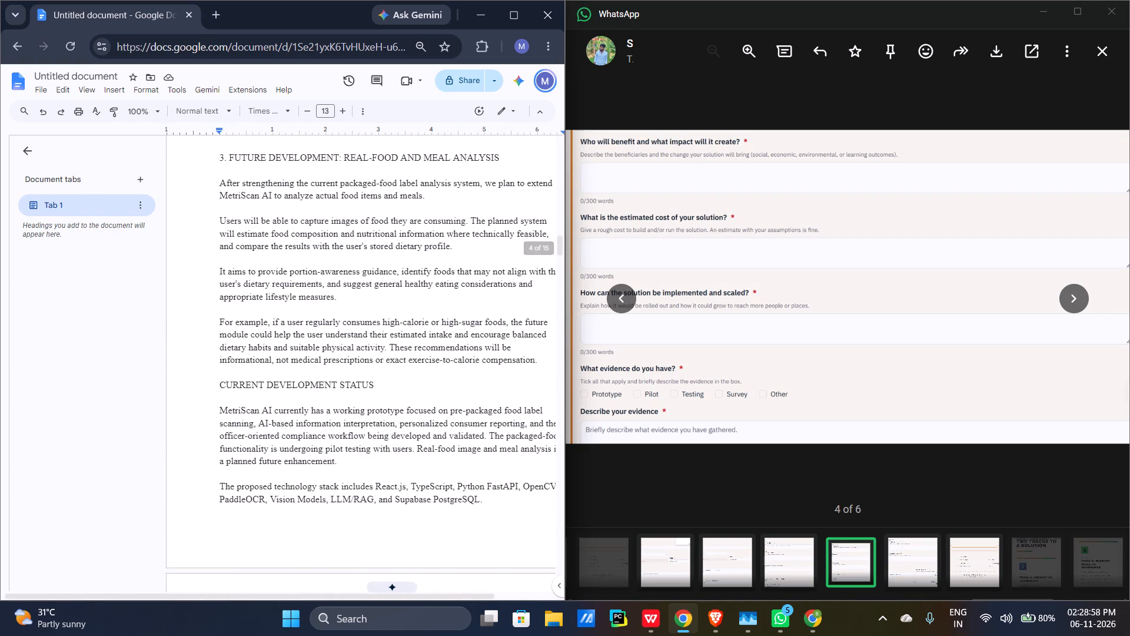
{"action": "scroll", "coordinate": [297, 343], "scroll_direction": "up", "scroll_amount": 2}
{"action": "scroll", "coordinate": [297, 343], "scroll_direction": "down", "scroll_amount": 3}
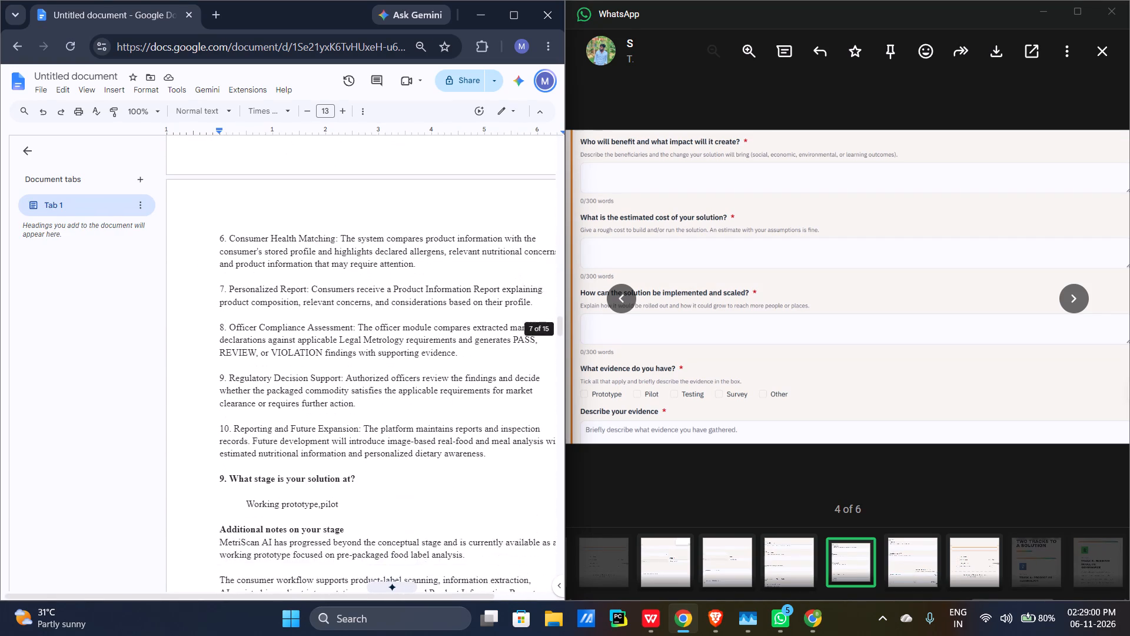
{"action": "scroll", "coordinate": [297, 343], "scroll_direction": "down", "scroll_amount": 2}
{"action": "left_click_drag", "start_coordinate": [348, 412], "coordinate": [251, 421]}
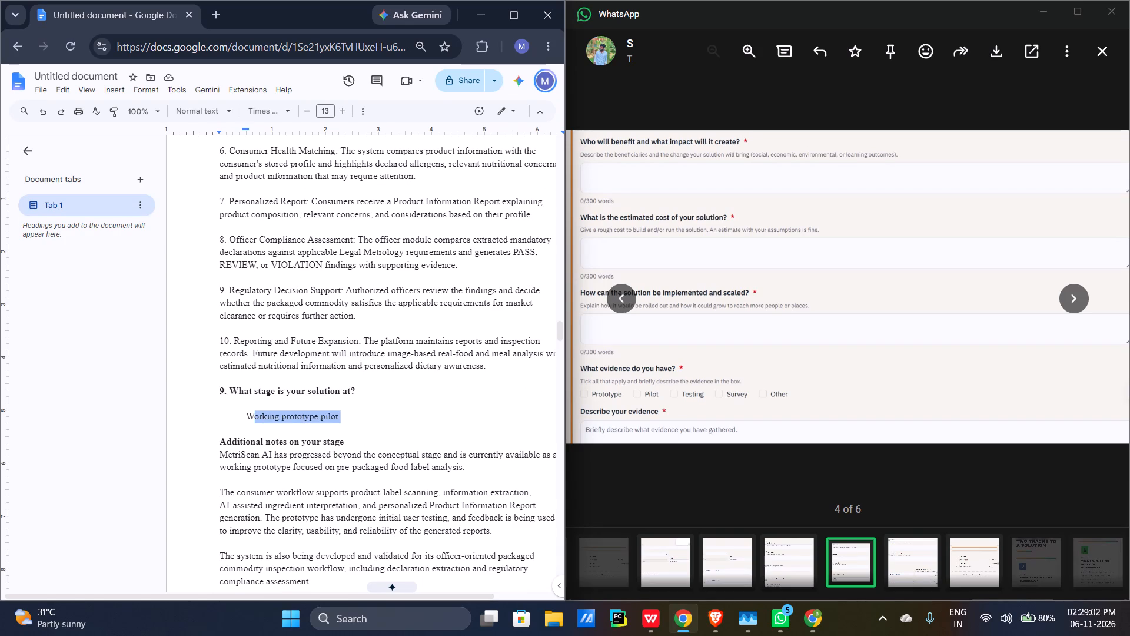
Make the indented stage answer under question 9 bold and remove ",pilot" so it reads "Working prototype".
{"action": "left_click_drag", "start_coordinate": [251, 421], "coordinate": [248, 420]}
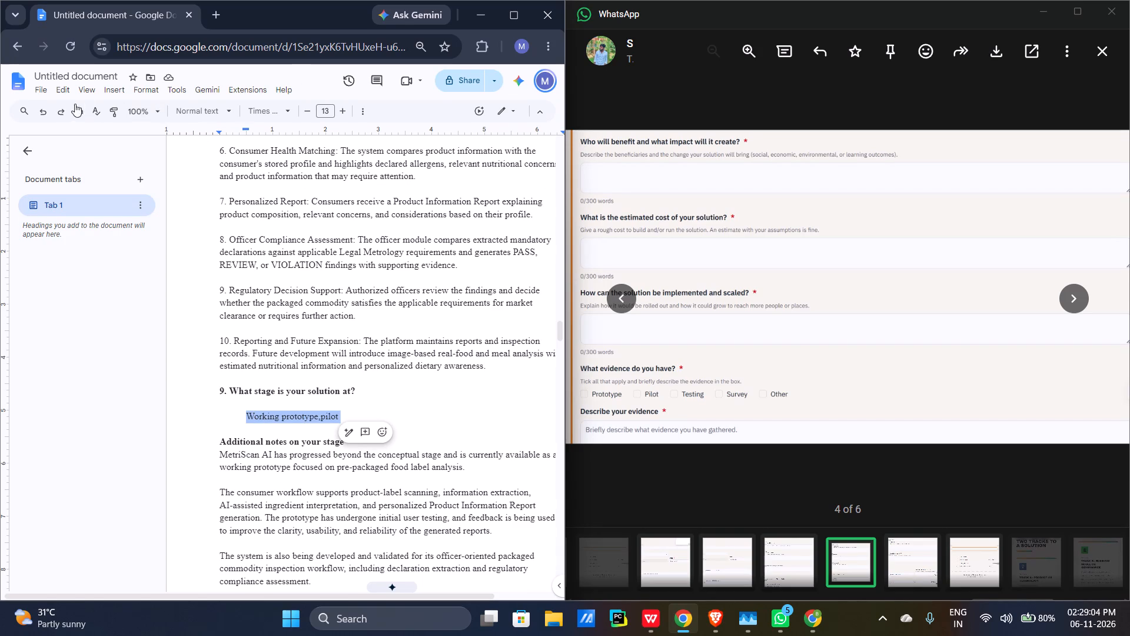
{"action": "key", "text": "ctrl+b"}
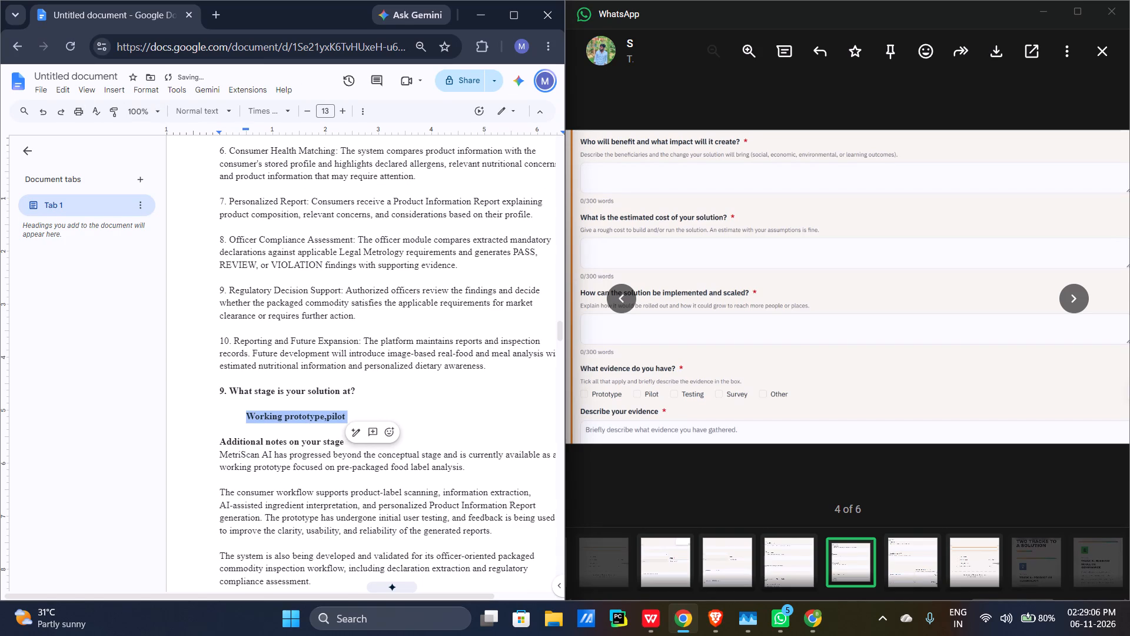
{"action": "left_click", "coordinate": [361, 418]}
{"action": "key", "text": "BackSpace"}
{"action": "key", "text": "BackSpace"}
{"action": "key", "text": "BackSpace"}
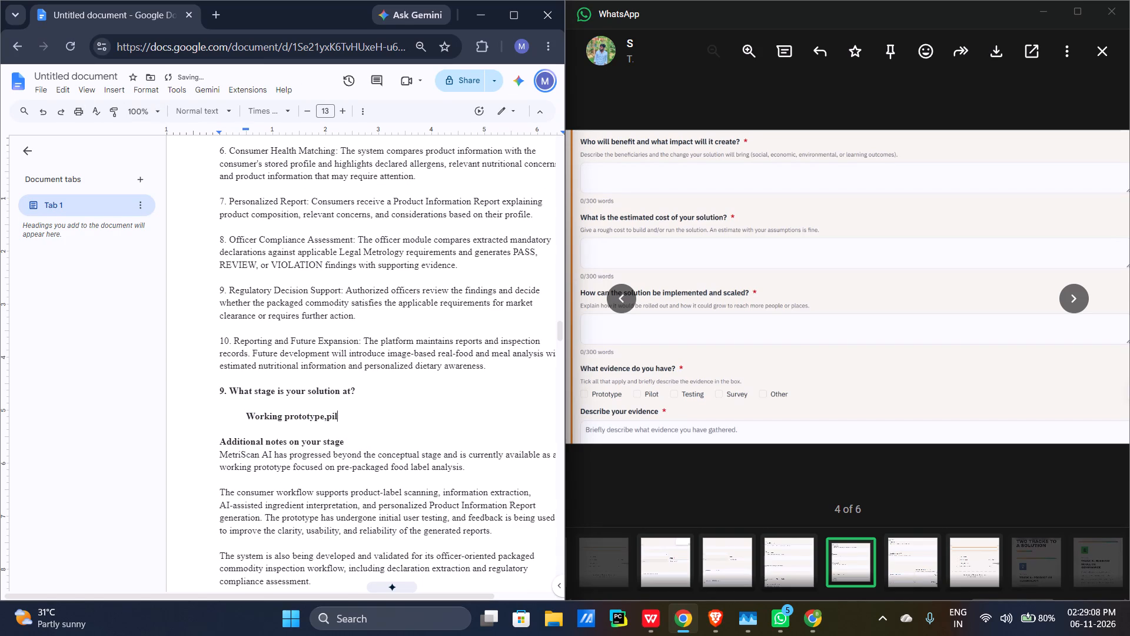
{"action": "key", "text": "BackSpace"}
{"action": "key", "text": "BackSpace"}
{"action": "key", "text": "BackSpace"}
{"action": "key", "text": "BackSpace"}
Add the form's "Describe your evidence" subheading under question 13, between the "Prototype" answer and the MetriScan AI paragraph.
{"action": "scroll", "coordinate": [393, 460], "scroll_direction": "down", "scroll_amount": 7}
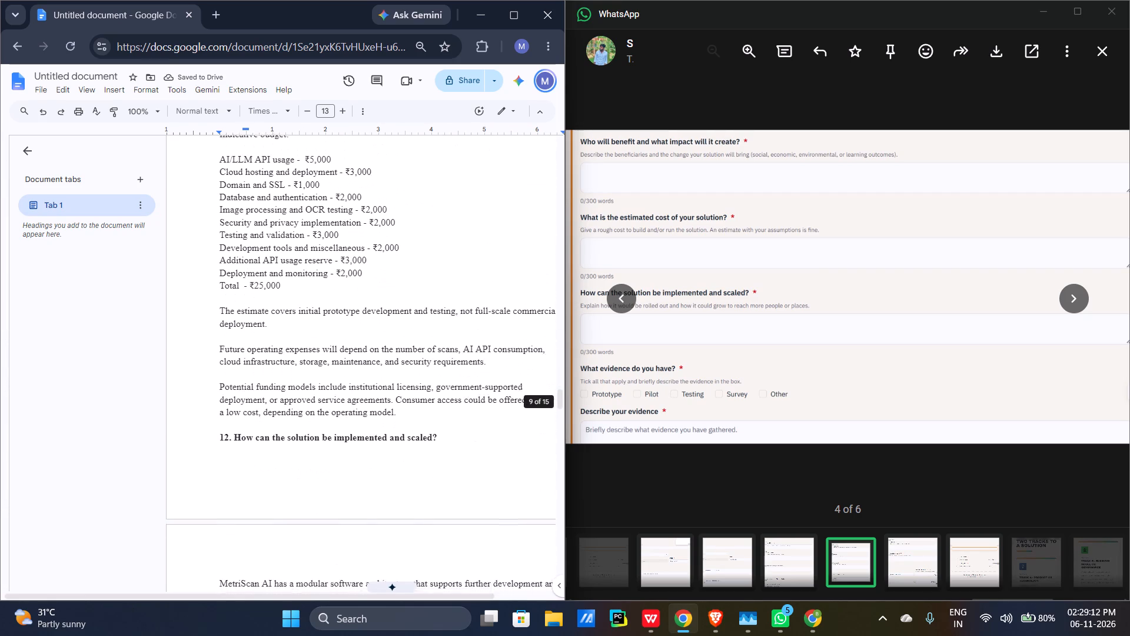
{"action": "scroll", "coordinate": [393, 460], "scroll_direction": "down", "scroll_amount": 2}
{"action": "scroll", "coordinate": [432, 428], "scroll_direction": "down", "scroll_amount": 1}
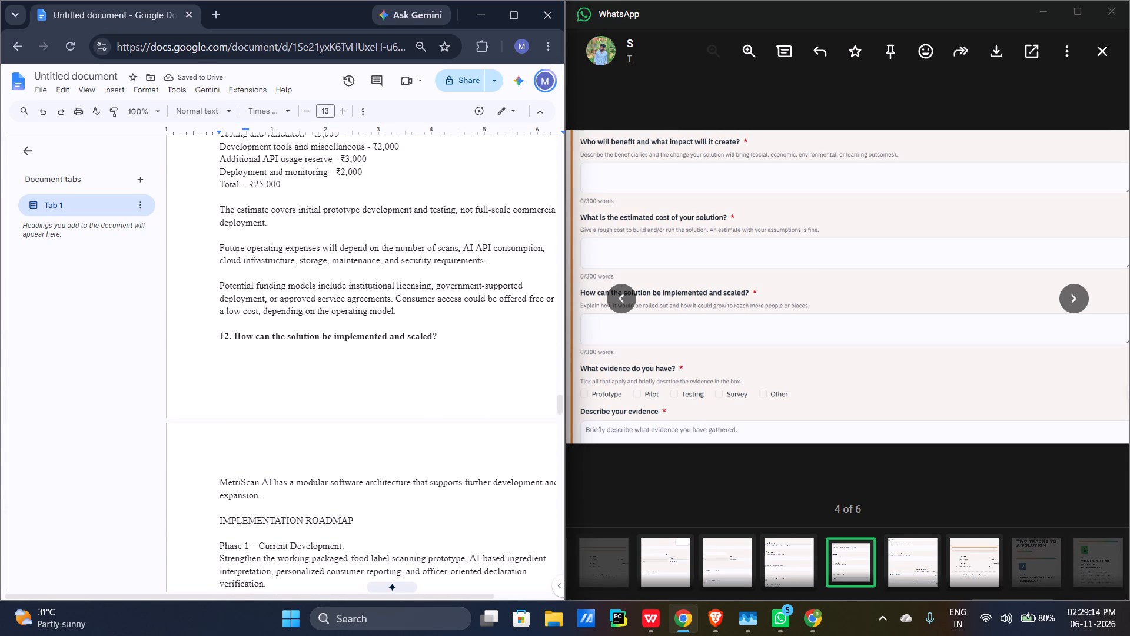
{"action": "scroll", "coordinate": [686, 383], "scroll_direction": "down", "scroll_amount": 1}
{"action": "scroll", "coordinate": [315, 452], "scroll_direction": "down", "scroll_amount": 3}
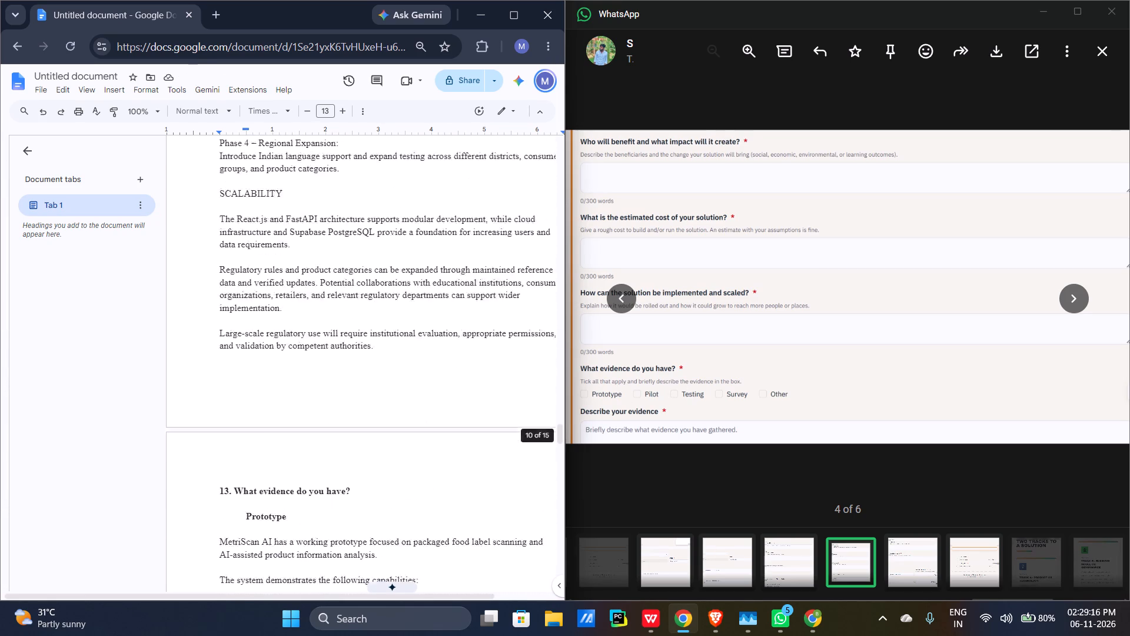
{"action": "scroll", "coordinate": [315, 452], "scroll_direction": "down", "scroll_amount": 2}
{"action": "scroll", "coordinate": [391, 402], "scroll_direction": "down", "scroll_amount": 1}
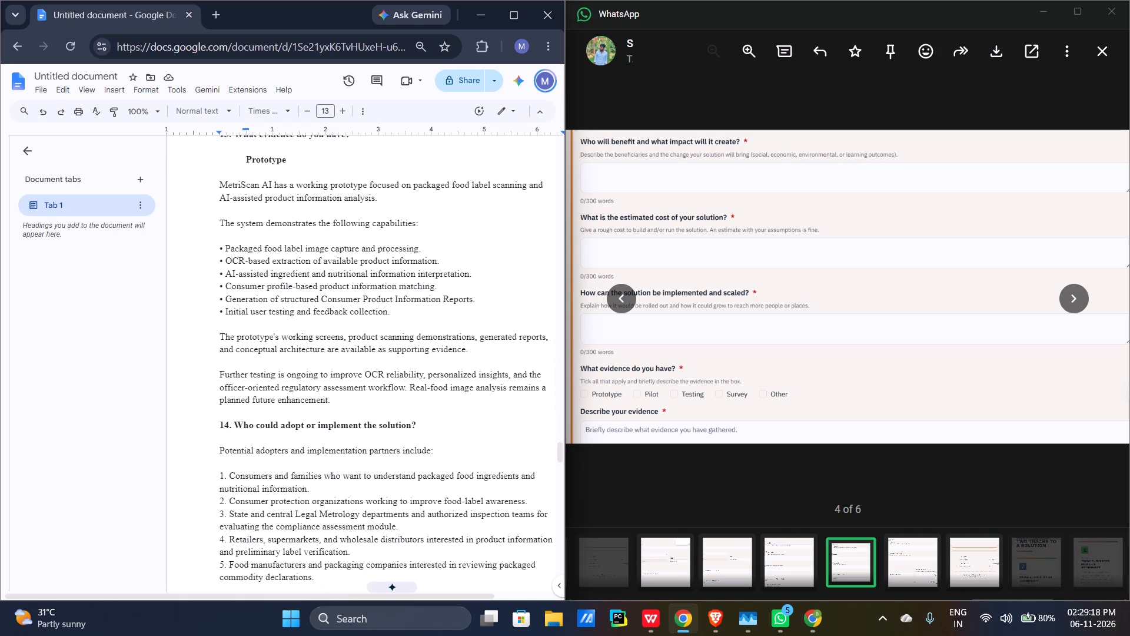
{"action": "scroll", "coordinate": [391, 402], "scroll_direction": "down", "scroll_amount": 1}
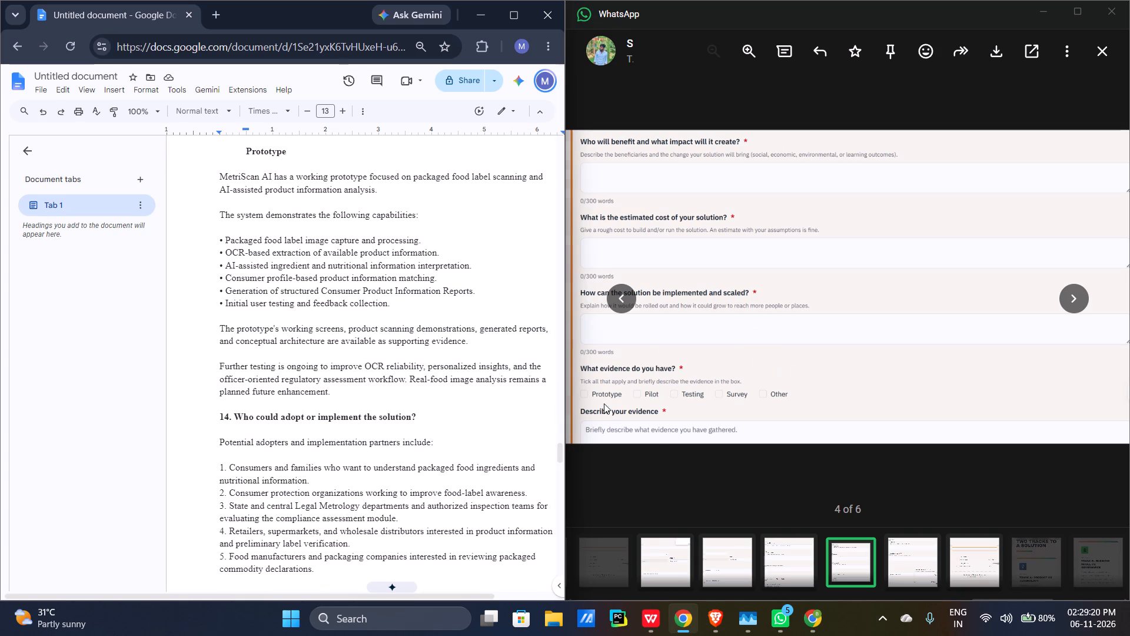
{"action": "scroll", "coordinate": [340, 353], "scroll_direction": "up", "scroll_amount": 1}
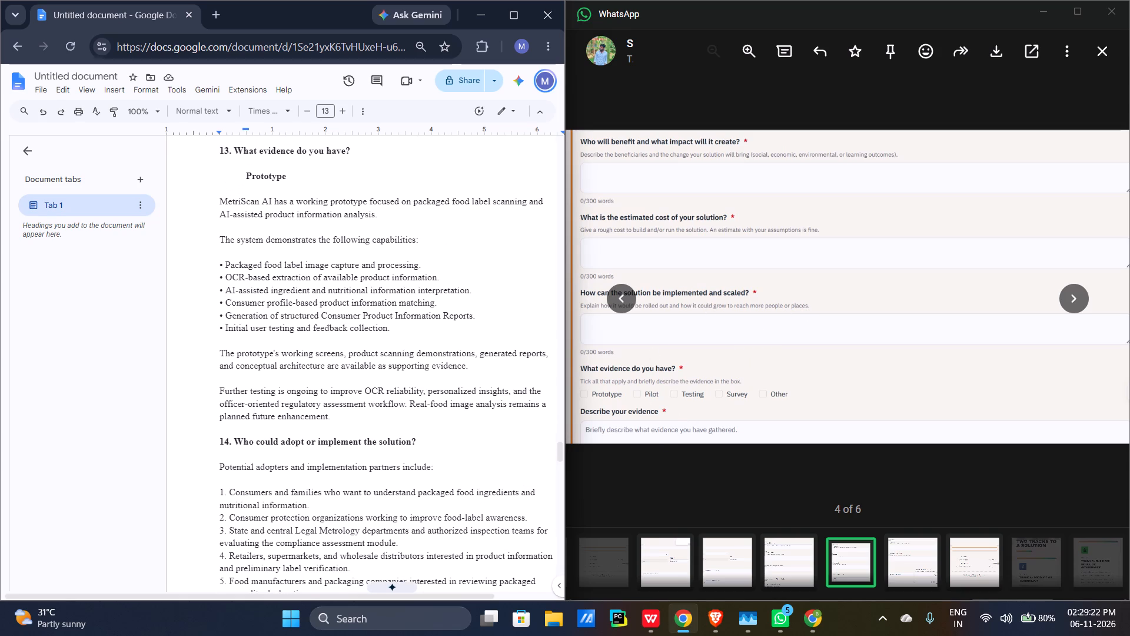
{"action": "scroll", "coordinate": [340, 353], "scroll_direction": "up", "scroll_amount": 1}
{"action": "left_click", "coordinate": [335, 287]}
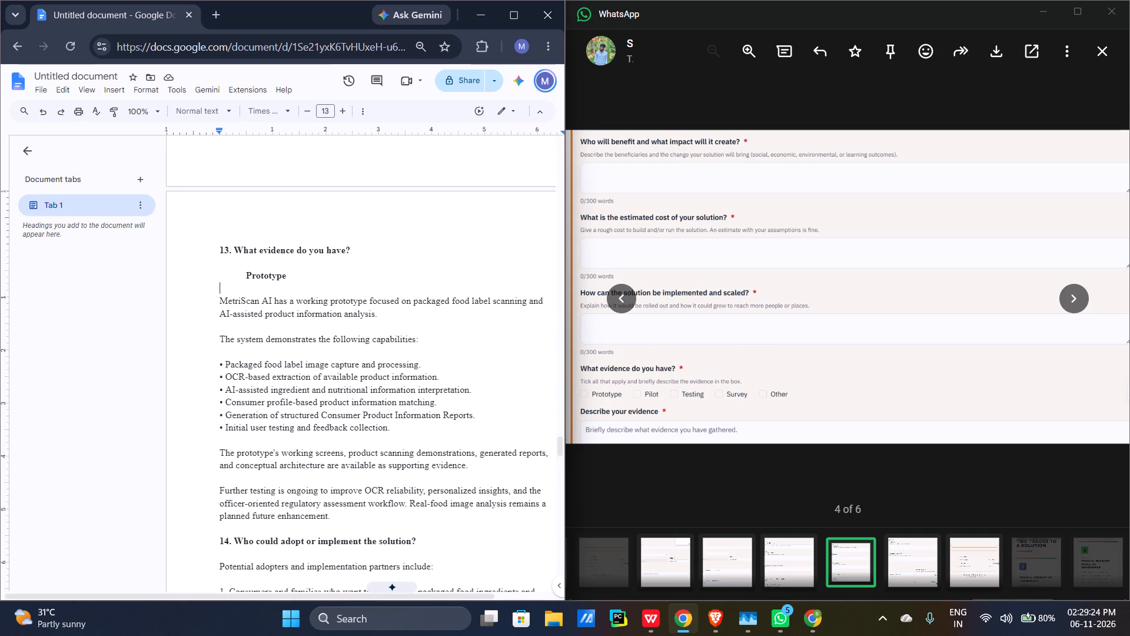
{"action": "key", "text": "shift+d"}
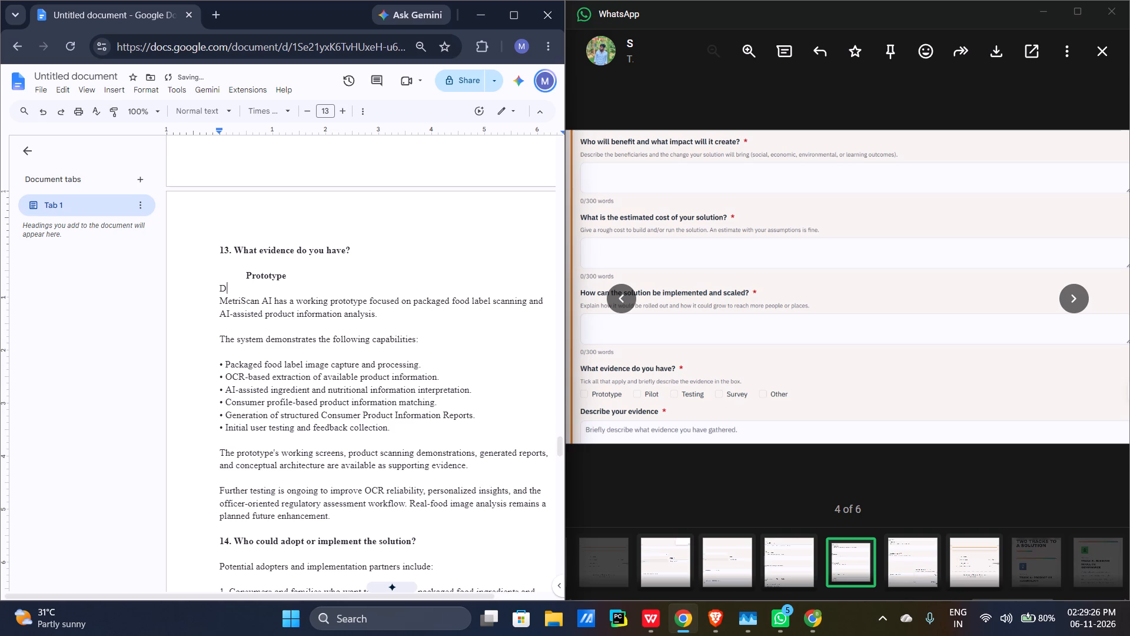
Add the bold subheading "Describe your evidence" under question 13, below "Prototype" and directly above the paragraph on MetriScan AI's working prototype.
{"action": "key", "text": "shift+Return"}
{"action": "key", "text": "BackSpace"}
{"action": "key", "text": "BackSpace"}
{"action": "key", "text": "shift+Return"}
{"action": "type", "text": "Desv"}
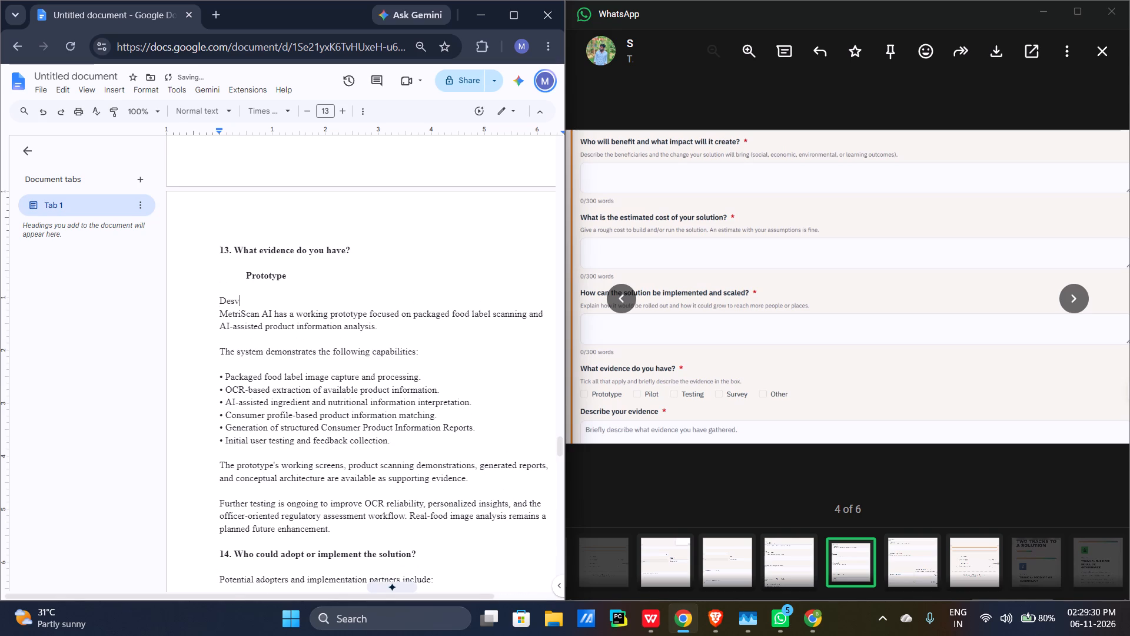
{"action": "key", "text": "BackSpace"}
{"action": "key", "text": "c"}
{"action": "type", "text": "rive"}
{"action": "key", "text": "BackSpace"}
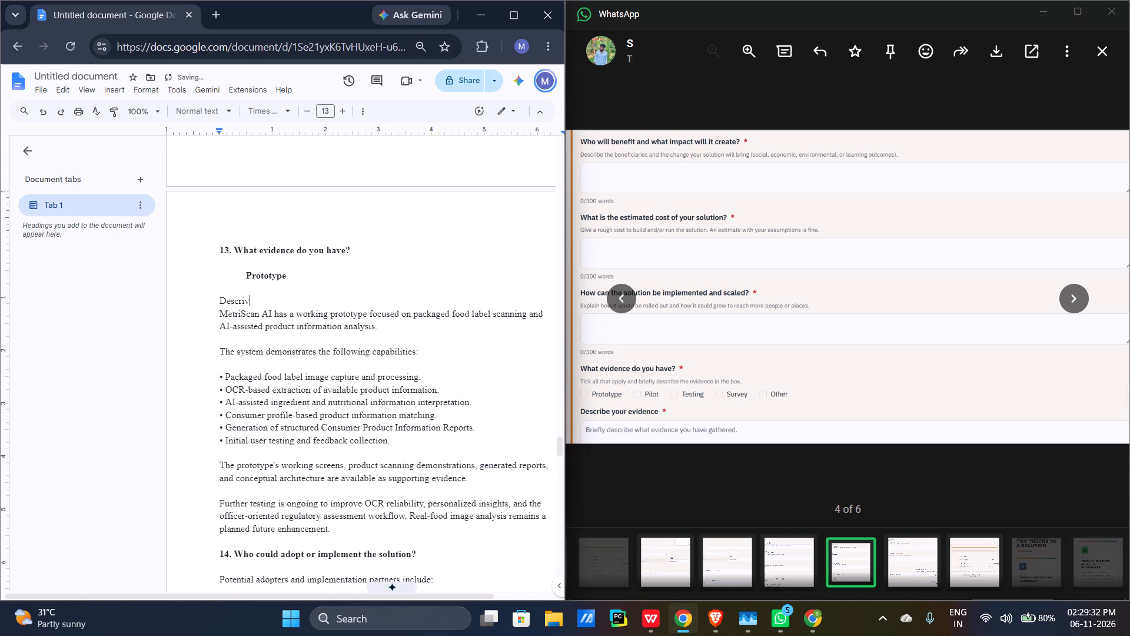
{"action": "key", "text": "BackSpace"}
{"action": "type", "text": "be your"}
{"action": "key", "text": "space"}
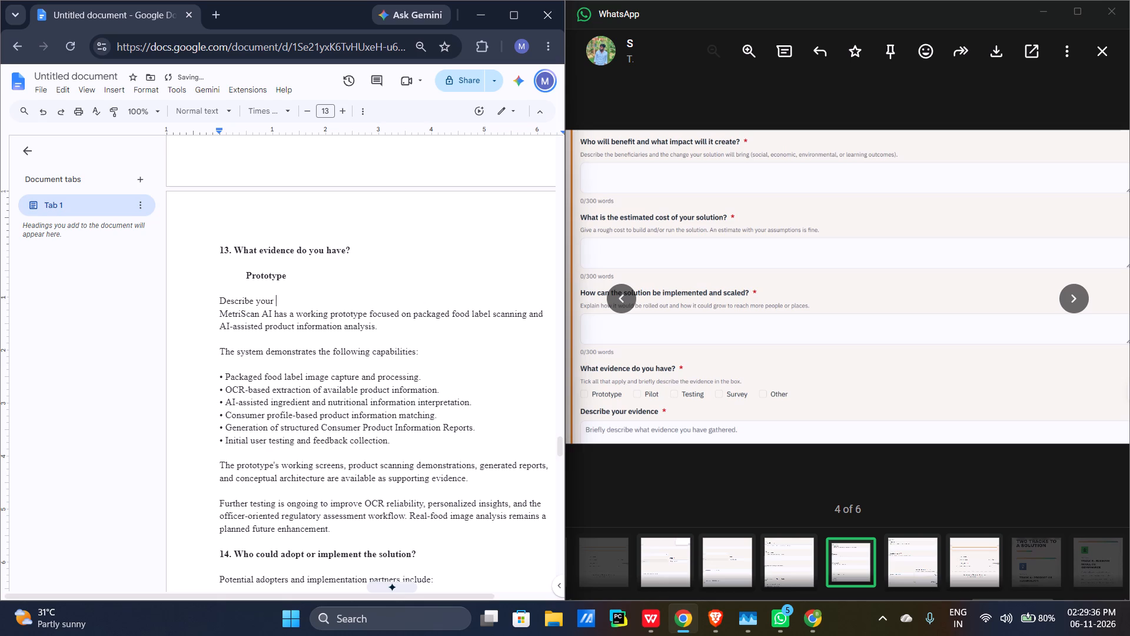
{"action": "type", "text": "evide"}
{"action": "type", "text": "nce"}
{"action": "key", "text": "space"}
{"action": "left_click_drag", "start_coordinate": [313, 296], "coordinate": [238, 313]}
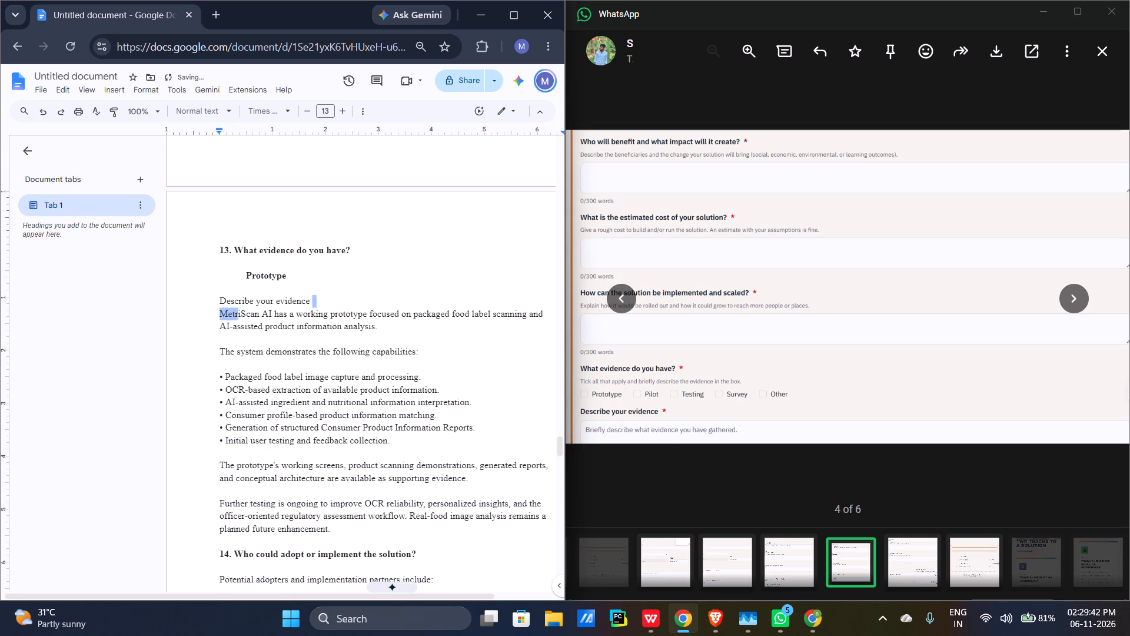
{"action": "left_click_drag", "start_coordinate": [238, 313], "coordinate": [218, 302]}
{"action": "key", "text": "ctrl+b"}
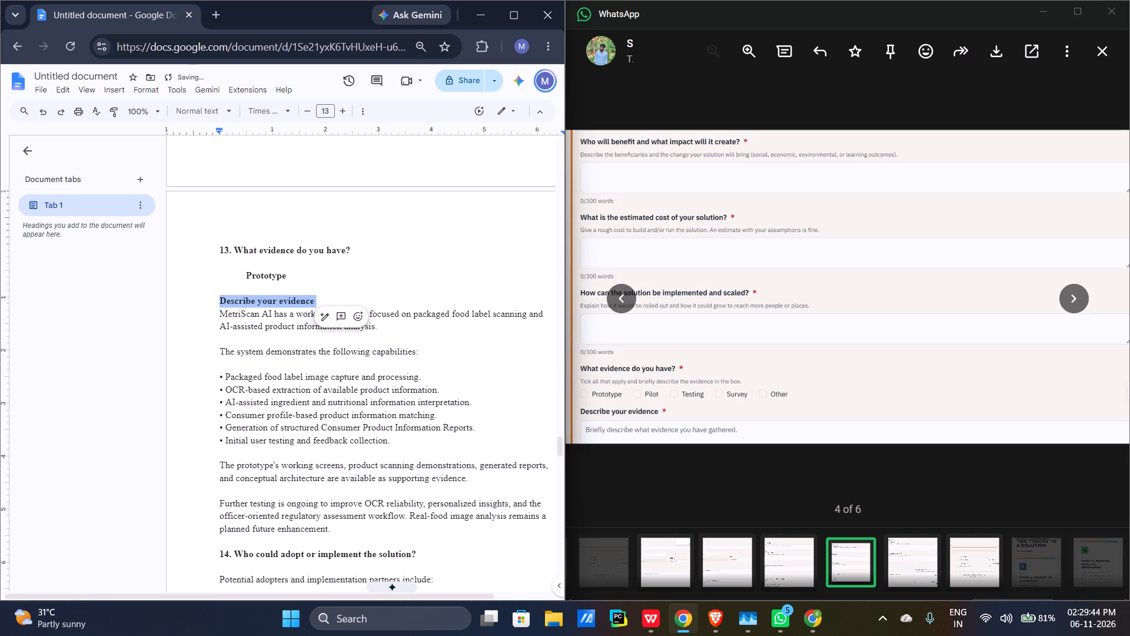
{"action": "left_click", "coordinate": [403, 403]}
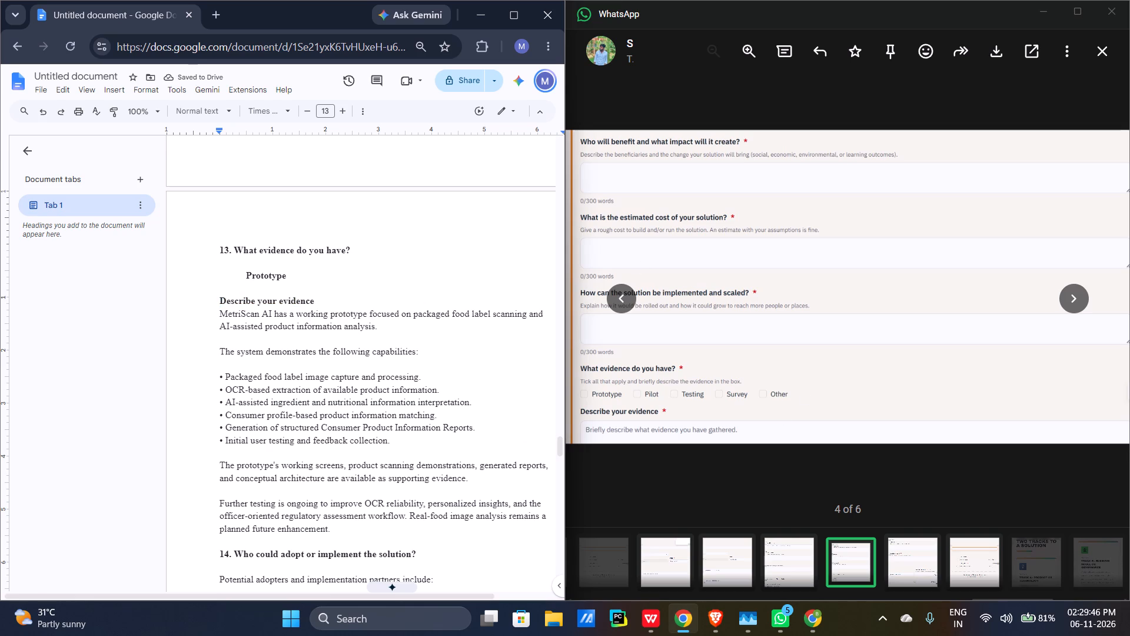
Review the rest of the evidence answer and question 14 on who could adopt or implement the solution.
{"action": "scroll", "coordinate": [391, 372], "scroll_direction": "down", "scroll_amount": 1}
{"action": "scroll", "coordinate": [483, 414], "scroll_direction": "down", "scroll_amount": 1}
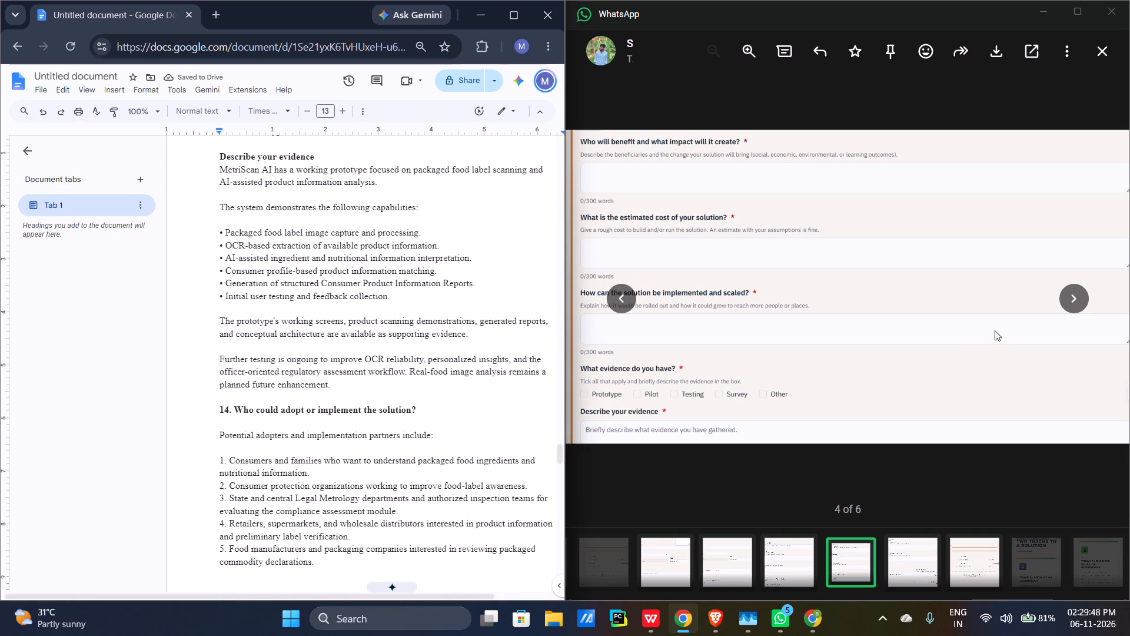
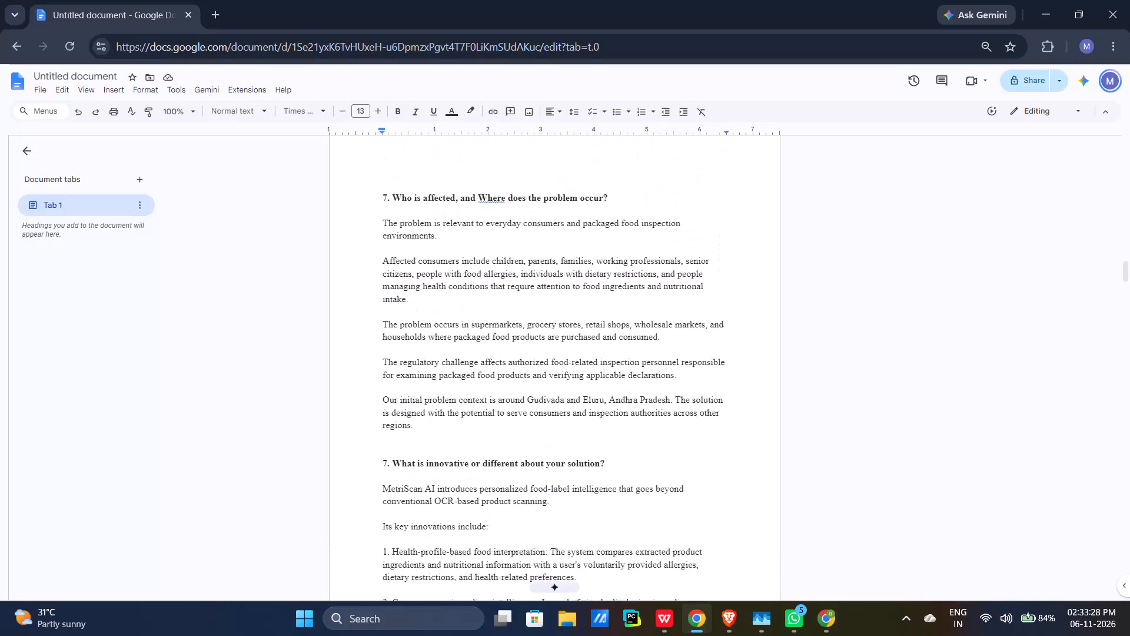
Correct the capitalised word to lowercase "where" in the question 7 heading on who is affected, using the suggested correction.
{"action": "scroll", "coordinate": [532, 370], "scroll_direction": "down", "scroll_amount": 2}
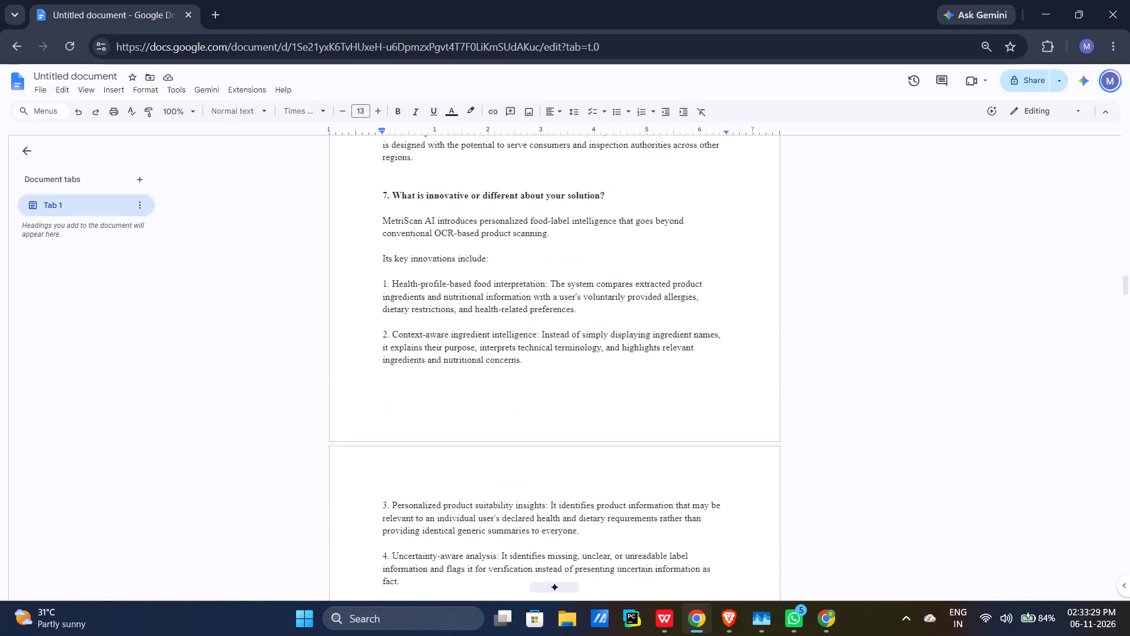
{"action": "scroll", "coordinate": [532, 370], "scroll_direction": "down", "scroll_amount": 4}
{"action": "scroll", "coordinate": [532, 370], "scroll_direction": "up", "scroll_amount": 17}
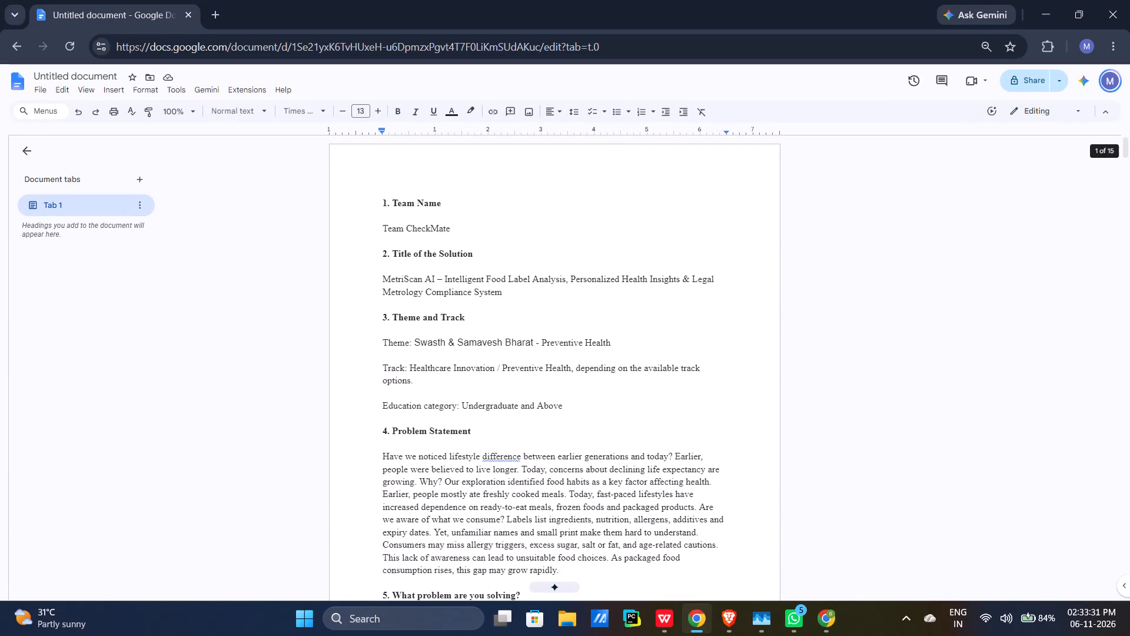
{"action": "scroll", "coordinate": [771, 473], "scroll_direction": "down", "scroll_amount": 6}
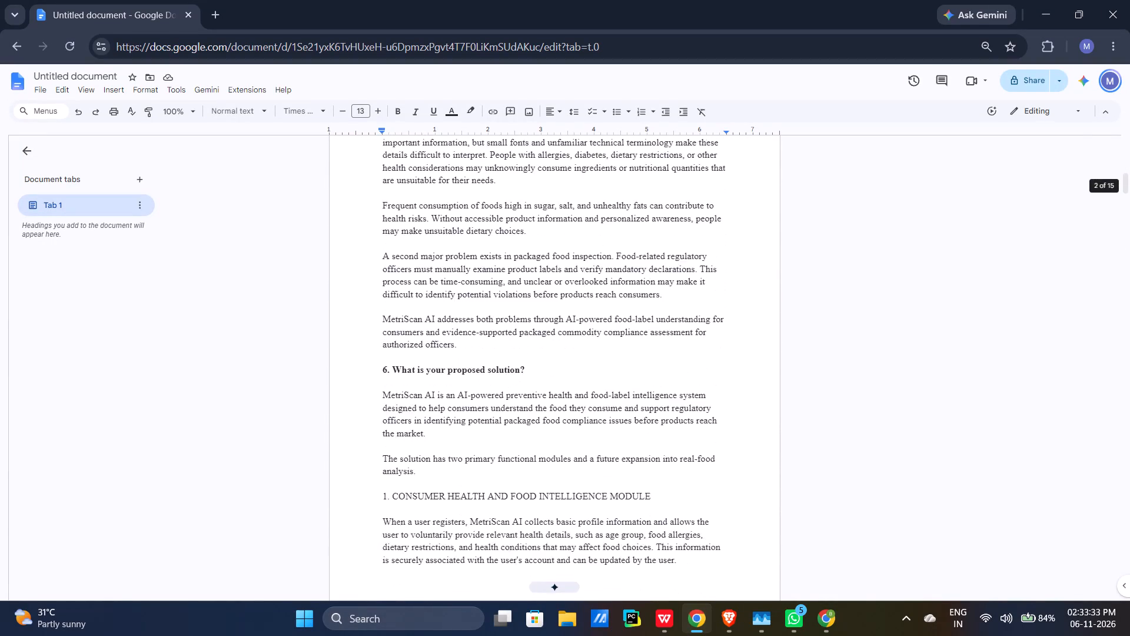
{"action": "scroll", "coordinate": [771, 473], "scroll_direction": "down", "scroll_amount": 8}
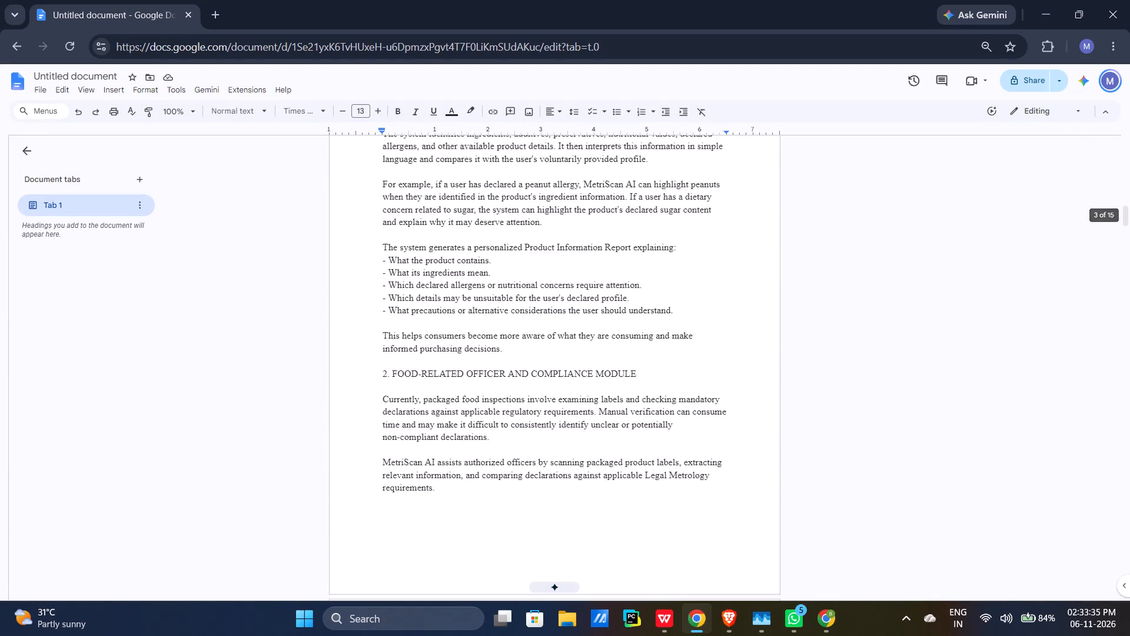
{"action": "scroll", "coordinate": [771, 473], "scroll_direction": "down", "scroll_amount": 7}
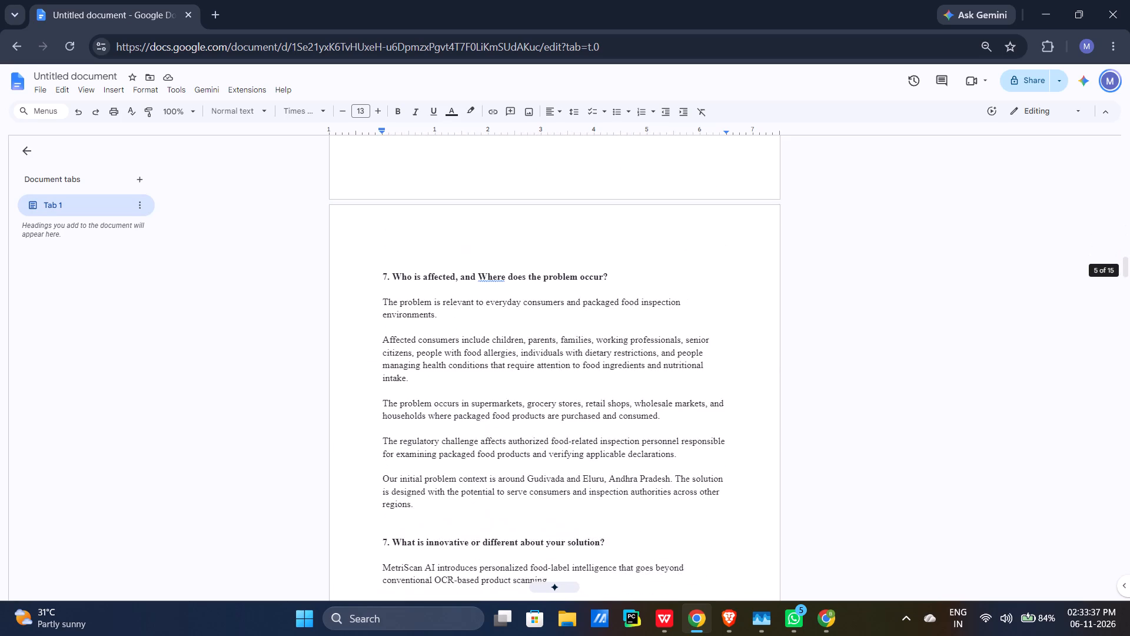
{"action": "scroll", "coordinate": [771, 473], "scroll_direction": "down", "scroll_amount": 2}
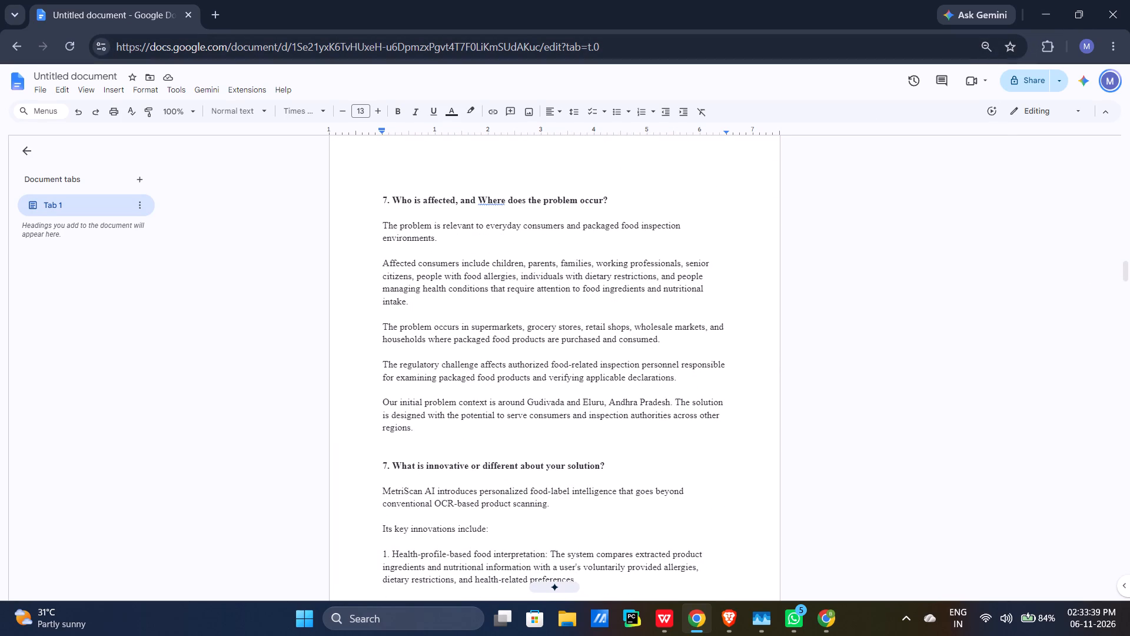
{"action": "left_click", "coordinate": [491, 196]}
{"action": "left_click", "coordinate": [491, 187]}
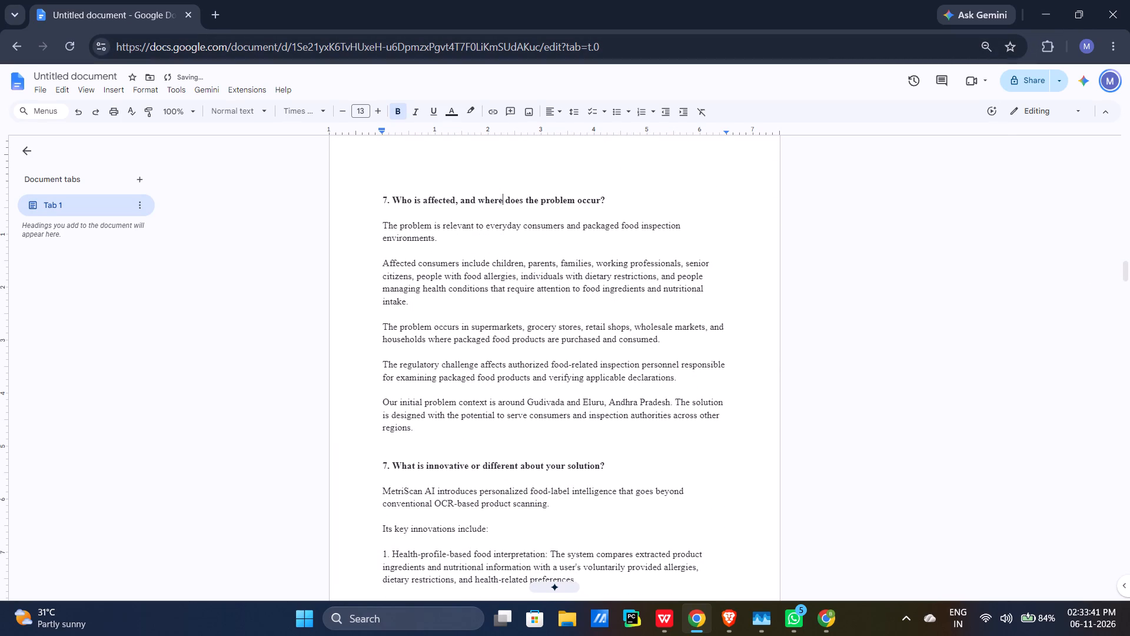
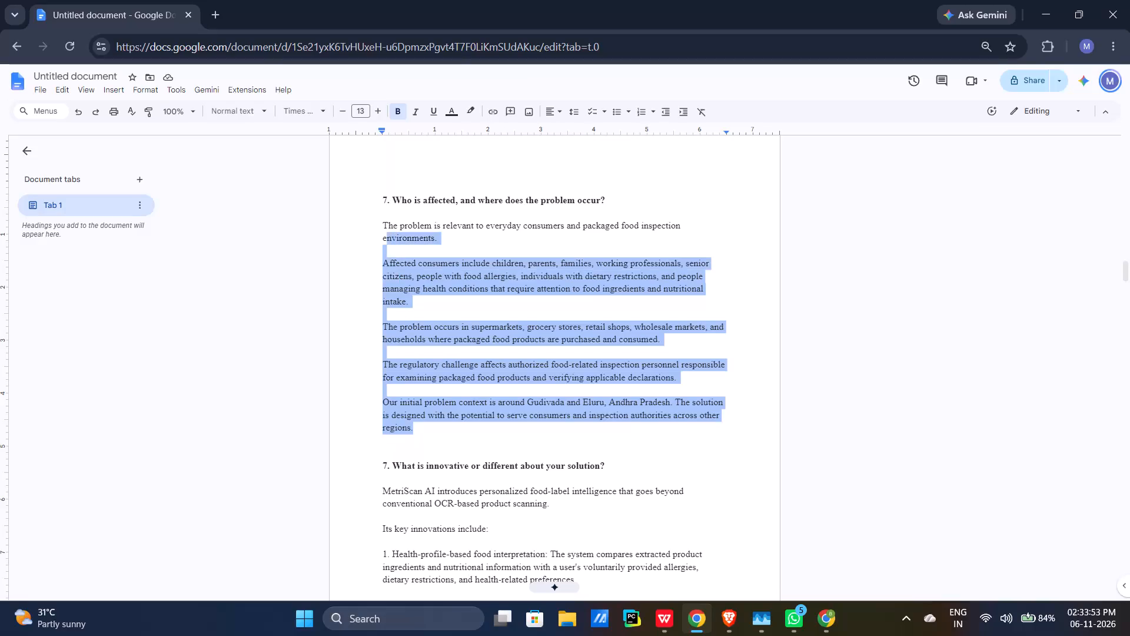
Replace the selected answer under "Who is affected, and where does the problem occur?" with the copied answer on consumer health and regulatory compliance.
{"action": "key", "text": "ctrl+v"}
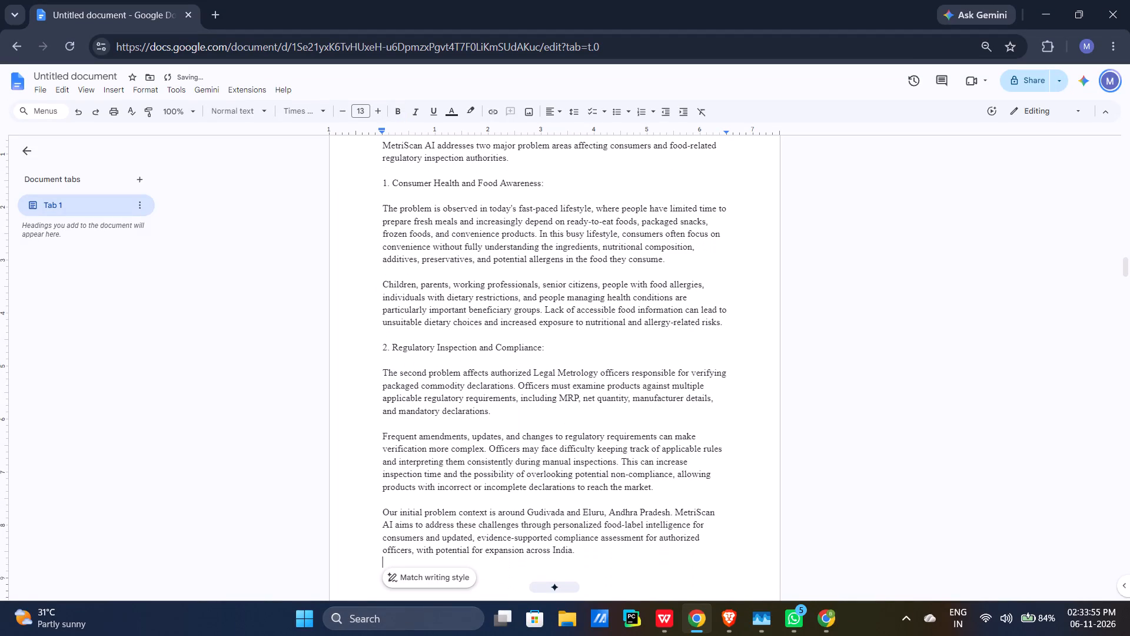
Check the replaced answer and remove the extra blank line above the "Who is affected, and where does the problem occur?" heading.
{"action": "scroll", "coordinate": [541, 346], "scroll_direction": "down", "scroll_amount": 1}
{"action": "scroll", "coordinate": [491, 428], "scroll_direction": "down", "scroll_amount": 3}
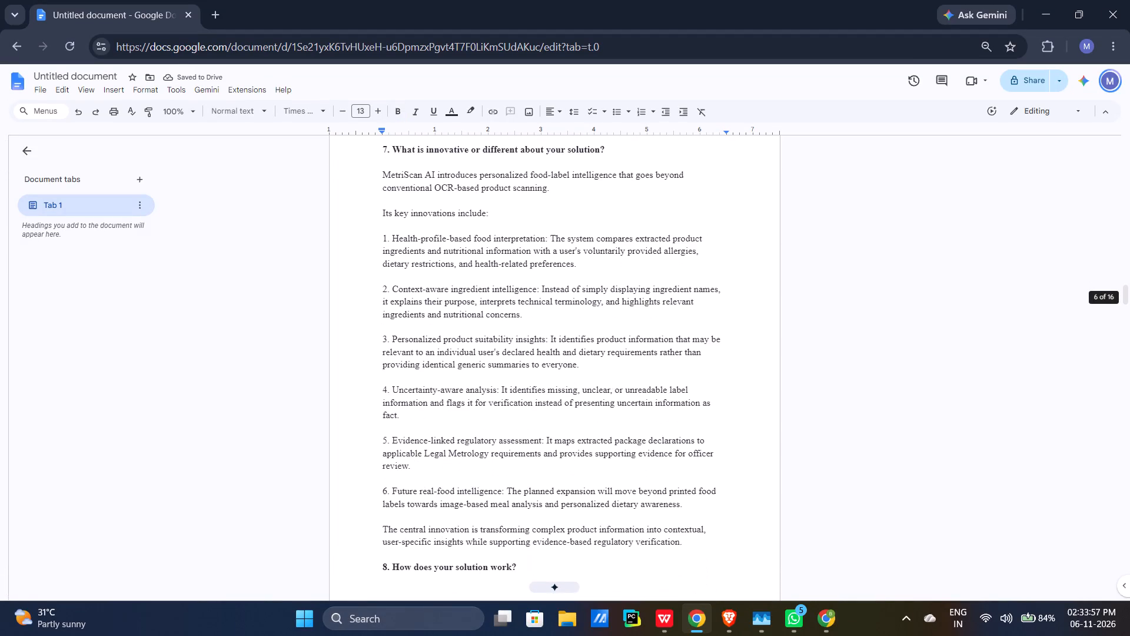
{"action": "scroll", "coordinate": [500, 420], "scroll_direction": "up", "scroll_amount": 6}
{"action": "scroll", "coordinate": [500, 420], "scroll_direction": "down", "scroll_amount": 2}
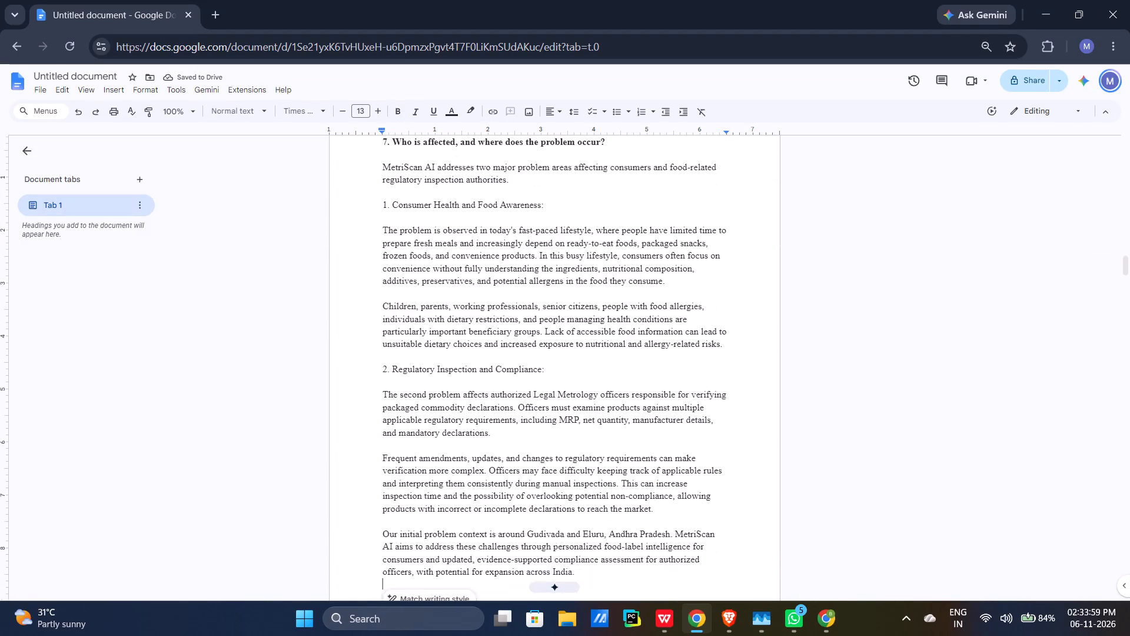
{"action": "scroll", "coordinate": [500, 420], "scroll_direction": "down", "scroll_amount": 2}
{"action": "scroll", "coordinate": [500, 420], "scroll_direction": "up", "scroll_amount": 5}
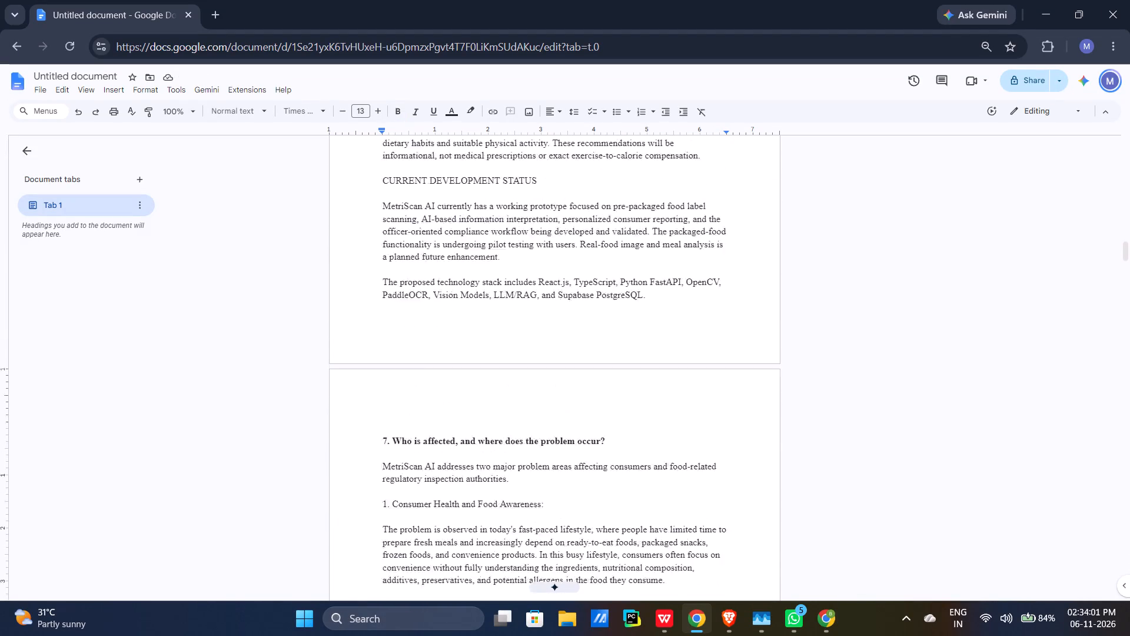
{"action": "scroll", "coordinate": [500, 420], "scroll_direction": "up", "scroll_amount": 1}
{"action": "scroll", "coordinate": [500, 420], "scroll_direction": "down", "scroll_amount": 2}
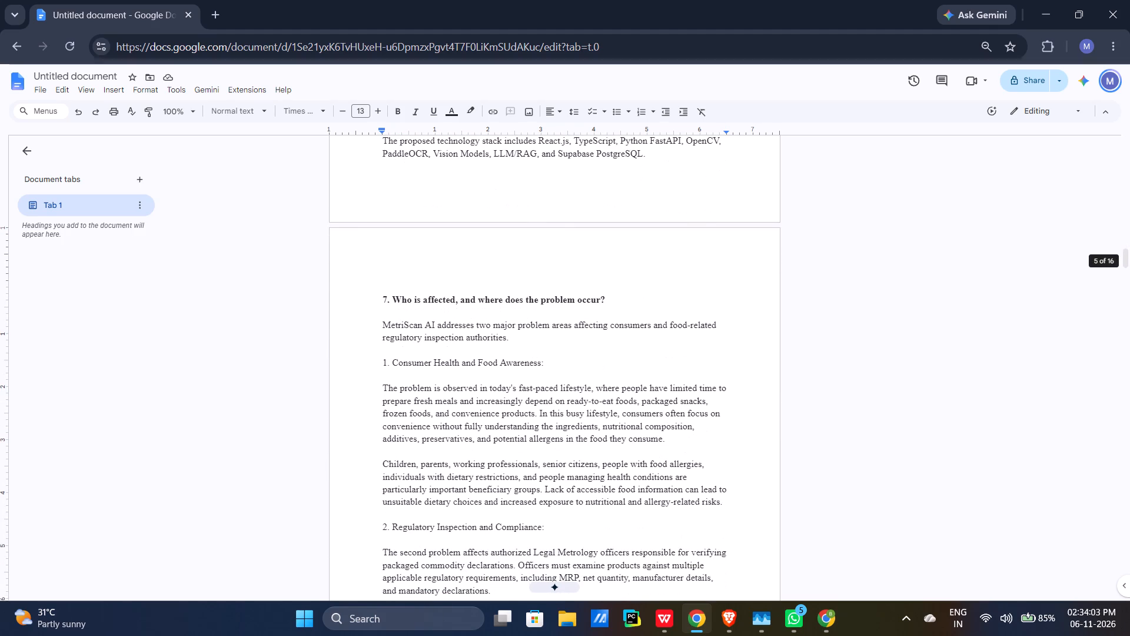
{"action": "left_click", "coordinate": [373, 280]}
{"action": "key", "text": "BackSpace"}
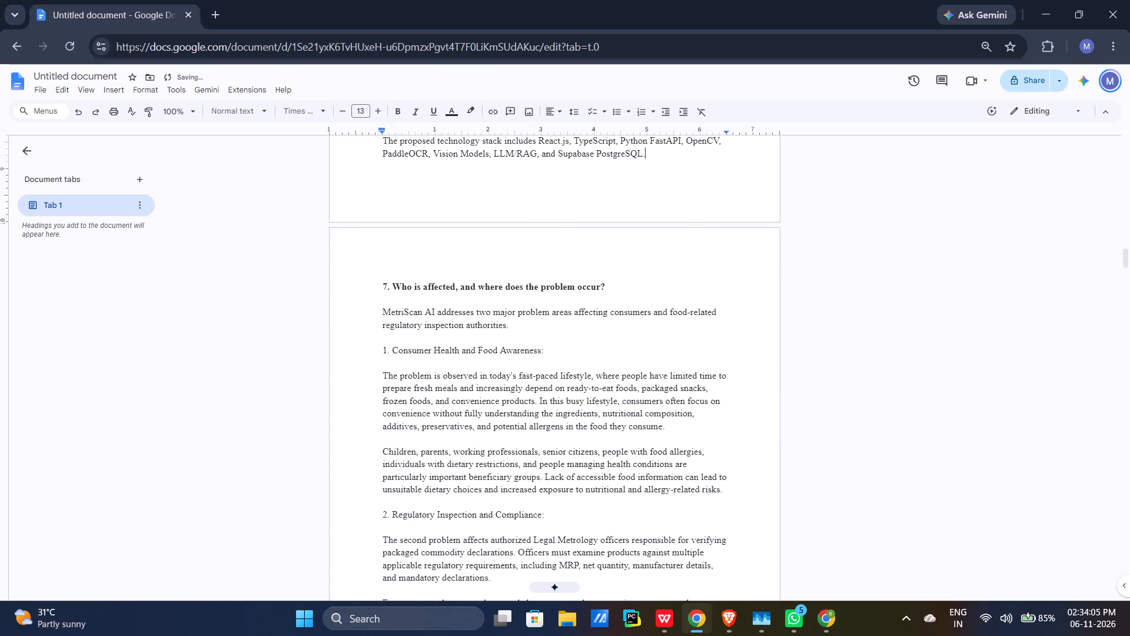
Remove the surplus blank line above the "What is innovative or different about your solution?" heading, keeping the heading on the new page.
{"action": "scroll", "coordinate": [494, 354], "scroll_direction": "up", "scroll_amount": 2}
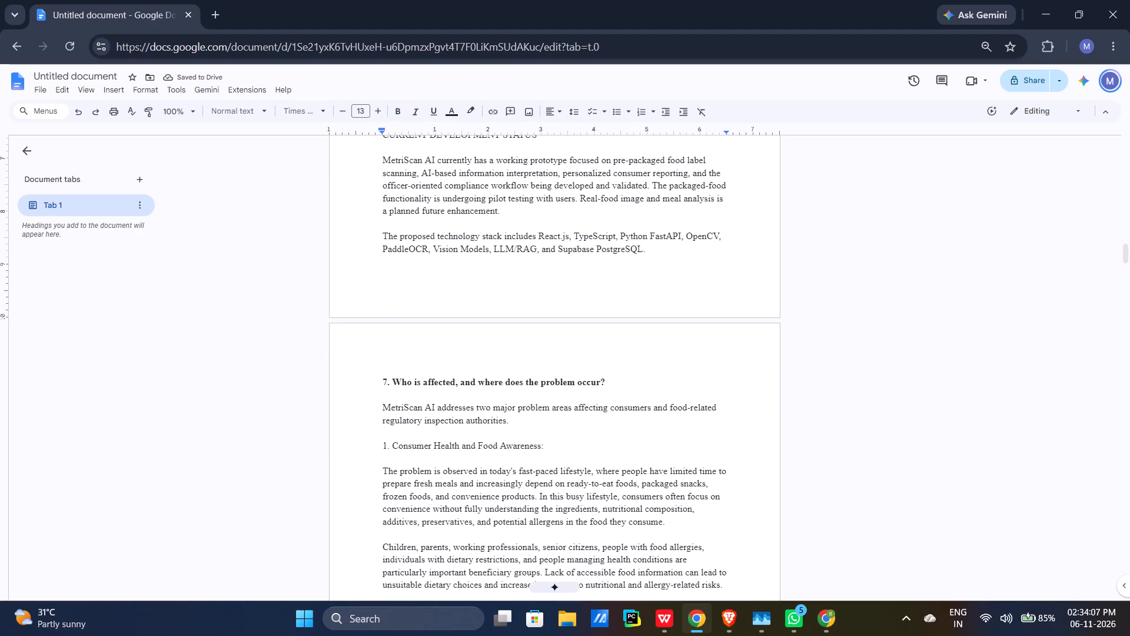
{"action": "scroll", "coordinate": [494, 354], "scroll_direction": "up", "scroll_amount": 2}
{"action": "scroll", "coordinate": [494, 354], "scroll_direction": "down", "scroll_amount": 5}
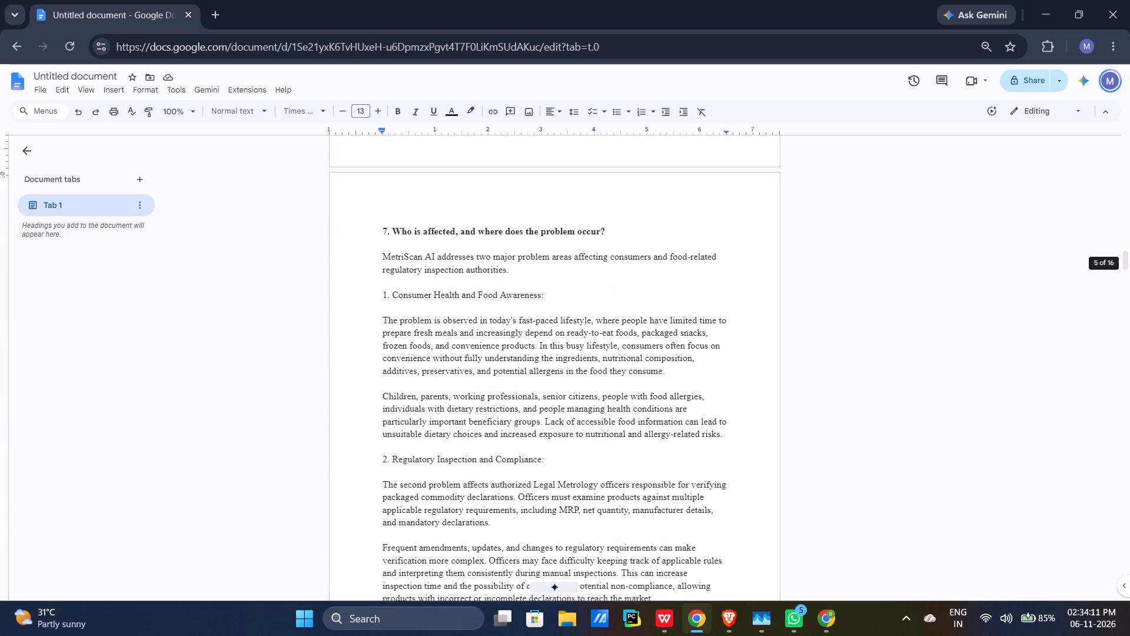
{"action": "scroll", "coordinate": [494, 354], "scroll_direction": "down", "scroll_amount": 4}
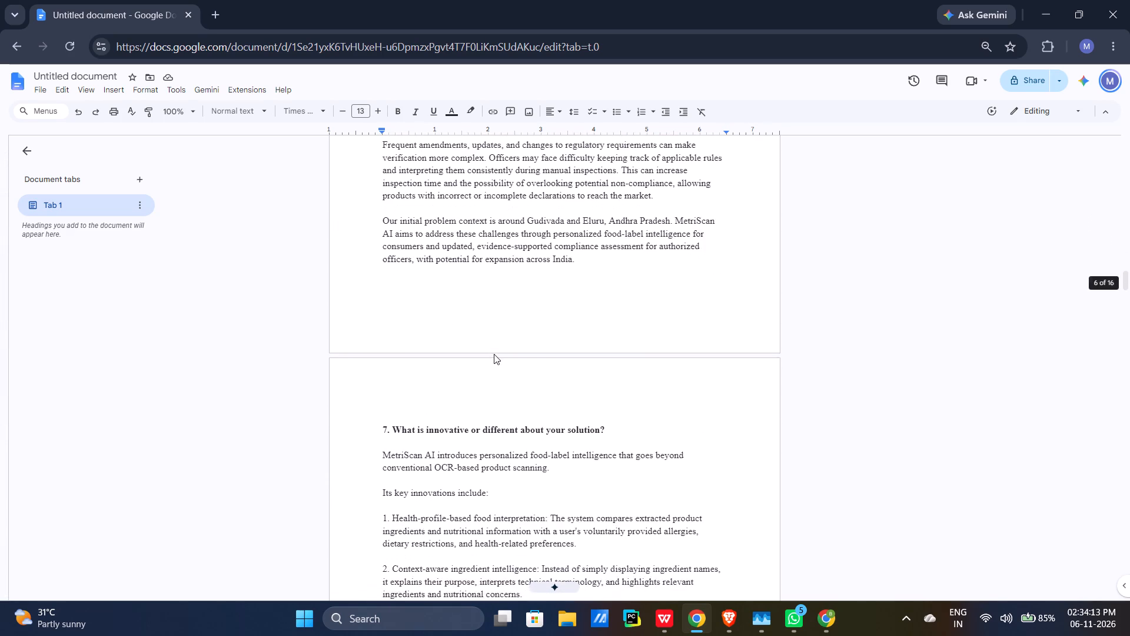
{"action": "scroll", "coordinate": [494, 354], "scroll_direction": "down", "scroll_amount": 1}
{"action": "left_click", "coordinate": [380, 396]}
{"action": "key", "text": "BackSpace"}
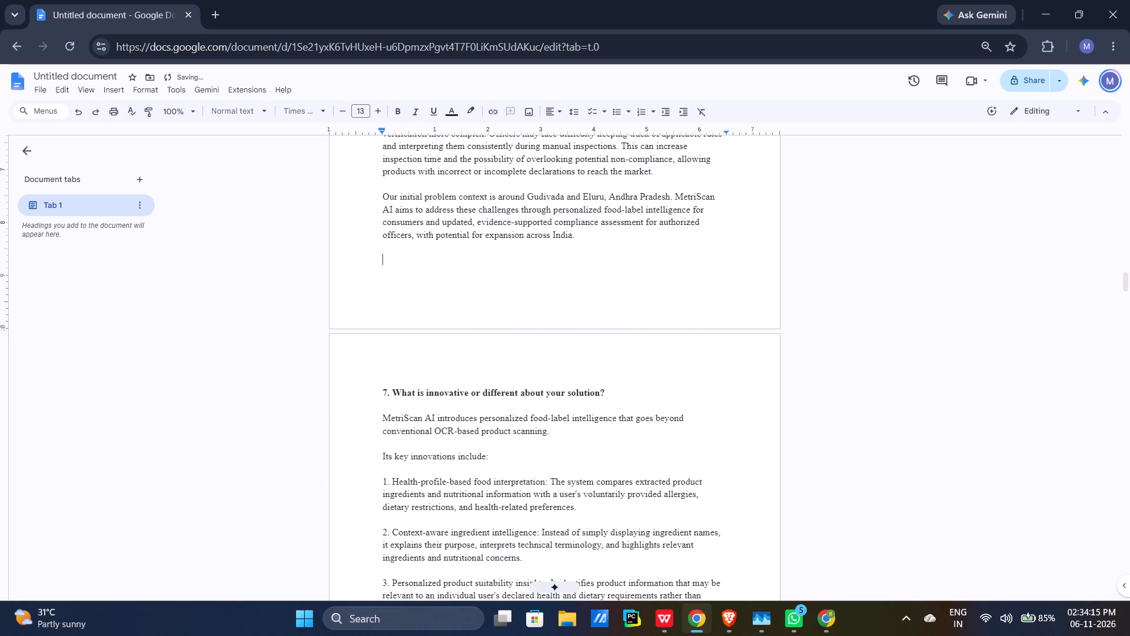
{"action": "key", "text": "BackSpace"}
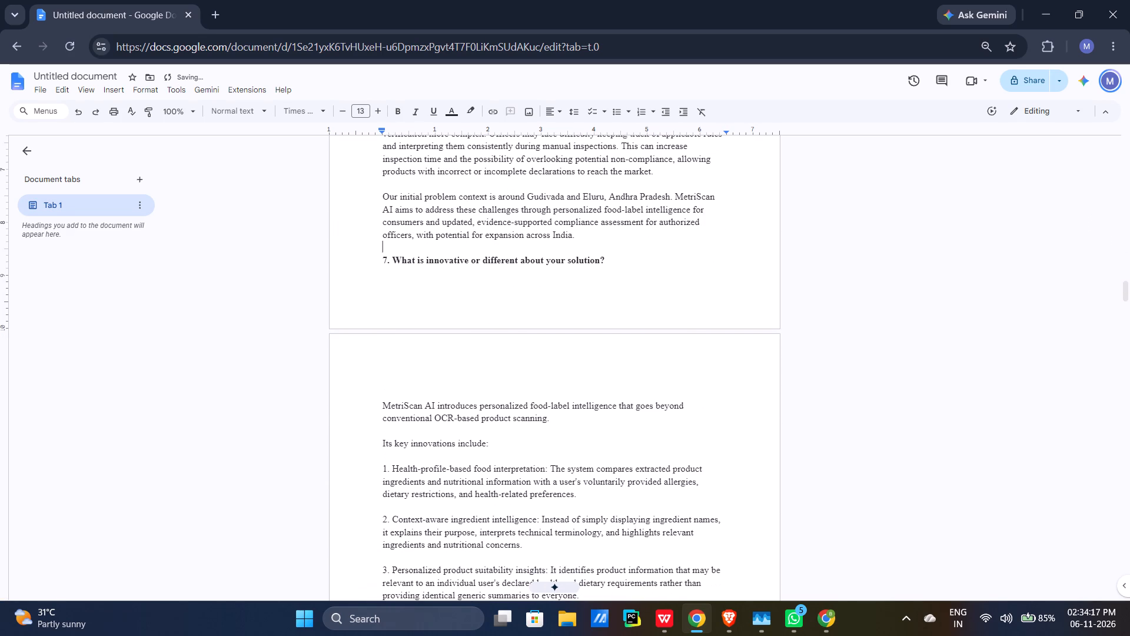
{"action": "key", "text": "shift+Return"}
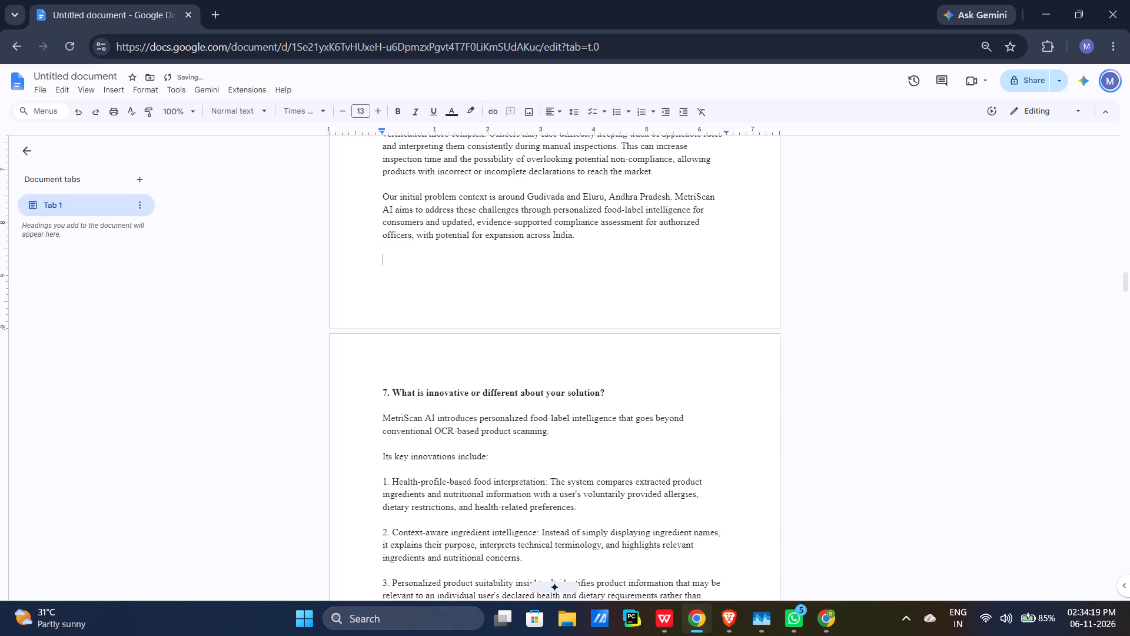
Change the font of "Swasth & Samavesh Bharat" in the Theme line to Times New Roman.
{"action": "scroll", "coordinate": [431, 396], "scroll_direction": "up", "scroll_amount": 20}
{"action": "scroll", "coordinate": [431, 396], "scroll_direction": "up", "scroll_amount": 1}
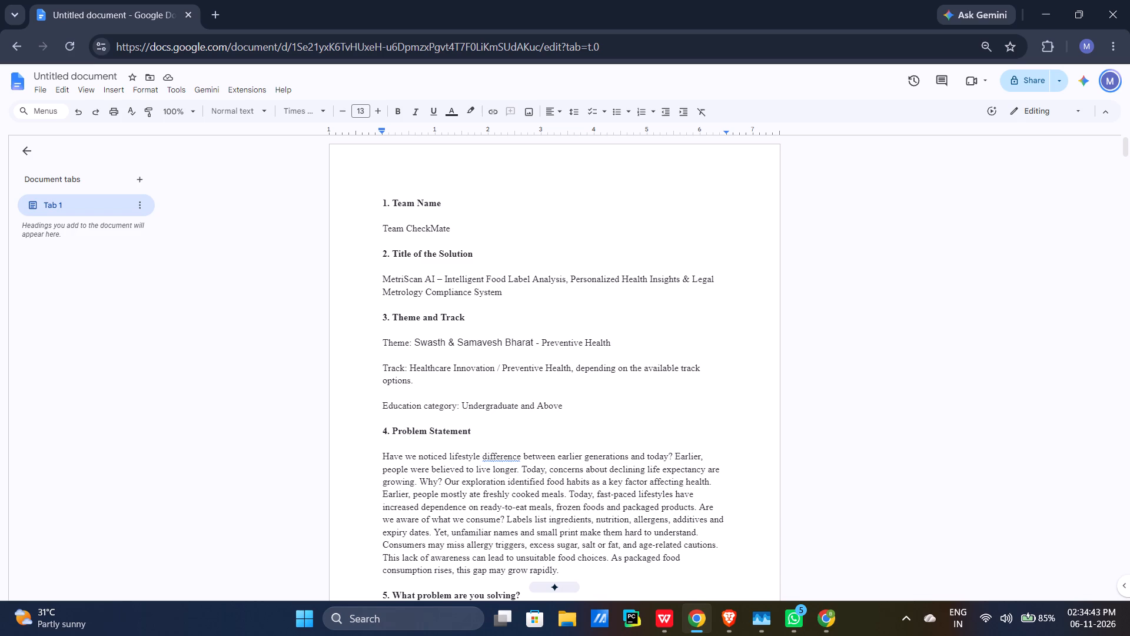
{"action": "left_click_drag", "start_coordinate": [414, 342], "coordinate": [535, 342]}
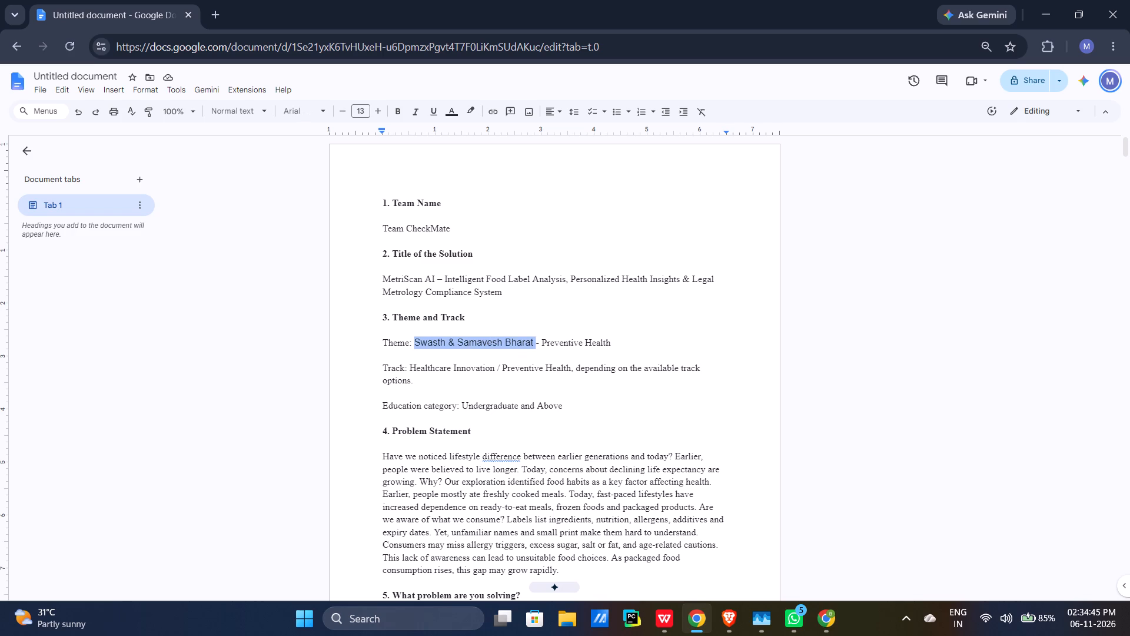
{"action": "left_click", "coordinate": [313, 110]}
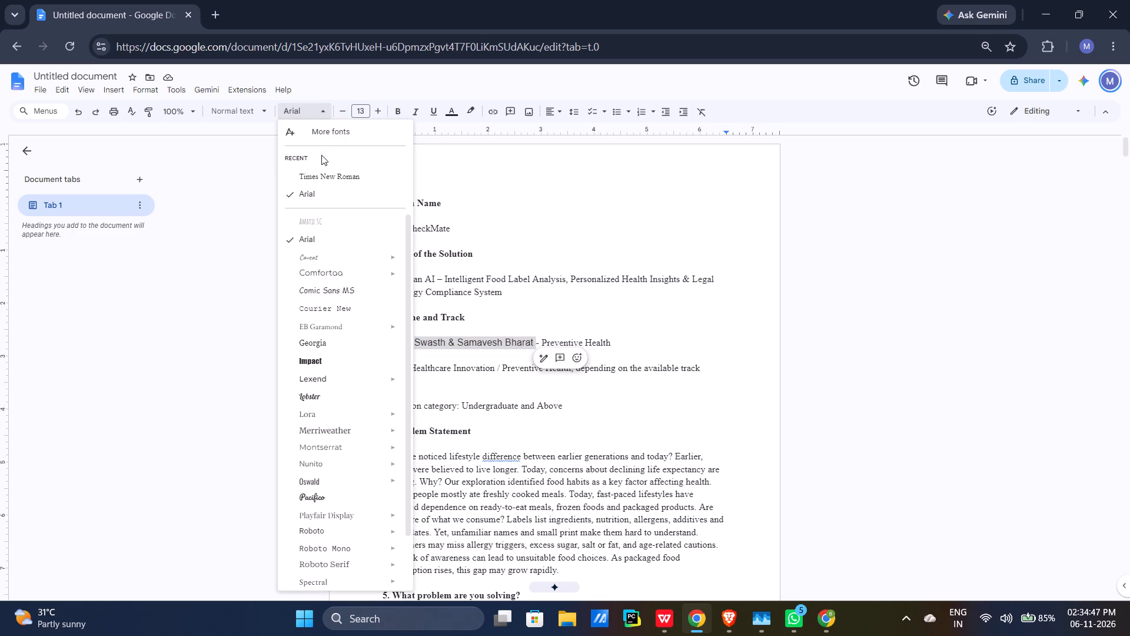
{"action": "left_click", "coordinate": [322, 174]}
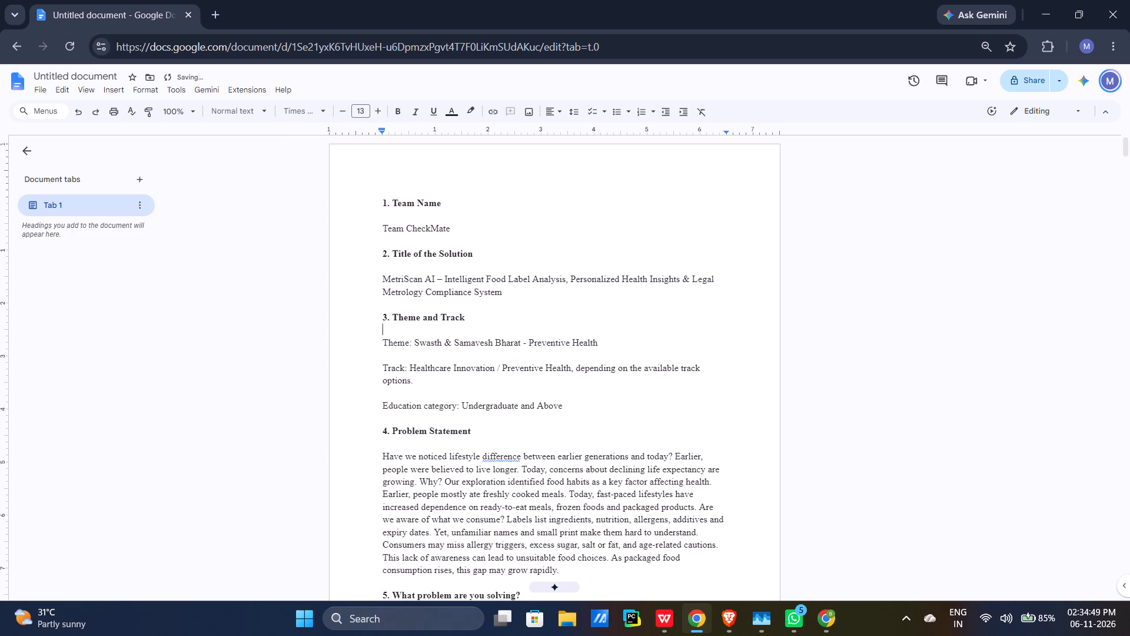
{"action": "left_click", "coordinate": [699, 328]}
Reorder the Track line in section 3 to read "Preventive Health / Healthcare Innovation", removing the duplicate "Preventive Health".
{"action": "scroll", "coordinate": [518, 363], "scroll_direction": "down", "scroll_amount": 1}
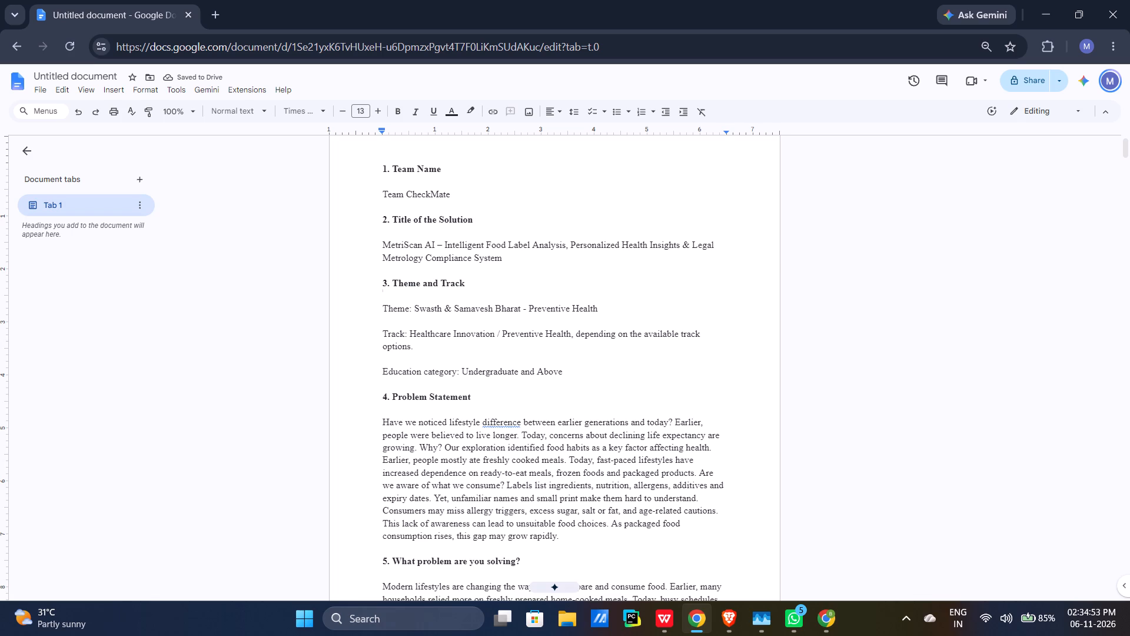
{"action": "scroll", "coordinate": [463, 360], "scroll_direction": "down", "scroll_amount": 1}
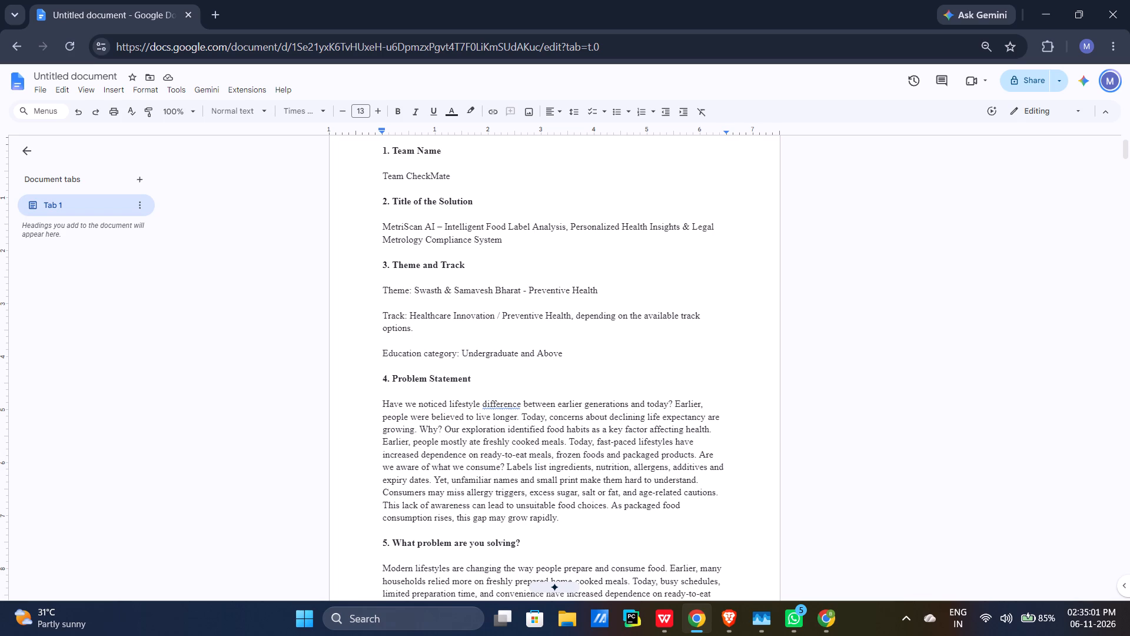
{"action": "scroll", "coordinate": [521, 332], "scroll_direction": "down", "scroll_amount": 1}
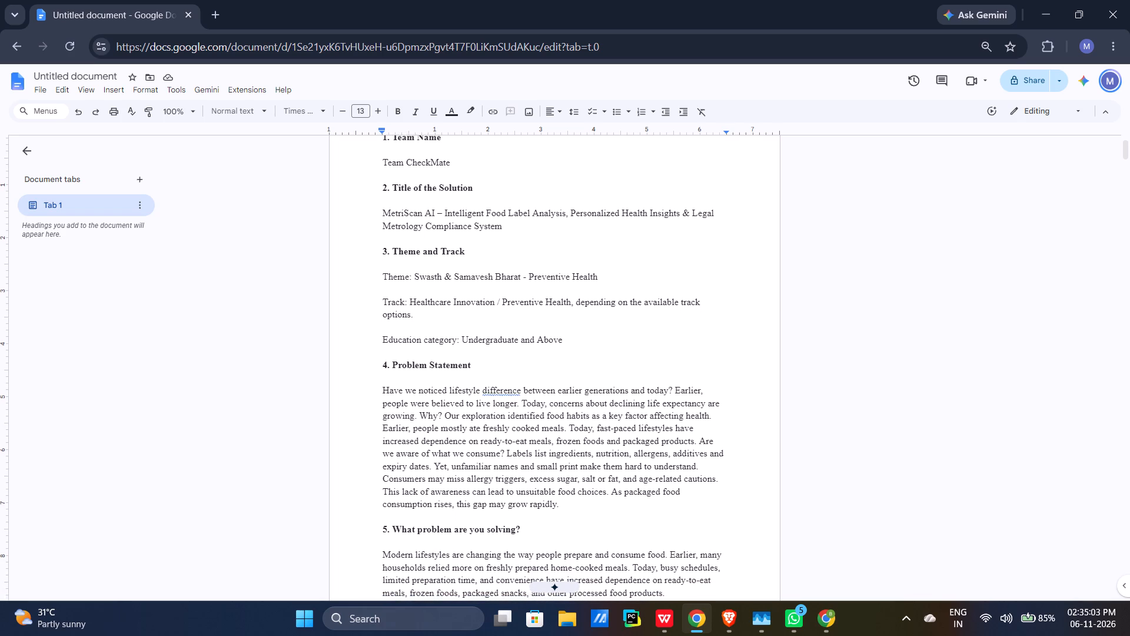
{"action": "left_click_drag", "start_coordinate": [503, 300], "coordinate": [525, 299]}
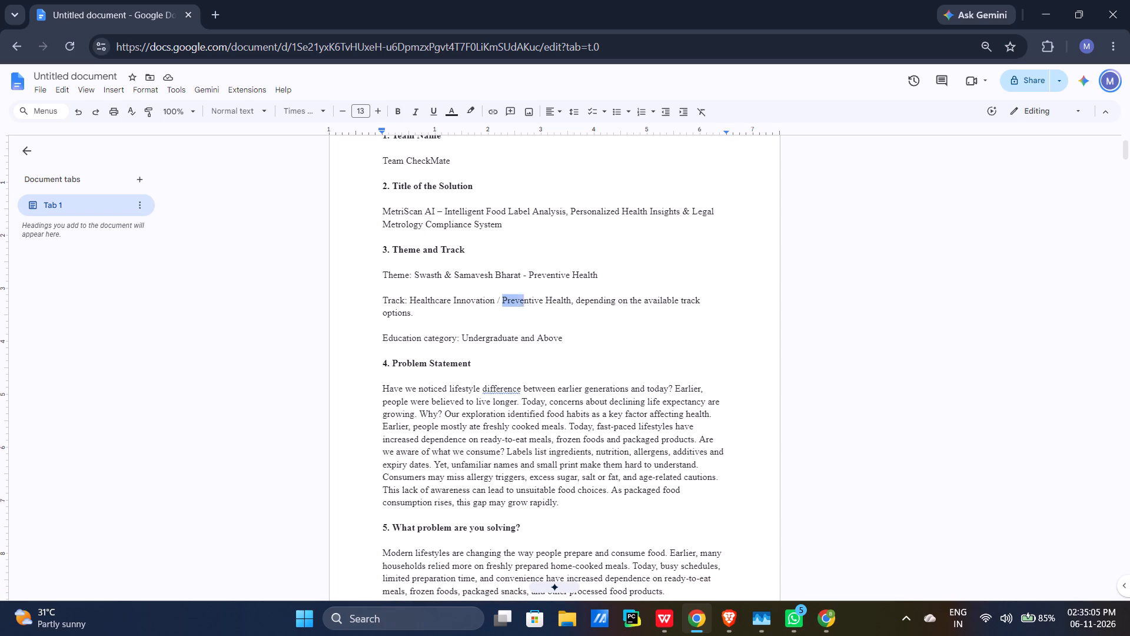
{"action": "left_click_drag", "start_coordinate": [525, 299], "coordinate": [570, 301]}
{"action": "key", "text": "ctrl+c"}
{"action": "left_click", "coordinate": [410, 301]}
{"action": "key", "text": "ctrl+v"}
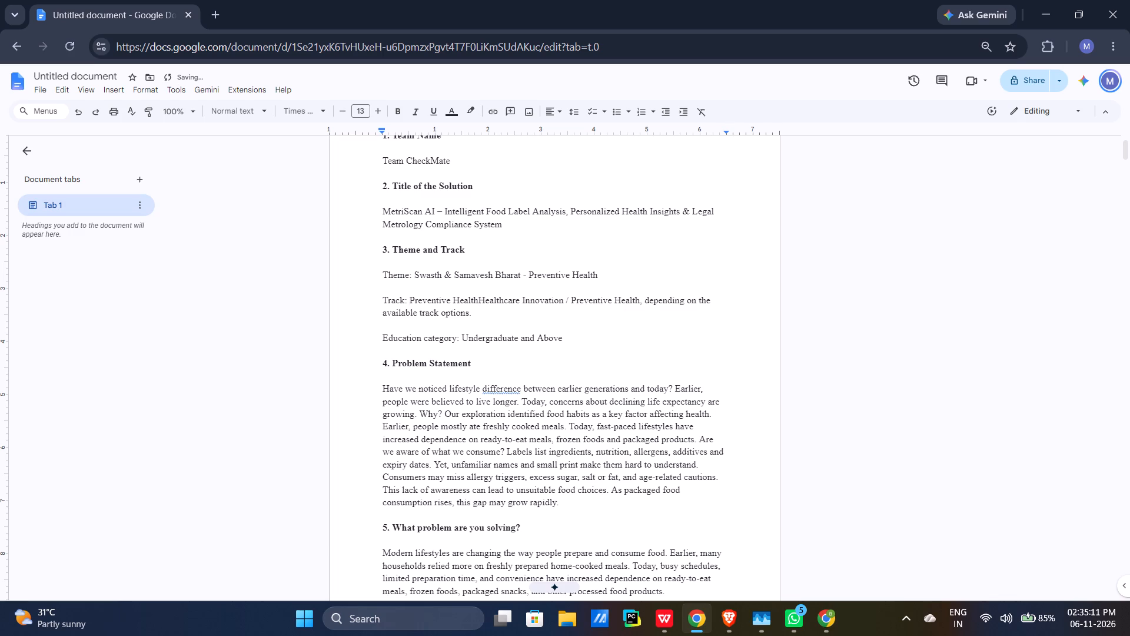
{"action": "key", "text": "slash"}
{"action": "key", "text": "BackSpace"}
{"action": "key", "text": "space"}
{"action": "type", "text": "/"}
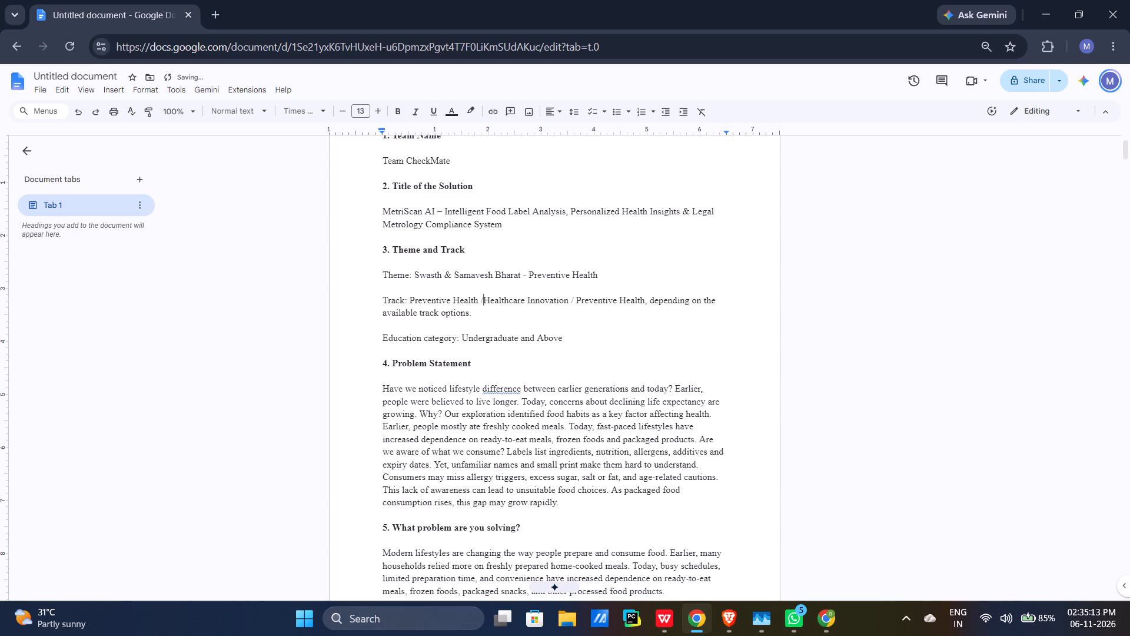
{"action": "key", "text": "space"}
{"action": "left_click_drag", "start_coordinate": [647, 303], "coordinate": [573, 302]}
{"action": "key", "text": "BackSpace"}
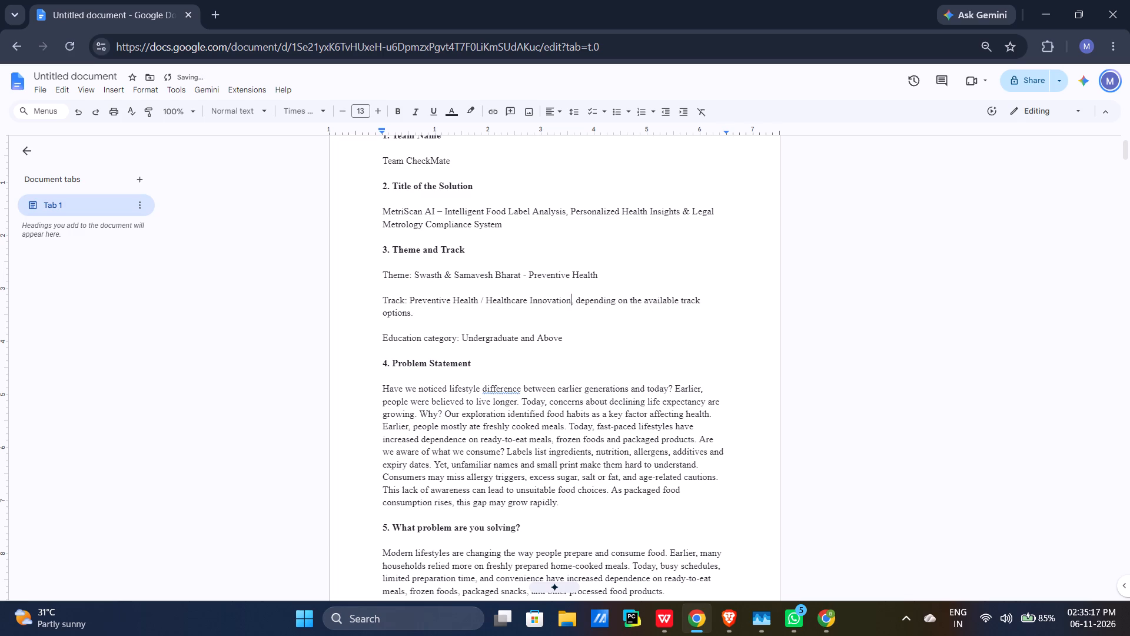
Read through the answers from the Theme and Track section to question 7, checking their content and layout.
{"action": "scroll", "coordinate": [641, 320], "scroll_direction": "down", "scroll_amount": 1}
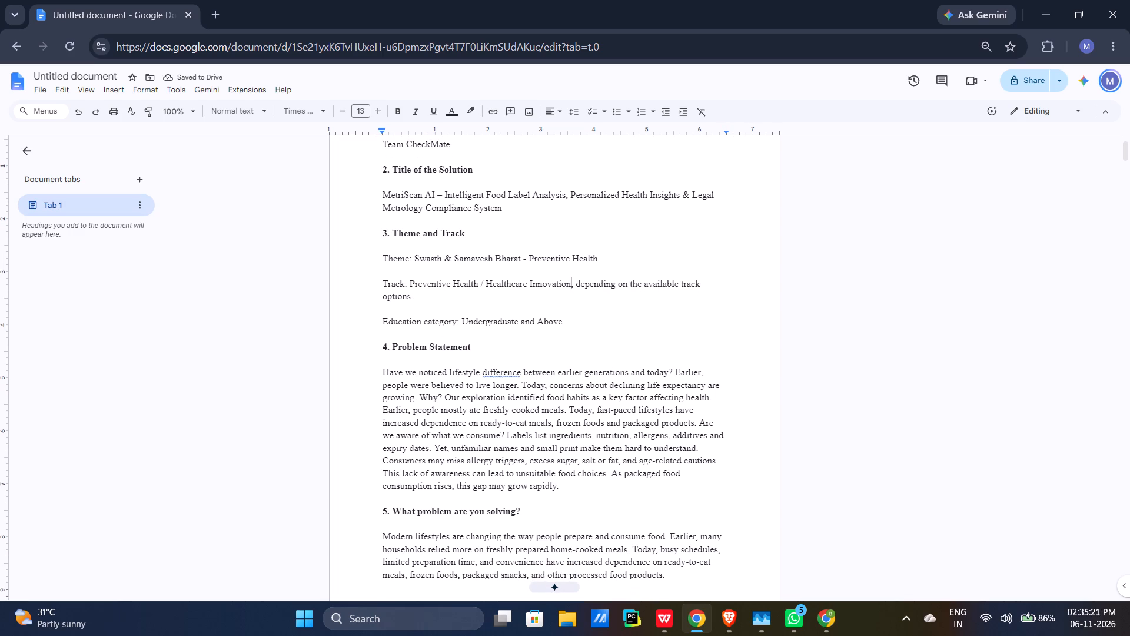
{"action": "key", "text": "Right"}
{"action": "scroll", "coordinate": [561, 413], "scroll_direction": "down", "scroll_amount": 1}
{"action": "scroll", "coordinate": [529, 366], "scroll_direction": "down", "scroll_amount": 1}
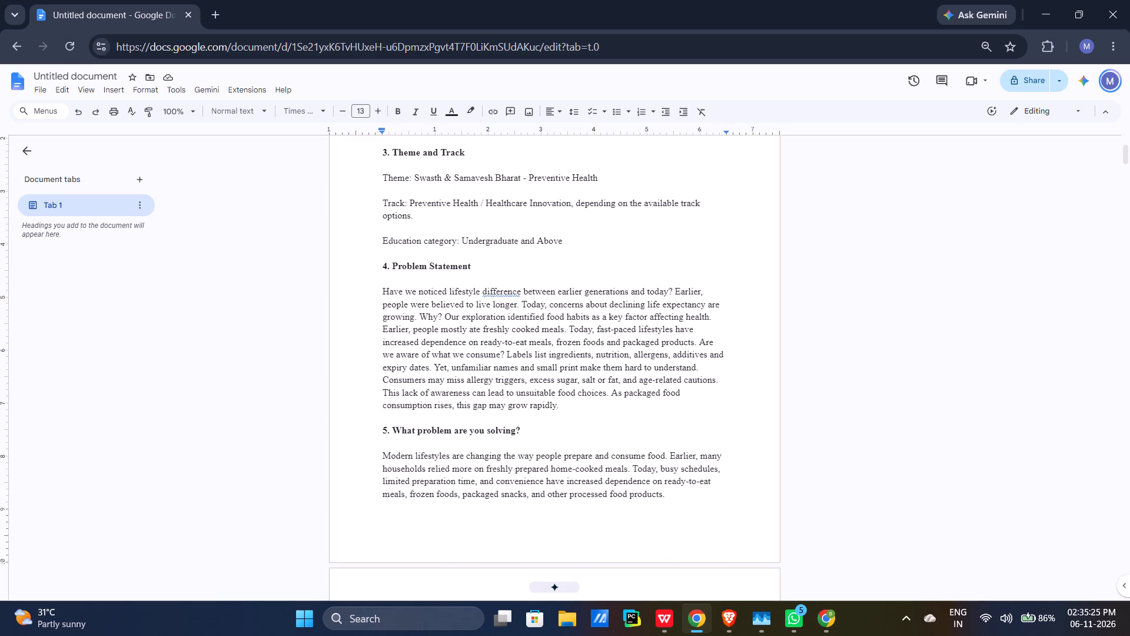
{"action": "scroll", "coordinate": [529, 366], "scroll_direction": "down", "scroll_amount": 1}
{"action": "scroll", "coordinate": [529, 366], "scroll_direction": "up", "scroll_amount": 4}
{"action": "scroll", "coordinate": [508, 322], "scroll_direction": "down", "scroll_amount": 2}
{"action": "scroll", "coordinate": [501, 407], "scroll_direction": "down", "scroll_amount": 2}
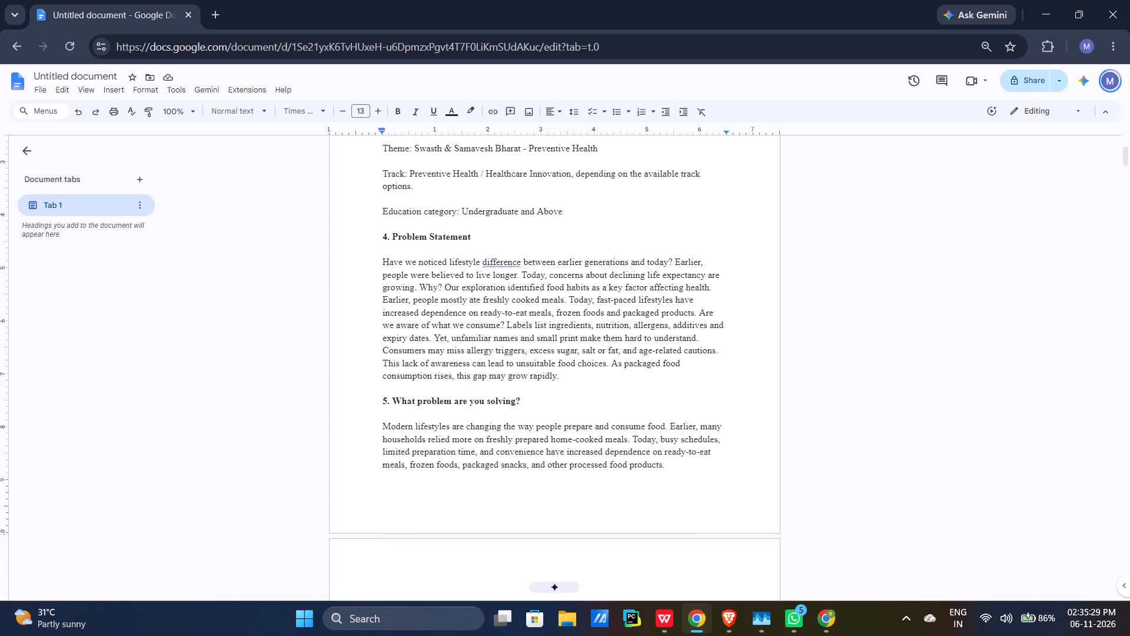
{"action": "scroll", "coordinate": [501, 407], "scroll_direction": "down", "scroll_amount": 3}
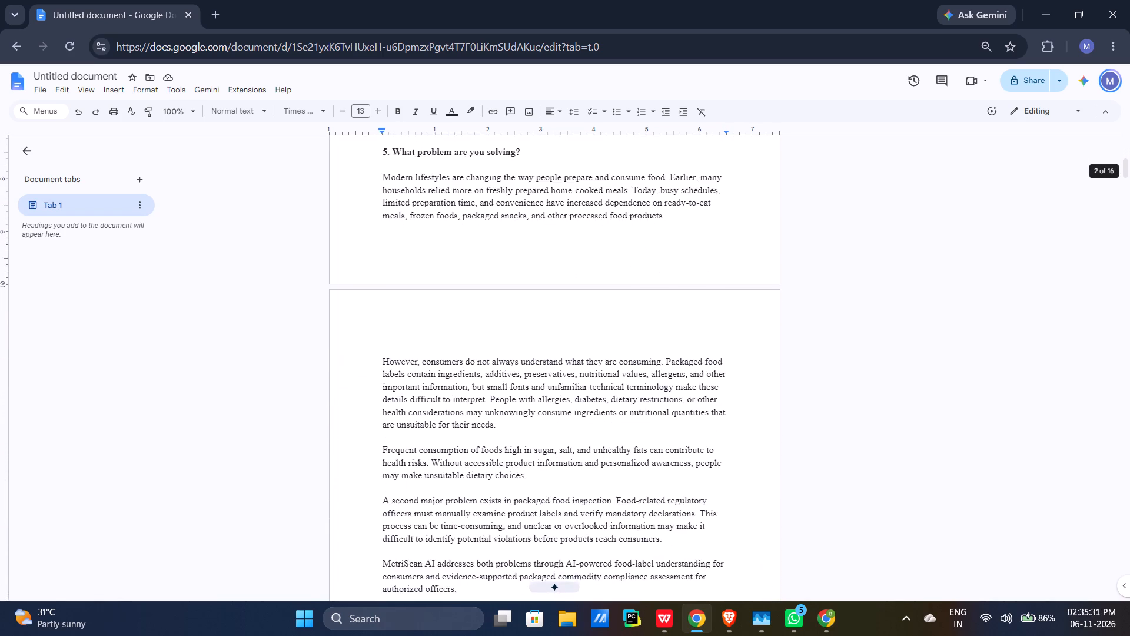
{"action": "scroll", "coordinate": [501, 407], "scroll_direction": "down", "scroll_amount": 2}
{"action": "scroll", "coordinate": [408, 412], "scroll_direction": "up", "scroll_amount": 2}
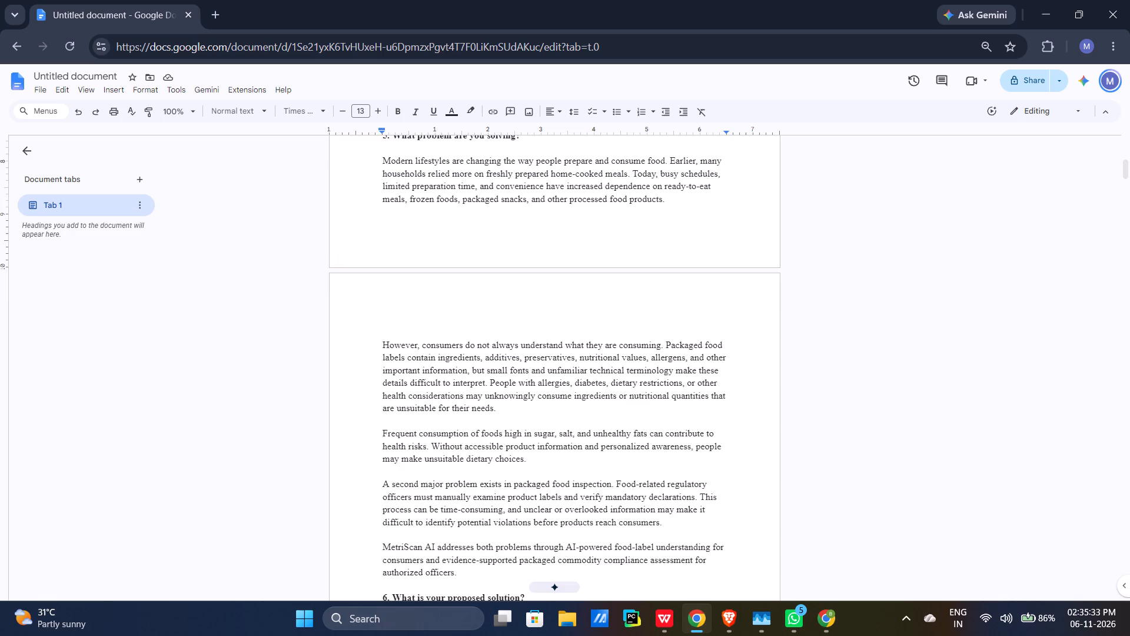
{"action": "scroll", "coordinate": [408, 412], "scroll_direction": "down", "scroll_amount": 2}
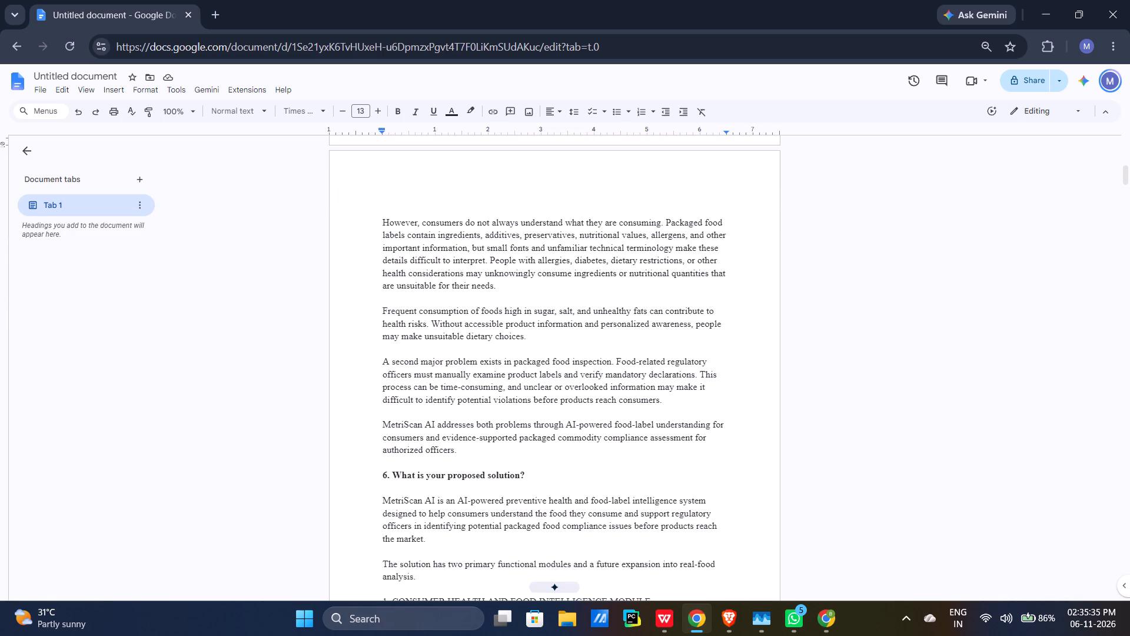
{"action": "scroll", "coordinate": [408, 412], "scroll_direction": "down", "scroll_amount": 6}
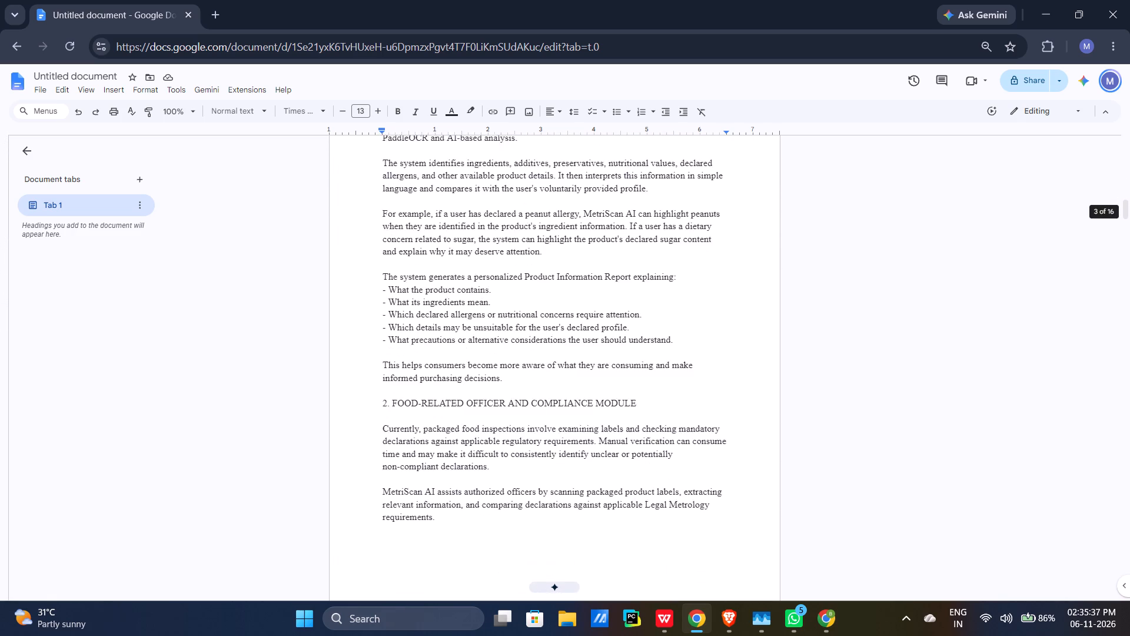
{"action": "scroll", "coordinate": [408, 412], "scroll_direction": "down", "scroll_amount": 5}
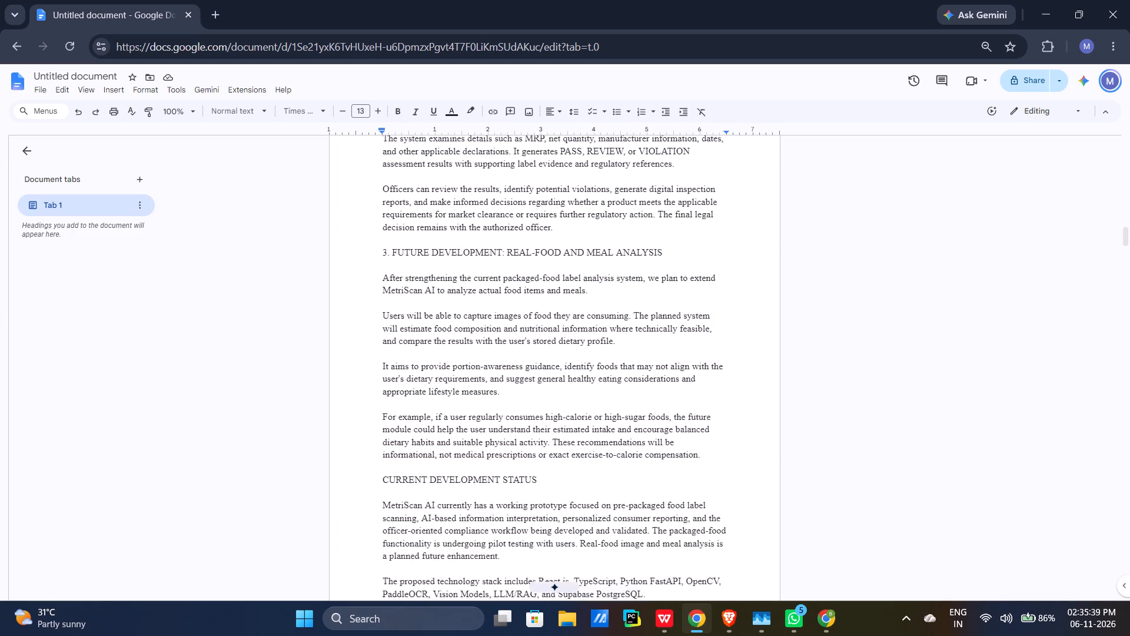
{"action": "scroll", "coordinate": [408, 412], "scroll_direction": "down", "scroll_amount": 5}
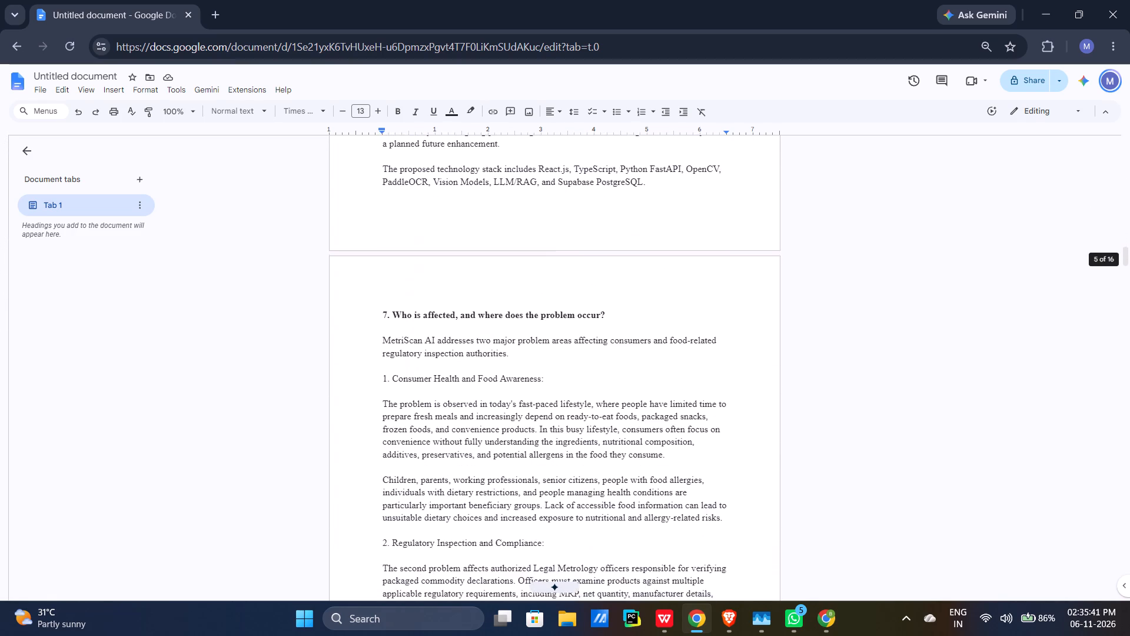
Renumber the "What is innovative or different about your solution?" heading as 8 and "How does your solution work?" as 9.
{"action": "scroll", "coordinate": [408, 412], "scroll_direction": "down", "scroll_amount": 3}
{"action": "left_click", "coordinate": [384, 416]}
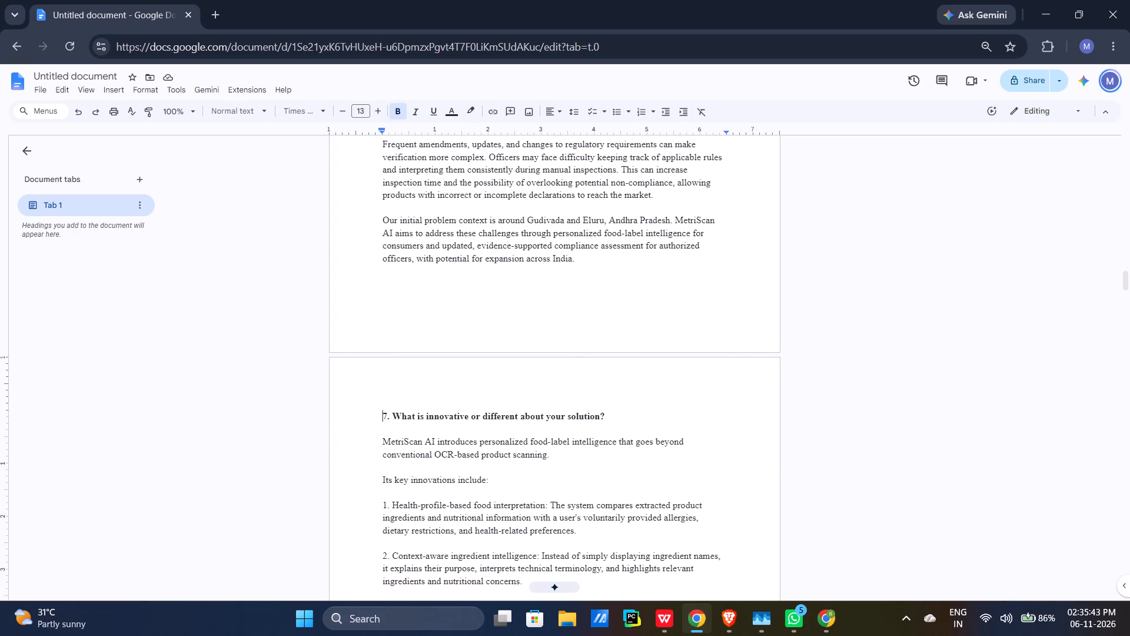
{"action": "key", "text": "Right"}
{"action": "key", "text": "BackSpace"}
{"action": "key", "text": "8"}
{"action": "scroll", "coordinate": [495, 457], "scroll_direction": "down", "scroll_amount": 4}
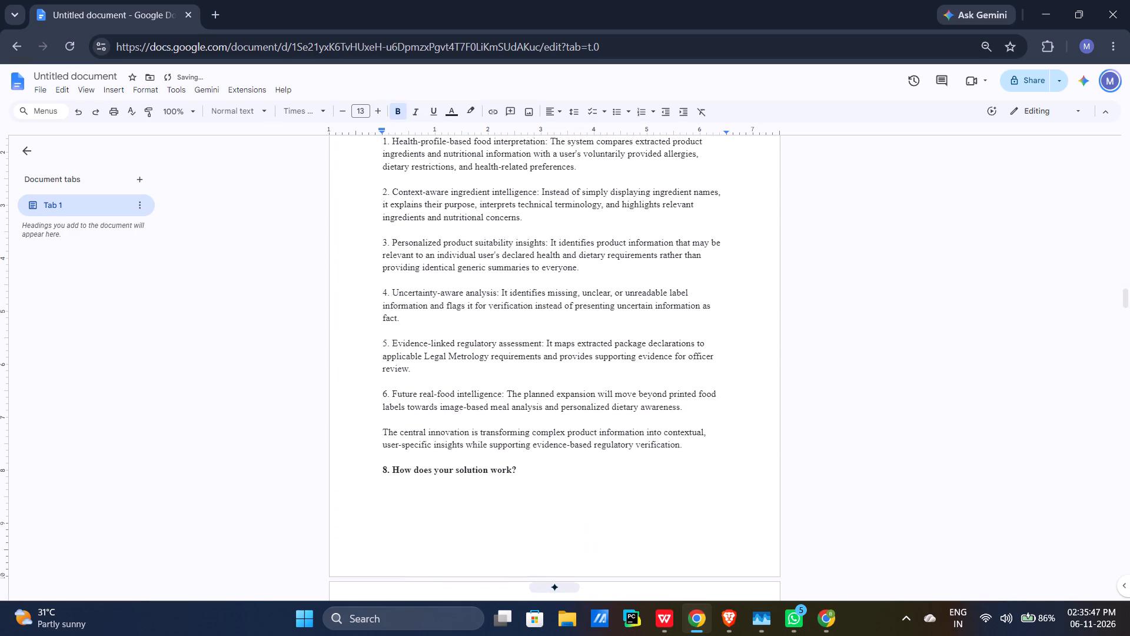
{"action": "left_click", "coordinate": [385, 468]}
{"action": "key", "text": "BackSpace"}
{"action": "key", "text": "9"}
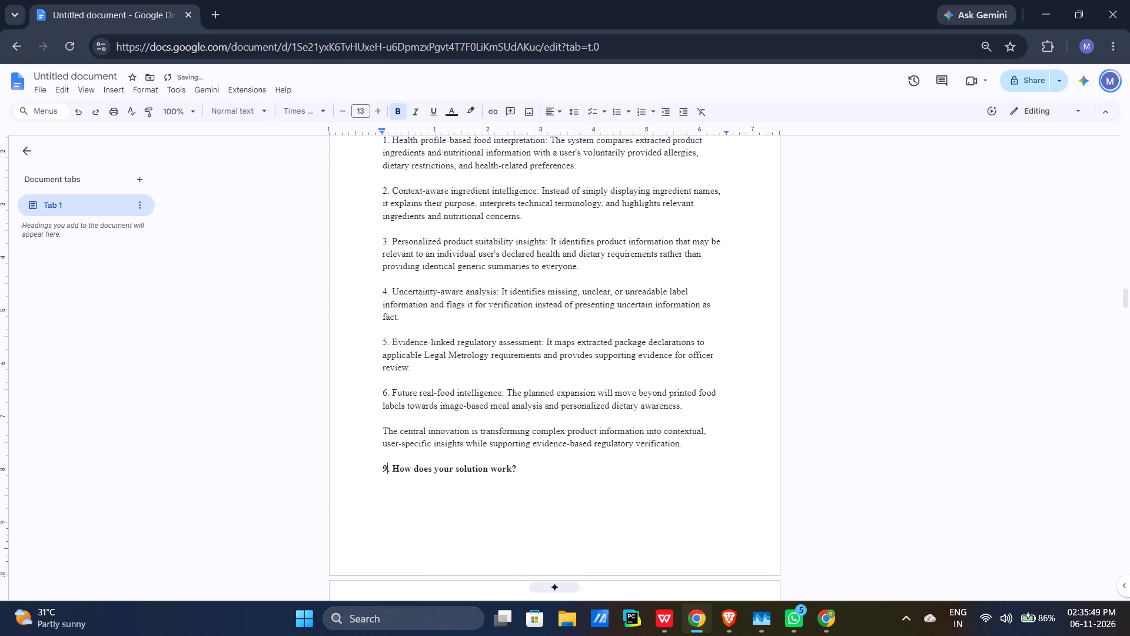
Insert four line breaks before the "How does your solution work?" heading so it starts on the following page with its answer.
{"action": "key", "text": "Left"}
{"action": "key", "text": "shift+Return"}
{"action": "key", "text": "shift+Return"}
{"action": "key", "text": "shift+Return"}
{"action": "key", "text": "shift+Return"}
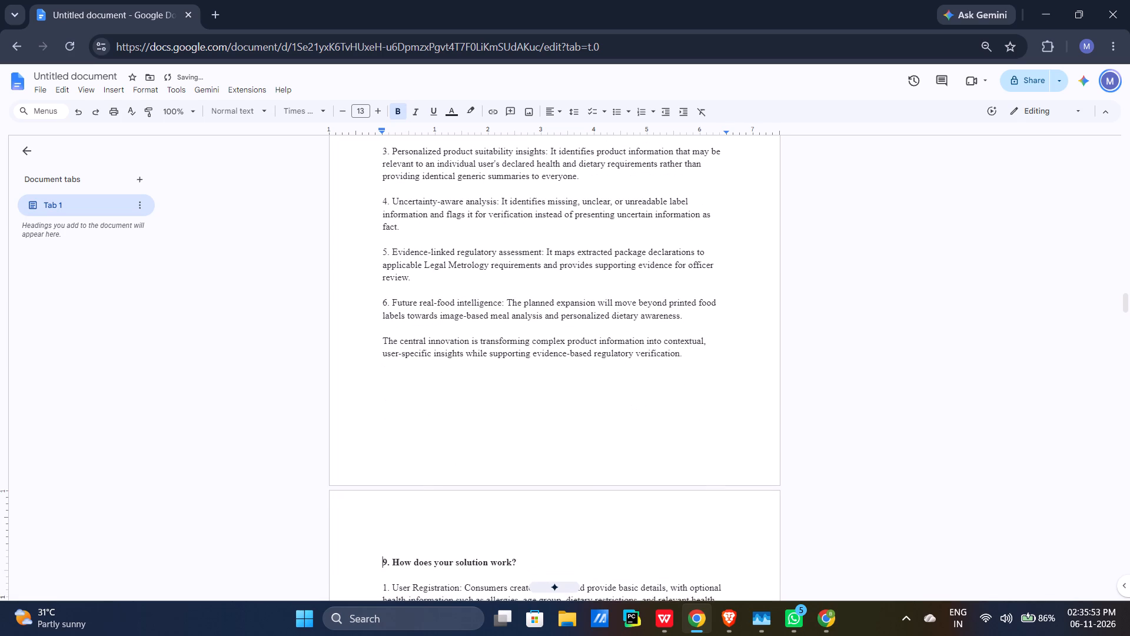
Remove the surplus blank line above the "What stage is your solution at?" heading, keeping the period after "personalized dietary awareness".
{"action": "scroll", "coordinate": [441, 412], "scroll_direction": "down", "scroll_amount": 4}
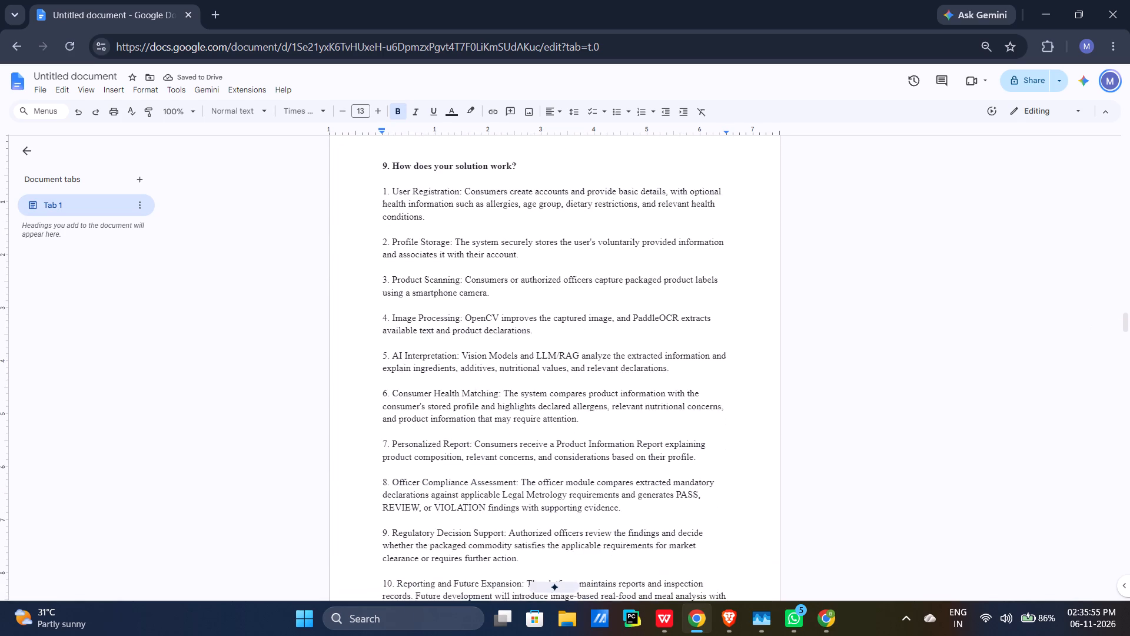
{"action": "scroll", "coordinate": [441, 412], "scroll_direction": "down", "scroll_amount": 4}
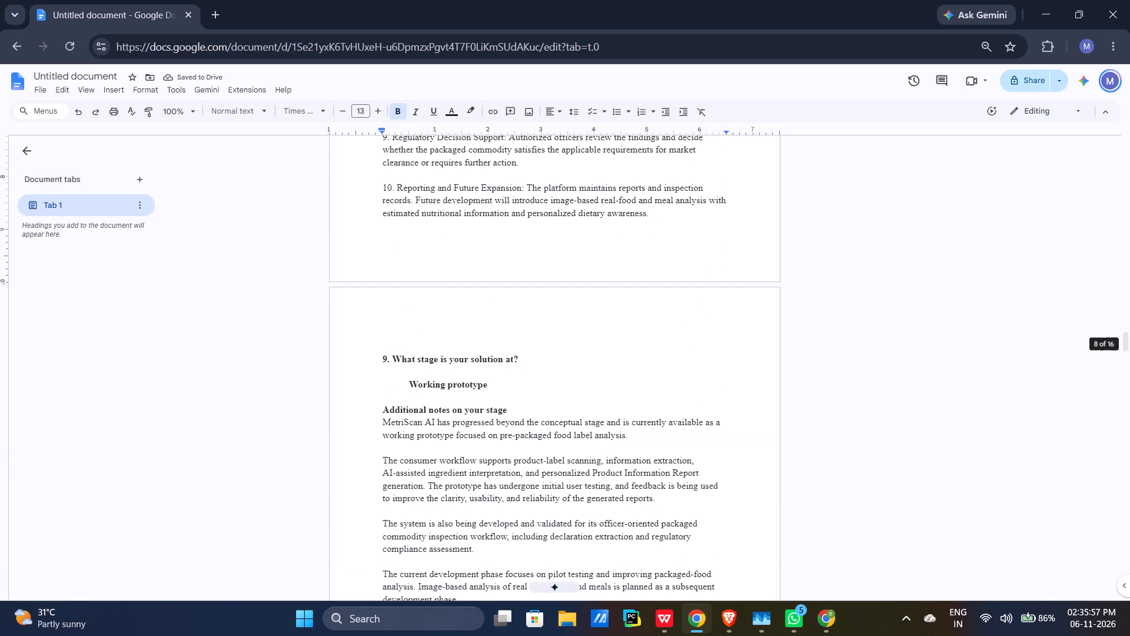
{"action": "scroll", "coordinate": [441, 412], "scroll_direction": "down", "scroll_amount": 1}
{"action": "left_click", "coordinate": [399, 330]}
{"action": "key", "text": "BackSpace"}
{"action": "key", "text": "BackSpace"}
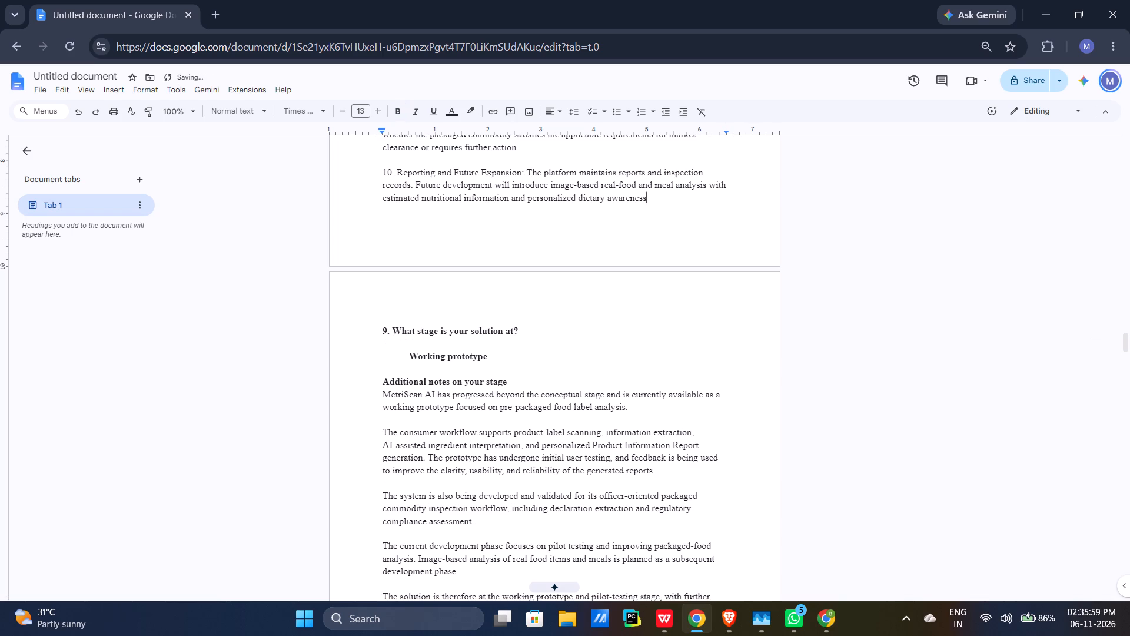
{"action": "key", "text": "period"}
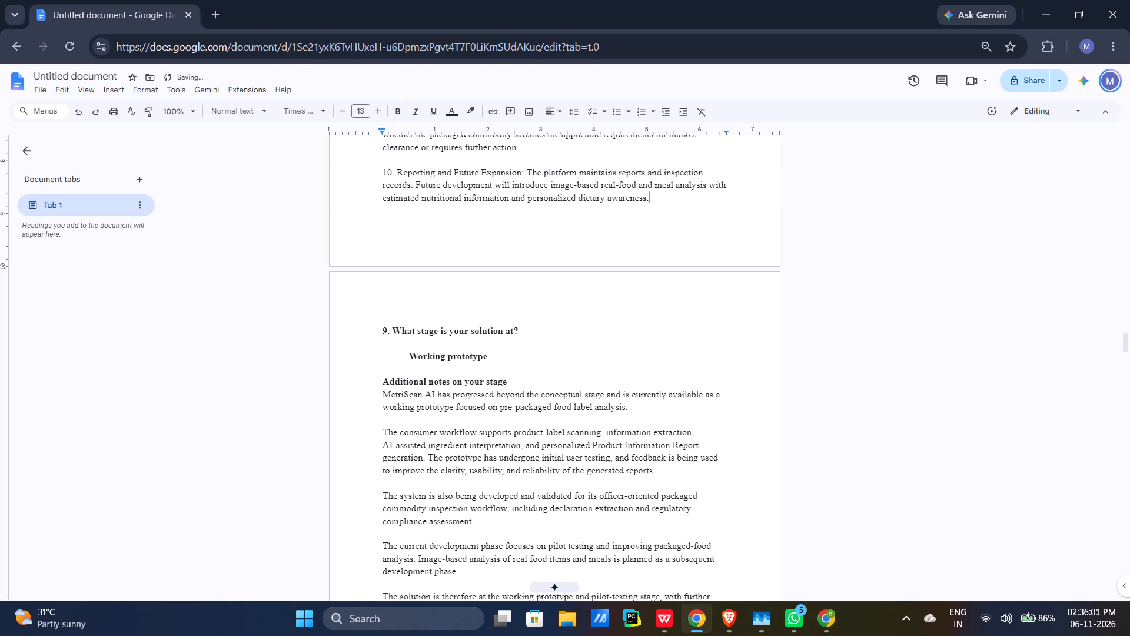
Renumber the "What stage is your solution at?" heading as 10 and "Who will benefit and what impact will it create?" as 11.
{"action": "left_click", "coordinate": [387, 332]}
{"action": "key", "text": "BackSpace"}
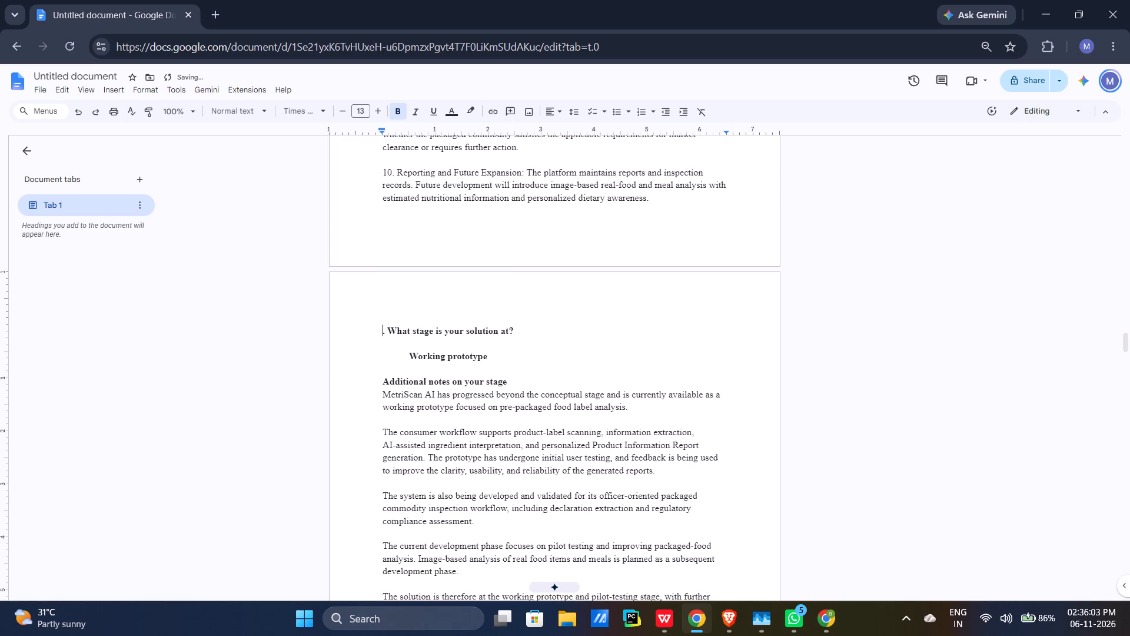
{"action": "type", "text": "10"}
{"action": "scroll", "coordinate": [444, 359], "scroll_direction": "down", "scroll_amount": 1}
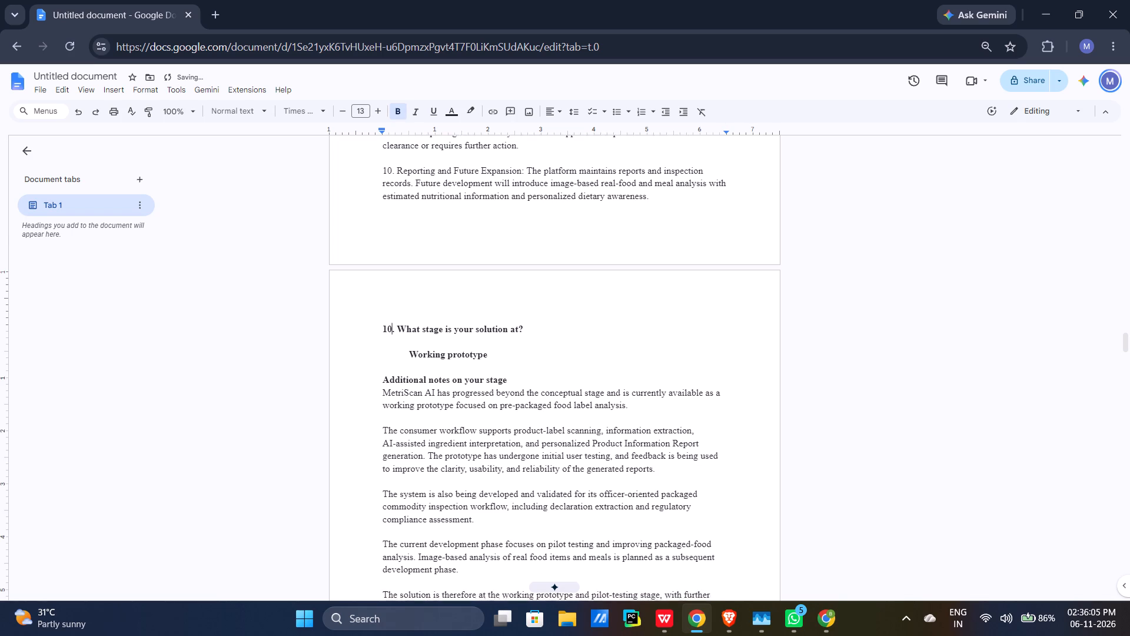
{"action": "scroll", "coordinate": [444, 359], "scroll_direction": "down", "scroll_amount": 1}
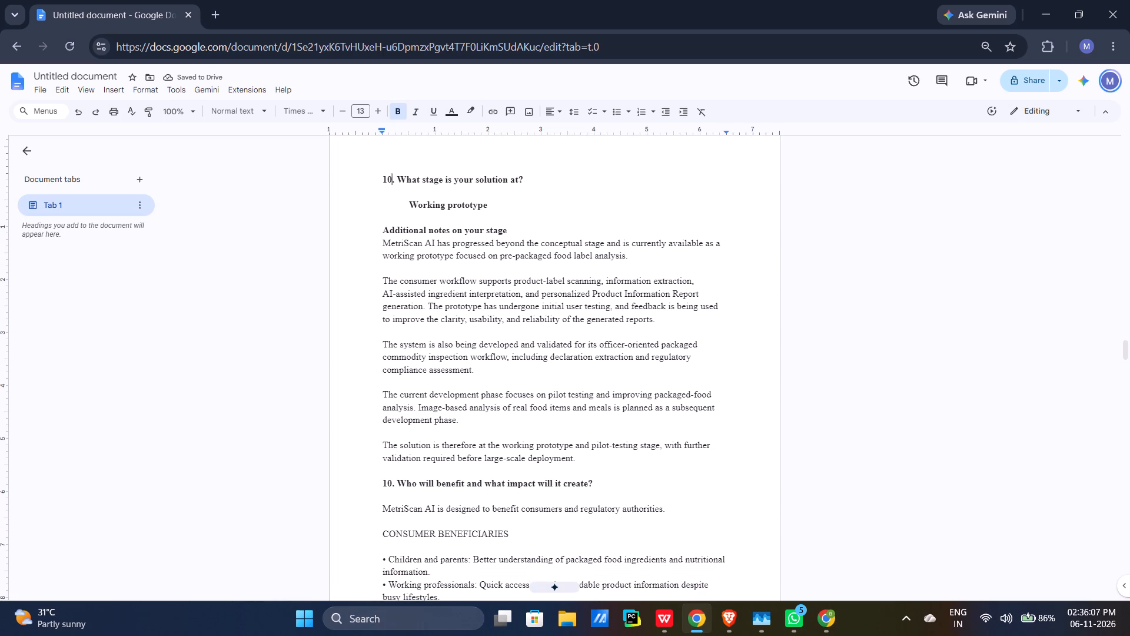
{"action": "scroll", "coordinate": [487, 322], "scroll_direction": "down", "scroll_amount": 2}
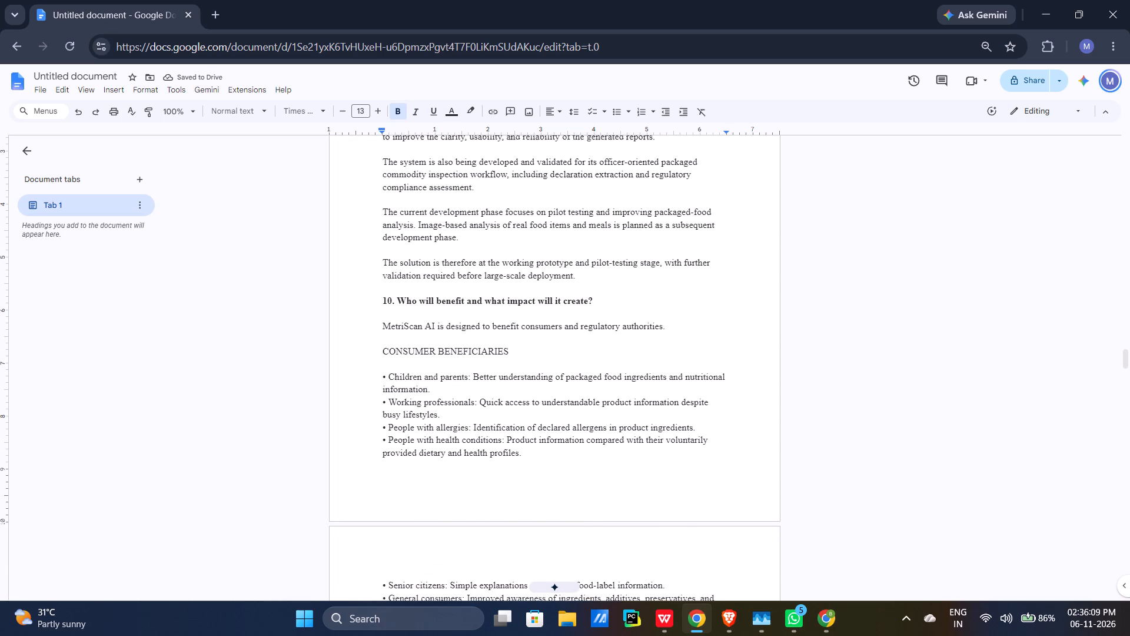
{"action": "left_click", "coordinate": [392, 303]}
{"action": "key", "text": "BackSpace"}
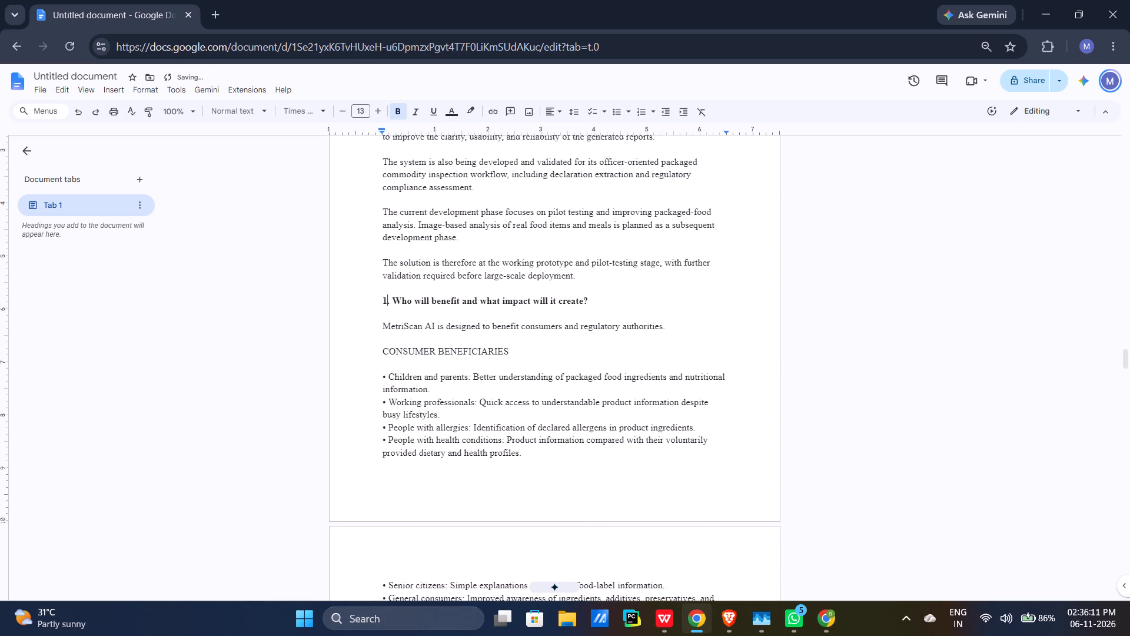
{"action": "key", "text": "1"}
Renumber the "What is the estimated cost of your solution?" heading as 12 and "How can the solution be implemented and scaled?" as 13.
{"action": "scroll", "coordinate": [471, 402], "scroll_direction": "down", "scroll_amount": 3}
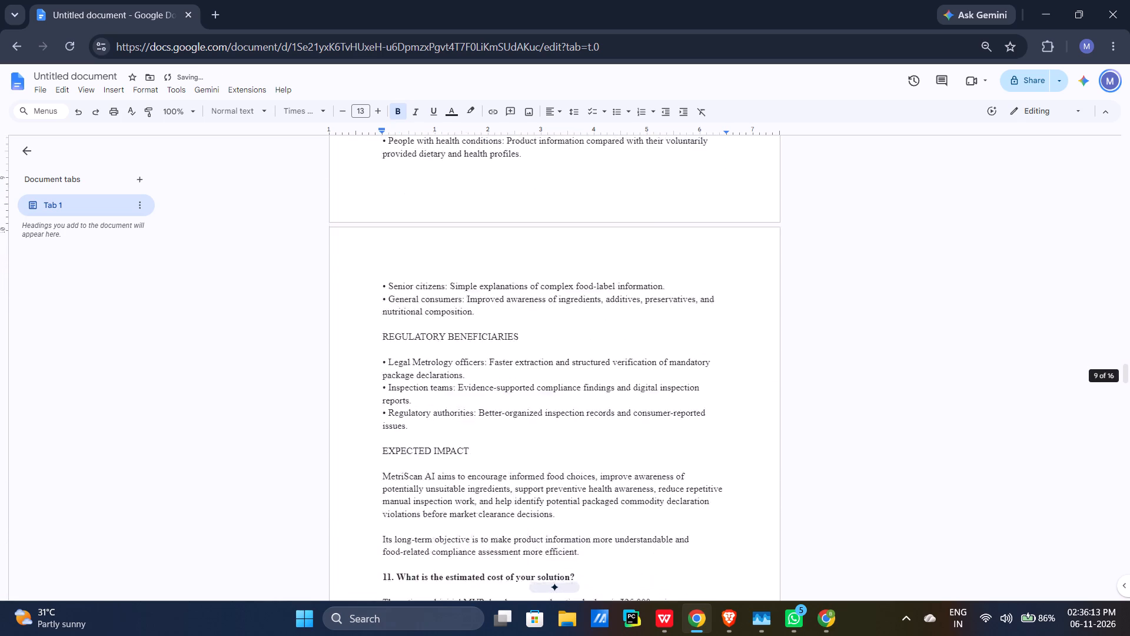
{"action": "scroll", "coordinate": [471, 402], "scroll_direction": "down", "scroll_amount": 2}
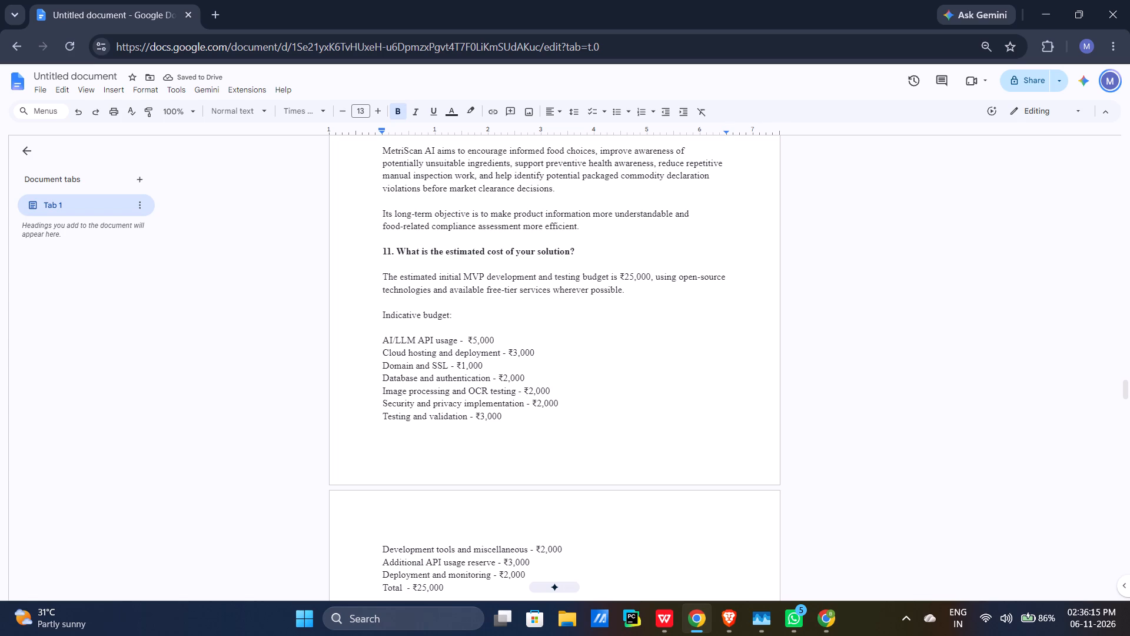
{"action": "left_click", "coordinate": [390, 252]}
{"action": "key", "text": "BackSpace"}
{"action": "key", "text": "2"}
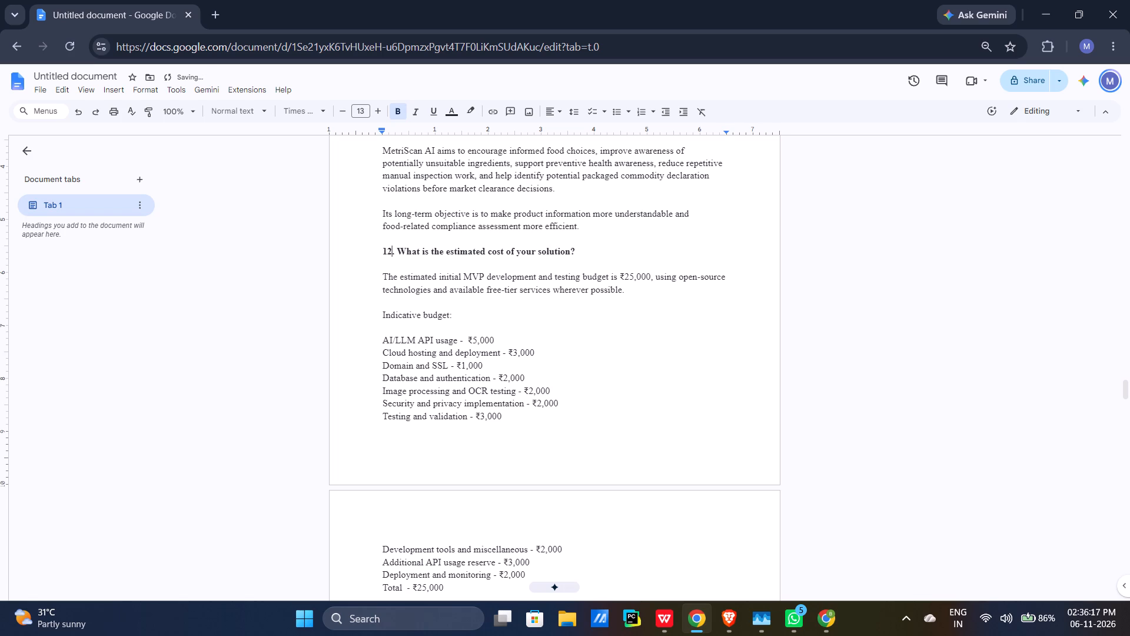
{"action": "scroll", "coordinate": [487, 346], "scroll_direction": "down", "scroll_amount": 3}
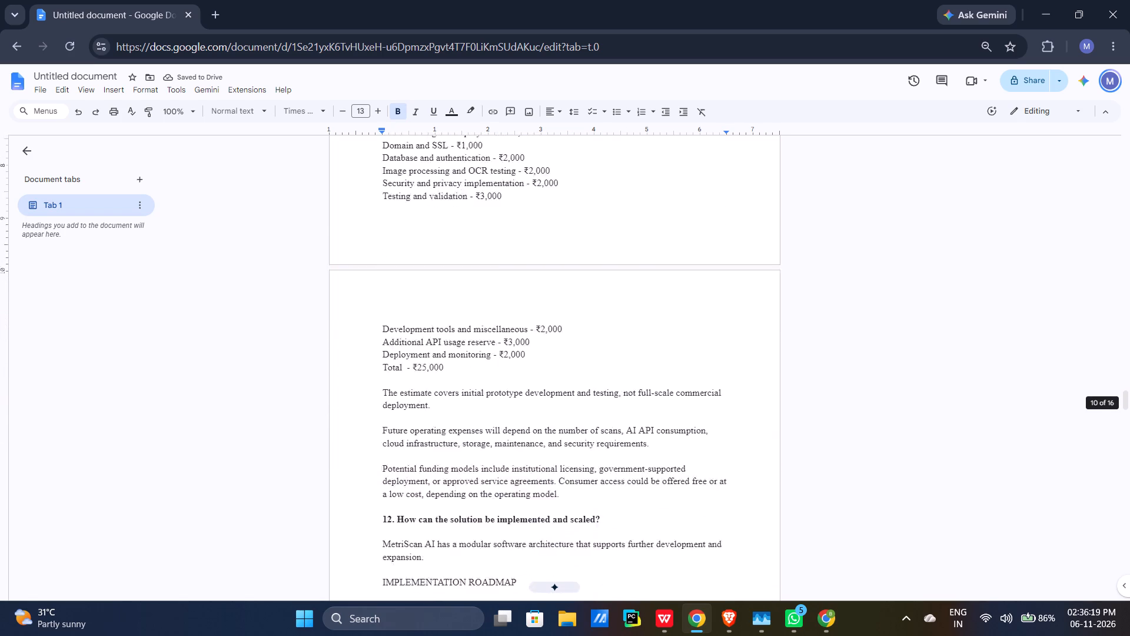
{"action": "scroll", "coordinate": [487, 346], "scroll_direction": "down", "scroll_amount": 1}
{"action": "left_click", "coordinate": [390, 420]}
{"action": "key", "text": "BackSpace"}
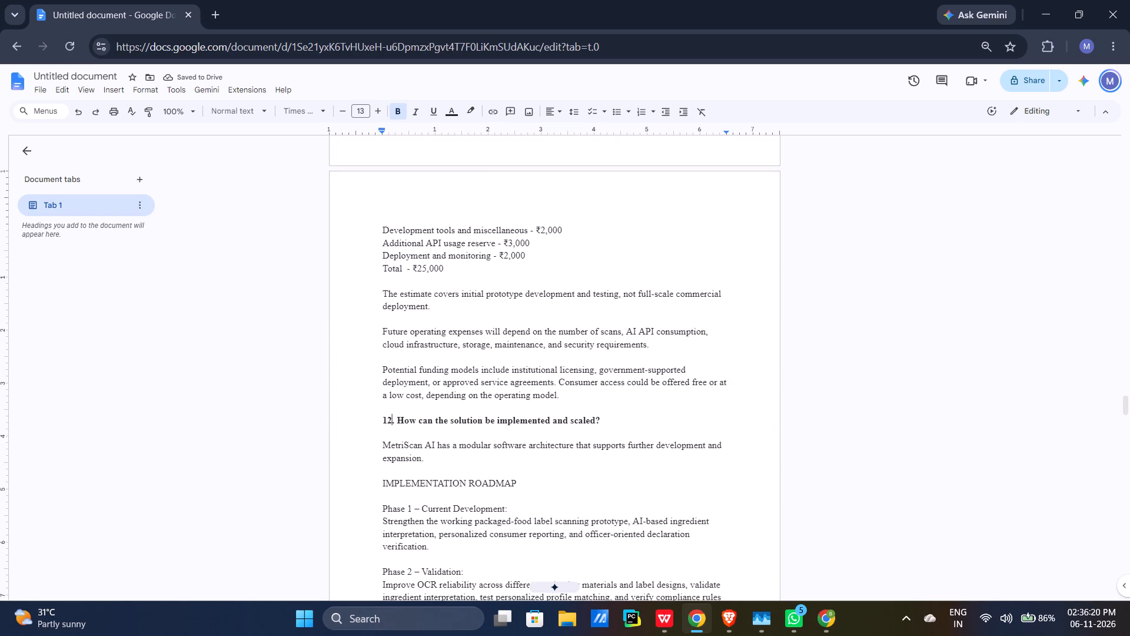
{"action": "key", "text": "3"}
Renumber the "What evidence do you have?" heading as 14 and "Who could adopt or implement the solution?" as 15.
{"action": "scroll", "coordinate": [456, 465], "scroll_direction": "down", "scroll_amount": 3}
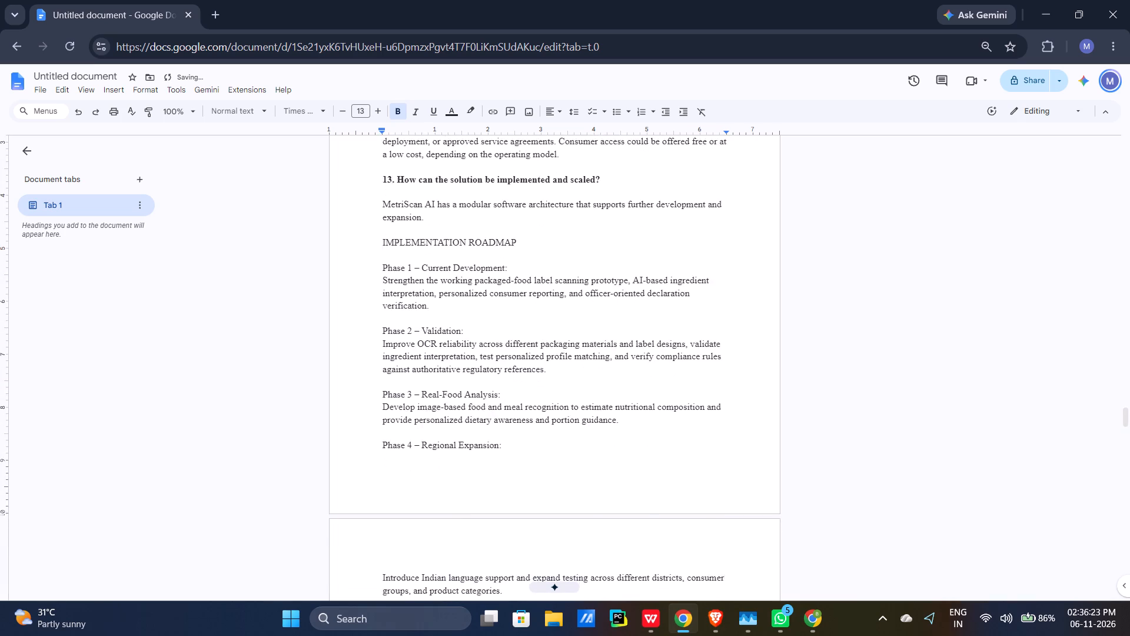
{"action": "scroll", "coordinate": [456, 465], "scroll_direction": "down", "scroll_amount": 4}
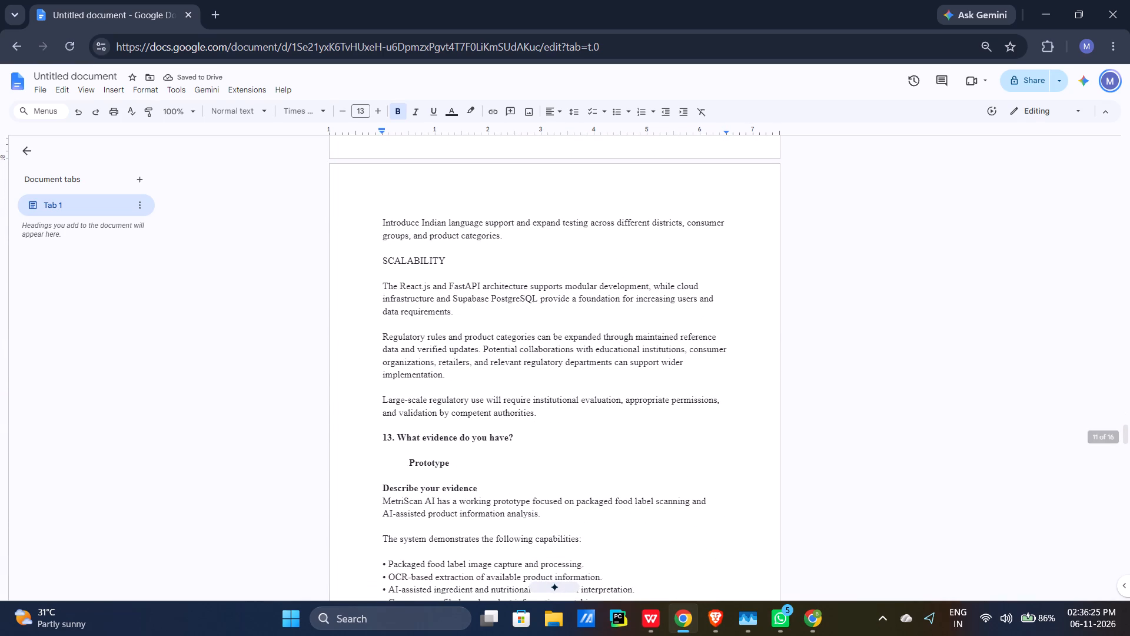
{"action": "left_click", "coordinate": [390, 438]}
{"action": "key", "text": "BackSpace"}
{"action": "key", "text": "4"}
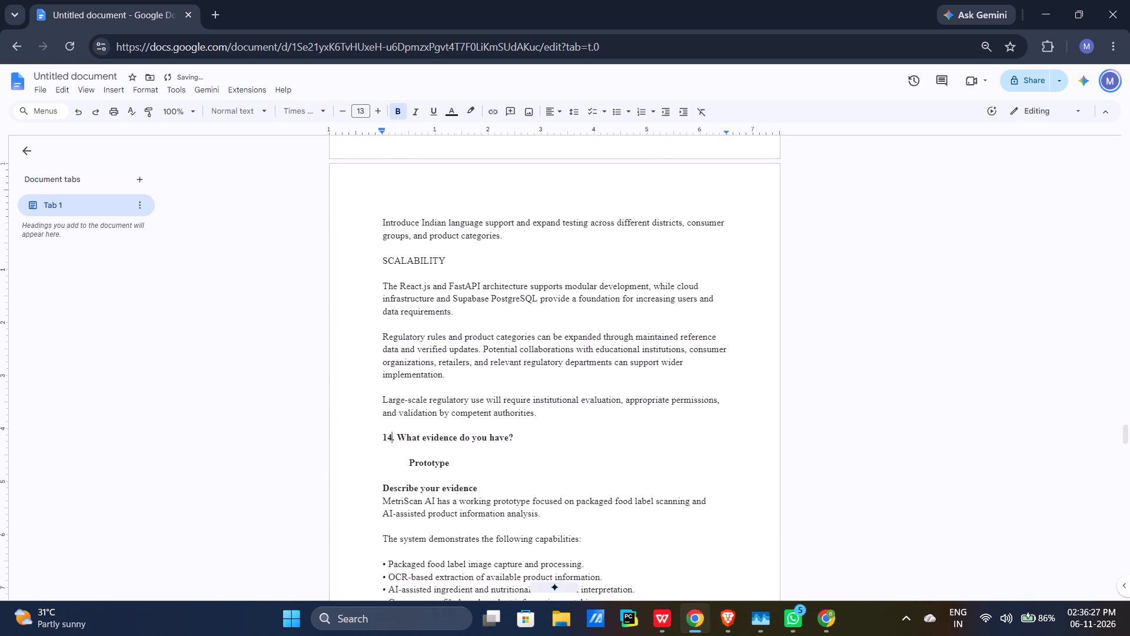
{"action": "scroll", "coordinate": [463, 525], "scroll_direction": "down", "scroll_amount": 4}
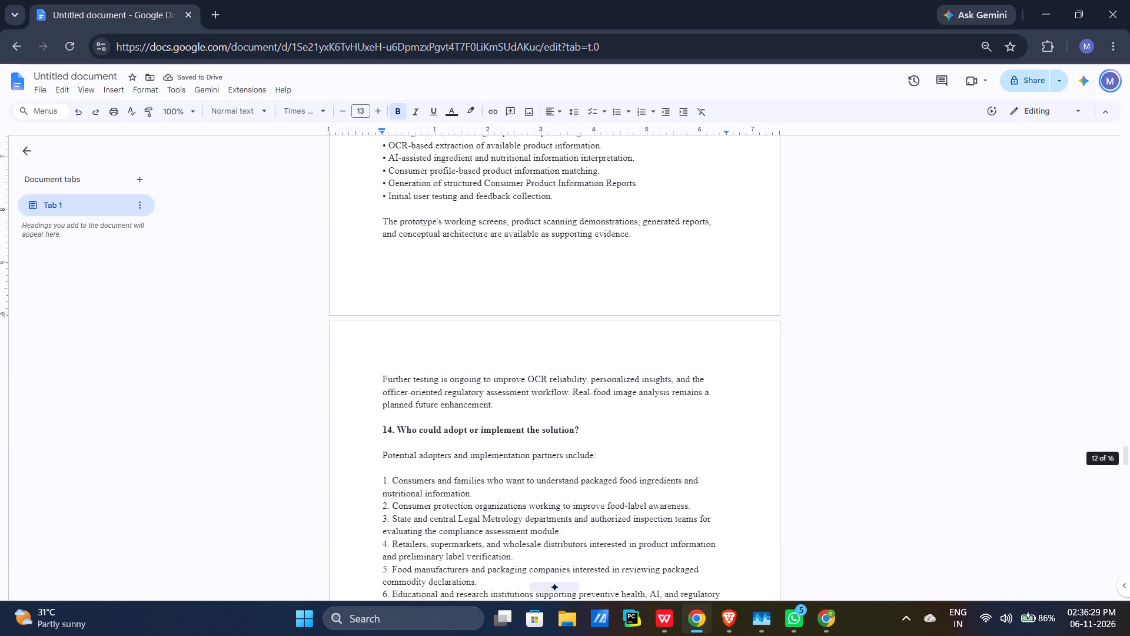
{"action": "left_click", "coordinate": [391, 428]}
{"action": "key", "text": "BackSpace"}
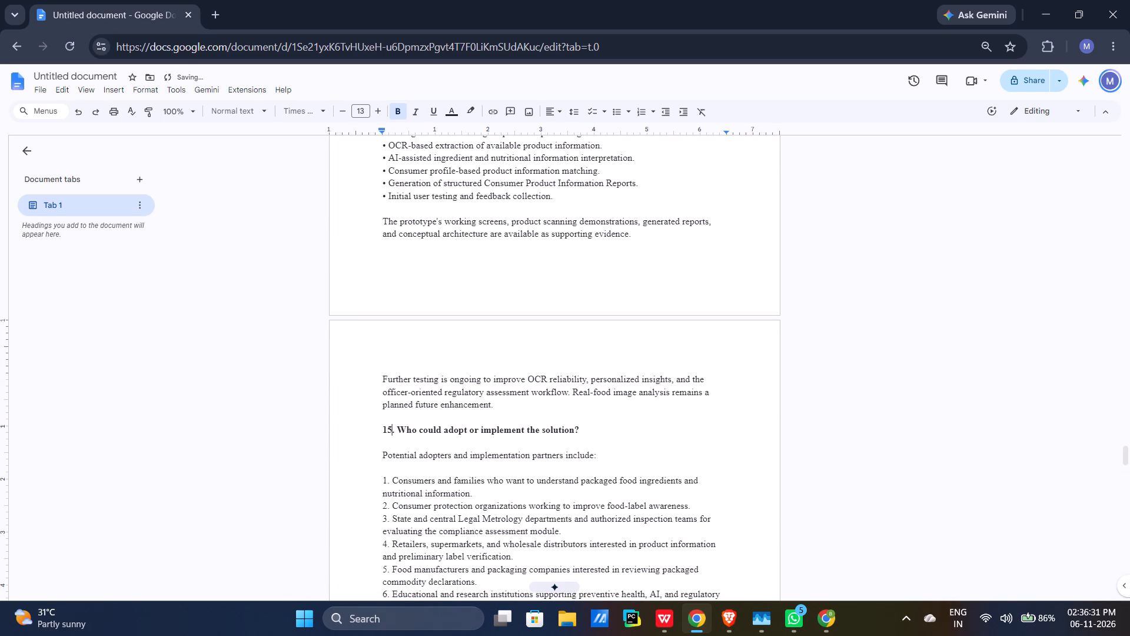
{"action": "key", "text": "5"}
Renumber the "What support do you need to take the solution forward?" heading as 16 and "What is your technology stack?" as 17.
{"action": "scroll", "coordinate": [460, 526], "scroll_direction": "down", "scroll_amount": 4}
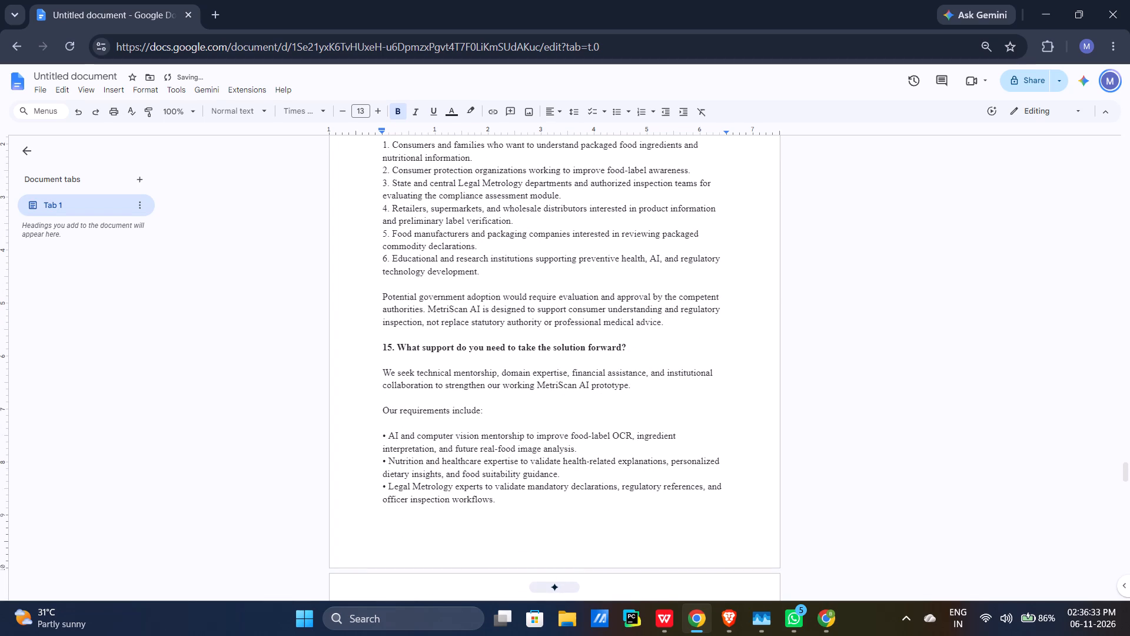
{"action": "left_click", "coordinate": [391, 348]}
{"action": "key", "text": "BackSpace"}
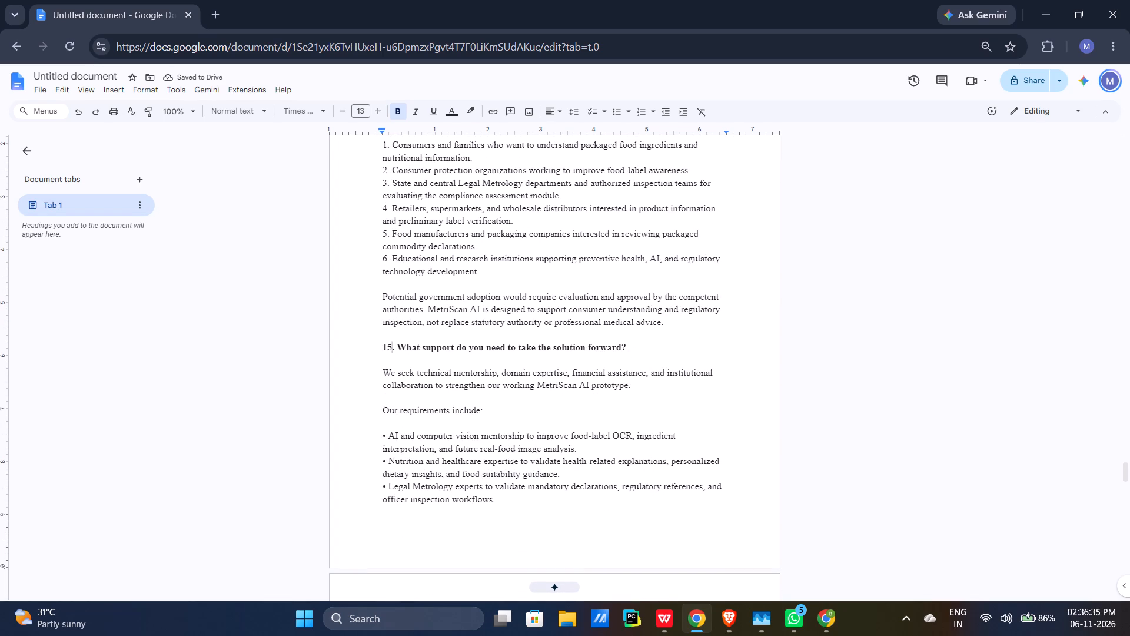
{"action": "key", "text": "6"}
{"action": "scroll", "coordinate": [476, 403], "scroll_direction": "down", "scroll_amount": 3}
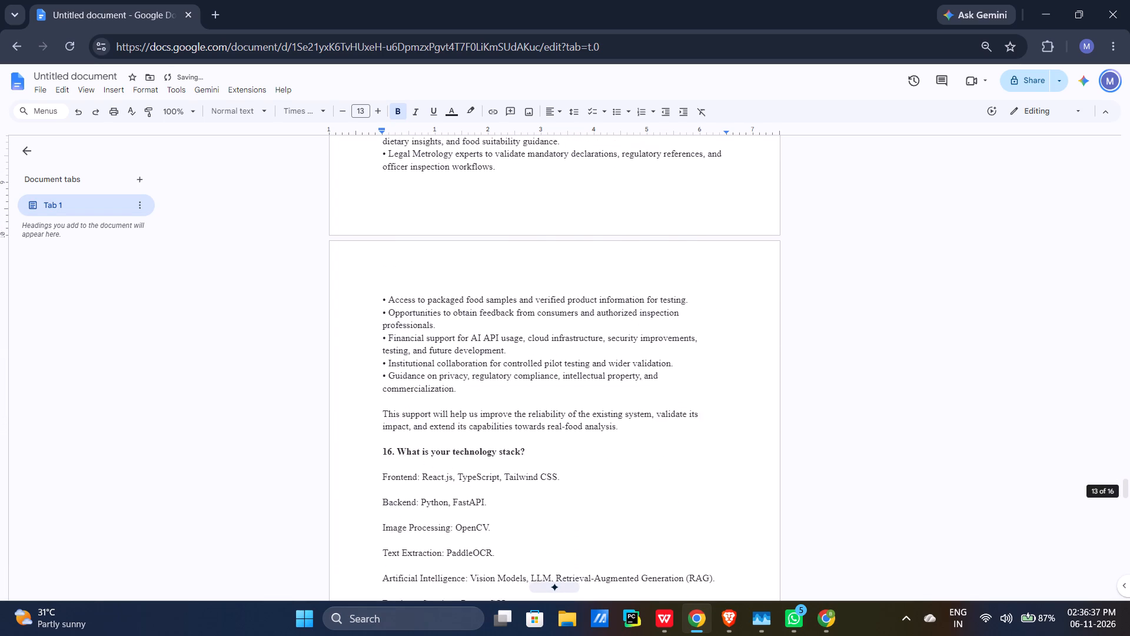
{"action": "scroll", "coordinate": [476, 403], "scroll_direction": "down", "scroll_amount": 1}
{"action": "scroll", "coordinate": [435, 213], "scroll_direction": "up", "scroll_amount": 1}
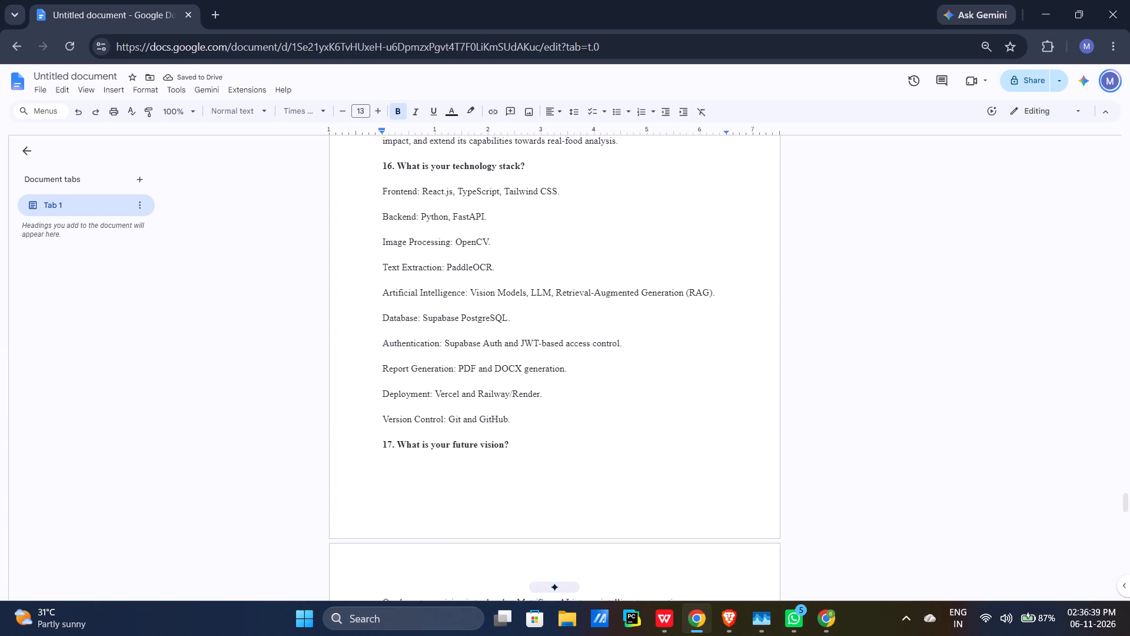
{"action": "left_click", "coordinate": [391, 166]}
{"action": "key", "text": "BackSpace"}
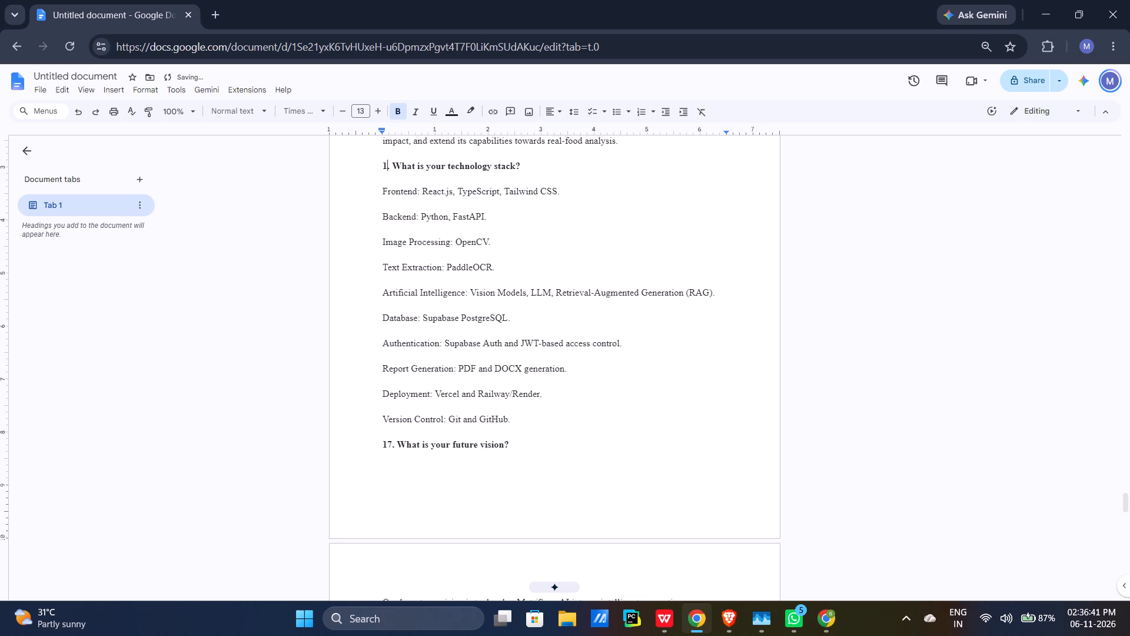
{"action": "key", "text": "7"}
Renumber the "What is your future vision?" heading as 18 and "What makes MetriScan AI suitable for Preventive Health?" as 19.
{"action": "left_click", "coordinate": [390, 447]}
{"action": "key", "text": "BackSpace"}
{"action": "key", "text": "8"}
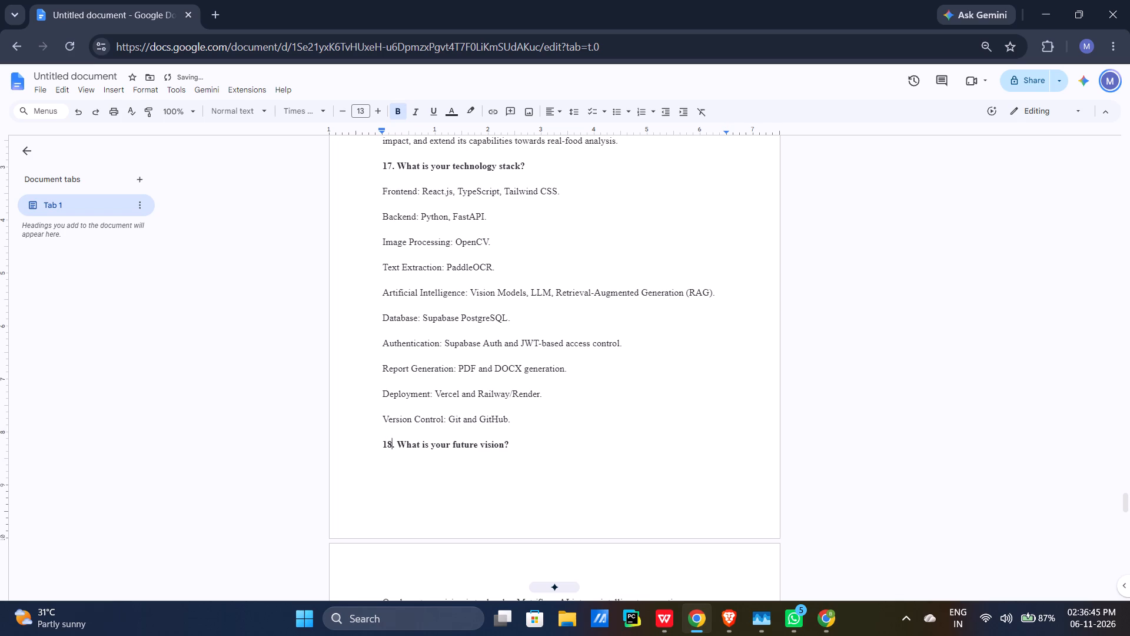
{"action": "scroll", "coordinate": [486, 491], "scroll_direction": "down", "scroll_amount": 5}
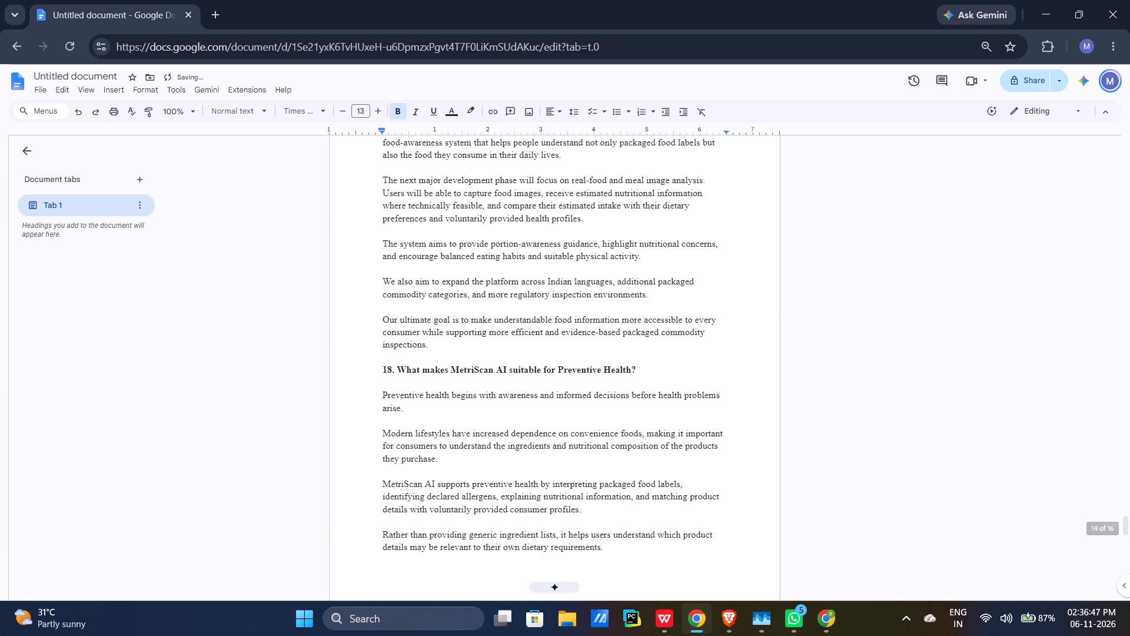
{"action": "left_click", "coordinate": [390, 368]}
{"action": "key", "text": "BackSpace"}
{"action": "key", "text": "9"}
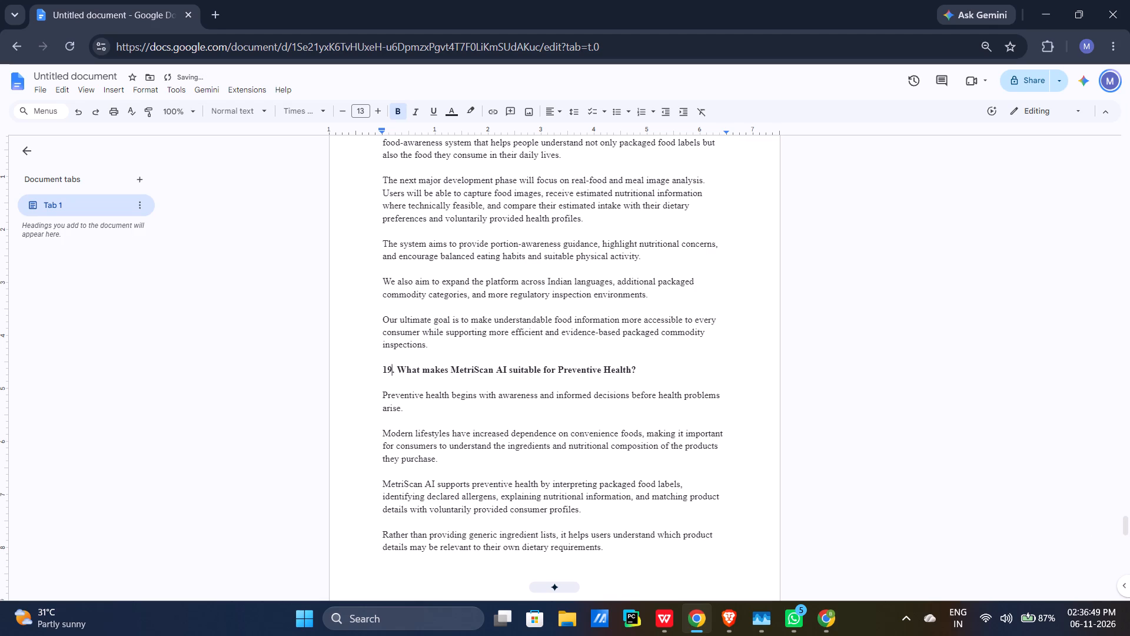
{"action": "scroll", "coordinate": [493, 495], "scroll_direction": "down", "scroll_amount": 5}
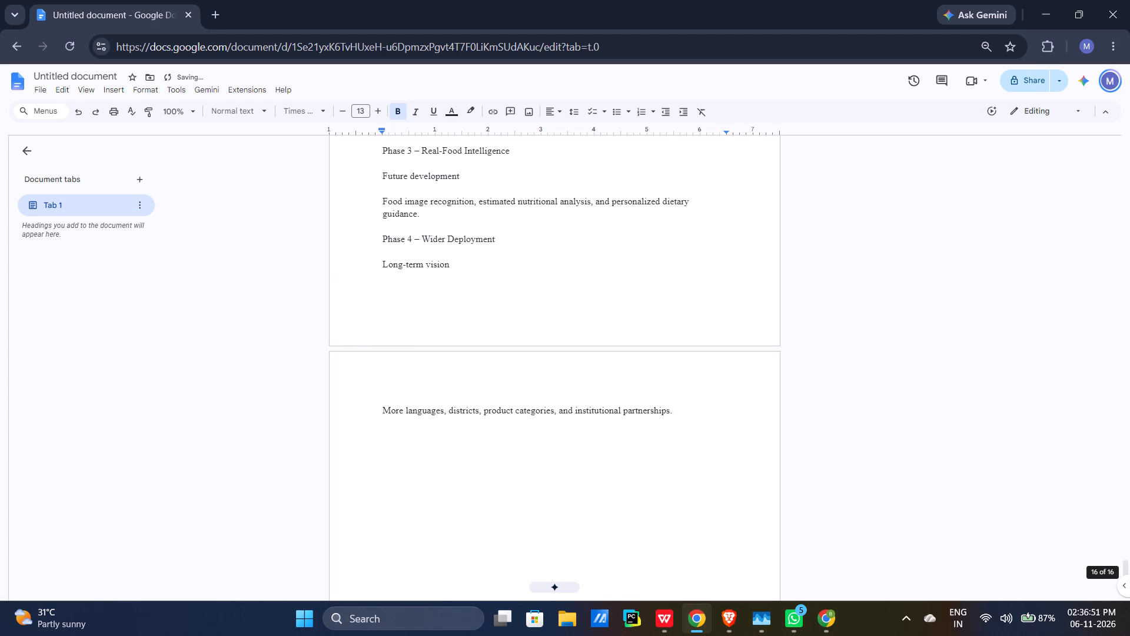
Copy and delete everything from the "17. What is your technology stack?" heading through the end of the document.
{"action": "left_click_drag", "start_coordinate": [673, 413], "coordinate": [453, 114]}
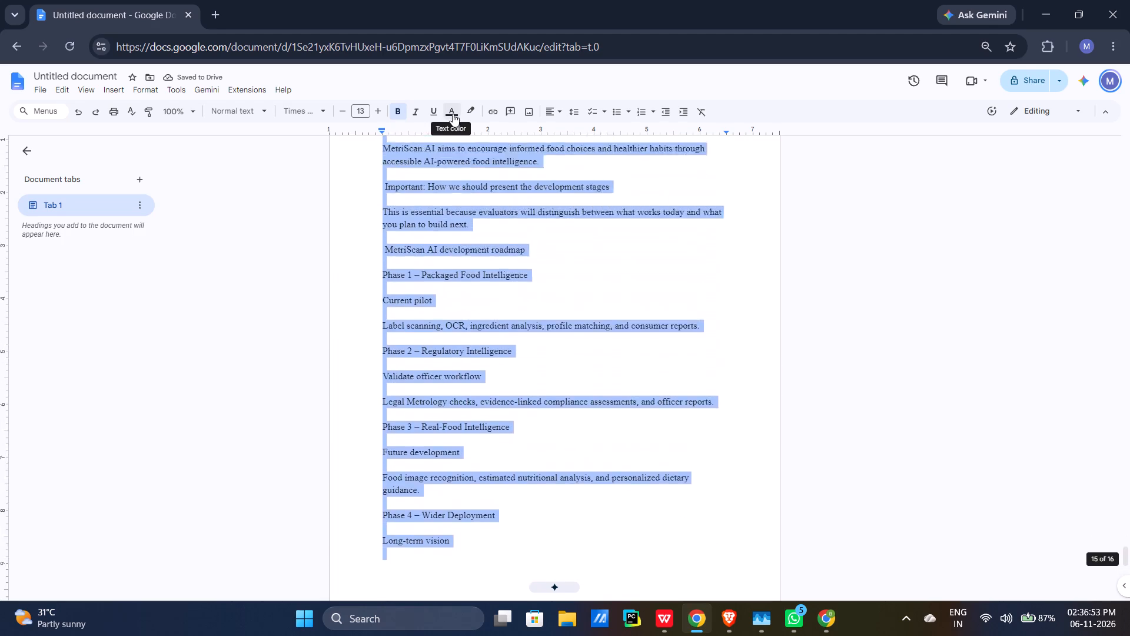
{"action": "left_click_drag", "start_coordinate": [453, 114], "coordinate": [393, 139]}
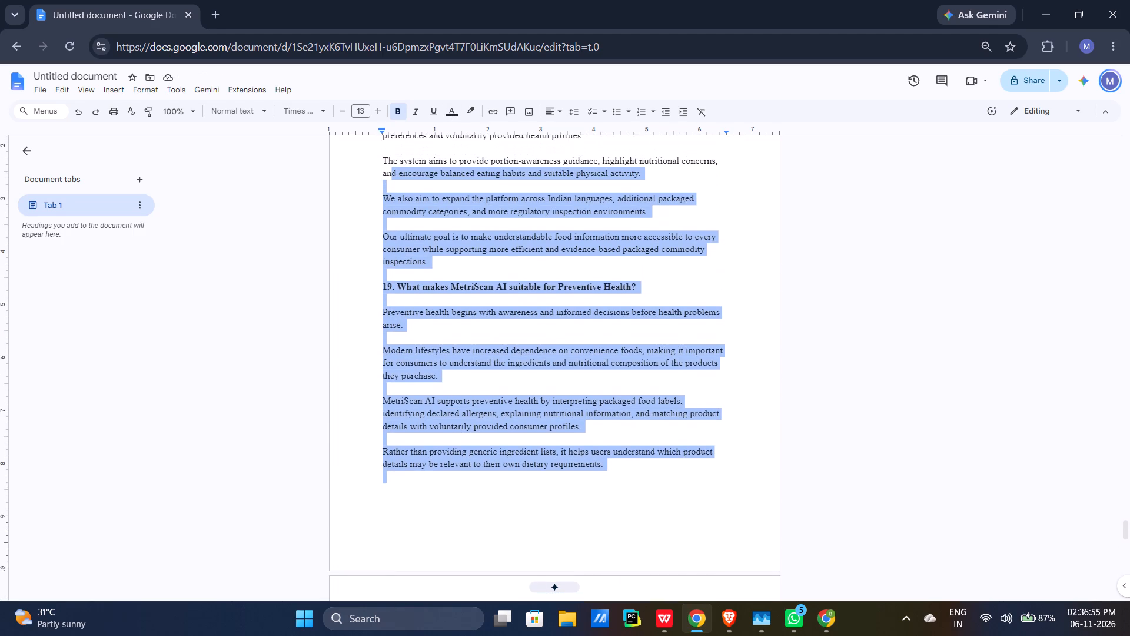
{"action": "left_click_drag", "start_coordinate": [393, 139], "coordinate": [395, 160]}
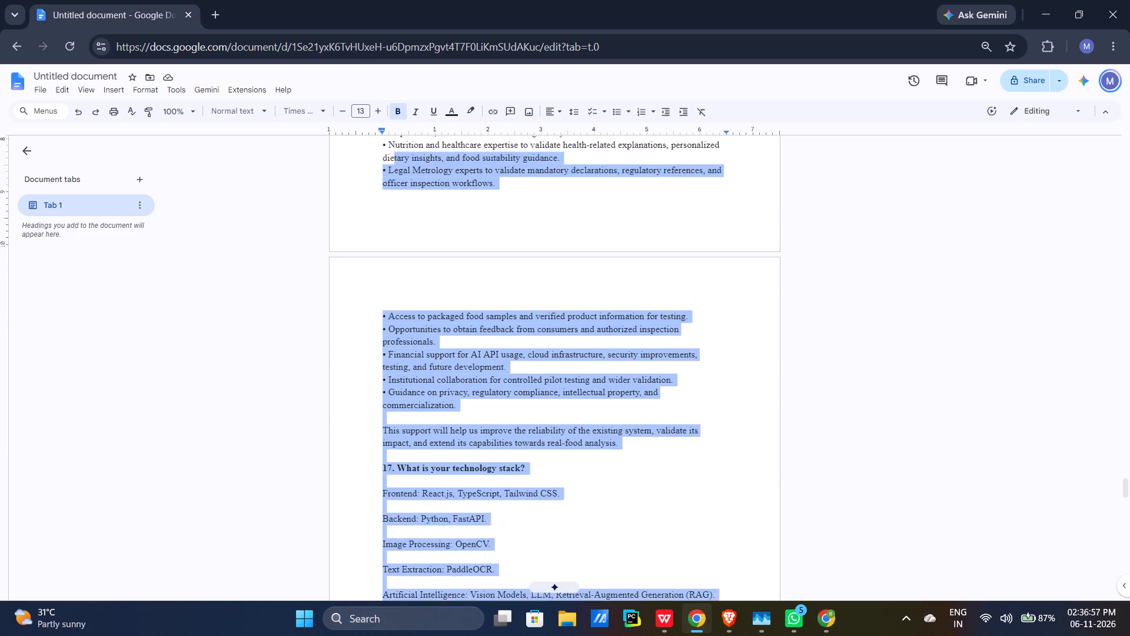
{"action": "left_click_drag", "start_coordinate": [395, 160], "coordinate": [377, 481]}
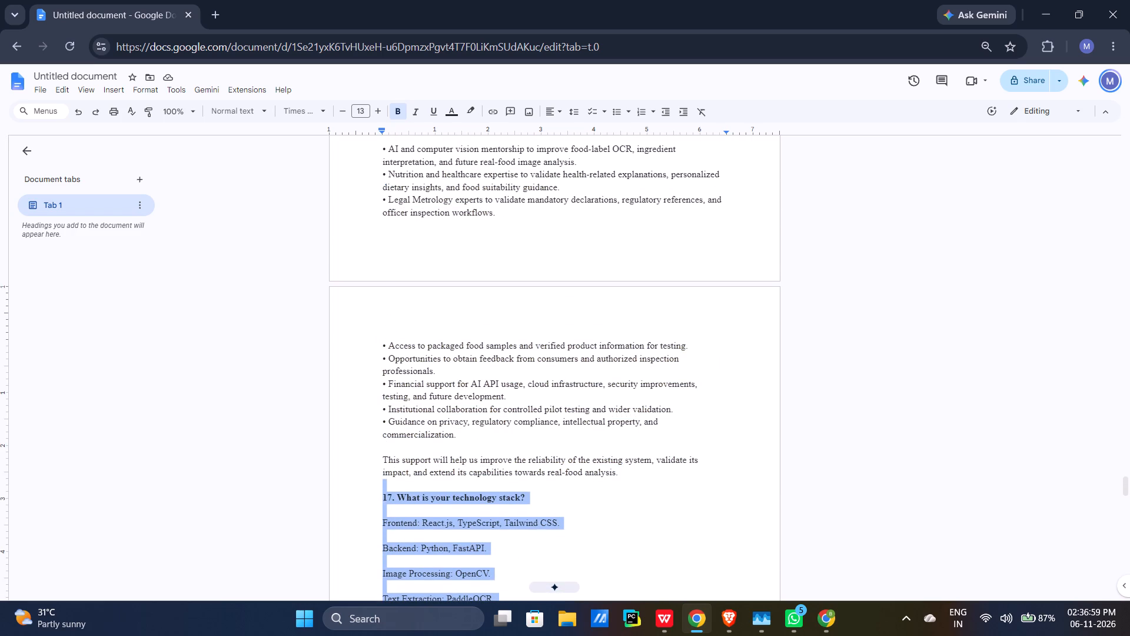
{"action": "left_click_drag", "start_coordinate": [377, 481], "coordinate": [378, 498]}
{"action": "key", "text": "ctrl+c"}
{"action": "key", "text": "BackSpace"}
{"action": "key", "text": "BackSpace"}
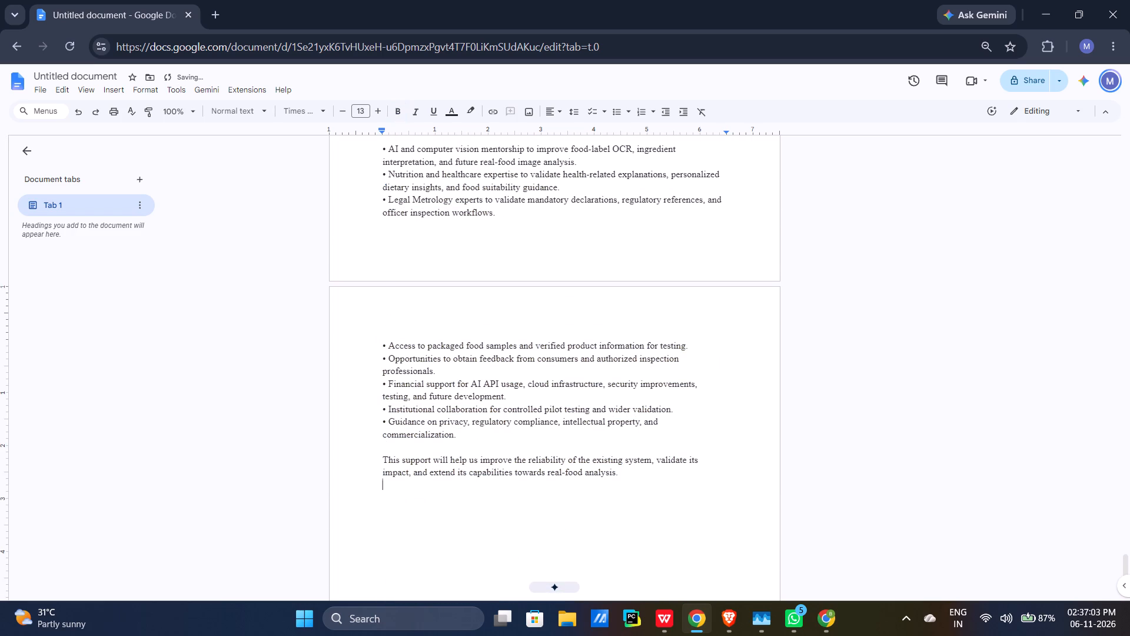
Review the document from its beginning, checking headings 1 to 7 and the layout of their answers.
{"action": "scroll", "coordinate": [513, 439], "scroll_direction": "up", "scroll_amount": 20}
{"action": "scroll", "coordinate": [513, 439], "scroll_direction": "up", "scroll_amount": 9}
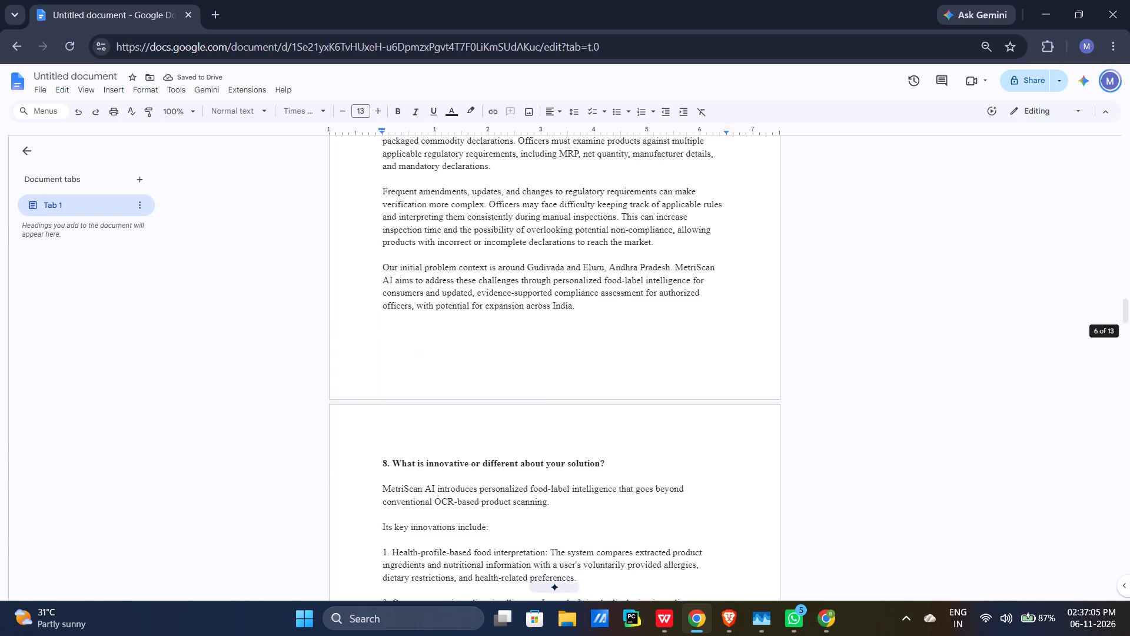
{"action": "scroll", "coordinate": [513, 439], "scroll_direction": "up", "scroll_amount": 11}
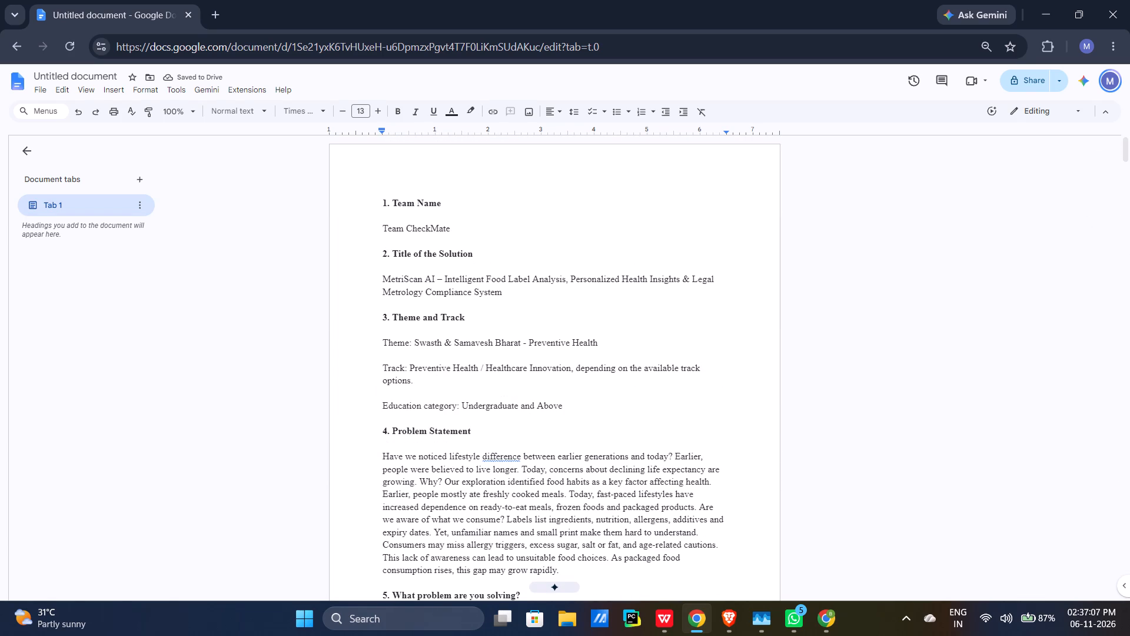
{"action": "scroll", "coordinate": [673, 345], "scroll_direction": "down", "scroll_amount": 1}
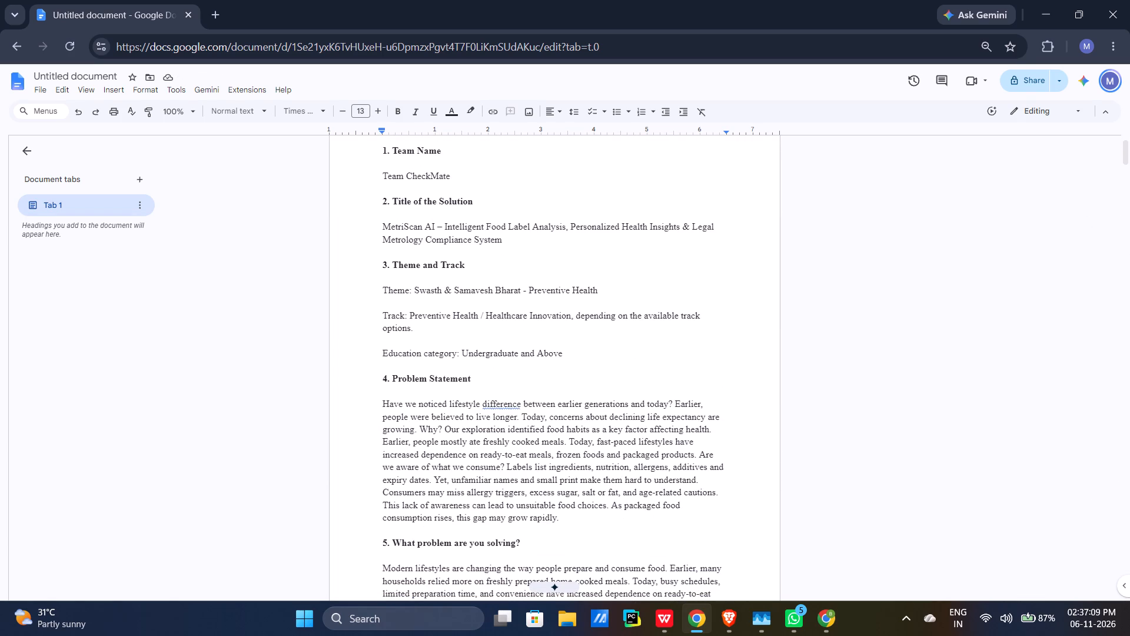
{"action": "scroll", "coordinate": [543, 339], "scroll_direction": "down", "scroll_amount": 1}
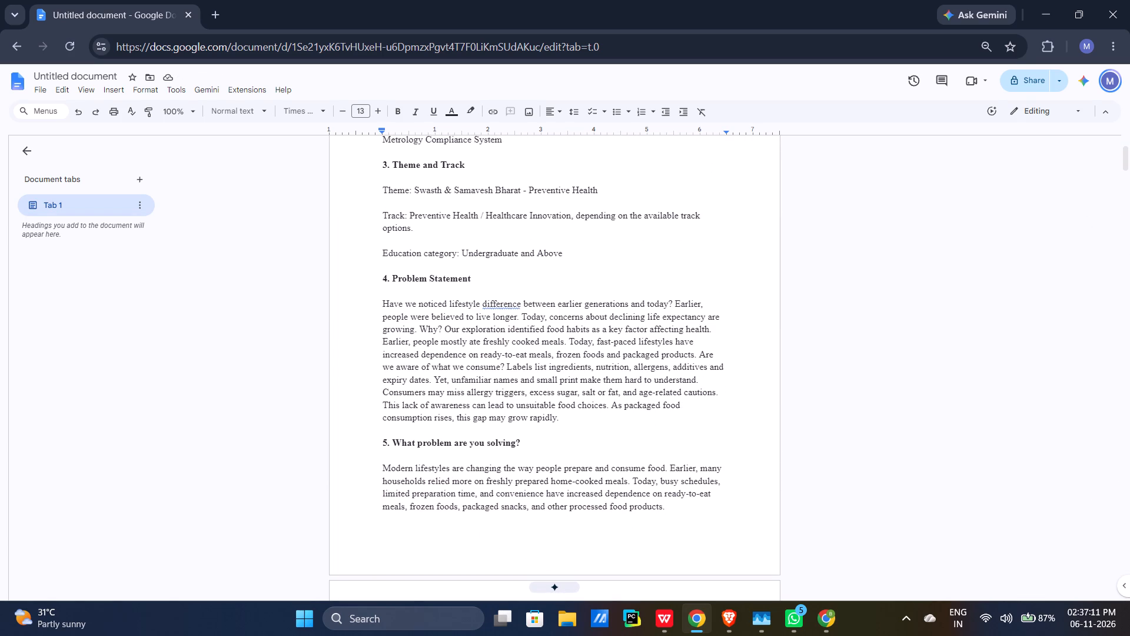
{"action": "scroll", "coordinate": [546, 405], "scroll_direction": "down", "scroll_amount": 1}
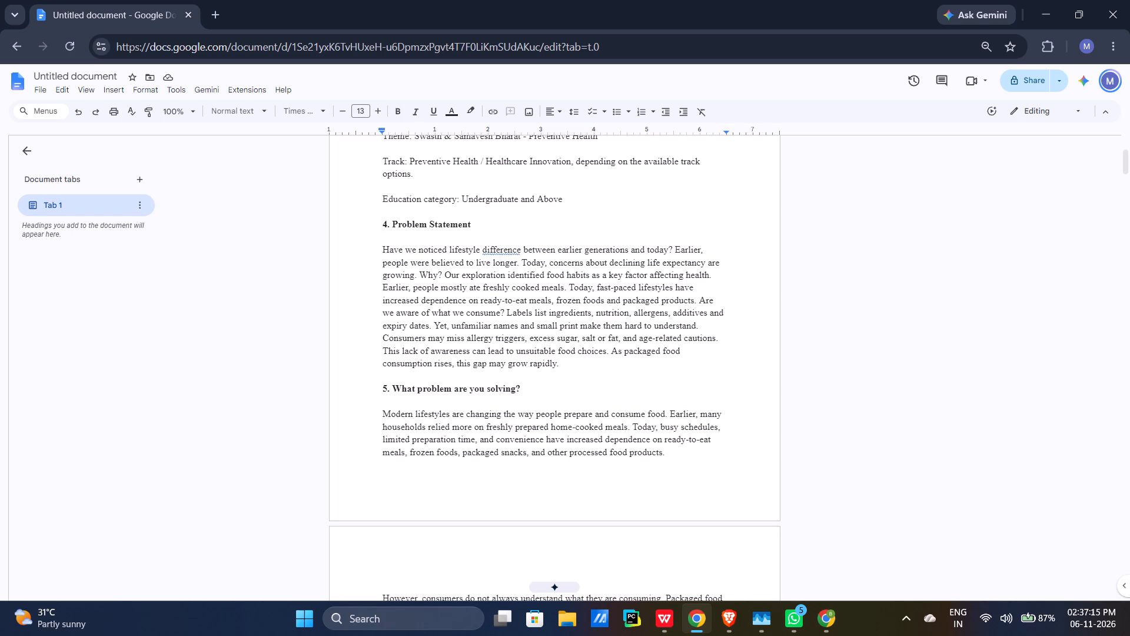
{"action": "scroll", "coordinate": [560, 302], "scroll_direction": "down", "scroll_amount": 1}
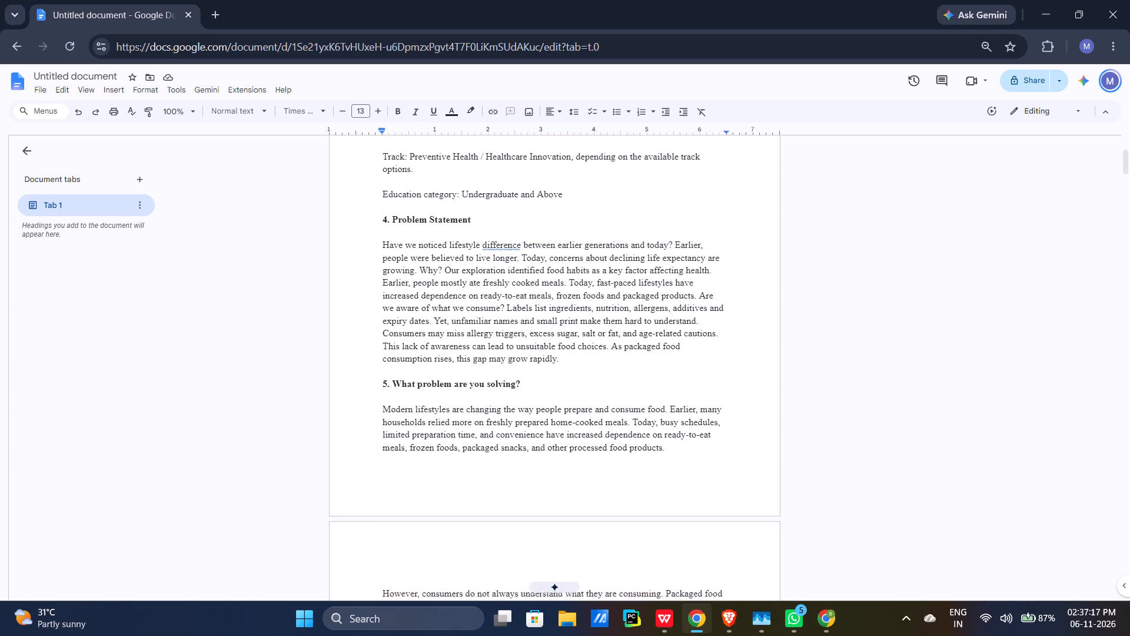
{"action": "scroll", "coordinate": [560, 302], "scroll_direction": "down", "scroll_amount": 4}
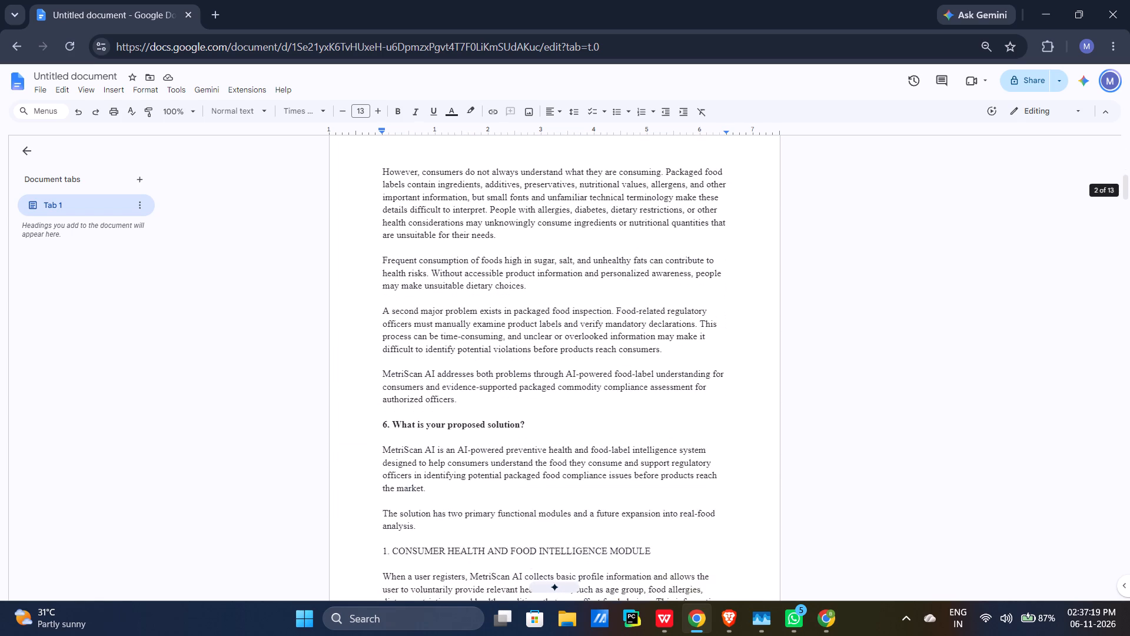
{"action": "scroll", "coordinate": [560, 302], "scroll_direction": "down", "scroll_amount": 1}
{"action": "scroll", "coordinate": [501, 372], "scroll_direction": "down", "scroll_amount": 3}
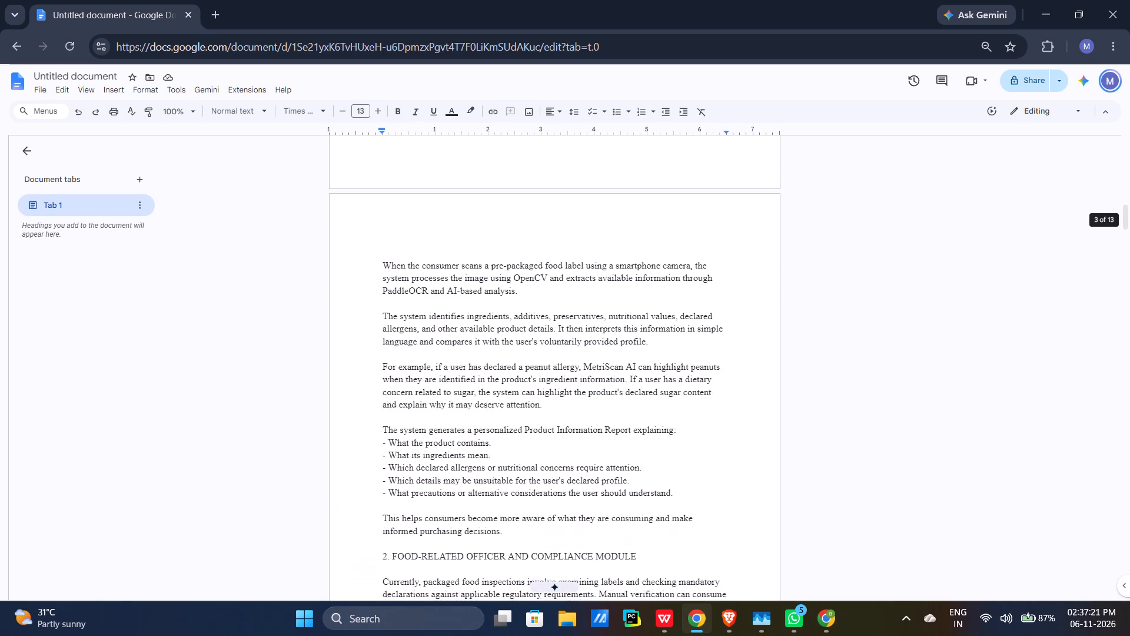
{"action": "scroll", "coordinate": [501, 372], "scroll_direction": "down", "scroll_amount": 6}
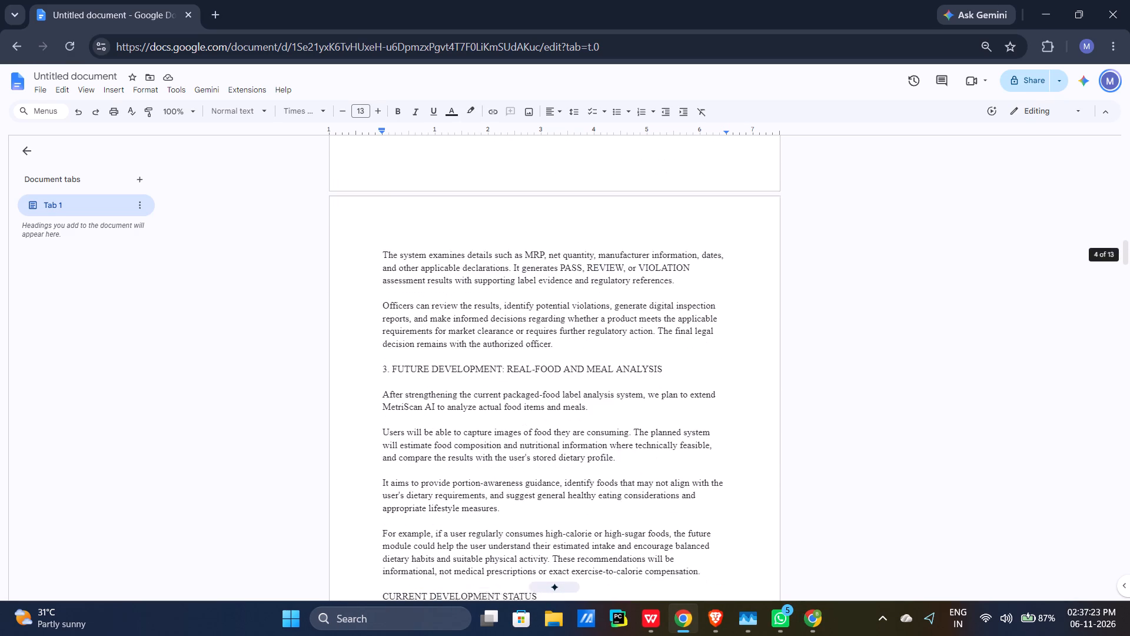
{"action": "scroll", "coordinate": [501, 372], "scroll_direction": "down", "scroll_amount": 4}
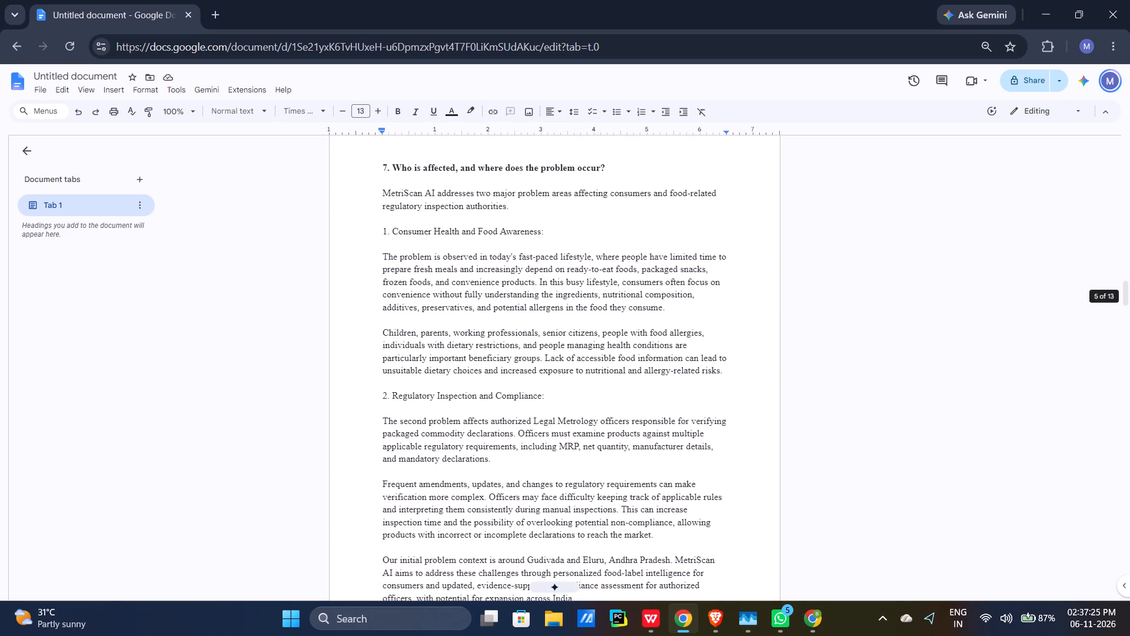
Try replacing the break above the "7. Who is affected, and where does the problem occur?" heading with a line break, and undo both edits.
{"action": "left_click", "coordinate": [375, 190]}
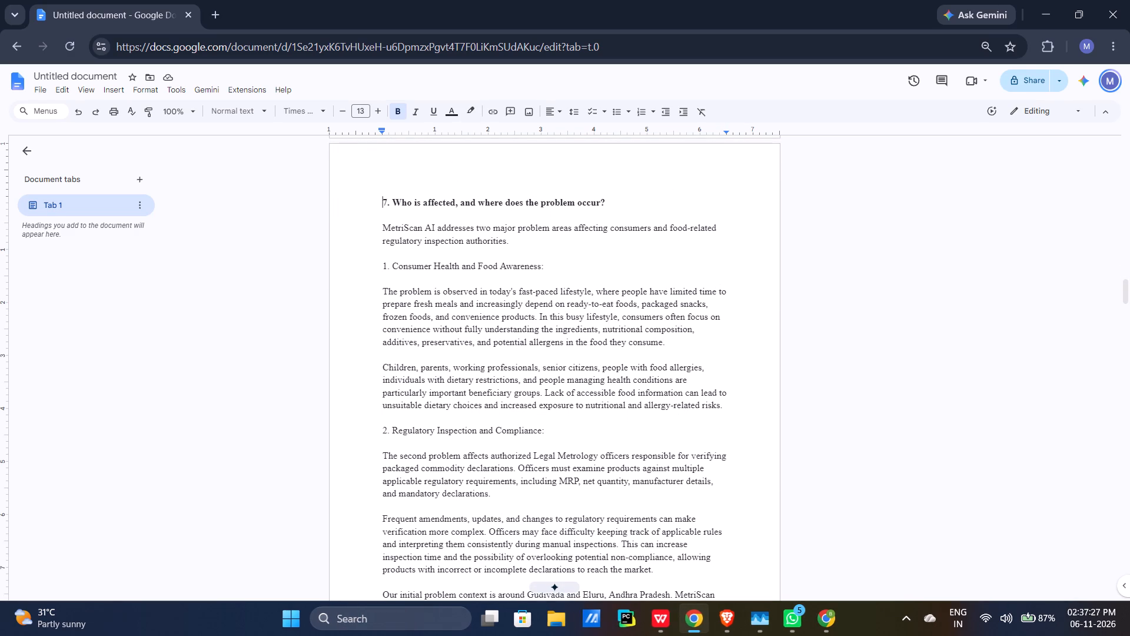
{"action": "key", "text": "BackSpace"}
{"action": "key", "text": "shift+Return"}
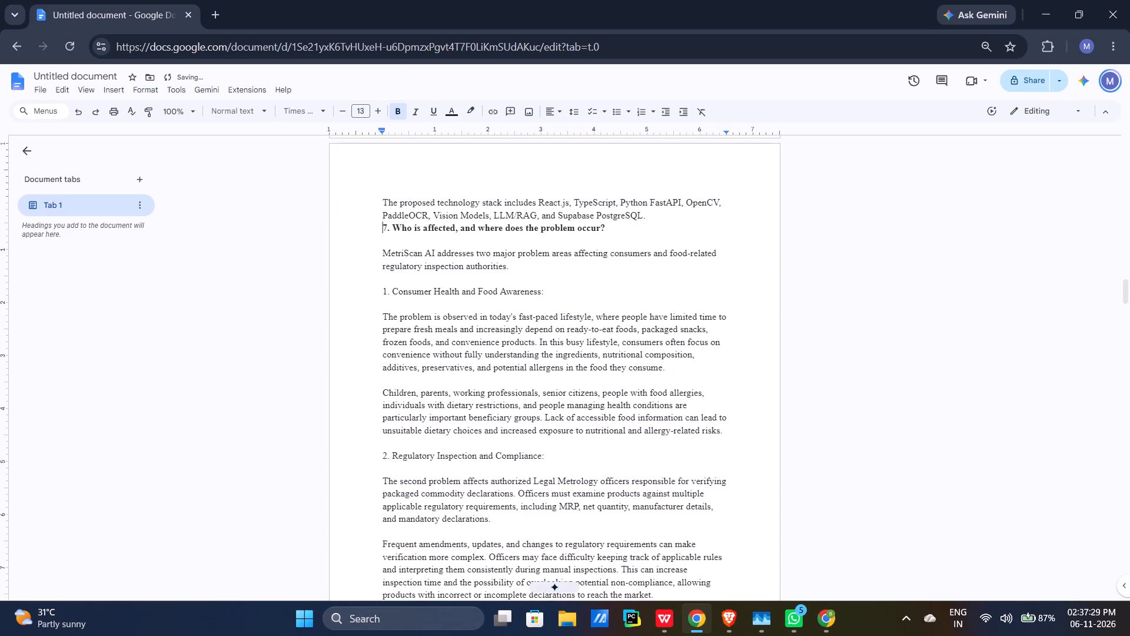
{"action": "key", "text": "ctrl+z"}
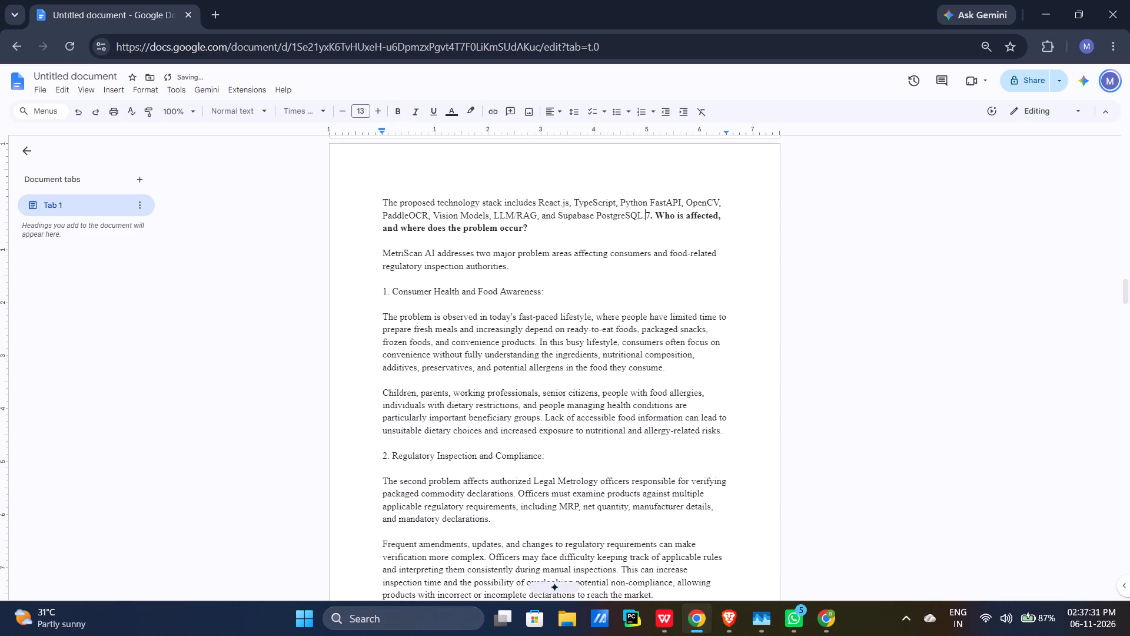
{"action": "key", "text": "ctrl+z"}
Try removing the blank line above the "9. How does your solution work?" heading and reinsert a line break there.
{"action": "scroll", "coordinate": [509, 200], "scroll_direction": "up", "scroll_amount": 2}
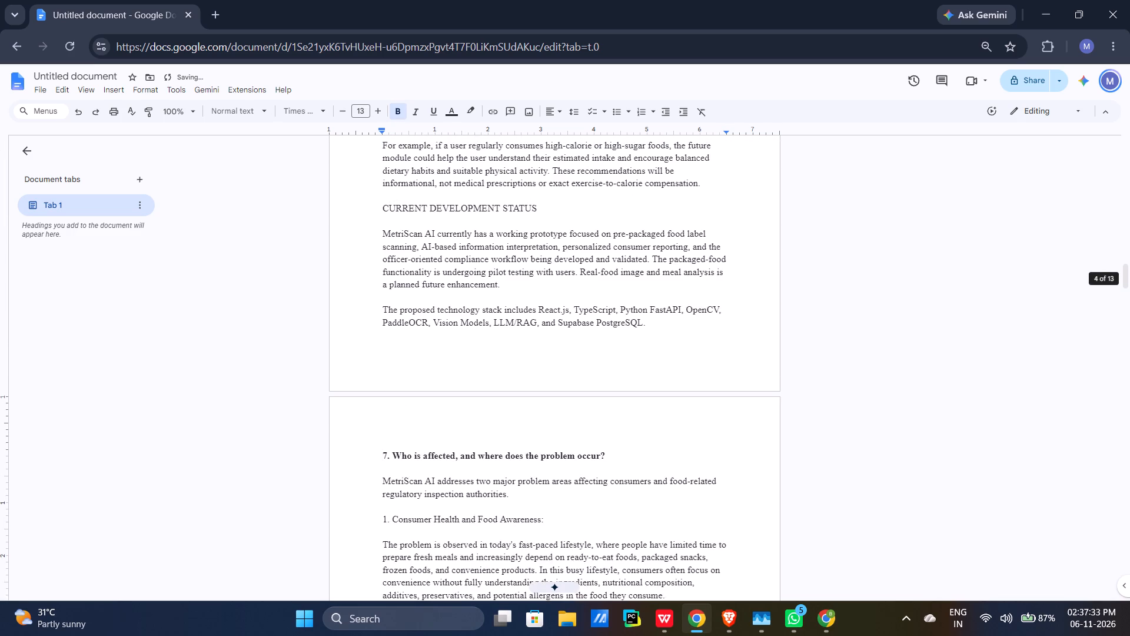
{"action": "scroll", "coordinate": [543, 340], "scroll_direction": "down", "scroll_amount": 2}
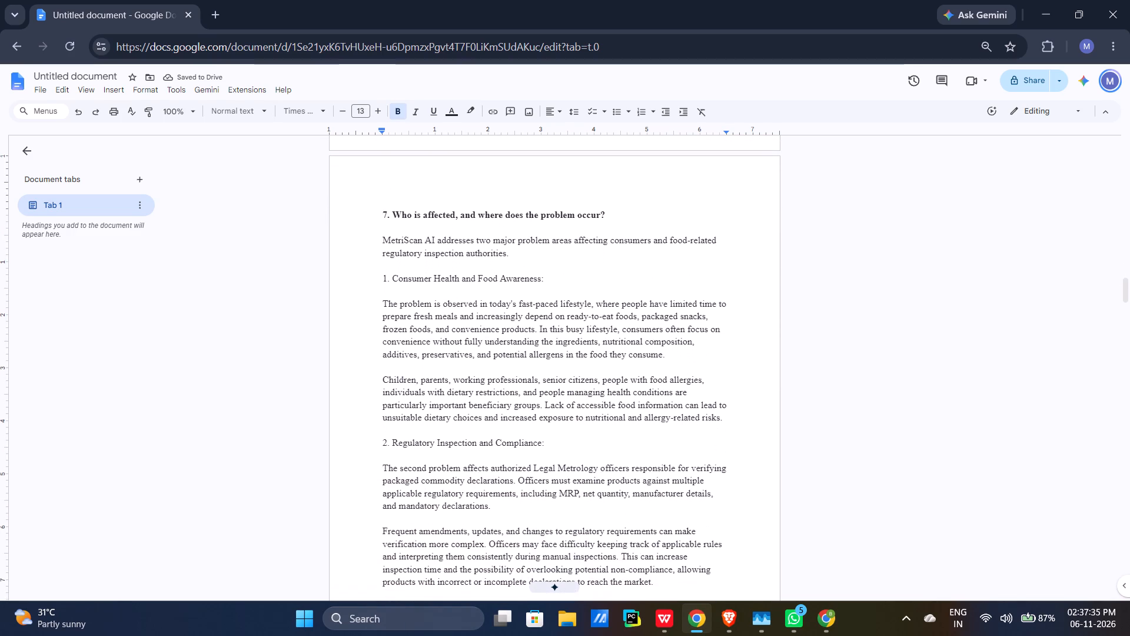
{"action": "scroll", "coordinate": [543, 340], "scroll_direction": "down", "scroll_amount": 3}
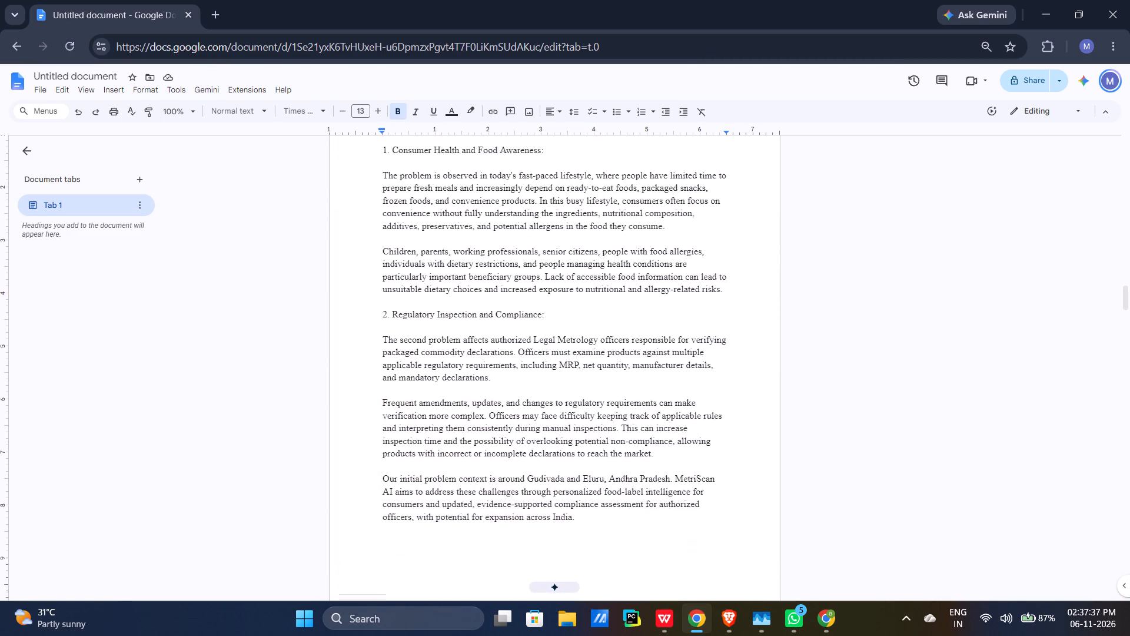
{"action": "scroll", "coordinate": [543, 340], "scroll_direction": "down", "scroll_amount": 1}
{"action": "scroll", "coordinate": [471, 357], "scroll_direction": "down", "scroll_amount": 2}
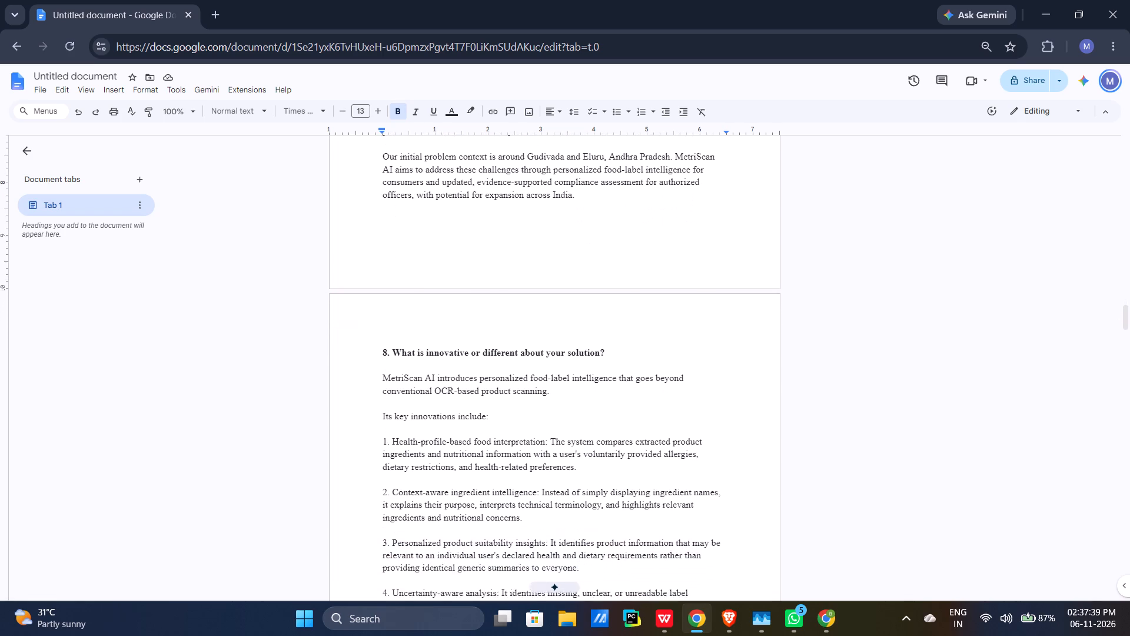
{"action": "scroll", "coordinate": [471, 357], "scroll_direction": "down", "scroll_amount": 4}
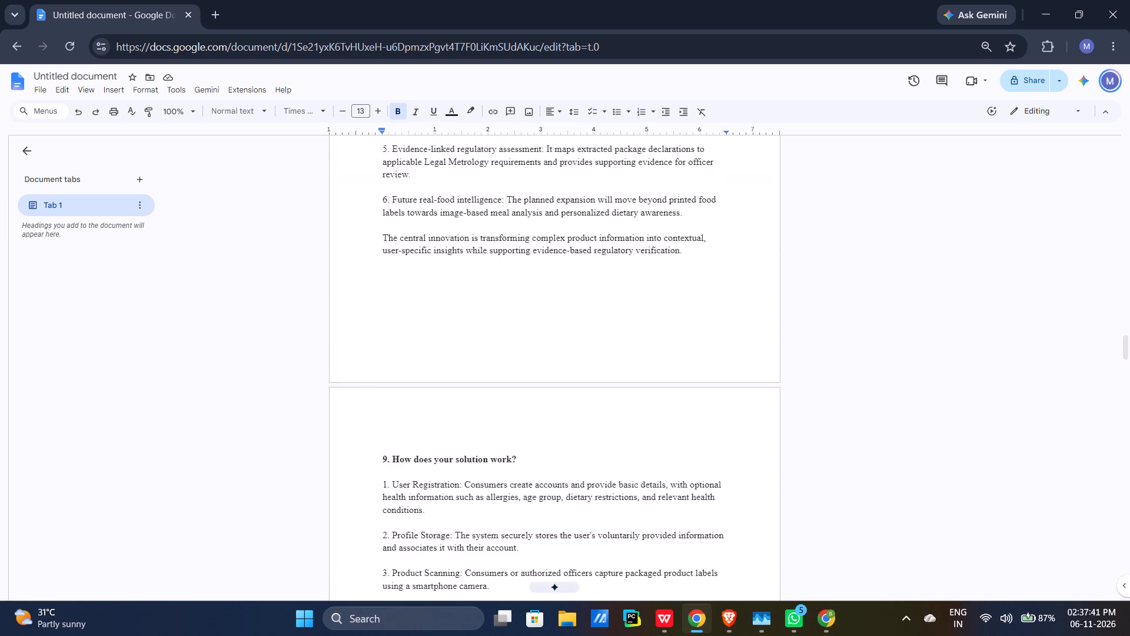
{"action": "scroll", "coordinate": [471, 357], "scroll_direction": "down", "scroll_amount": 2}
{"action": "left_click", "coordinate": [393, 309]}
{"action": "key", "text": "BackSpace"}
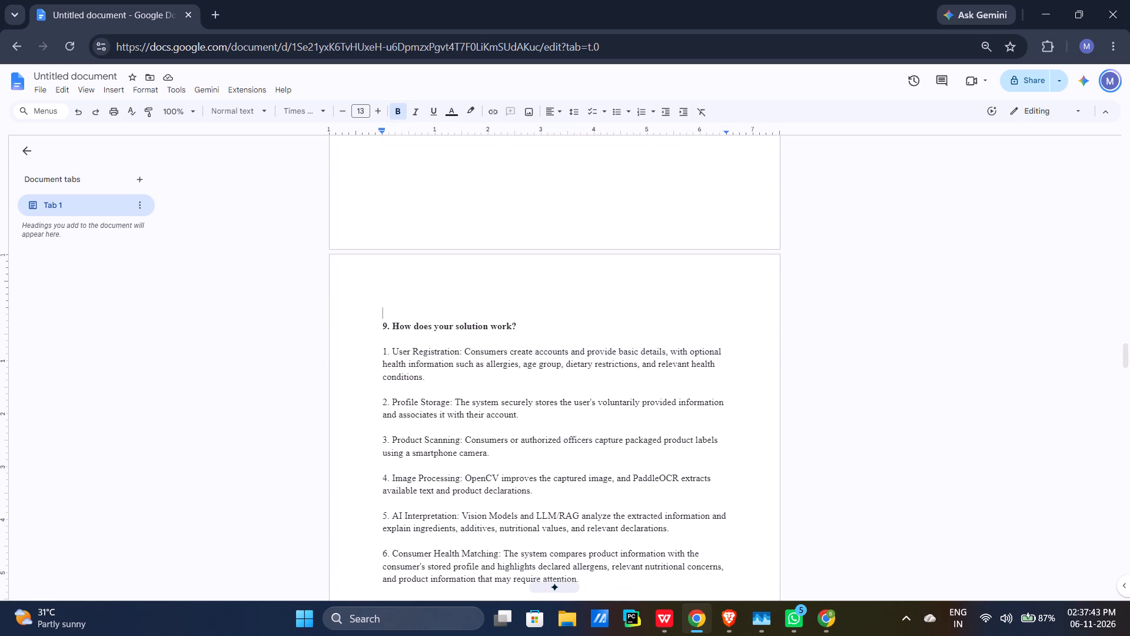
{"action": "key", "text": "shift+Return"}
Review the document from the "9. How does your solution work?" heading to its end, checking headings 9 to 16 and page layout.
{"action": "scroll", "coordinate": [445, 302], "scroll_direction": "down", "scroll_amount": 4}
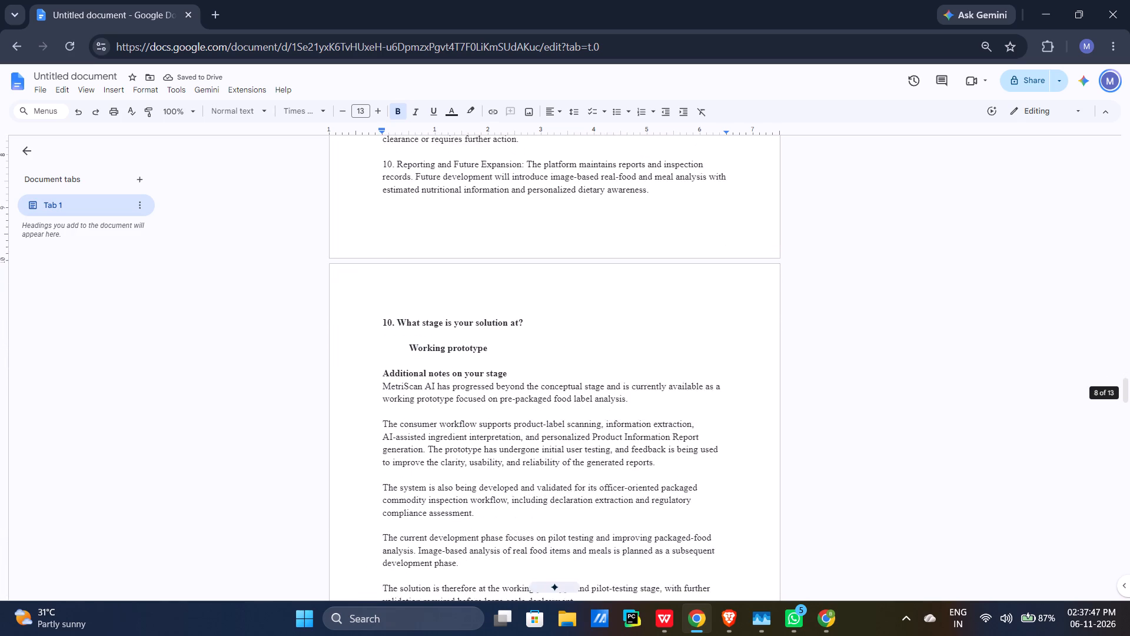
{"action": "scroll", "coordinate": [445, 302], "scroll_direction": "down", "scroll_amount": 6}
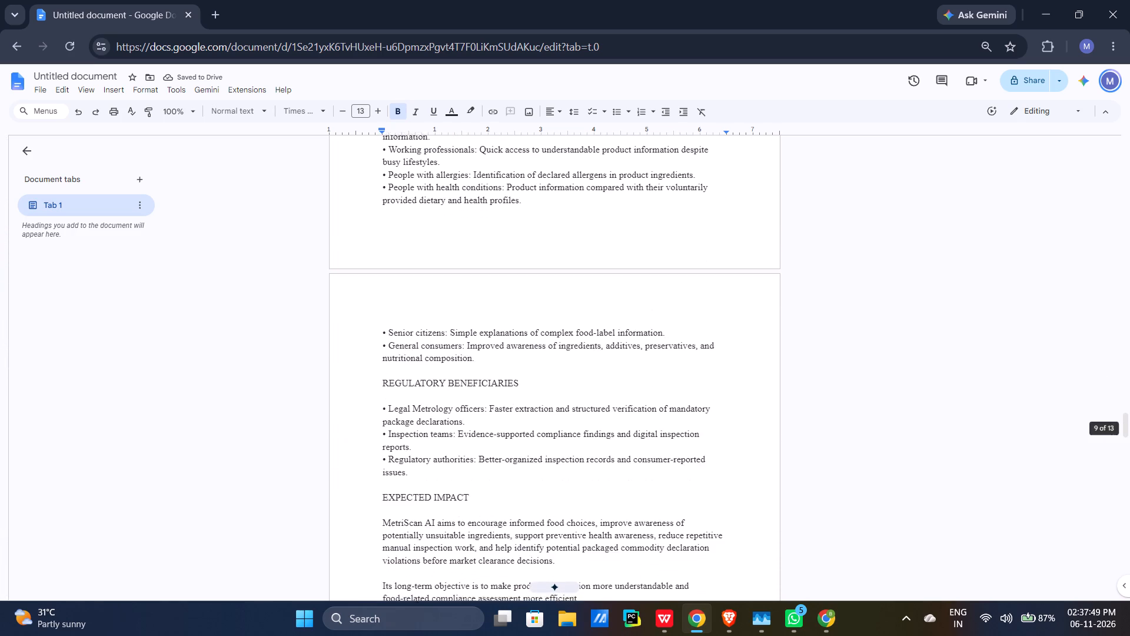
{"action": "scroll", "coordinate": [445, 302], "scroll_direction": "down", "scroll_amount": 2}
{"action": "scroll", "coordinate": [445, 302], "scroll_direction": "up", "scroll_amount": 4}
{"action": "scroll", "coordinate": [445, 302], "scroll_direction": "down", "scroll_amount": 1}
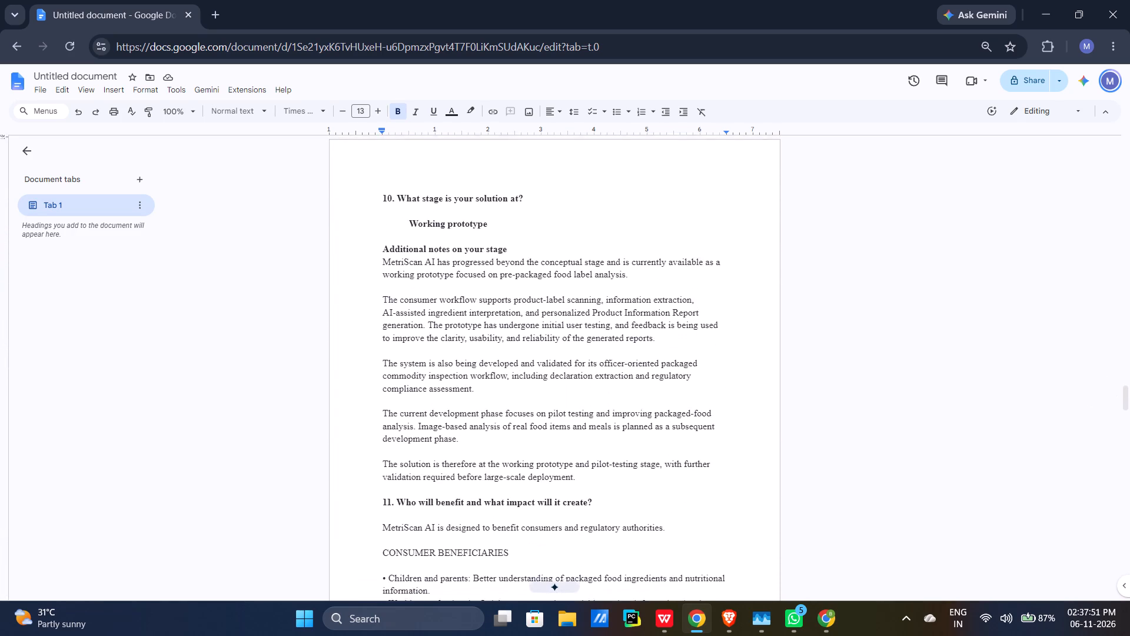
{"action": "scroll", "coordinate": [445, 302], "scroll_direction": "down", "scroll_amount": 1}
{"action": "scroll", "coordinate": [568, 442], "scroll_direction": "down", "scroll_amount": 2}
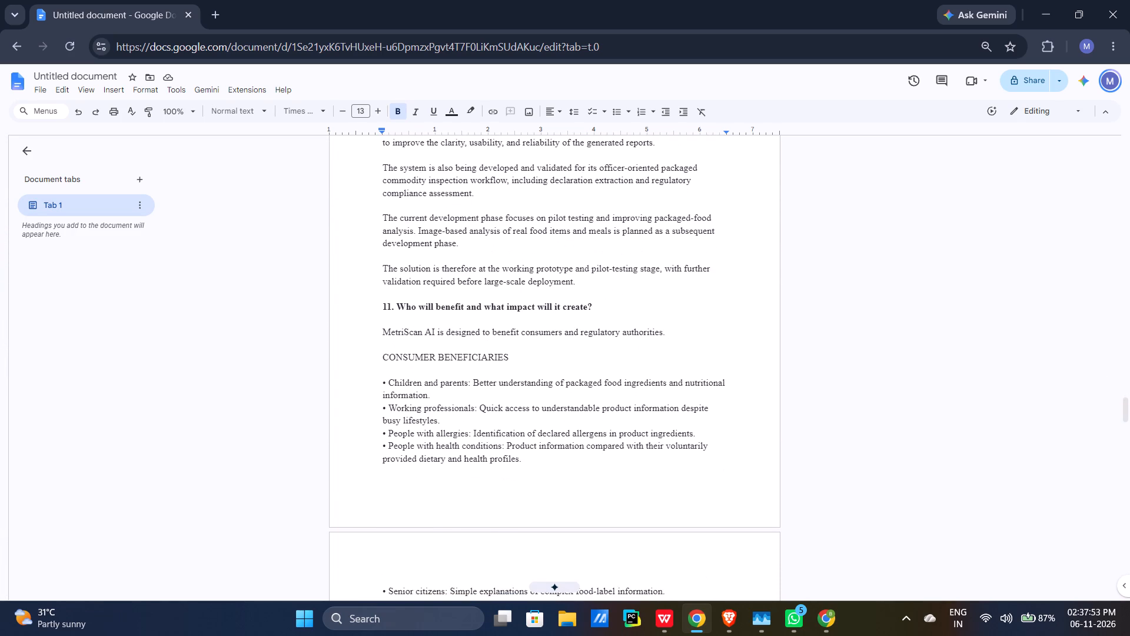
{"action": "scroll", "coordinate": [522, 396], "scroll_direction": "down", "scroll_amount": 3}
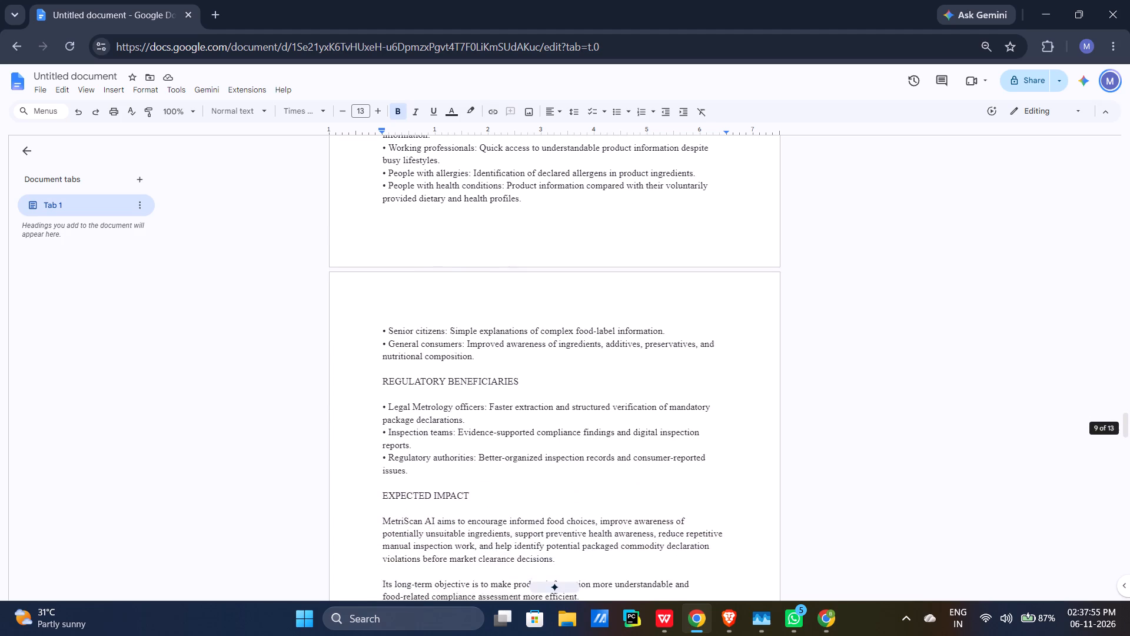
{"action": "scroll", "coordinate": [522, 396], "scroll_direction": "down", "scroll_amount": 3}
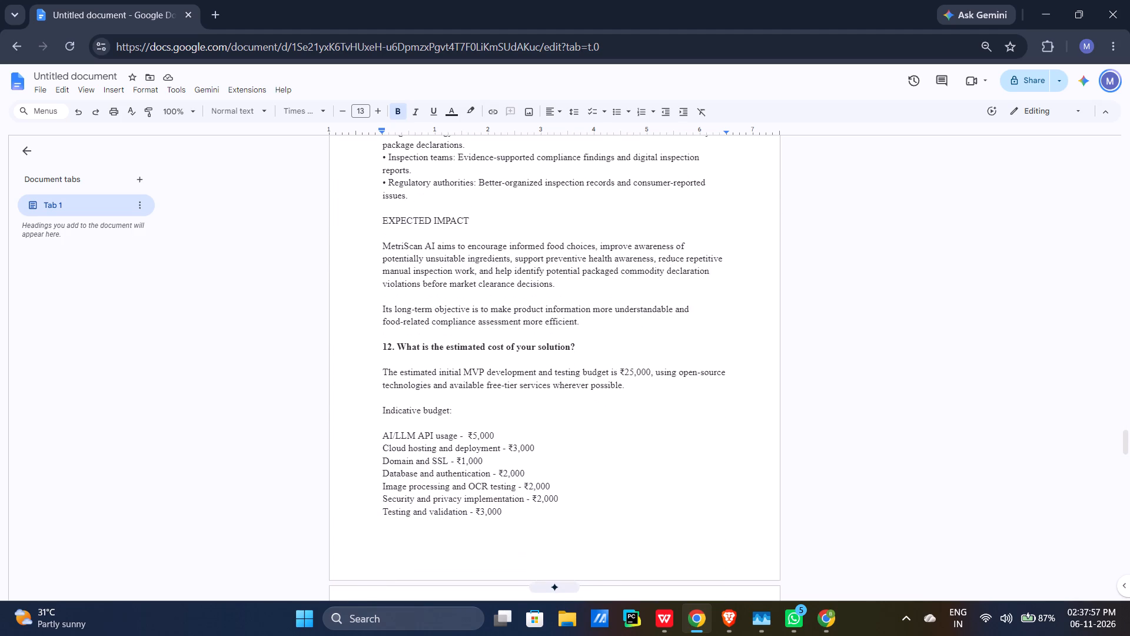
{"action": "scroll", "coordinate": [522, 396], "scroll_direction": "down", "scroll_amount": 3}
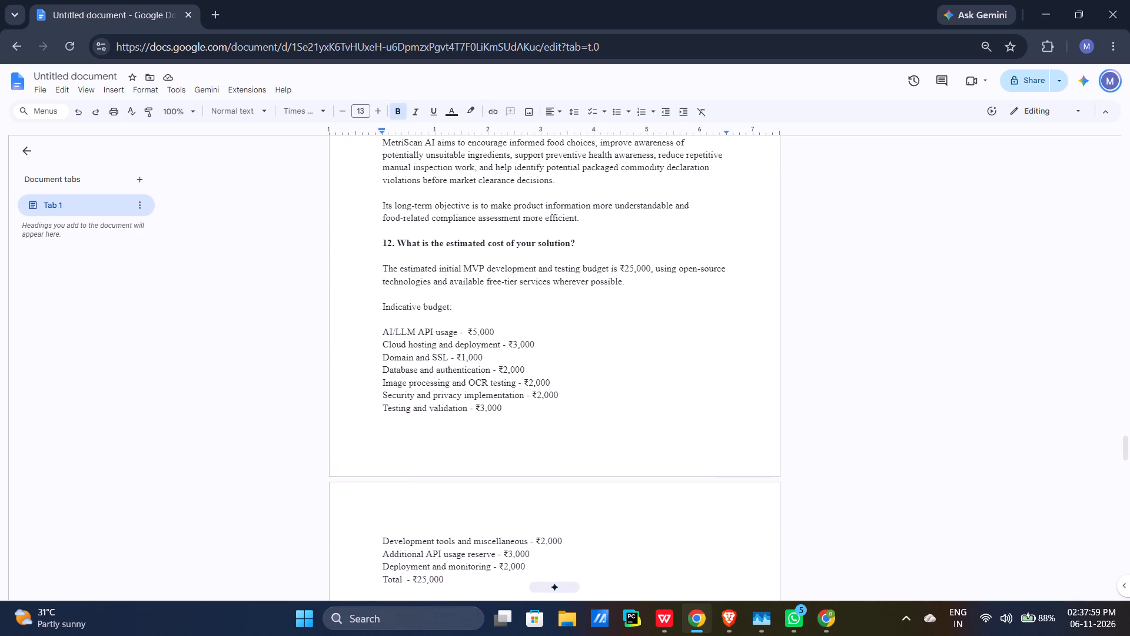
{"action": "scroll", "coordinate": [522, 396], "scroll_direction": "down", "scroll_amount": 5}
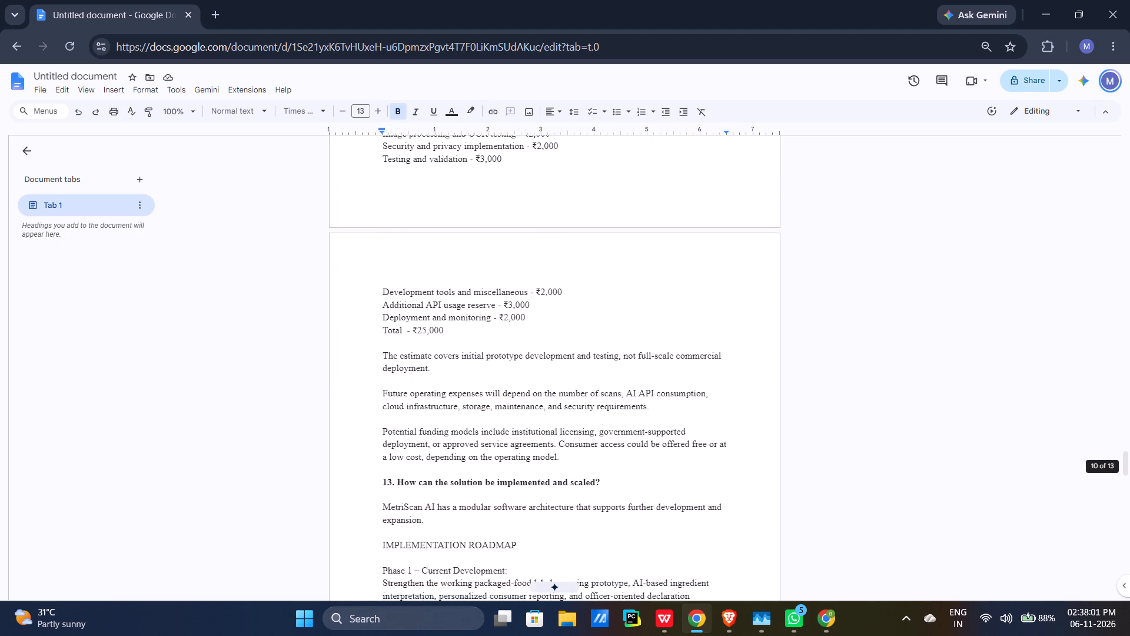
{"action": "scroll", "coordinate": [514, 354], "scroll_direction": "down", "scroll_amount": 5}
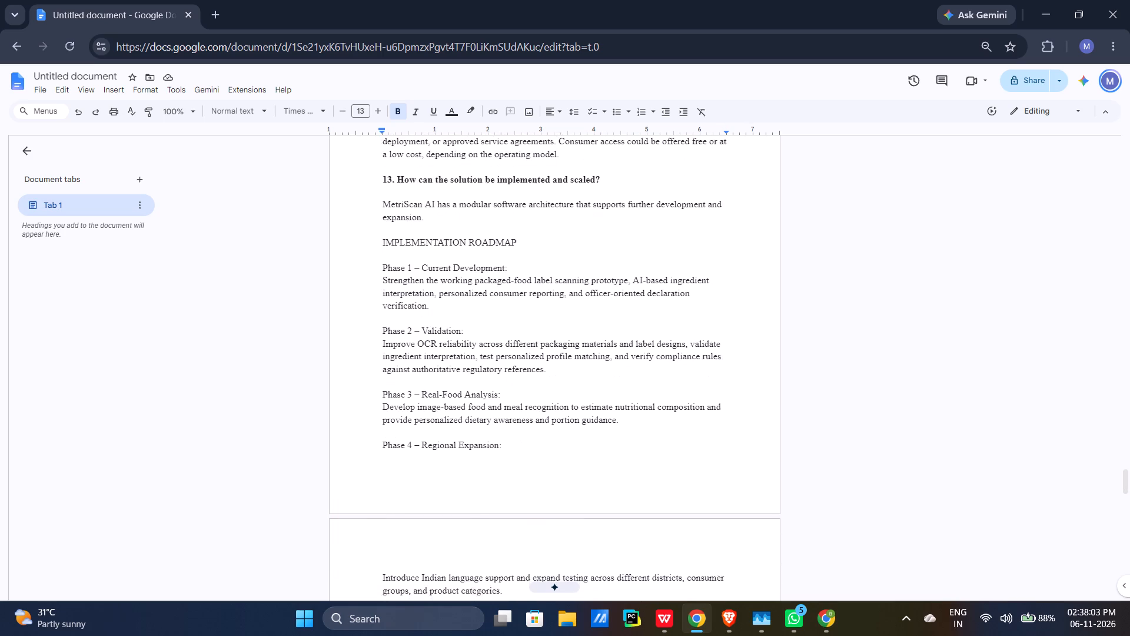
{"action": "scroll", "coordinate": [514, 354], "scroll_direction": "down", "scroll_amount": 5}
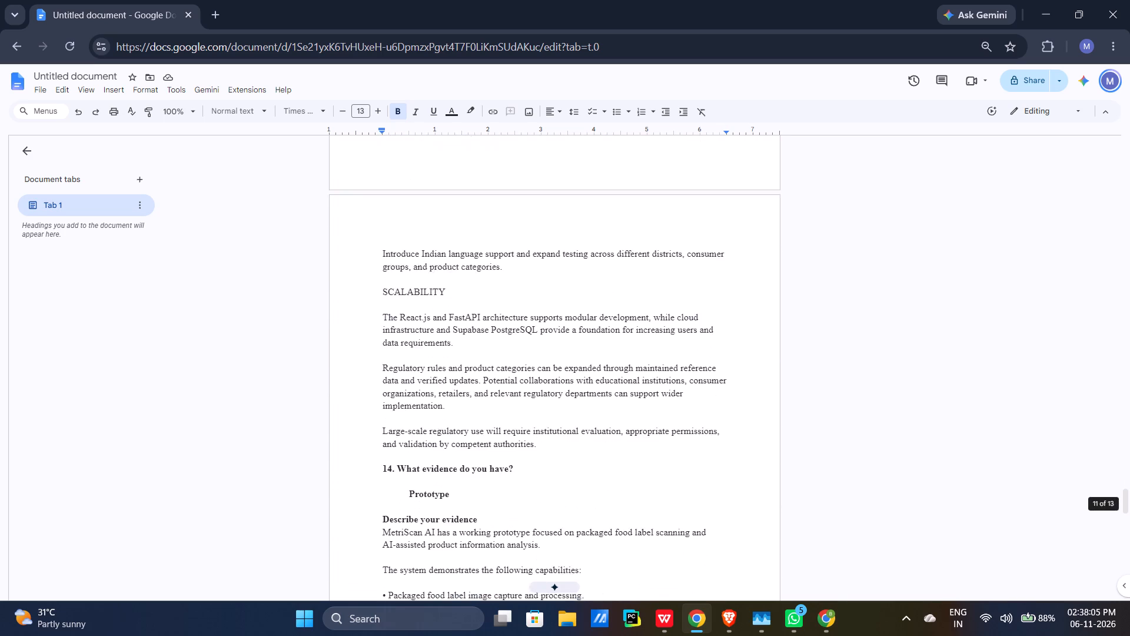
{"action": "scroll", "coordinate": [514, 354], "scroll_direction": "down", "scroll_amount": 5}
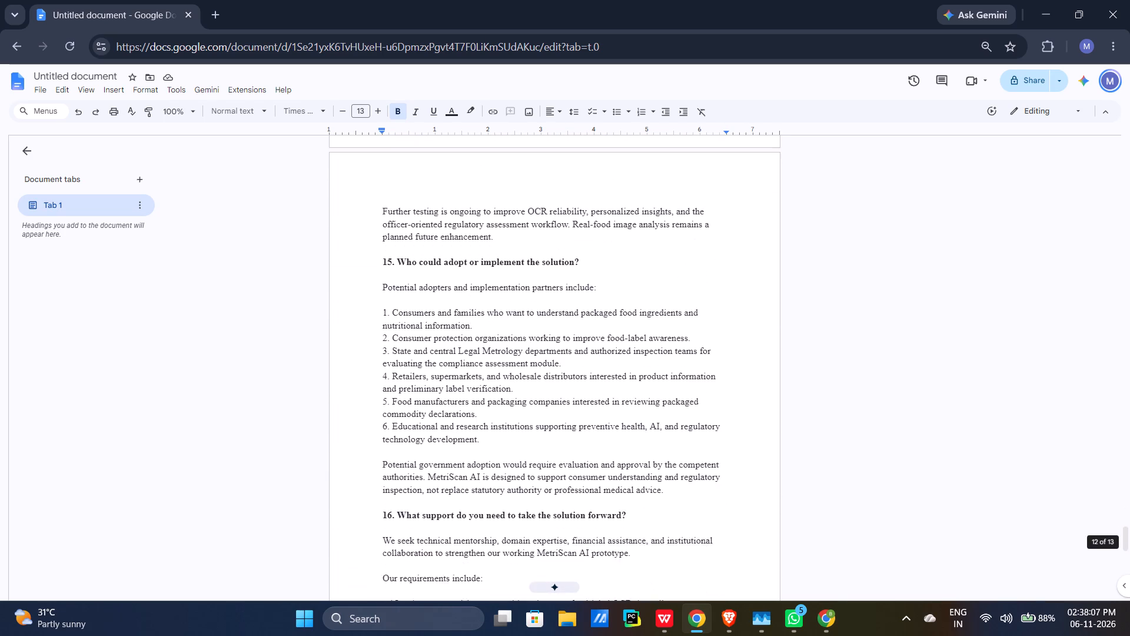
{"action": "scroll", "coordinate": [514, 354], "scroll_direction": "down", "scroll_amount": 5}
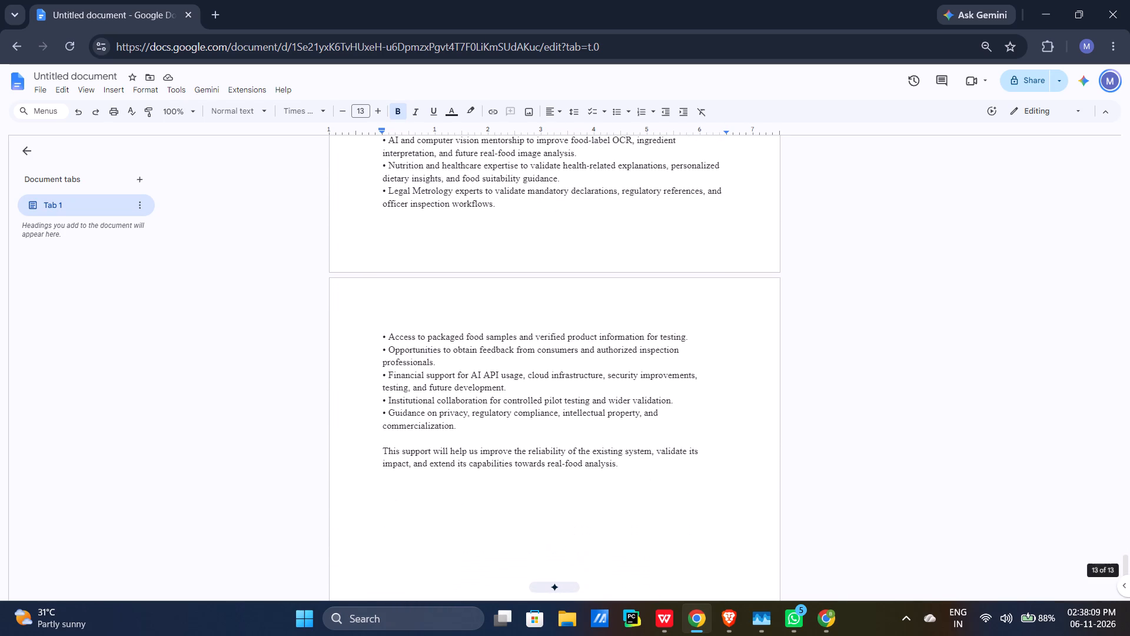
{"action": "scroll", "coordinate": [514, 354], "scroll_direction": "down", "scroll_amount": 2}
{"action": "scroll", "coordinate": [514, 354], "scroll_direction": "up", "scroll_amount": 20}
{"action": "scroll", "coordinate": [514, 354], "scroll_direction": "up", "scroll_amount": 19}
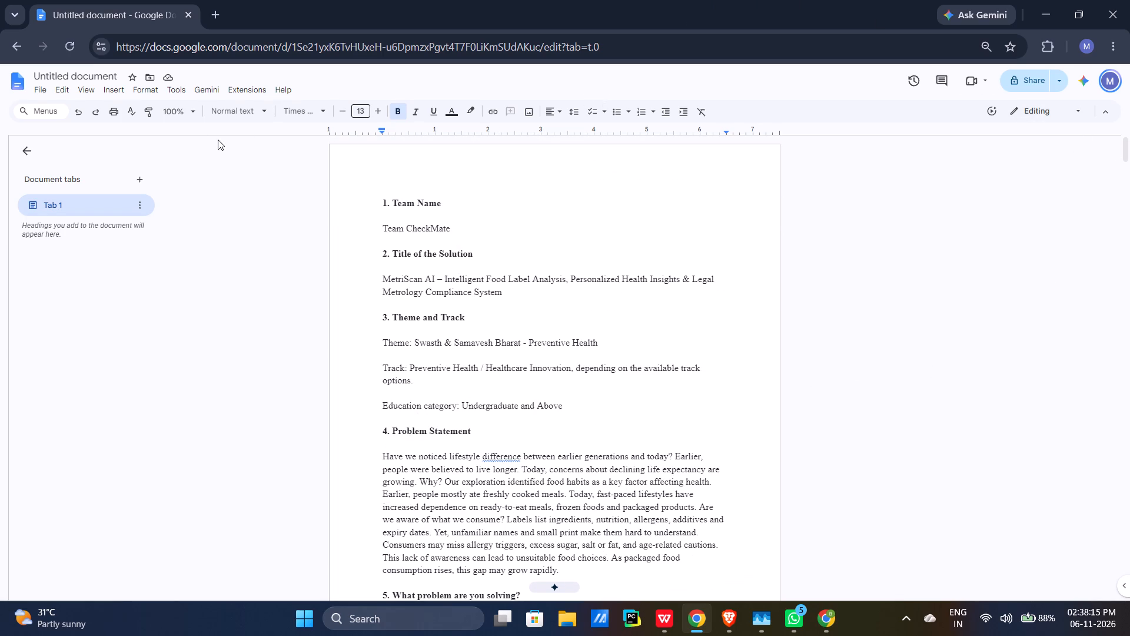
Download the document as a PDF.
{"action": "left_click", "coordinate": [44, 90]}
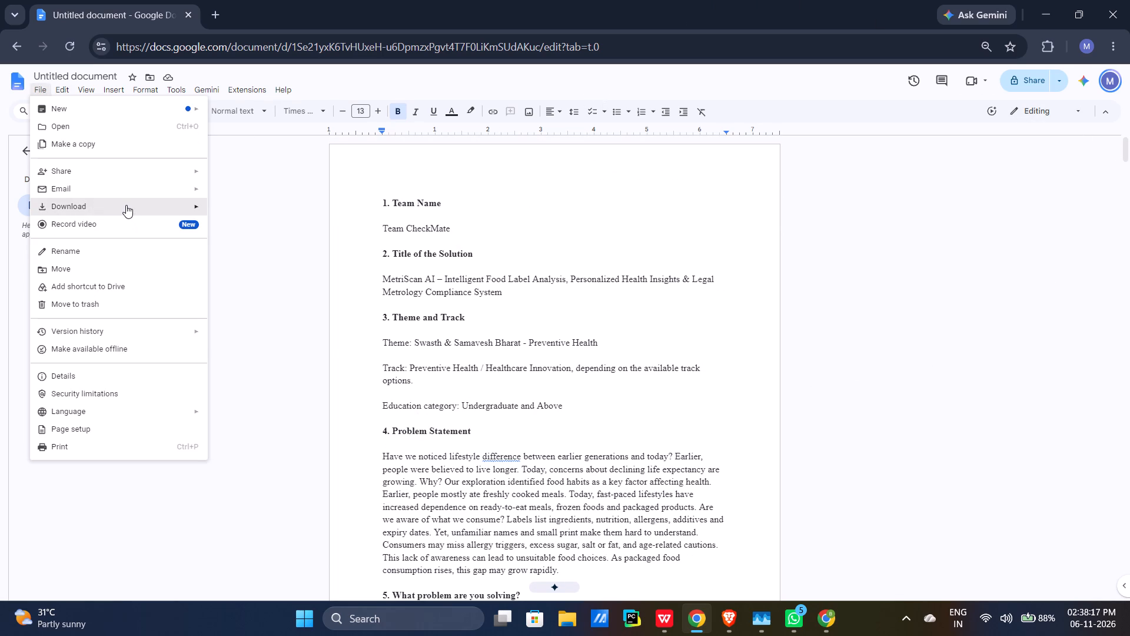
{"action": "left_click", "coordinate": [232, 226]}
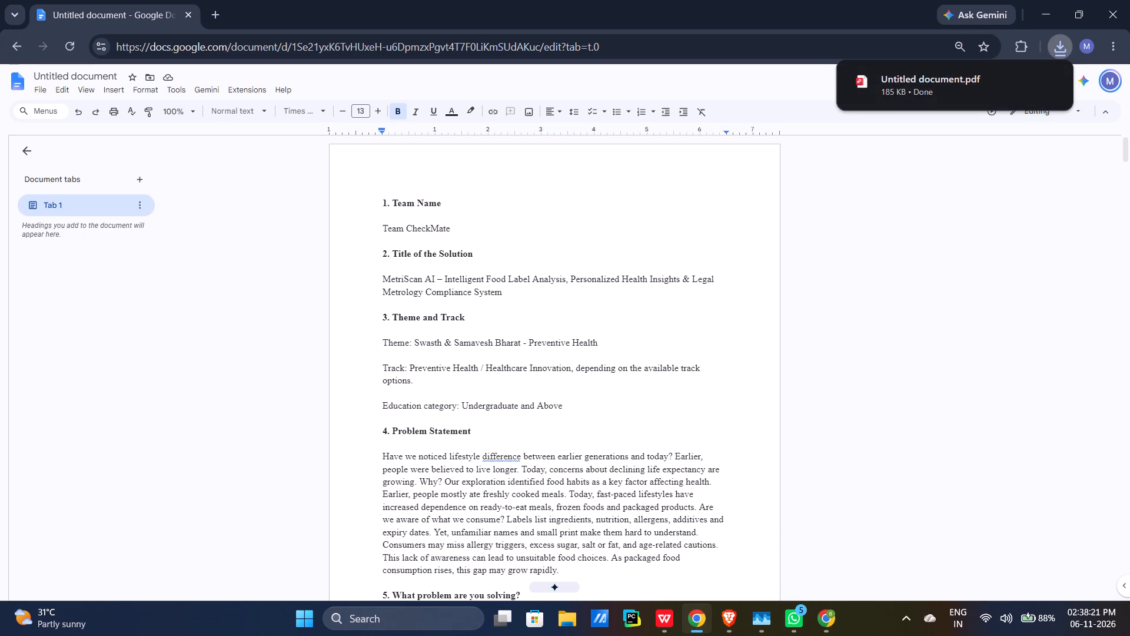
Open the downloaded "Untitled document.pdf", check its pages from start to end and back, dismiss the download notification, and minimize the browser window.
{"action": "left_click", "coordinate": [936, 77]}
{"action": "left_click_drag", "start_coordinate": [936, 77], "coordinate": [723, 163]}
{"action": "scroll", "coordinate": [688, 323], "scroll_direction": "down", "scroll_amount": 7}
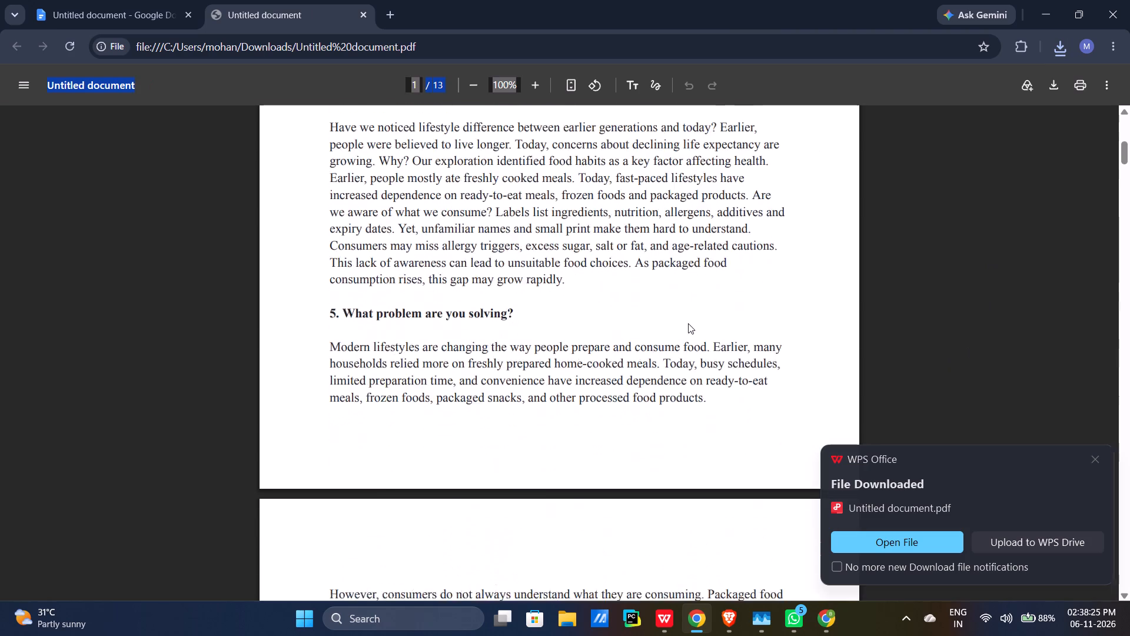
{"action": "scroll", "coordinate": [688, 323], "scroll_direction": "down", "scroll_amount": 20}
{"action": "scroll", "coordinate": [688, 323], "scroll_direction": "down", "scroll_amount": 1}
{"action": "scroll", "coordinate": [688, 323], "scroll_direction": "up", "scroll_amount": 2}
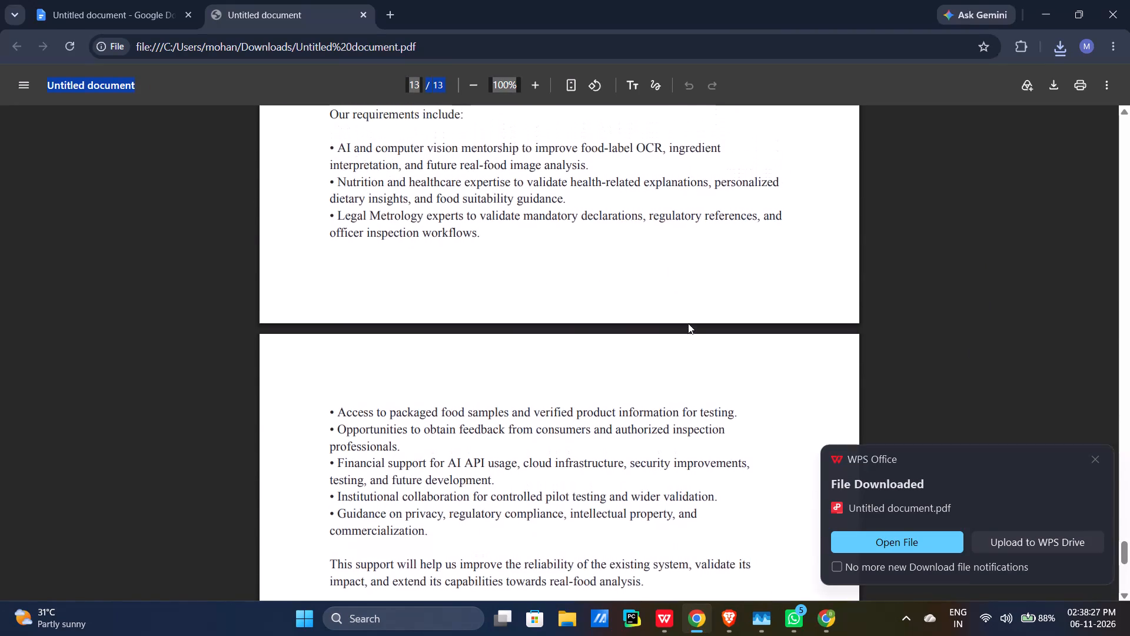
{"action": "scroll", "coordinate": [688, 323], "scroll_direction": "up", "scroll_amount": 4}
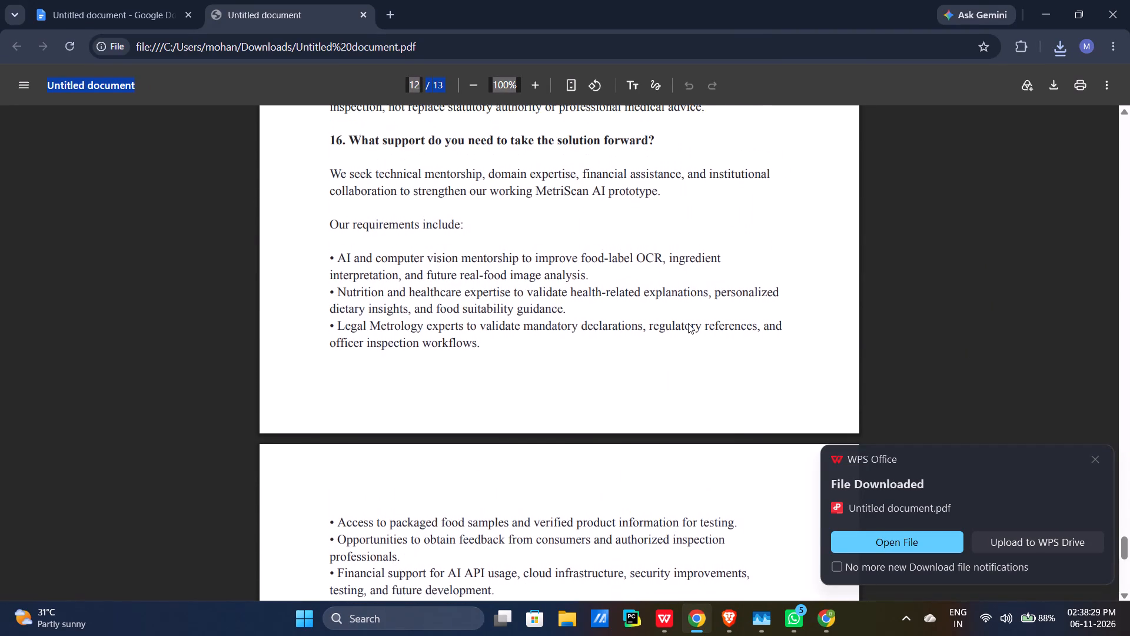
{"action": "scroll", "coordinate": [688, 323], "scroll_direction": "up", "scroll_amount": 4}
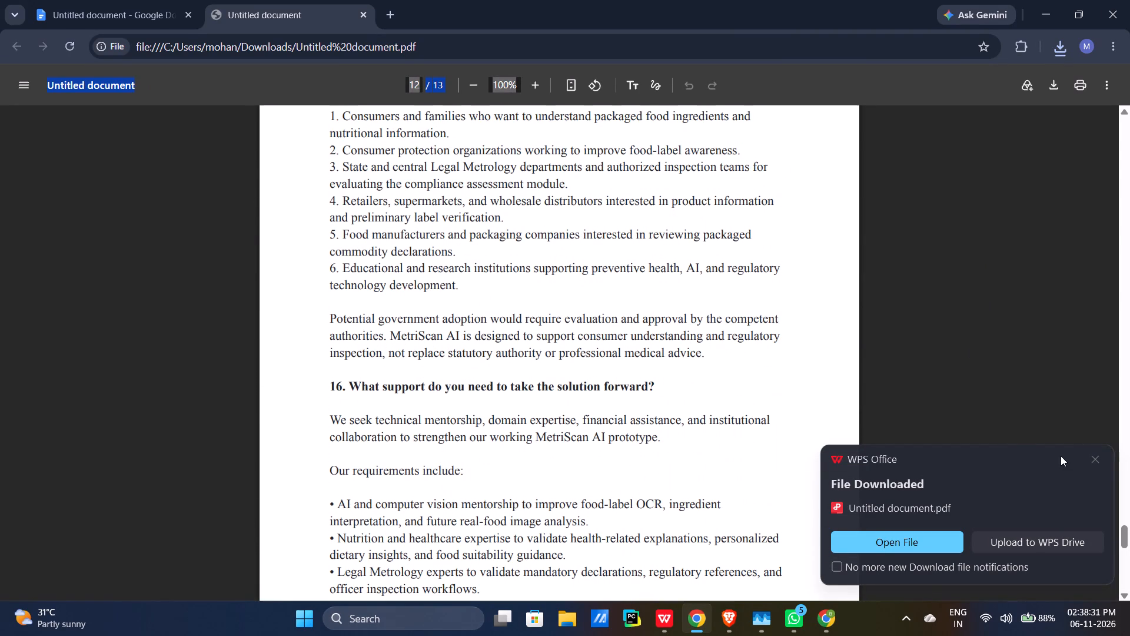
{"action": "left_click", "coordinate": [1096, 456]}
{"action": "left_click", "coordinate": [601, 425]}
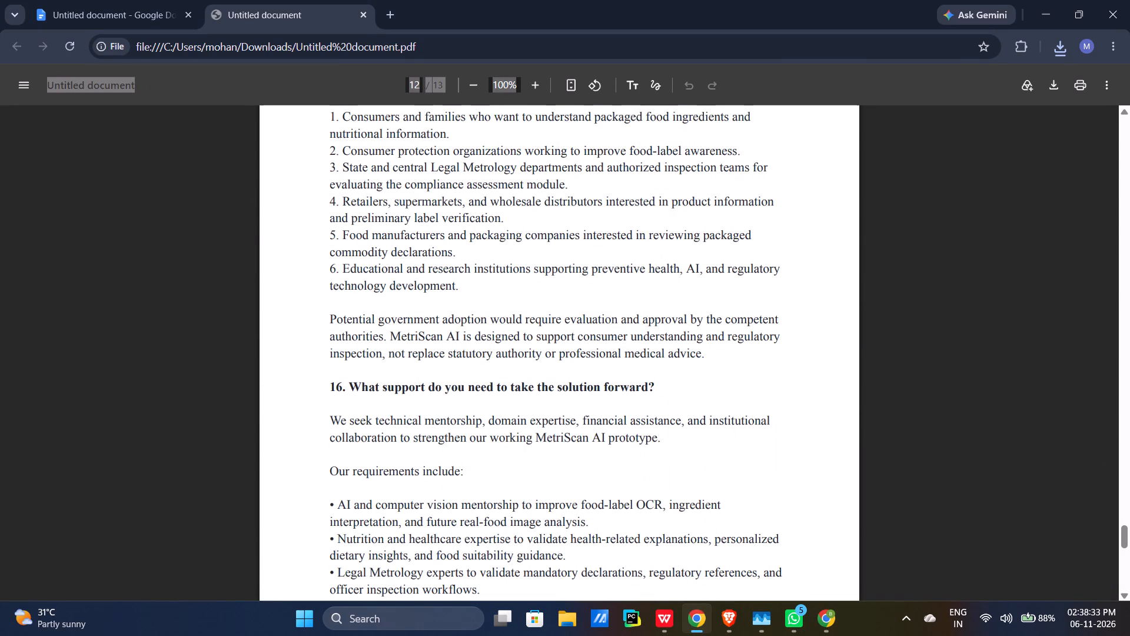
{"action": "left_click", "coordinate": [686, 349]}
{"action": "scroll", "coordinate": [630, 268], "scroll_direction": "up", "scroll_amount": 20}
{"action": "scroll", "coordinate": [630, 268], "scroll_direction": "up", "scroll_amount": 3}
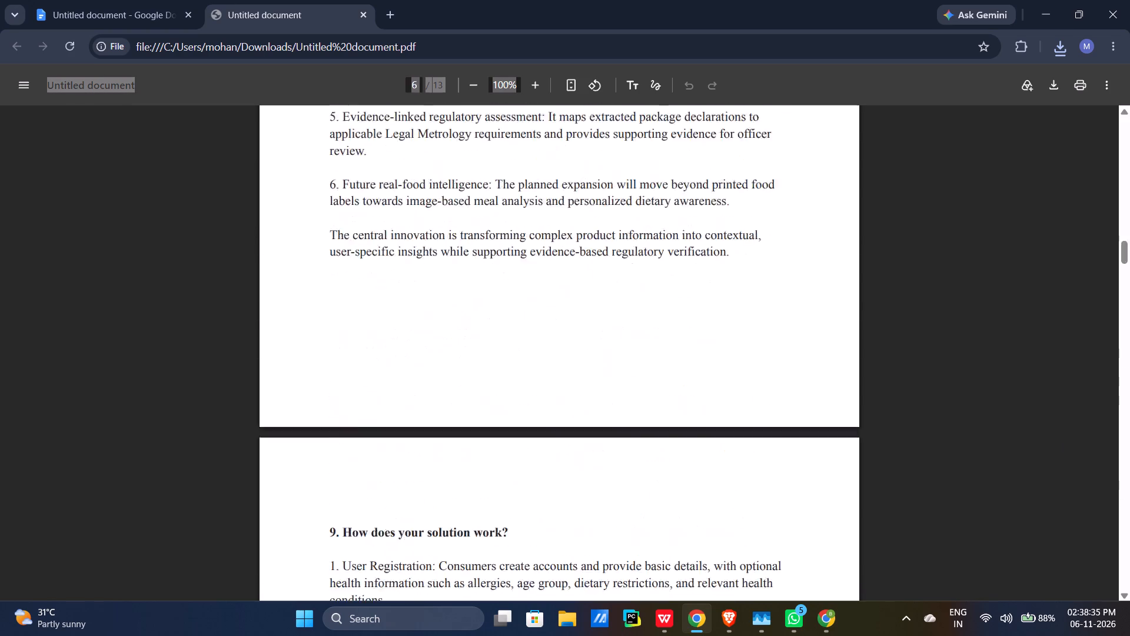
{"action": "scroll", "coordinate": [630, 268], "scroll_direction": "up", "scroll_amount": 17}
{"action": "left_click", "coordinate": [1038, 14]}
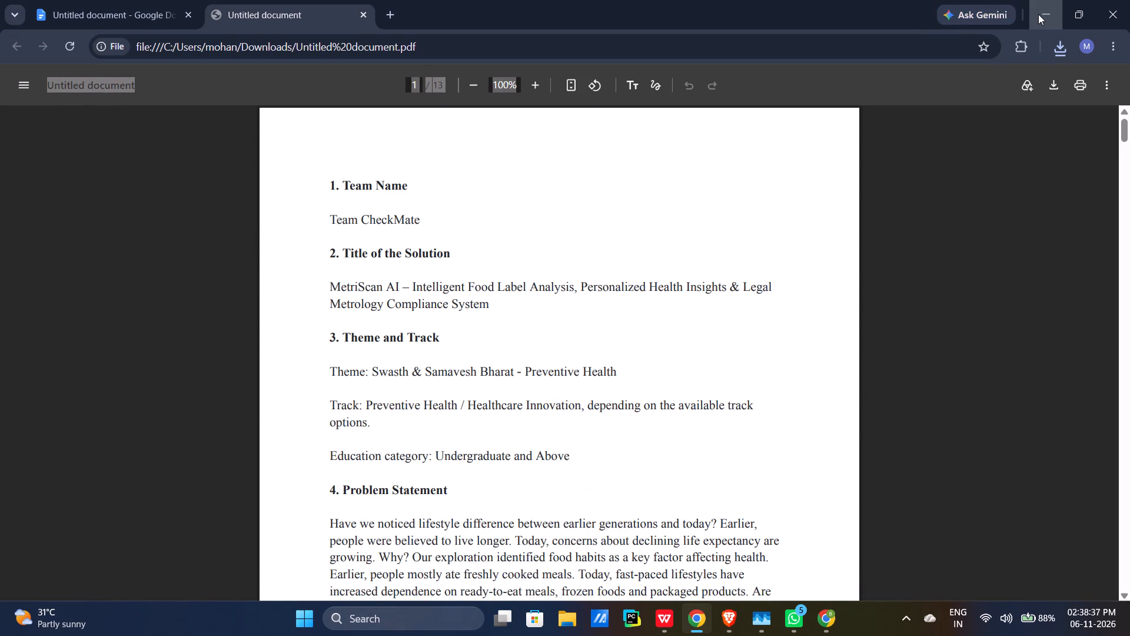
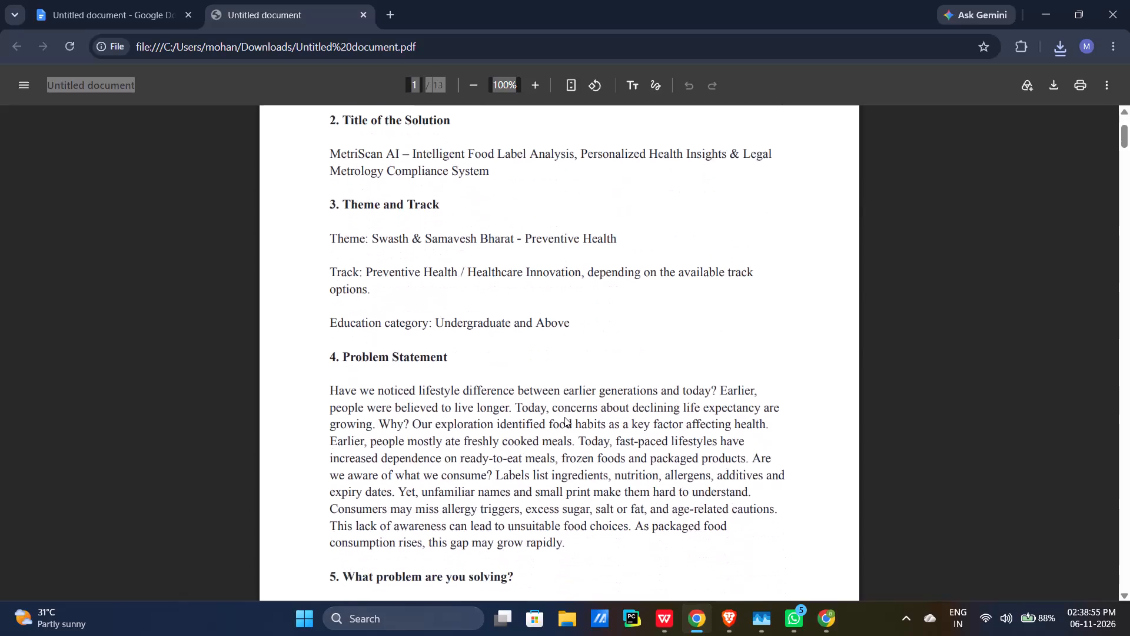
Check the final pages of the downloaded PDF and close it, returning to the Google Docs document.
{"action": "scroll", "coordinate": [693, 315], "scroll_direction": "up", "scroll_amount": 2}
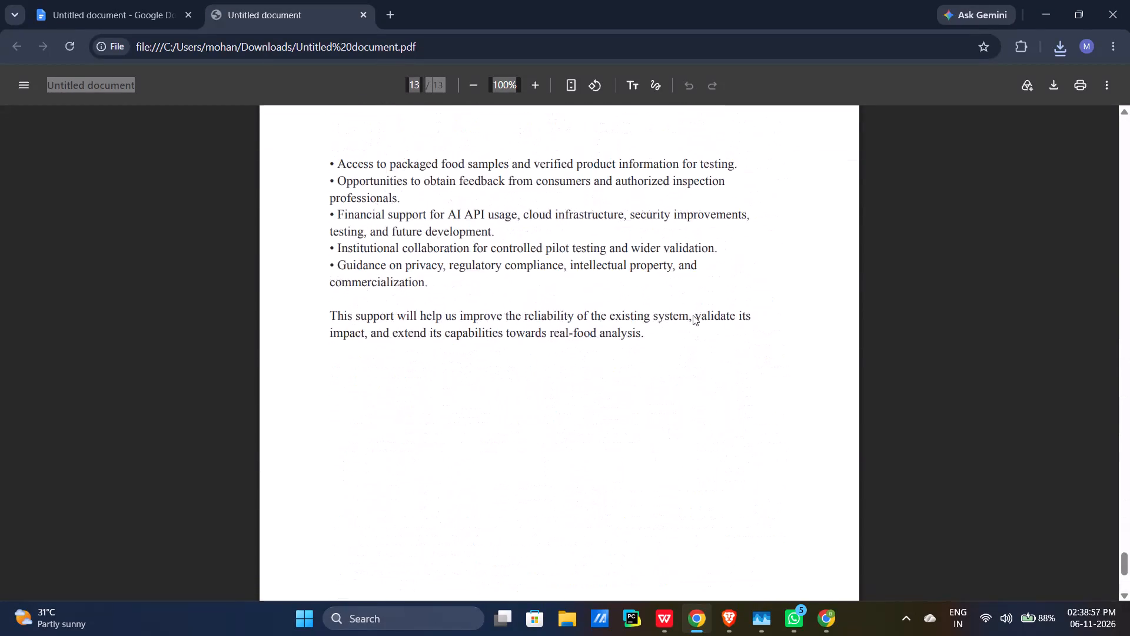
{"action": "scroll", "coordinate": [693, 315], "scroll_direction": "up", "scroll_amount": 3}
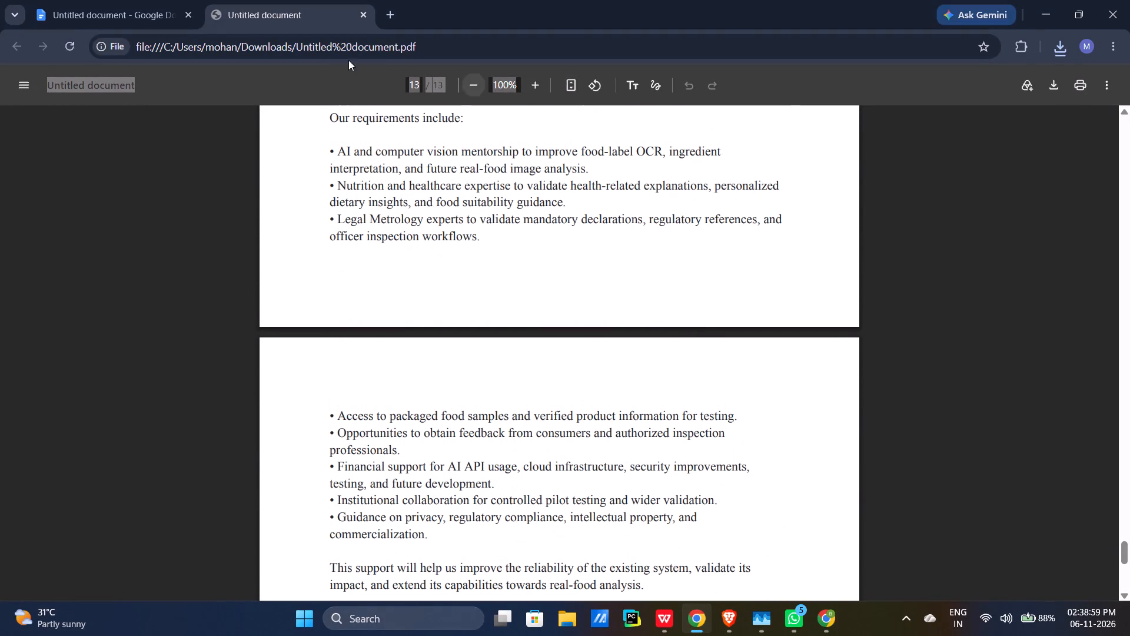
{"action": "left_click", "coordinate": [365, 12]}
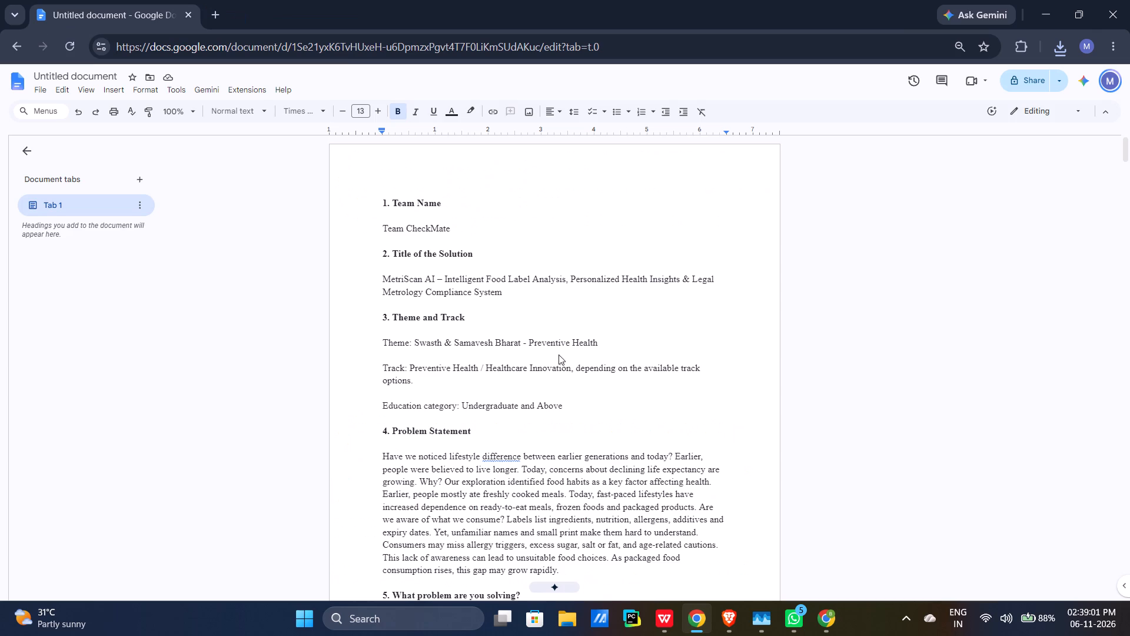
{"action": "scroll", "coordinate": [559, 355], "scroll_direction": "down", "scroll_amount": 20}
{"action": "scroll", "coordinate": [559, 355], "scroll_direction": "down", "scroll_amount": 15}
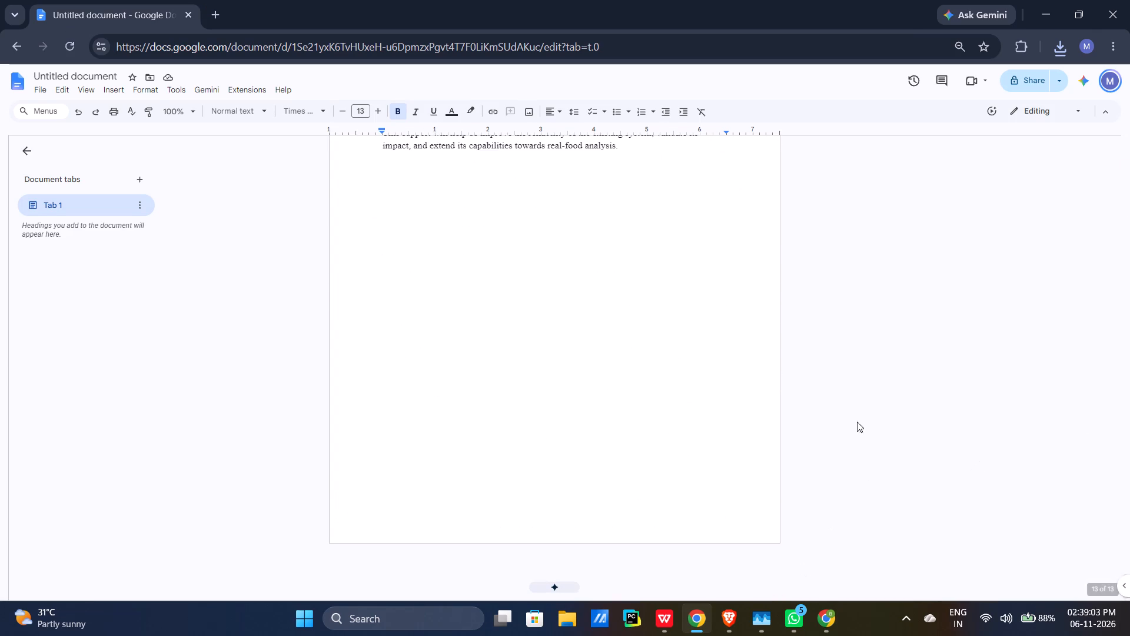
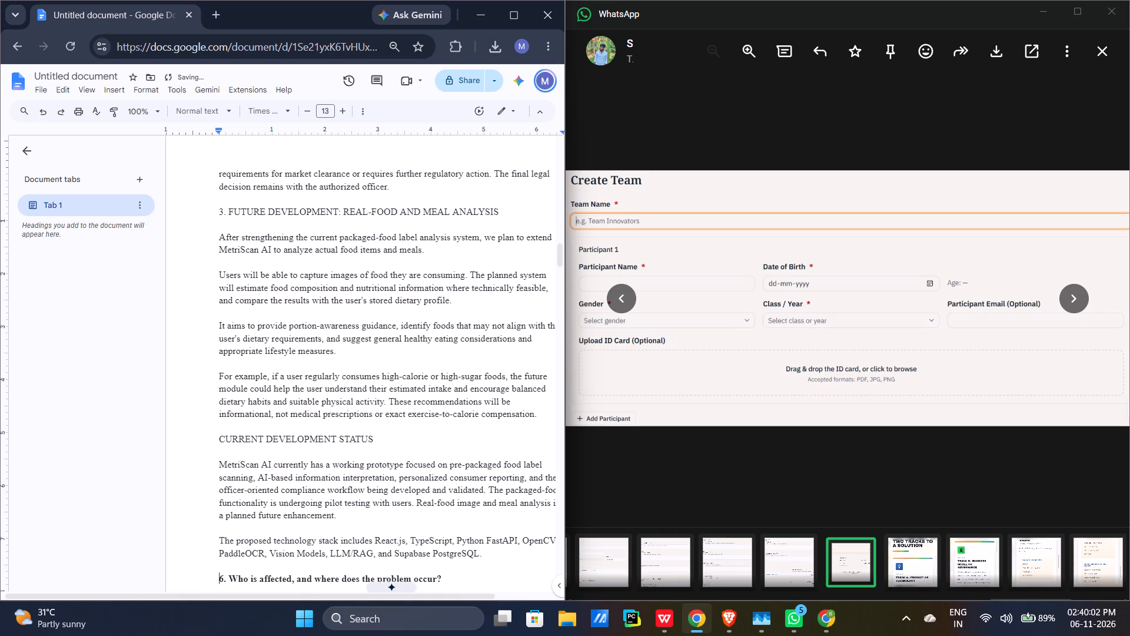
Renumber the "What is innovative or different about your solution?" heading as 7.
{"action": "key", "text": "Down"}
{"action": "key", "text": "Down"}
{"action": "key", "text": "Down"}
{"action": "key", "text": "Down"}
{"action": "key", "text": "Down"}
{"action": "key", "text": "Down"}
{"action": "key", "text": "Down"}
{"action": "key", "text": "Down"}
{"action": "key", "text": "Down"}
{"action": "key", "text": "Down"}
{"action": "key", "text": "Down"}
{"action": "key", "text": "Down"}
{"action": "key", "text": "Down"}
{"action": "key", "text": "Down"}
{"action": "key", "text": "Down"}
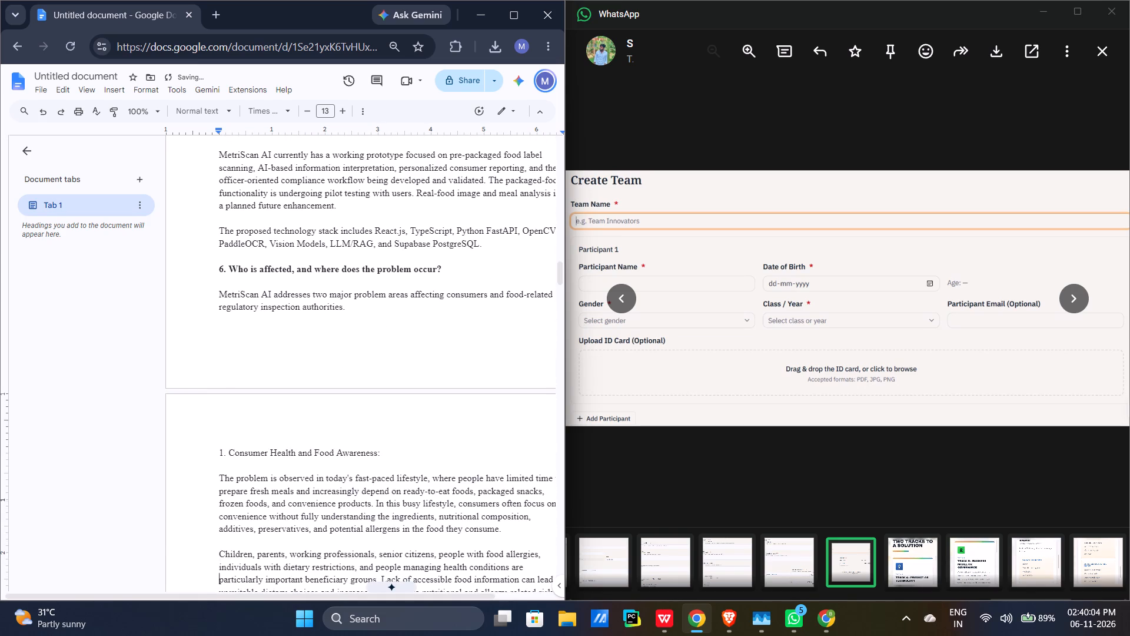
{"action": "key", "text": "Down"}
{"action": "key", "text": "Down"}
{"action": "key", "text": "Down"}
{"action": "key", "text": "Down"}
{"action": "key", "text": "Down"}
{"action": "key", "text": "Down"}
{"action": "key", "text": "Down"}
{"action": "key", "text": "Down"}
{"action": "key", "text": "Down"}
{"action": "key", "text": "Down"}
{"action": "key", "text": "Down"}
{"action": "key", "text": "Down"}
{"action": "key", "text": "Down"}
{"action": "key", "text": "Down"}
{"action": "key", "text": "Down"}
{"action": "key", "text": "Down"}
{"action": "key", "text": "Down"}
{"action": "key", "text": "Down"}
{"action": "key", "text": "Down"}
{"action": "key", "text": "Down"}
{"action": "key", "text": "Down"}
{"action": "key", "text": "Down"}
{"action": "key", "text": "Down"}
{"action": "key", "text": "Down"}
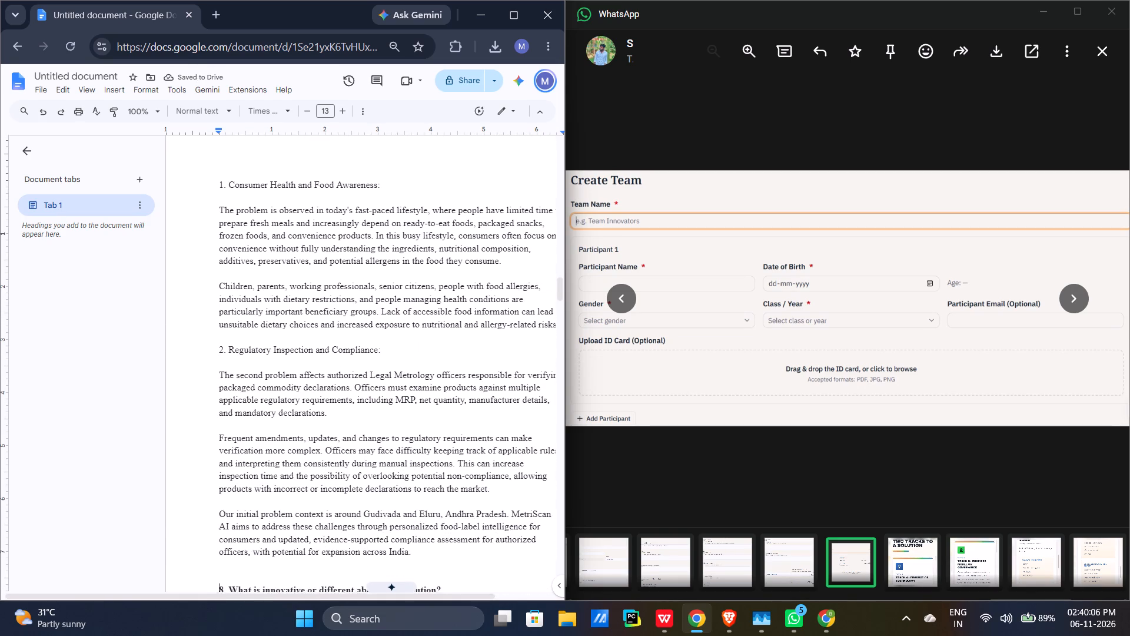
{"action": "key", "text": "Up"}
{"action": "key", "text": "Right"}
{"action": "key", "text": "Up"}
{"action": "key", "text": "Up"}
{"action": "key", "text": "Right"}
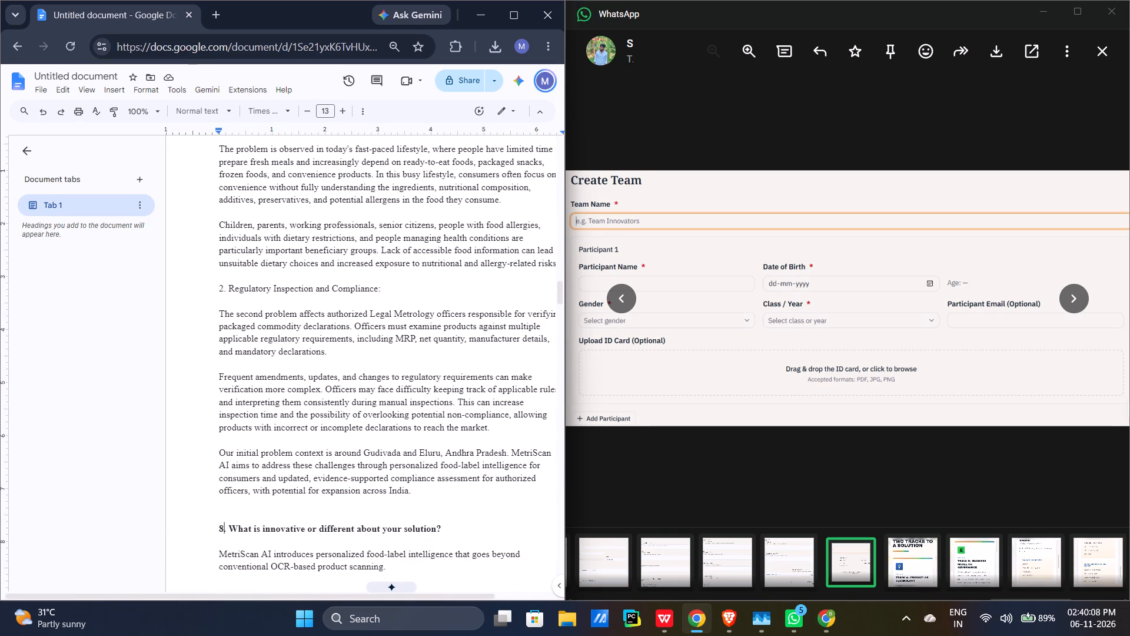
{"action": "key", "text": "BackSpace"}
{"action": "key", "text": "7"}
Renumber the "How does your solution work?" heading as 8.
{"action": "key", "text": "Down"}
{"action": "key", "text": "Down"}
{"action": "key", "text": "Down"}
{"action": "key", "text": "Down"}
{"action": "key", "text": "Down"}
{"action": "key", "text": "Down"}
{"action": "key", "text": "Down"}
{"action": "key", "text": "Down"}
{"action": "key", "text": "Down"}
{"action": "key", "text": "Down"}
{"action": "key", "text": "Down"}
{"action": "key", "text": "Down"}
{"action": "key", "text": "Down"}
{"action": "key", "text": "Down"}
{"action": "key", "text": "Down"}
{"action": "key", "text": "Down"}
{"action": "key", "text": "Down"}
{"action": "key", "text": "Down"}
{"action": "key", "text": "Down"}
{"action": "key", "text": "Down"}
{"action": "key", "text": "Down"}
{"action": "key", "text": "Down"}
{"action": "key", "text": "Down"}
{"action": "key", "text": "Down"}
{"action": "key", "text": "Down"}
{"action": "key", "text": "Down"}
{"action": "key", "text": "Down"}
{"action": "key", "text": "Down"}
{"action": "key", "text": "Down"}
{"action": "key", "text": "Down"}
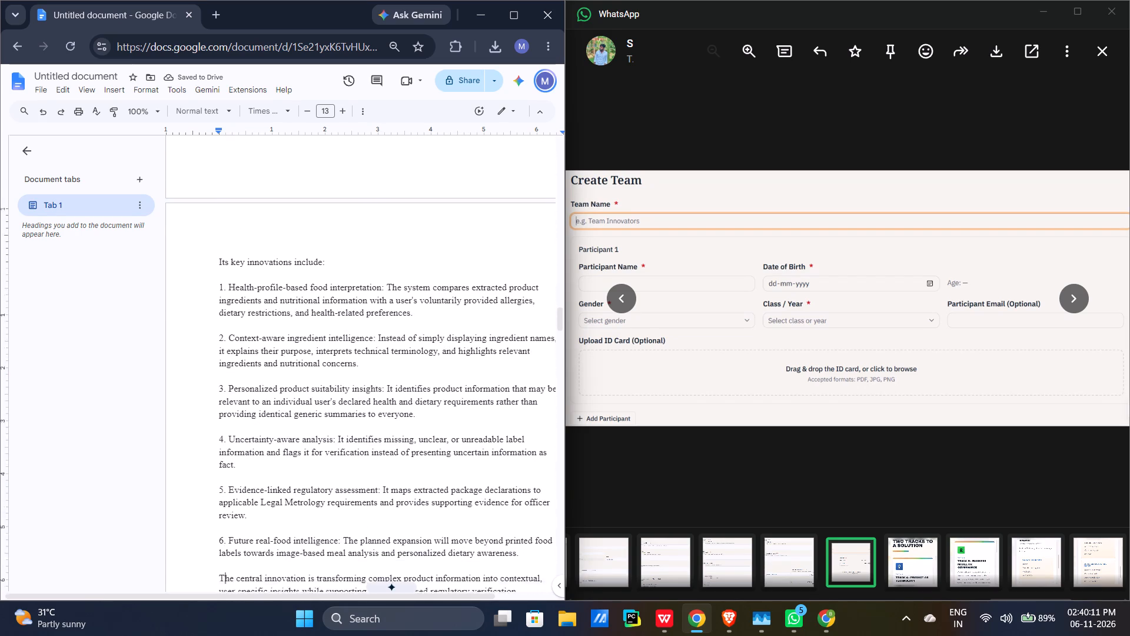
{"action": "key", "text": "Down"}
{"action": "key", "text": "Up"}
{"action": "key", "text": "BackSpace"}
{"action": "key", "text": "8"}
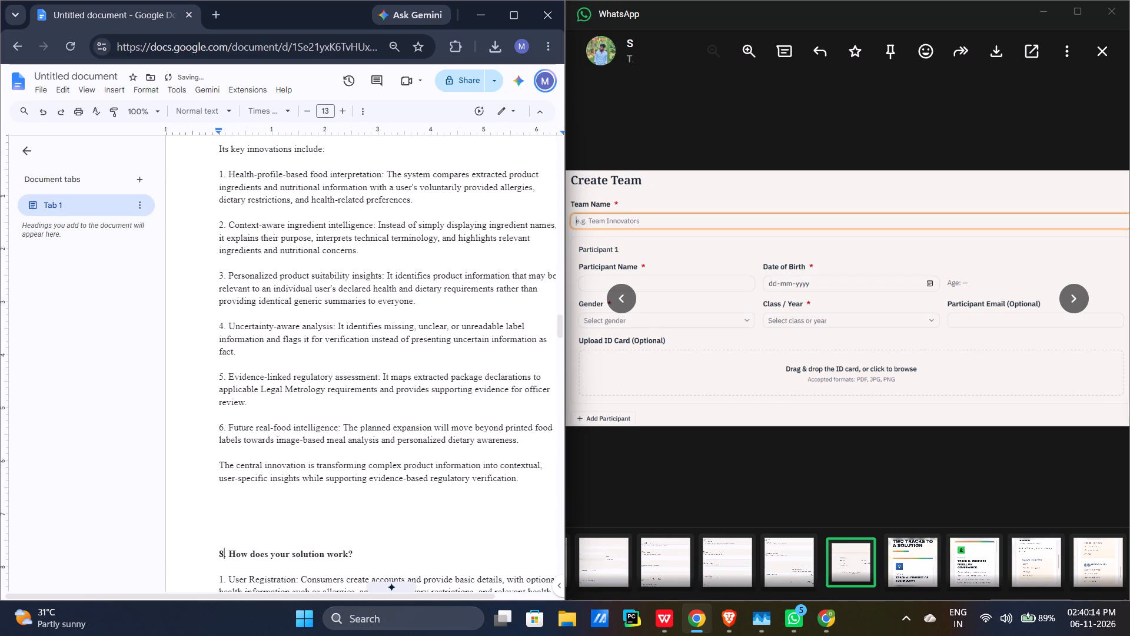
Remove three blank lines above the "8. How does your solution work?" heading.
{"action": "key", "text": "Up"}
{"action": "key", "text": "BackSpace"}
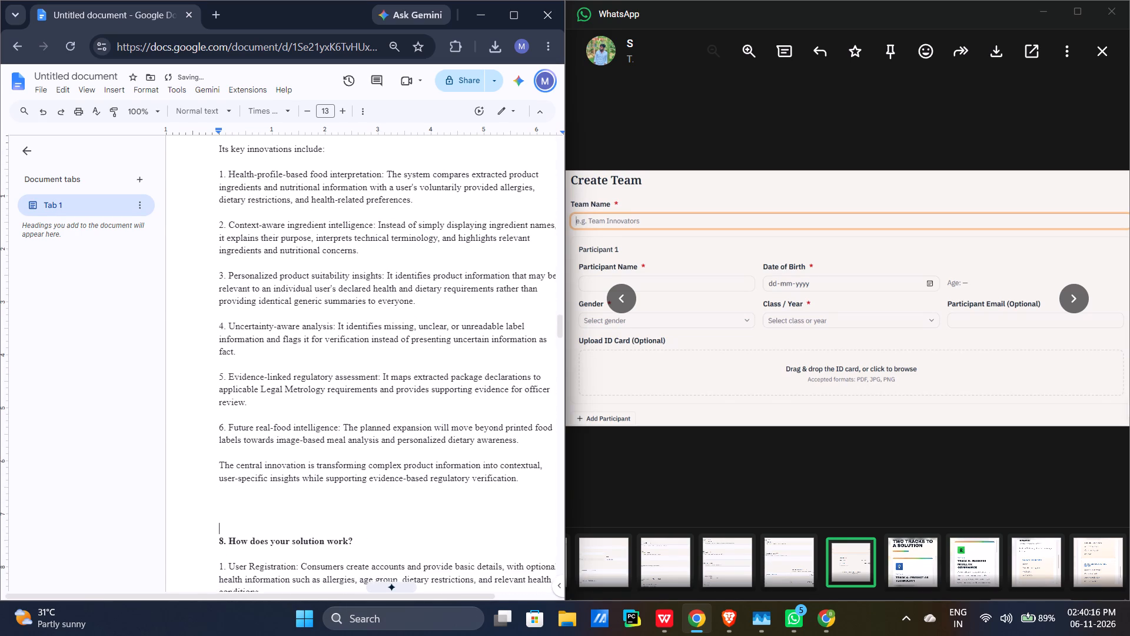
{"action": "key", "text": "BackSpace"}
{"action": "key", "text": "BackSpace"}
Renumber the "What stage is your solution at?" heading as 9.
{"action": "key", "text": "Down"}
{"action": "key", "text": "Down"}
{"action": "key", "text": "Down"}
{"action": "key", "text": "Down"}
{"action": "key", "text": "Down"}
{"action": "key", "text": "Down"}
{"action": "key", "text": "Down"}
{"action": "key", "text": "Down"}
{"action": "key", "text": "Down"}
{"action": "key", "text": "Down"}
{"action": "key", "text": "Down"}
{"action": "key", "text": "Down"}
{"action": "key", "text": "Down"}
{"action": "key", "text": "Down"}
{"action": "key", "text": "Down"}
{"action": "key", "text": "Down"}
{"action": "key", "text": "Down"}
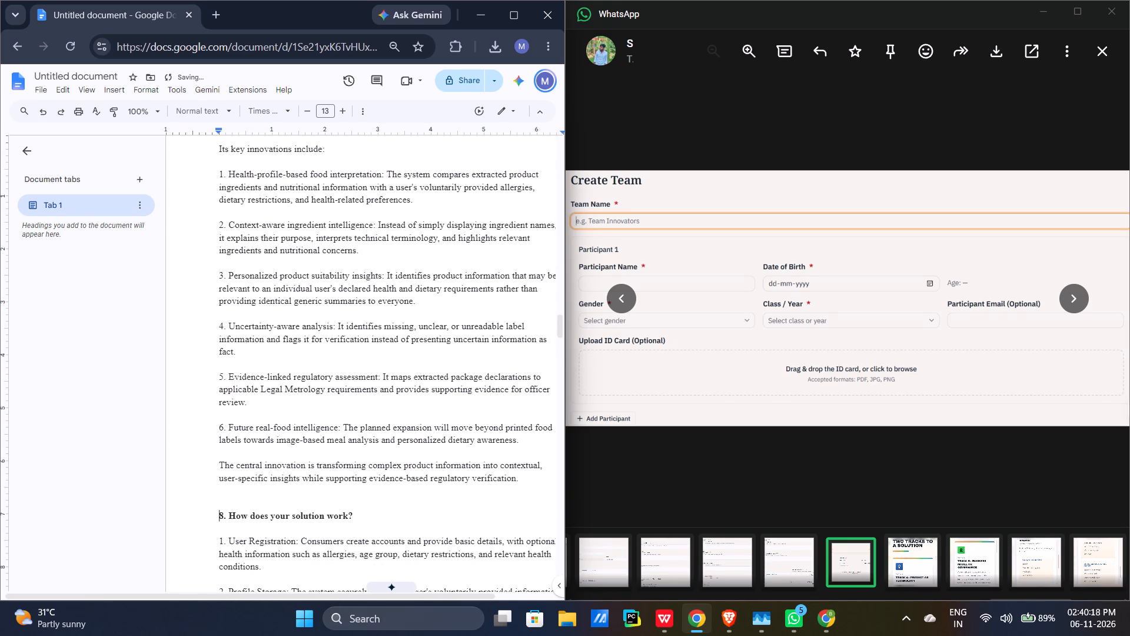
{"action": "key", "text": "Down"}
{"action": "key", "text": "Down"}
{"action": "key", "text": "Down"}
{"action": "key", "text": "Down"}
{"action": "key", "text": "Down"}
{"action": "key", "text": "Down"}
{"action": "key", "text": "Down"}
{"action": "key", "text": "Down"}
{"action": "key", "text": "Down"}
{"action": "key", "text": "Down"}
{"action": "key", "text": "Down"}
{"action": "key", "text": "Down"}
{"action": "key", "text": "Down"}
{"action": "key", "text": "Down"}
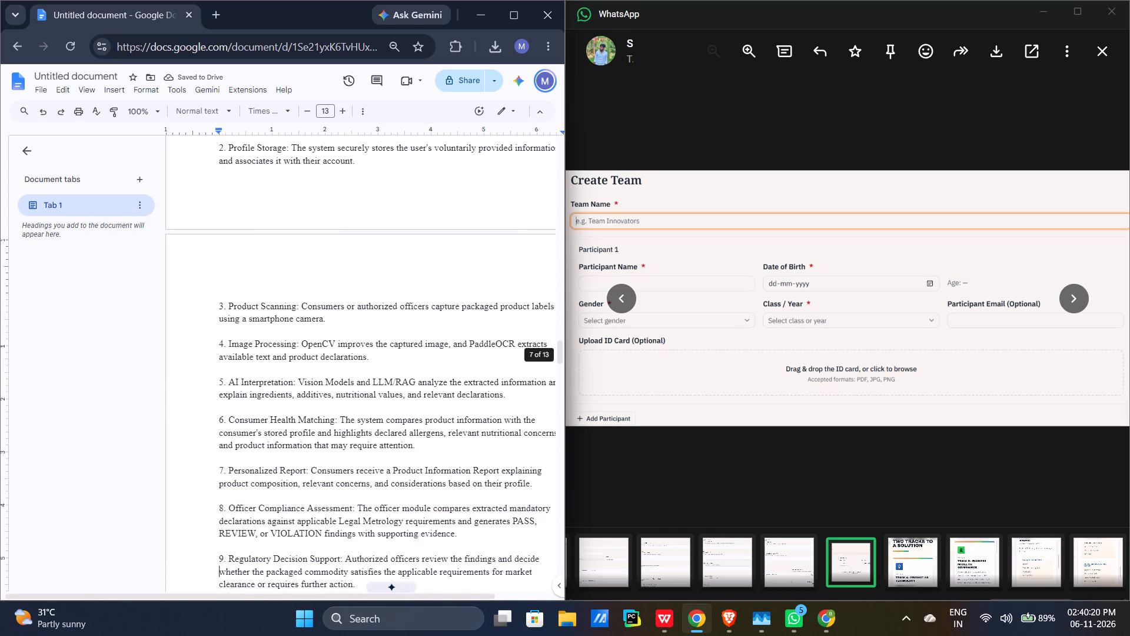
{"action": "key", "text": "Down"}
{"action": "key", "text": "Down"}
{"action": "key", "text": "Down"}
{"action": "key", "text": "Down"}
{"action": "key", "text": "Down"}
{"action": "key", "text": "Down"}
{"action": "key", "text": "Down"}
{"action": "key", "text": "Down"}
{"action": "key", "text": "Down"}
{"action": "key", "text": "Down"}
{"action": "key", "text": "Up"}
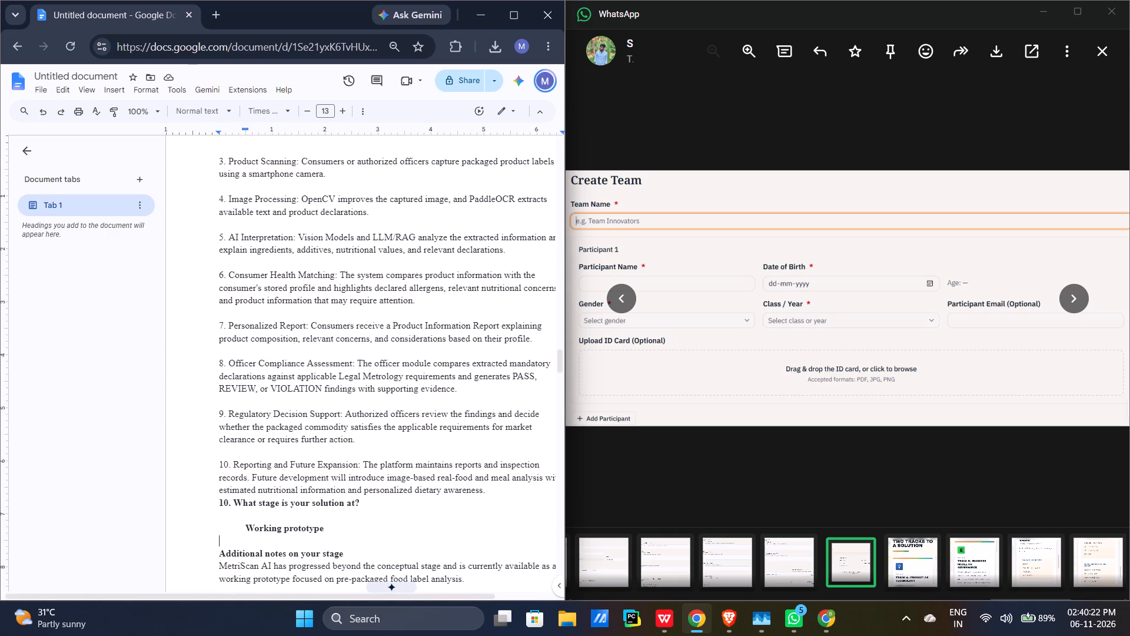
{"action": "key", "text": "Up"}
{"action": "key", "text": "Up"}
{"action": "key", "text": "Up"}
{"action": "key", "text": "Right"}
{"action": "key", "text": "Right"}
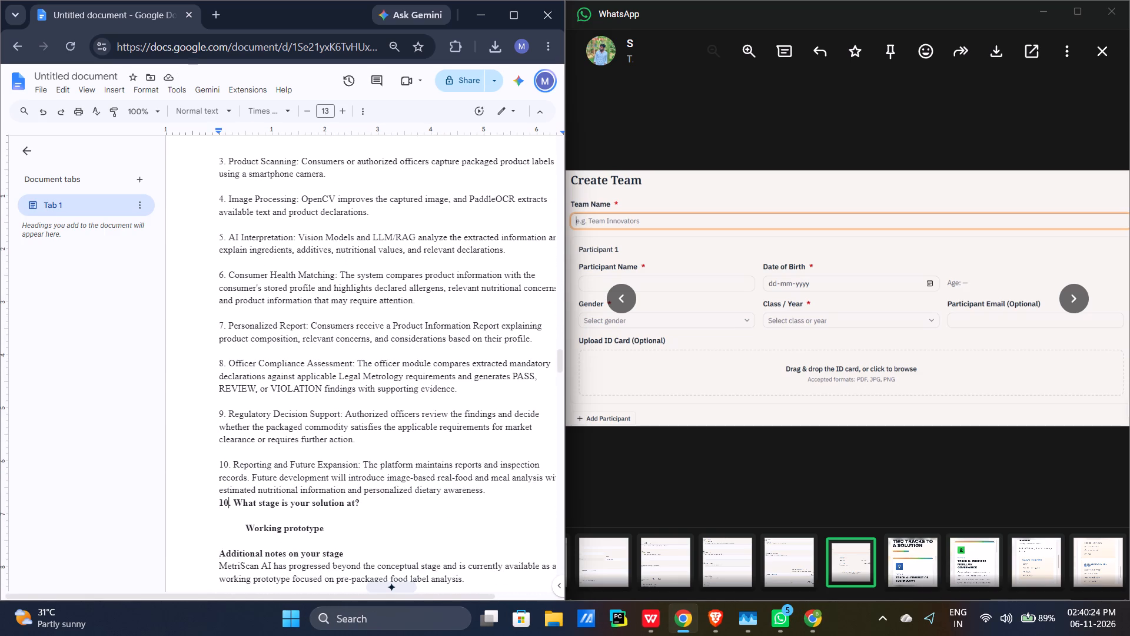
{"action": "key", "text": "BackSpace"}
{"action": "key", "text": "BackSpace"}
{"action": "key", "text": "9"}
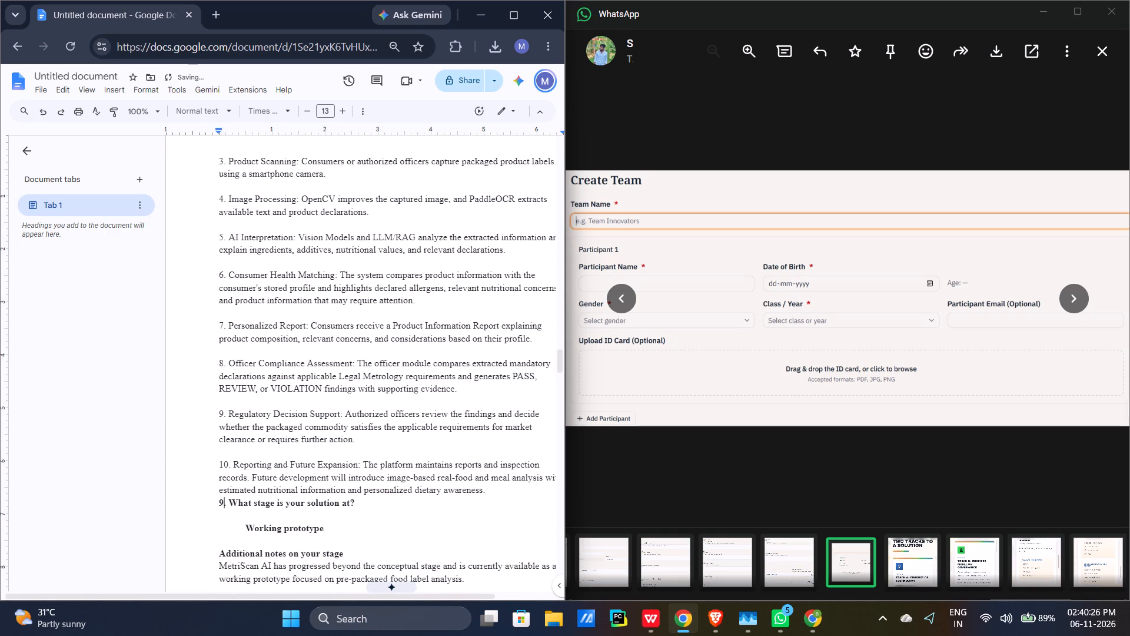
Insert a line break directly above the "9. What stage is your solution at?" heading to separate it from the preceding paragraph.
{"action": "key", "text": "Left"}
{"action": "key", "text": "shift+Return"}
{"action": "key", "text": "Right"}
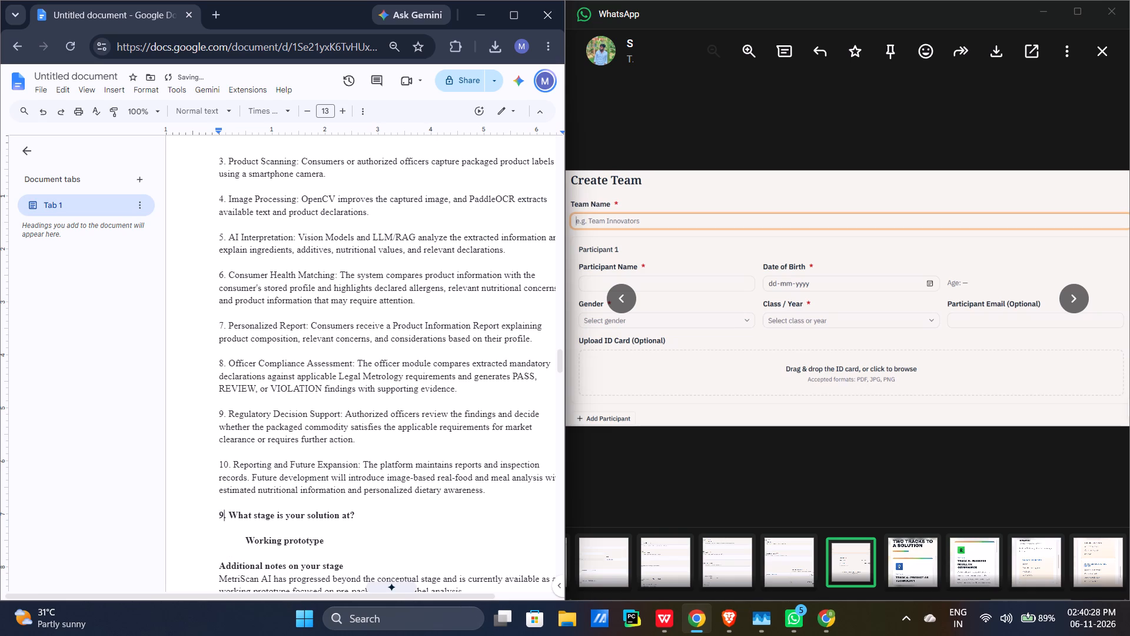
Renumber the "Who will benefit and what impact will it create?" heading as 10.
{"action": "key", "text": "Down"}
{"action": "key", "text": "Down"}
{"action": "key", "text": "Down"}
{"action": "key", "text": "Down"}
{"action": "key", "text": "Down"}
{"action": "key", "text": "Down"}
{"action": "key", "text": "Down"}
{"action": "key", "text": "Down"}
{"action": "key", "text": "Down"}
{"action": "key", "text": "Down"}
{"action": "key", "text": "Down"}
{"action": "key", "text": "Down"}
{"action": "key", "text": "Down"}
{"action": "key", "text": "Down"}
{"action": "key", "text": "Down"}
{"action": "key", "text": "Down"}
{"action": "key", "text": "Down"}
{"action": "key", "text": "Down"}
{"action": "key", "text": "Down"}
{"action": "key", "text": "Down"}
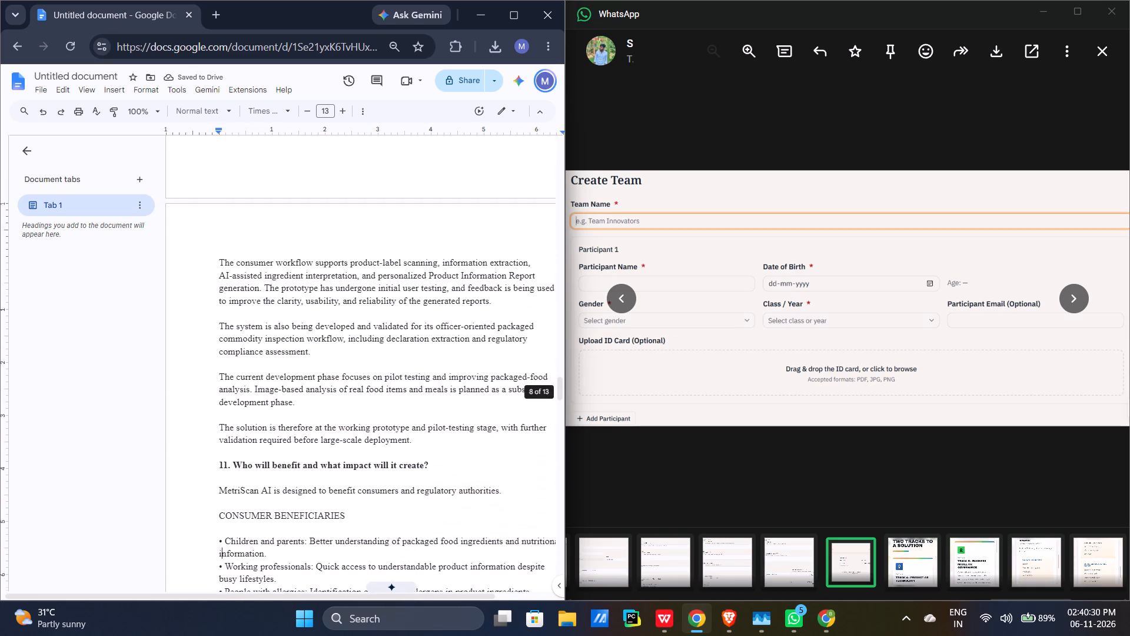
{"action": "key", "text": "Up"}
{"action": "key", "text": "Up"}
{"action": "key", "text": "Up"}
{"action": "key", "text": "Up"}
{"action": "key", "text": "Up"}
{"action": "key", "text": "Up"}
{"action": "key", "text": "Up"}
{"action": "key", "text": "Right"}
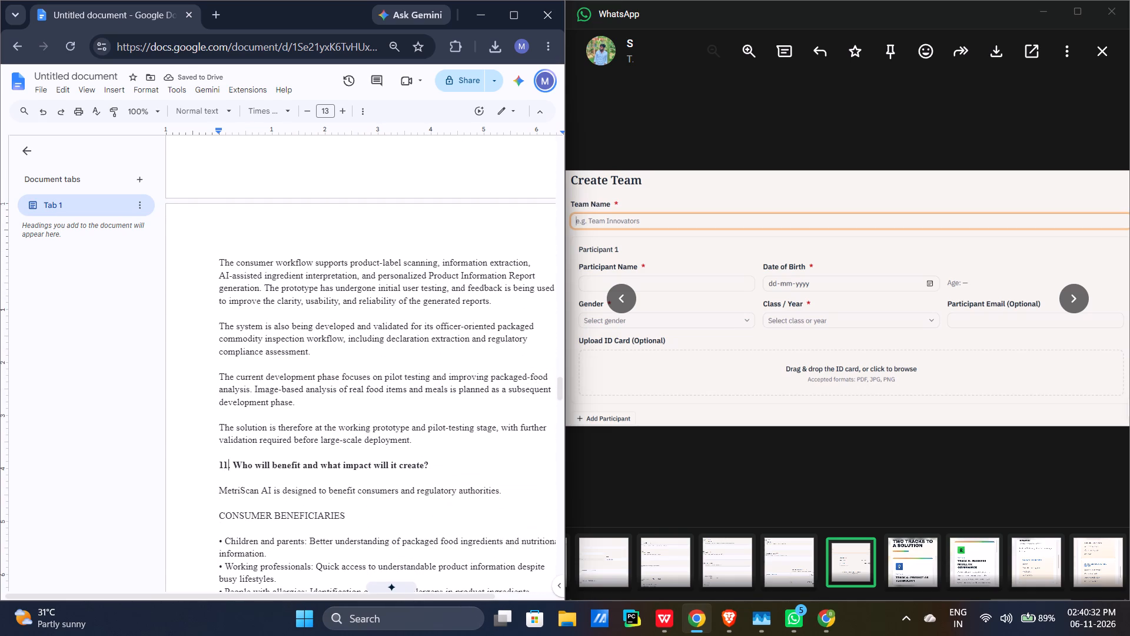
{"action": "key", "text": "BackSpace"}
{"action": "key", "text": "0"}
Renumber the "What is the estimated cost of your solution?" heading as 11.
{"action": "key", "text": "Down"}
{"action": "key", "text": "Down"}
{"action": "key", "text": "Down"}
{"action": "key", "text": "Down"}
{"action": "key", "text": "Down"}
{"action": "key", "text": "Down"}
{"action": "key", "text": "Down"}
{"action": "key", "text": "Down"}
{"action": "key", "text": "Down"}
{"action": "key", "text": "Down"}
{"action": "key", "text": "Down"}
{"action": "key", "text": "Down"}
{"action": "key", "text": "Down"}
{"action": "key", "text": "Down"}
{"action": "key", "text": "Down"}
{"action": "key", "text": "Down"}
{"action": "key", "text": "Down"}
{"action": "key", "text": "Down"}
{"action": "key", "text": "Down"}
{"action": "key", "text": "Down"}
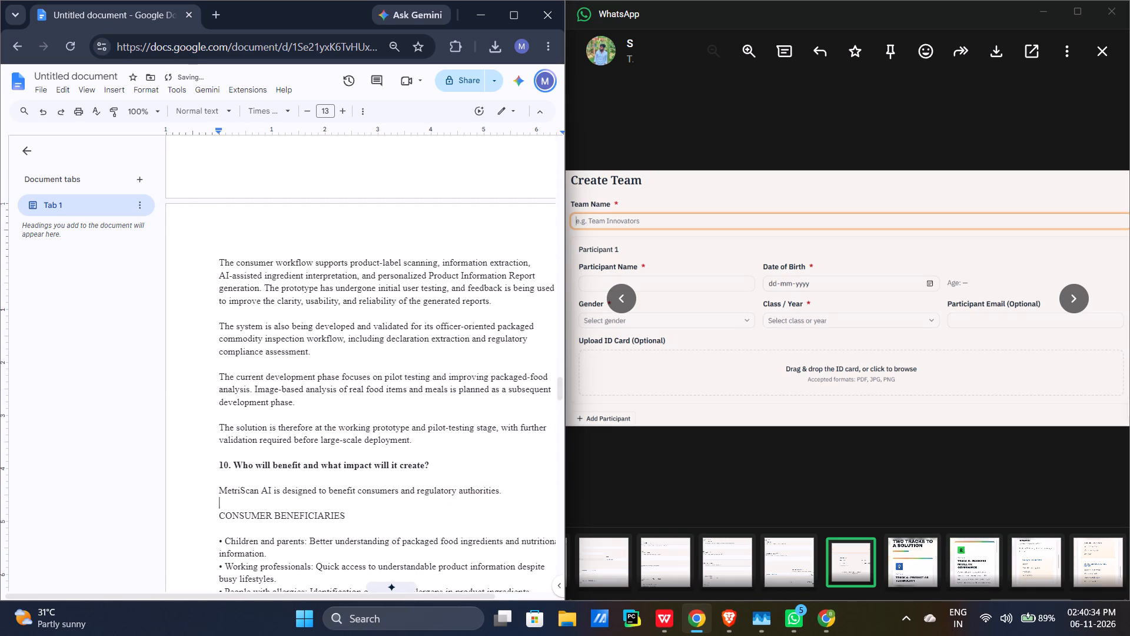
{"action": "key", "text": "Down"}
{"action": "key", "text": "Down"}
{"action": "key", "text": "Down"}
{"action": "key", "text": "Down"}
{"action": "key", "text": "Down"}
{"action": "key", "text": "Down"}
{"action": "key", "text": "Down"}
{"action": "key", "text": "Down"}
{"action": "key", "text": "Down"}
{"action": "key", "text": "Down"}
{"action": "key", "text": "Down"}
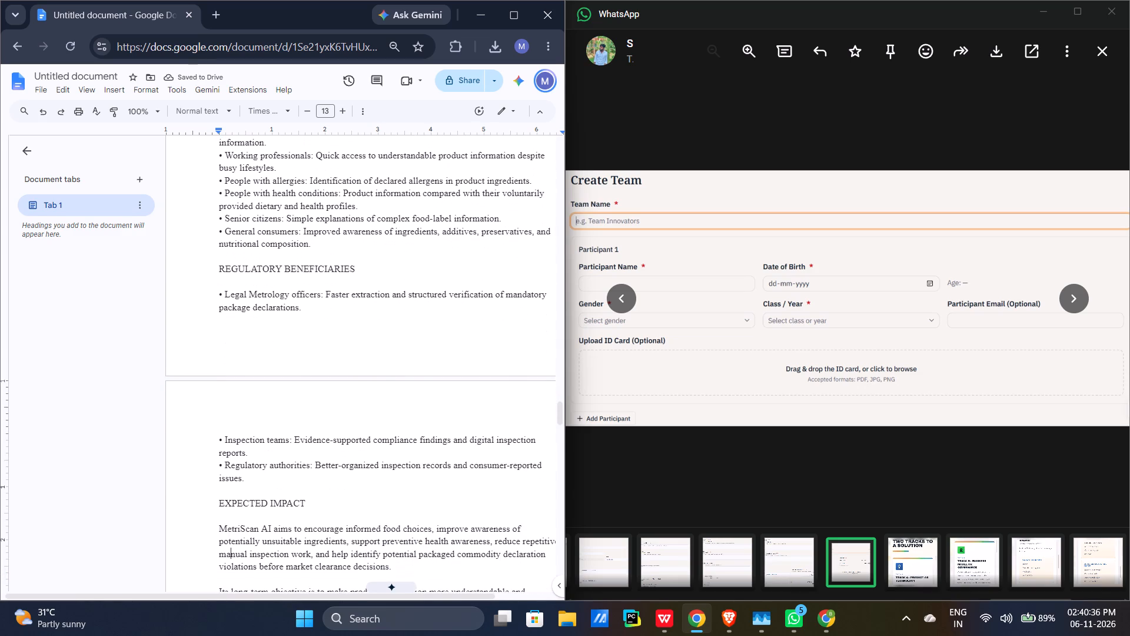
{"action": "key", "text": "Down"}
{"action": "key", "text": "Up"}
{"action": "key", "text": "Up"}
{"action": "key", "text": "Up"}
{"action": "key", "text": "BackSpace"}
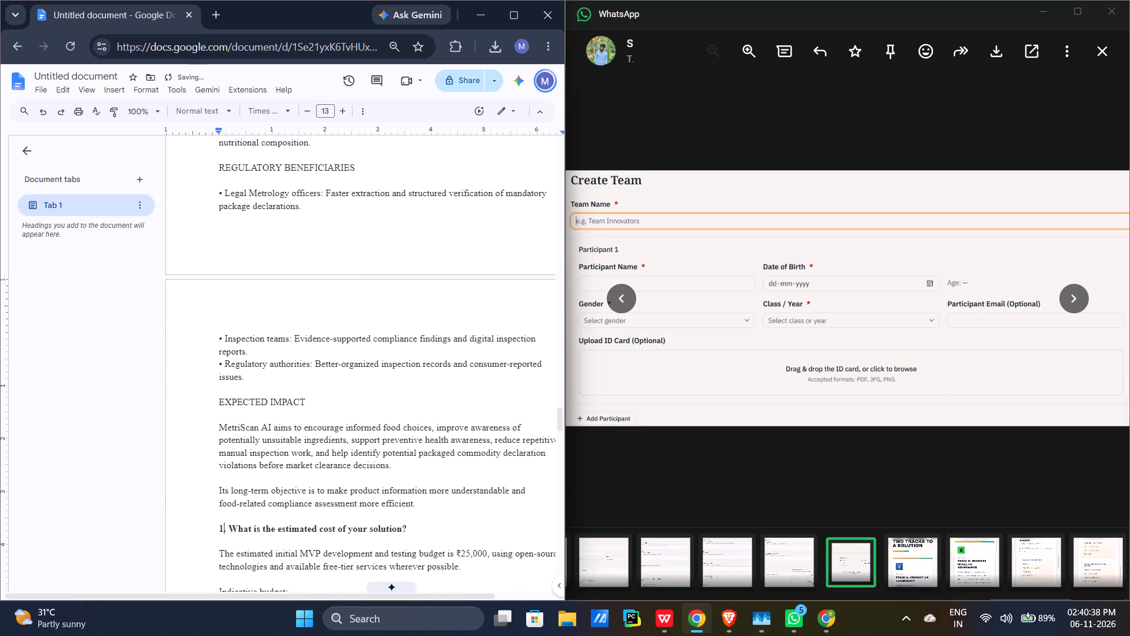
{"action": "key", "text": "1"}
Renumber the "How can the solution be implemented and scaled?" heading as 12.
{"action": "key", "text": "Down"}
{"action": "key", "text": "Down"}
{"action": "key", "text": "Down"}
{"action": "key", "text": "Down"}
{"action": "key", "text": "Down"}
{"action": "key", "text": "Down"}
{"action": "key", "text": "Down"}
{"action": "key", "text": "Down"}
{"action": "key", "text": "Down"}
{"action": "key", "text": "Down"}
{"action": "key", "text": "Down"}
{"action": "key", "text": "Down"}
{"action": "key", "text": "Down"}
{"action": "key", "text": "Down"}
{"action": "key", "text": "Down"}
{"action": "key", "text": "Down"}
{"action": "key", "text": "Down"}
{"action": "key", "text": "Down"}
{"action": "key", "text": "Down"}
{"action": "key", "text": "Down"}
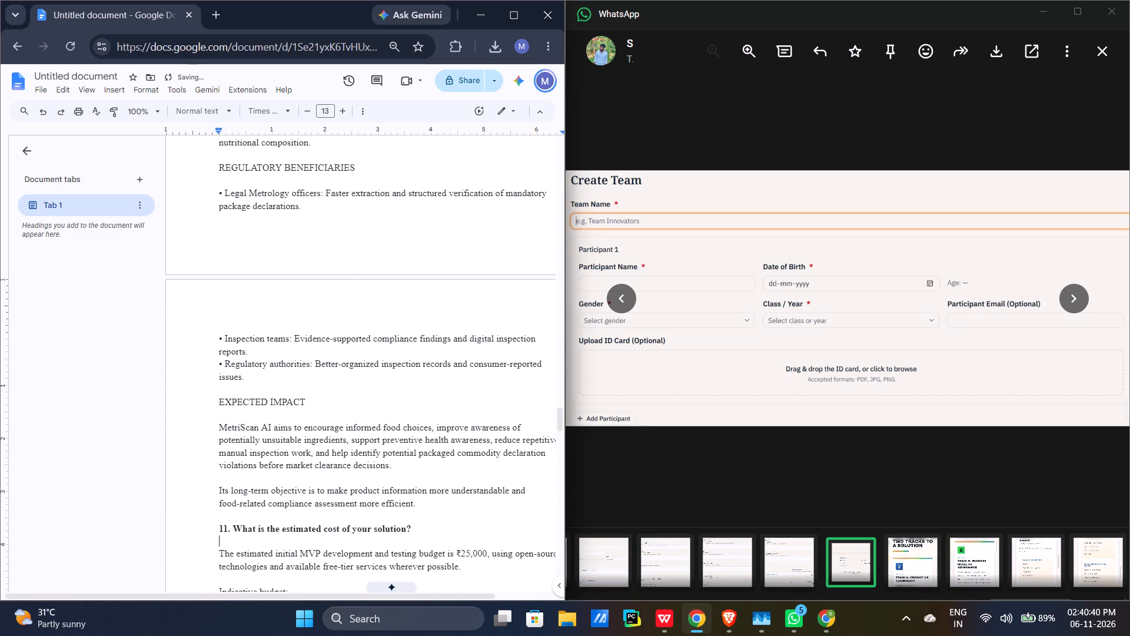
{"action": "key", "text": "Up"}
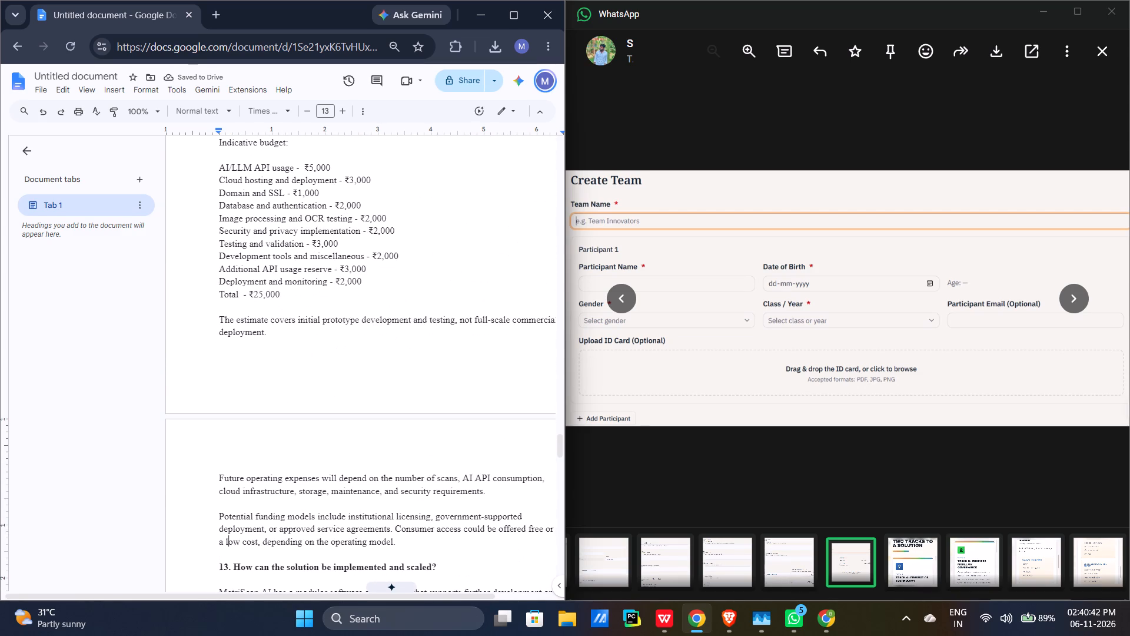
{"action": "key", "text": "Down"}
{"action": "key", "text": "Down"}
{"action": "key", "text": "BackSpace"}
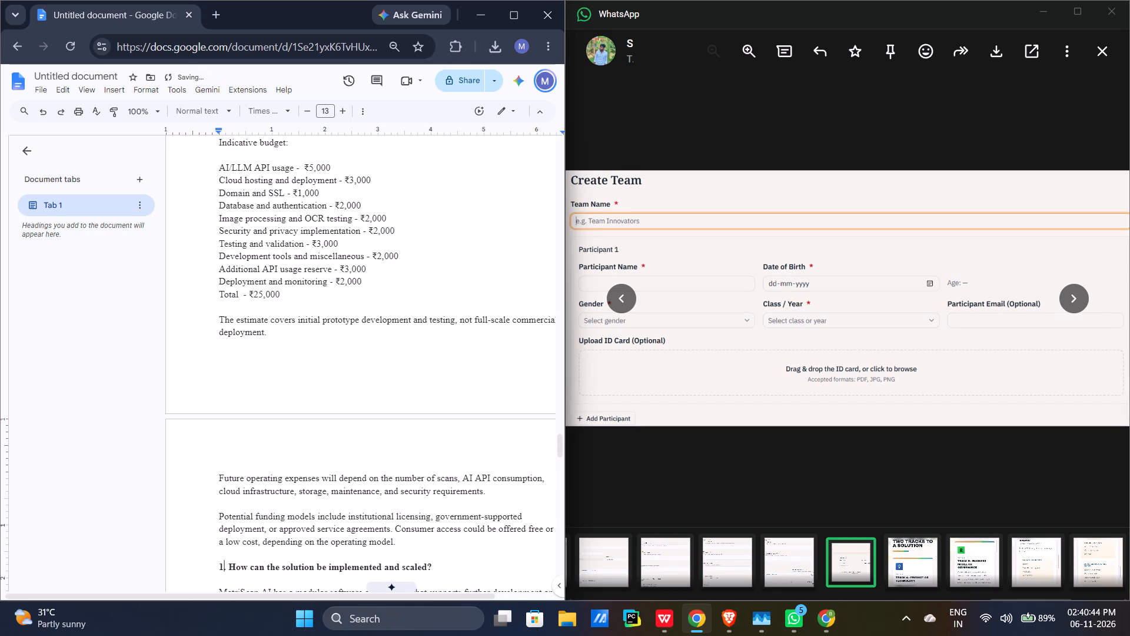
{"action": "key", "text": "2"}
Renumber the "What evidence do you have?" heading as 13.
{"action": "key", "text": "Down"}
{"action": "key", "text": "Down"}
{"action": "key", "text": "Down"}
{"action": "key", "text": "Down"}
{"action": "key", "text": "Down"}
{"action": "key", "text": "Down"}
{"action": "key", "text": "Down"}
{"action": "key", "text": "Down"}
{"action": "key", "text": "Down"}
{"action": "key", "text": "Down"}
{"action": "key", "text": "Down"}
{"action": "key", "text": "Down"}
{"action": "key", "text": "Down"}
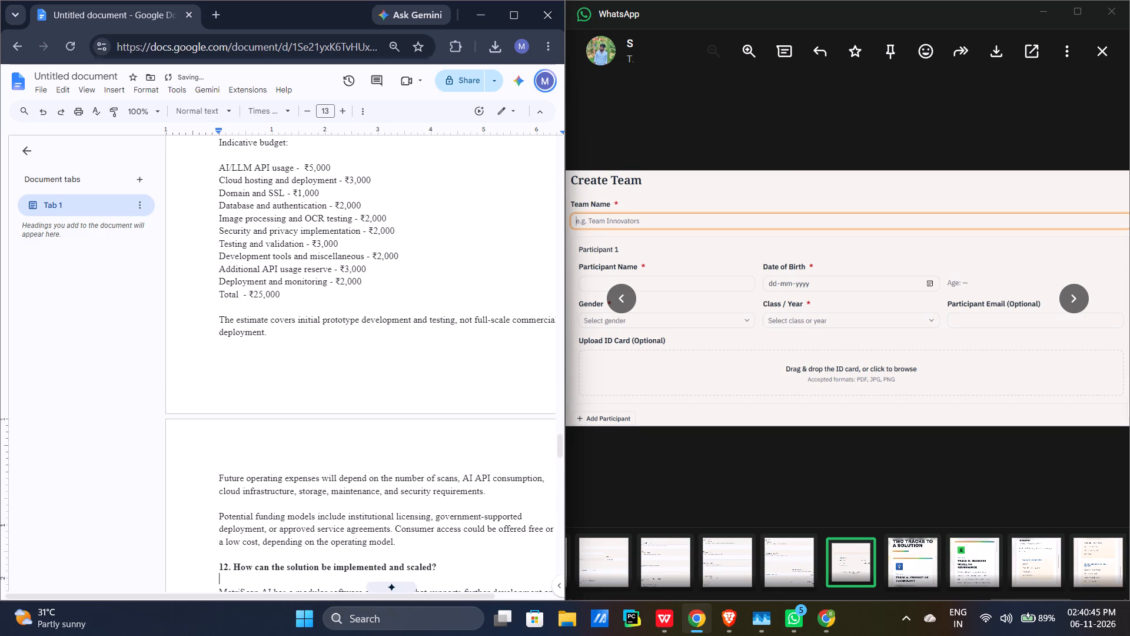
{"action": "key", "text": "Down"}
{"action": "key", "text": "Down"}
{"action": "key", "text": "Down"}
{"action": "key", "text": "Down"}
{"action": "key", "text": "Down"}
{"action": "key", "text": "Down"}
{"action": "key", "text": "Down"}
{"action": "key", "text": "Down"}
{"action": "key", "text": "Down"}
{"action": "key", "text": "Down"}
{"action": "key", "text": "Down"}
{"action": "key", "text": "Down"}
{"action": "key", "text": "Down"}
{"action": "key", "text": "Down"}
{"action": "key", "text": "Down"}
{"action": "key", "text": "Down"}
{"action": "key", "text": "Down"}
{"action": "key", "text": "Down"}
{"action": "key", "text": "Down"}
{"action": "key", "text": "Down"}
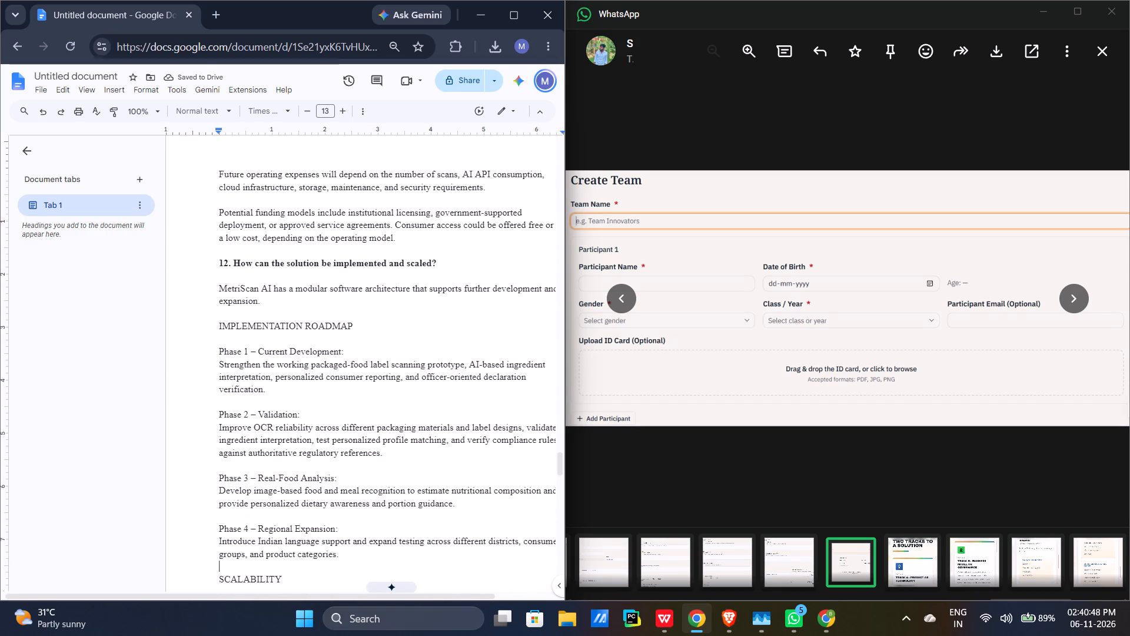
{"action": "key", "text": "Down"}
{"action": "key", "text": "Down"}
{"action": "key", "text": "Down"}
{"action": "key", "text": "Down"}
{"action": "key", "text": "Down"}
{"action": "key", "text": "Down"}
{"action": "key", "text": "Down"}
{"action": "key", "text": "Down"}
{"action": "key", "text": "Down"}
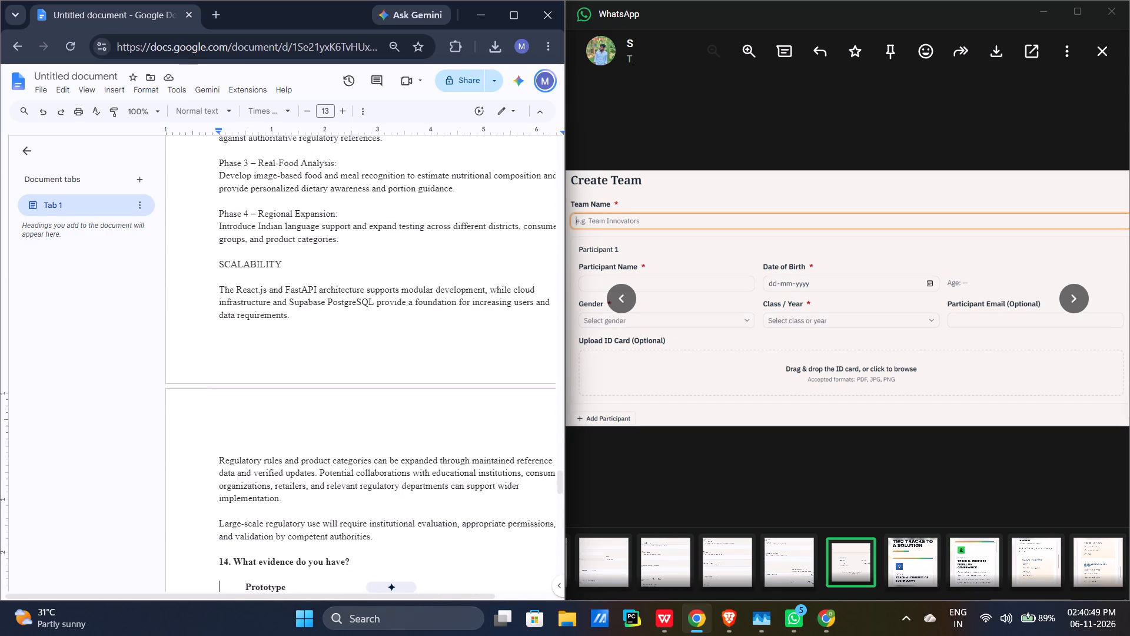
{"action": "key", "text": "Up"}
{"action": "key", "text": "Up"}
{"action": "key", "text": "Up"}
{"action": "key", "text": "BackSpace"}
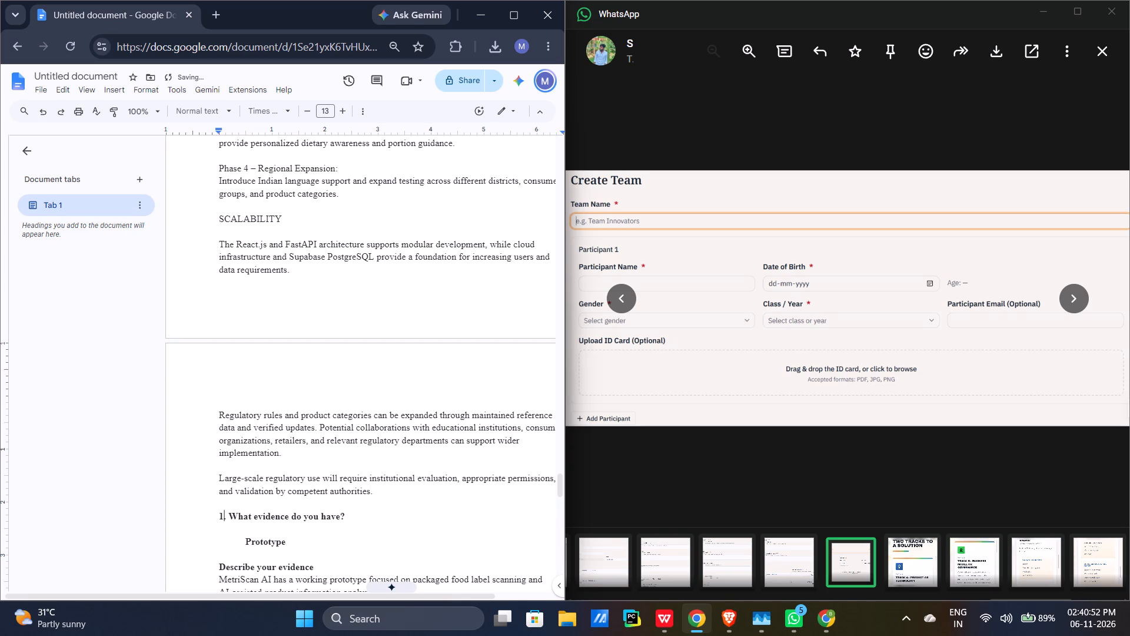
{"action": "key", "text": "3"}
Renumber the "Who could adopt or implement the solution?" heading as 14.
{"action": "key", "text": "Down"}
{"action": "key", "text": "Down"}
{"action": "key", "text": "Down"}
{"action": "key", "text": "Down"}
{"action": "key", "text": "Down"}
{"action": "key", "text": "Down"}
{"action": "key", "text": "Down"}
{"action": "key", "text": "Down"}
{"action": "key", "text": "Down"}
{"action": "key", "text": "Down"}
{"action": "key", "text": "Down"}
{"action": "key", "text": "Down"}
{"action": "key", "text": "Down"}
{"action": "key", "text": "Down"}
{"action": "key", "text": "Down"}
{"action": "key", "text": "Down"}
{"action": "key", "text": "Down"}
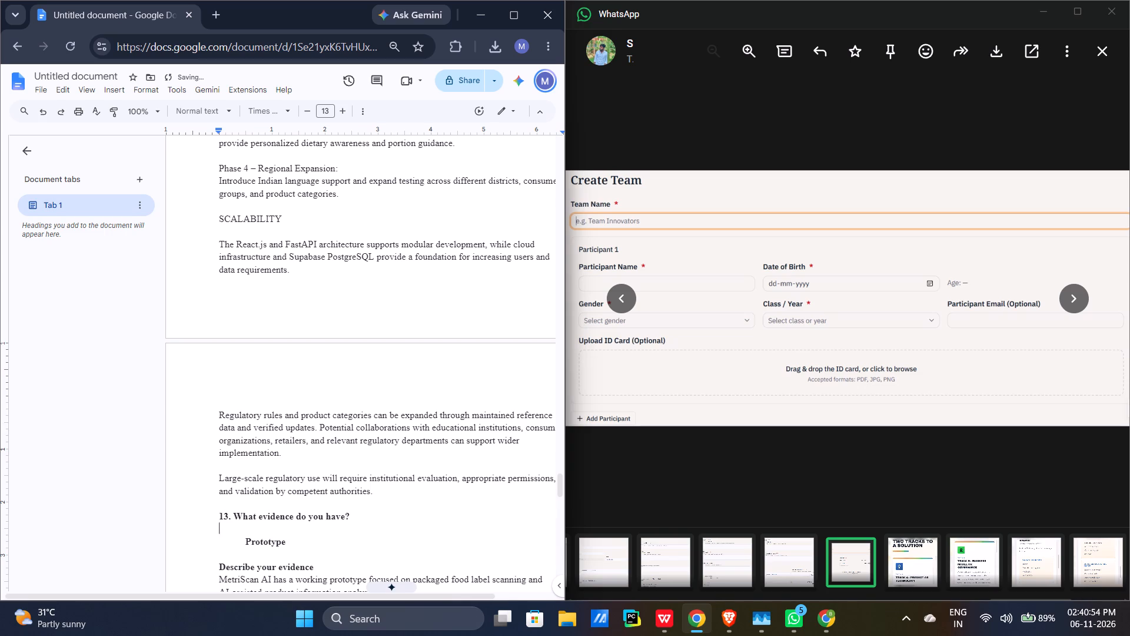
{"action": "key", "text": "Down"}
{"action": "key", "text": "Down"}
{"action": "key", "text": "Down"}
{"action": "key", "text": "Down"}
{"action": "key", "text": "Down"}
{"action": "key", "text": "Down"}
{"action": "key", "text": "Down"}
{"action": "key", "text": "Down"}
{"action": "key", "text": "Down"}
{"action": "key", "text": "Down"}
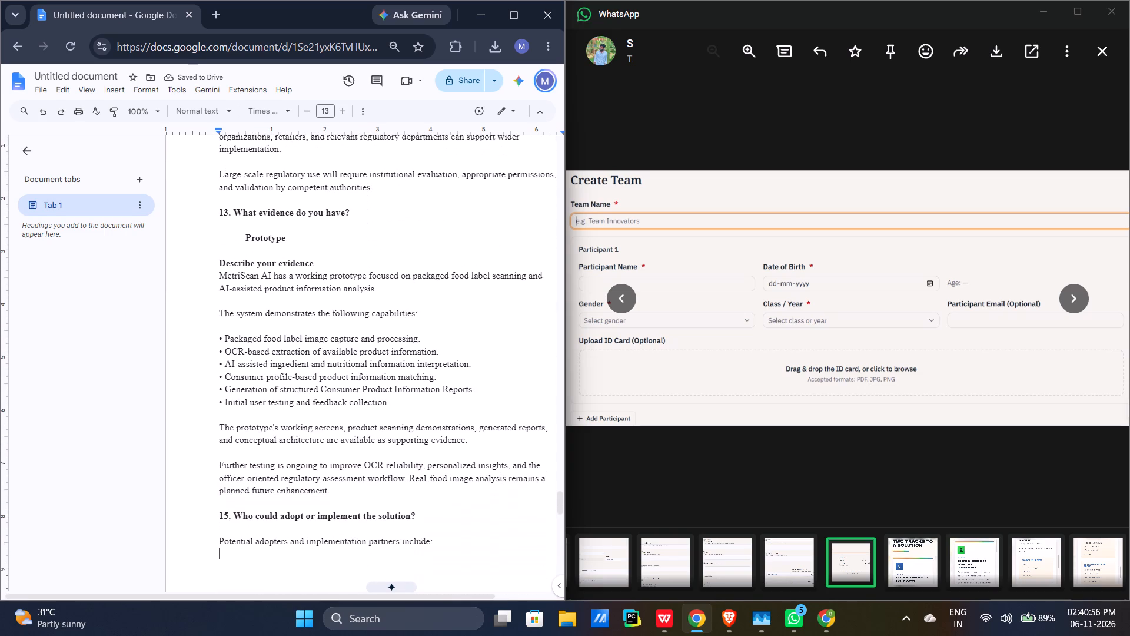
{"action": "key", "text": "Up"}
{"action": "key", "text": "Up"}
{"action": "key", "text": "Up"}
{"action": "key", "text": "BackSpace"}
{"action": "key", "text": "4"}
Renumber the "What support do you need to take the solution forward?" heading as 15.
{"action": "key", "text": "Down"}
{"action": "key", "text": "Down"}
{"action": "key", "text": "Down"}
{"action": "key", "text": "Down"}
{"action": "key", "text": "Down"}
{"action": "key", "text": "Down"}
{"action": "key", "text": "Down"}
{"action": "key", "text": "Down"}
{"action": "key", "text": "Down"}
{"action": "key", "text": "Down"}
{"action": "key", "text": "Down"}
{"action": "key", "text": "Down"}
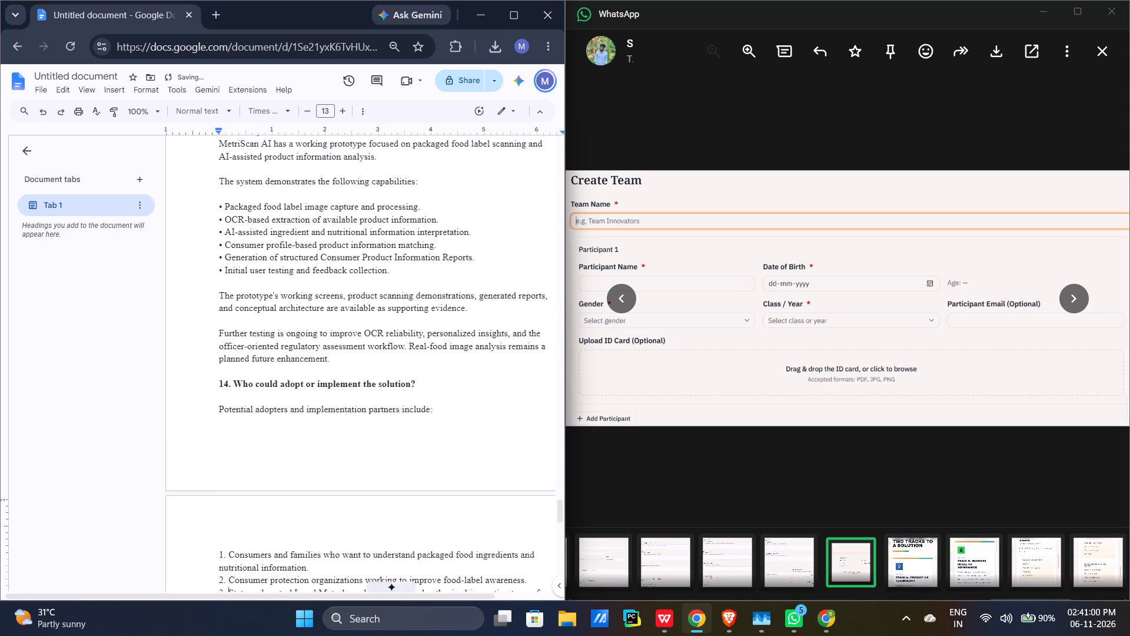
{"action": "key", "text": "Down"}
{"action": "key", "text": "Down"}
{"action": "key", "text": "Down"}
{"action": "key", "text": "Down"}
{"action": "key", "text": "Down"}
{"action": "key", "text": "Down"}
{"action": "key", "text": "Down"}
{"action": "key", "text": "Down"}
{"action": "key", "text": "Down"}
{"action": "key", "text": "Down"}
{"action": "key", "text": "Up"}
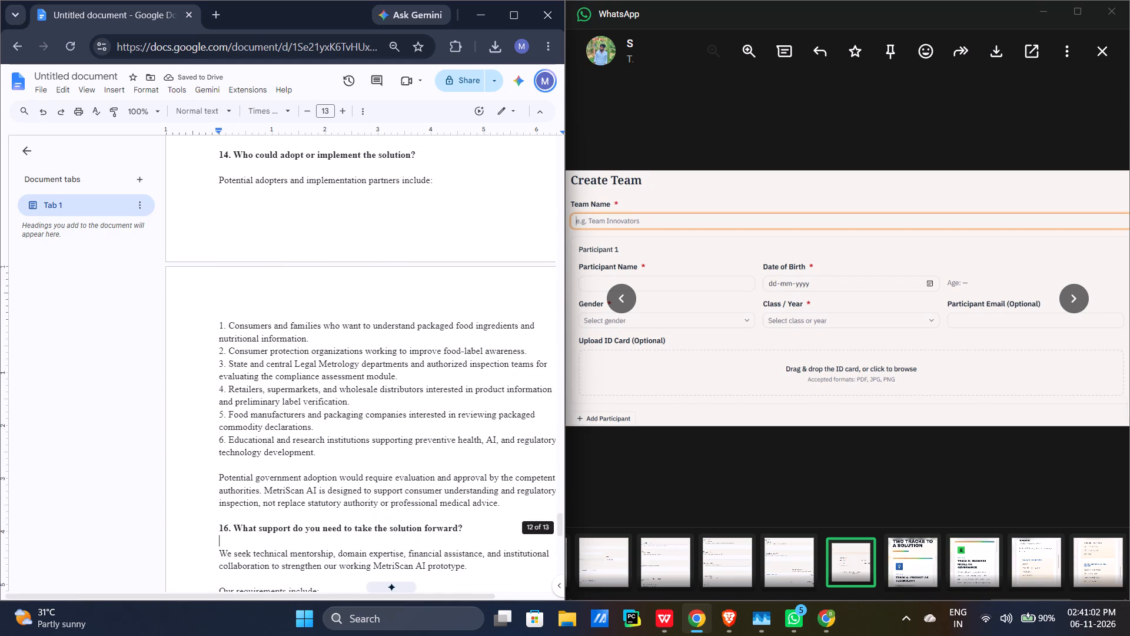
{"action": "key", "text": "Up"}
{"action": "key", "text": "BackSpace"}
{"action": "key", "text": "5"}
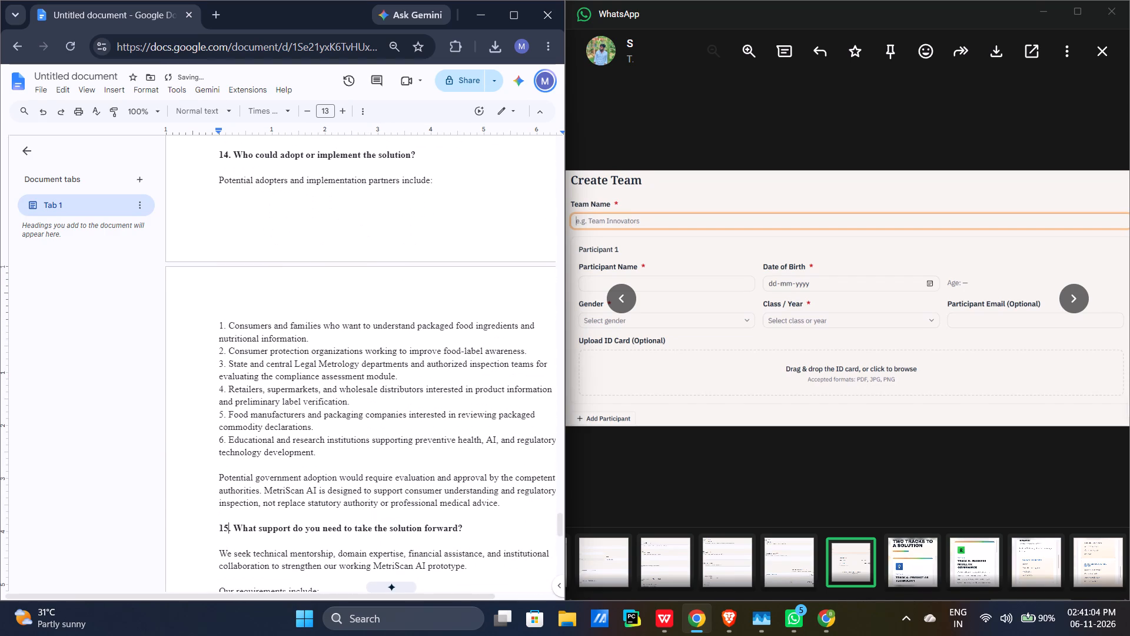
Paste the copied Team Name section with Team CheckMate at the end of the document, after the support answer.
{"action": "key", "text": "Down"}
{"action": "key", "text": "Down"}
{"action": "key", "text": "Down"}
{"action": "key", "text": "Down"}
{"action": "key", "text": "Down"}
{"action": "key", "text": "Down"}
{"action": "key", "text": "Down"}
{"action": "key", "text": "Down"}
{"action": "key", "text": "Down"}
{"action": "key", "text": "Down"}
{"action": "key", "text": "Down"}
{"action": "key", "text": "Down"}
{"action": "key", "text": "Down"}
{"action": "key", "text": "Down"}
{"action": "key", "text": "Down"}
{"action": "key", "text": "Down"}
{"action": "key", "text": "Down"}
{"action": "key", "text": "Down"}
{"action": "key", "text": "Down"}
{"action": "key", "text": "Down"}
{"action": "key", "text": "Down"}
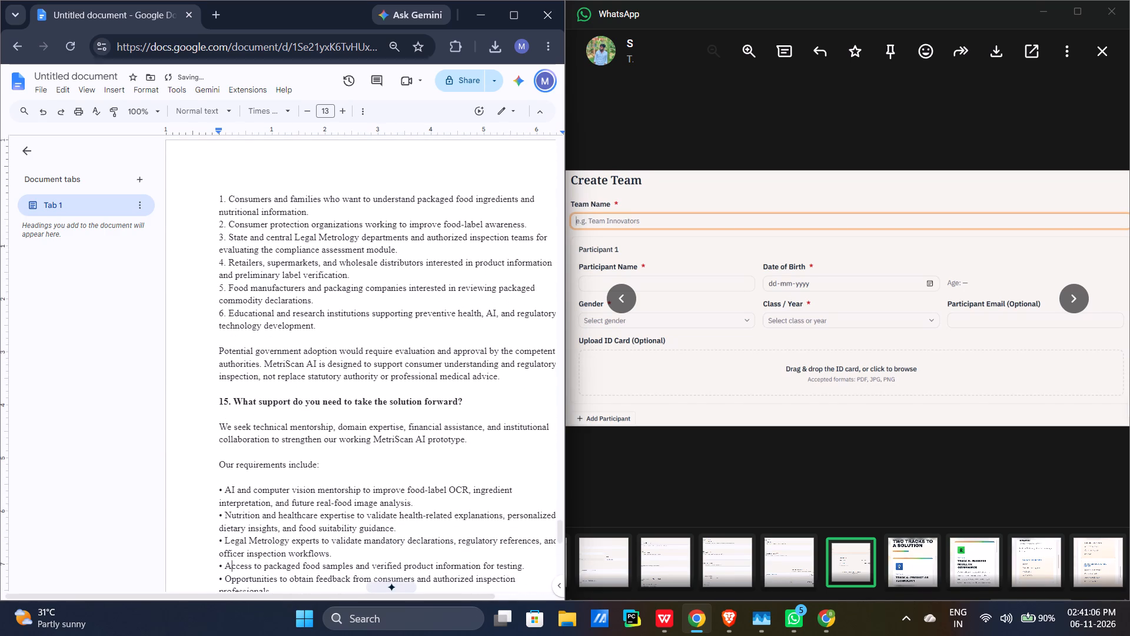
{"action": "key", "text": "Down"}
{"action": "key", "text": "Down"}
{"action": "key", "text": "Down"}
{"action": "key", "text": "Down"}
{"action": "key", "text": "Down"}
{"action": "key", "text": "Down"}
{"action": "key", "text": "Down"}
{"action": "key", "text": "Down"}
{"action": "key", "text": "Down"}
{"action": "key", "text": "Down"}
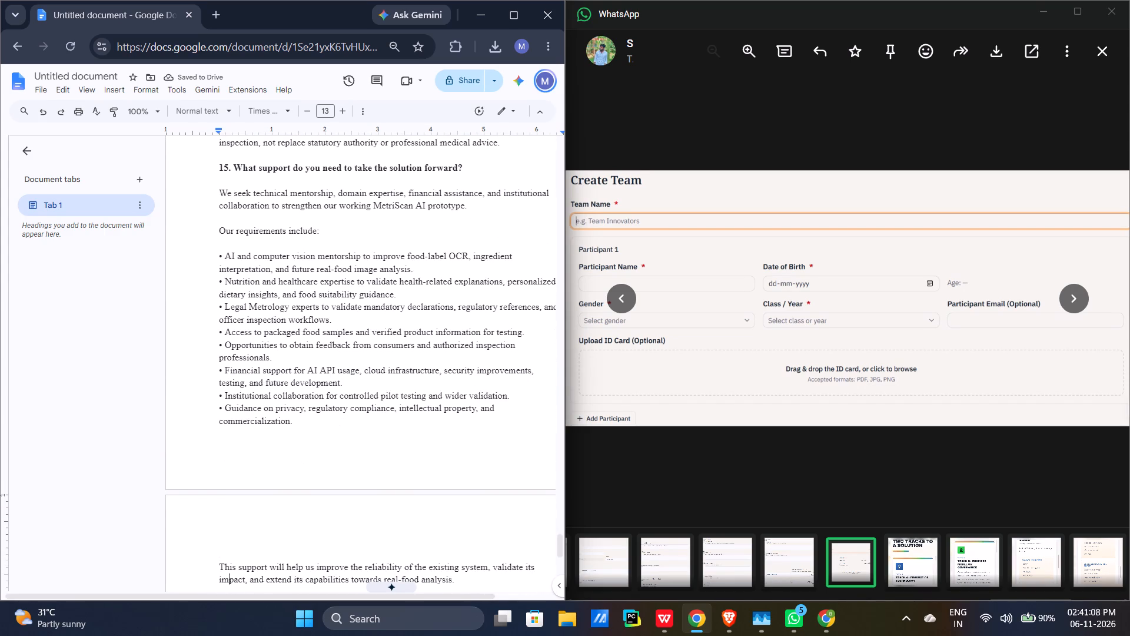
{"action": "key", "text": "Down"}
{"action": "key", "text": "Down"}
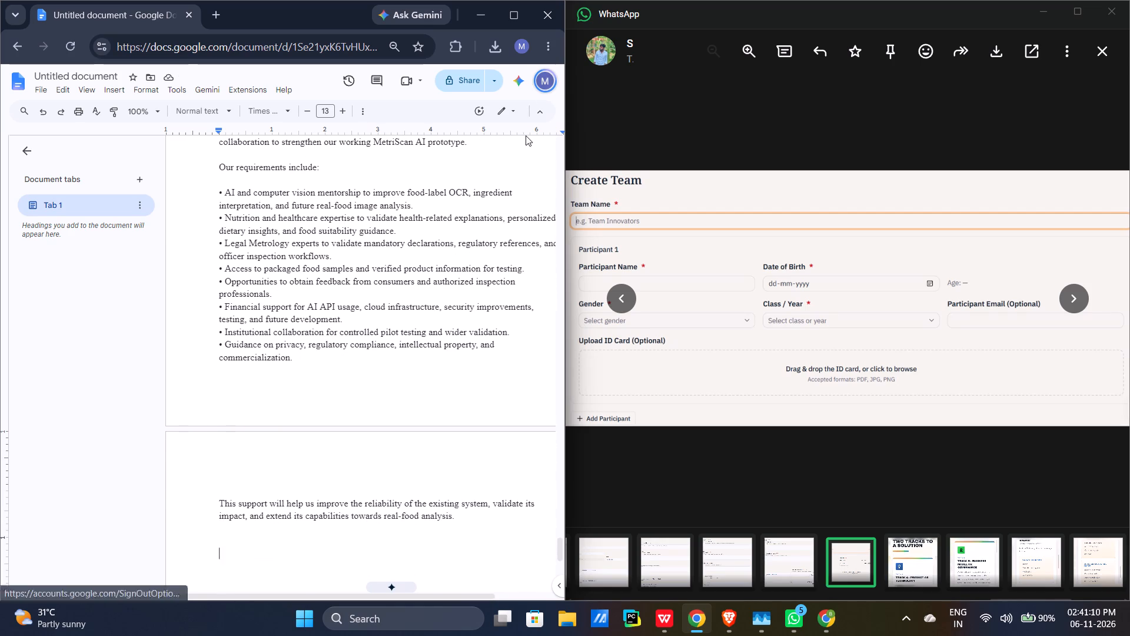
{"action": "key", "text": "ctrl+v"}
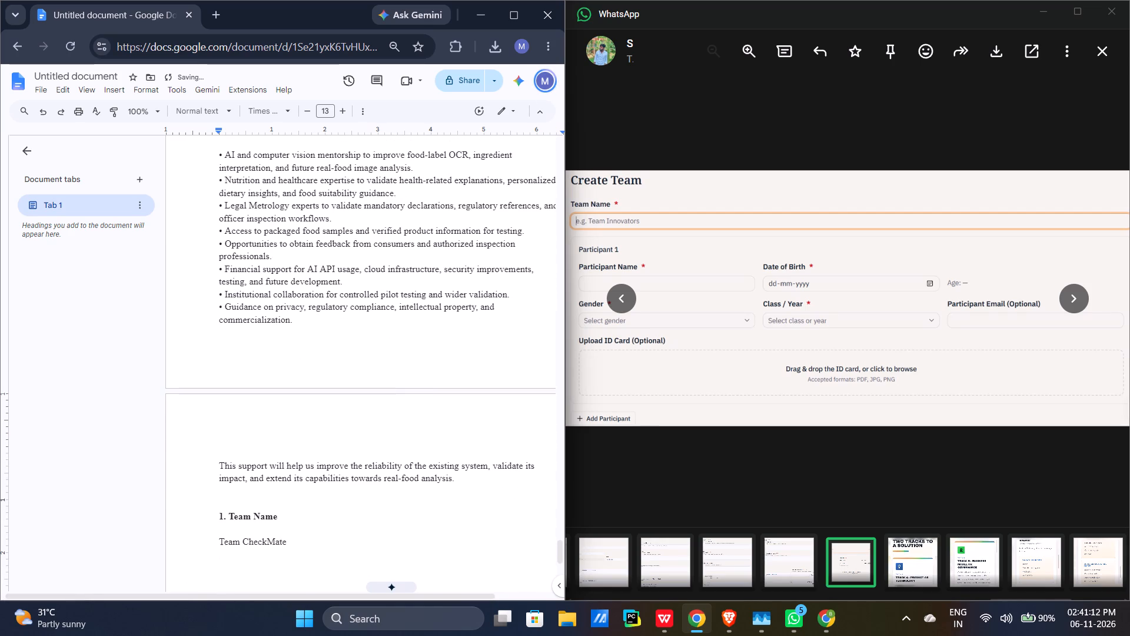
Renumber the pasted "Team Name" heading as 16.
{"action": "key", "text": "Up"}
{"action": "key", "text": "Up"}
{"action": "key", "text": "Up"}
{"action": "key", "text": "Right"}
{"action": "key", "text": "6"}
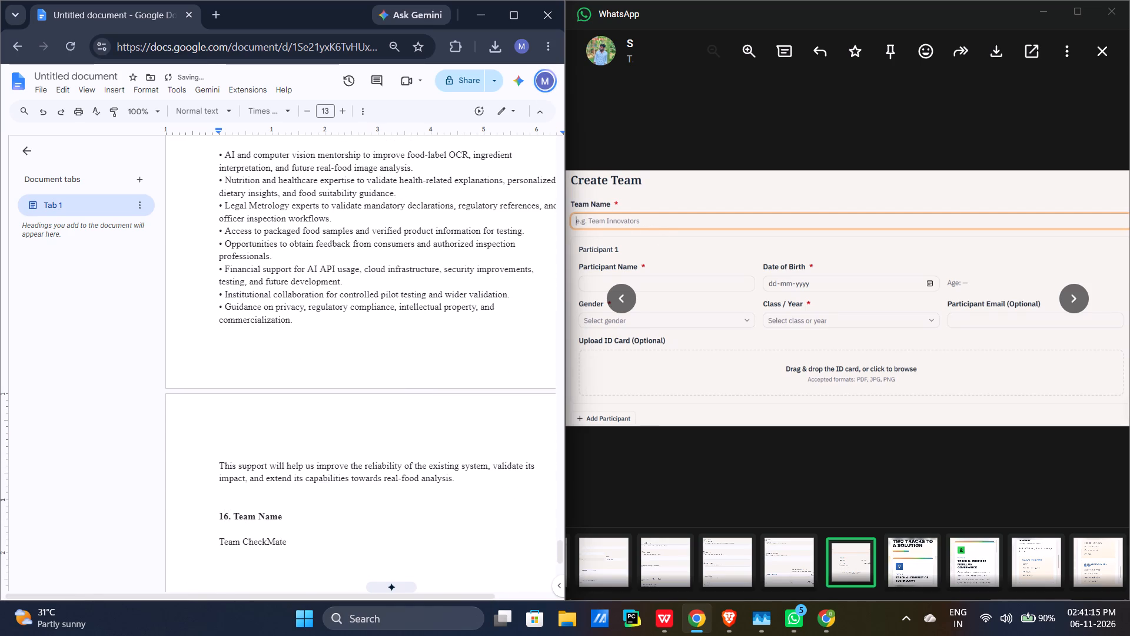
Add a "Participant Name :" line with the participant's name below Team CheckMate, leaving one blank line between them.
{"action": "left_click", "coordinate": [286, 533]}
{"action": "left_click", "coordinate": [289, 541]}
{"action": "key", "text": "shift+Return"}
{"action": "key", "text": "shift+Return"}
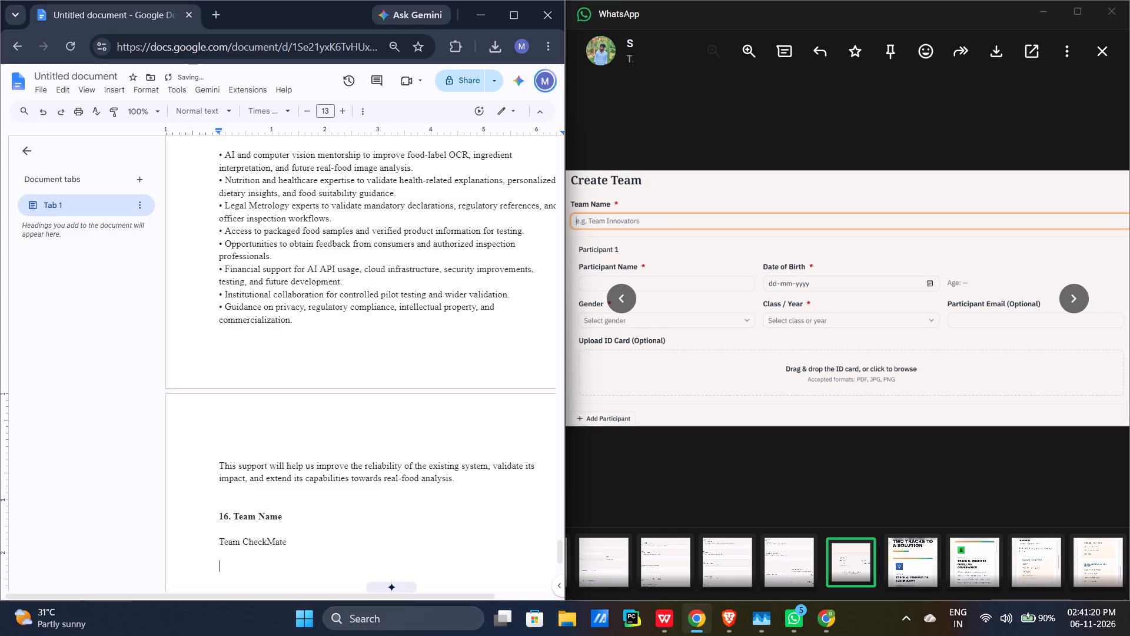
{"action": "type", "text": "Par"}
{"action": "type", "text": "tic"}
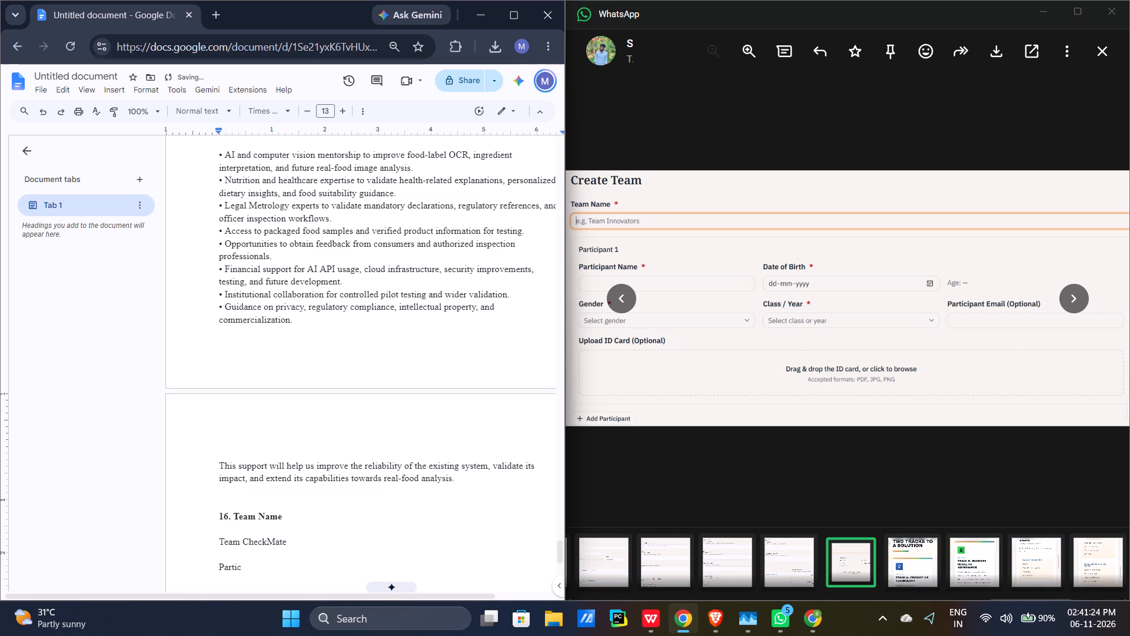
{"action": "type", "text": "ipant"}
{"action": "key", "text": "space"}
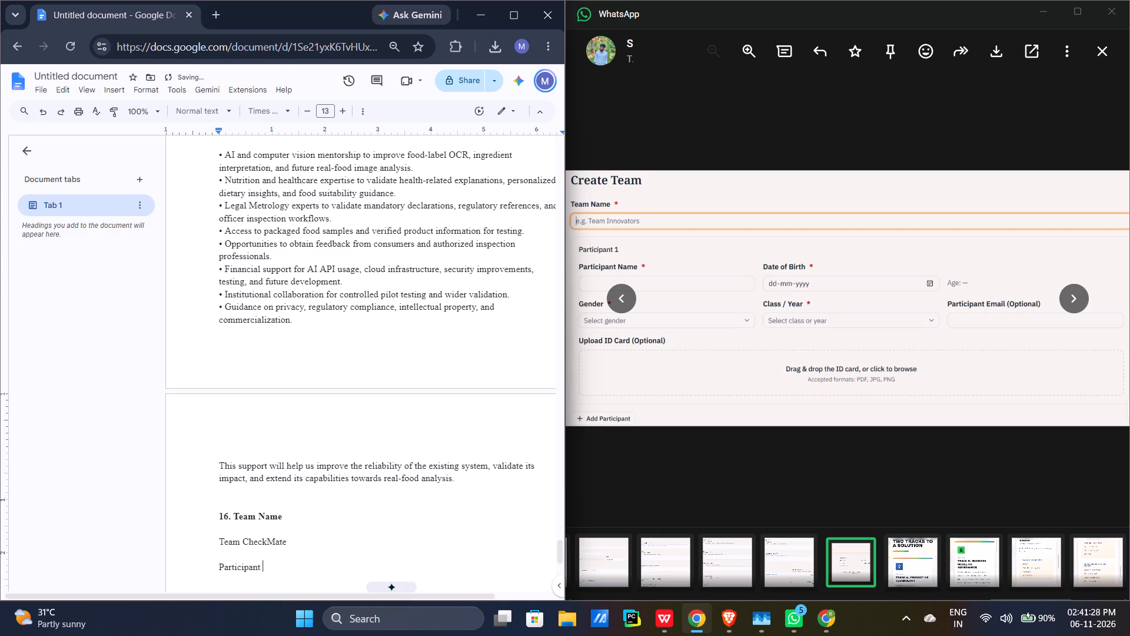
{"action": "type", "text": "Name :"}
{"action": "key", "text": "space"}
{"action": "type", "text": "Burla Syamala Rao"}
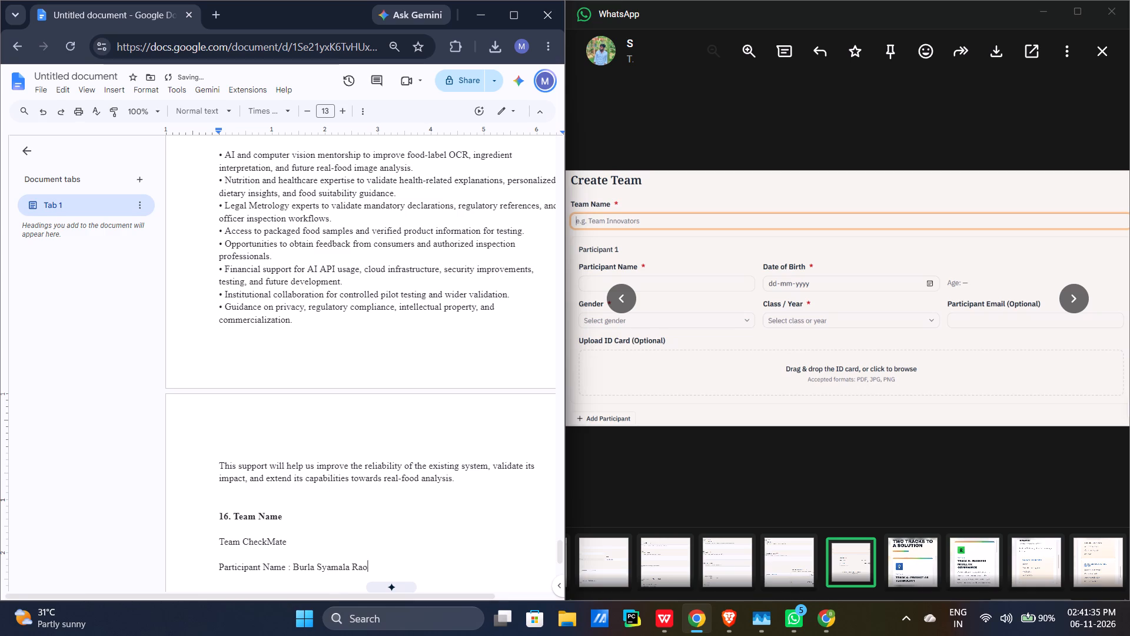
Add a "Date of Birth :" label on the line directly below the participant name.
{"action": "scroll", "coordinate": [362, 532], "scroll_direction": "down", "scroll_amount": 1}
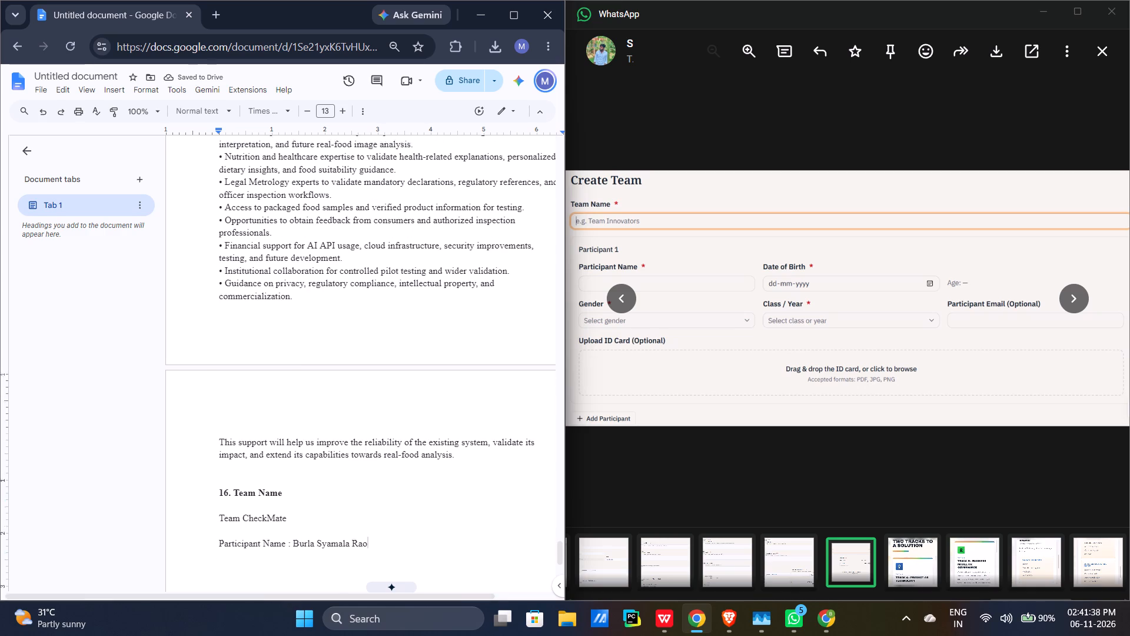
{"action": "scroll", "coordinate": [362, 532], "scroll_direction": "down", "scroll_amount": 1}
{"action": "scroll", "coordinate": [463, 491], "scroll_direction": "down", "scroll_amount": 2}
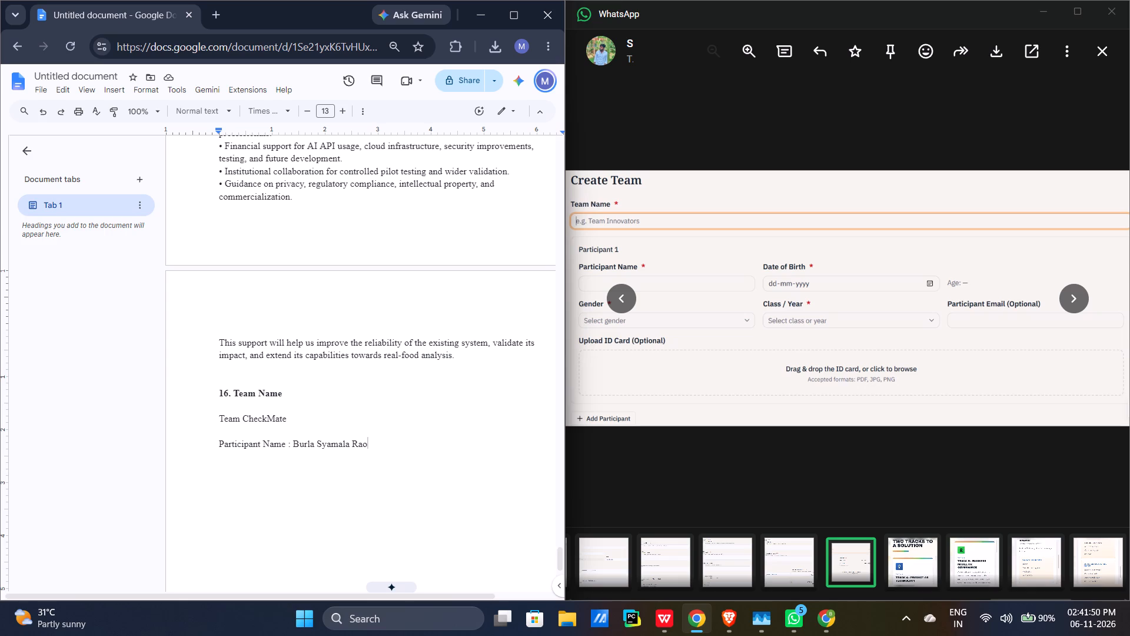
{"action": "key", "text": "shift+Return"}
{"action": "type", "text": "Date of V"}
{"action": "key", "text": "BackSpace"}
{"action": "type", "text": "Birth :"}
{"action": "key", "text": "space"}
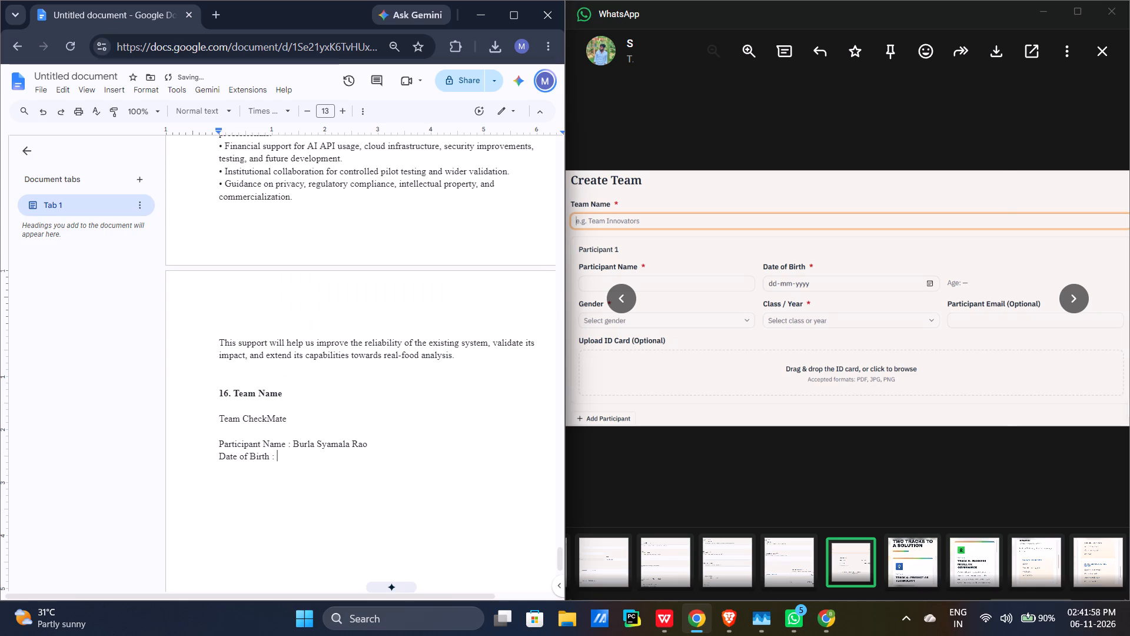
Switch from the document to the WhatsApp window.
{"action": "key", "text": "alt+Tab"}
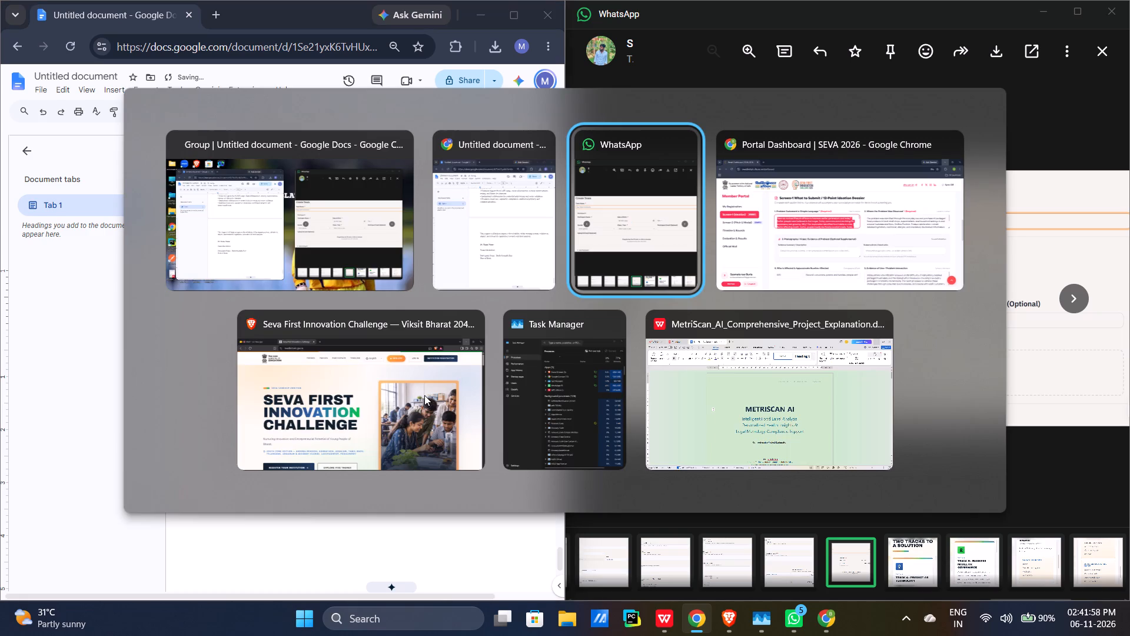
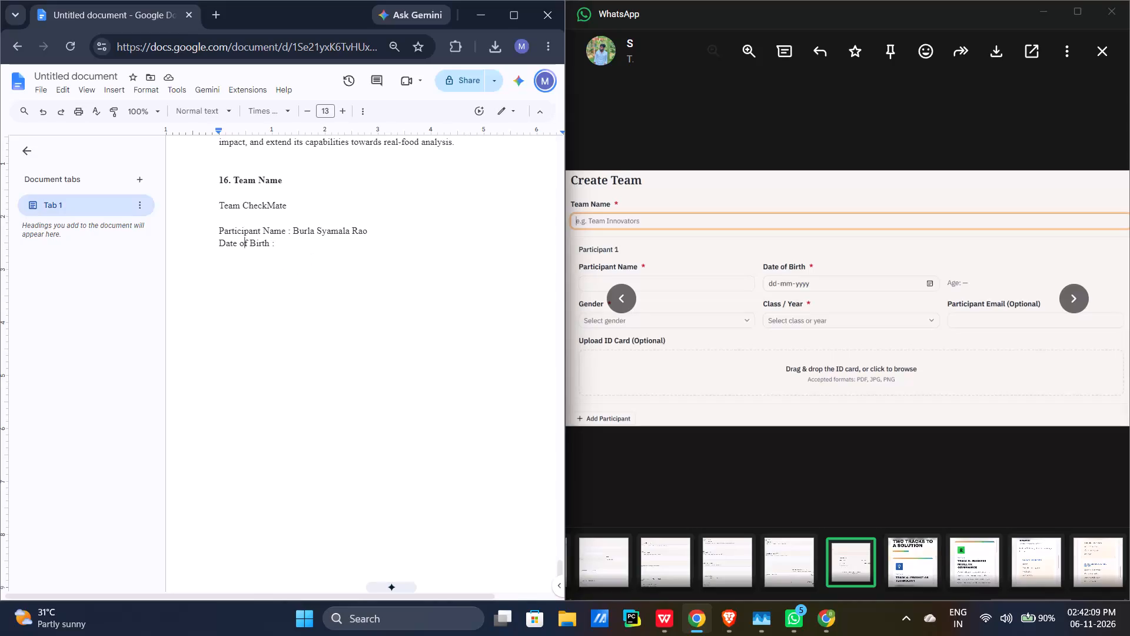
Add a "Gender :" label in the document on the line directly below the Date of Birth label.
{"action": "left_click", "coordinate": [286, 241]}
{"action": "key", "text": "shift+Return"}
{"action": "type", "text": "Gender"}
{"action": "key", "text": "space"}
{"action": "key", "text": "Up"}
{"action": "type", "text": ":"}
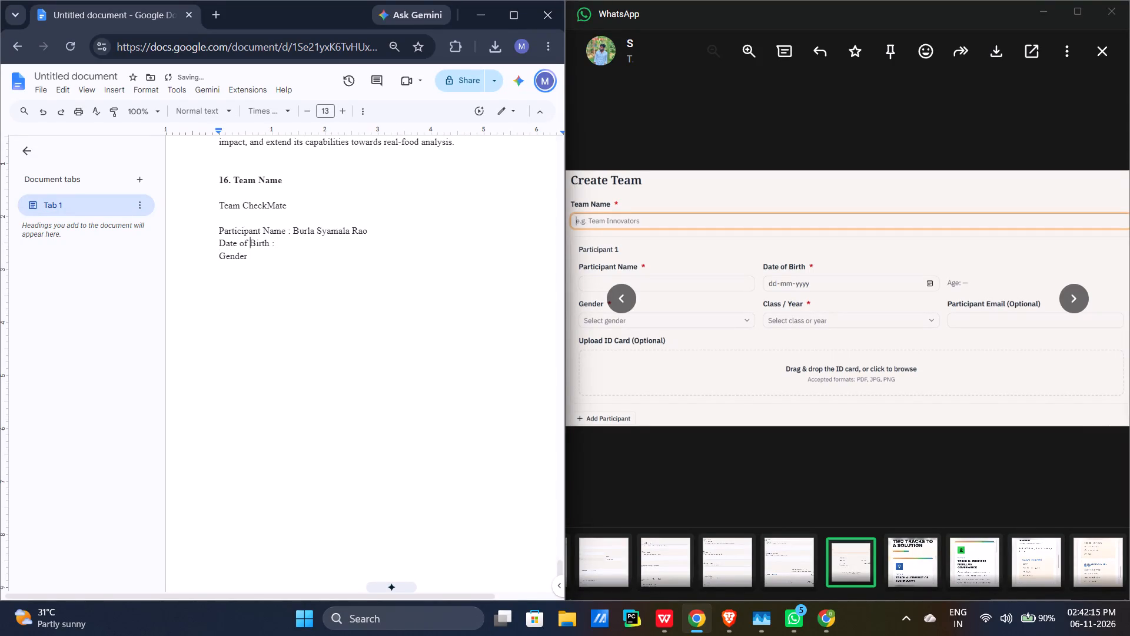
{"action": "key", "text": "space"}
{"action": "key", "text": "BackSpace"}
{"action": "key", "text": "BackSpace"}
{"action": "key", "text": "Down"}
{"action": "type", "text": ":"}
{"action": "key", "text": "space"}
Add a "Class / Year :" label on the line directly below the Gender label.
{"action": "key", "text": "shift+Return"}
{"action": "type", "text": "Class"}
{"action": "key", "text": "space"}
{"action": "key", "text": "BackSpace"}
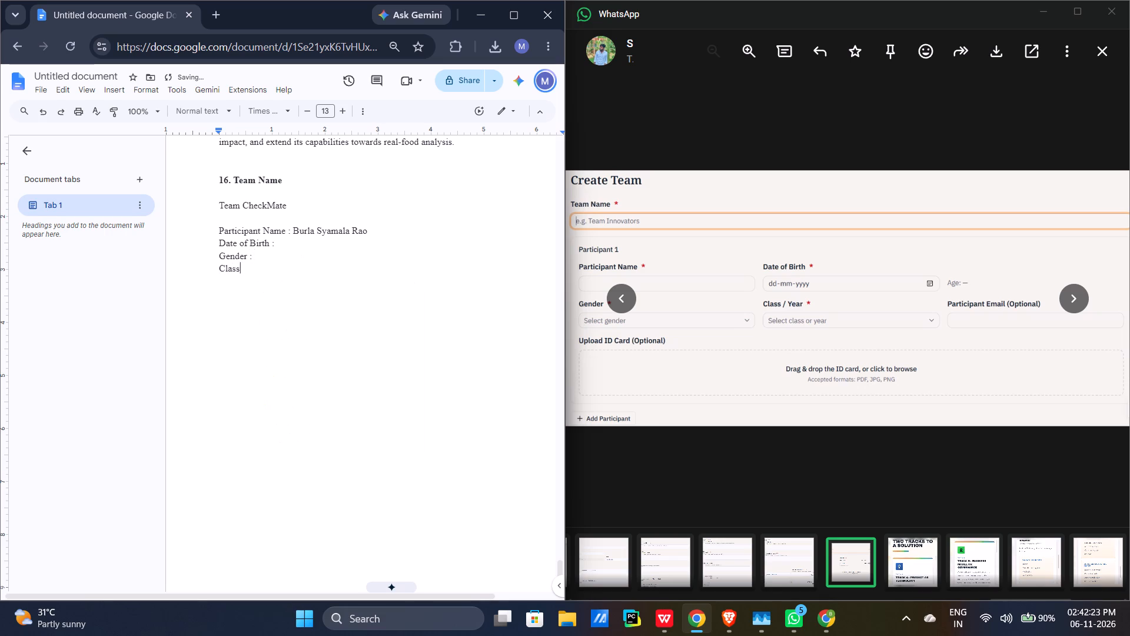
{"action": "key", "text": "space"}
{"action": "type", "text": "/"}
{"action": "key", "text": "space"}
{"action": "type", "text": "Year :"}
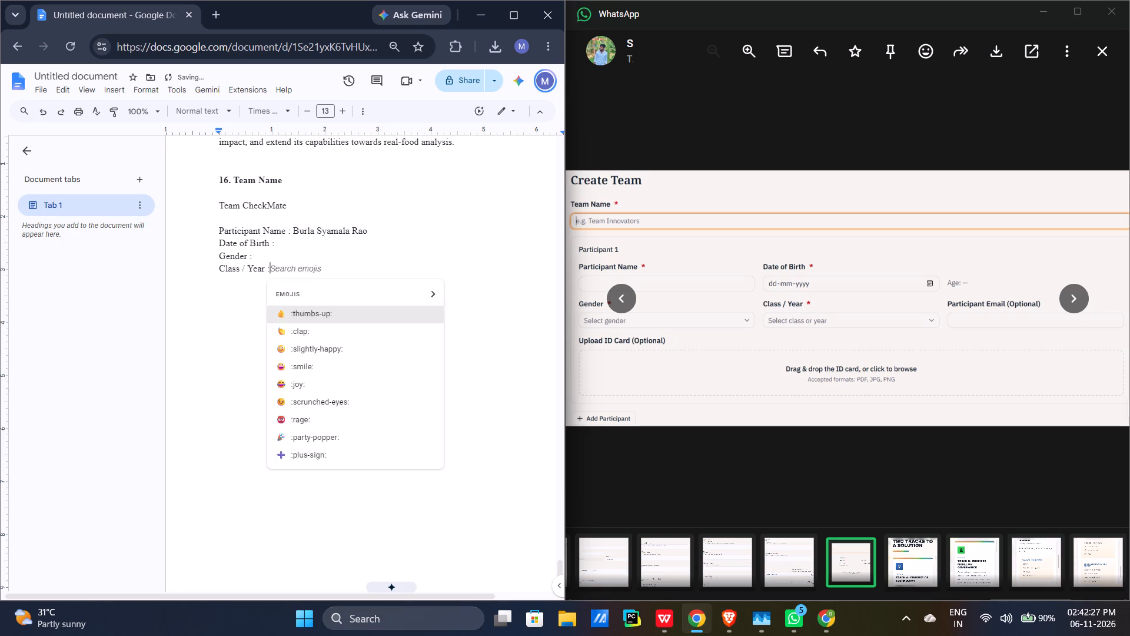
{"action": "key", "text": "space"}
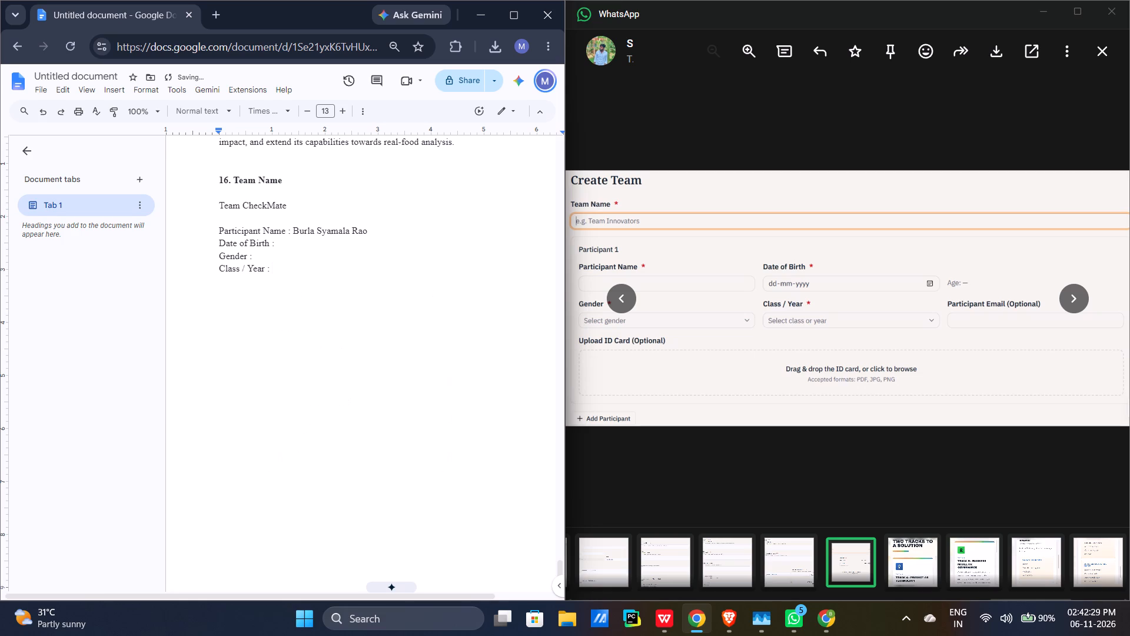
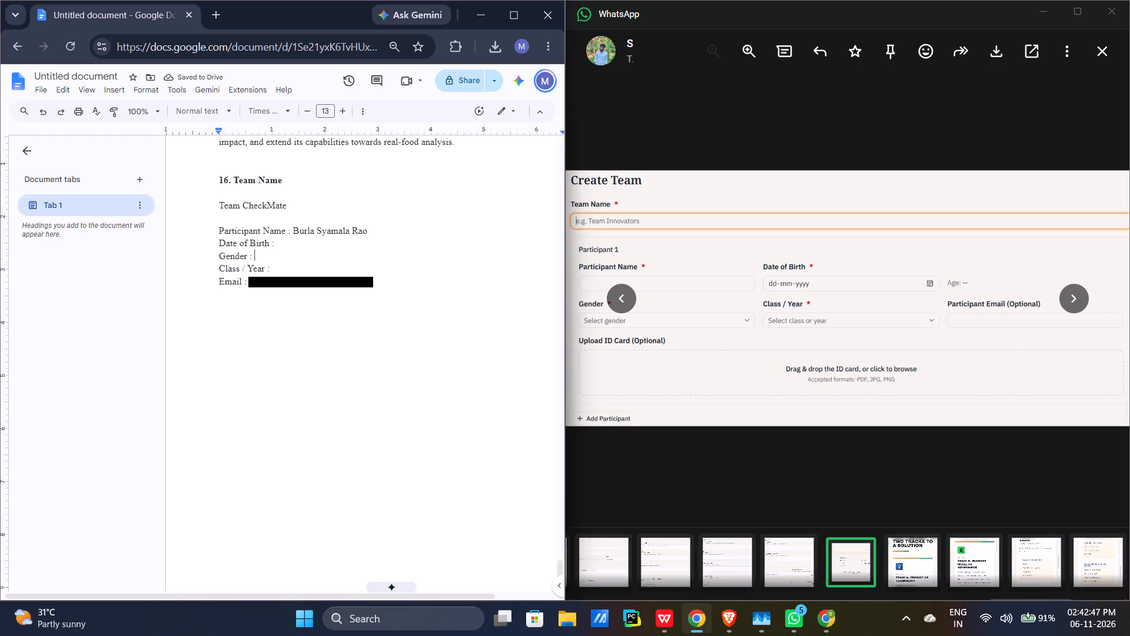
Enter "Male" as the participant's gender on the Gender line.
{"action": "key", "text": "shift+m"}
{"action": "type", "text": "ale"}
{"action": "key", "text": "space"}
Fill in the Class / Year line of the participant details with "CSE / Final Year".
{"action": "left_click", "coordinate": [280, 273]}
{"action": "type", "text": "CSE"}
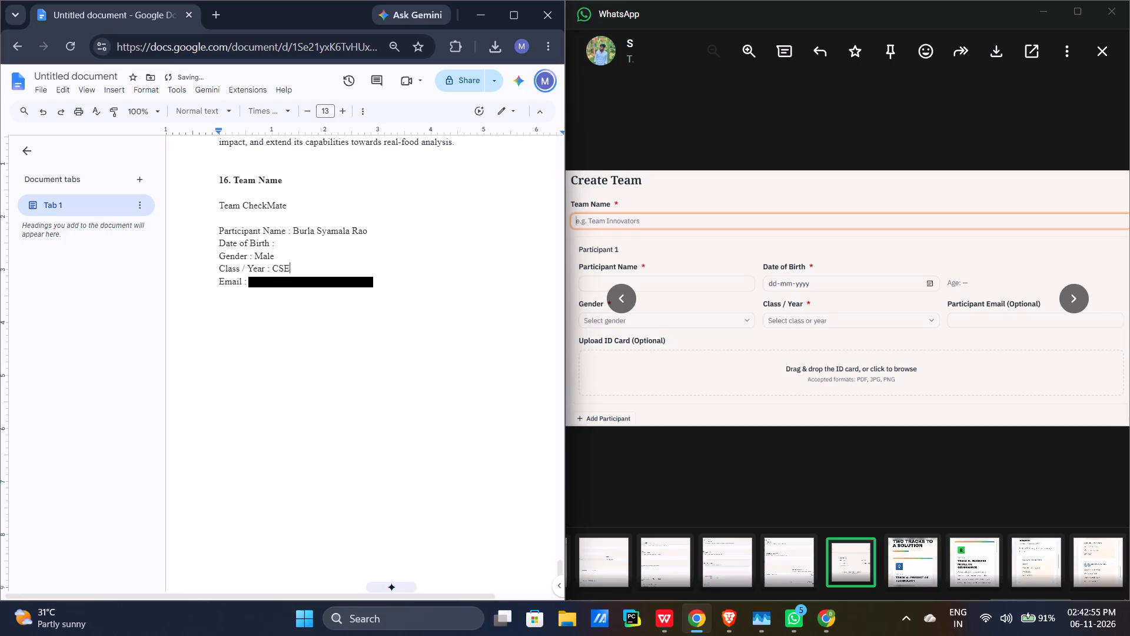
{"action": "key", "text": "space"}
{"action": "type", "text": "/"}
{"action": "key", "text": "space"}
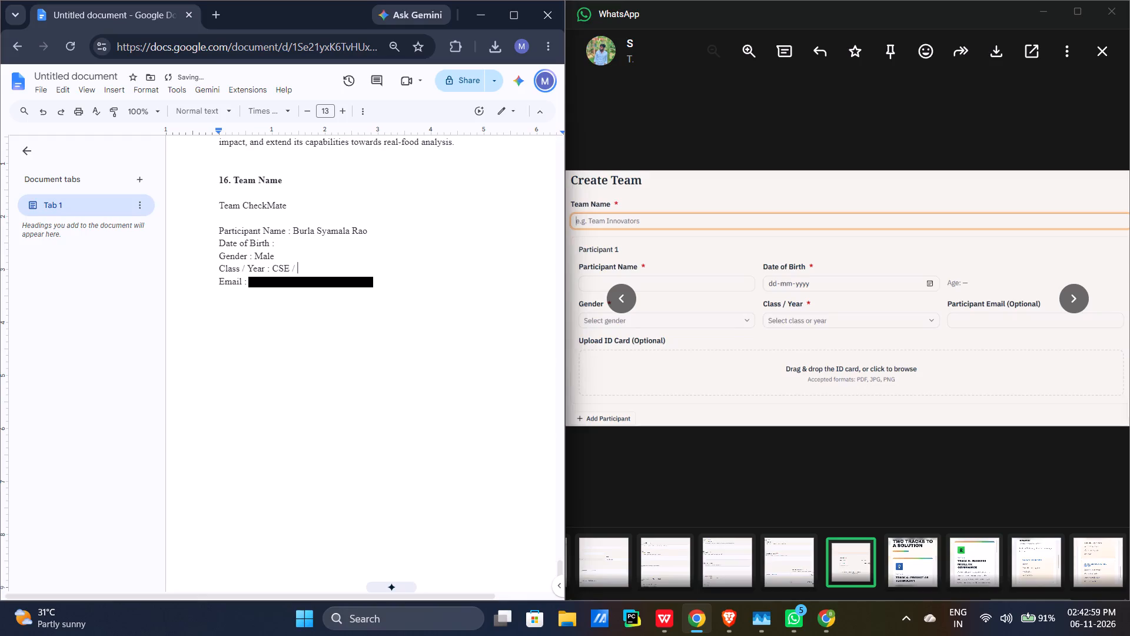
{"action": "type", "text": "Fima"}
{"action": "key", "text": "BackSpace"}
{"action": "key", "text": "BackSpace"}
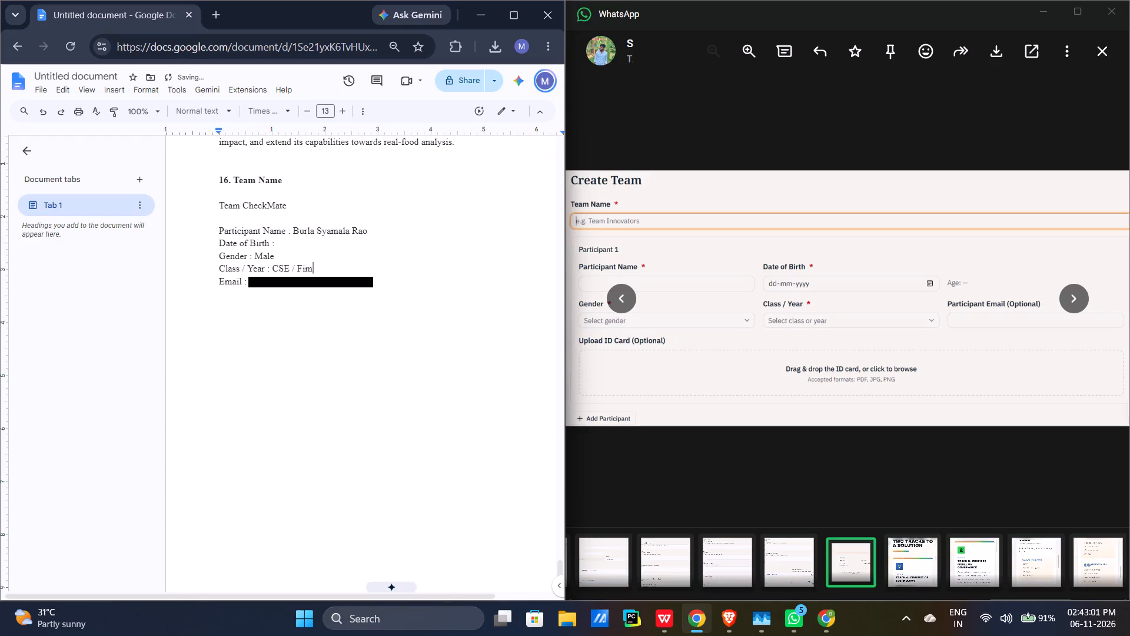
{"action": "key", "text": "b"}
{"action": "key", "text": "BackSpace"}
{"action": "type", "text": "nal Year"}
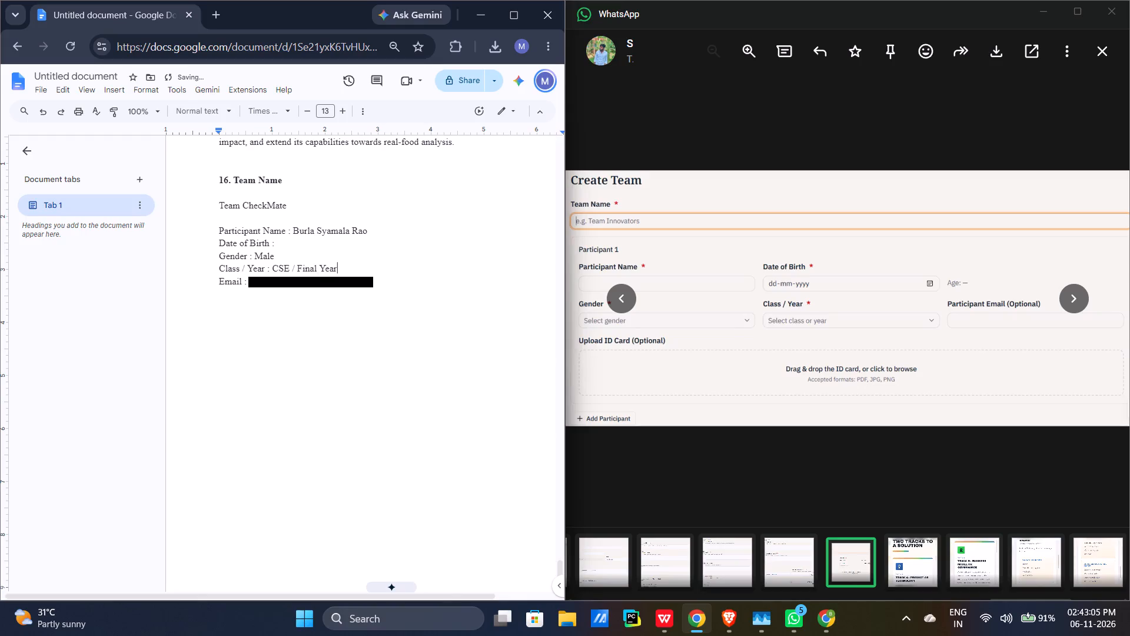
Enter the participant's date of birth after the Date of Birth label in day/month/year form with slashes.
{"action": "left_click", "coordinate": [286, 244]}
{"action": "type", "text": "11"}
{"action": "type", "text": "/0"}
{"action": "key", "text": "3"}
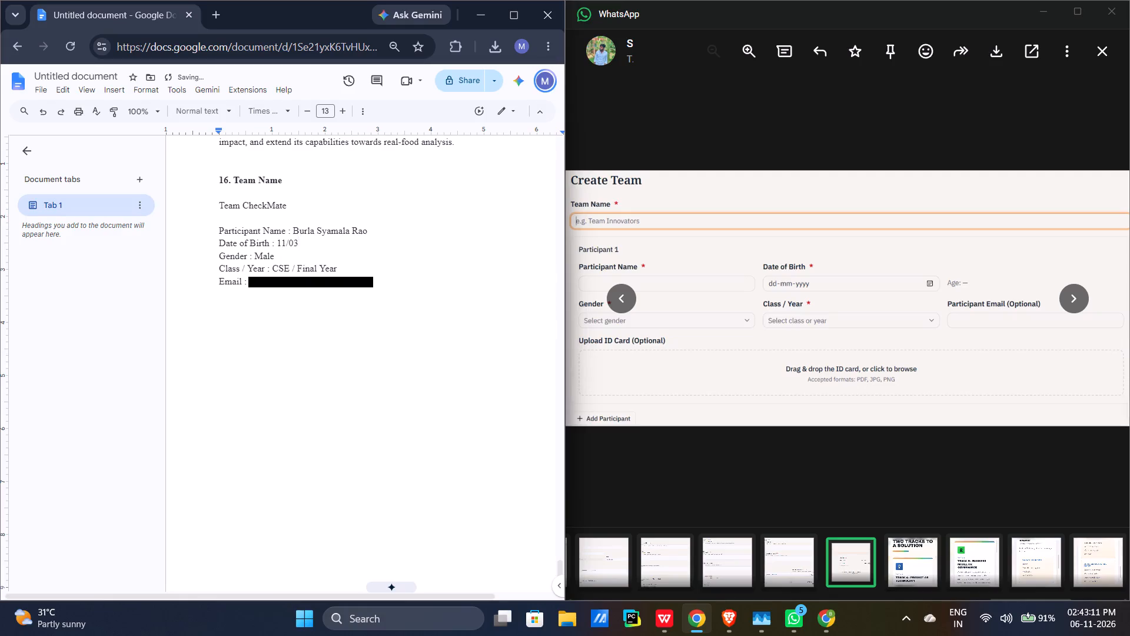
{"action": "type", "text": "/20005"}
{"action": "key", "text": "BackSpace"}
{"action": "key", "text": "BackSpace"}
{"action": "key", "text": "5"}
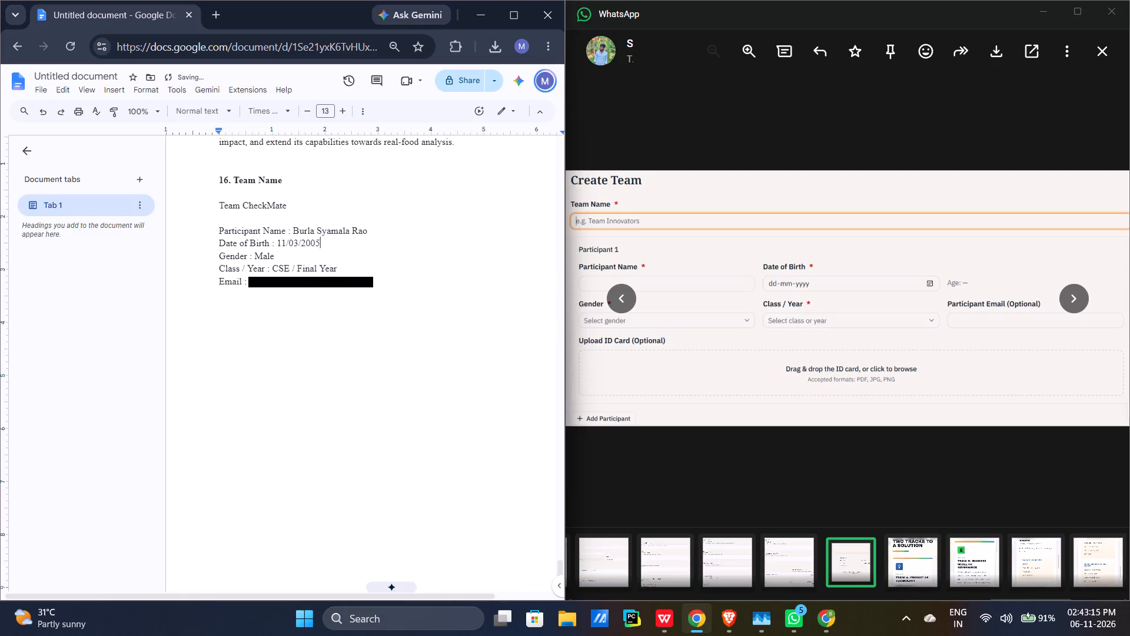
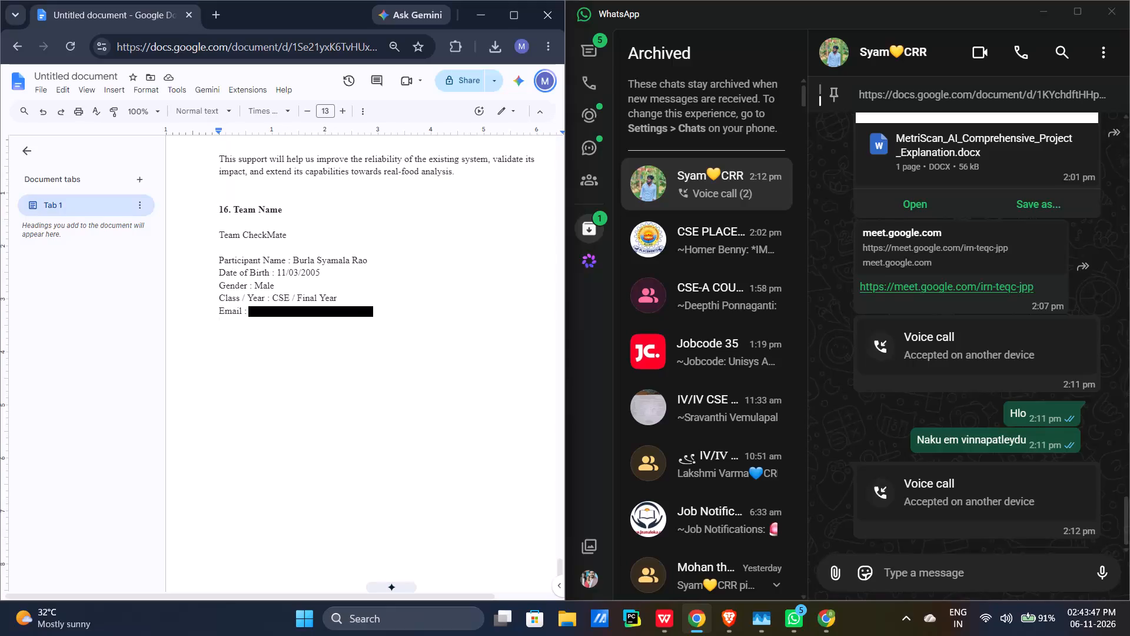
Move the bold "Team Name" label from beside number 16 to the line below, making it read "Team Name : Team CheckMate".
{"action": "scroll", "coordinate": [390, 345], "scroll_direction": "up", "scroll_amount": 1}
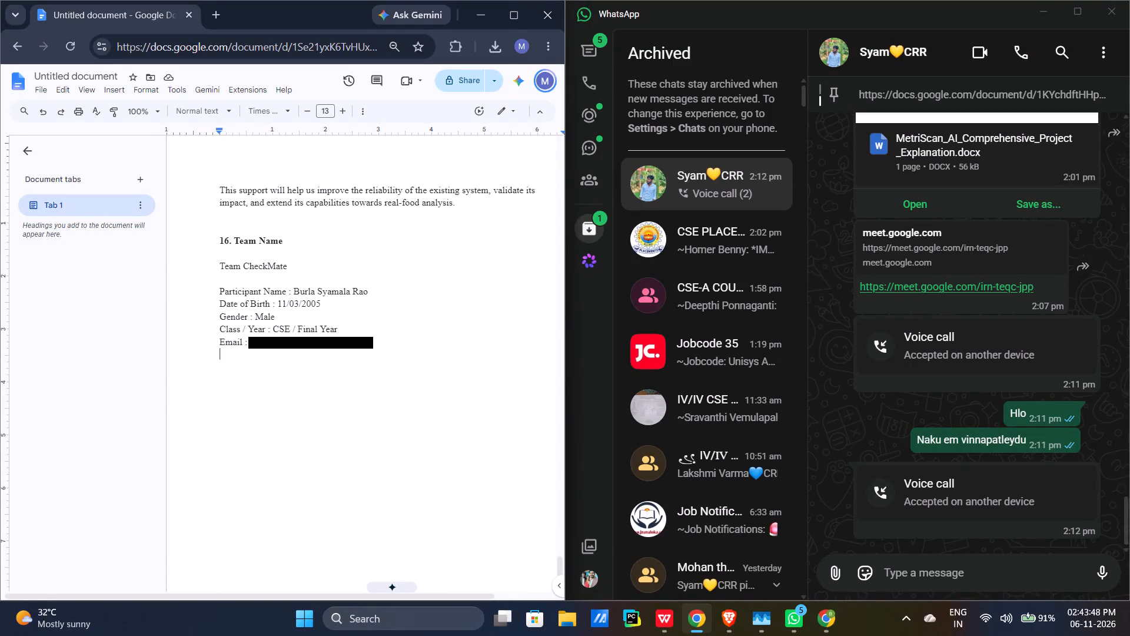
{"action": "scroll", "coordinate": [361, 316], "scroll_direction": "up", "scroll_amount": 1}
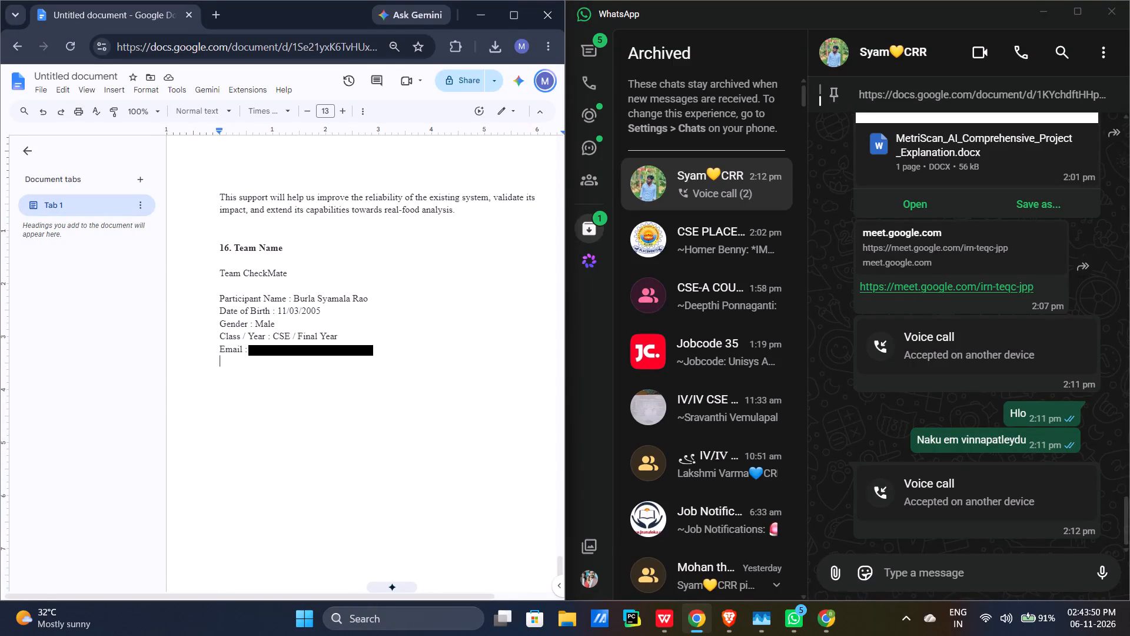
{"action": "scroll", "coordinate": [361, 316], "scroll_direction": "up", "scroll_amount": 2}
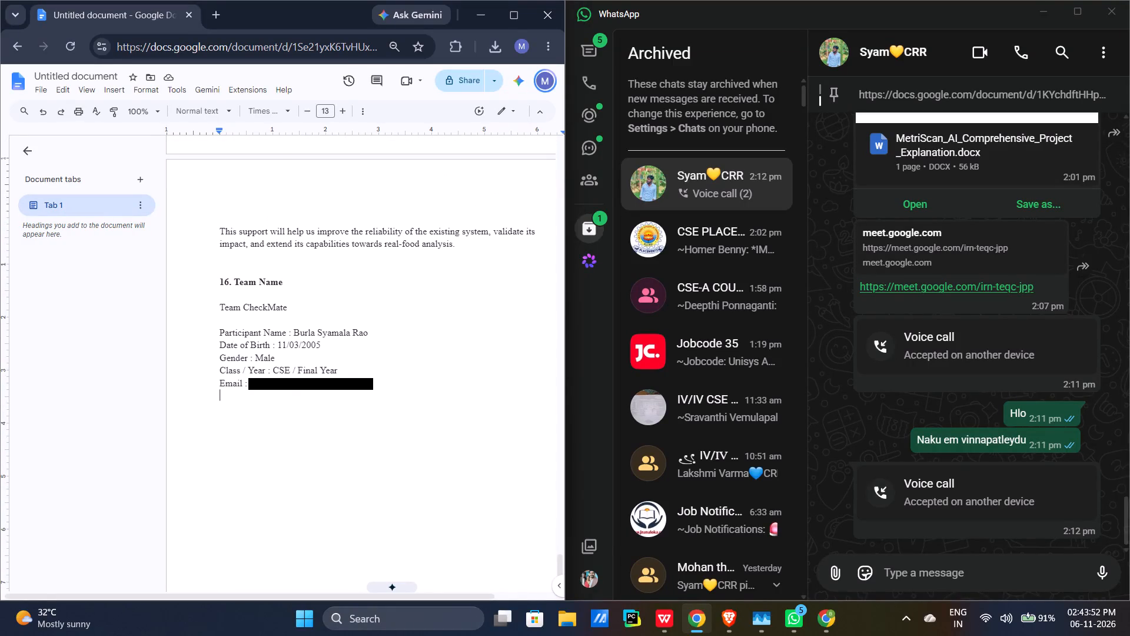
{"action": "scroll", "coordinate": [361, 316], "scroll_direction": "up", "scroll_amount": 1}
{"action": "left_click", "coordinate": [219, 309]}
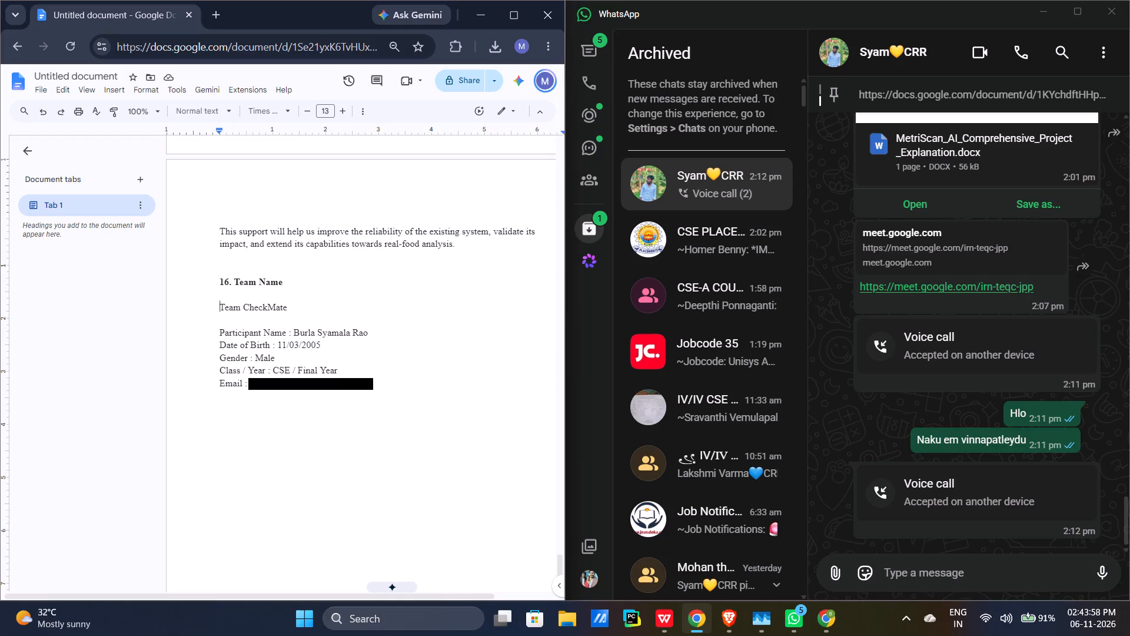
{"action": "left_click_drag", "start_coordinate": [234, 279], "coordinate": [300, 282]}
{"action": "key", "text": "ctrl+c"}
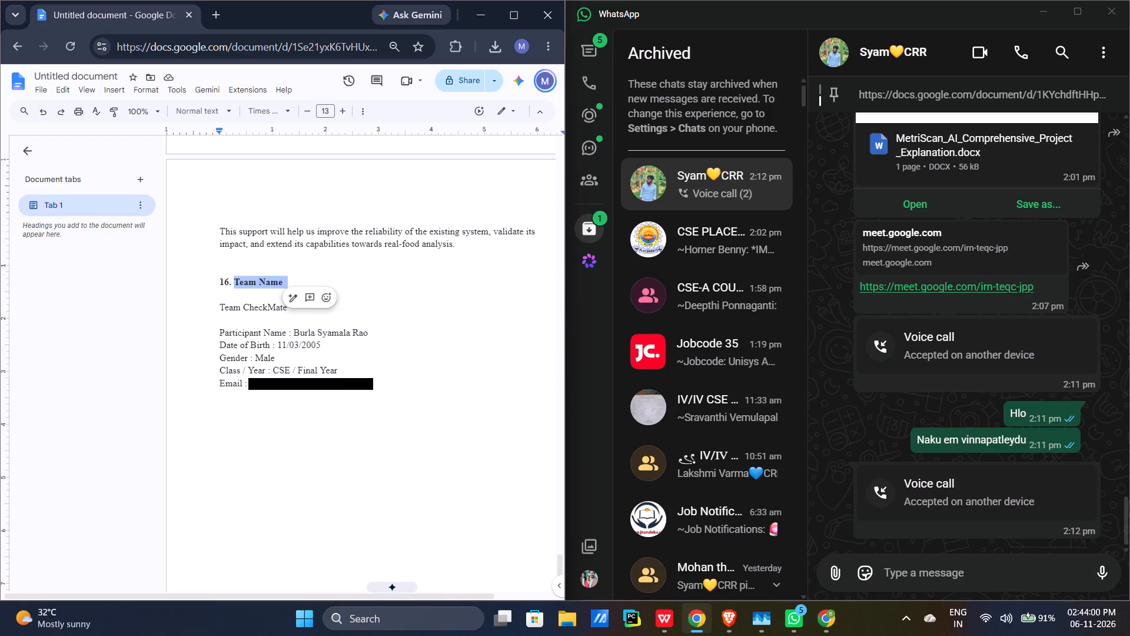
{"action": "key", "text": "BackSpace"}
{"action": "key", "text": "Up"}
{"action": "key", "text": "Up"}
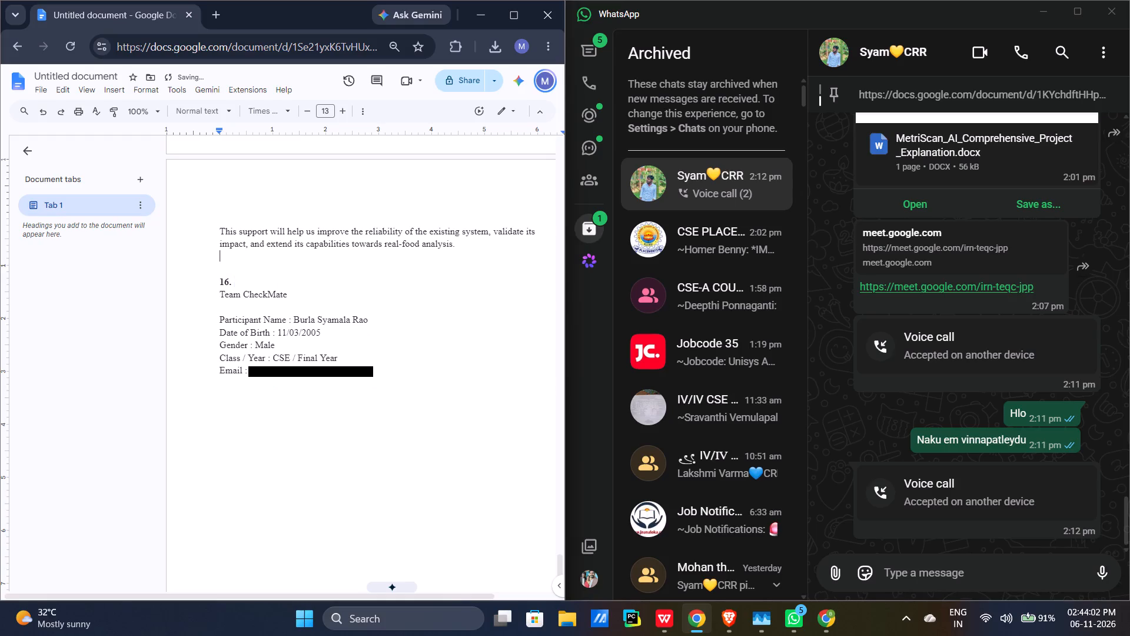
{"action": "key", "text": "Down"}
{"action": "key", "text": "Down"}
{"action": "key", "text": "Down"}
{"action": "key", "text": "Left"}
{"action": "key", "text": "Left"}
{"action": "key", "text": "Left"}
{"action": "key", "text": "ctrl+v"}
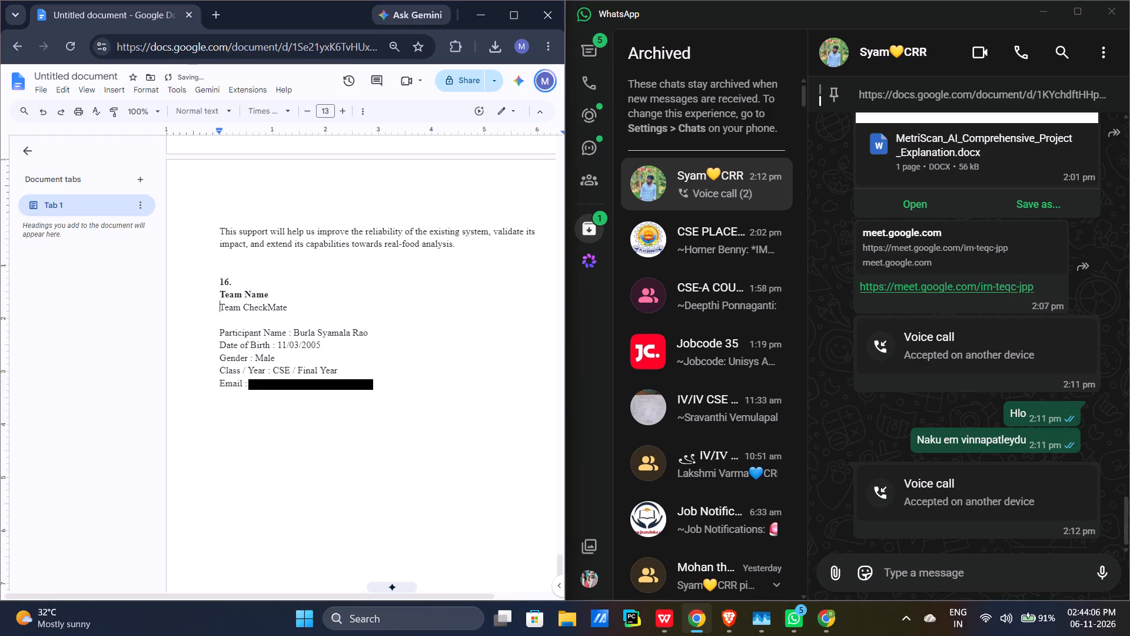
{"action": "key", "text": "BackSpace"}
{"action": "key", "text": "space"}
{"action": "type", "text": ":"}
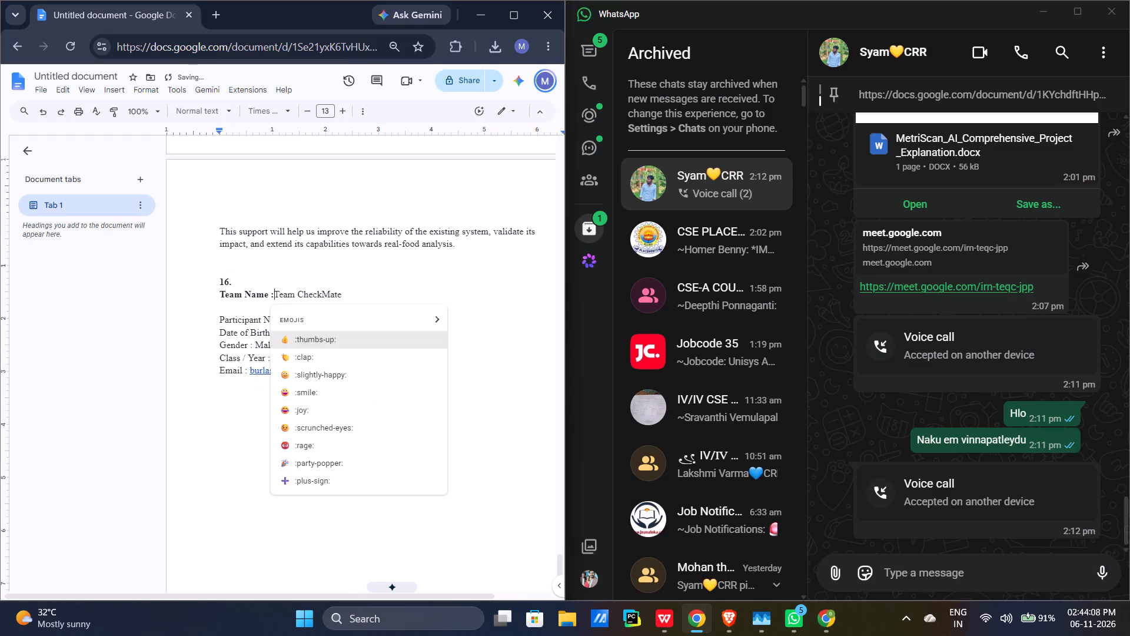
{"action": "key", "text": "space"}
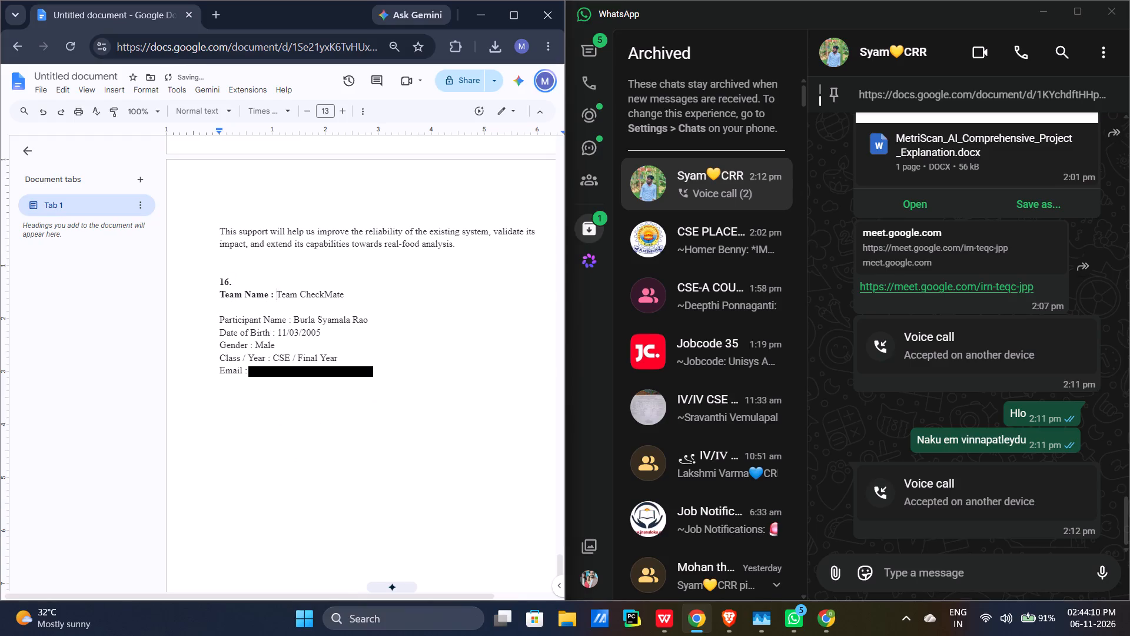
Replace the empty paragraph between the team name line and the participant details with a line break.
{"action": "left_click", "coordinate": [257, 309]}
{"action": "key", "text": "BackSpace"}
{"action": "key", "text": "shift+Return"}
{"action": "left_click", "coordinate": [312, 428]}
Maximize the document window and review the numbered answers from "1. Title of the Solution" through the team and participant details.
{"action": "scroll", "coordinate": [434, 350], "scroll_direction": "up", "scroll_amount": 11}
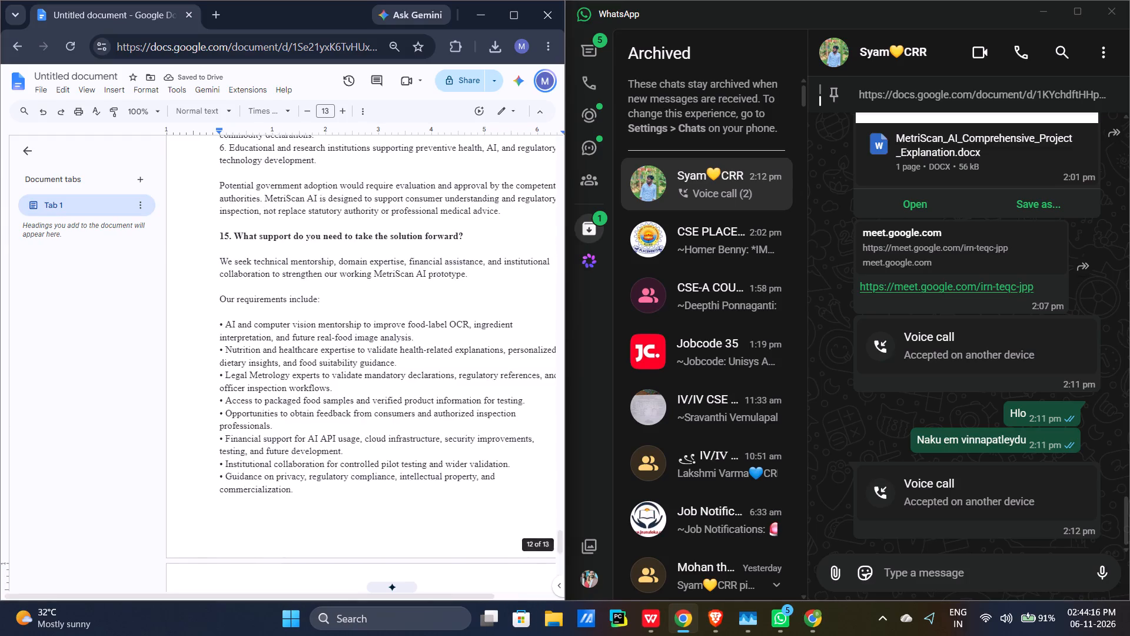
{"action": "scroll", "coordinate": [434, 350], "scroll_direction": "up", "scroll_amount": 20}
{"action": "scroll", "coordinate": [434, 350], "scroll_direction": "up", "scroll_amount": 10}
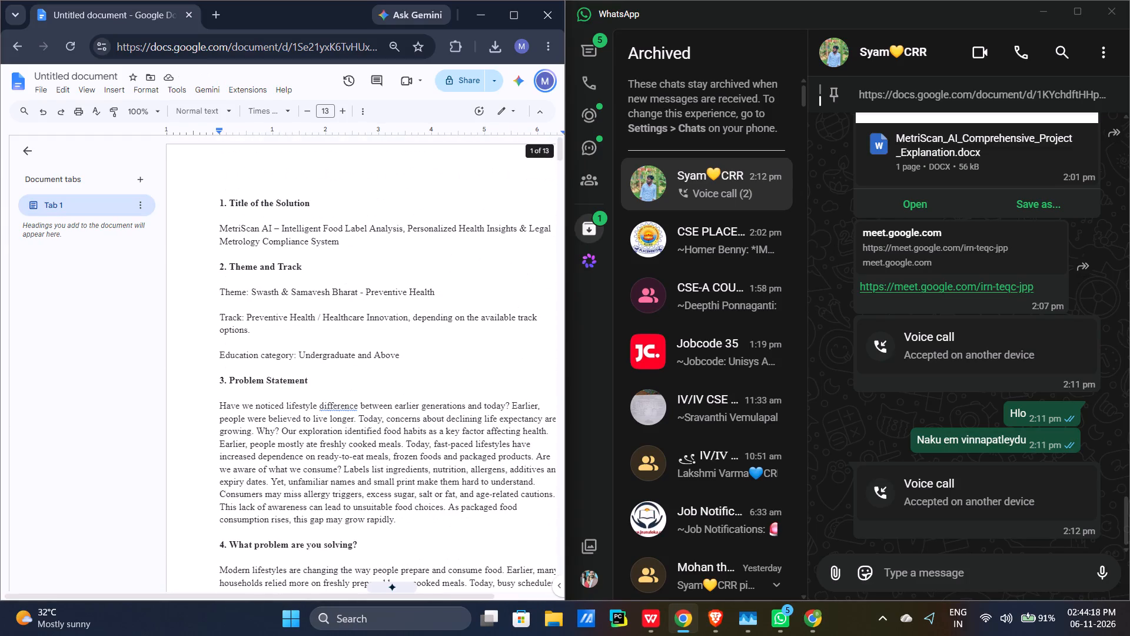
{"action": "scroll", "coordinate": [474, 354], "scroll_direction": "down", "scroll_amount": 20}
{"action": "scroll", "coordinate": [474, 354], "scroll_direction": "down", "scroll_amount": 17}
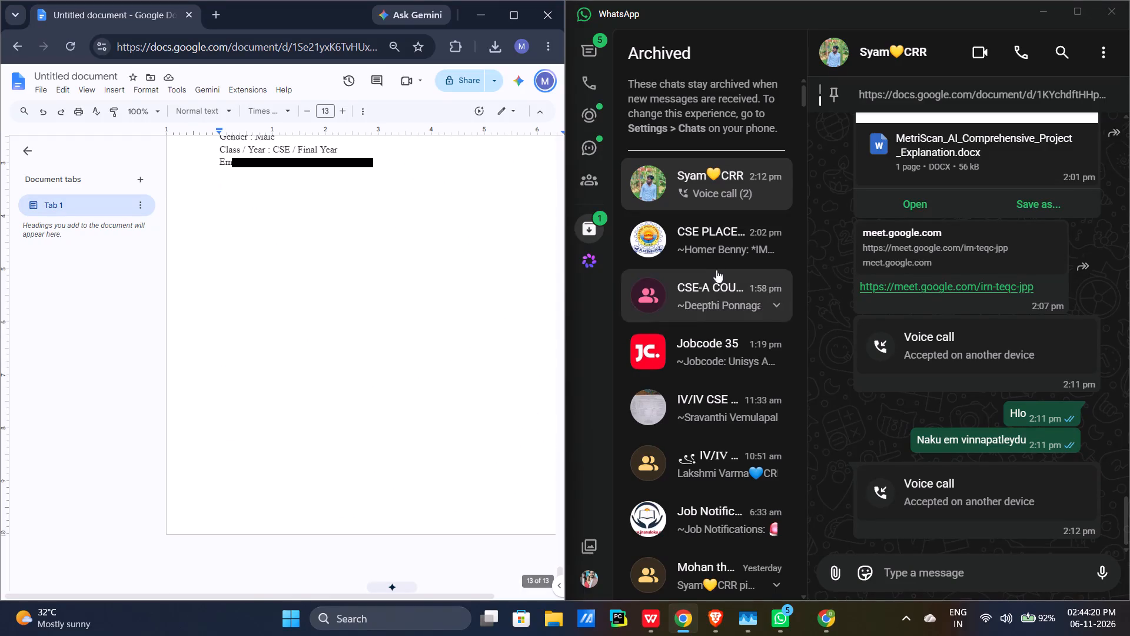
{"action": "scroll", "coordinate": [982, 376], "scroll_direction": "down", "scroll_amount": 10}
{"action": "scroll", "coordinate": [968, 375], "scroll_direction": "up", "scroll_amount": 1}
{"action": "scroll", "coordinate": [385, 313], "scroll_direction": "up", "scroll_amount": 13}
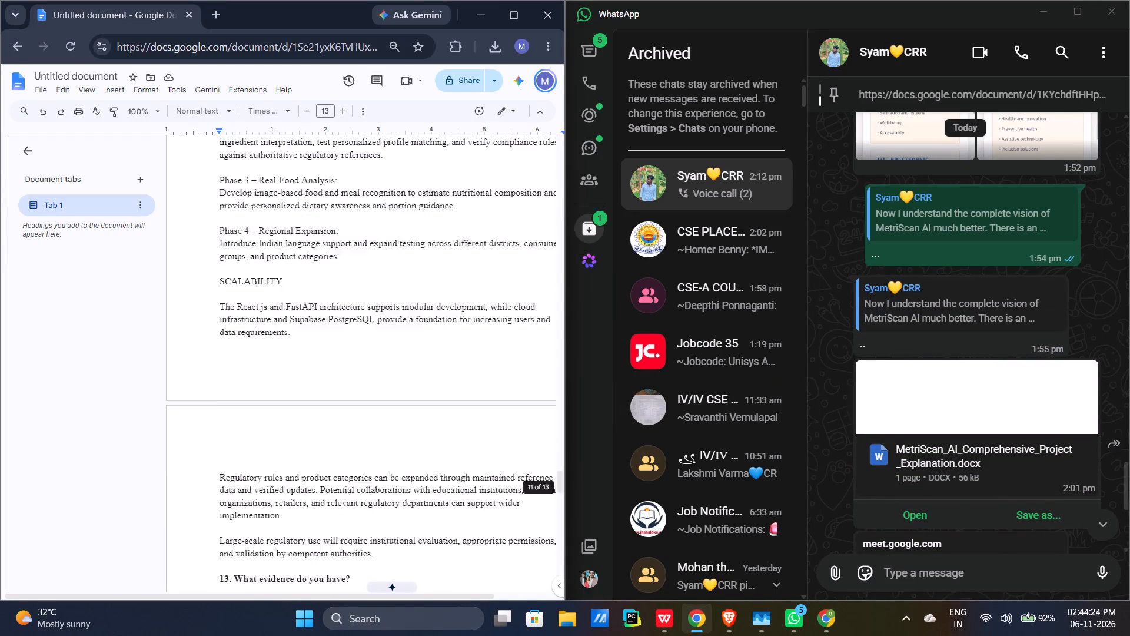
{"action": "scroll", "coordinate": [385, 313], "scroll_direction": "up", "scroll_amount": 20}
{"action": "scroll", "coordinate": [385, 313], "scroll_direction": "up", "scroll_amount": 5}
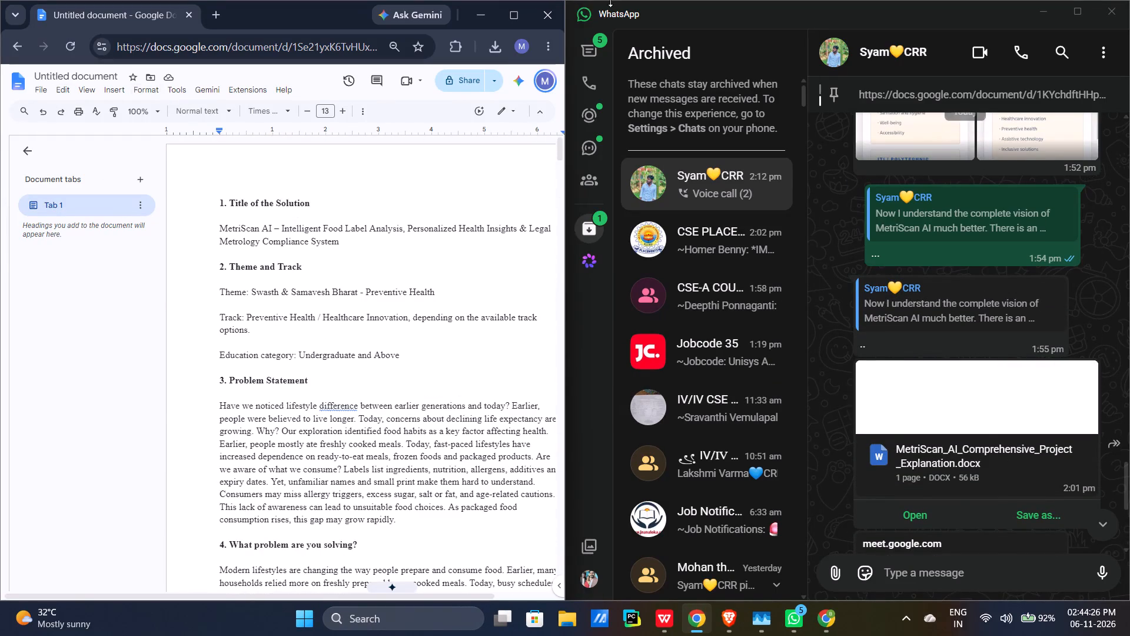
{"action": "left_click", "coordinate": [524, 17]}
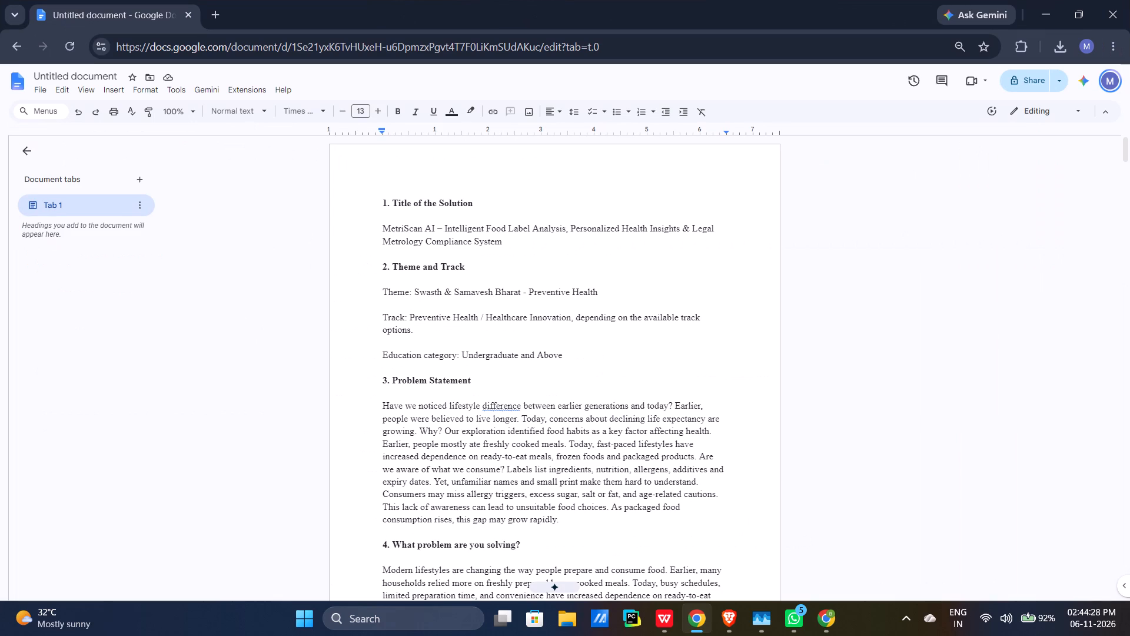
{"action": "scroll", "coordinate": [563, 440], "scroll_direction": "down", "scroll_amount": 2}
{"action": "scroll", "coordinate": [623, 487], "scroll_direction": "down", "scroll_amount": 1}
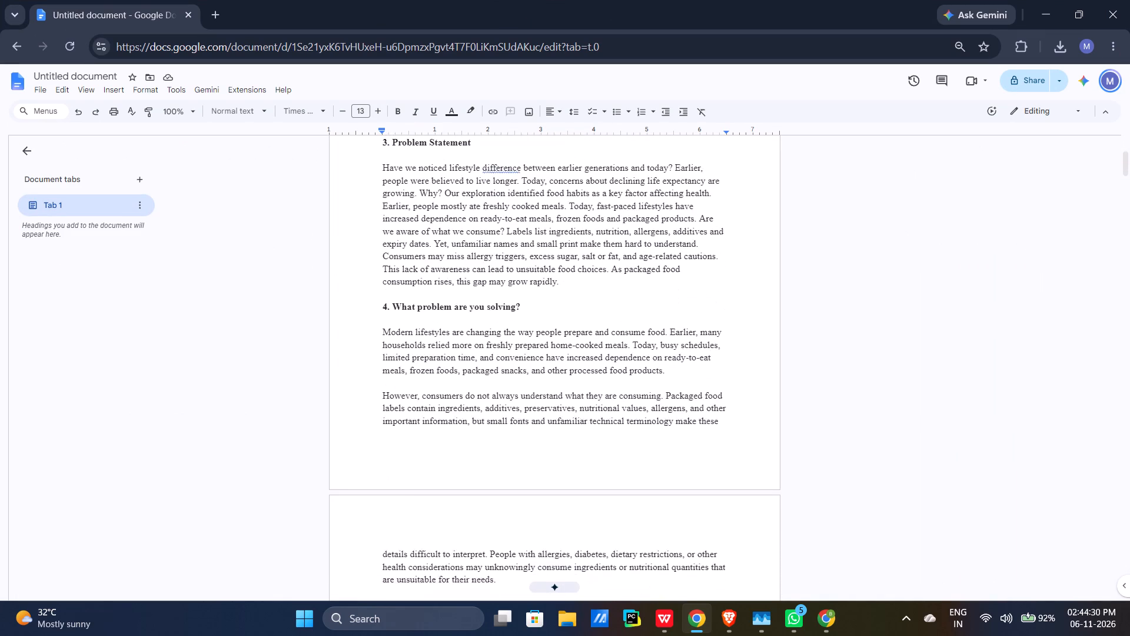
{"action": "scroll", "coordinate": [623, 487], "scroll_direction": "down", "scroll_amount": 2}
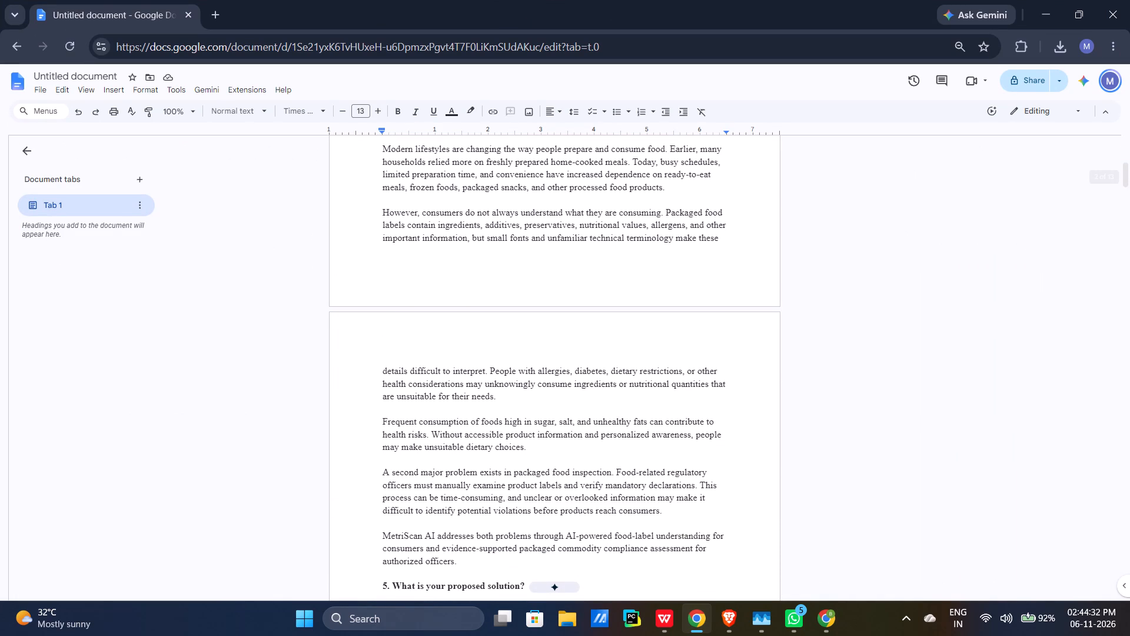
{"action": "scroll", "coordinate": [623, 487], "scroll_direction": "down", "scroll_amount": 1}
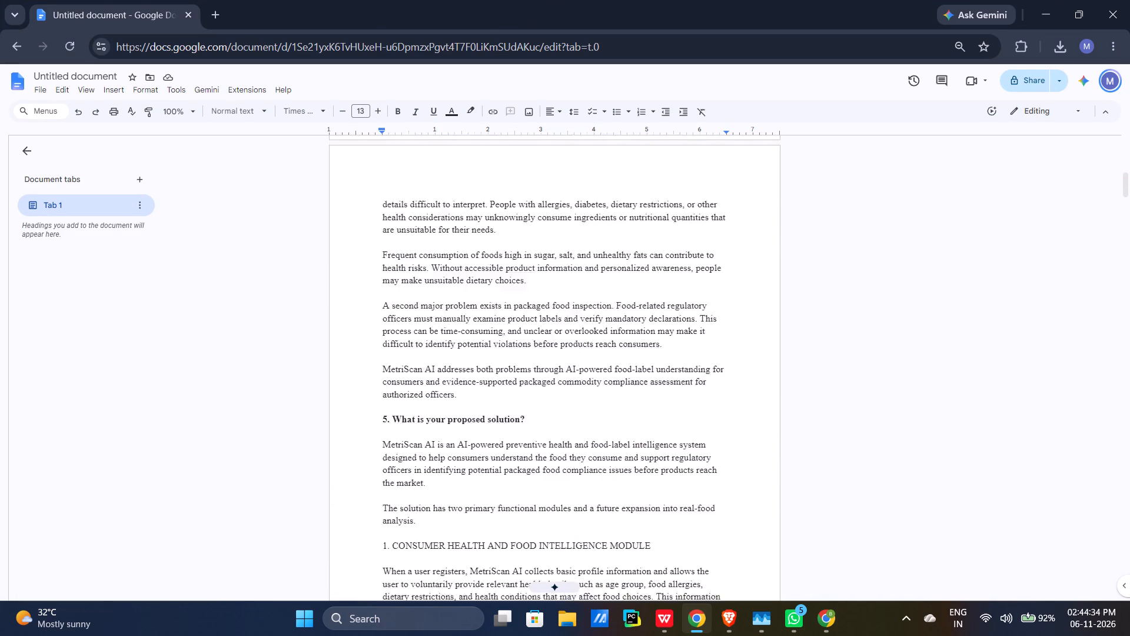
{"action": "scroll", "coordinate": [623, 487], "scroll_direction": "down", "scroll_amount": 2}
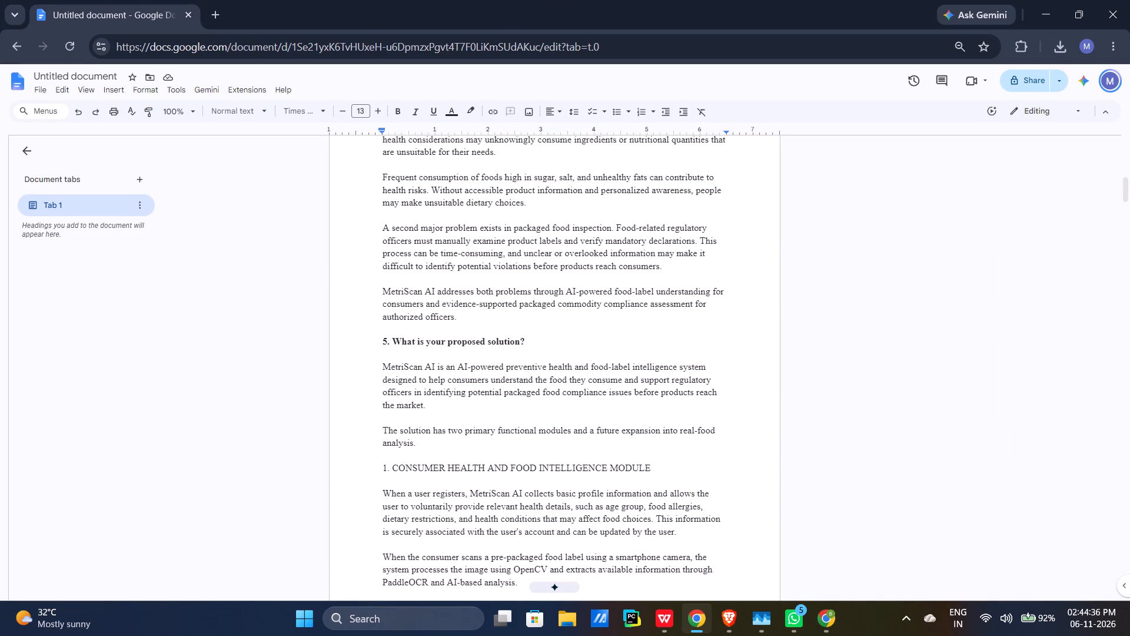
{"action": "scroll", "coordinate": [594, 517], "scroll_direction": "down", "scroll_amount": 1}
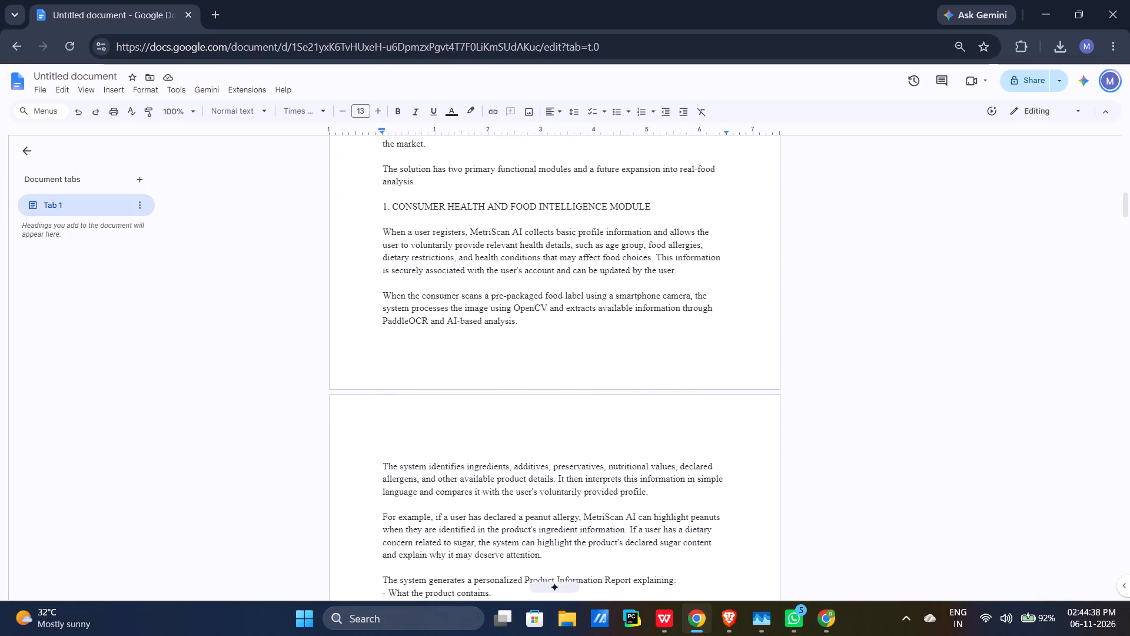
{"action": "scroll", "coordinate": [594, 517], "scroll_direction": "down", "scroll_amount": 8}
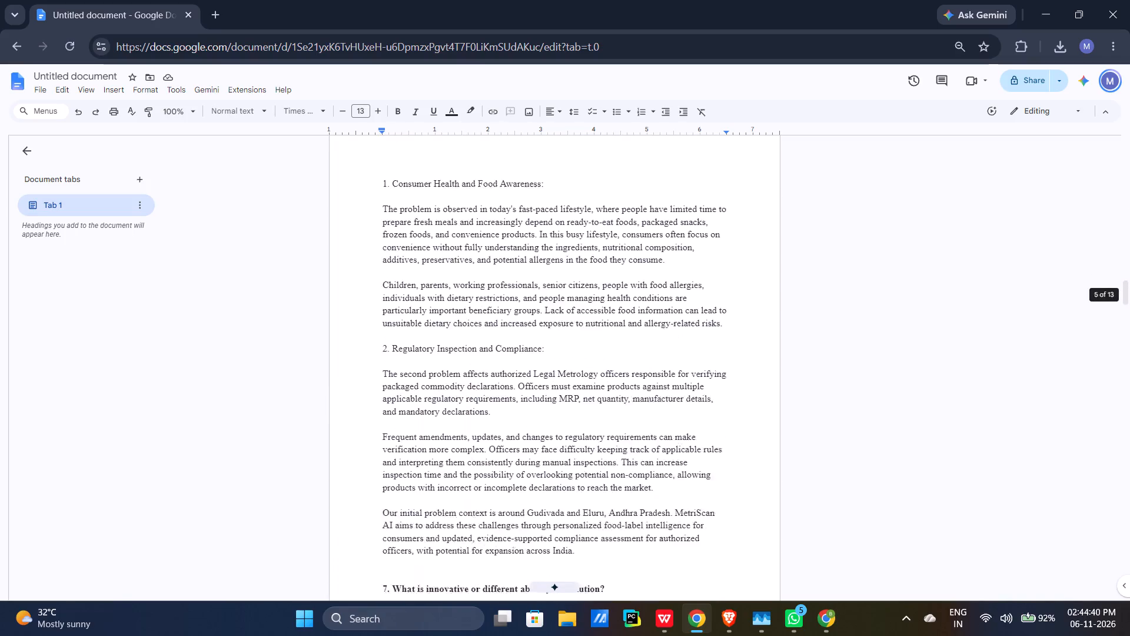
{"action": "scroll", "coordinate": [600, 526], "scroll_direction": "down", "scroll_amount": 11}
{"action": "scroll", "coordinate": [573, 424], "scroll_direction": "up", "scroll_amount": 1}
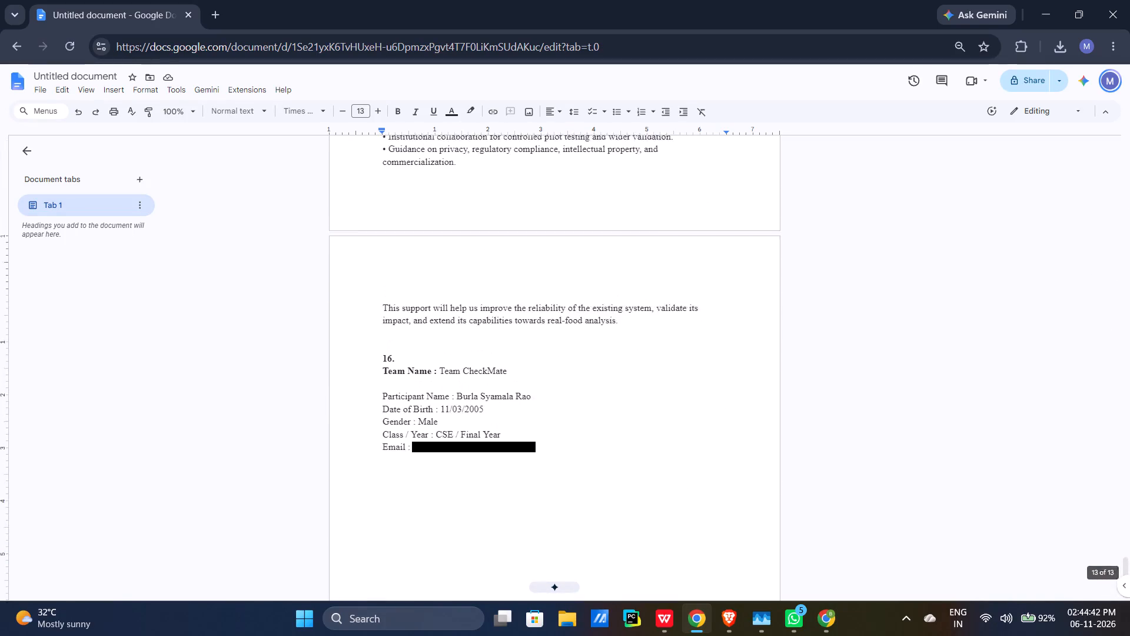
{"action": "scroll", "coordinate": [573, 424], "scroll_direction": "up", "scroll_amount": 4}
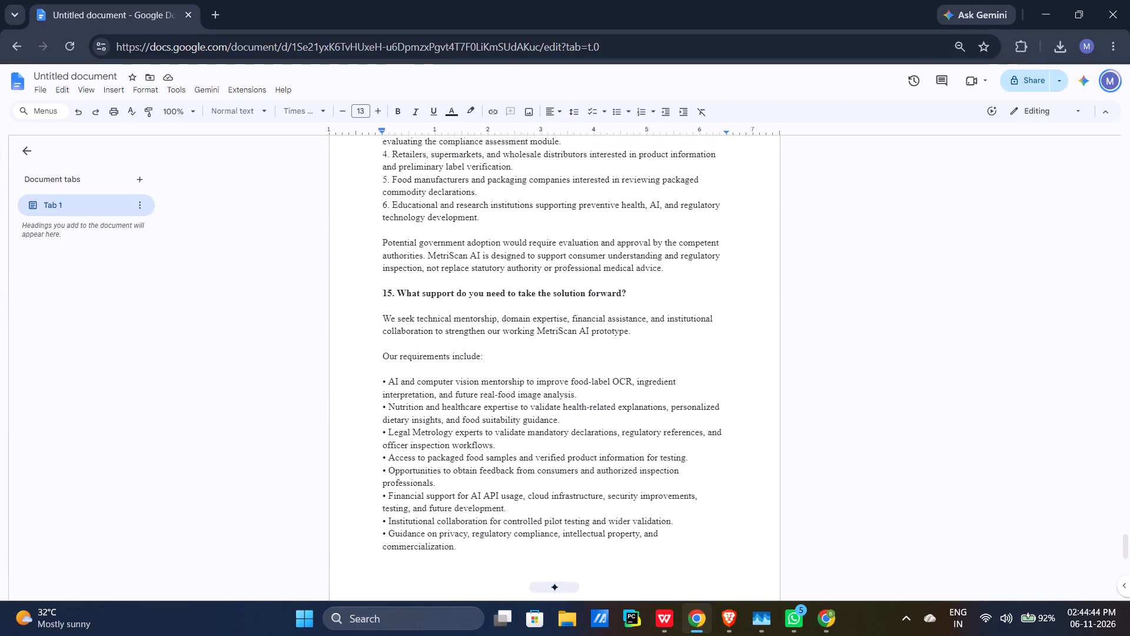
{"action": "scroll", "coordinate": [573, 424], "scroll_direction": "up", "scroll_amount": 2}
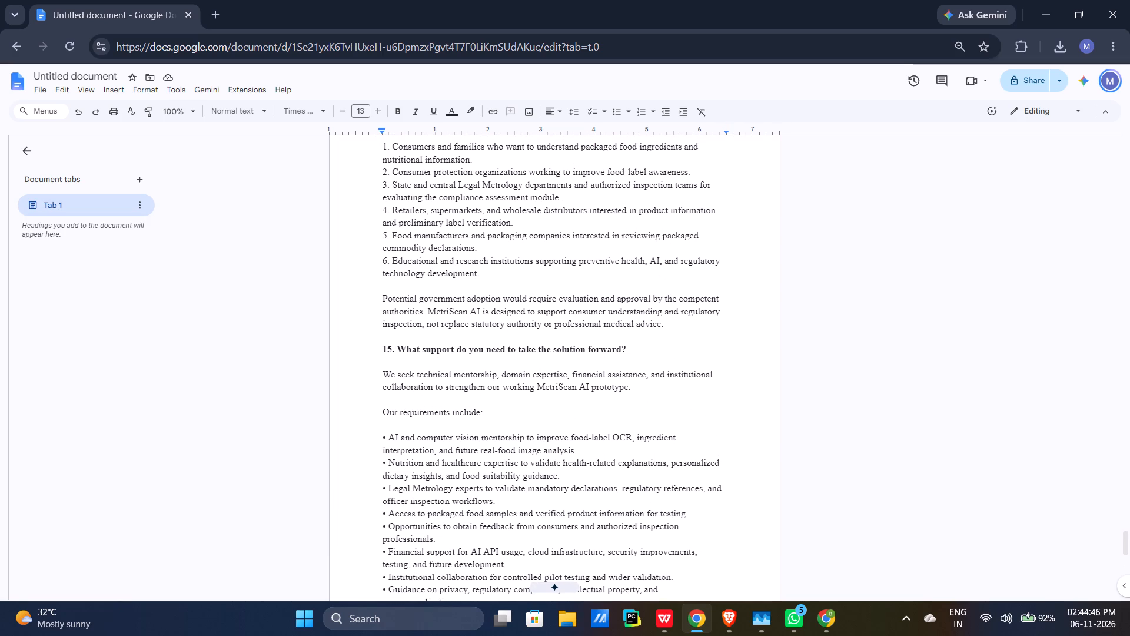
{"action": "scroll", "coordinate": [399, 399], "scroll_direction": "up", "scroll_amount": 10}
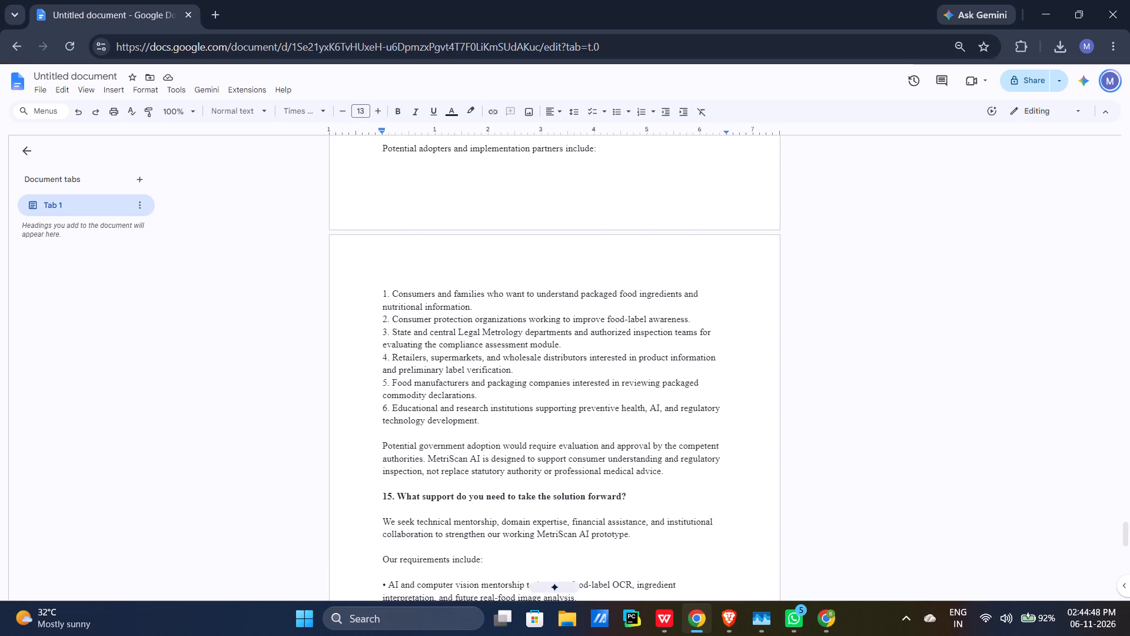
{"action": "scroll", "coordinate": [399, 399], "scroll_direction": "up", "scroll_amount": 11}
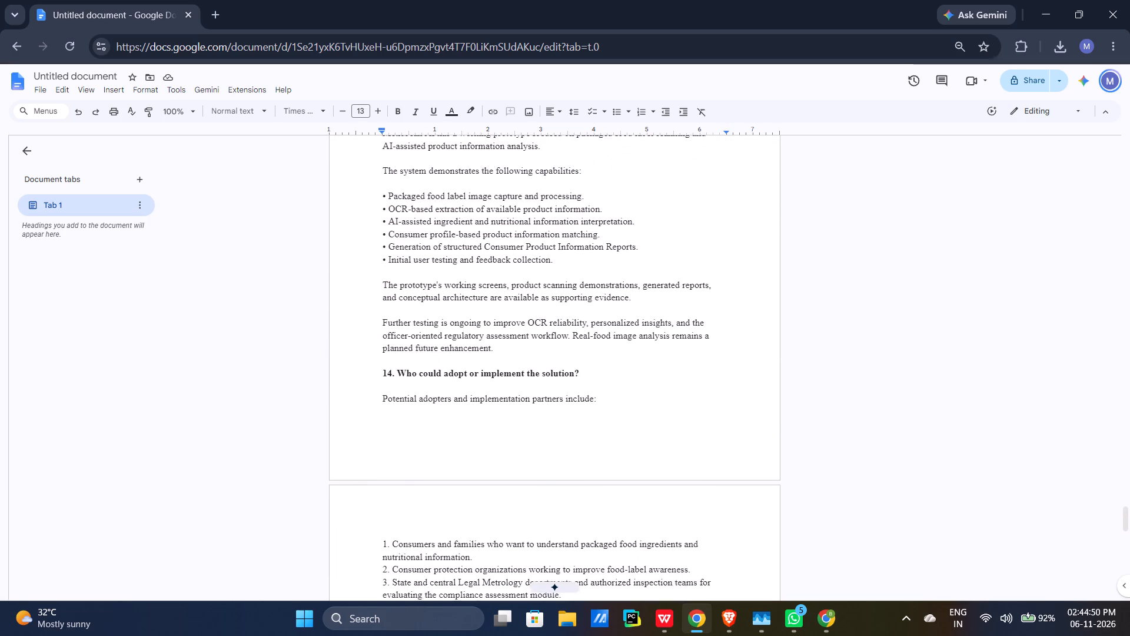
{"action": "scroll", "coordinate": [399, 399], "scroll_direction": "up", "scroll_amount": 11}
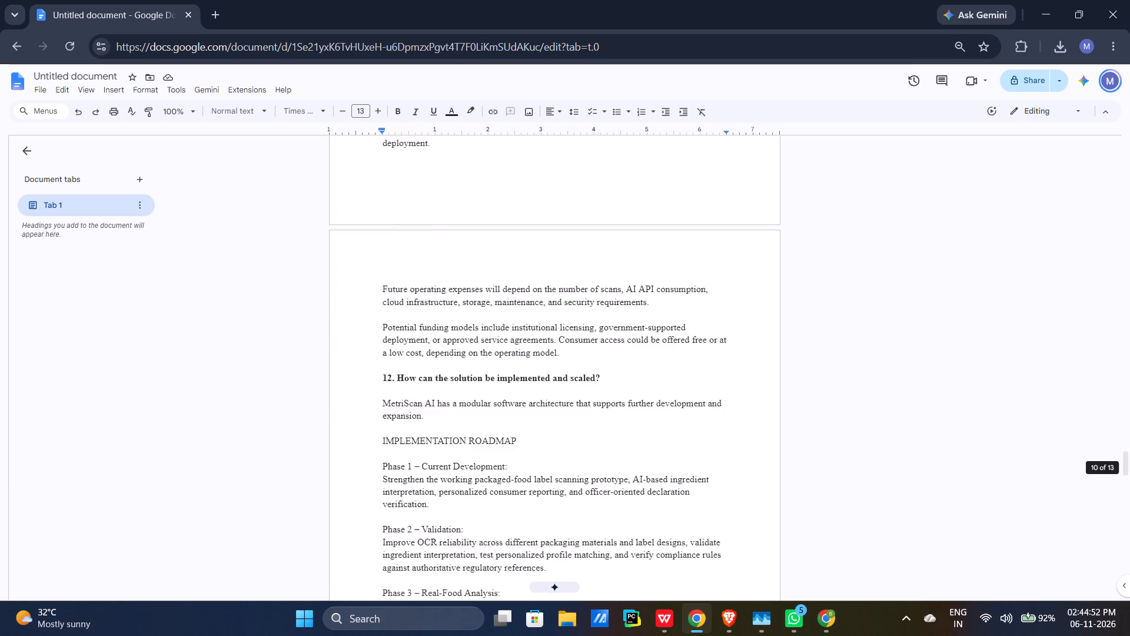
{"action": "scroll", "coordinate": [399, 399], "scroll_direction": "up", "scroll_amount": 5}
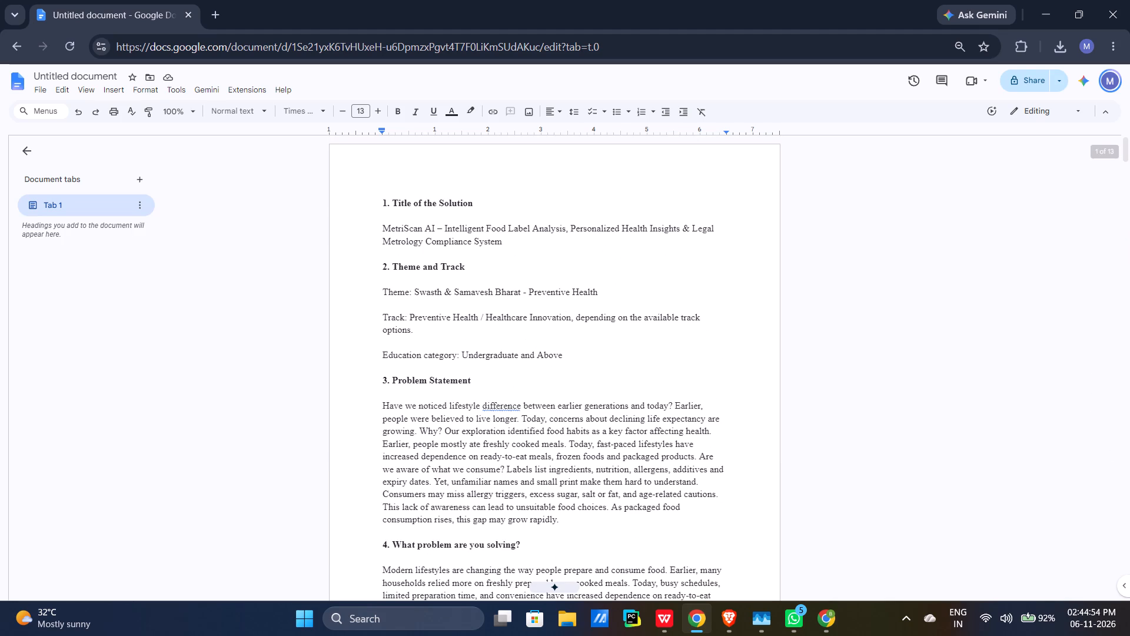
Rename the untitled document as "Sewa innovation Details".
{"action": "left_click", "coordinate": [36, 89]}
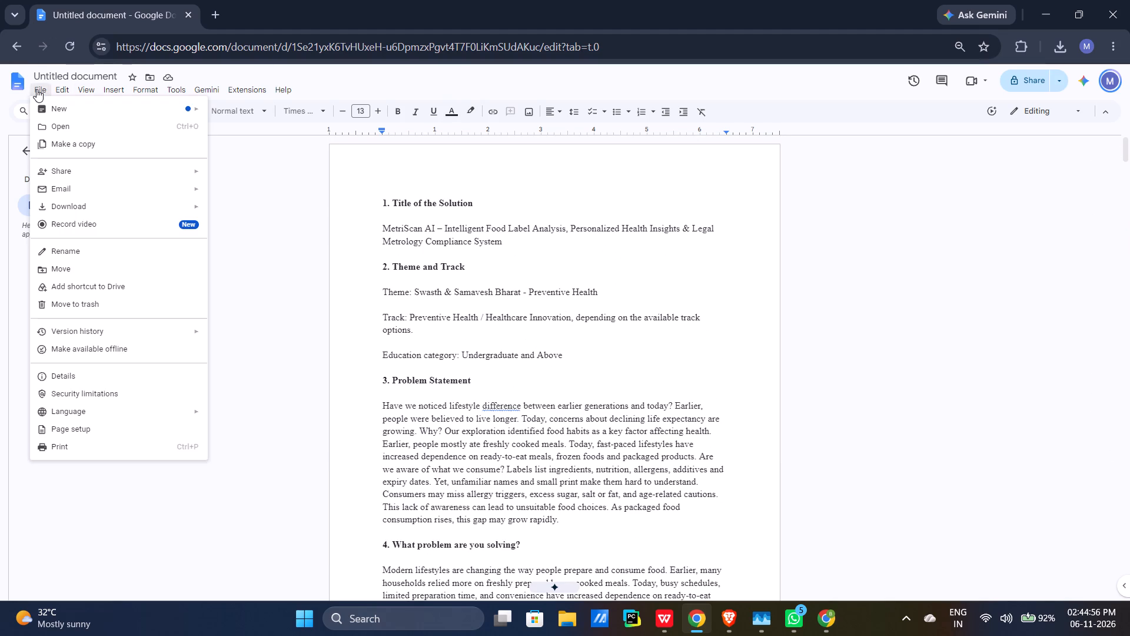
{"action": "left_click", "coordinate": [80, 72]}
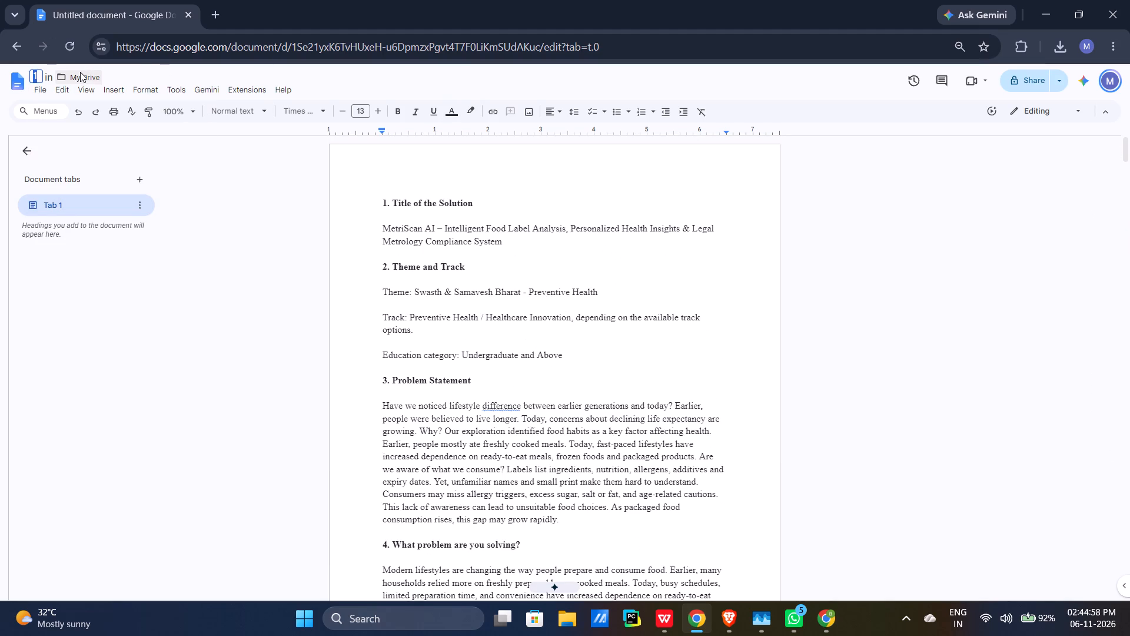
{"action": "key", "text": "BackSpace"}
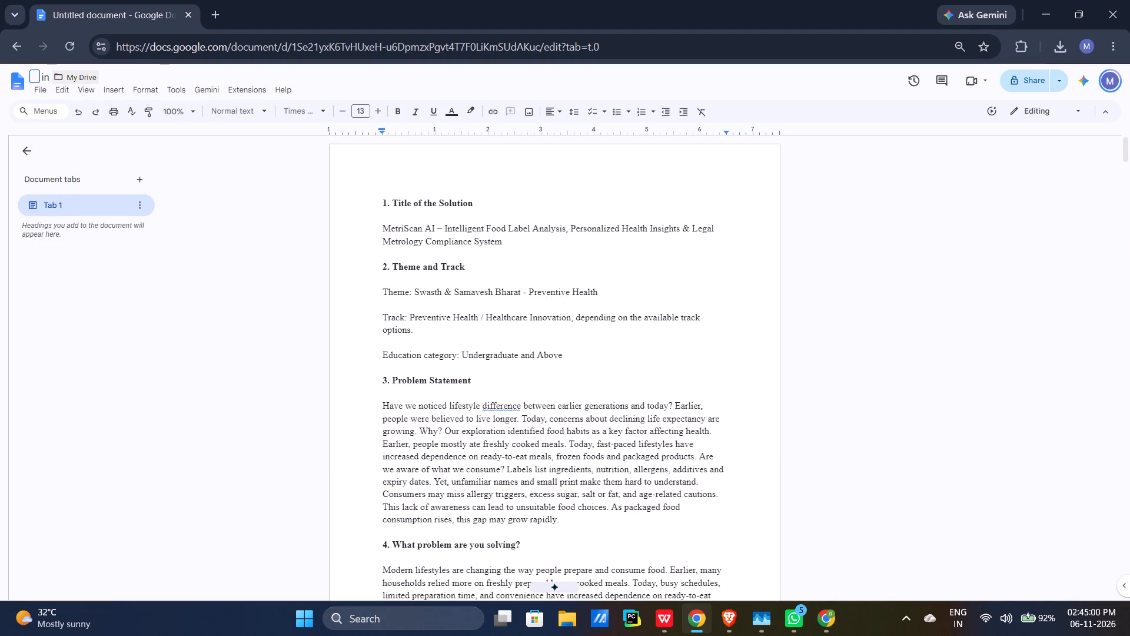
{"action": "type", "text": "Se"}
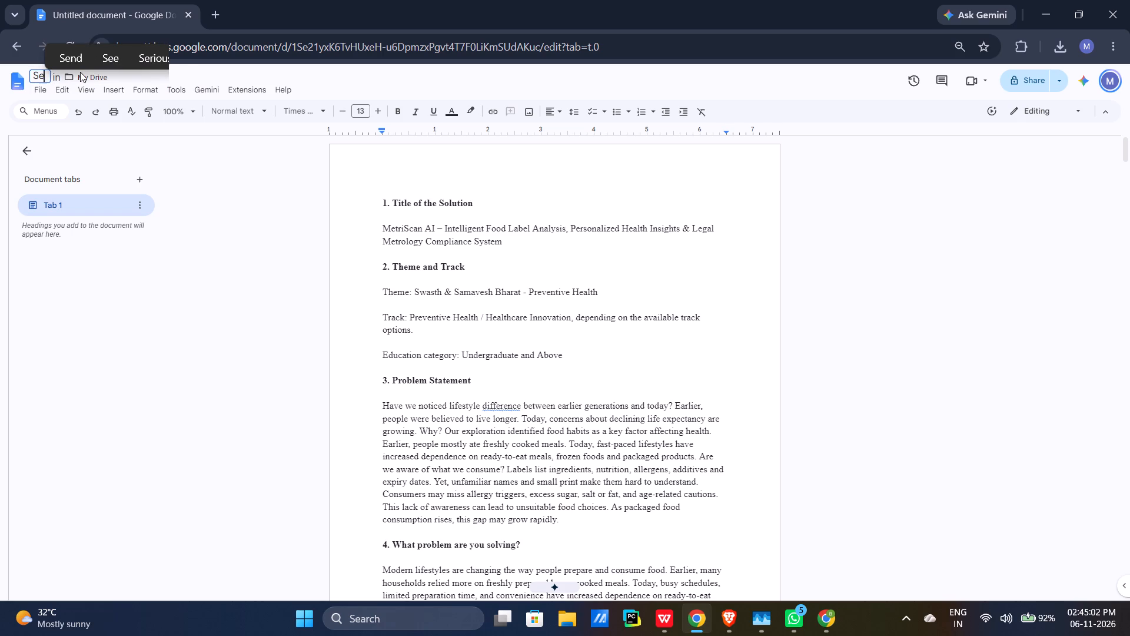
{"action": "type", "text": "wa"}
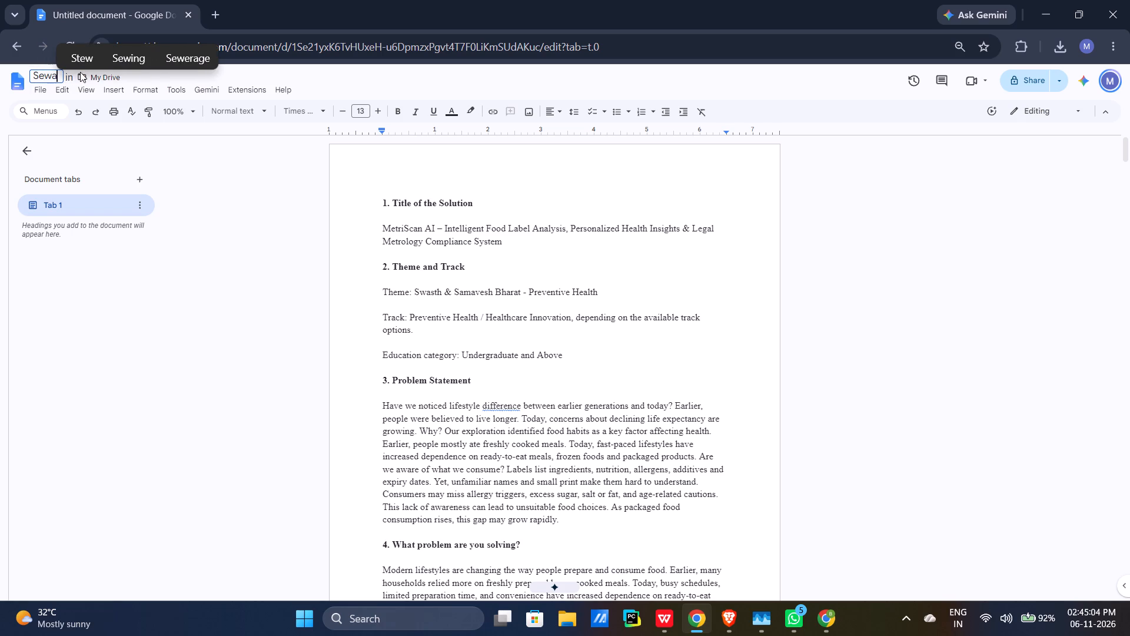
{"action": "key", "text": "space"}
{"action": "type", "text": "innovation"}
{"action": "key", "text": "space"}
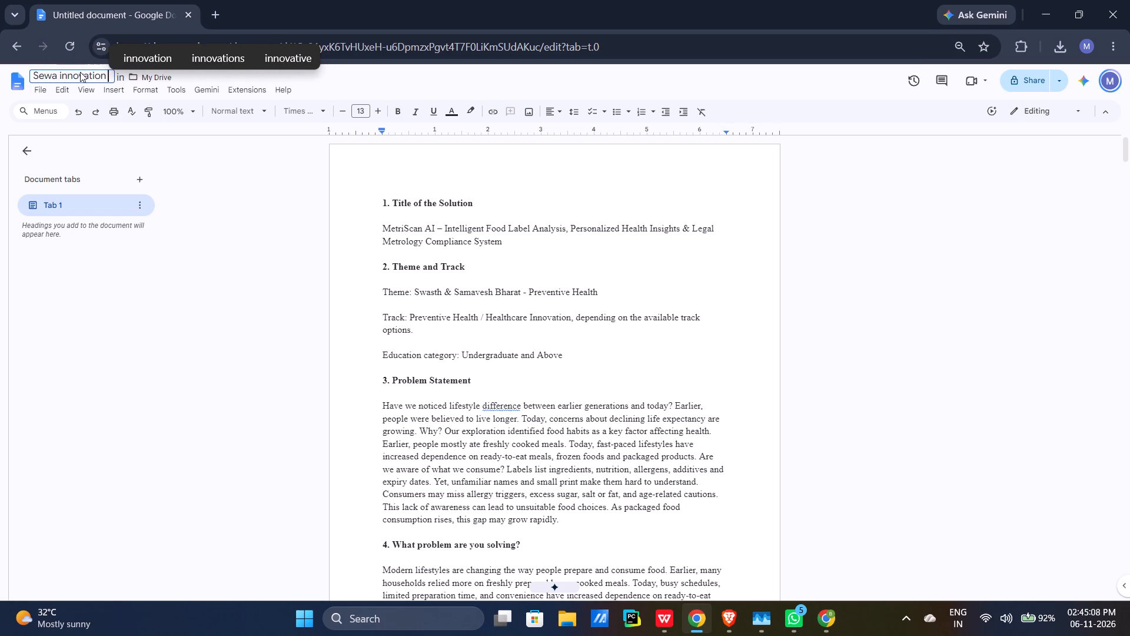
{"action": "type", "text": "Details"}
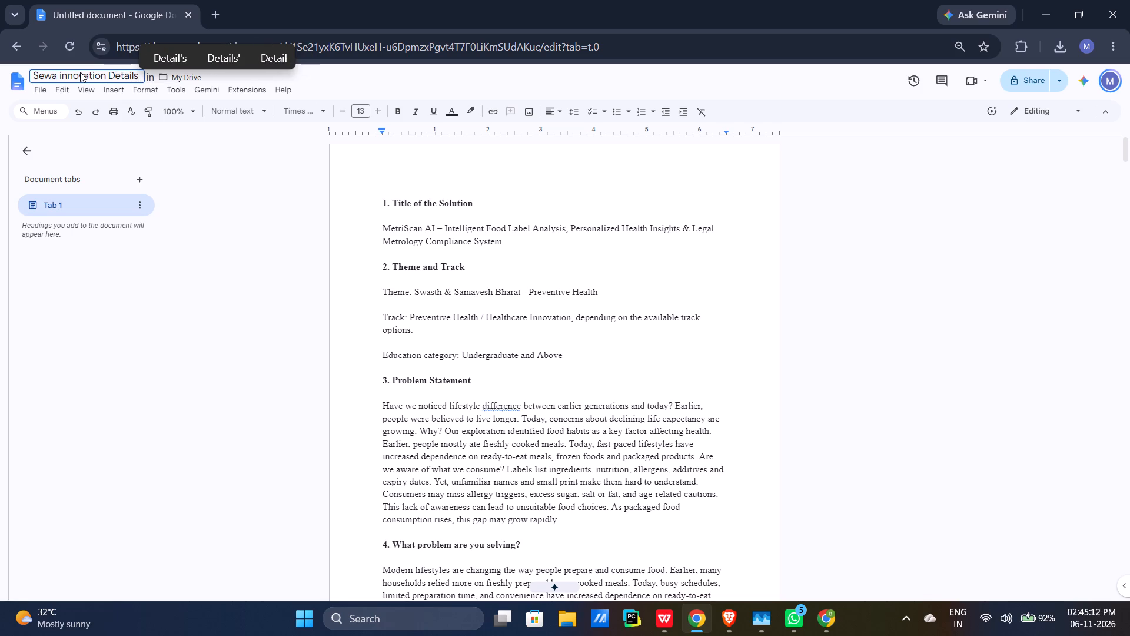
{"action": "key", "text": "Return"}
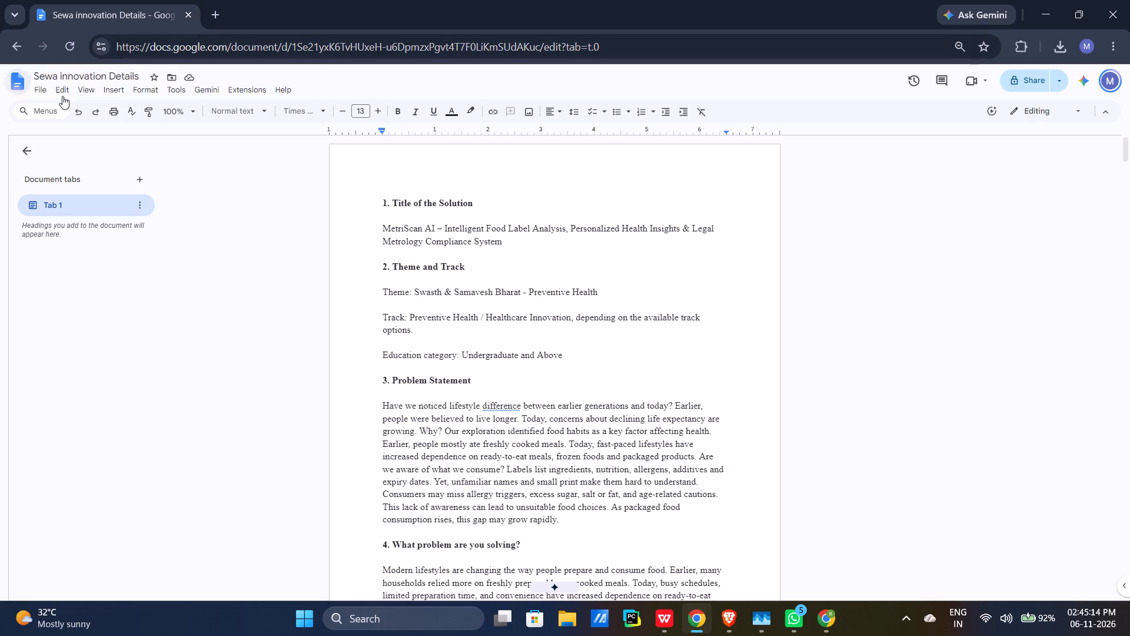
Download the renamed document as a PDF.
{"action": "left_click", "coordinate": [42, 92]}
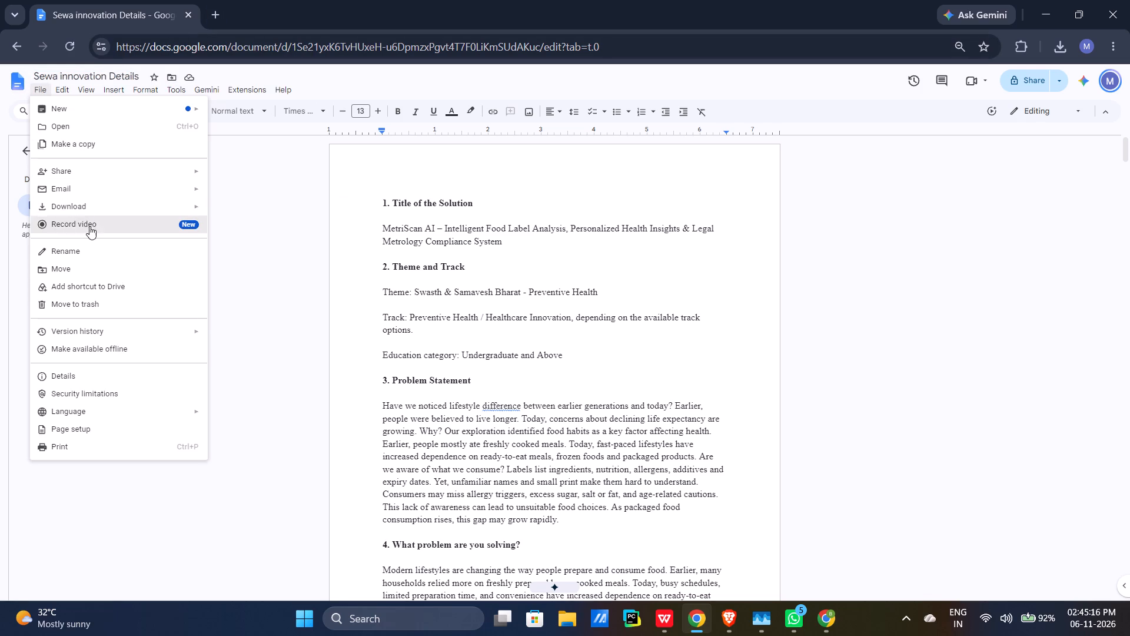
{"action": "left_click", "coordinate": [244, 225]}
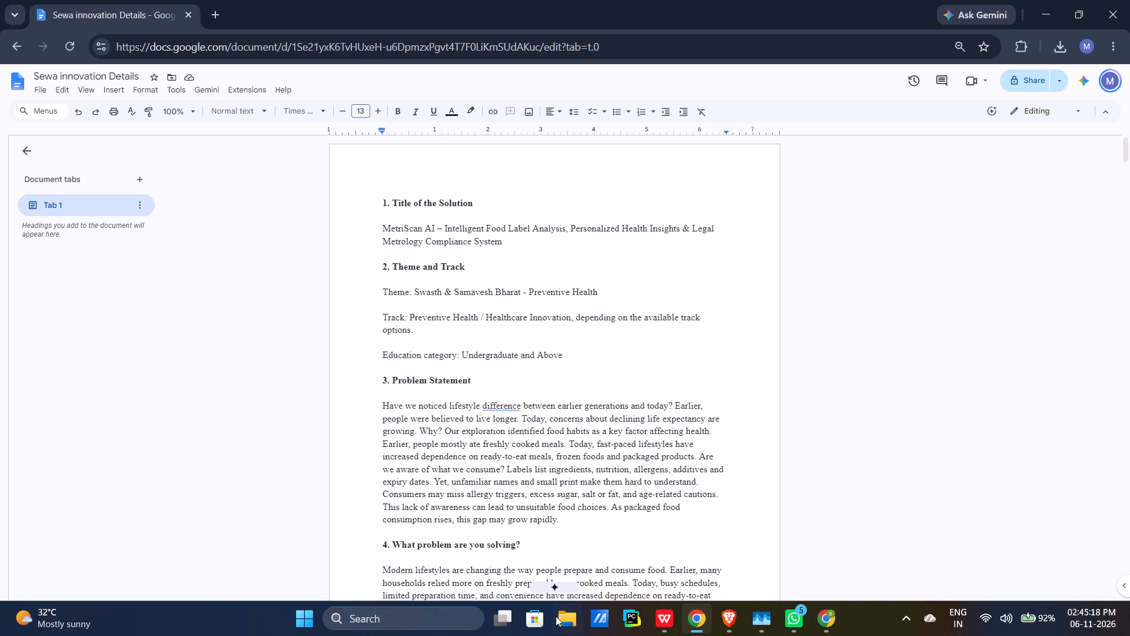
In File Explorer, delete the outdated "Untitled document" PDF from the Downloads folder.
{"action": "left_click", "coordinate": [580, 620]}
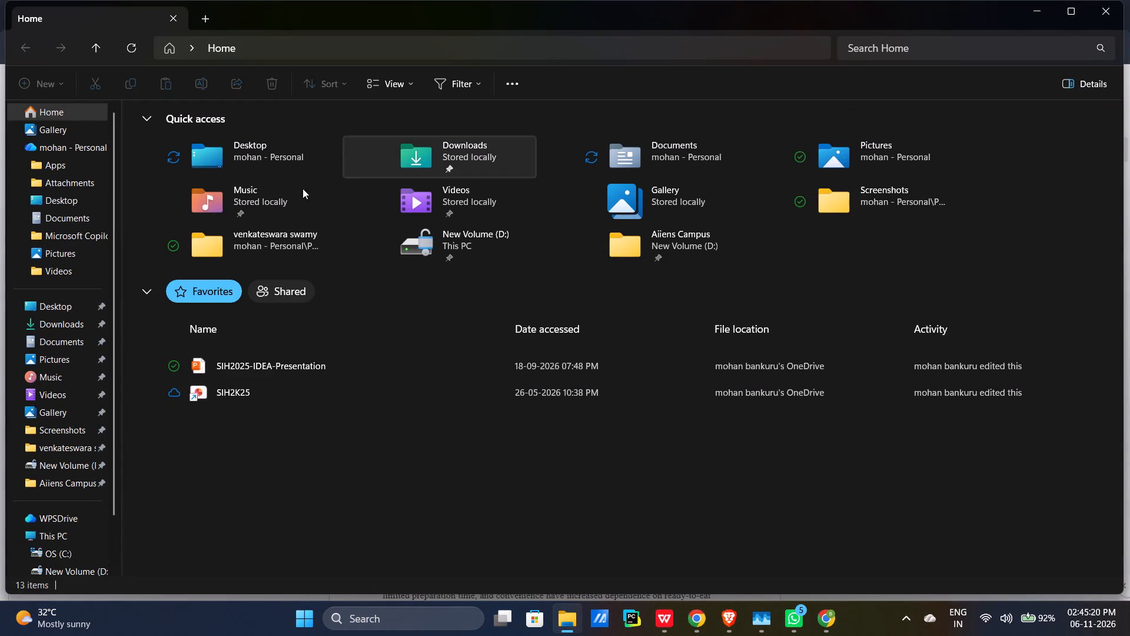
{"action": "left_click", "coordinate": [42, 323]}
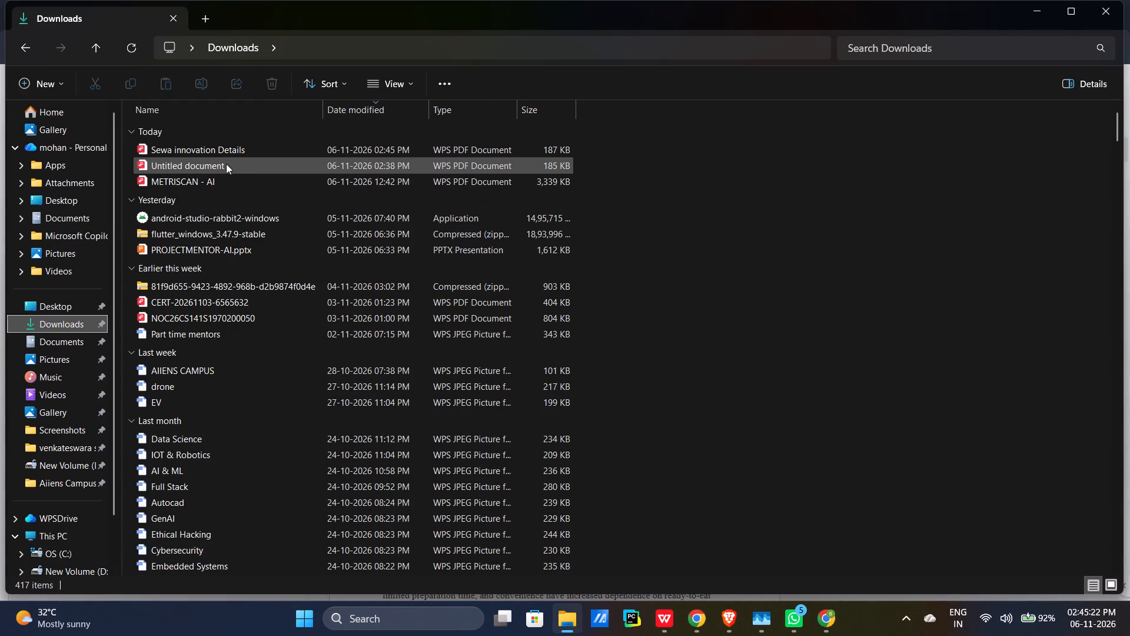
{"action": "left_click", "coordinate": [226, 164]}
{"action": "left_click", "coordinate": [265, 82]}
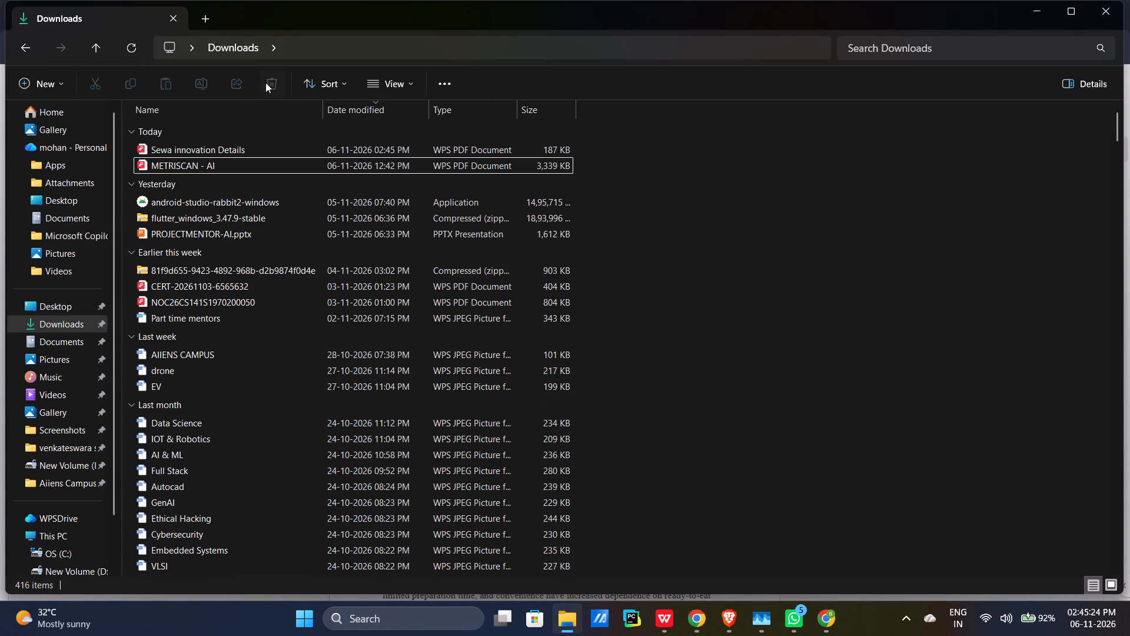
Open the "METRISCAN - AI" PDF from Downloads in WPS Office, skim its presentation slides, and close it.
{"action": "double_click", "coordinate": [268, 158]}
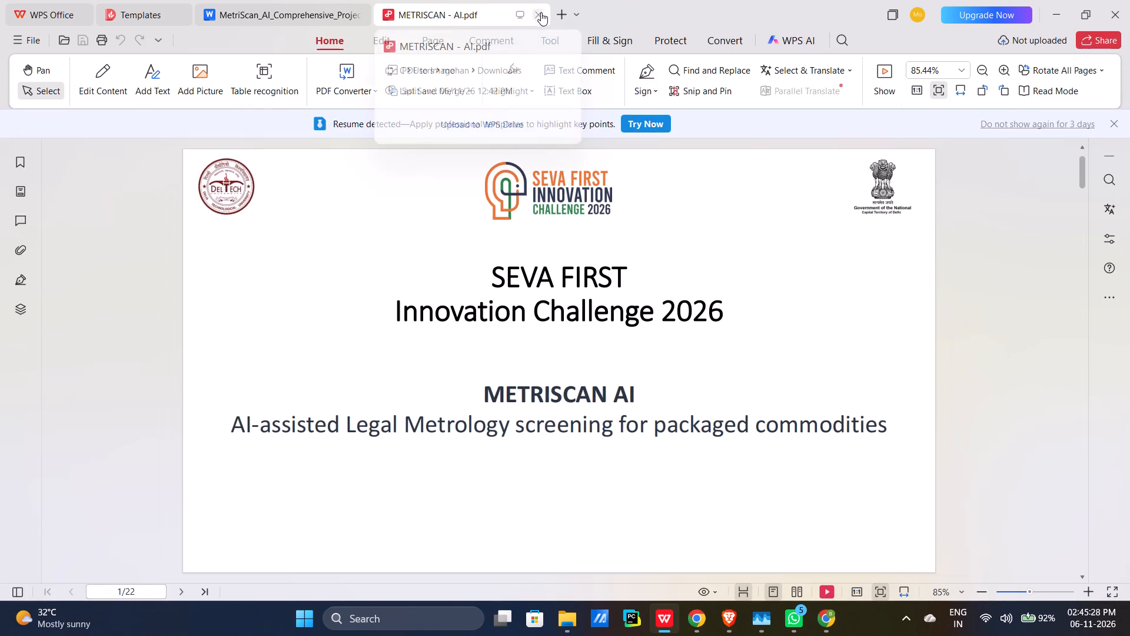
{"action": "scroll", "coordinate": [601, 303], "scroll_direction": "down", "scroll_amount": 6}
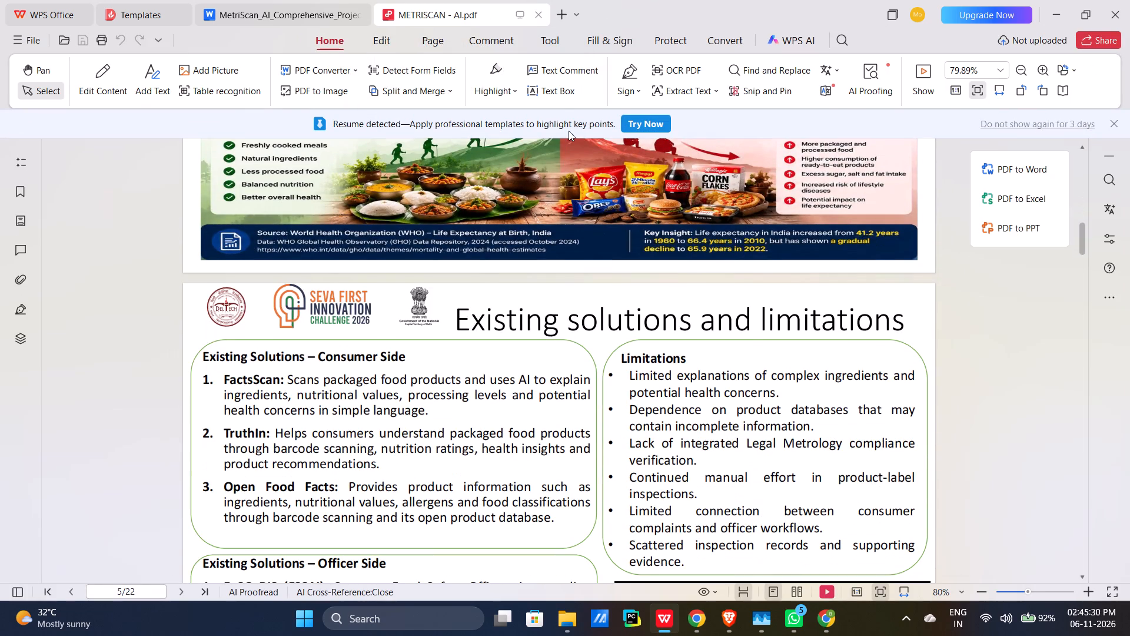
{"action": "scroll", "coordinate": [531, 393], "scroll_direction": "down", "scroll_amount": 6}
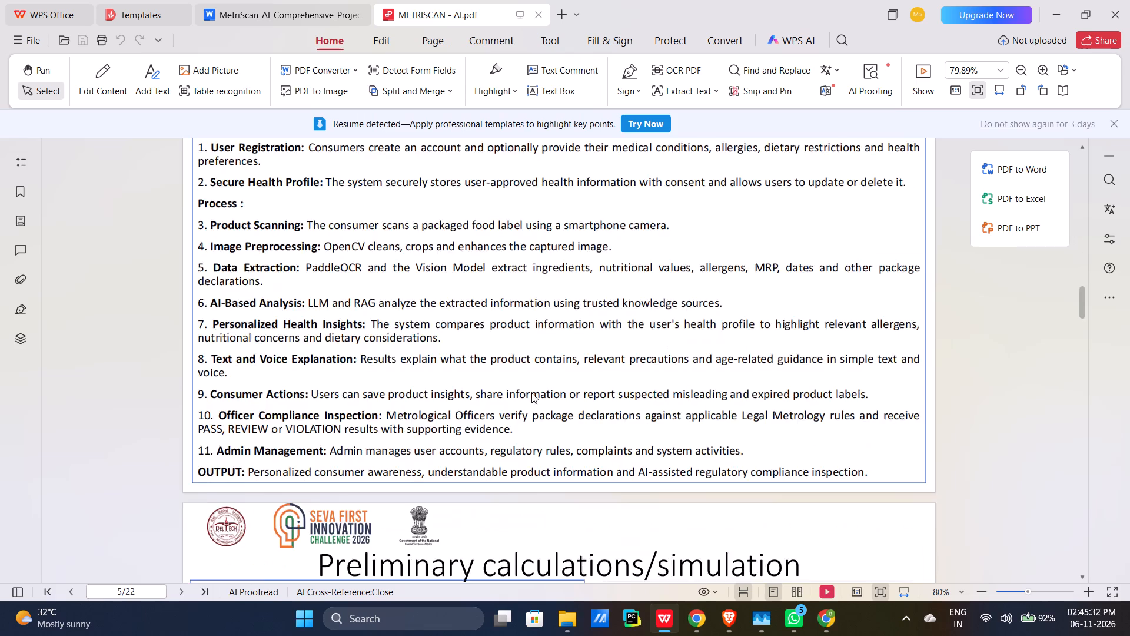
{"action": "scroll", "coordinate": [531, 393], "scroll_direction": "down", "scroll_amount": 15}
{"action": "scroll", "coordinate": [506, 434], "scroll_direction": "up", "scroll_amount": 12}
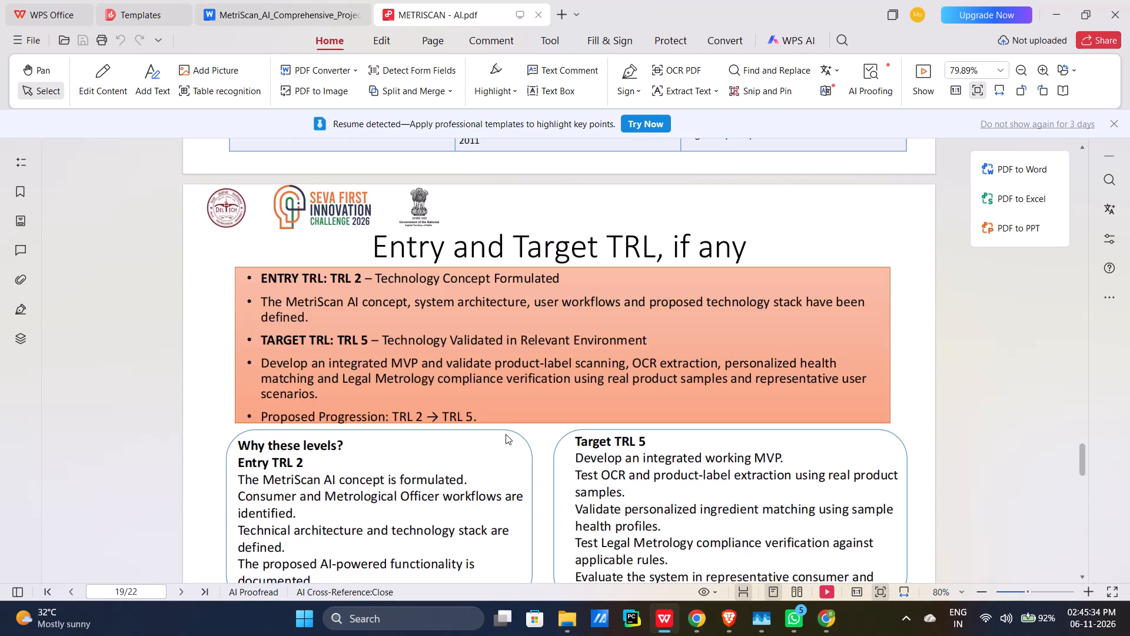
{"action": "scroll", "coordinate": [506, 434], "scroll_direction": "up", "scroll_amount": 20}
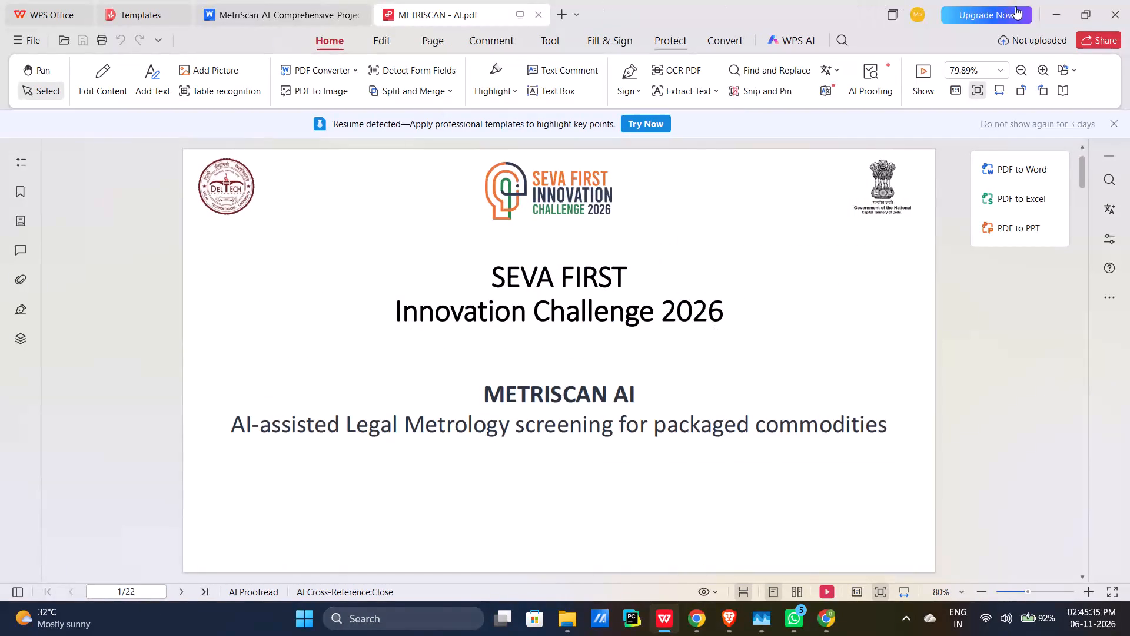
{"action": "left_click", "coordinate": [1116, 0]}
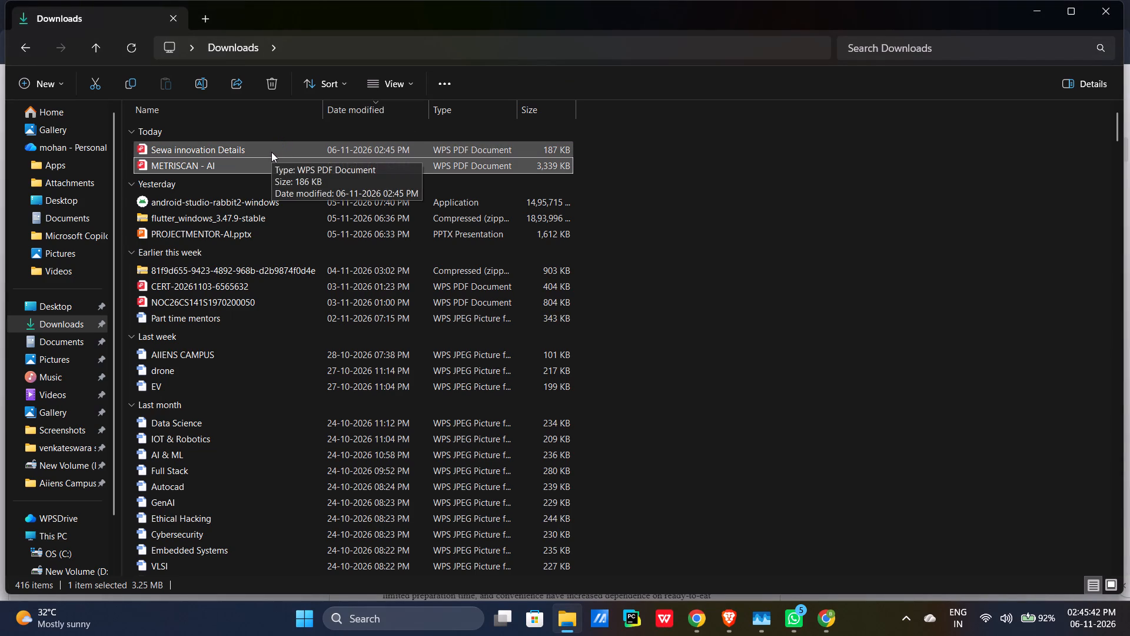
Open the "Sewa innovation Details" PDF, check its pages from the solution title through the team and participant details, and close it.
{"action": "double_click", "coordinate": [271, 152]}
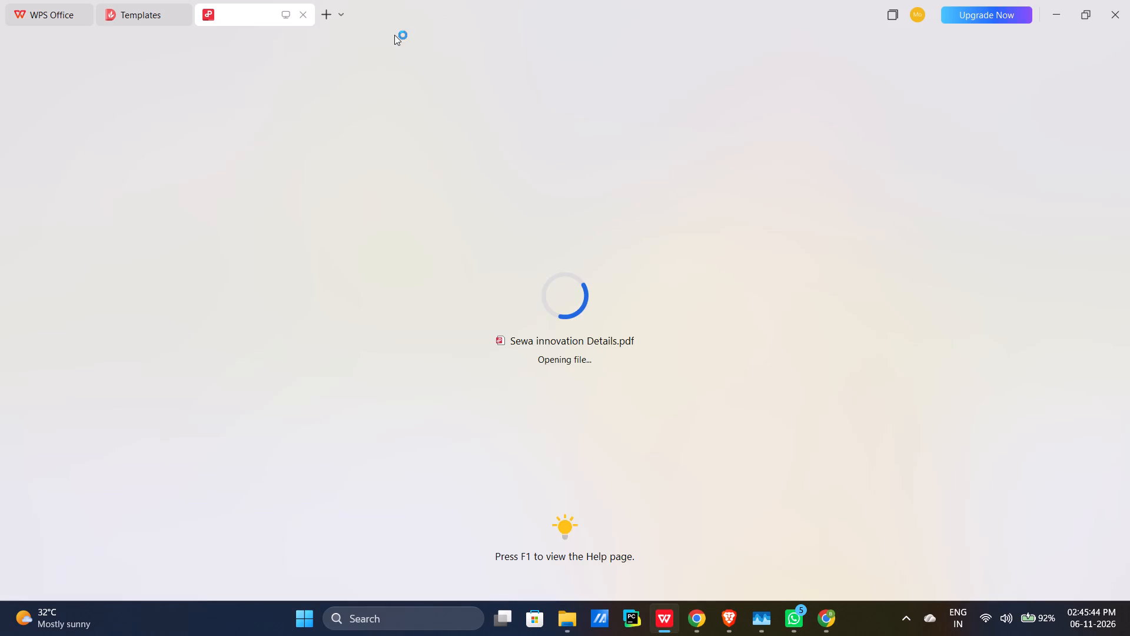
{"action": "scroll", "coordinate": [552, 226], "scroll_direction": "down", "scroll_amount": 6}
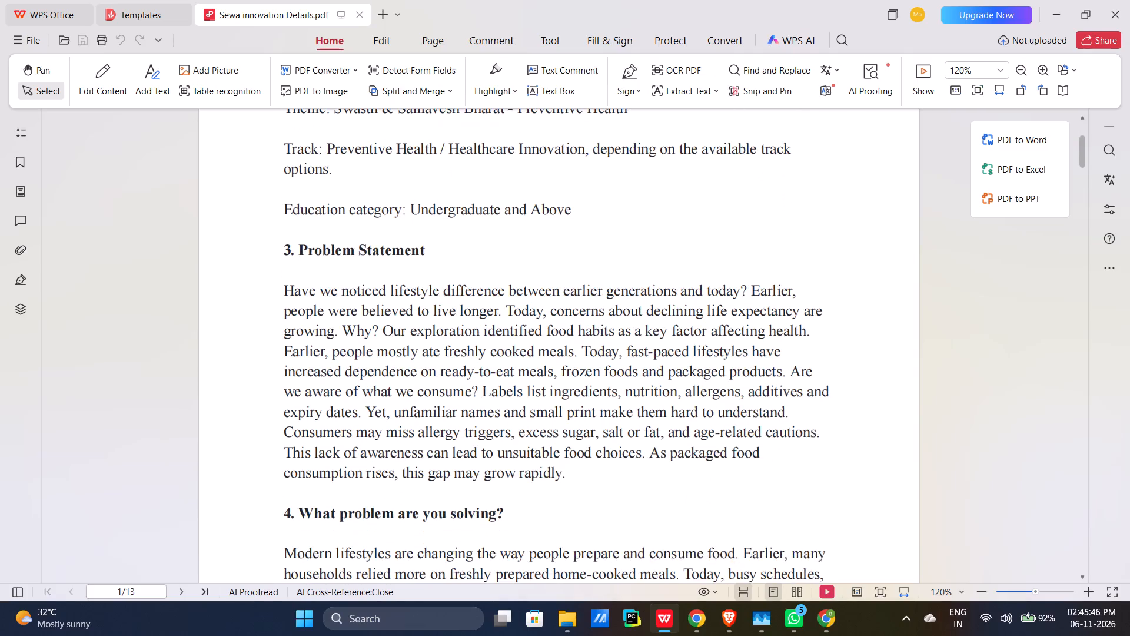
{"action": "scroll", "coordinate": [552, 226], "scroll_direction": "down", "scroll_amount": 9}
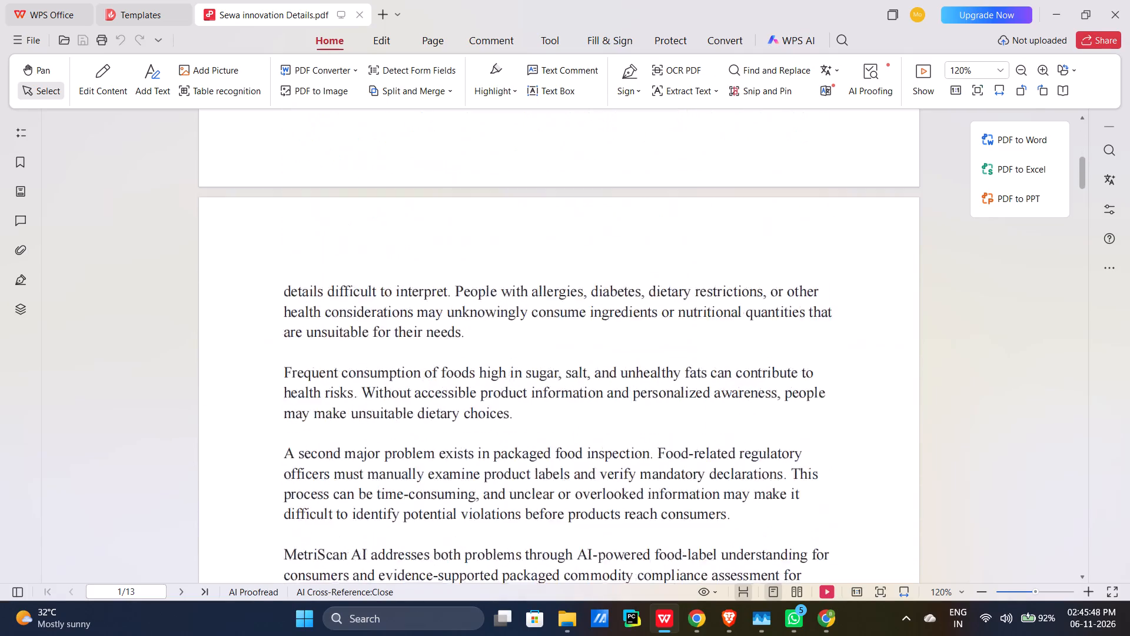
{"action": "scroll", "coordinate": [552, 226], "scroll_direction": "down", "scroll_amount": 9}
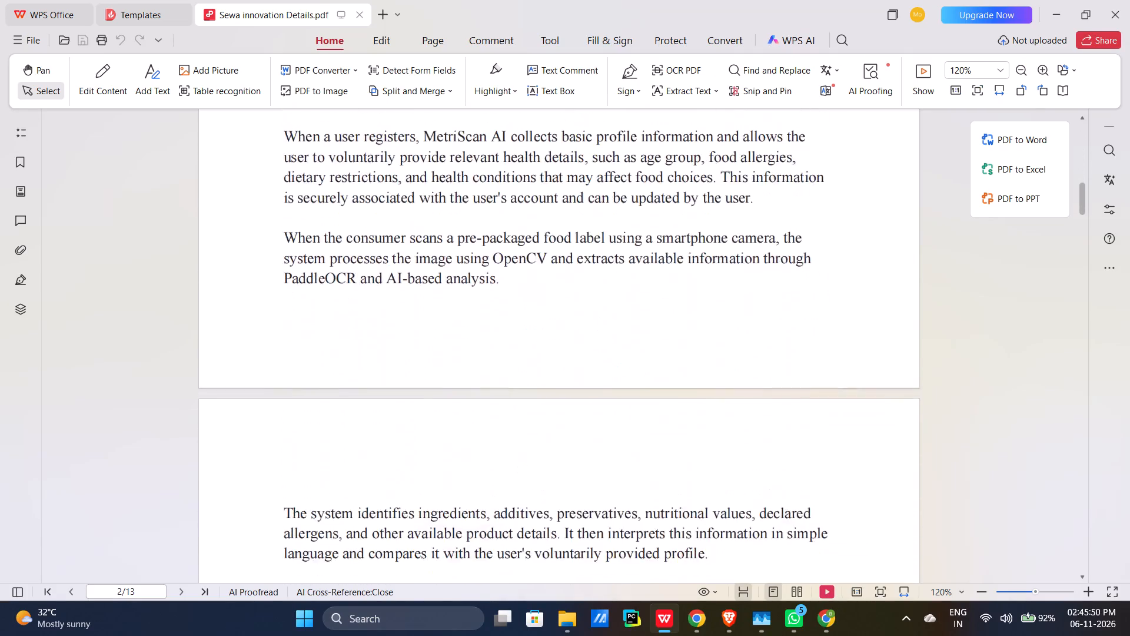
{"action": "scroll", "coordinate": [552, 226], "scroll_direction": "down", "scroll_amount": 5}
{"action": "scroll", "coordinate": [585, 372], "scroll_direction": "up", "scroll_amount": 2}
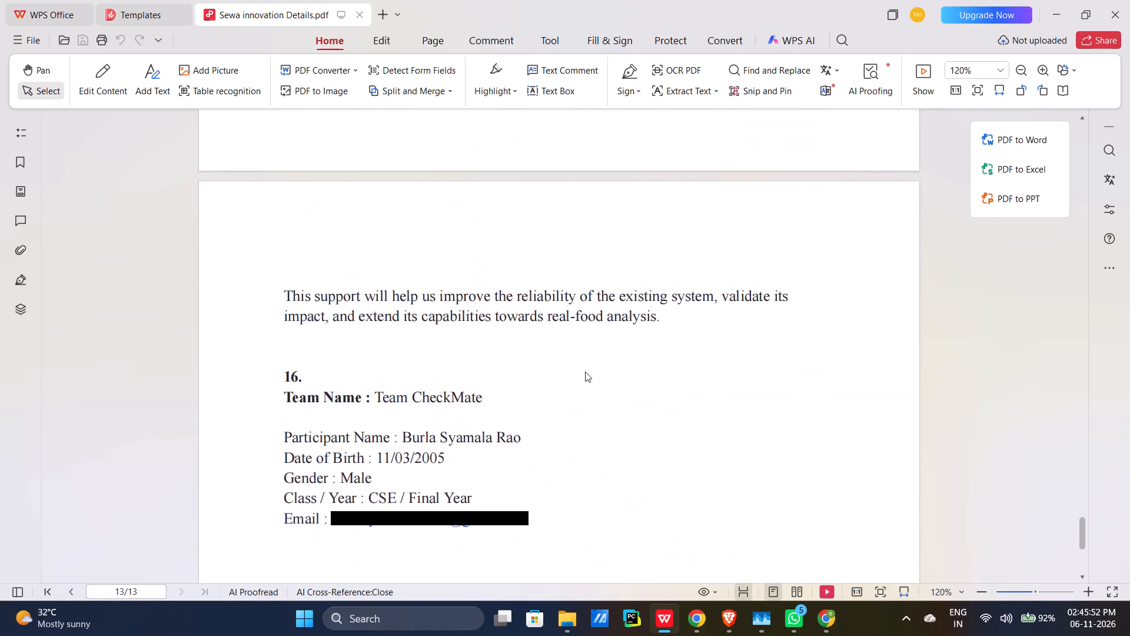
{"action": "scroll", "coordinate": [641, 351], "scroll_direction": "up", "scroll_amount": 1}
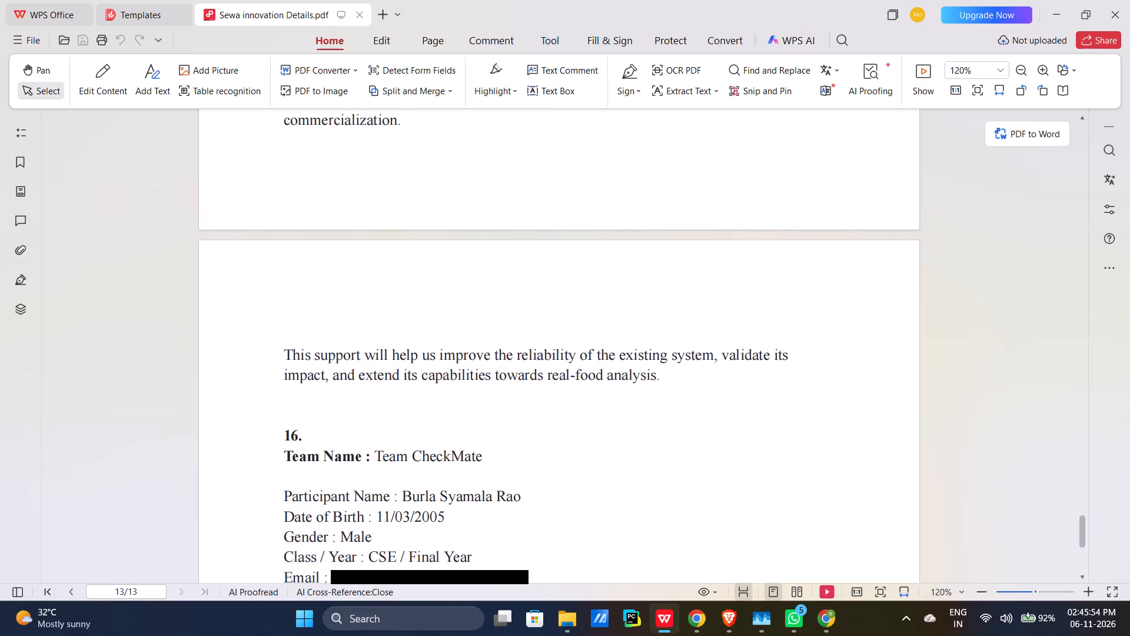
{"action": "scroll", "coordinate": [734, 359], "scroll_direction": "up", "scroll_amount": 20}
{"action": "scroll", "coordinate": [734, 359], "scroll_direction": "up", "scroll_amount": 18}
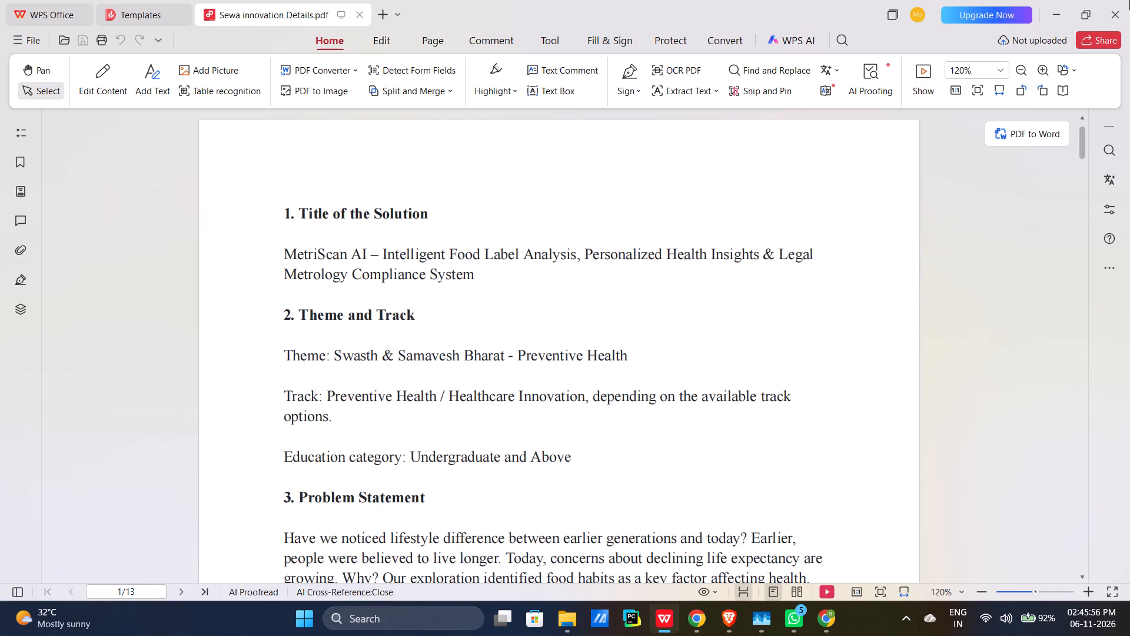
{"action": "left_click", "coordinate": [1129, 0]}
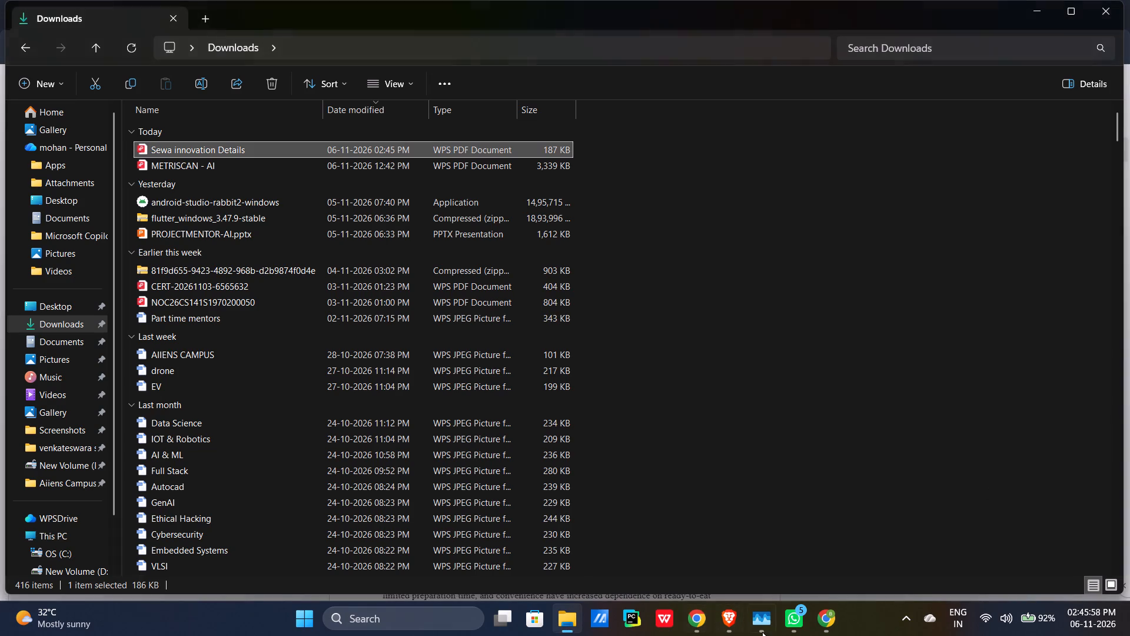
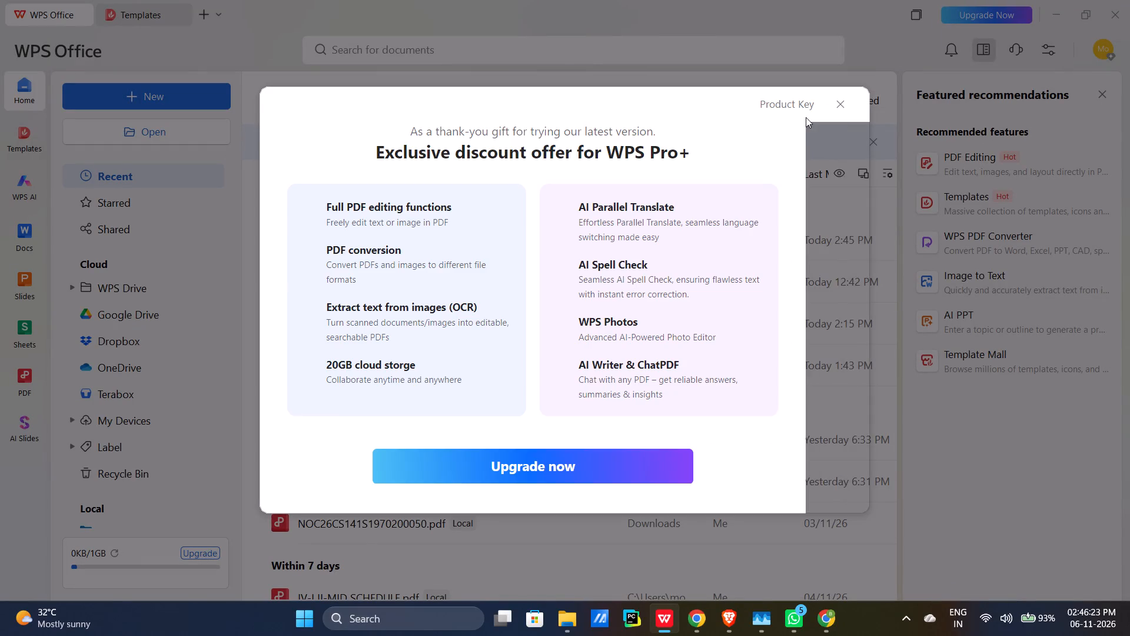
Dismiss the upgrade offer and open the recent document MetriScan_AI_Comprehensive_Project_Explanation.docx.
{"action": "left_click", "coordinate": [841, 99]}
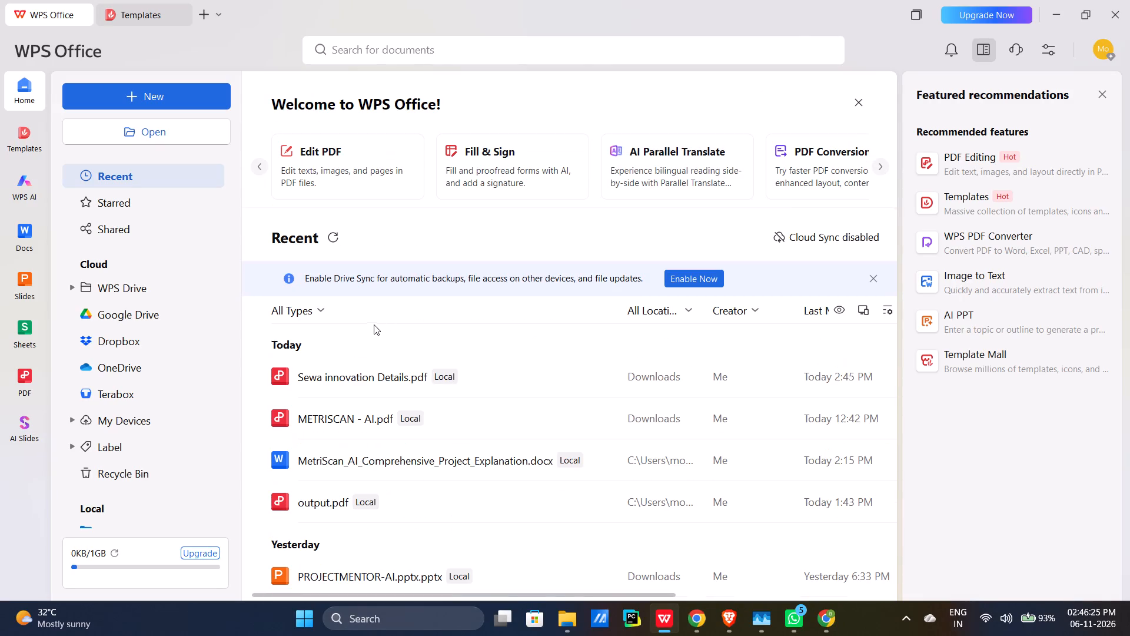
{"action": "left_click", "coordinate": [338, 465]}
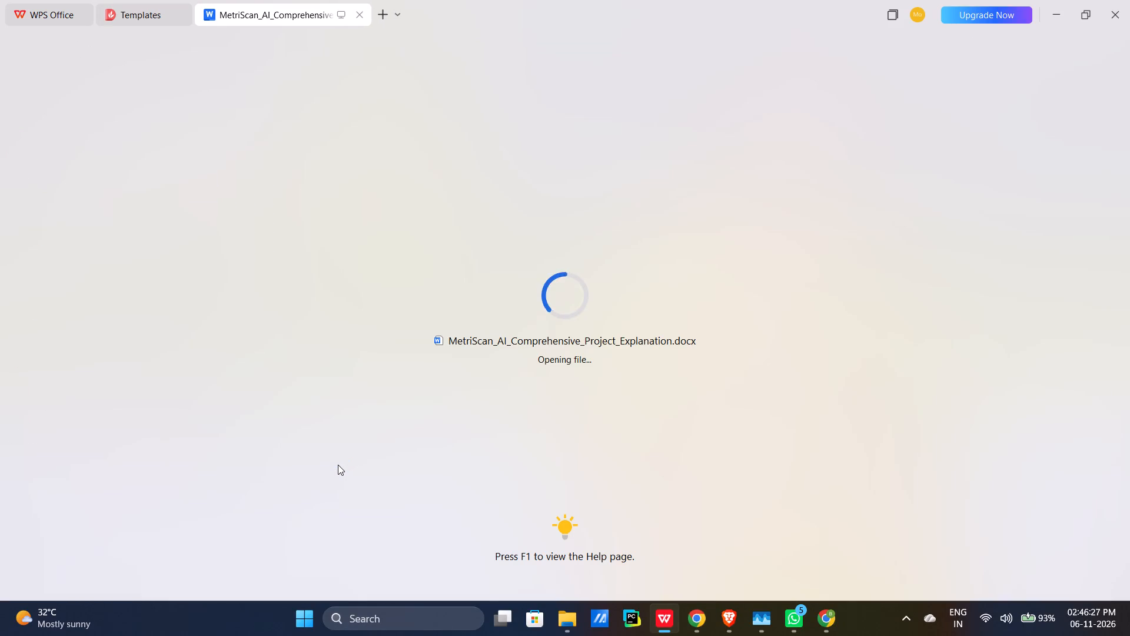
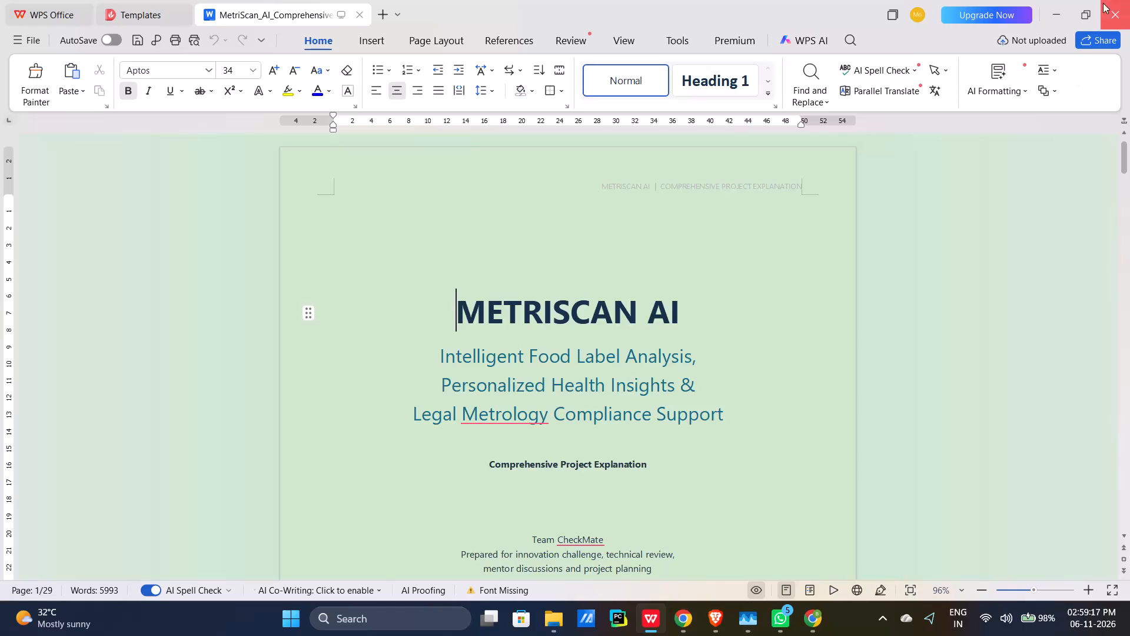
Set aside the WPS and Downloads windows and skim the Sewa innovation Details document in Google Docs in Chrome.
{"action": "left_click", "coordinate": [1045, 20]}
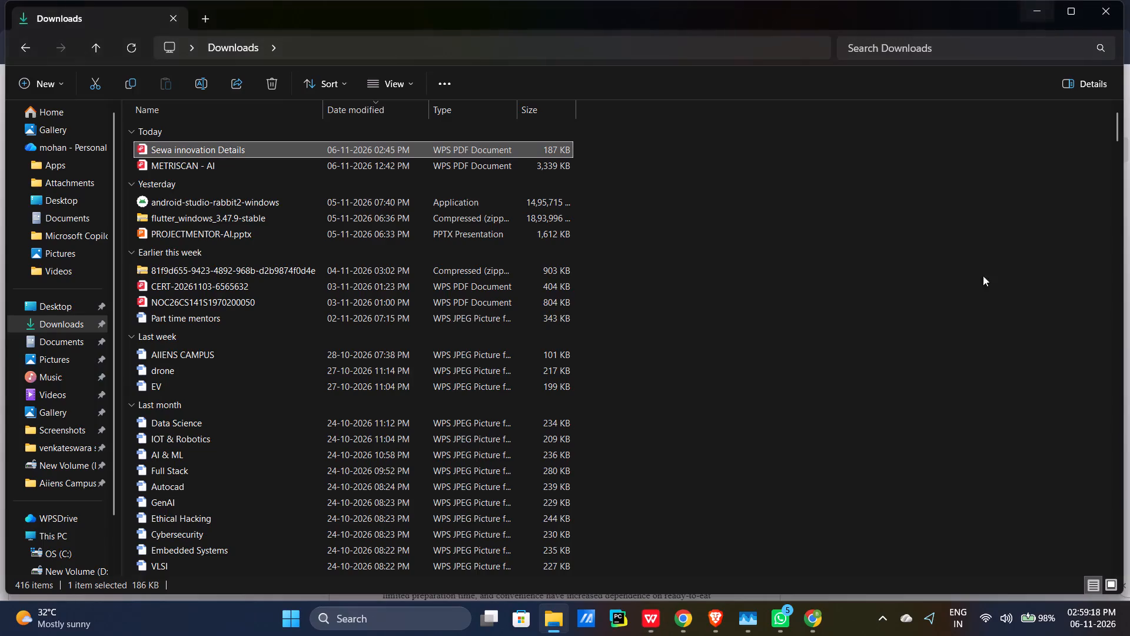
{"action": "left_click", "coordinate": [1031, 9]}
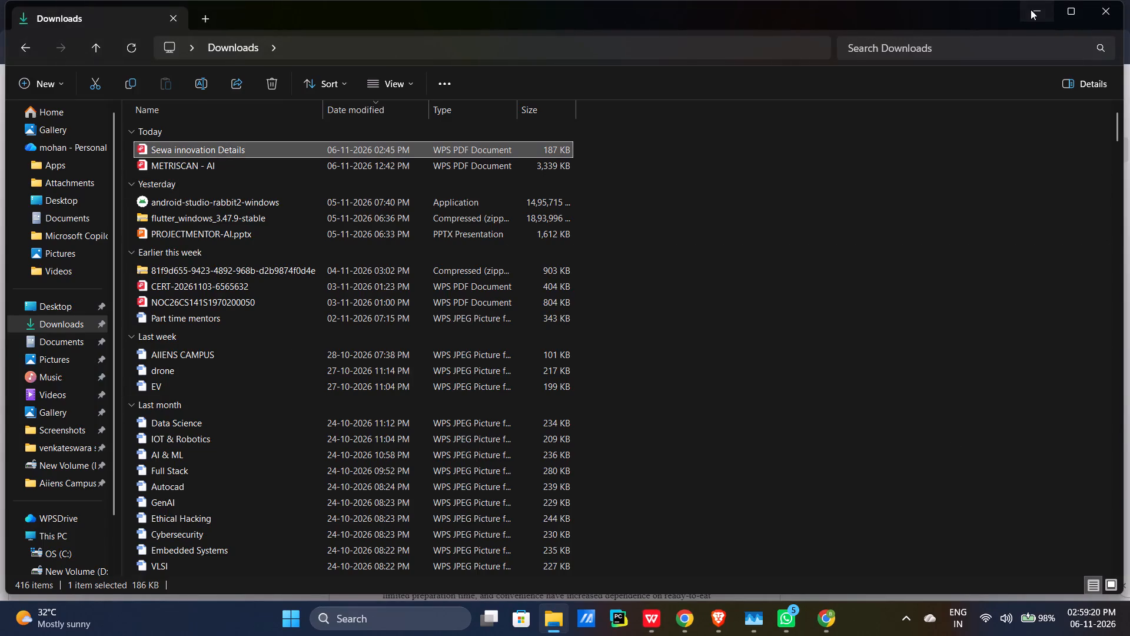
{"action": "scroll", "coordinate": [729, 547], "scroll_direction": "down", "scroll_amount": 18}
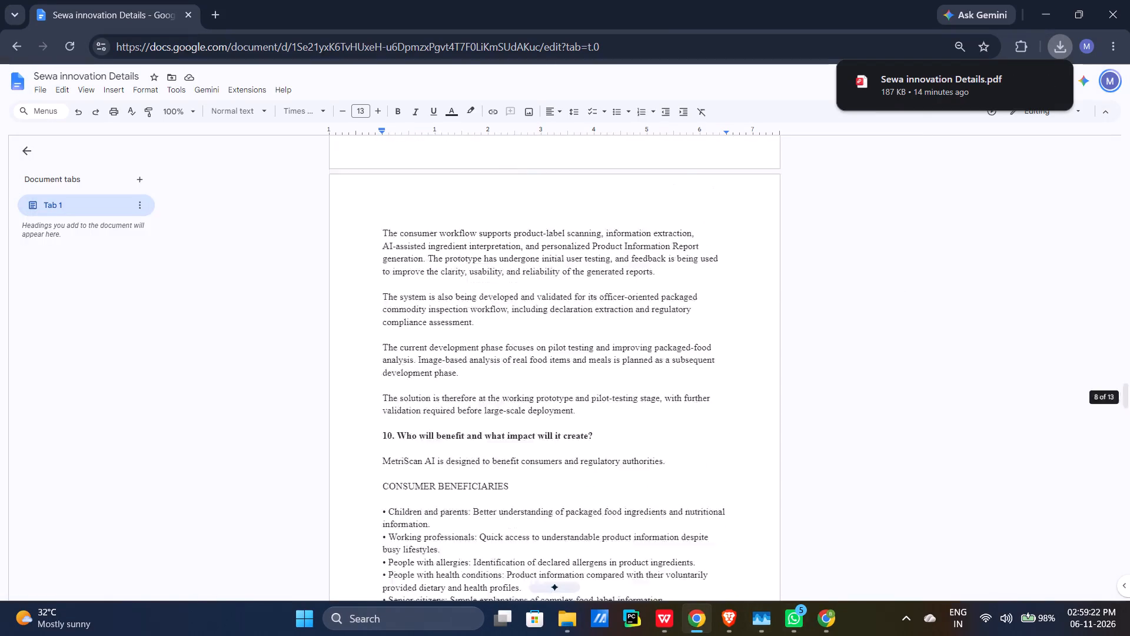
{"action": "scroll", "coordinate": [729, 547], "scroll_direction": "down", "scroll_amount": 14}
{"action": "scroll", "coordinate": [590, 406], "scroll_direction": "up", "scroll_amount": 20}
{"action": "scroll", "coordinate": [590, 406], "scroll_direction": "up", "scroll_amount": 2}
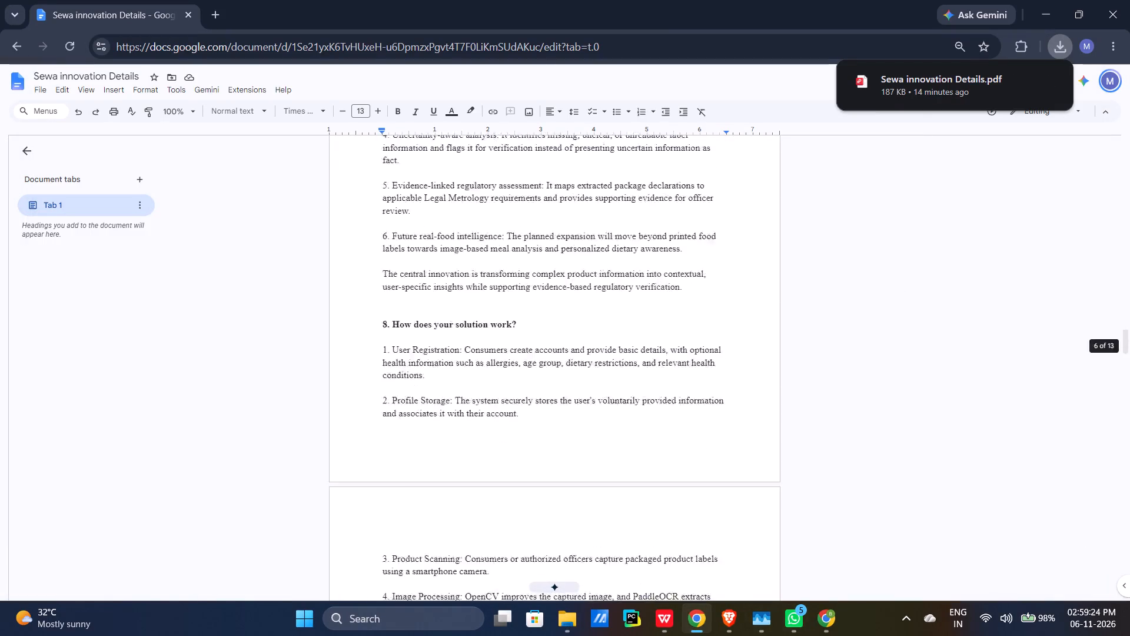
{"action": "scroll", "coordinate": [590, 406], "scroll_direction": "up", "scroll_amount": 8}
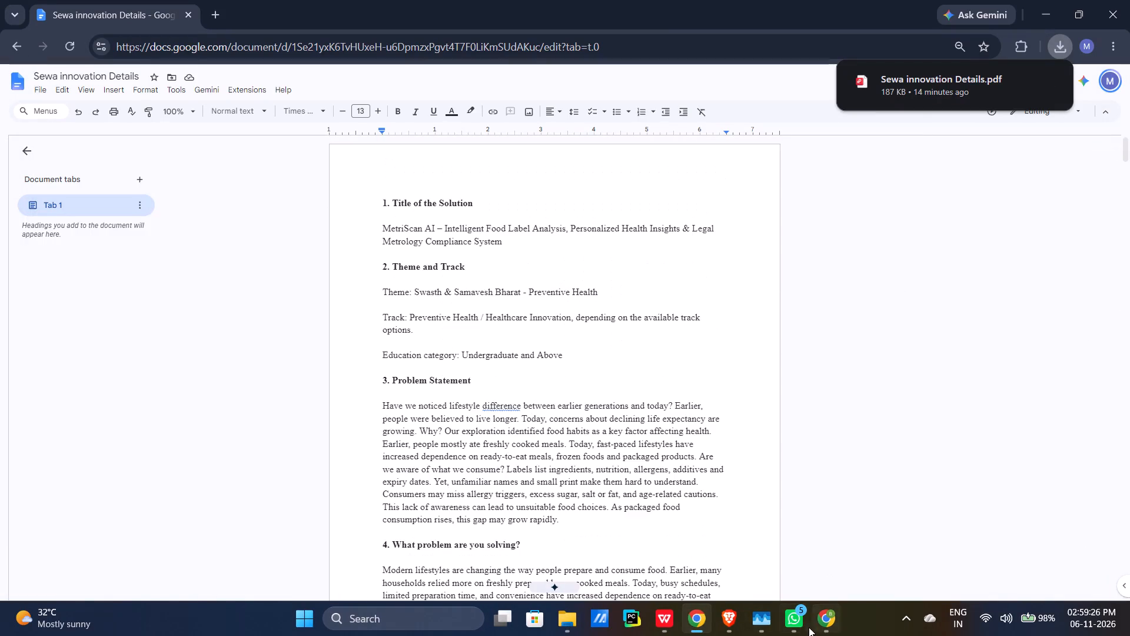
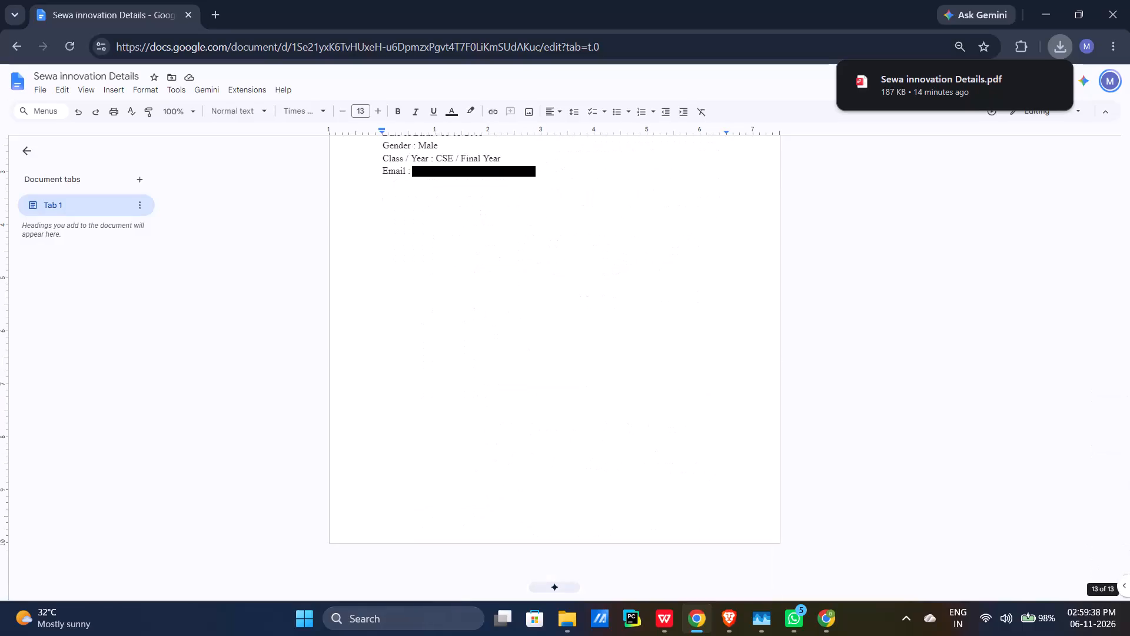
Copy the section 16 team and participant details block from the document's end and paste it before the Title of the Solution heading.
{"action": "scroll", "coordinate": [600, 312], "scroll_direction": "up", "scroll_amount": 2}
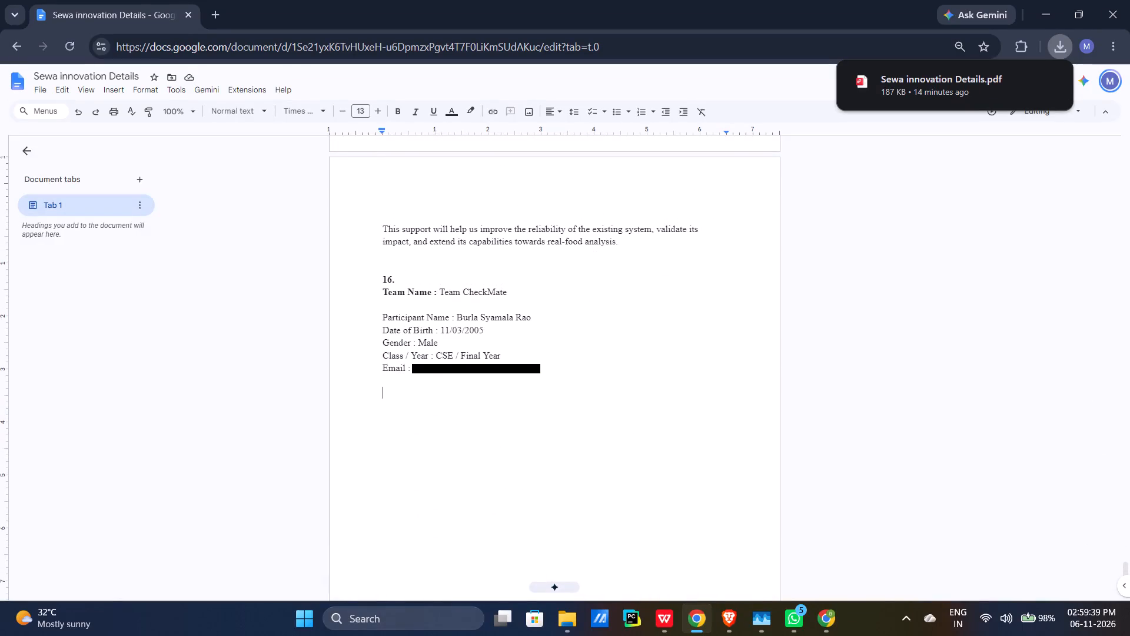
{"action": "left_click_drag", "start_coordinate": [549, 375], "coordinate": [377, 280]}
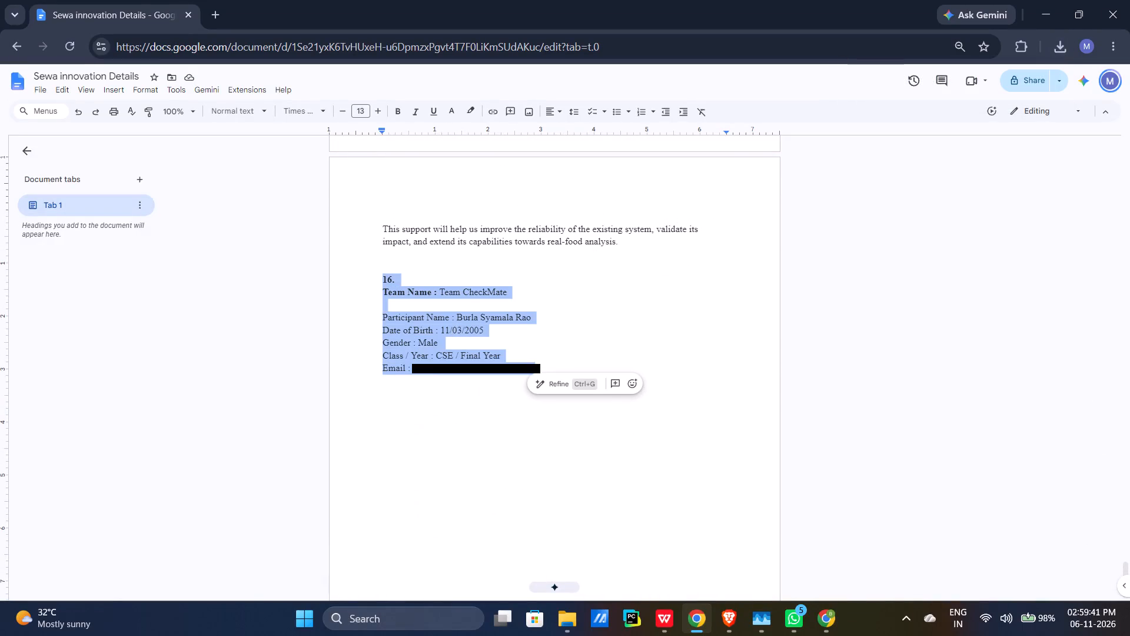
{"action": "key", "text": "ctrl+c"}
{"action": "scroll", "coordinate": [563, 269], "scroll_direction": "up", "scroll_amount": 17}
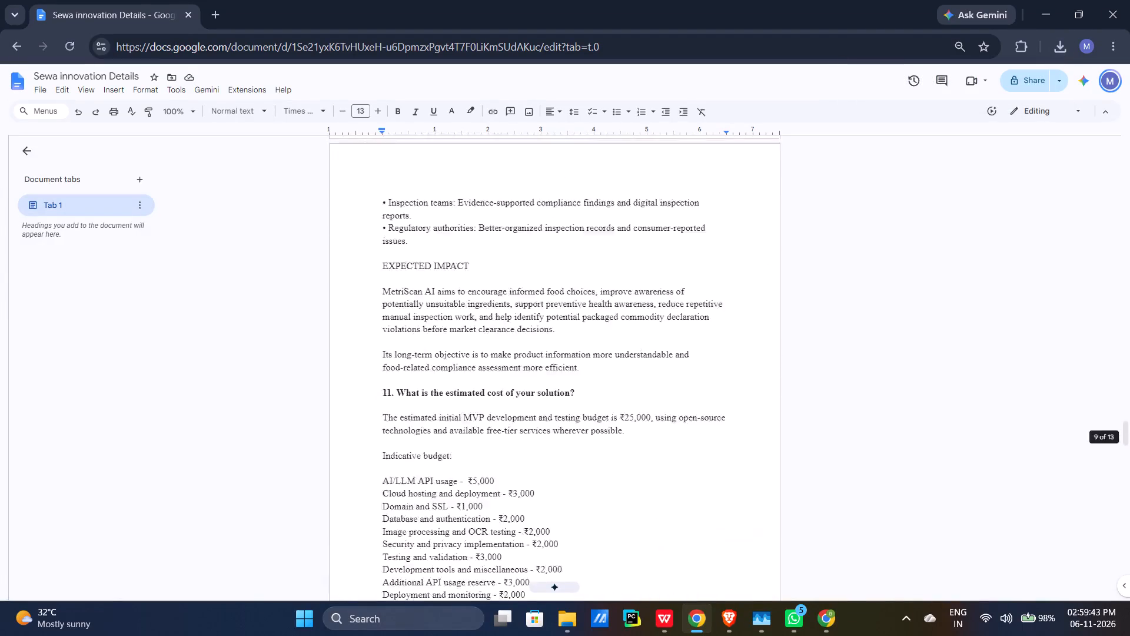
{"action": "scroll", "coordinate": [563, 269], "scroll_direction": "up", "scroll_amount": 20}
{"action": "scroll", "coordinate": [563, 269], "scroll_direction": "up", "scroll_amount": 3}
{"action": "left_click", "coordinate": [376, 182]}
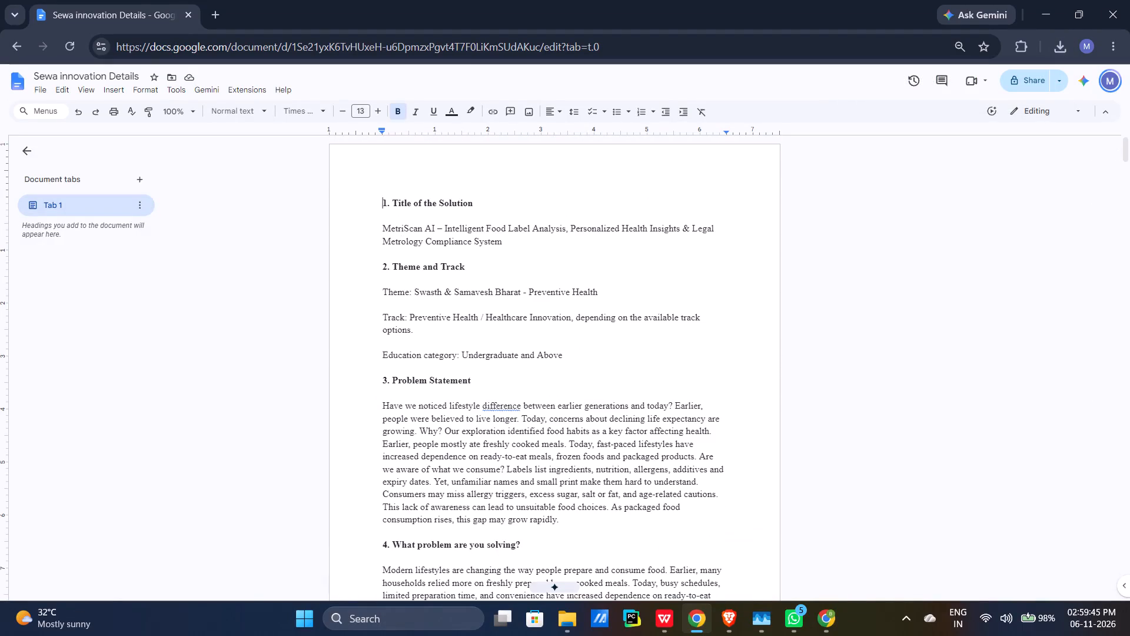
{"action": "key", "text": "ctrl+v"}
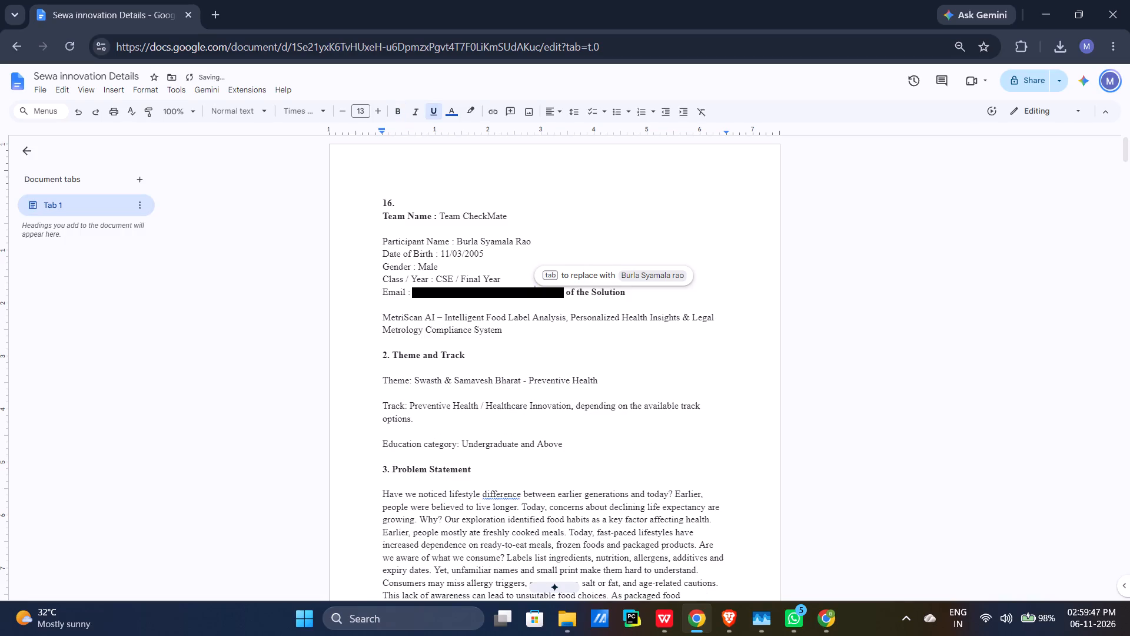
Renumber the pasted team details section at the document's start as 1.
{"action": "left_click", "coordinate": [396, 208]}
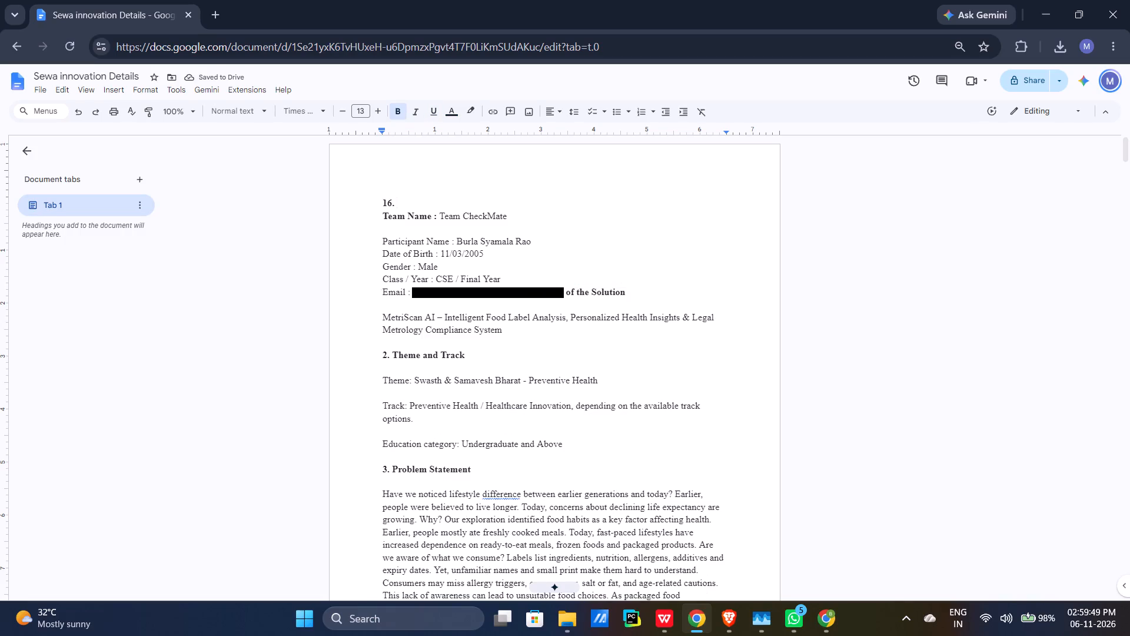
{"action": "key", "text": "Left"}
{"action": "key", "text": "Left"}
{"action": "key", "text": "BackSpace"}
Separate the Title of the Solution heading from the pasted Email line with line breaks, leaving one blank line between them.
{"action": "key", "text": "Down"}
{"action": "key", "text": "Down"}
{"action": "key", "text": "Down"}
{"action": "key", "text": "Down"}
{"action": "key", "text": "Down"}
{"action": "key", "text": "Down"}
{"action": "key", "text": "Down"}
{"action": "key", "text": "Up"}
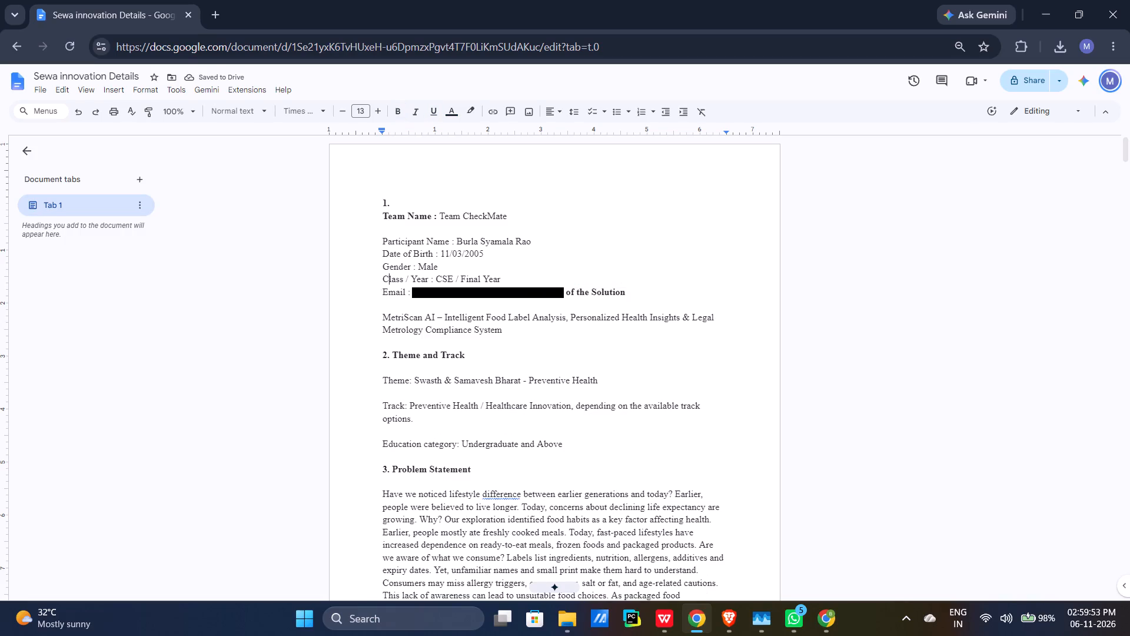
{"action": "key", "text": "Down"}
{"action": "key", "text": "Right"}
{"action": "key", "text": "Right"}
{"action": "key", "text": "Right"}
{"action": "key", "text": "Right"}
{"action": "key", "text": "Right"}
{"action": "key", "text": "Right"}
{"action": "key", "text": "Right"}
{"action": "key", "text": "Right"}
{"action": "key", "text": "Right"}
{"action": "key", "text": "Right"}
{"action": "key", "text": "Right"}
{"action": "key", "text": "Right"}
{"action": "key", "text": "Right"}
{"action": "key", "text": "Right"}
{"action": "key", "text": "Right"}
{"action": "key", "text": "Right"}
{"action": "key", "text": "Right"}
{"action": "key", "text": "Right"}
{"action": "key", "text": "Right"}
{"action": "key", "text": "Right"}
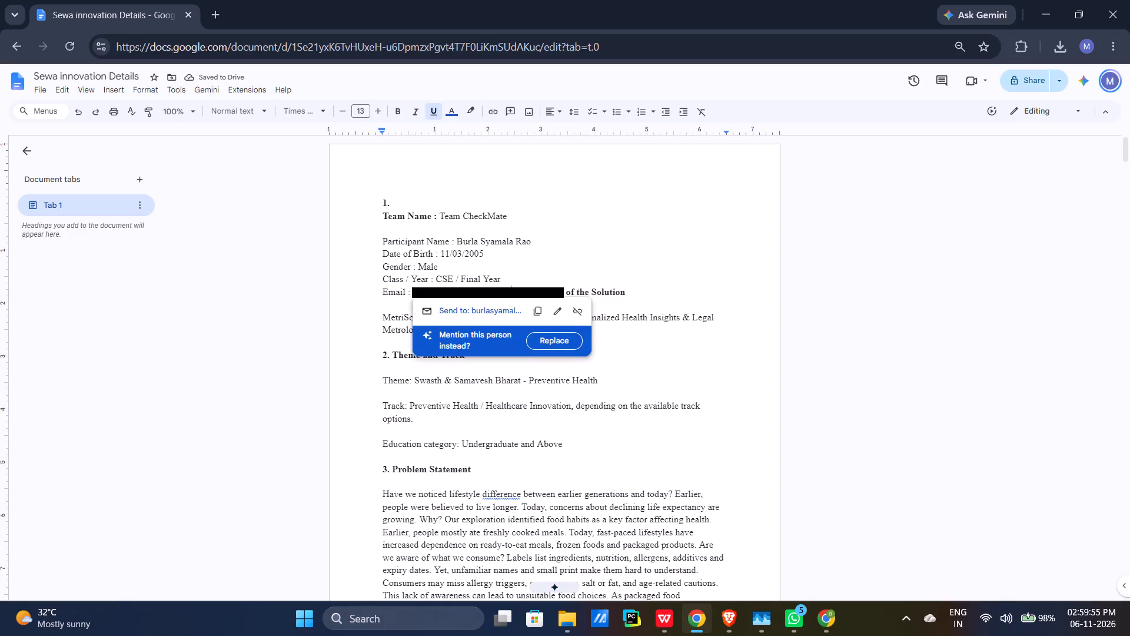
{"action": "key", "text": "Right"}
{"action": "key", "text": "shift+Return"}
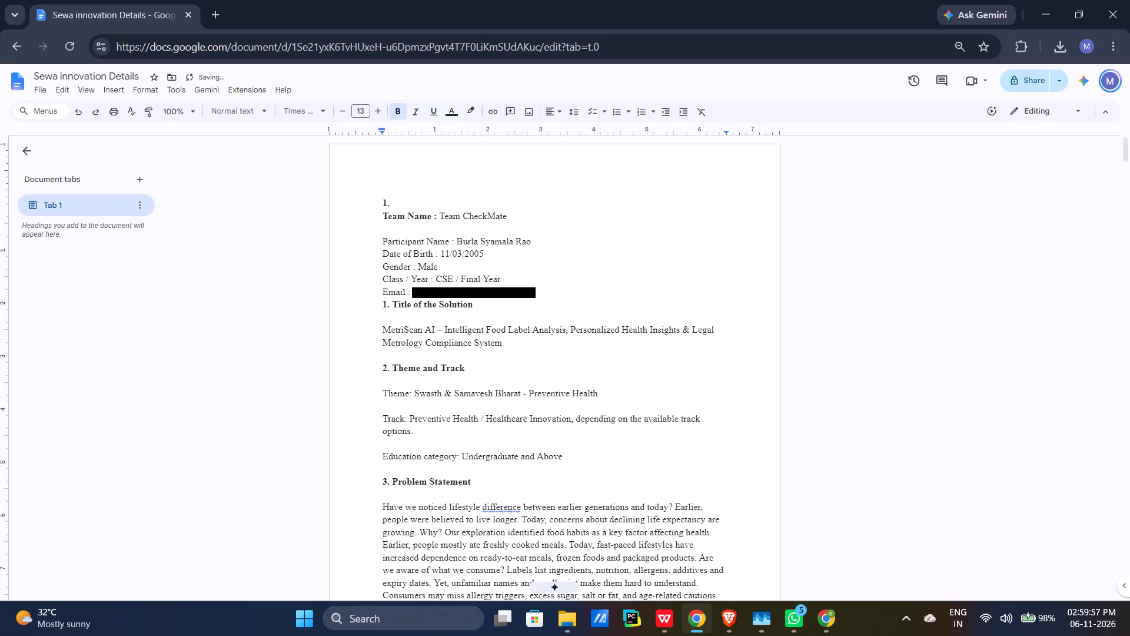
{"action": "key", "text": "shift+Return"}
Renumber the Title of the Solution heading as 2.
{"action": "key", "text": "Right"}
{"action": "key", "text": "BackSpace"}
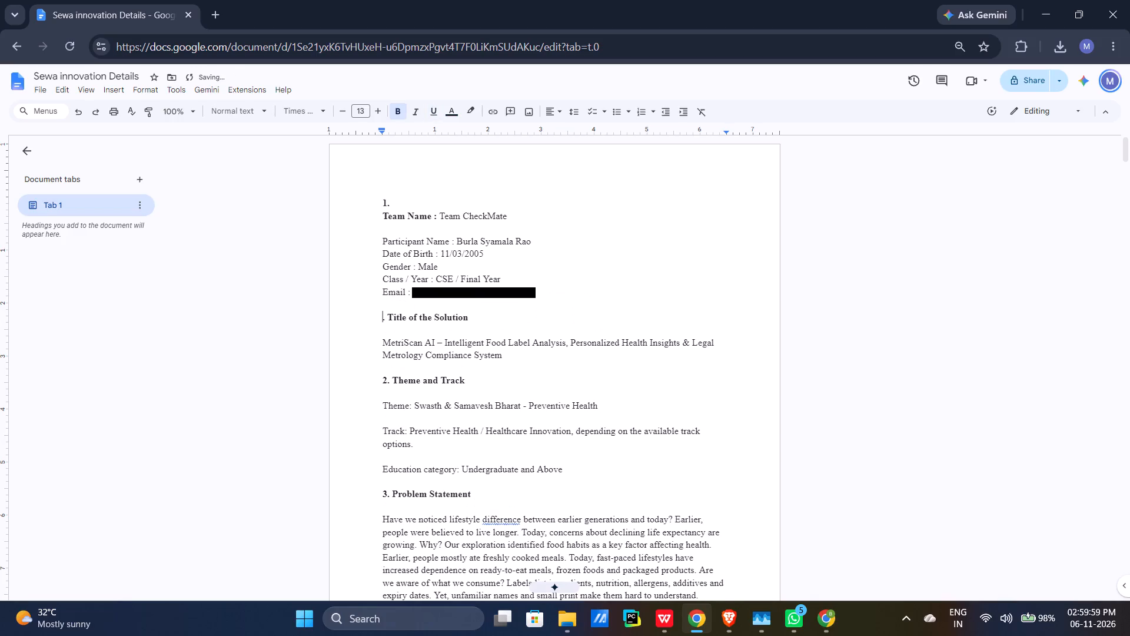
{"action": "key", "text": "2"}
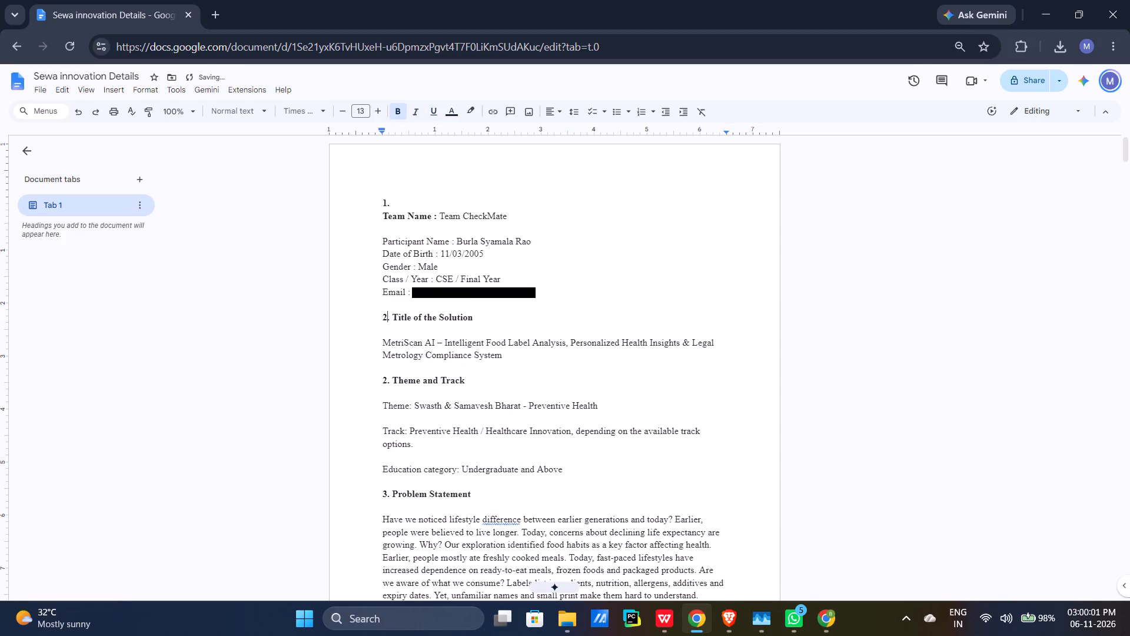
Go to the section number of the Theme and Track heading for renumbering.
{"action": "key", "text": "Down"}
{"action": "key", "text": "Down"}
{"action": "key", "text": "Down"}
{"action": "key", "text": "Down"}
{"action": "key", "text": "Down"}
Renumber the Theme and Track heading as 3.
{"action": "key", "text": "BackSpace"}
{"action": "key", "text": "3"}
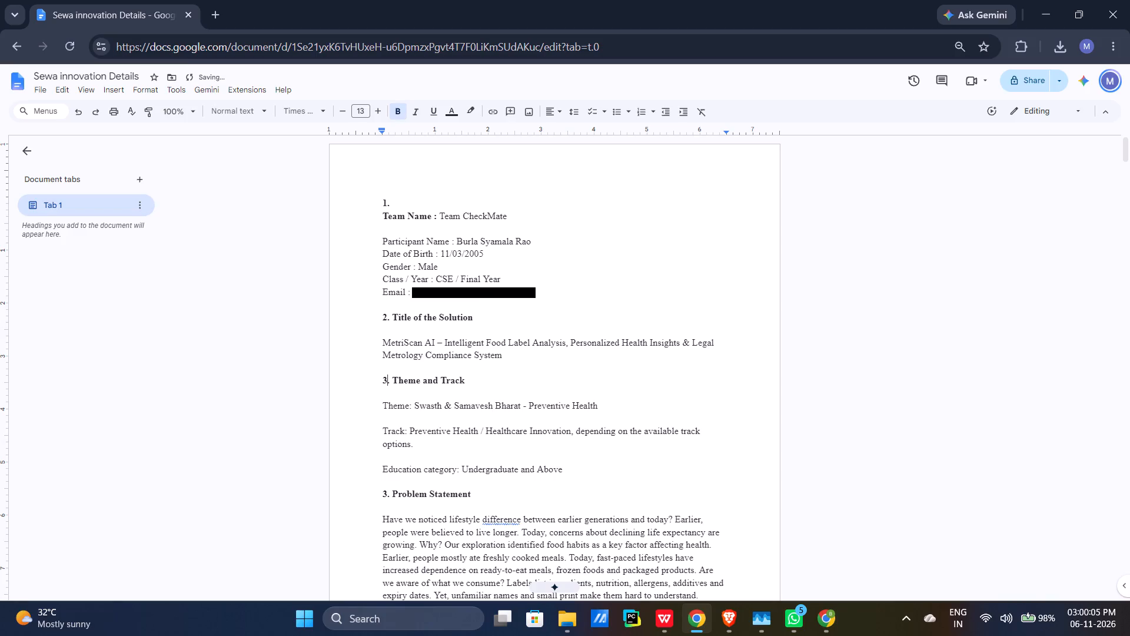
Renumber the Problem Statement heading as 4.
{"action": "key", "text": "Down"}
{"action": "key", "text": "Down"}
{"action": "key", "text": "Down"}
{"action": "key", "text": "Down"}
{"action": "key", "text": "Down"}
{"action": "key", "text": "Down"}
{"action": "key", "text": "Down"}
{"action": "key", "text": "Down"}
{"action": "key", "text": "Down"}
{"action": "key", "text": "BackSpace"}
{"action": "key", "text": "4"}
Renumber the "What problem are you solving?" heading as 5.
{"action": "key", "text": "Down"}
{"action": "key", "text": "Down"}
{"action": "key", "text": "Down"}
{"action": "key", "text": "Down"}
{"action": "key", "text": "Down"}
{"action": "key", "text": "Down"}
{"action": "key", "text": "Down"}
{"action": "key", "text": "Down"}
{"action": "key", "text": "Down"}
{"action": "key", "text": "Down"}
{"action": "key", "text": "Down"}
{"action": "key", "text": "Down"}
{"action": "key", "text": "Down"}
{"action": "key", "text": "Down"}
{"action": "key", "text": "Down"}
{"action": "key", "text": "Down"}
{"action": "key", "text": "Down"}
{"action": "key", "text": "Down"}
{"action": "key", "text": "Down"}
{"action": "key", "text": "Down"}
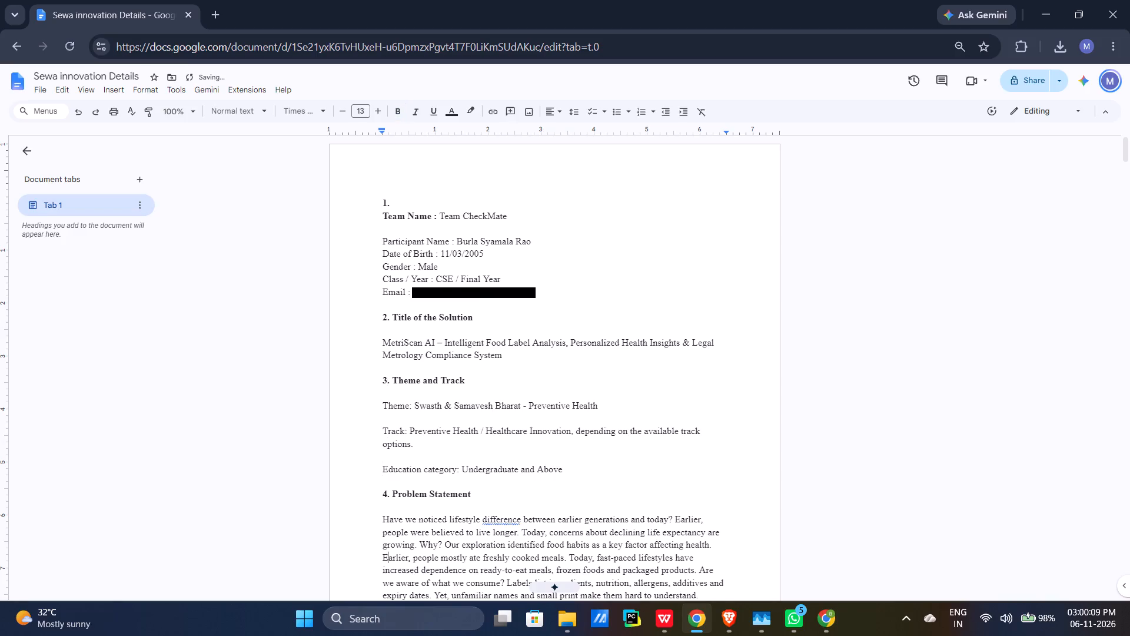
{"action": "key", "text": "Up"}
{"action": "key", "text": "Up"}
{"action": "key", "text": "Up"}
{"action": "key", "text": "Up"}
{"action": "key", "text": "Up"}
{"action": "key", "text": "Up"}
{"action": "key", "text": "Up"}
{"action": "key", "text": "Up"}
{"action": "key", "text": "Up"}
{"action": "key", "text": "Up"}
{"action": "key", "text": "Up"}
{"action": "key", "text": "Up"}
{"action": "key", "text": "Up"}
{"action": "key", "text": "Up"}
{"action": "key", "text": "Up"}
{"action": "key", "text": "Up"}
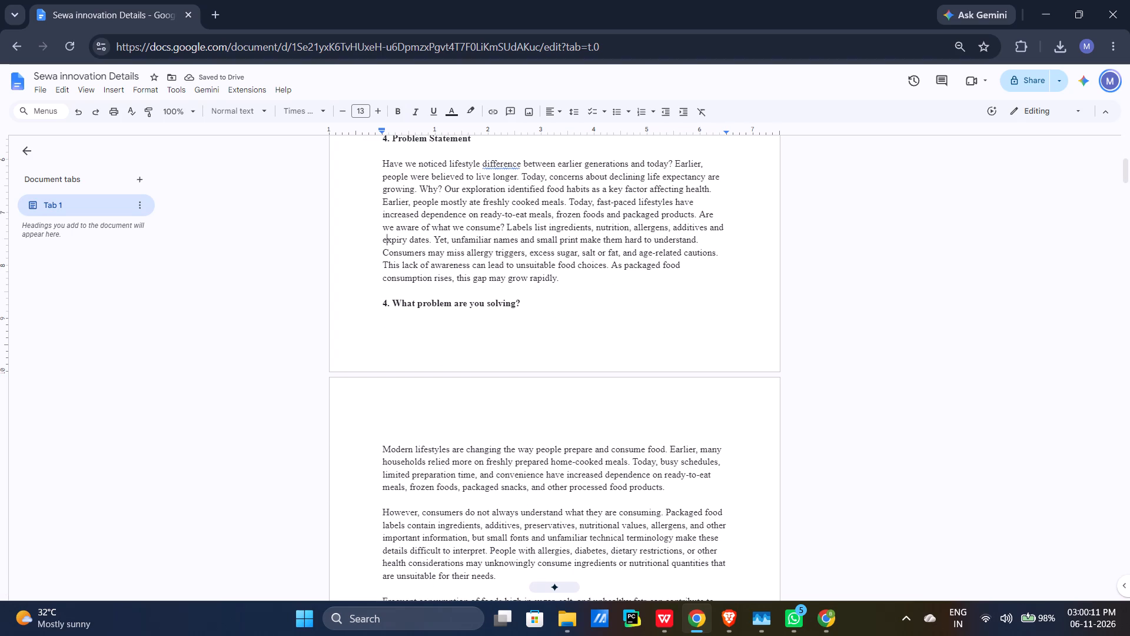
{"action": "key", "text": "Down"}
{"action": "key", "text": "Down"}
{"action": "key", "text": "Down"}
{"action": "key", "text": "Down"}
{"action": "key", "text": "Down"}
{"action": "key", "text": "BackSpace"}
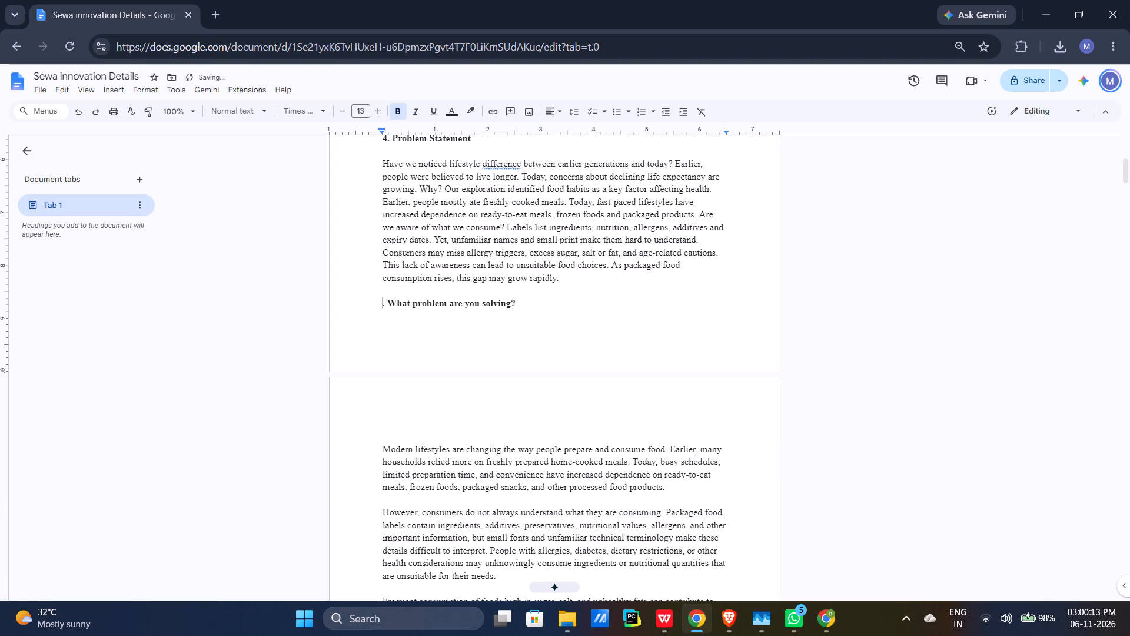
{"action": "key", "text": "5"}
Renumber the "What is your proposed solution?" heading as 6.
{"action": "key", "text": "Down"}
{"action": "key", "text": "Down"}
{"action": "key", "text": "Down"}
{"action": "key", "text": "Down"}
{"action": "key", "text": "Down"}
{"action": "key", "text": "Down"}
{"action": "key", "text": "Down"}
{"action": "key", "text": "Down"}
{"action": "key", "text": "Down"}
{"action": "key", "text": "Down"}
{"action": "key", "text": "Down"}
{"action": "key", "text": "Down"}
{"action": "key", "text": "Down"}
{"action": "key", "text": "Down"}
{"action": "key", "text": "Down"}
{"action": "key", "text": "Down"}
{"action": "key", "text": "Down"}
{"action": "key", "text": "Down"}
{"action": "key", "text": "Down"}
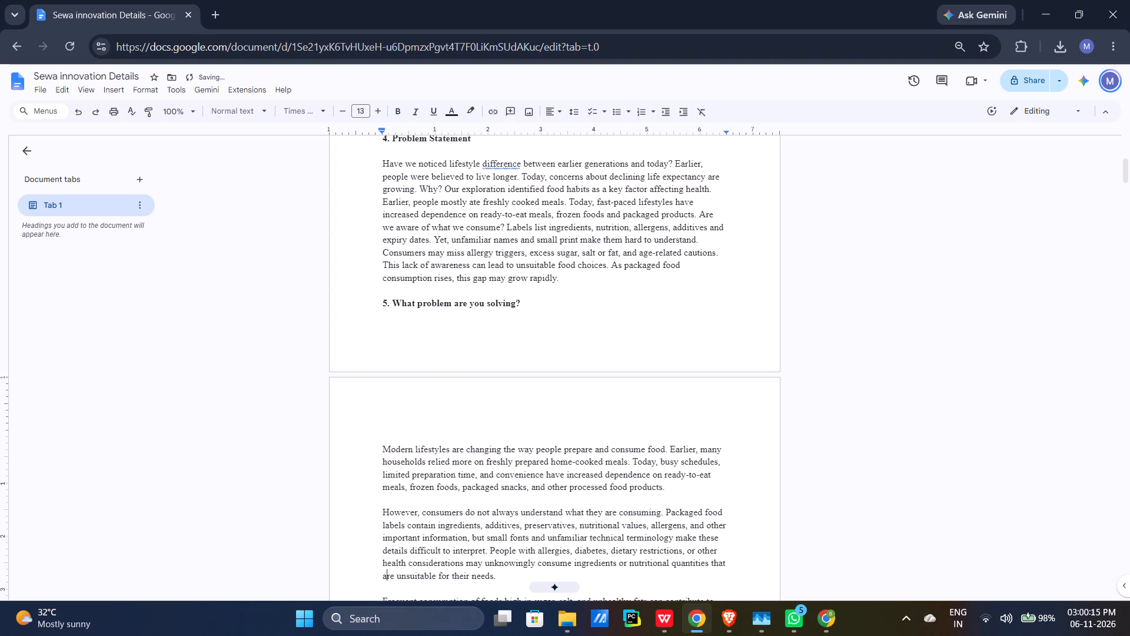
{"action": "key", "text": "Down"}
{"action": "key", "text": "Down"}
{"action": "key", "text": "Down"}
{"action": "key", "text": "Down"}
{"action": "key", "text": "Down"}
{"action": "key", "text": "Down"}
{"action": "key", "text": "Down"}
{"action": "key", "text": "Down"}
{"action": "key", "text": "Down"}
{"action": "key", "text": "Down"}
{"action": "key", "text": "Down"}
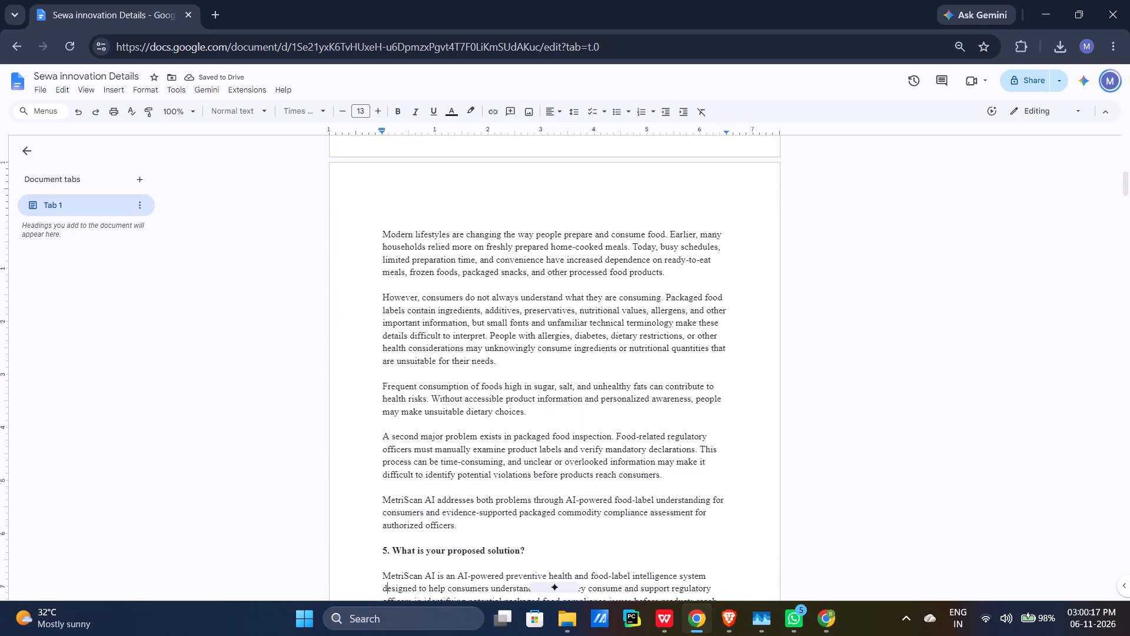
{"action": "key", "text": "Up"}
{"action": "key", "text": "Up"}
{"action": "key", "text": "Up"}
{"action": "key", "text": "BackSpace"}
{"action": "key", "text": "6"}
Renumber the "Who is affected, and where does the problem occur?" heading as 7.
{"action": "key", "text": "Down"}
{"action": "key", "text": "Down"}
{"action": "key", "text": "Down"}
{"action": "key", "text": "Down"}
{"action": "key", "text": "Down"}
{"action": "key", "text": "Down"}
{"action": "key", "text": "Down"}
{"action": "key", "text": "Down"}
{"action": "key", "text": "Down"}
{"action": "key", "text": "Down"}
{"action": "key", "text": "Down"}
{"action": "key", "text": "Down"}
{"action": "key", "text": "Down"}
{"action": "key", "text": "Down"}
{"action": "key", "text": "Down"}
{"action": "key", "text": "Down"}
{"action": "key", "text": "Down"}
{"action": "key", "text": "Down"}
{"action": "key", "text": "Down"}
{"action": "key", "text": "Down"}
{"action": "key", "text": "Down"}
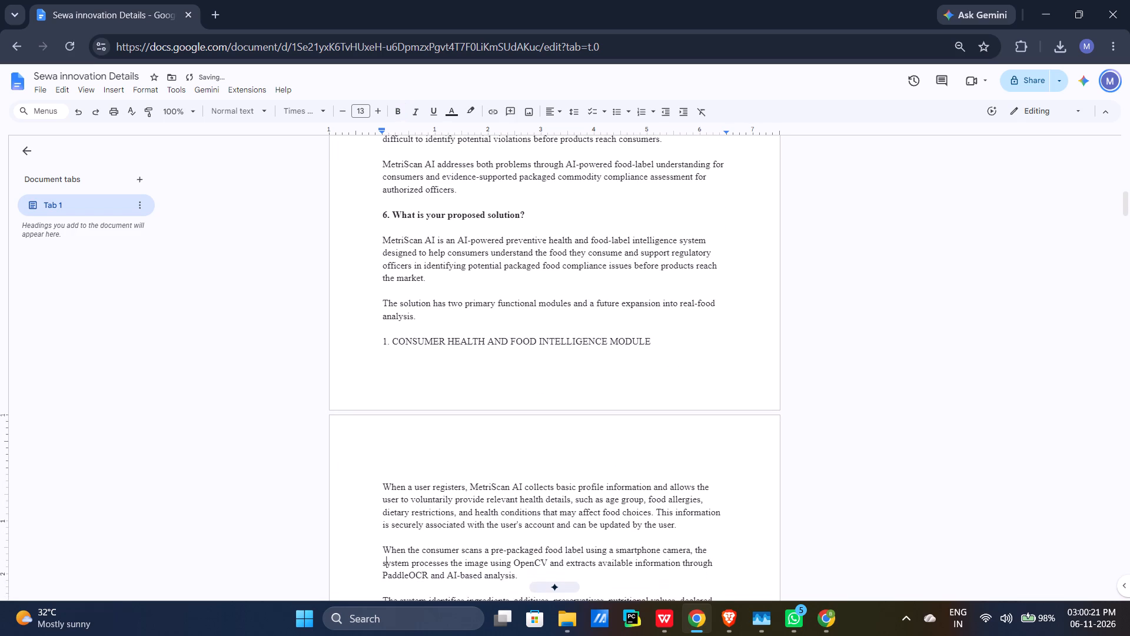
{"action": "key", "text": "Down"}
{"action": "key", "text": "Down"}
{"action": "key", "text": "Down"}
{"action": "key", "text": "Down"}
{"action": "key", "text": "Down"}
{"action": "key", "text": "Down"}
{"action": "key", "text": "Down"}
{"action": "key", "text": "Down"}
{"action": "key", "text": "Down"}
{"action": "key", "text": "Down"}
{"action": "key", "text": "Down"}
{"action": "key", "text": "Down"}
{"action": "key", "text": "Down"}
{"action": "key", "text": "Down"}
{"action": "key", "text": "Down"}
{"action": "key", "text": "Down"}
{"action": "key", "text": "Down"}
{"action": "key", "text": "Down"}
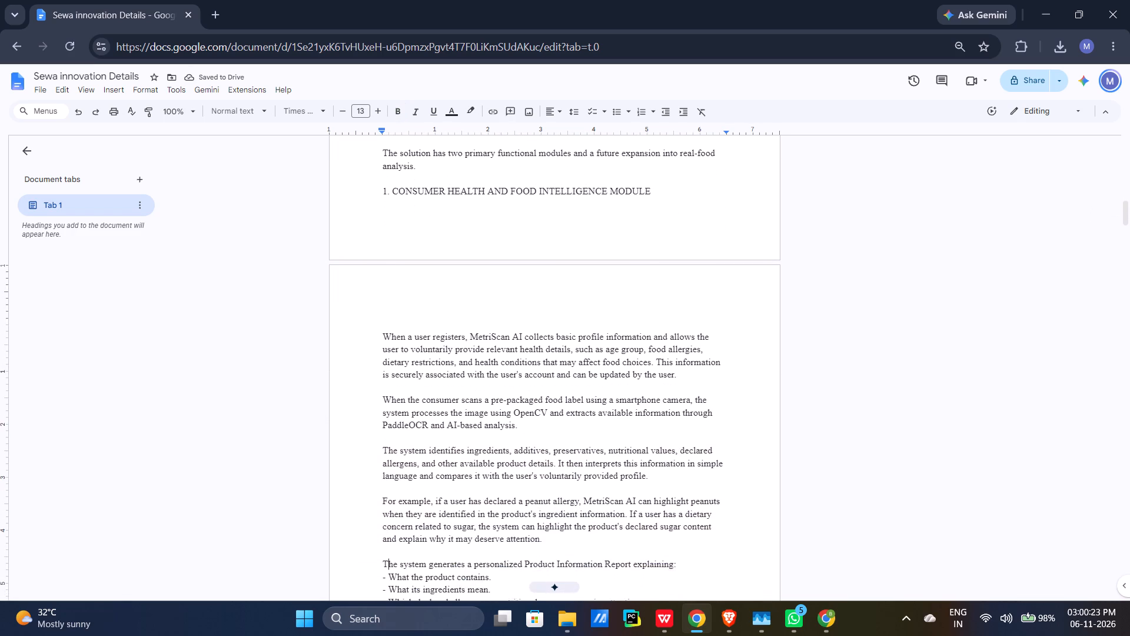
{"action": "key", "text": "Down"}
{"action": "key", "text": "Down"}
{"action": "key", "text": "Down"}
{"action": "key", "text": "Down"}
{"action": "key", "text": "Down"}
{"action": "key", "text": "Down"}
{"action": "key", "text": "Down"}
{"action": "key", "text": "Down"}
{"action": "key", "text": "Down"}
{"action": "key", "text": "Down"}
{"action": "key", "text": "Down"}
{"action": "key", "text": "Down"}
{"action": "key", "text": "Down"}
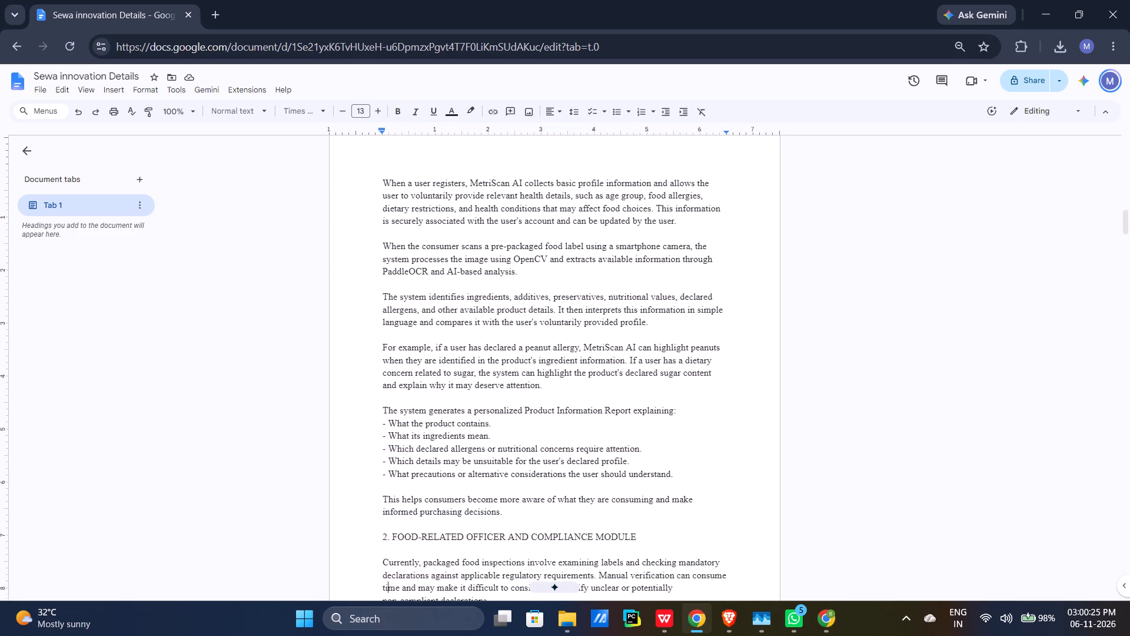
{"action": "key", "text": "Down"}
{"action": "key", "text": "Down"}
{"action": "key", "text": "Down"}
{"action": "key", "text": "Down"}
{"action": "key", "text": "Down"}
{"action": "key", "text": "Down"}
{"action": "key", "text": "Down"}
{"action": "key", "text": "Down"}
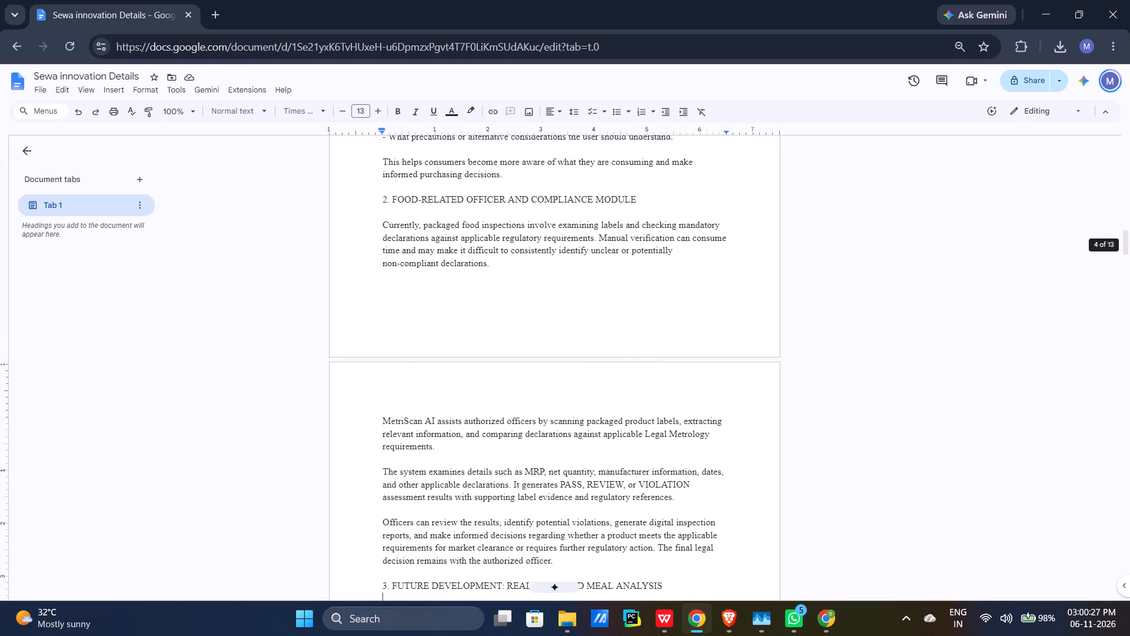
{"action": "key", "text": "Down"}
{"action": "key", "text": "Down"}
{"action": "key", "text": "Down"}
{"action": "key", "text": "Down"}
{"action": "key", "text": "Down"}
{"action": "key", "text": "Down"}
{"action": "key", "text": "Down"}
{"action": "key", "text": "Down"}
{"action": "key", "text": "Down"}
{"action": "key", "text": "Down"}
{"action": "key", "text": "Down"}
{"action": "key", "text": "Down"}
{"action": "key", "text": "Down"}
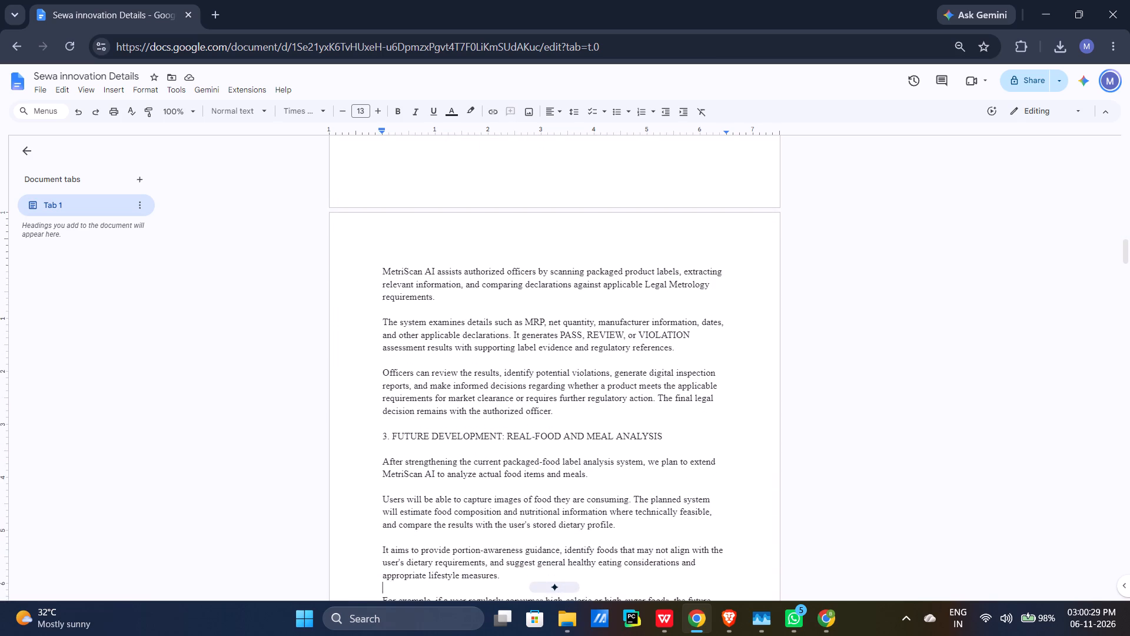
{"action": "key", "text": "Down"}
{"action": "key", "text": "Down"}
{"action": "key", "text": "Down"}
{"action": "key", "text": "Down"}
{"action": "key", "text": "Down"}
{"action": "key", "text": "Down"}
{"action": "key", "text": "Down"}
{"action": "key", "text": "Down"}
{"action": "key", "text": "Down"}
{"action": "key", "text": "Down"}
{"action": "key", "text": "Down"}
{"action": "key", "text": "Down"}
{"action": "key", "text": "Down"}
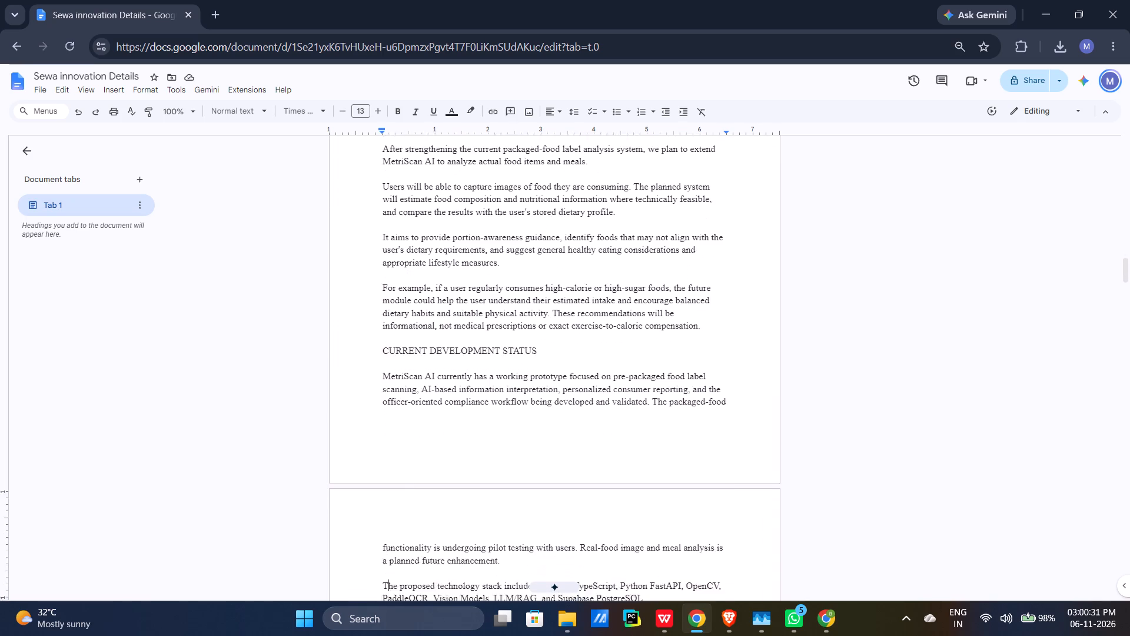
{"action": "key", "text": "Down"}
{"action": "key", "text": "Down"}
{"action": "key", "text": "Down"}
{"action": "key", "text": "Down"}
{"action": "key", "text": "Down"}
{"action": "key", "text": "Down"}
{"action": "key", "text": "Up"}
{"action": "key", "text": "Up"}
{"action": "key", "text": "Up"}
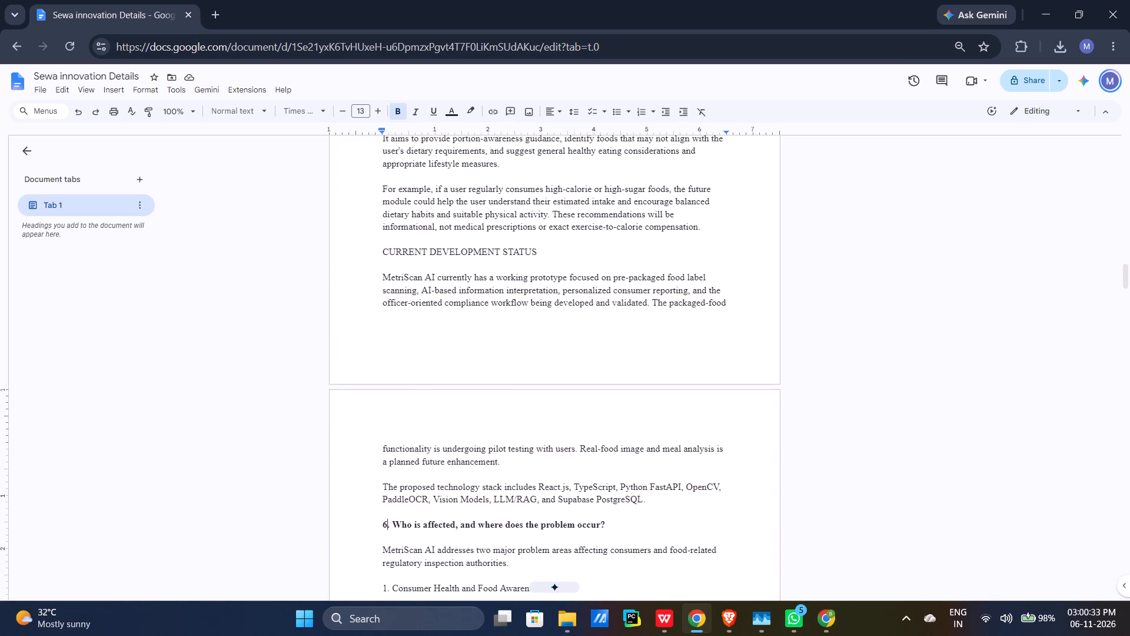
{"action": "key", "text": "BackSpace"}
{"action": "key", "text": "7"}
Renumber the section heading that follows the "Who is affected, and where does the problem occur?" section.
{"action": "key", "text": "Down"}
{"action": "key", "text": "Down"}
{"action": "key", "text": "Down"}
{"action": "key", "text": "Down"}
{"action": "key", "text": "Down"}
{"action": "key", "text": "Down"}
{"action": "key", "text": "Down"}
{"action": "key", "text": "Down"}
{"action": "key", "text": "Down"}
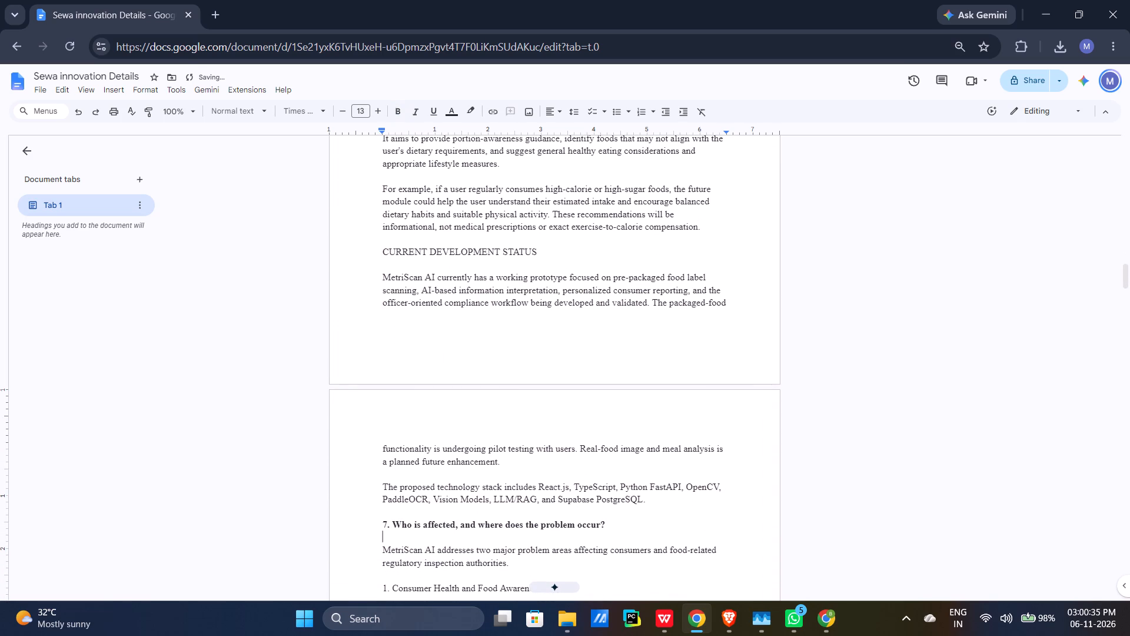
{"action": "key", "text": "Down"}
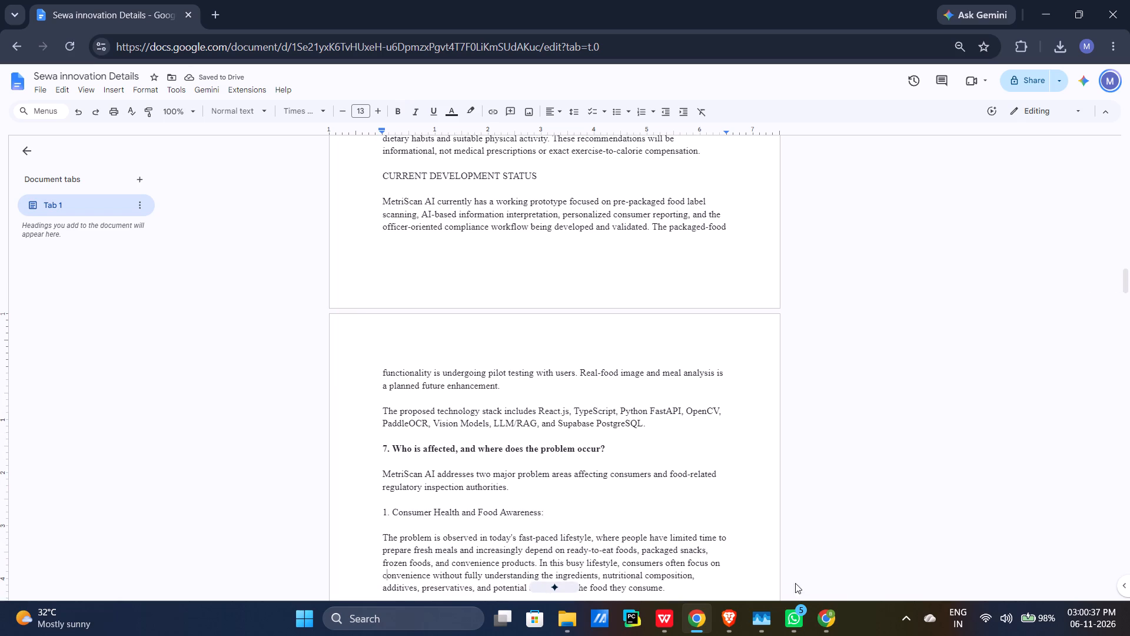
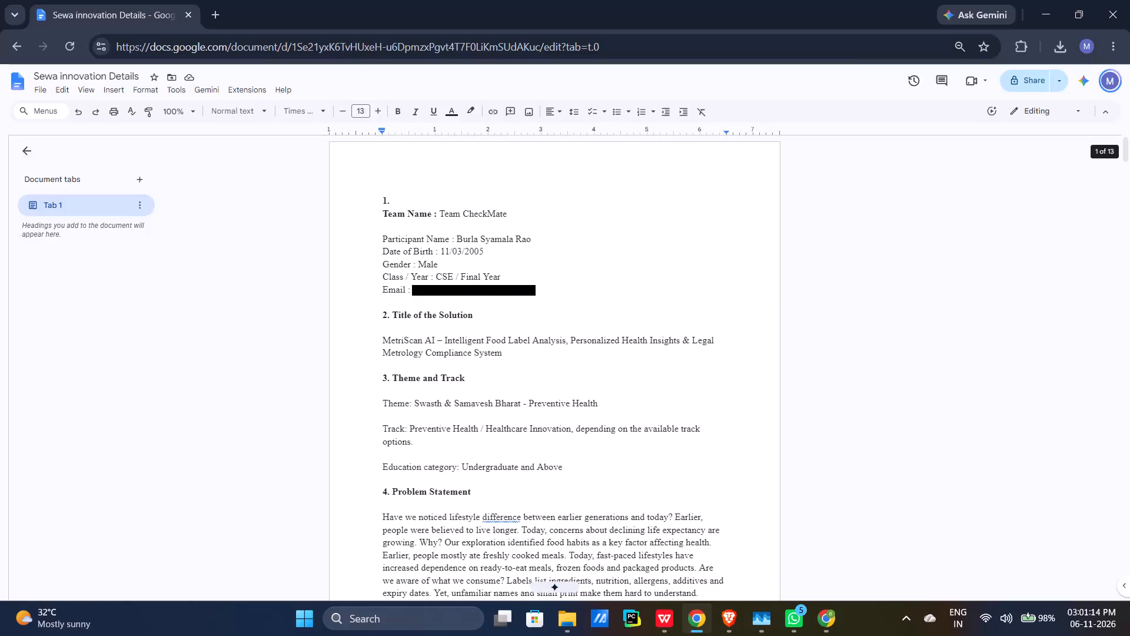
Review the section numbering and layout from the team details through the What problem are you solving? section.
{"action": "scroll", "coordinate": [553, 371], "scroll_direction": "down", "scroll_amount": 1}
{"action": "scroll", "coordinate": [440, 271], "scroll_direction": "down", "scroll_amount": 1}
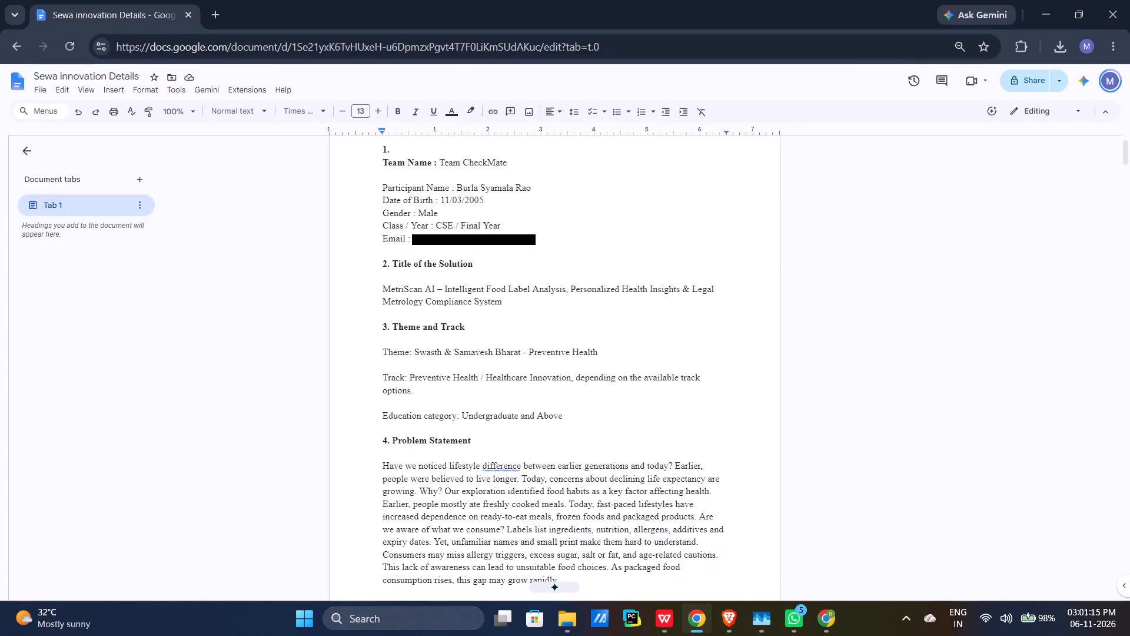
{"action": "scroll", "coordinate": [433, 288], "scroll_direction": "down", "scroll_amount": 2}
{"action": "scroll", "coordinate": [384, 302], "scroll_direction": "down", "scroll_amount": 1}
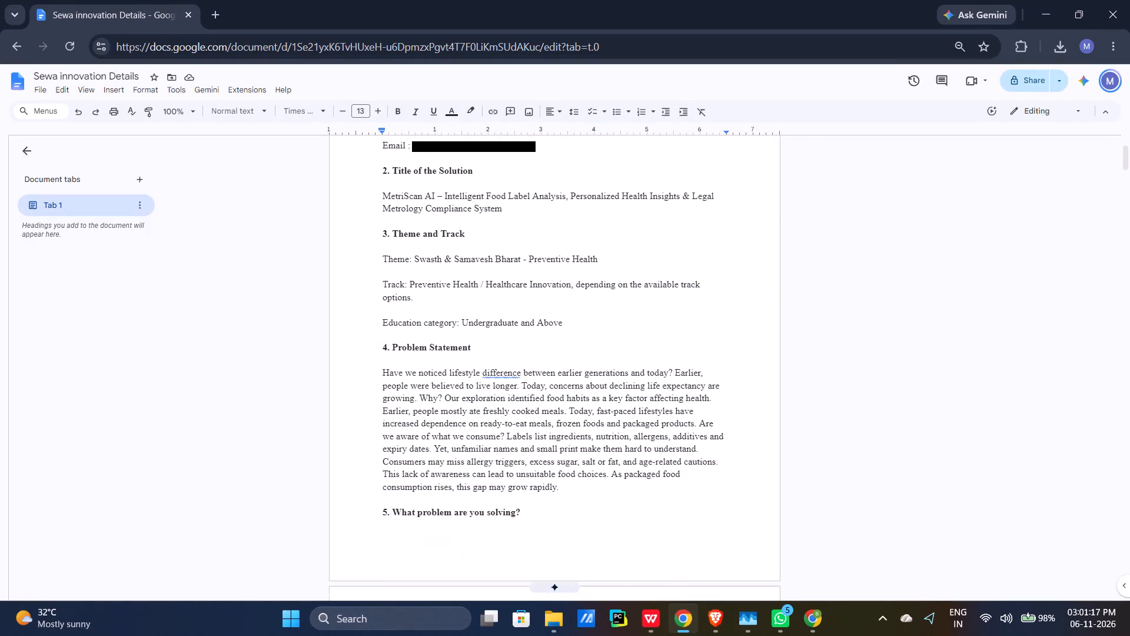
{"action": "scroll", "coordinate": [384, 302], "scroll_direction": "down", "scroll_amount": 2}
{"action": "scroll", "coordinate": [452, 348], "scroll_direction": "down", "scroll_amount": 1}
{"action": "scroll", "coordinate": [493, 336], "scroll_direction": "up", "scroll_amount": 1}
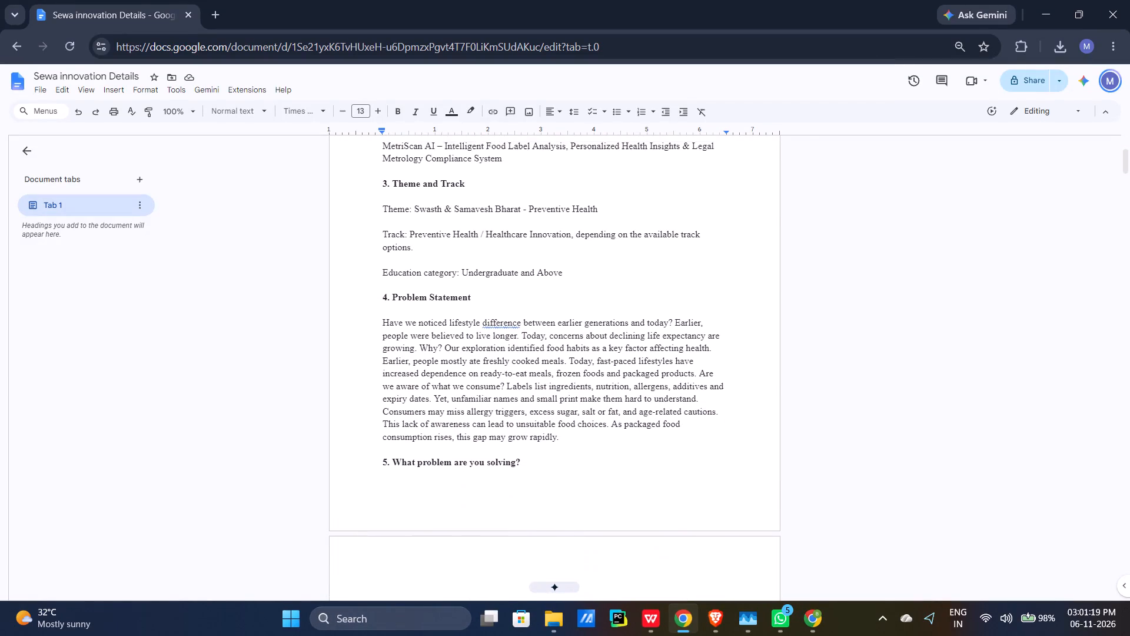
{"action": "scroll", "coordinate": [493, 336], "scroll_direction": "up", "scroll_amount": 1}
{"action": "scroll", "coordinate": [500, 264], "scroll_direction": "down", "scroll_amount": 2}
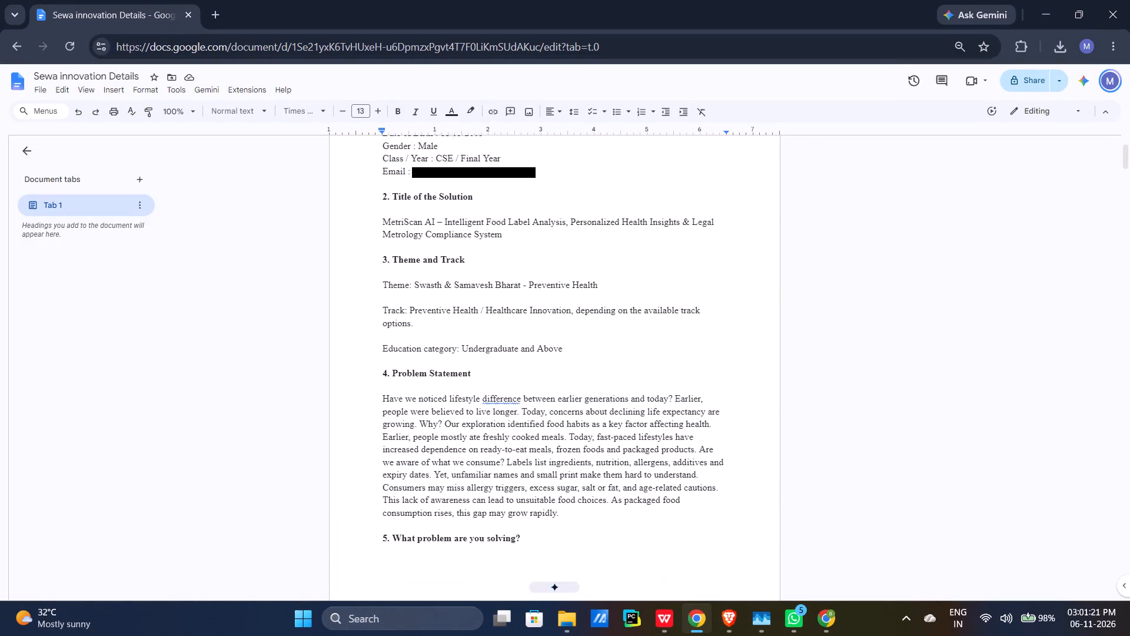
{"action": "scroll", "coordinate": [500, 264], "scroll_direction": "down", "scroll_amount": 3}
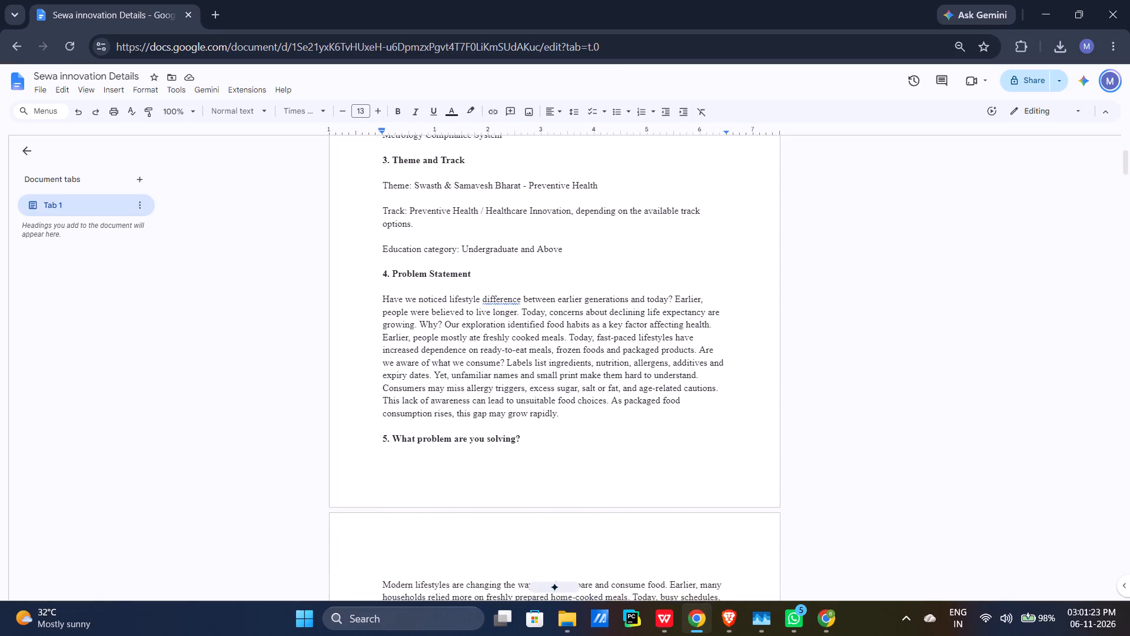
{"action": "scroll", "coordinate": [493, 356], "scroll_direction": "down", "scroll_amount": 1}
{"action": "scroll", "coordinate": [477, 466], "scroll_direction": "down", "scroll_amount": 2}
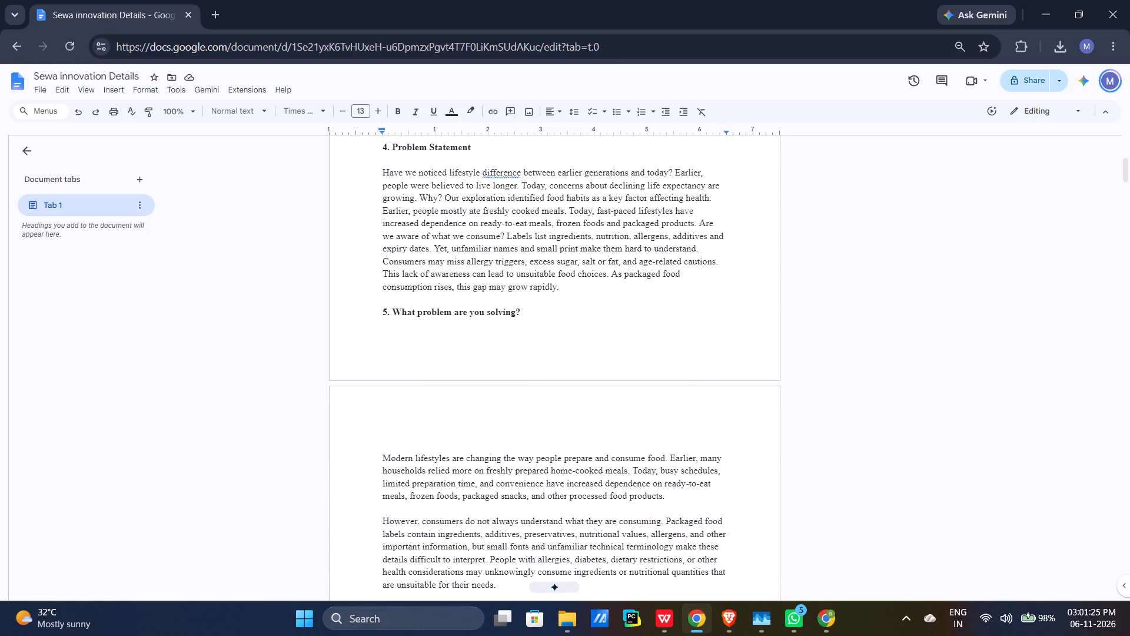
Insert a line break before the What problem are you solving? heading so it starts on the next page with its text.
{"action": "left_click", "coordinate": [383, 313]}
{"action": "key", "text": "shift+Return"}
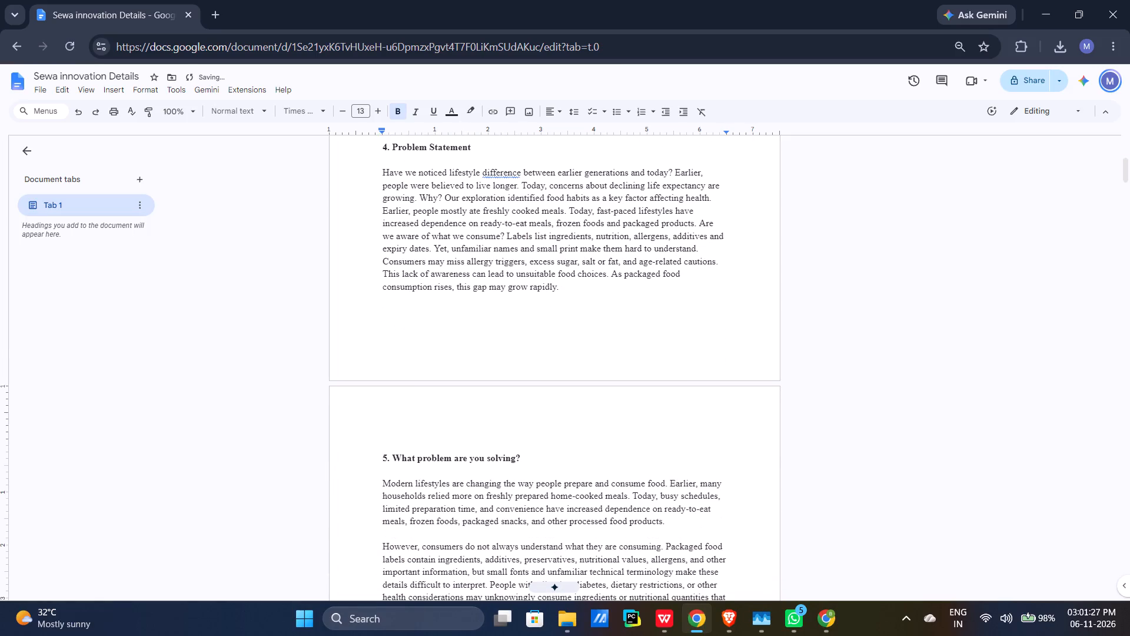
Renumber the What is innovative or different about your solution? heading as 8.
{"action": "scroll", "coordinate": [383, 322], "scroll_direction": "down", "scroll_amount": 3}
{"action": "scroll", "coordinate": [438, 430], "scroll_direction": "down", "scroll_amount": 2}
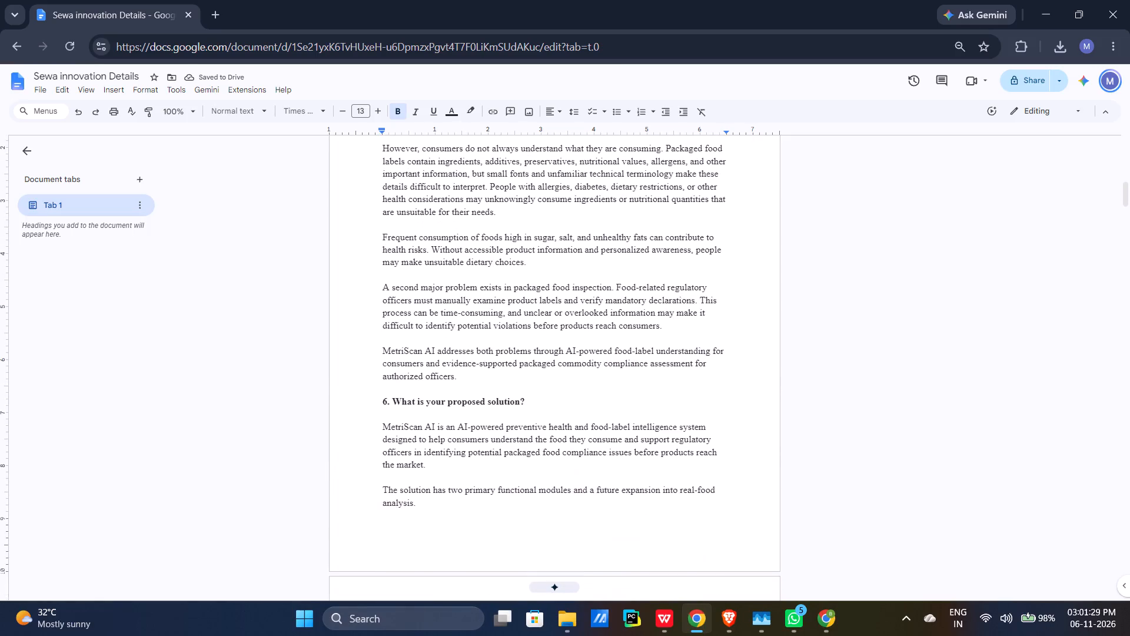
{"action": "scroll", "coordinate": [508, 456], "scroll_direction": "down", "scroll_amount": 7}
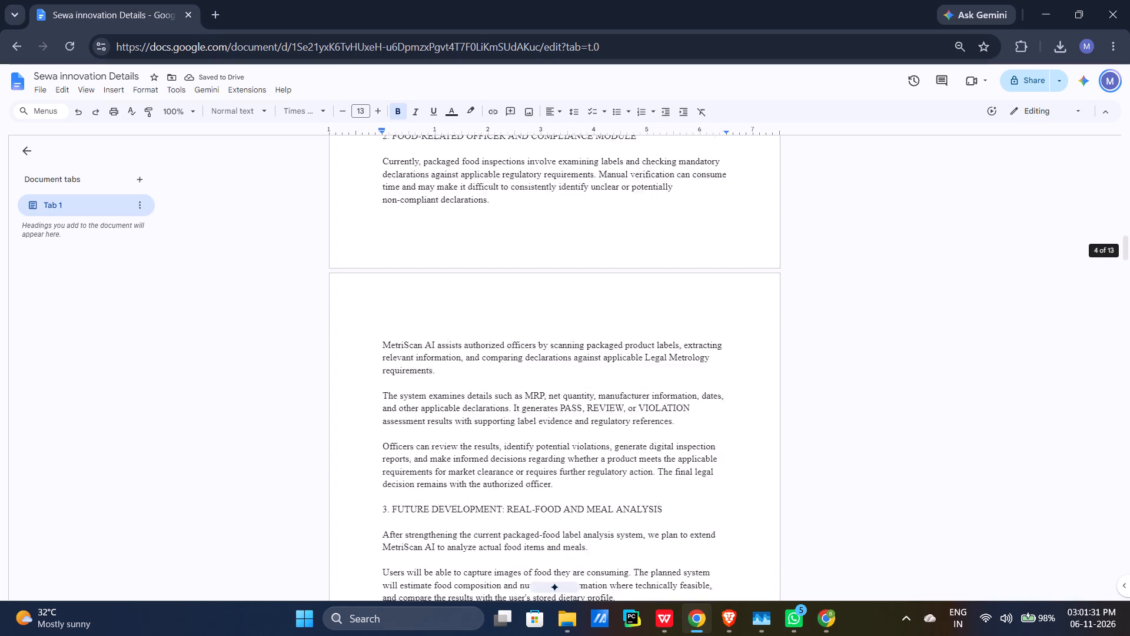
{"action": "scroll", "coordinate": [508, 456], "scroll_direction": "down", "scroll_amount": 8}
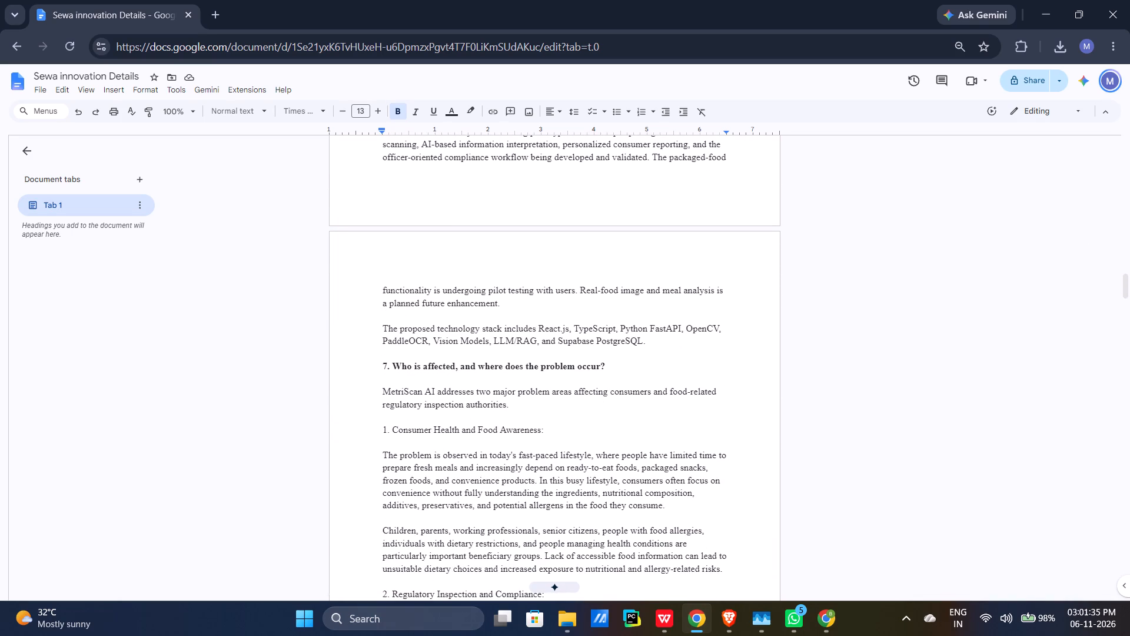
{"action": "scroll", "coordinate": [381, 378], "scroll_direction": "up", "scroll_amount": 4}
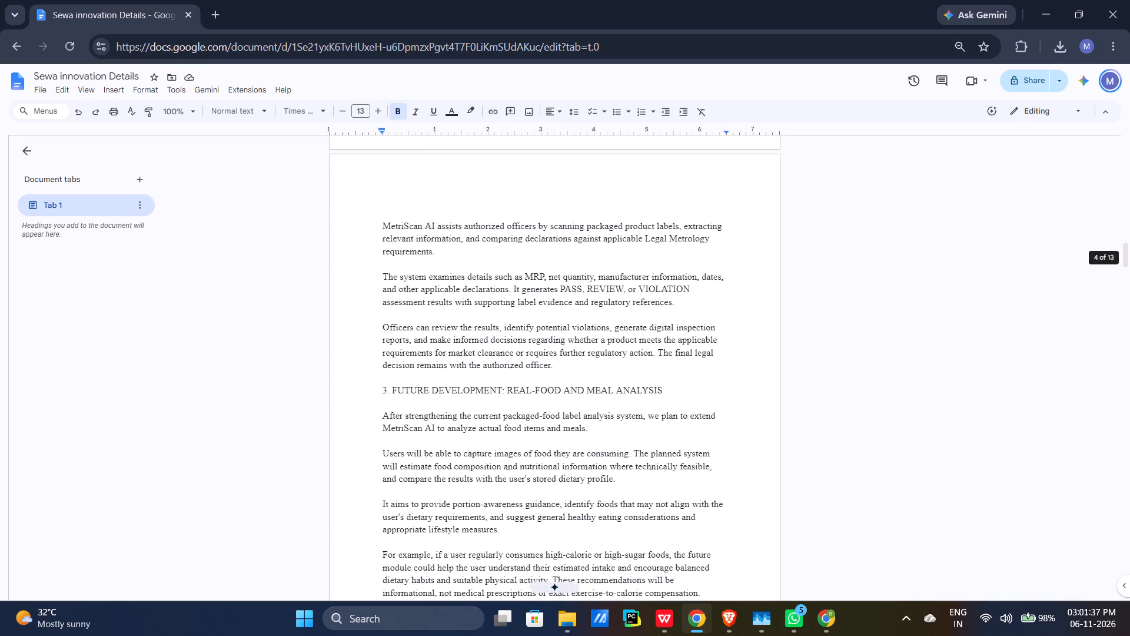
{"action": "scroll", "coordinate": [381, 378], "scroll_direction": "up", "scroll_amount": 6}
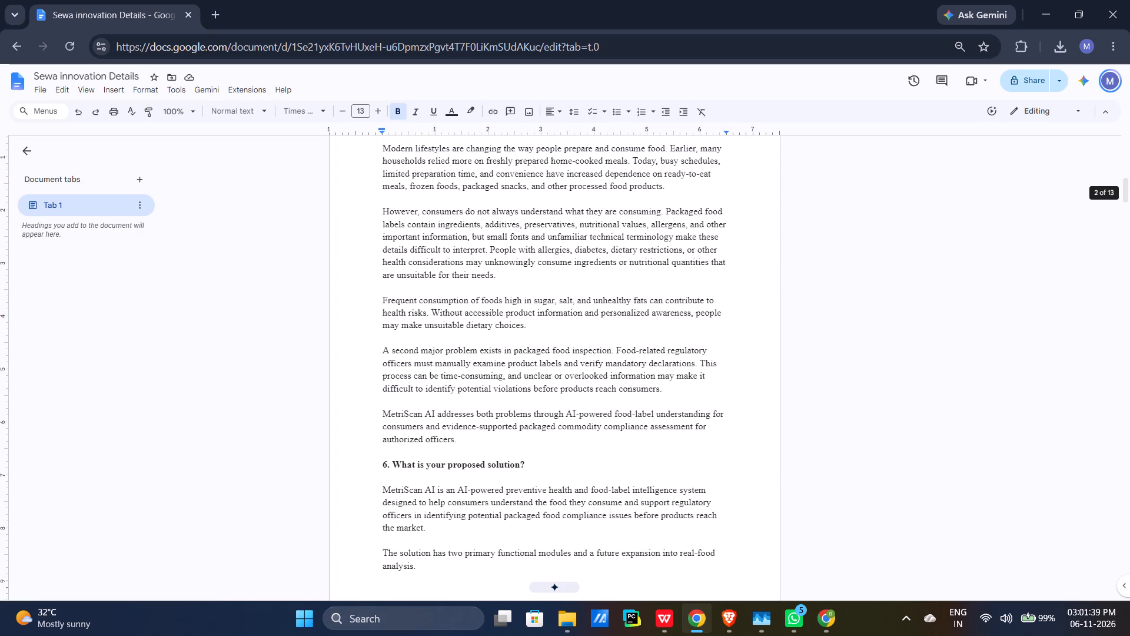
{"action": "scroll", "coordinate": [381, 378], "scroll_direction": "up", "scroll_amount": 2}
{"action": "scroll", "coordinate": [381, 378], "scroll_direction": "down", "scroll_amount": 5}
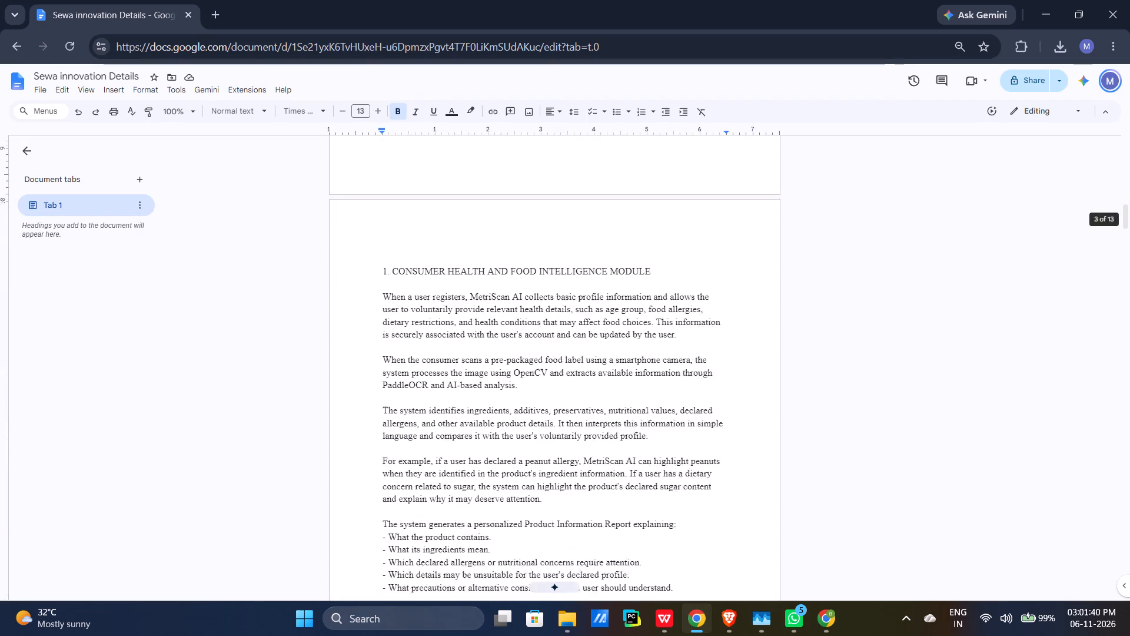
{"action": "scroll", "coordinate": [381, 378], "scroll_direction": "down", "scroll_amount": 6}
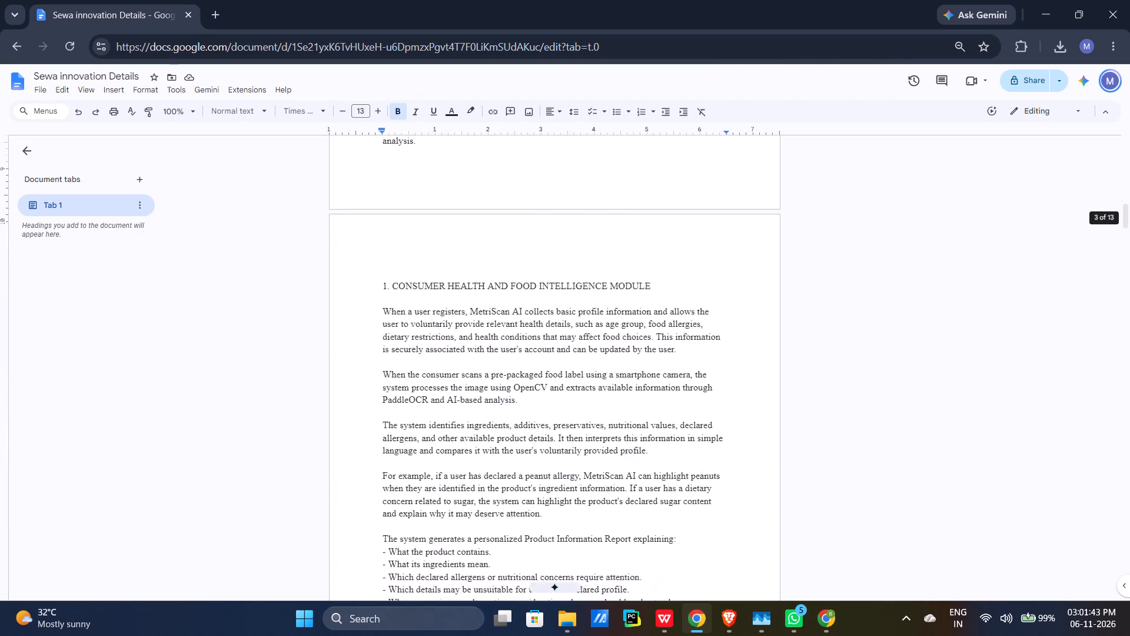
{"action": "scroll", "coordinate": [381, 378], "scroll_direction": "down", "scroll_amount": 6}
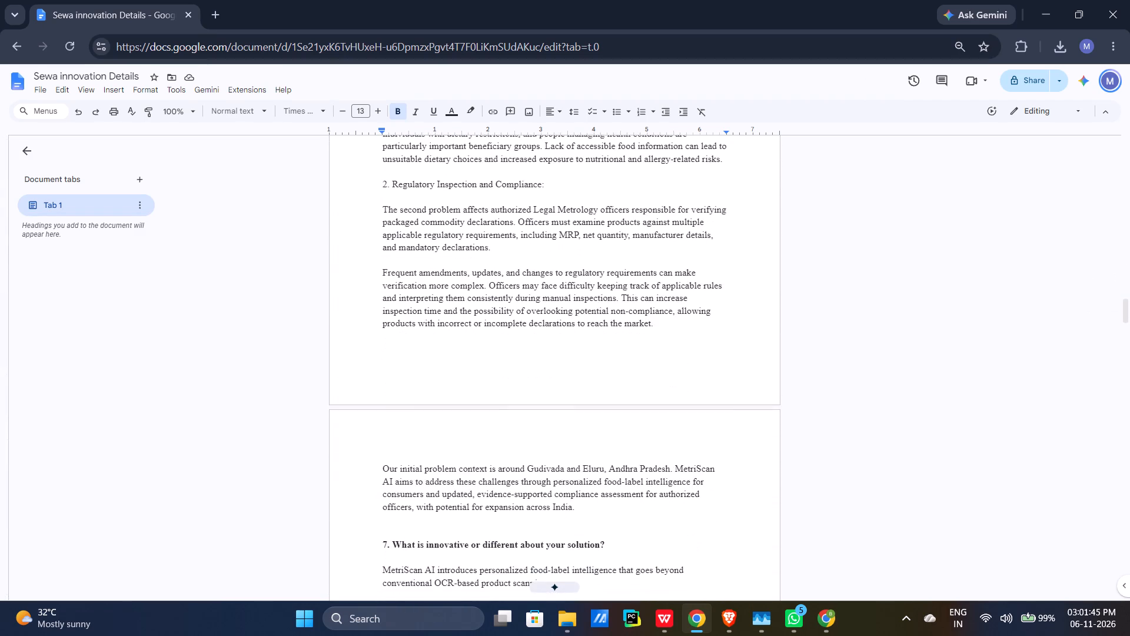
{"action": "scroll", "coordinate": [381, 378], "scroll_direction": "down", "scroll_amount": 2}
{"action": "left_click", "coordinate": [386, 408]}
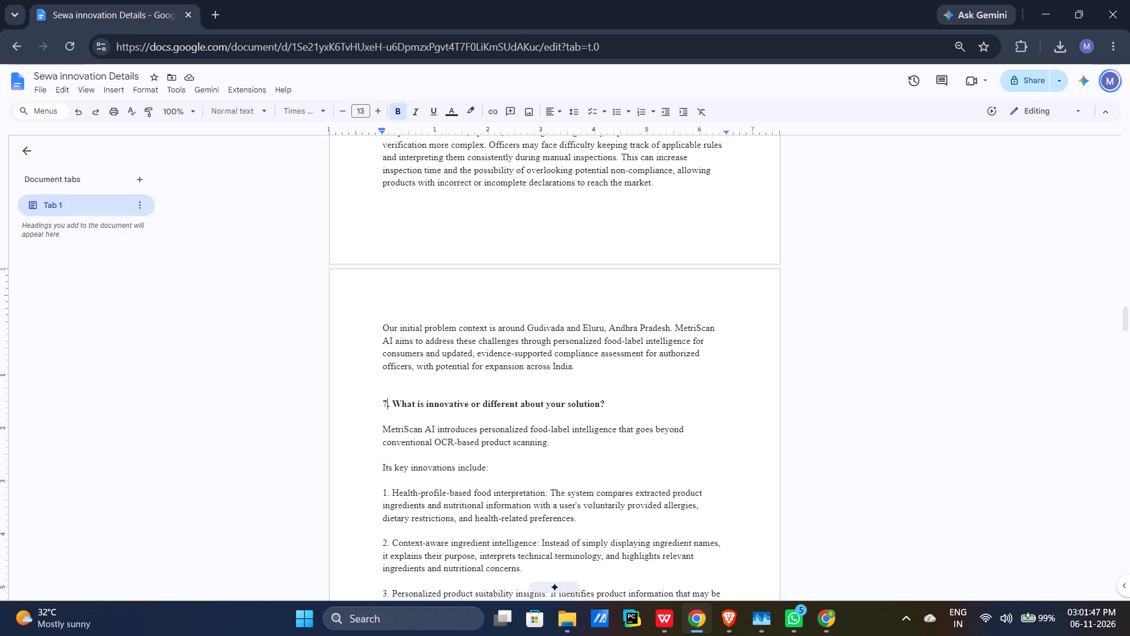
{"action": "key", "text": "BackSpace"}
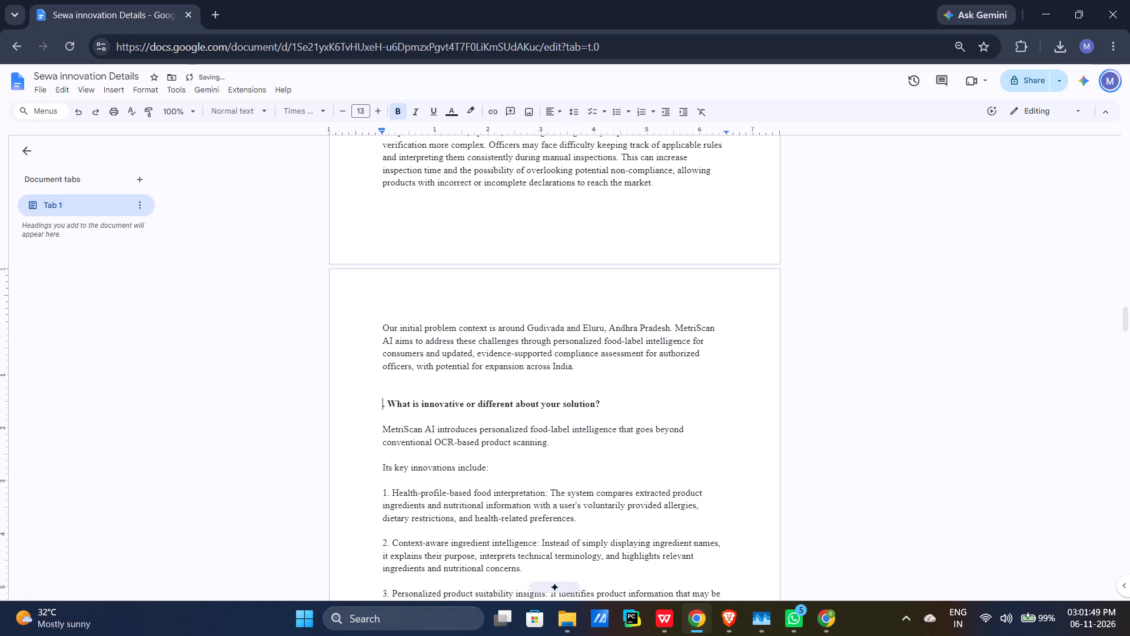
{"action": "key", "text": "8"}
Renumber the How does your solution work? heading as 9.
{"action": "scroll", "coordinate": [467, 461], "scroll_direction": "down", "scroll_amount": 1}
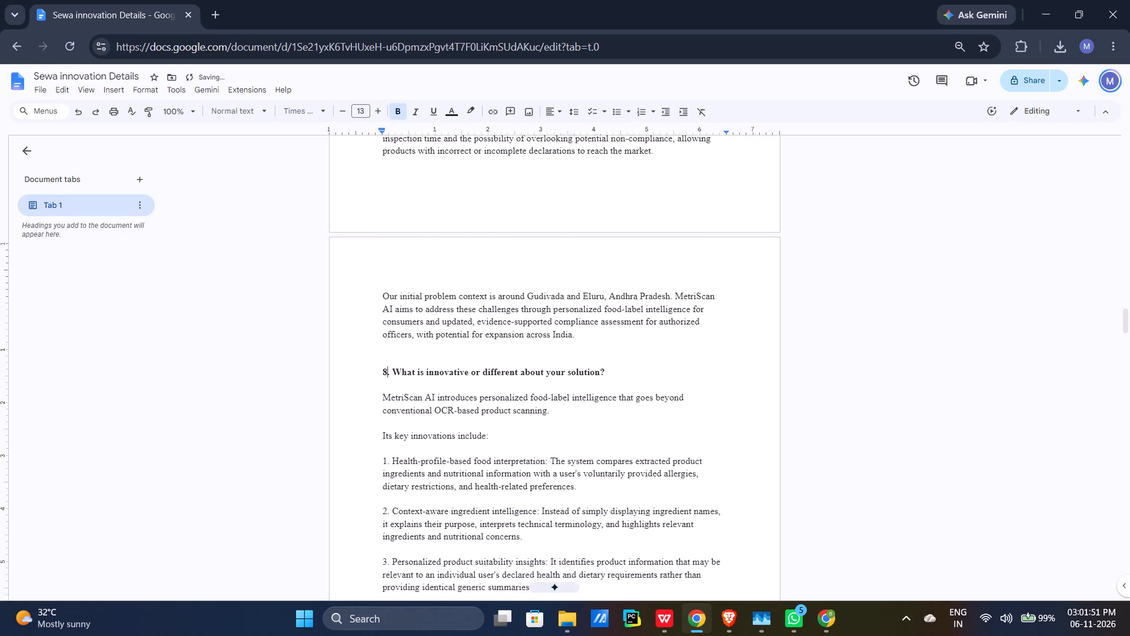
{"action": "scroll", "coordinate": [467, 461], "scroll_direction": "down", "scroll_amount": 4}
{"action": "scroll", "coordinate": [416, 235], "scroll_direction": "up", "scroll_amount": 3}
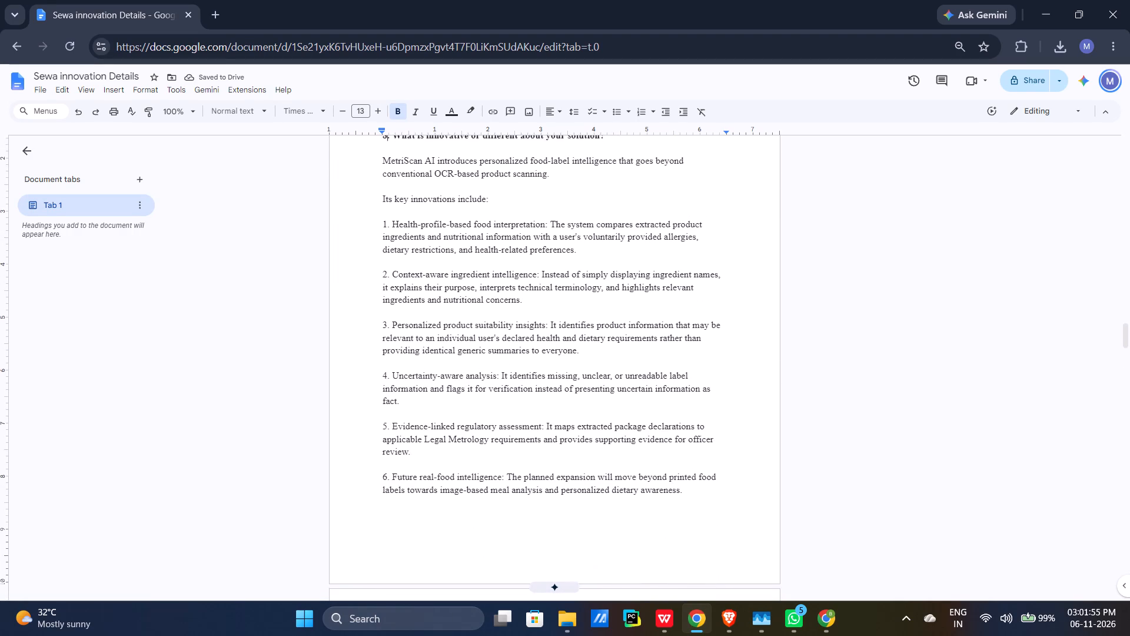
{"action": "scroll", "coordinate": [416, 235], "scroll_direction": "up", "scroll_amount": 1}
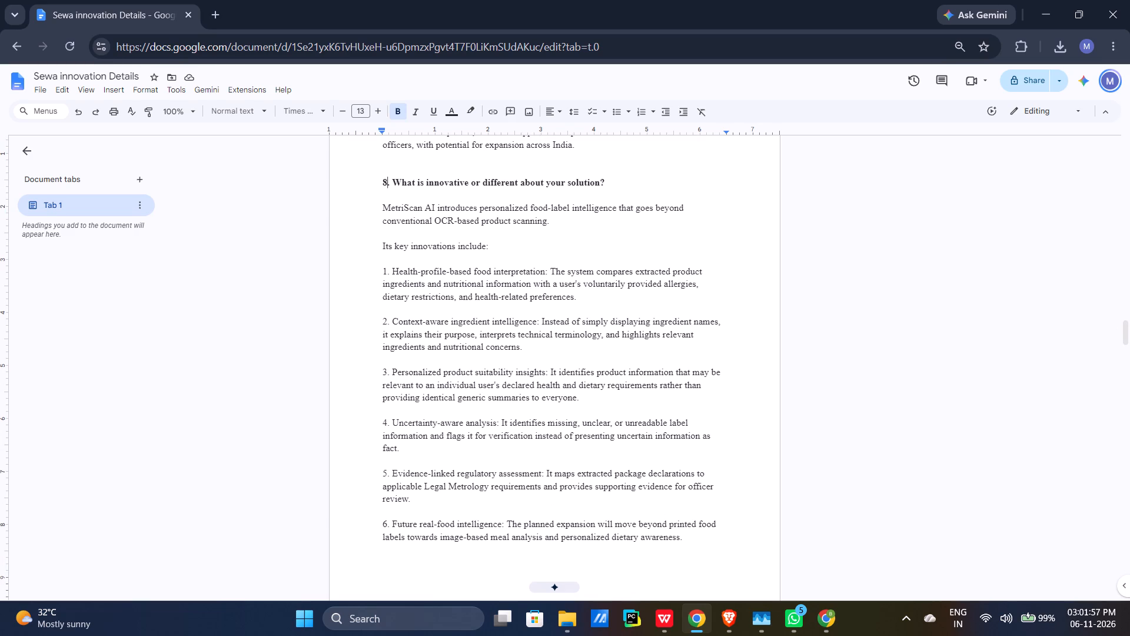
{"action": "scroll", "coordinate": [408, 323], "scroll_direction": "down", "scroll_amount": 1}
{"action": "scroll", "coordinate": [408, 323], "scroll_direction": "up", "scroll_amount": 1}
{"action": "scroll", "coordinate": [449, 344], "scroll_direction": "down", "scroll_amount": 1}
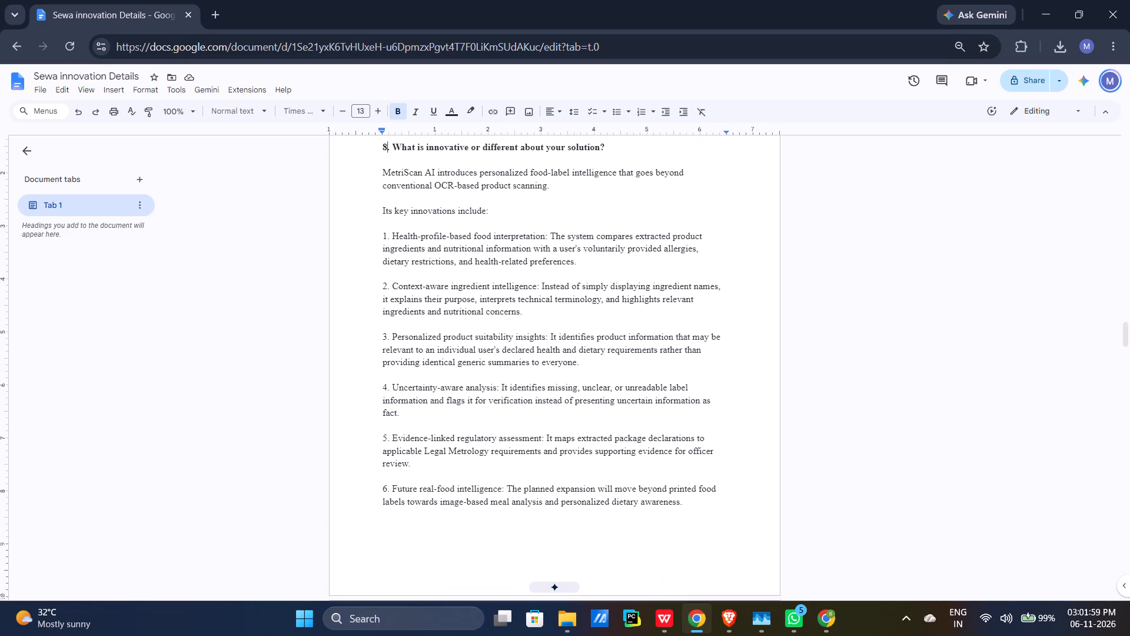
{"action": "scroll", "coordinate": [449, 344], "scroll_direction": "down", "scroll_amount": 3}
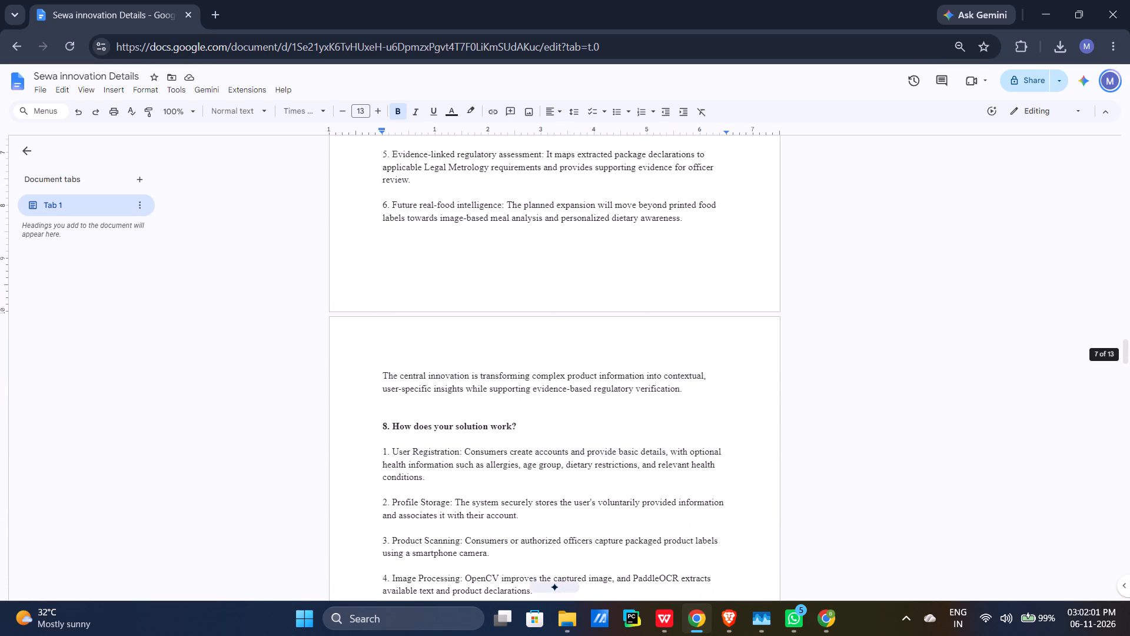
{"action": "scroll", "coordinate": [449, 344], "scroll_direction": "down", "scroll_amount": 1}
{"action": "left_click", "coordinate": [387, 383]}
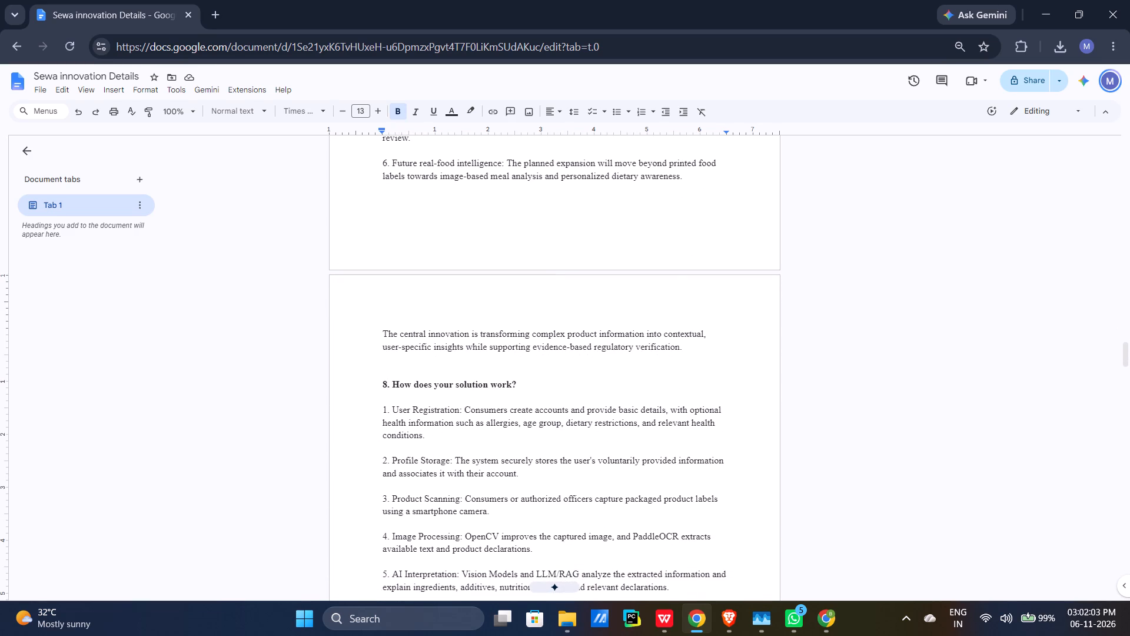
{"action": "key", "text": "BackSpace"}
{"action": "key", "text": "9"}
Renumber the What stage is your solution at? heading as 10.
{"action": "key", "text": "Down"}
{"action": "key", "text": "Down"}
{"action": "key", "text": "Down"}
{"action": "key", "text": "Down"}
{"action": "key", "text": "Down"}
{"action": "key", "text": "Down"}
{"action": "key", "text": "Down"}
{"action": "key", "text": "Down"}
{"action": "key", "text": "Down"}
{"action": "key", "text": "Down"}
{"action": "key", "text": "Down"}
{"action": "key", "text": "Down"}
{"action": "key", "text": "Down"}
{"action": "key", "text": "Down"}
{"action": "key", "text": "Down"}
{"action": "key", "text": "Down"}
{"action": "key", "text": "Down"}
{"action": "key", "text": "Down"}
{"action": "key", "text": "Down"}
{"action": "key", "text": "Down"}
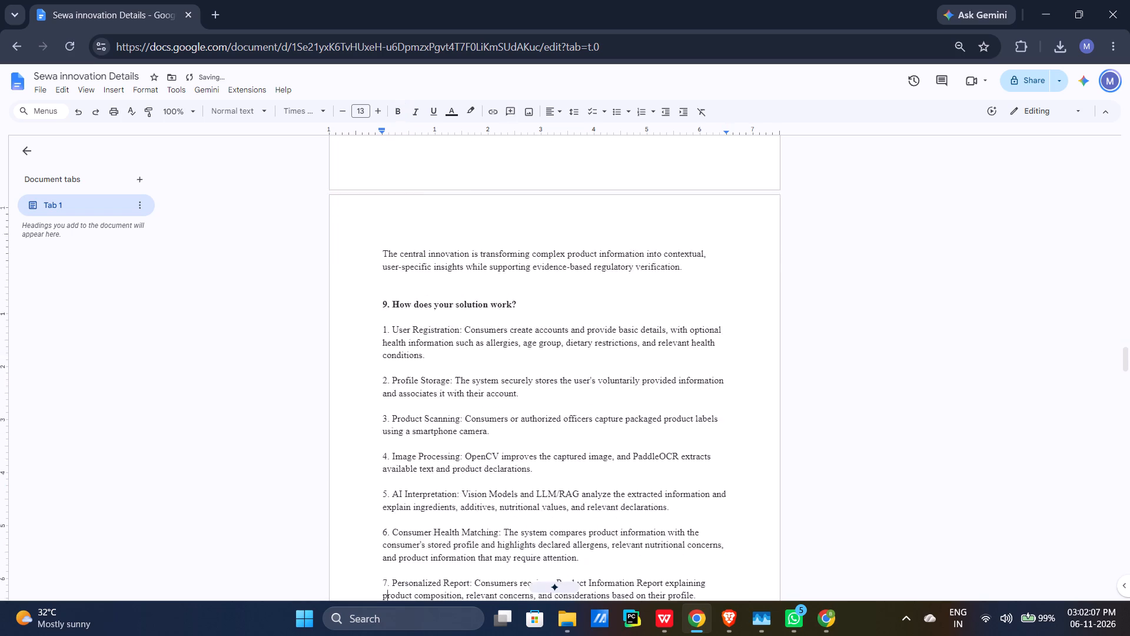
{"action": "key", "text": "Down"}
{"action": "key", "text": "Down"}
{"action": "key", "text": "Down"}
{"action": "key", "text": "Down"}
{"action": "key", "text": "Down"}
{"action": "key", "text": "Down"}
{"action": "key", "text": "Down"}
{"action": "key", "text": "Down"}
{"action": "key", "text": "Down"}
{"action": "key", "text": "Down"}
{"action": "key", "text": "Down"}
{"action": "key", "text": "Down"}
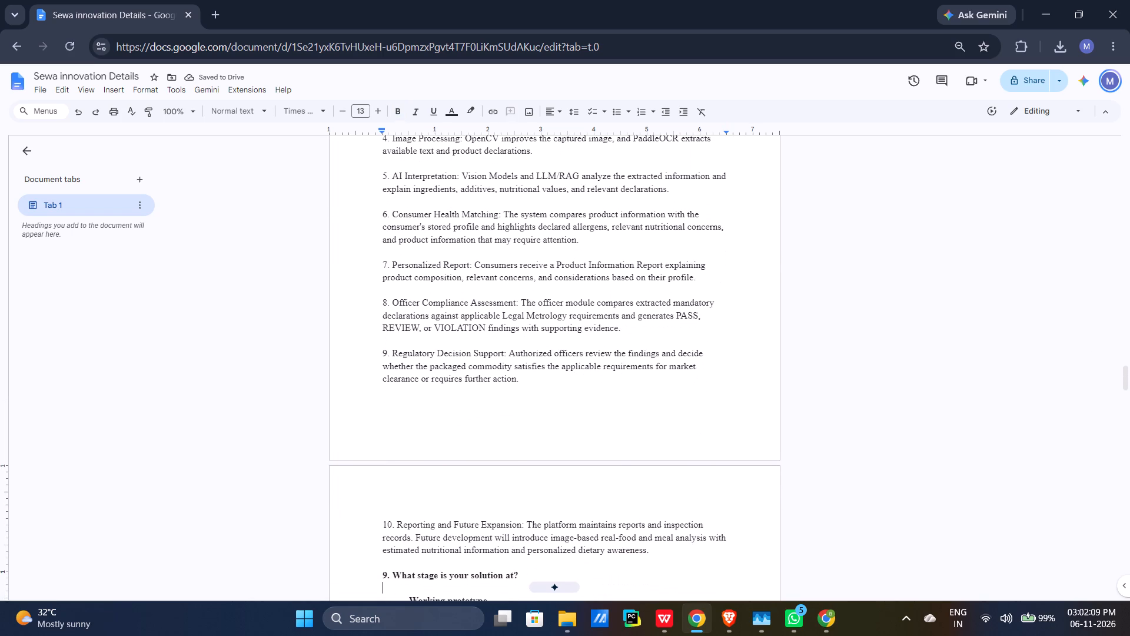
{"action": "key", "text": "Up"}
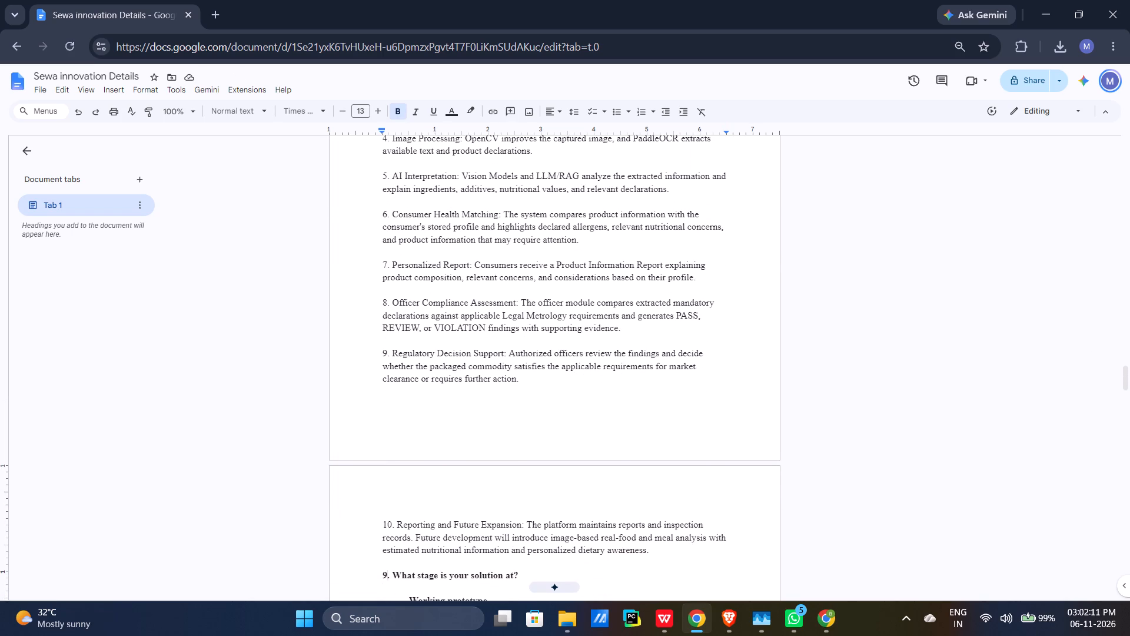
{"action": "scroll", "coordinate": [615, 168], "scroll_direction": "up", "scroll_amount": 3}
{"action": "scroll", "coordinate": [590, 241], "scroll_direction": "down", "scroll_amount": 2}
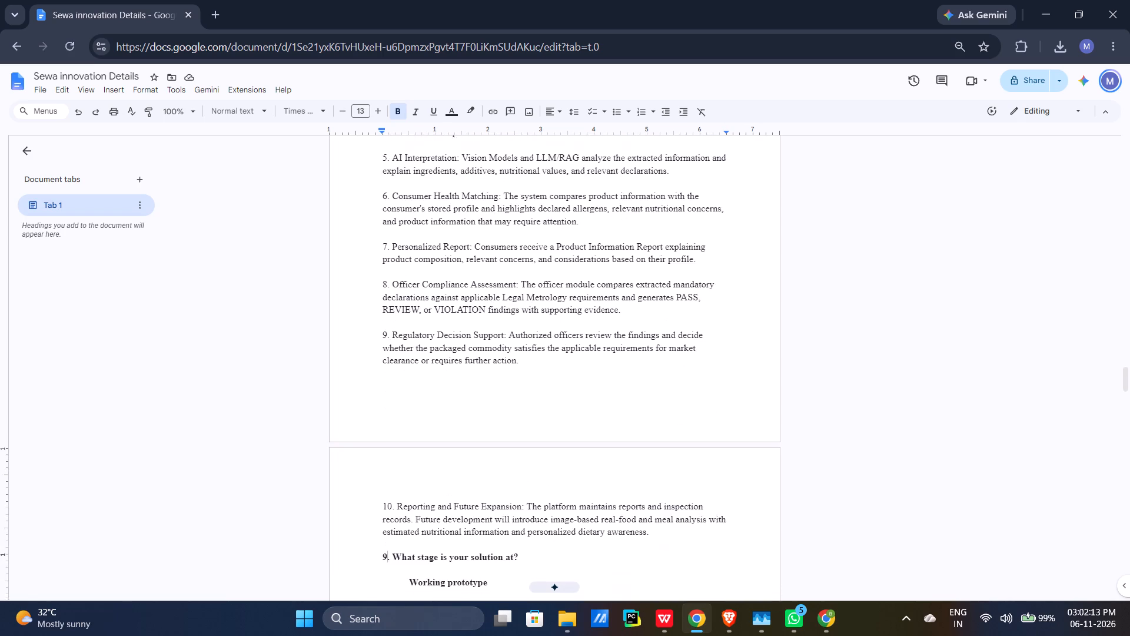
{"action": "scroll", "coordinate": [590, 241], "scroll_direction": "down", "scroll_amount": 2}
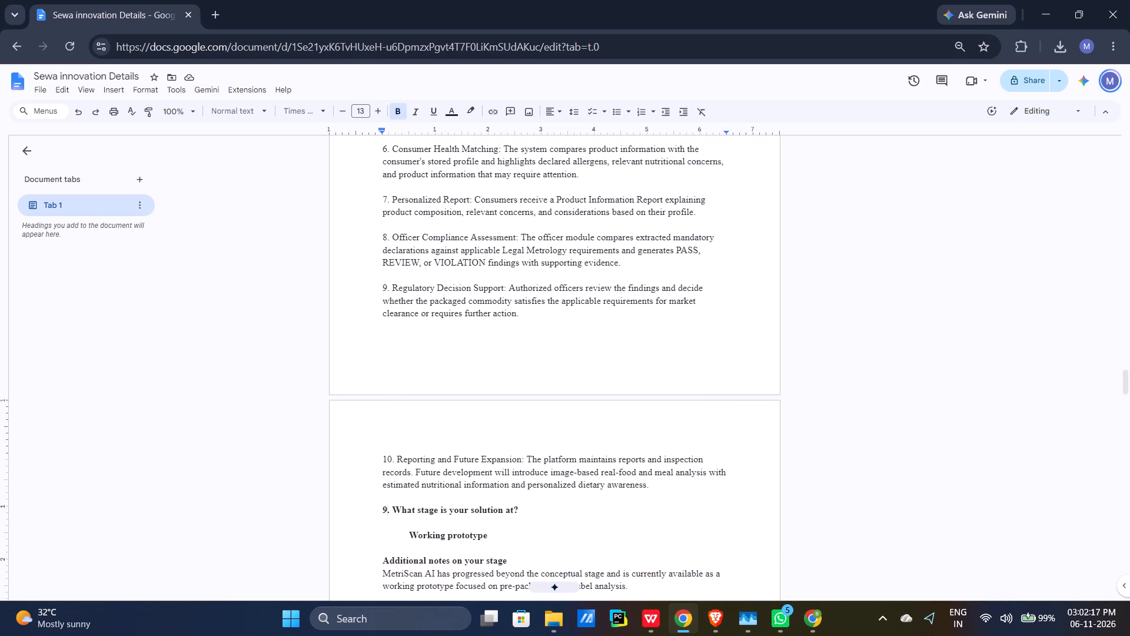
{"action": "key", "text": "BackSpace"}
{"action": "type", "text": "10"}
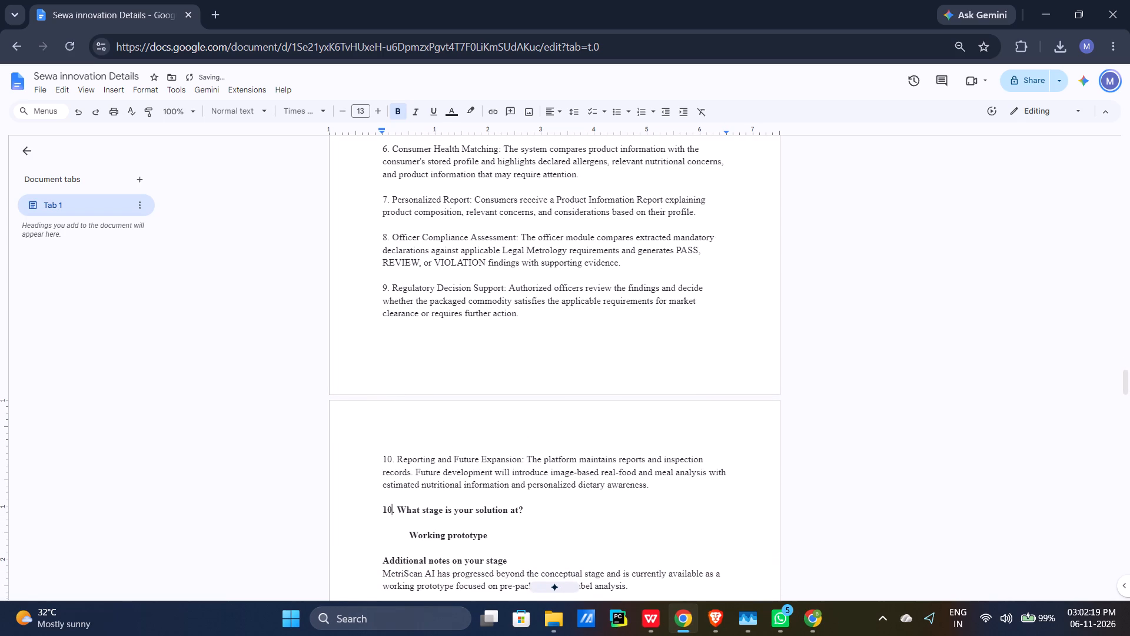
Renumber the Who will benefit and what impact will it create? heading as 11.
{"action": "scroll", "coordinate": [627, 344], "scroll_direction": "down", "scroll_amount": 5}
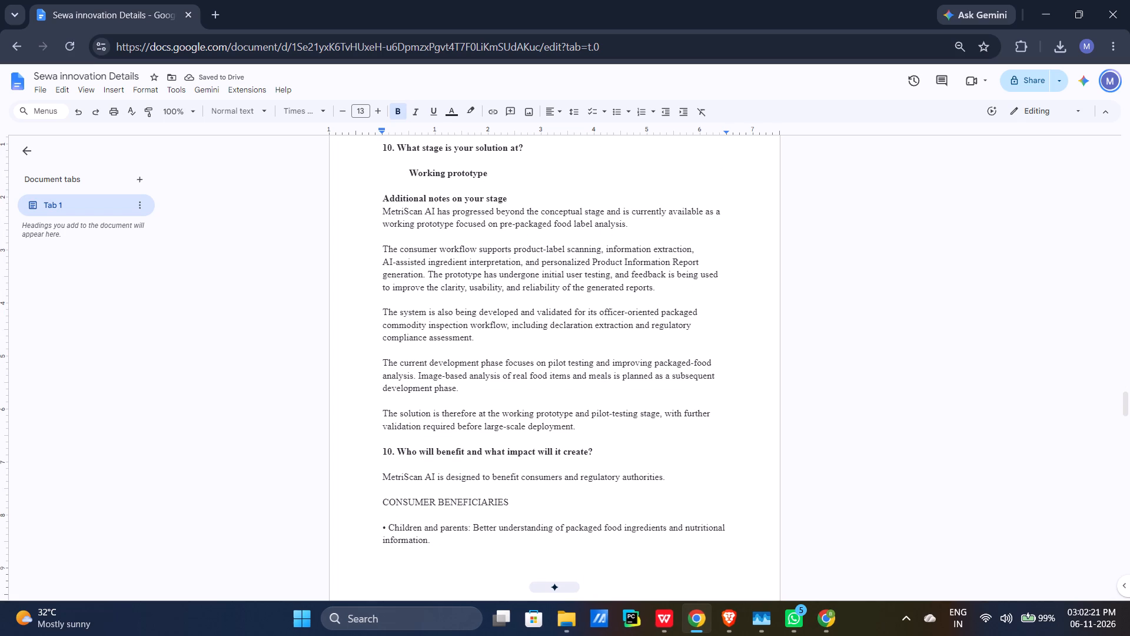
{"action": "left_click", "coordinate": [393, 452]}
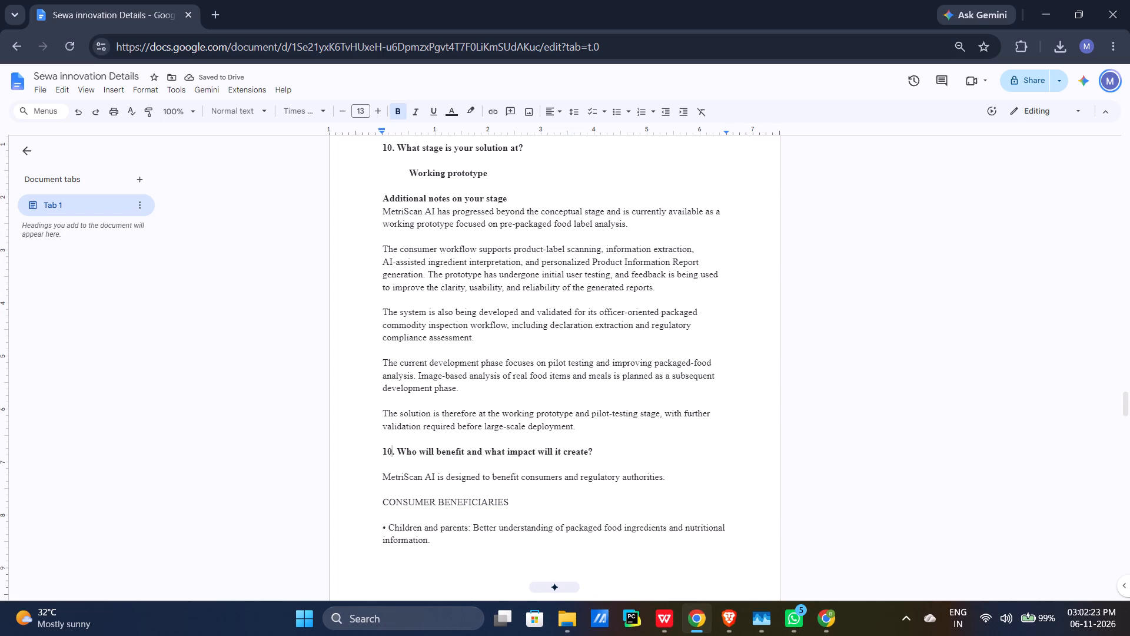
{"action": "key", "text": "BackSpace"}
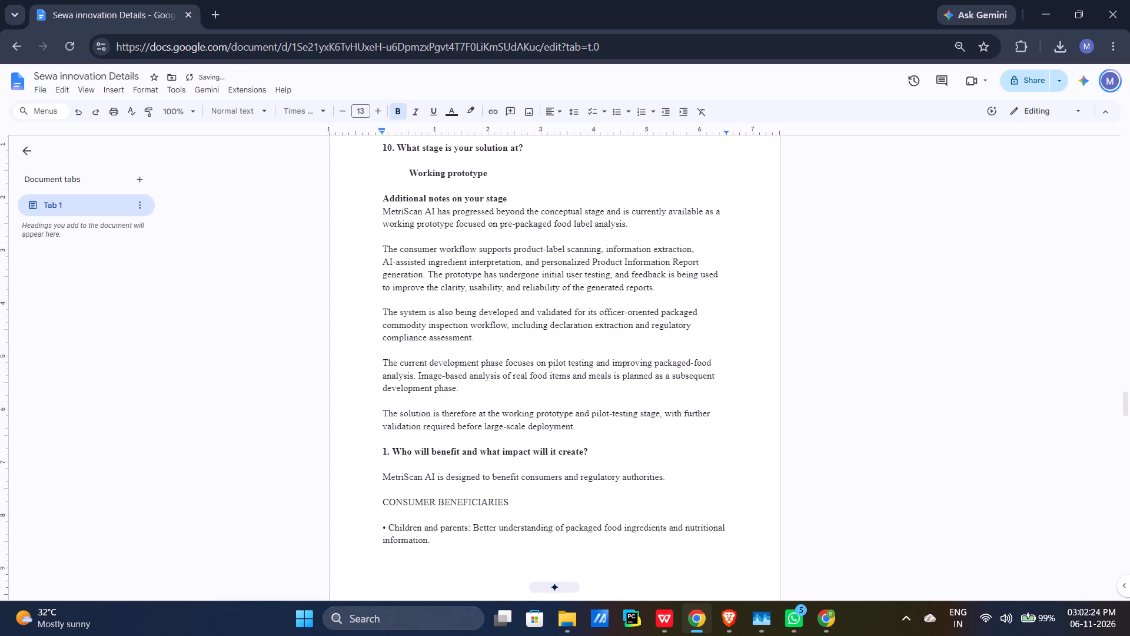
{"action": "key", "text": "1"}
Renumber the What is the estimated cost of your solution? heading as 12.
{"action": "scroll", "coordinate": [446, 485], "scroll_direction": "down", "scroll_amount": 3}
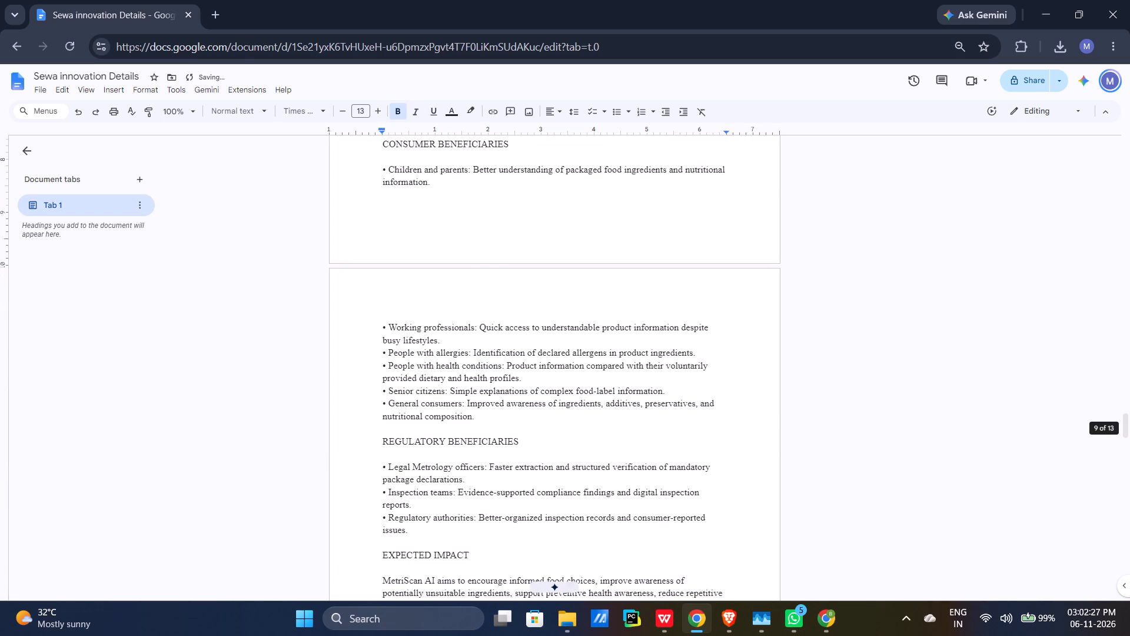
{"action": "scroll", "coordinate": [446, 485], "scroll_direction": "down", "scroll_amount": 4}
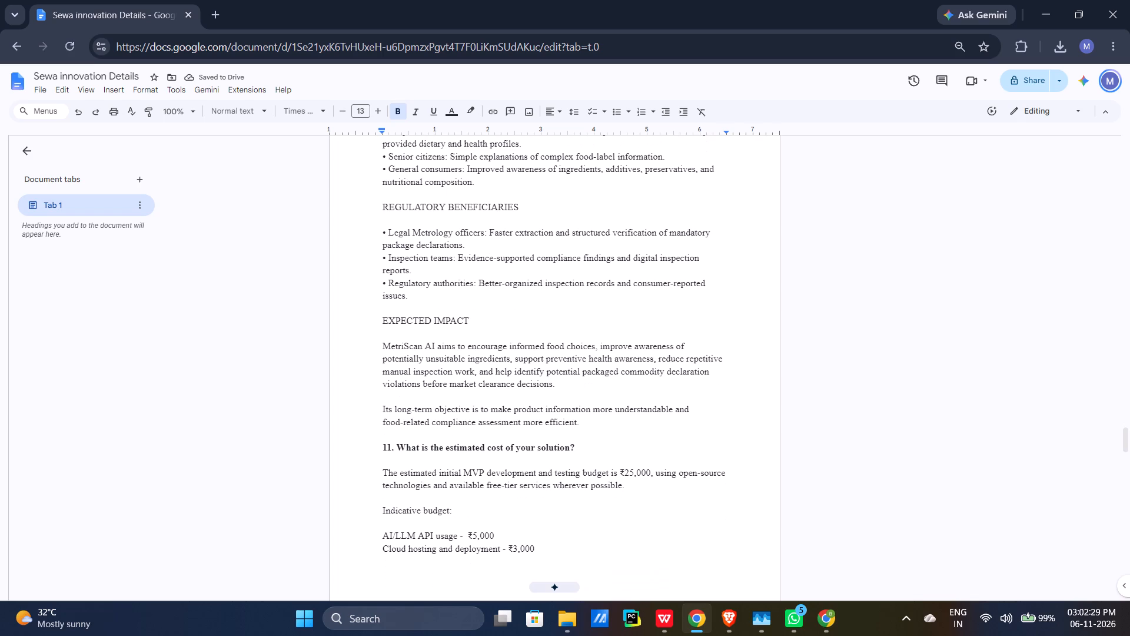
{"action": "left_click", "coordinate": [391, 446]}
{"action": "key", "text": "BackSpace"}
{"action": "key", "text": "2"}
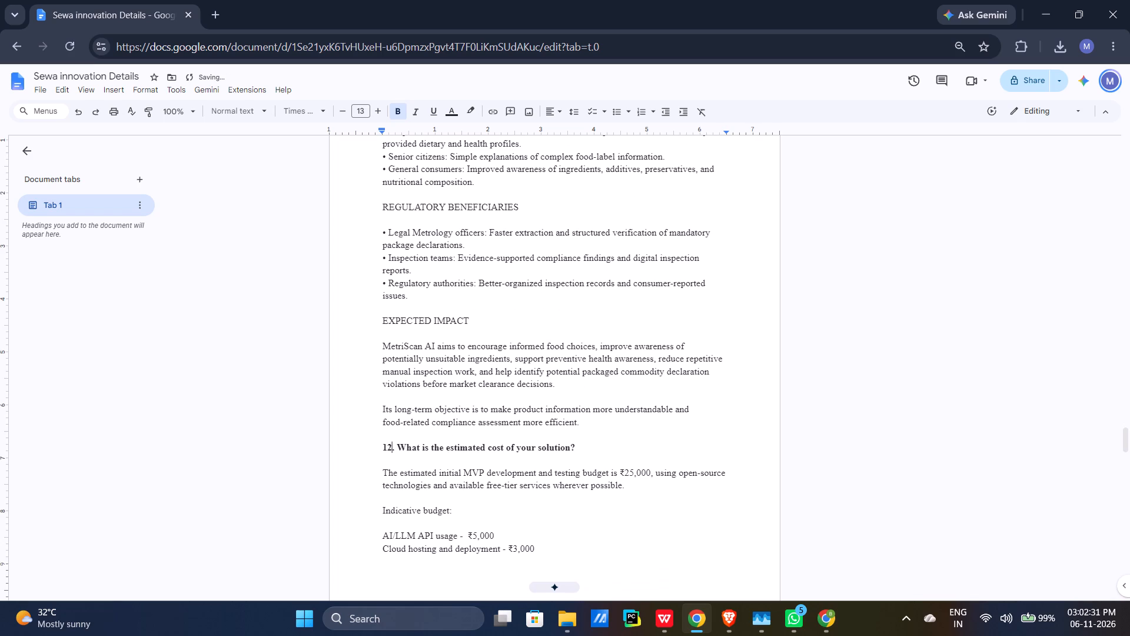
Renumber the How can the solution be implemented and scaled? heading as 13.
{"action": "scroll", "coordinate": [544, 517], "scroll_direction": "down", "scroll_amount": 3}
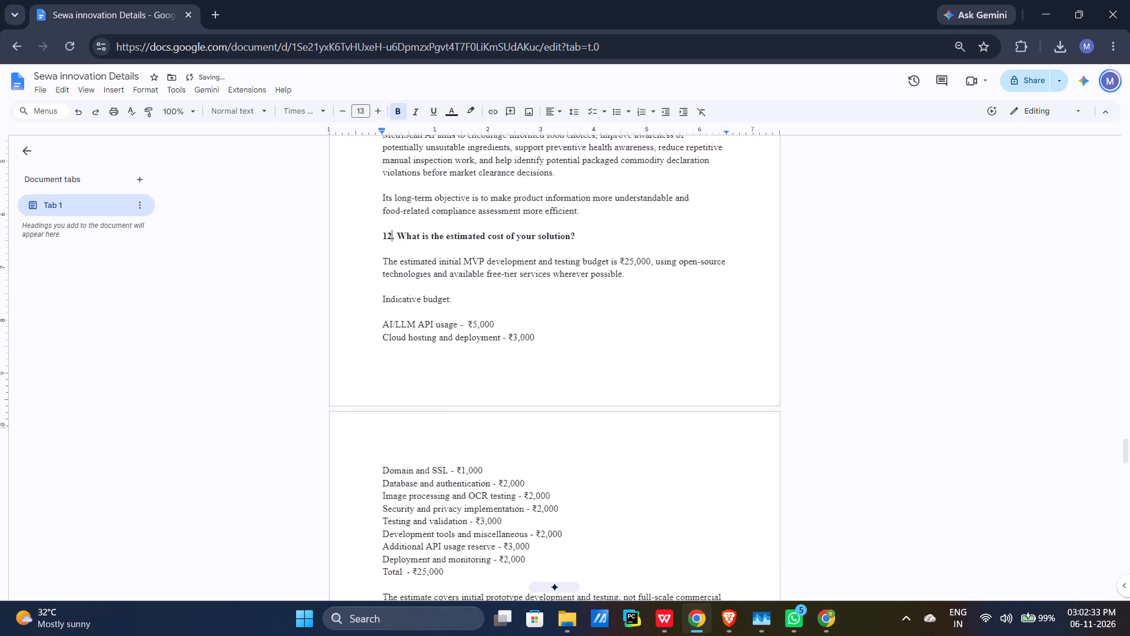
{"action": "scroll", "coordinate": [544, 517], "scroll_direction": "down", "scroll_amount": 3}
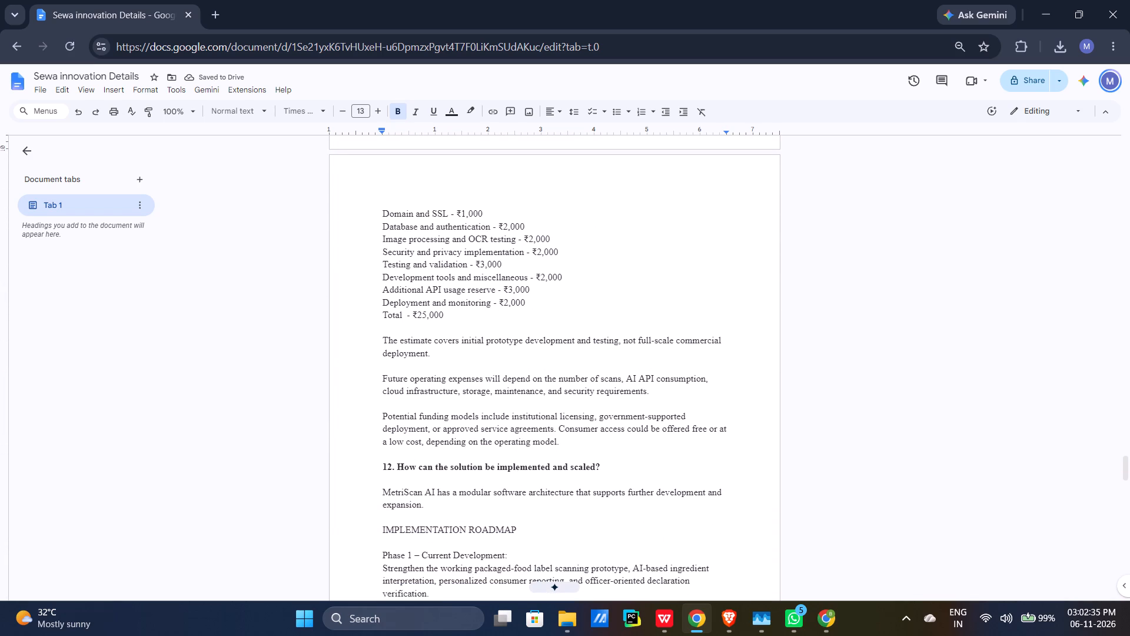
{"action": "left_click", "coordinate": [391, 466]}
{"action": "key", "text": "BackSpace"}
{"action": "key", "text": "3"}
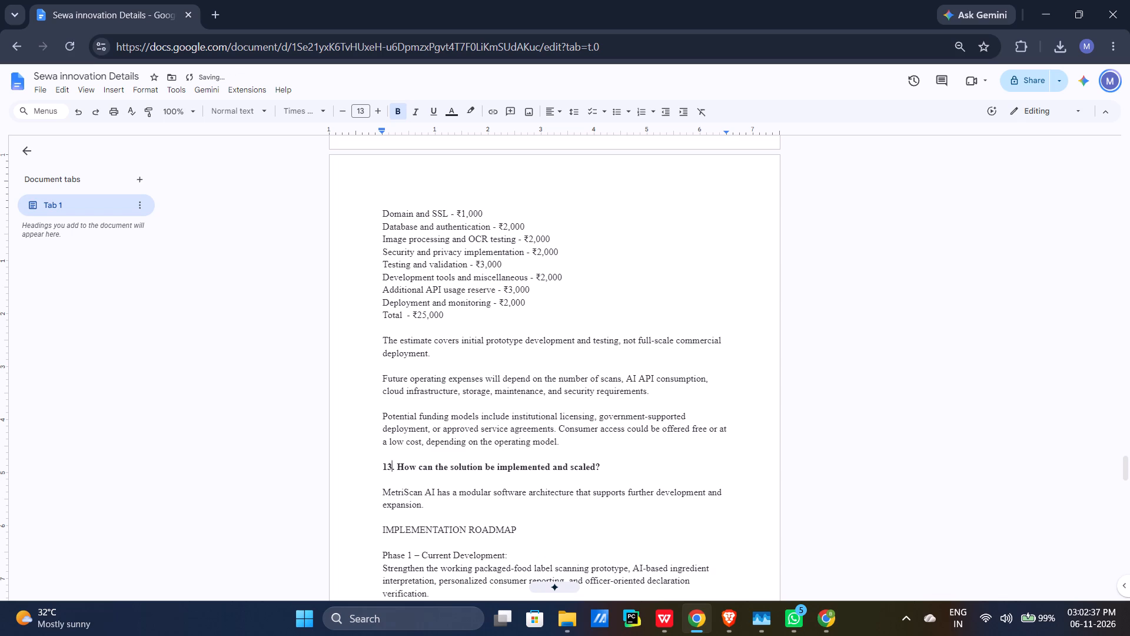
Renumber the What evidence do you have? heading as 14.
{"action": "scroll", "coordinate": [497, 521], "scroll_direction": "down", "scroll_amount": 2}
{"action": "scroll", "coordinate": [469, 465], "scroll_direction": "down", "scroll_amount": 5}
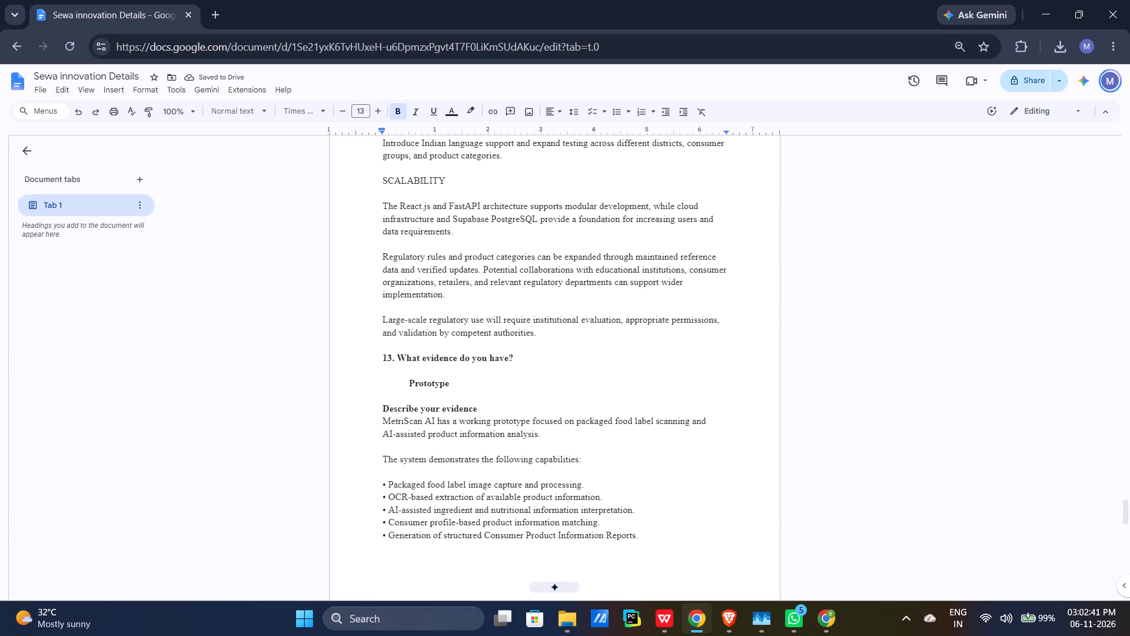
{"action": "left_click", "coordinate": [391, 358]}
{"action": "key", "text": "BackSpace"}
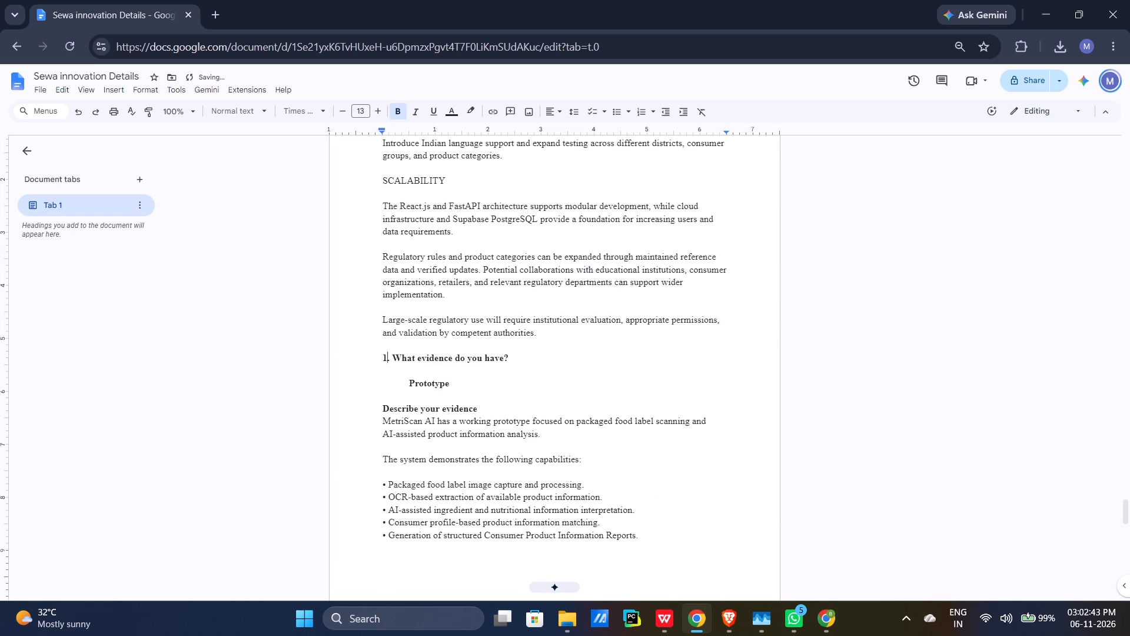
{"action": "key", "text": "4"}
Add ",Testing" after Prototype under the What evidence do you have? heading.
{"action": "scroll", "coordinate": [437, 357], "scroll_direction": "up", "scroll_amount": 1}
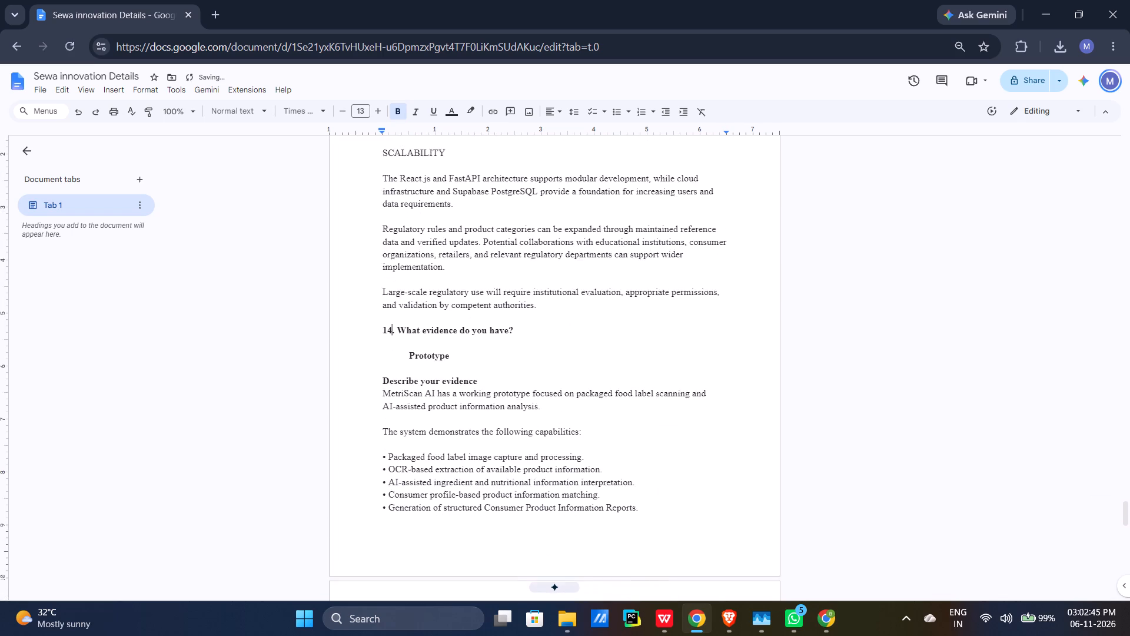
{"action": "scroll", "coordinate": [437, 357], "scroll_direction": "up", "scroll_amount": 1}
{"action": "scroll", "coordinate": [437, 357], "scroll_direction": "down", "scroll_amount": 6}
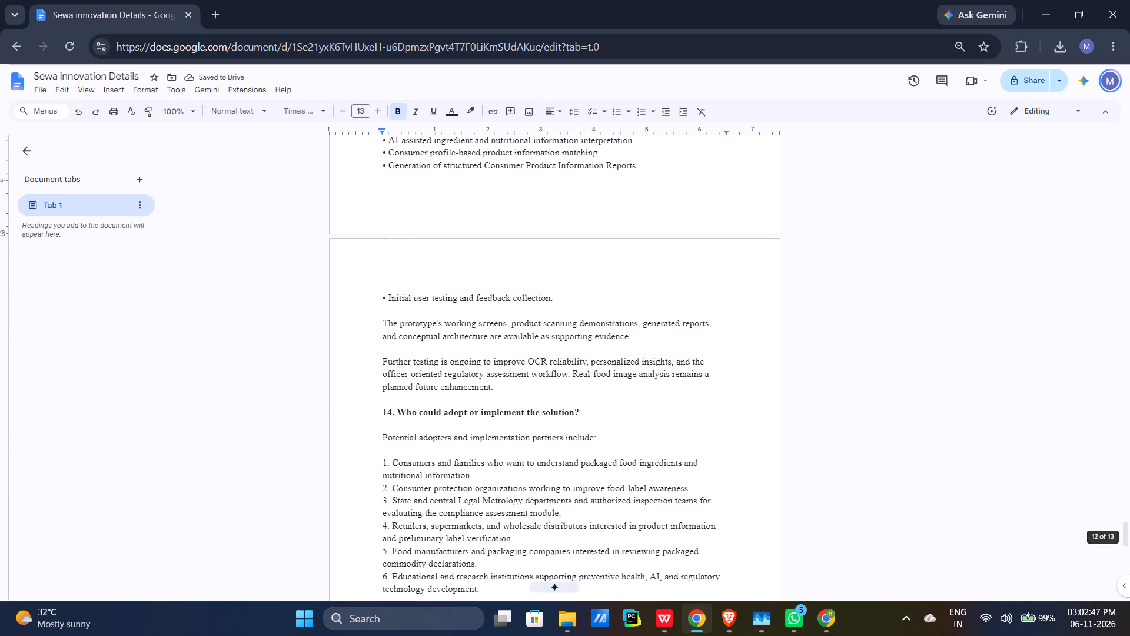
{"action": "scroll", "coordinate": [415, 382], "scroll_direction": "down", "scroll_amount": 1}
{"action": "left_click", "coordinate": [387, 389]}
{"action": "scroll", "coordinate": [456, 312], "scroll_direction": "up", "scroll_amount": 5}
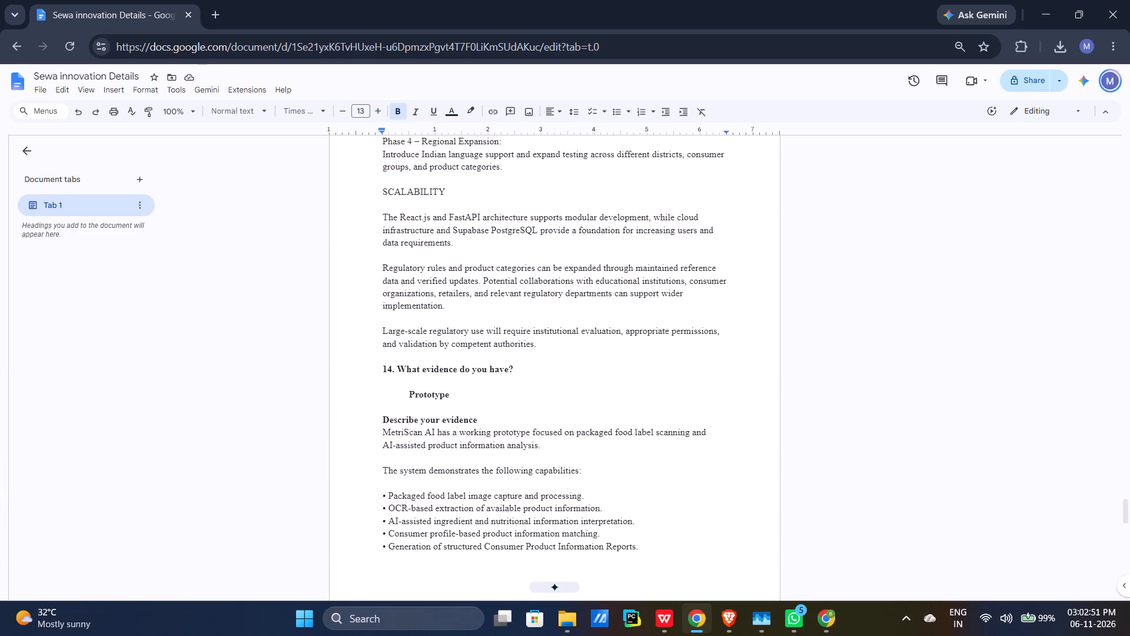
{"action": "scroll", "coordinate": [519, 367], "scroll_direction": "up", "scroll_amount": 1}
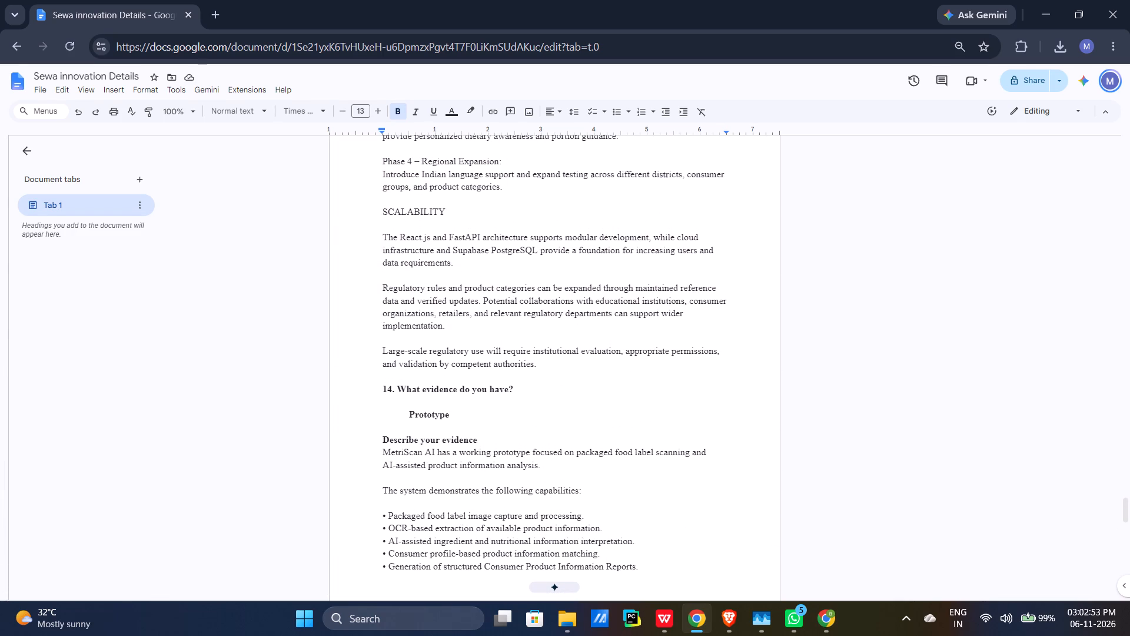
{"action": "left_click", "coordinate": [468, 413]}
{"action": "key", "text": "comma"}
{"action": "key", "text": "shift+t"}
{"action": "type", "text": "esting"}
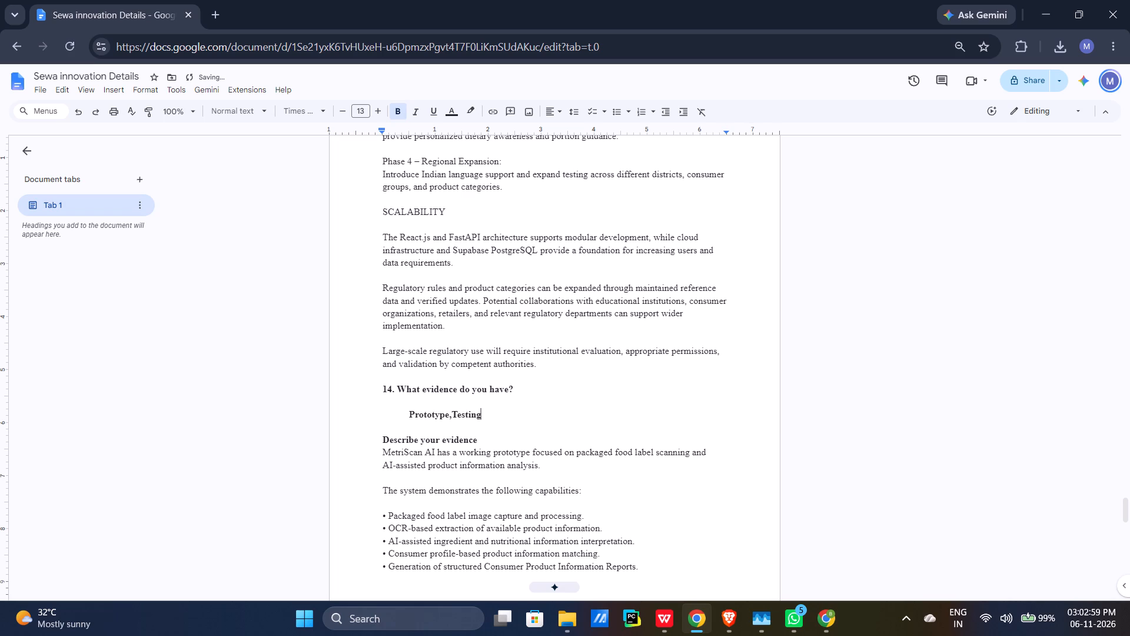
Renumber the Who could adopt or implement the solution? heading as 15.
{"action": "scroll", "coordinate": [586, 443], "scroll_direction": "down", "scroll_amount": 1}
{"action": "scroll", "coordinate": [538, 410], "scroll_direction": "down", "scroll_amount": 1}
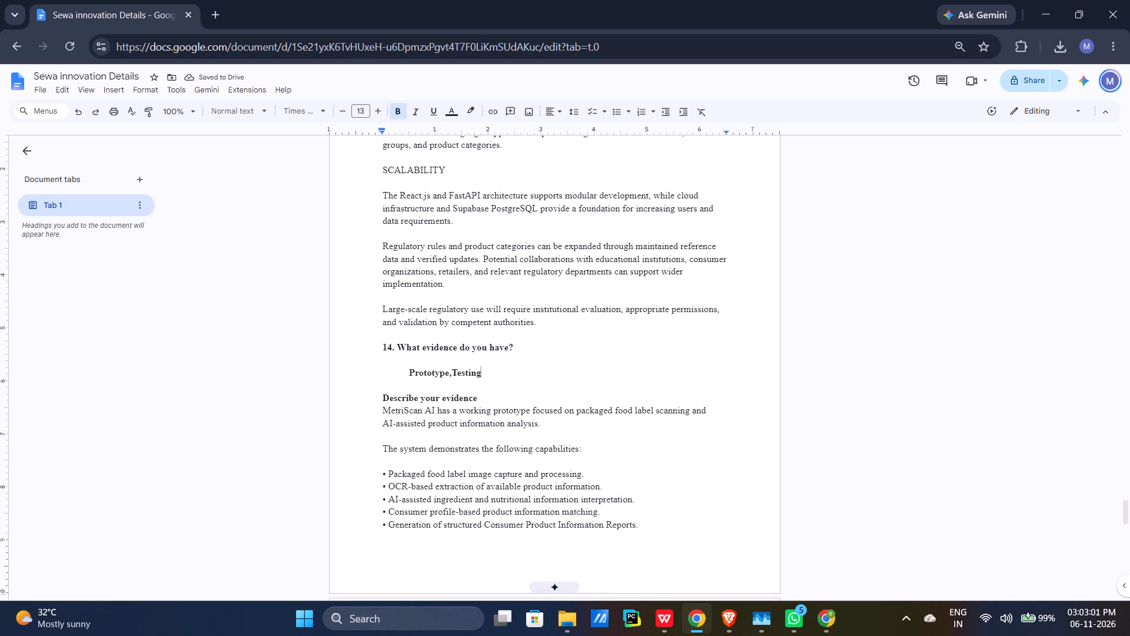
{"action": "scroll", "coordinate": [487, 398], "scroll_direction": "up", "scroll_amount": 3}
{"action": "scroll", "coordinate": [487, 398], "scroll_direction": "down", "scroll_amount": 2}
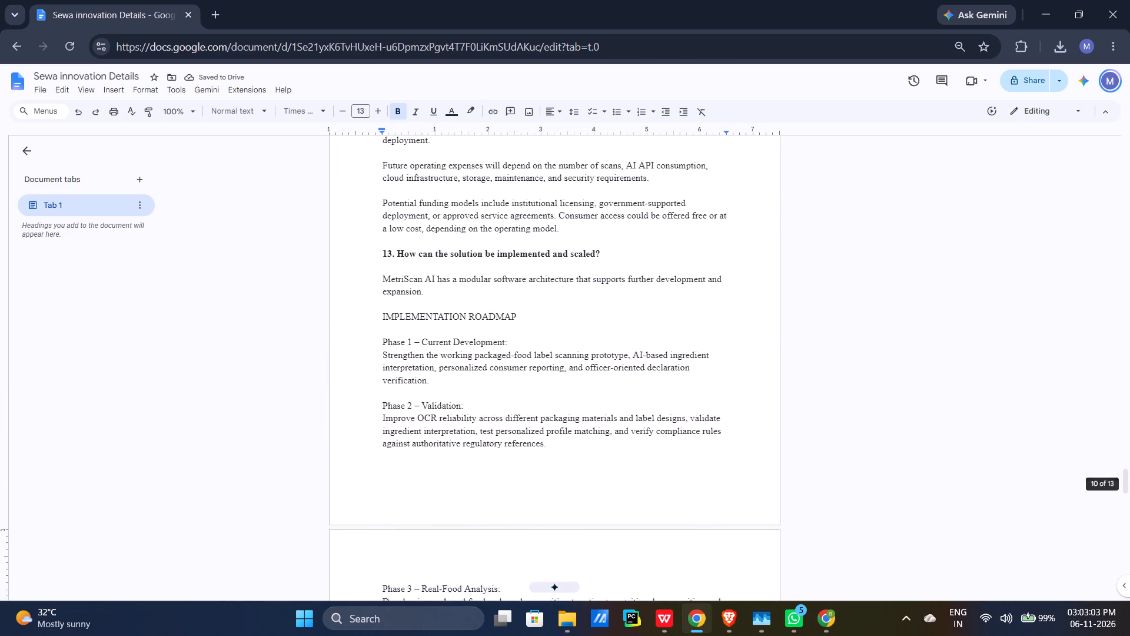
{"action": "scroll", "coordinate": [487, 398], "scroll_direction": "down", "scroll_amount": 4}
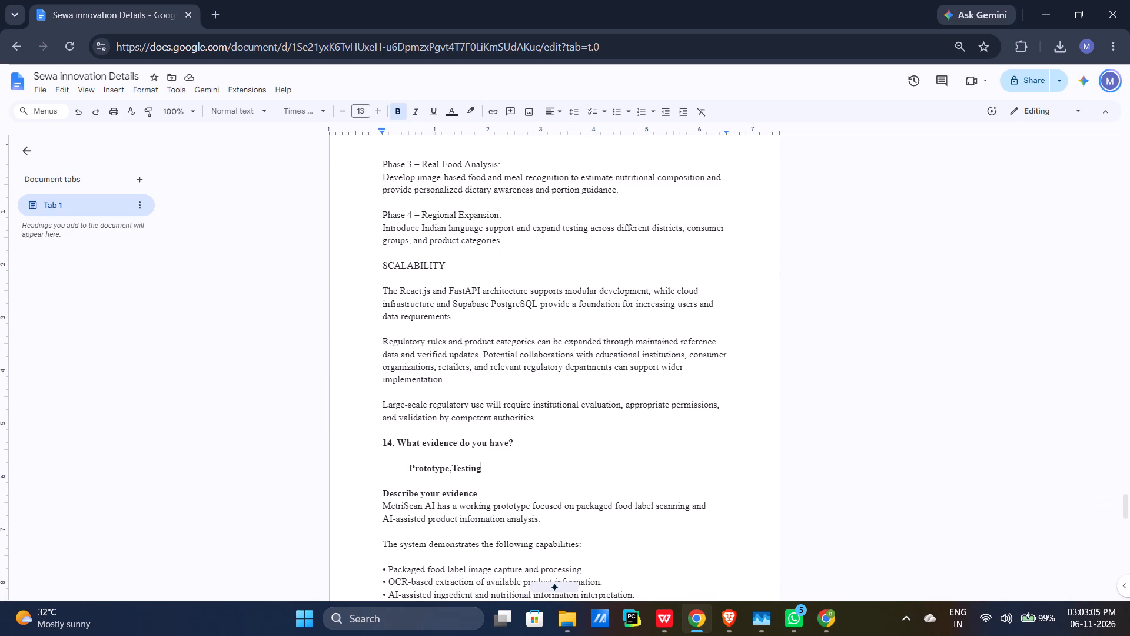
{"action": "scroll", "coordinate": [501, 476], "scroll_direction": "down", "scroll_amount": 2}
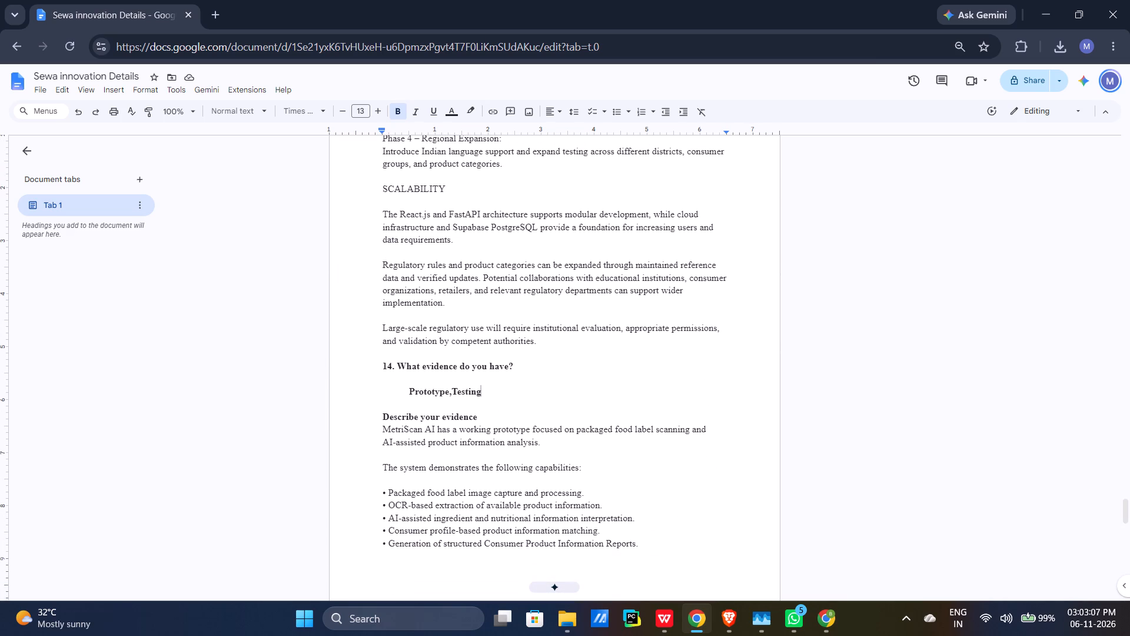
{"action": "scroll", "coordinate": [585, 455], "scroll_direction": "down", "scroll_amount": 1}
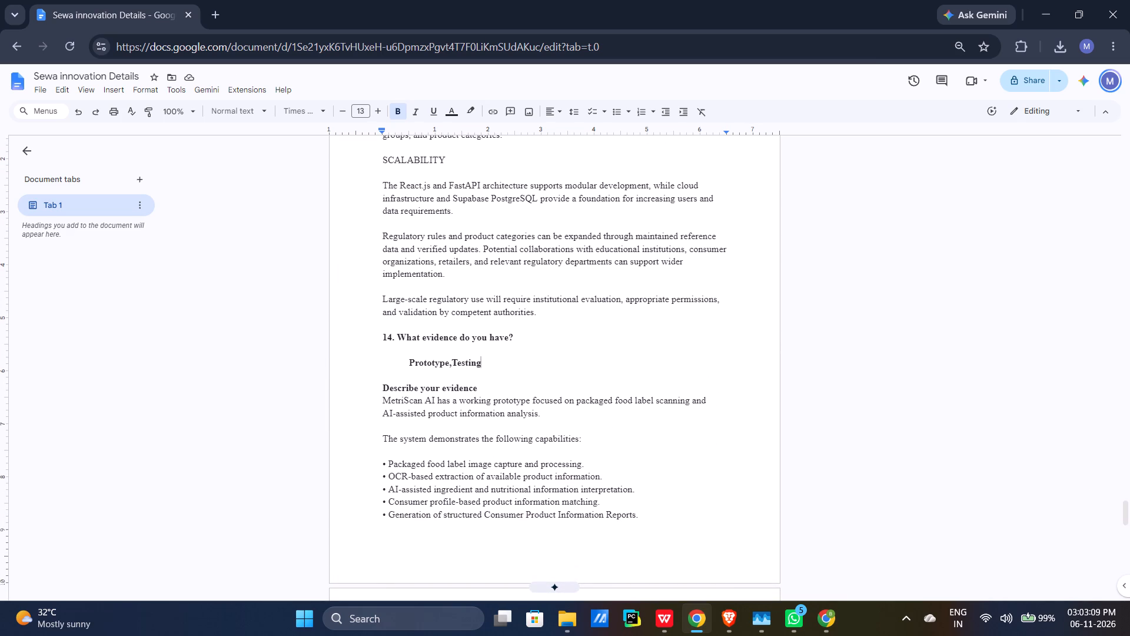
{"action": "scroll", "coordinate": [556, 426], "scroll_direction": "down", "scroll_amount": 1}
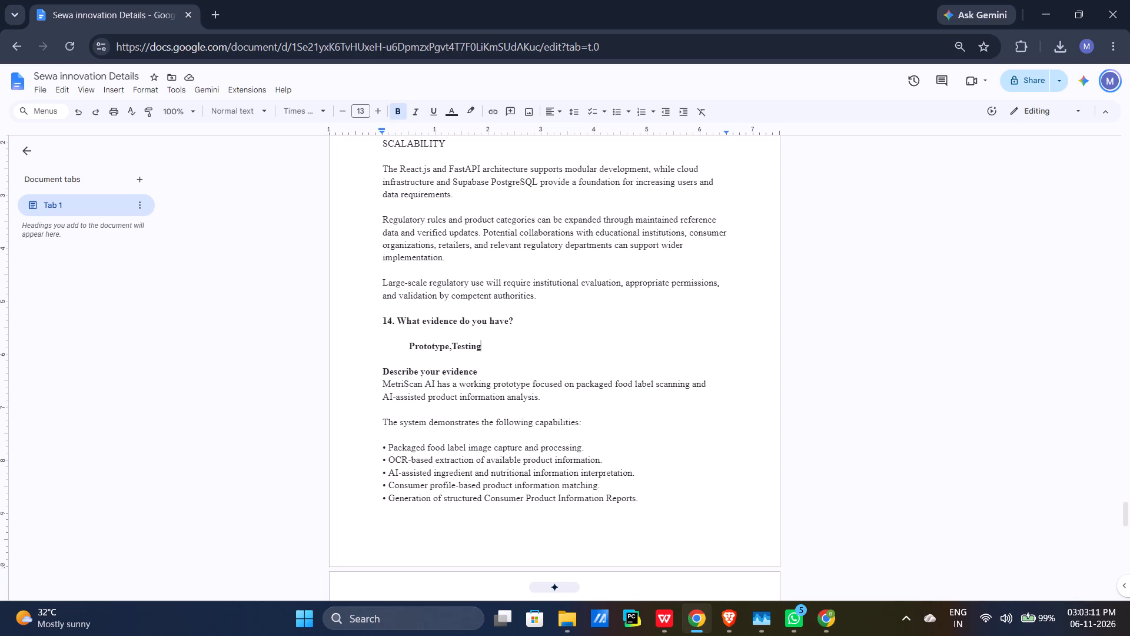
{"action": "scroll", "coordinate": [571, 420], "scroll_direction": "down", "scroll_amount": 2}
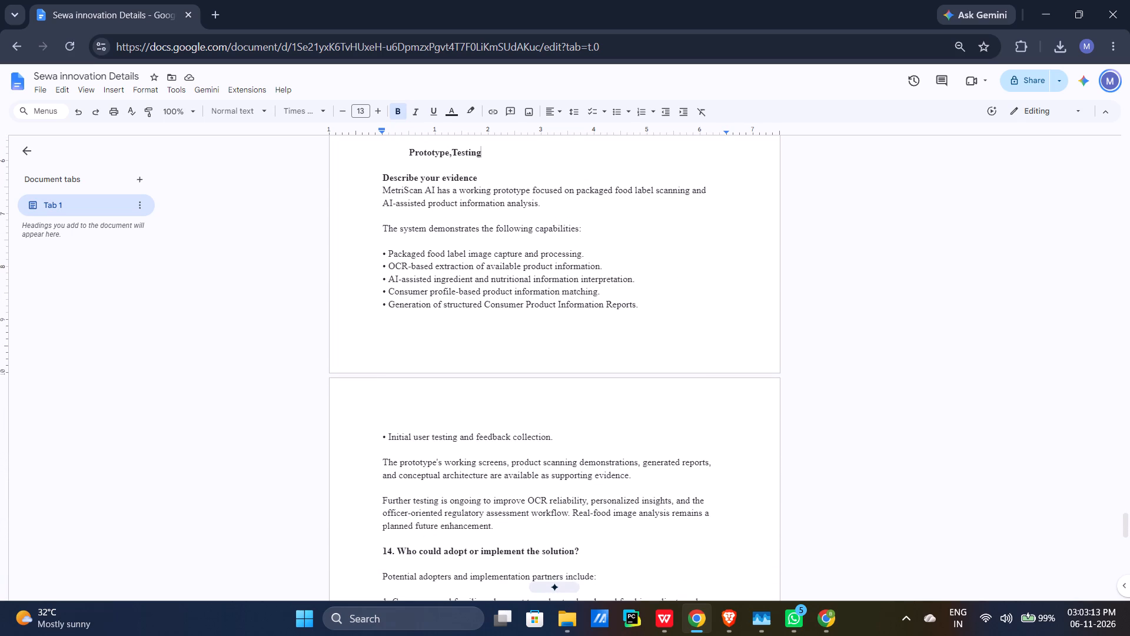
{"action": "scroll", "coordinate": [540, 415], "scroll_direction": "down", "scroll_amount": 1}
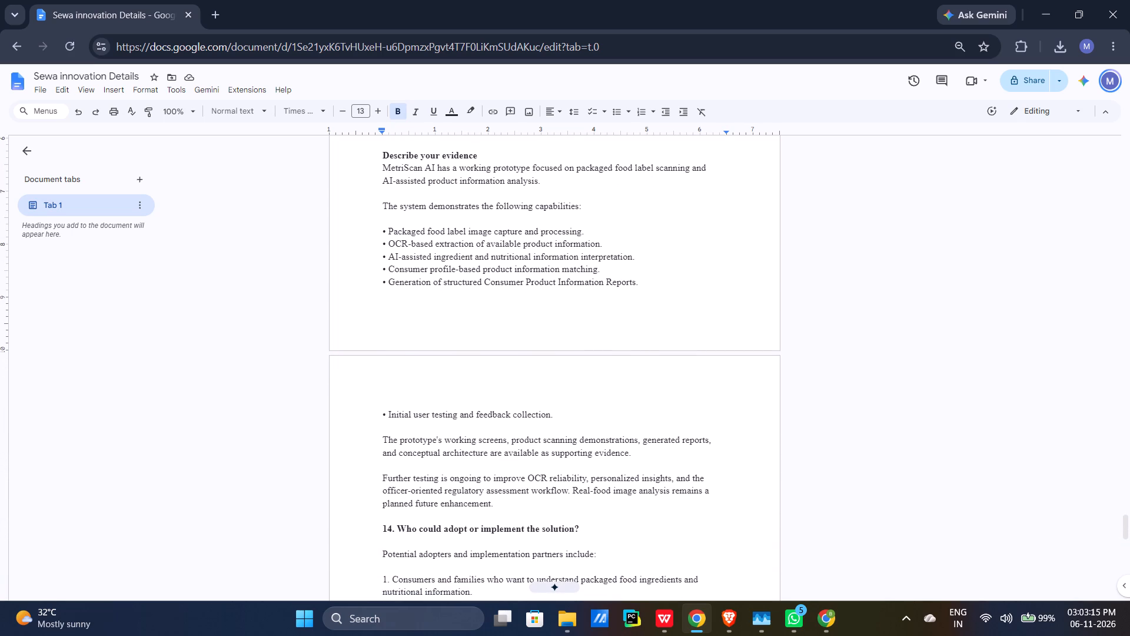
{"action": "scroll", "coordinate": [564, 398], "scroll_direction": "down", "scroll_amount": 2}
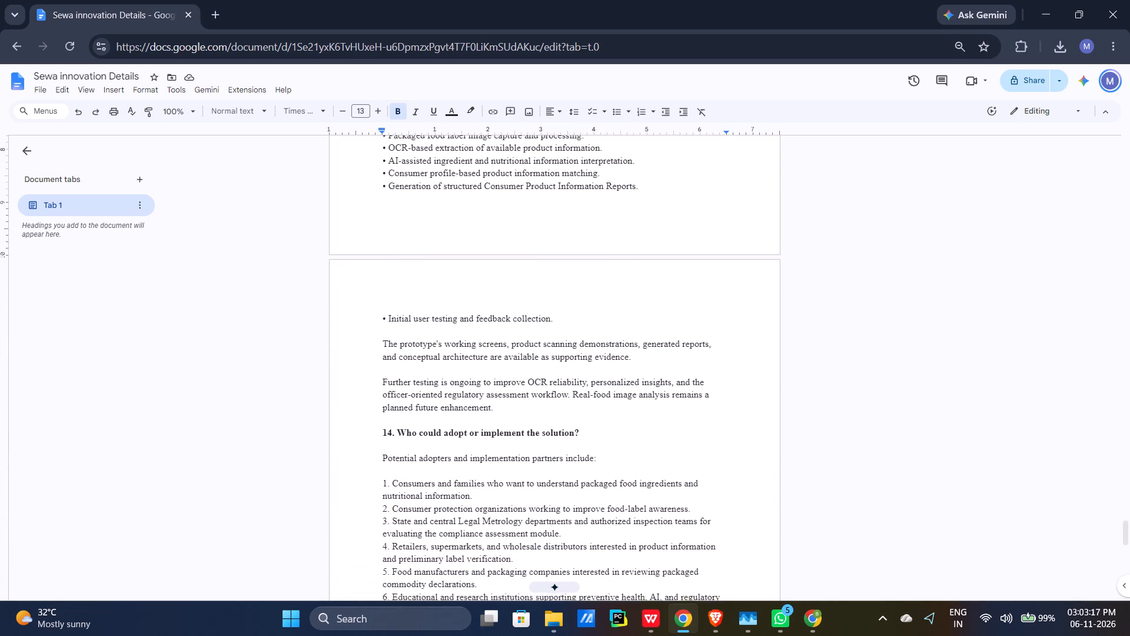
{"action": "scroll", "coordinate": [578, 413], "scroll_direction": "down", "scroll_amount": 1}
{"action": "scroll", "coordinate": [456, 447], "scroll_direction": "down", "scroll_amount": 2}
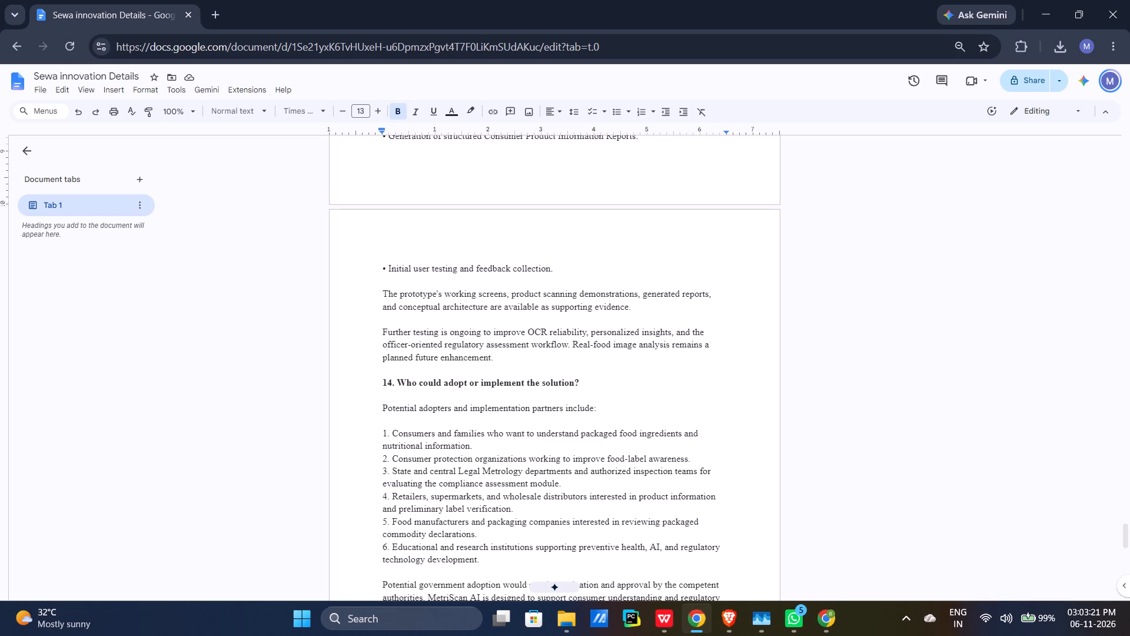
{"action": "left_click", "coordinate": [393, 386]}
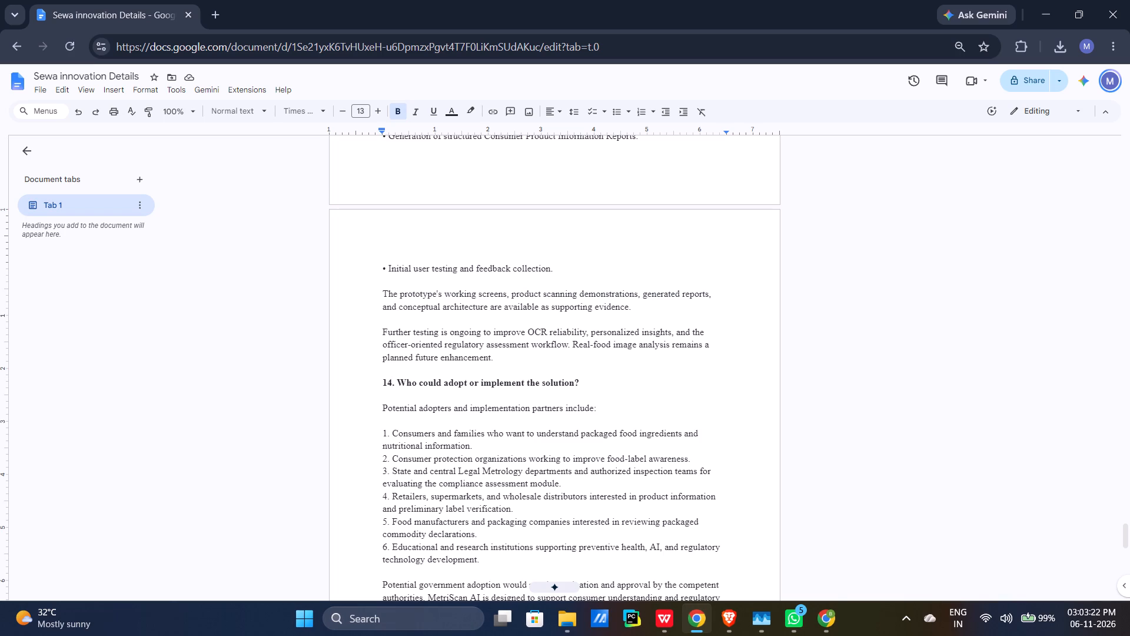
{"action": "scroll", "coordinate": [627, 376], "scroll_direction": "up", "scroll_amount": 3}
{"action": "scroll", "coordinate": [627, 376], "scroll_direction": "down", "scroll_amount": 1}
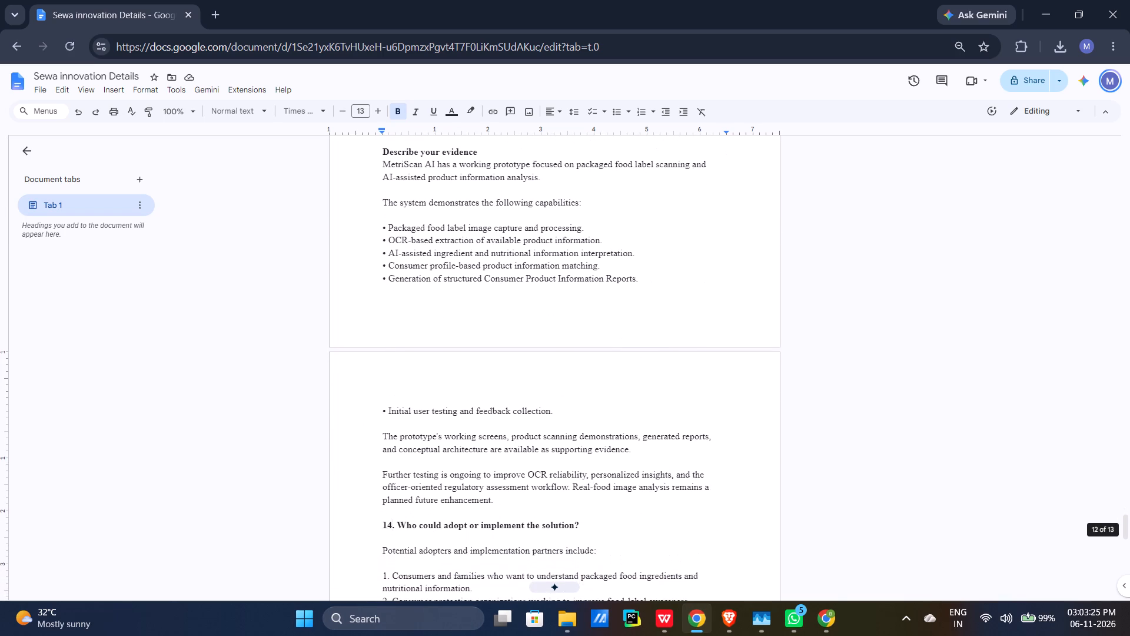
{"action": "key", "text": "BackSpace"}
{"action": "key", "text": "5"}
Renumber the What support do you need to take the solution forward? heading as 16.
{"action": "scroll", "coordinate": [614, 392], "scroll_direction": "down", "scroll_amount": 2}
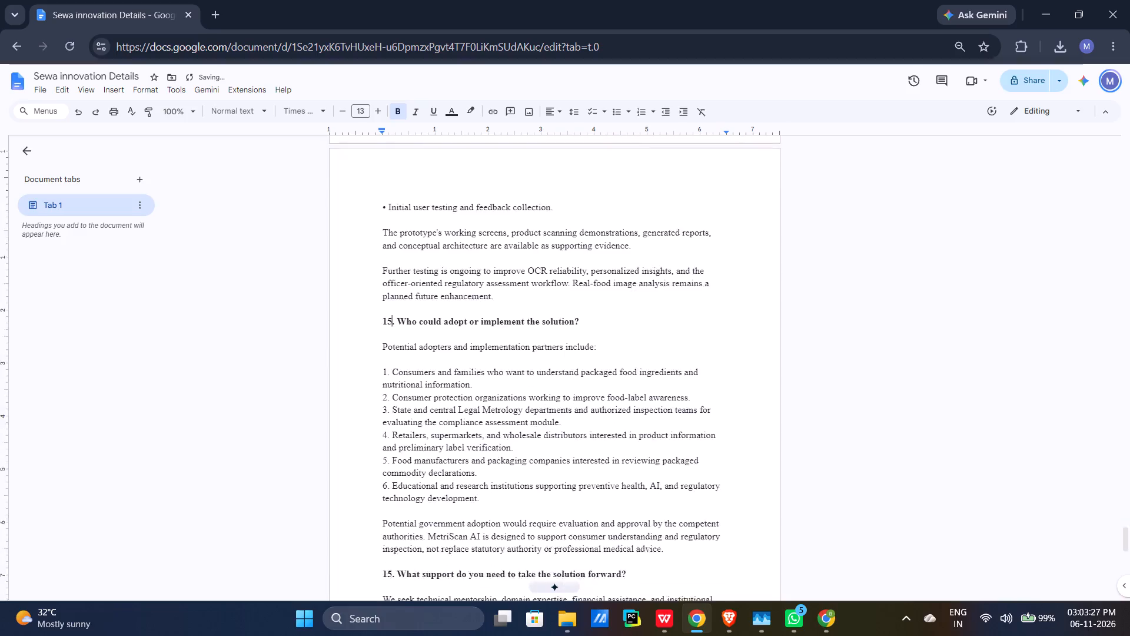
{"action": "scroll", "coordinate": [614, 392], "scroll_direction": "down", "scroll_amount": 2}
{"action": "left_click", "coordinate": [392, 482]}
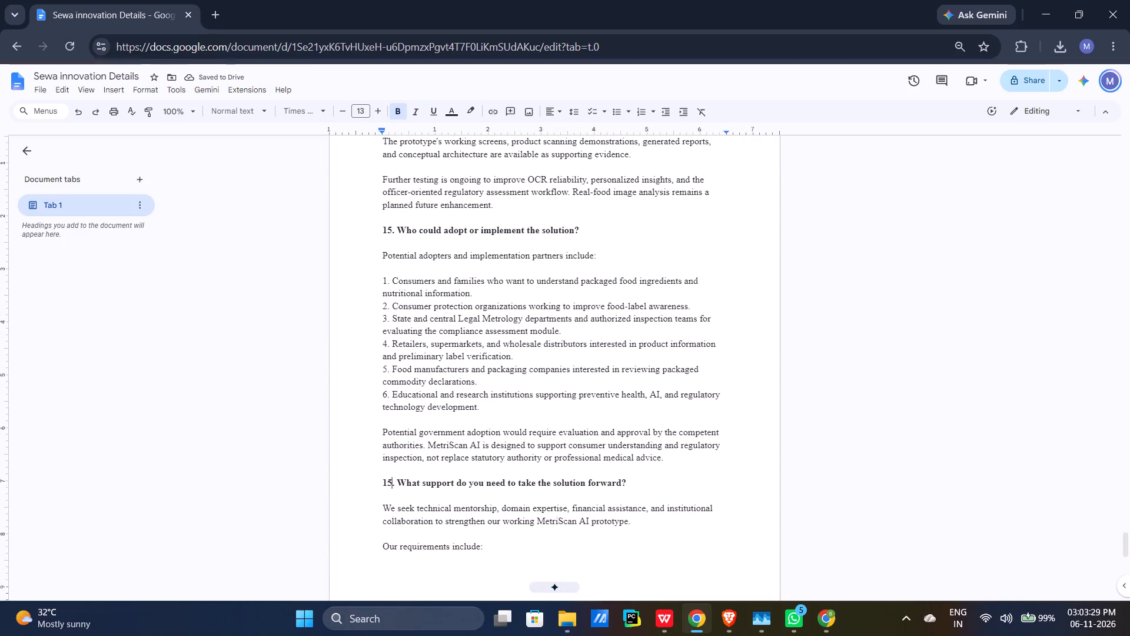
{"action": "key", "text": "BackSpace"}
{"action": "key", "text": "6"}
Delete the duplicate team details block at the end of the document, including its number 16 and the blank line before it.
{"action": "scroll", "coordinate": [400, 480], "scroll_direction": "down", "scroll_amount": 2}
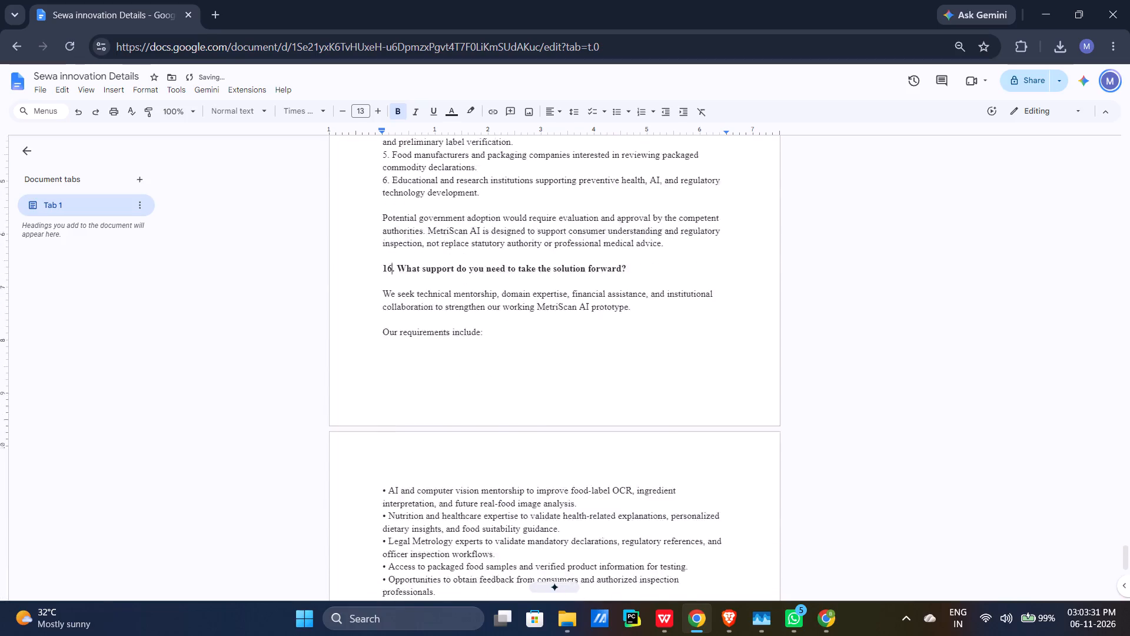
{"action": "scroll", "coordinate": [400, 480], "scroll_direction": "down", "scroll_amount": 2}
{"action": "scroll", "coordinate": [416, 432], "scroll_direction": "down", "scroll_amount": 1}
{"action": "scroll", "coordinate": [420, 435], "scroll_direction": "up", "scroll_amount": 2}
{"action": "scroll", "coordinate": [420, 435], "scroll_direction": "down", "scroll_amount": 1}
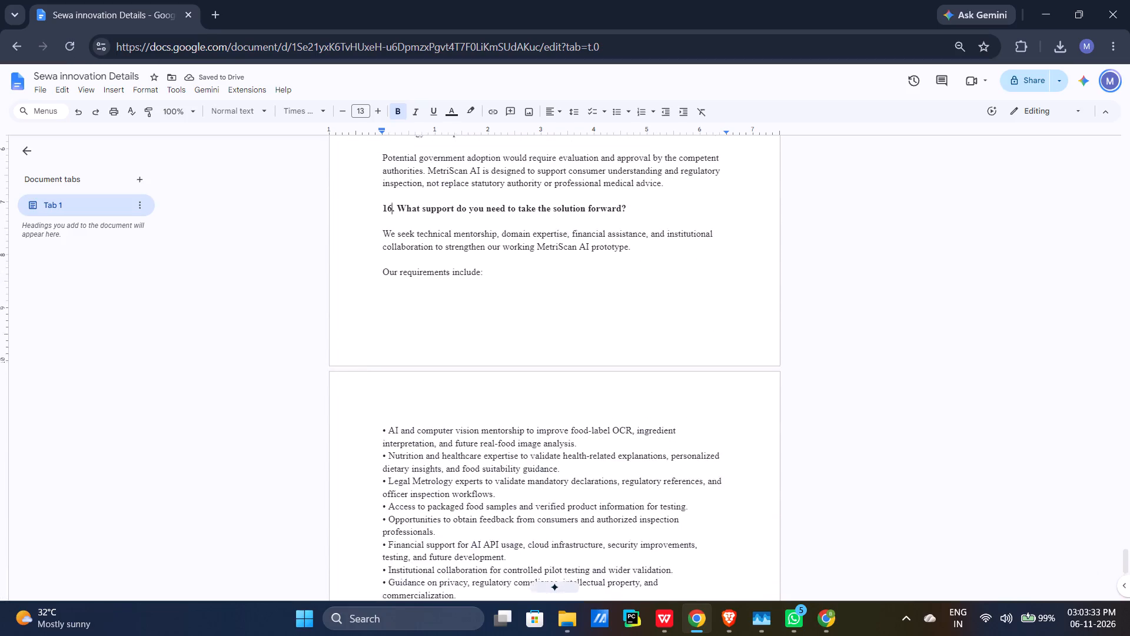
{"action": "scroll", "coordinate": [420, 435], "scroll_direction": "down", "scroll_amount": 1}
{"action": "left_click_drag", "start_coordinate": [543, 351], "coordinate": [490, 326]}
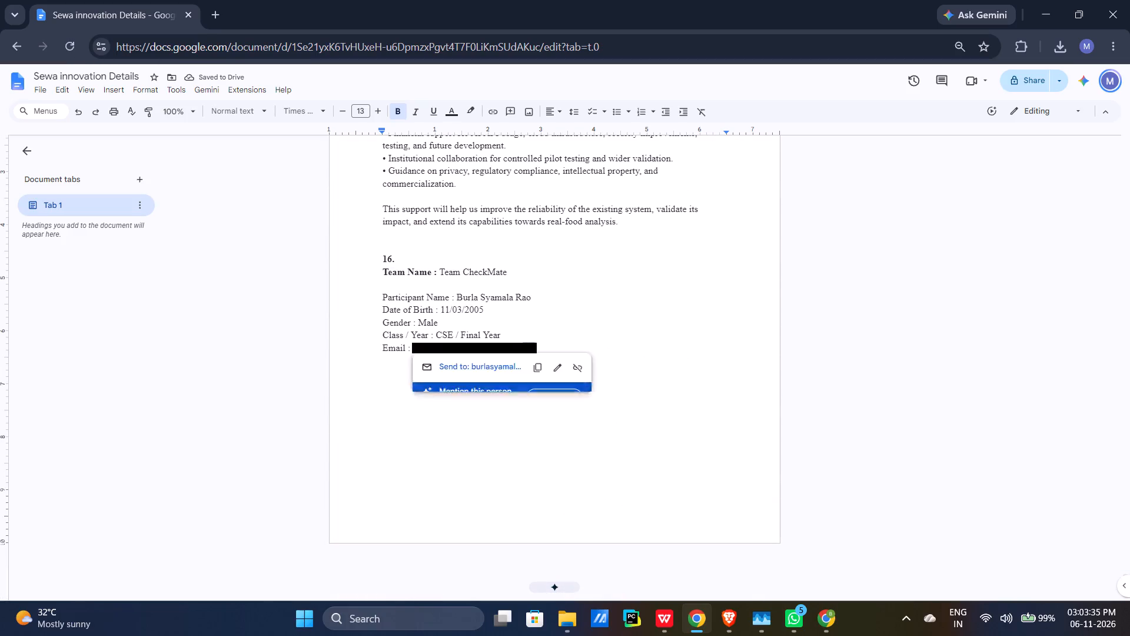
{"action": "left_click_drag", "start_coordinate": [490, 326], "coordinate": [379, 256]}
{"action": "key", "text": "BackSpace"}
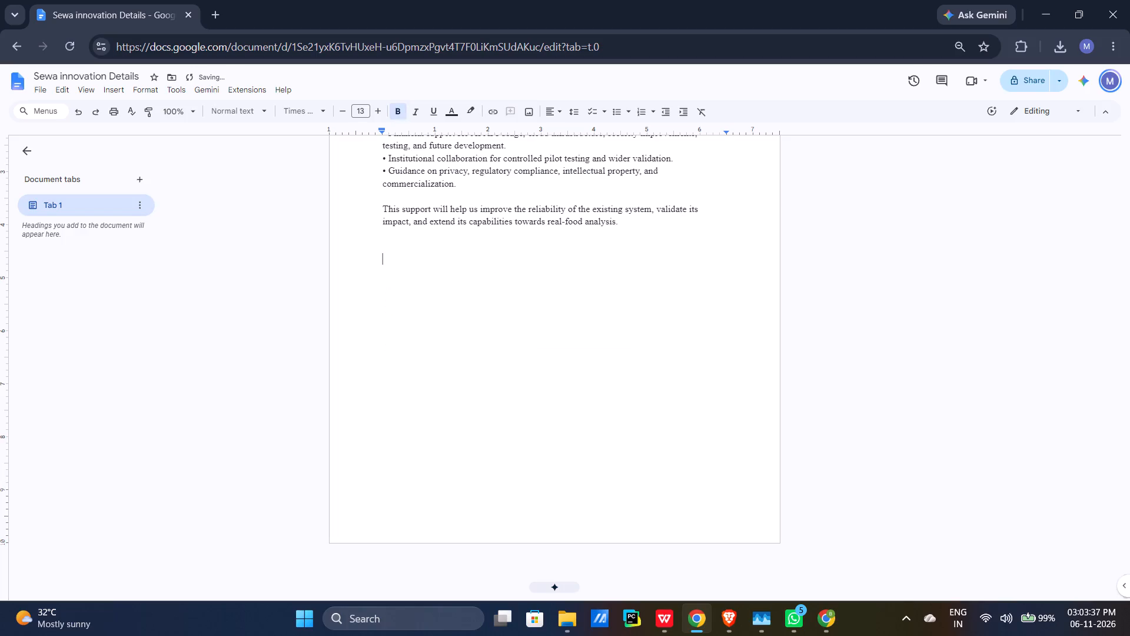
{"action": "key", "text": "BackSpace"}
Review the whole document, checking the team details and the numbered headings from 1 through 16.
{"action": "scroll", "coordinate": [482, 283], "scroll_direction": "up", "scroll_amount": 20}
{"action": "scroll", "coordinate": [482, 283], "scroll_direction": "up", "scroll_amount": 1}
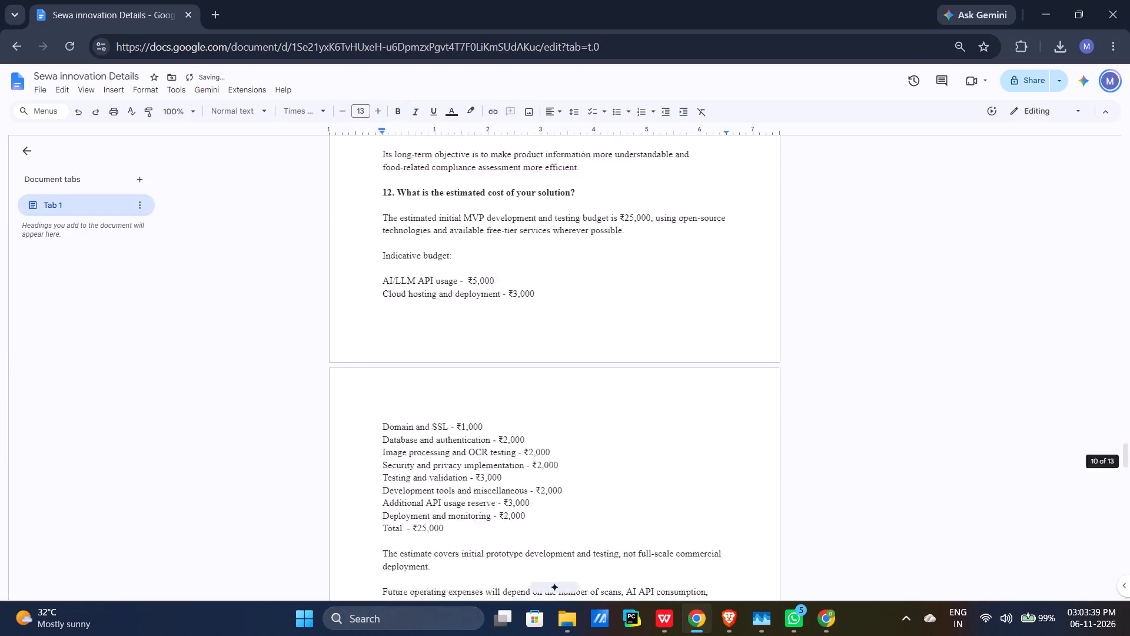
{"action": "scroll", "coordinate": [482, 283], "scroll_direction": "up", "scroll_amount": 16}
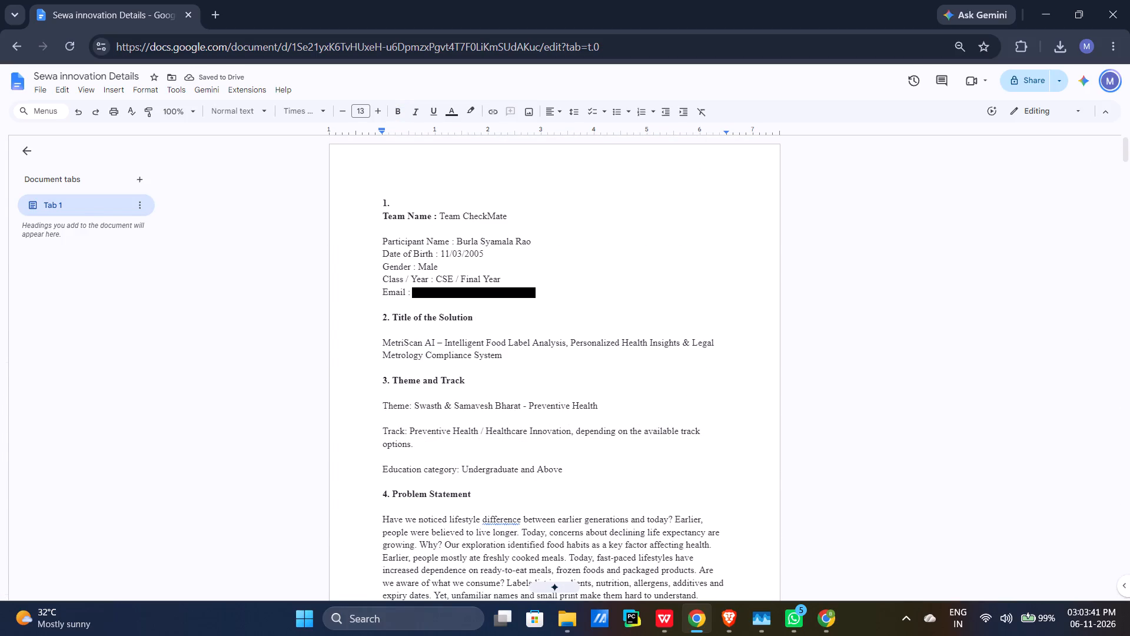
{"action": "left_click", "coordinate": [407, 200]}
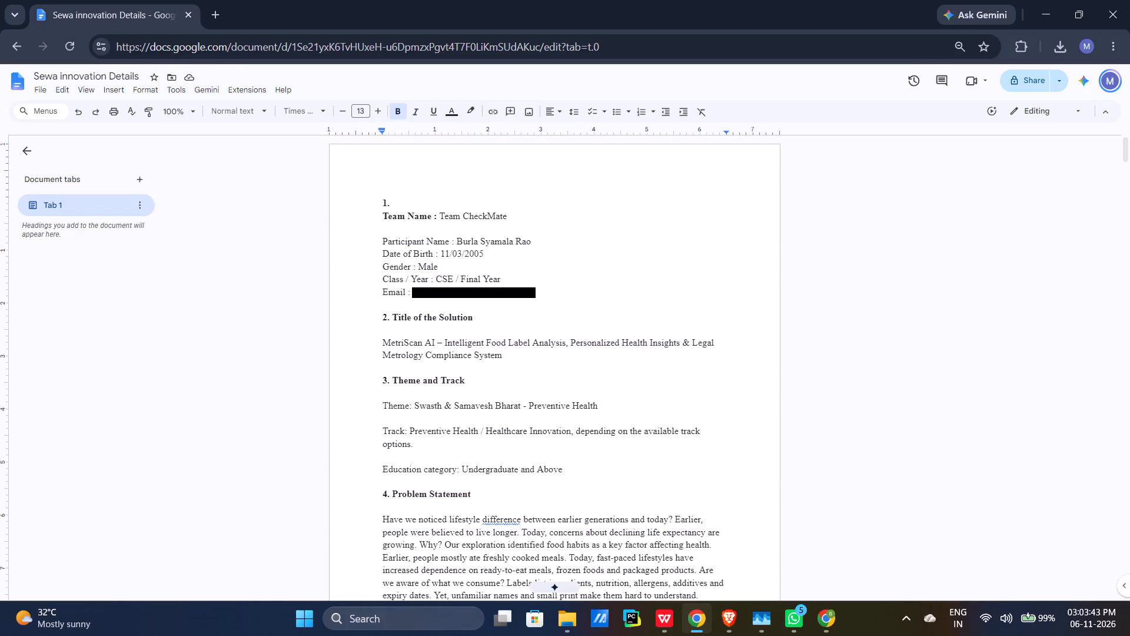
{"action": "scroll", "coordinate": [524, 307], "scroll_direction": "down", "scroll_amount": 20}
{"action": "scroll", "coordinate": [524, 307], "scroll_direction": "down", "scroll_amount": 2}
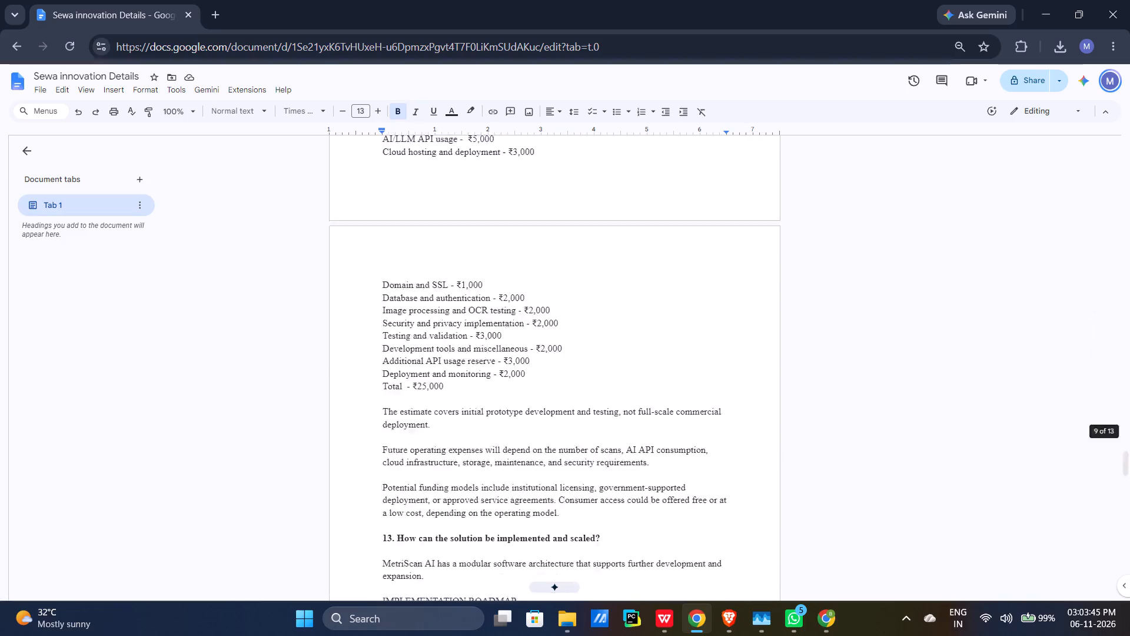
{"action": "scroll", "coordinate": [524, 307], "scroll_direction": "down", "scroll_amount": 7}
{"action": "scroll", "coordinate": [672, 281], "scroll_direction": "up", "scroll_amount": 20}
{"action": "scroll", "coordinate": [672, 281], "scroll_direction": "up", "scroll_amount": 10}
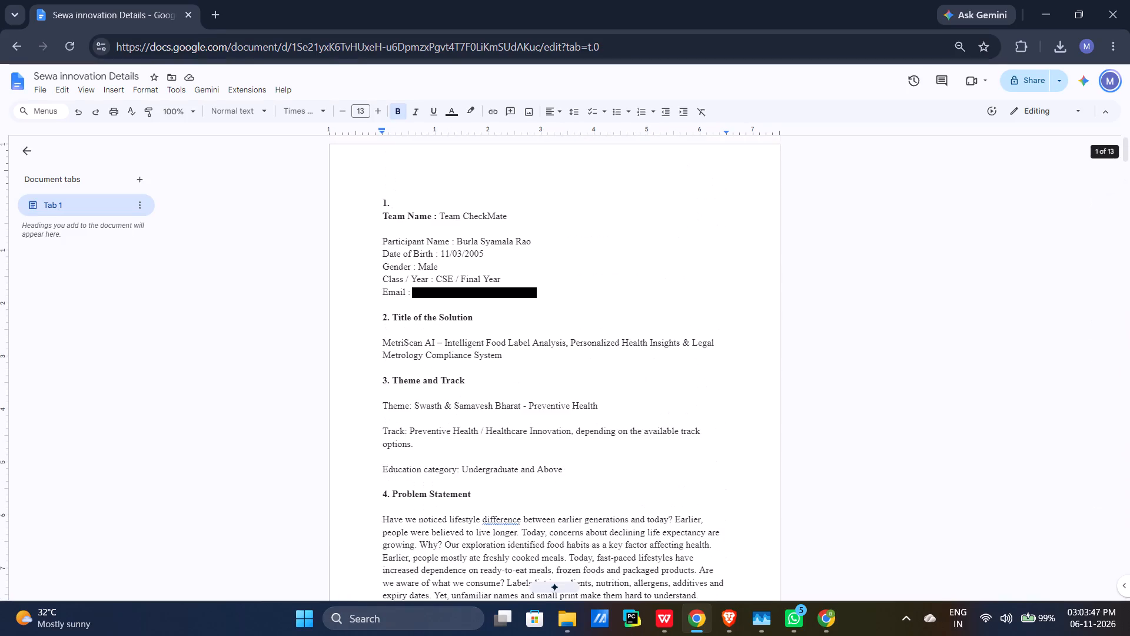
{"action": "scroll", "coordinate": [672, 281], "scroll_direction": "up", "scroll_amount": 6}
{"action": "scroll", "coordinate": [703, 276], "scroll_direction": "down", "scroll_amount": 3}
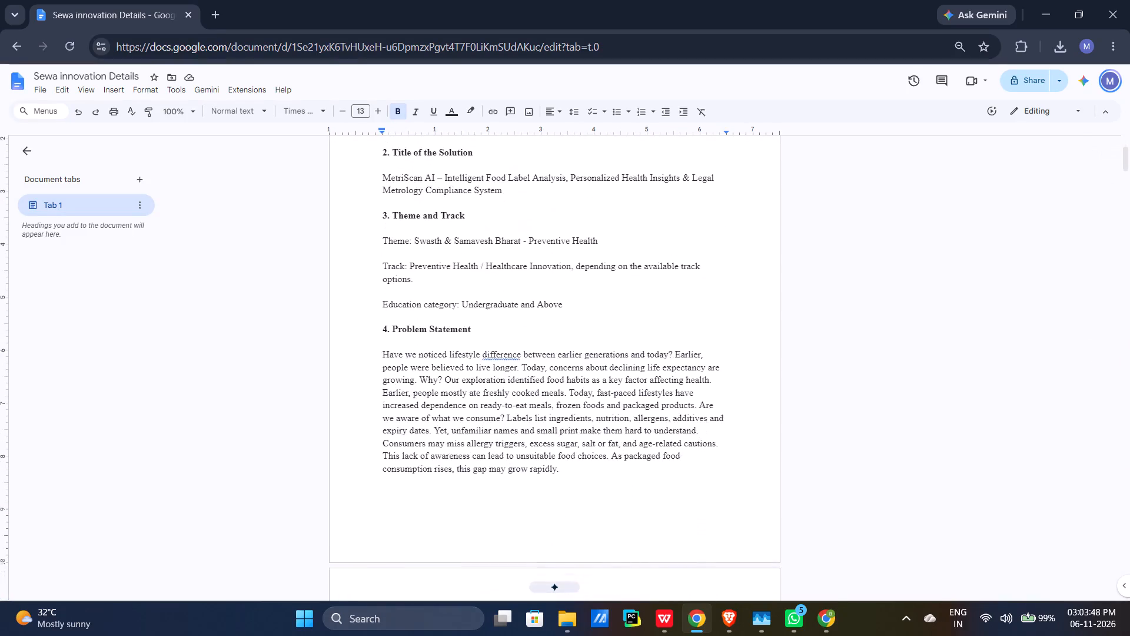
{"action": "scroll", "coordinate": [703, 276], "scroll_direction": "down", "scroll_amount": 3}
{"action": "scroll", "coordinate": [622, 310], "scroll_direction": "down", "scroll_amount": 3}
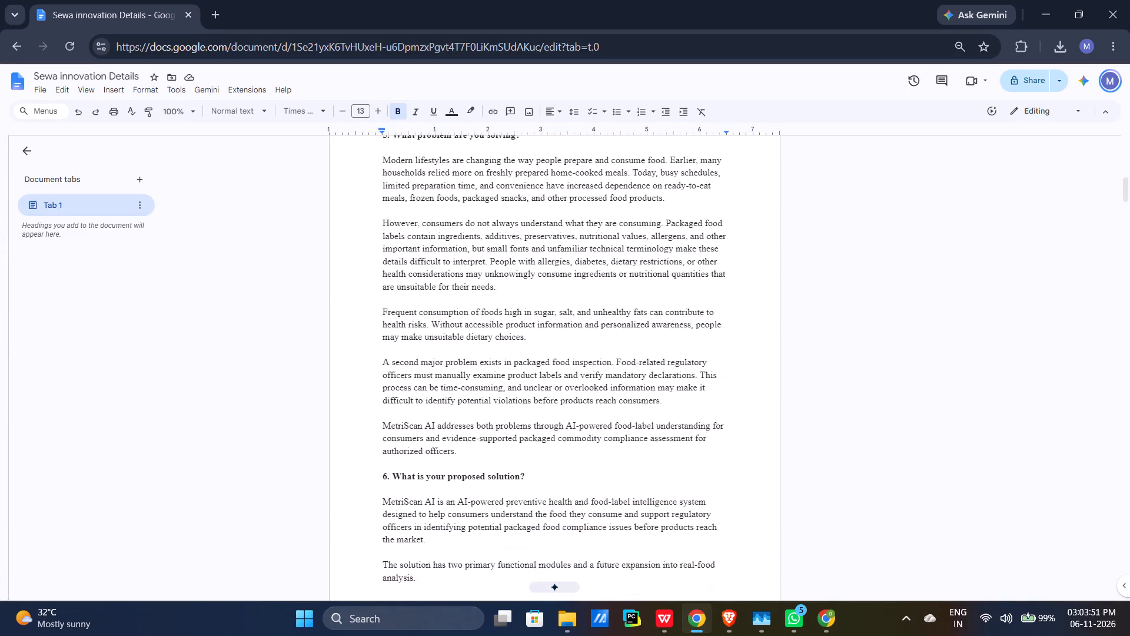
{"action": "scroll", "coordinate": [622, 310], "scroll_direction": "down", "scroll_amount": 11}
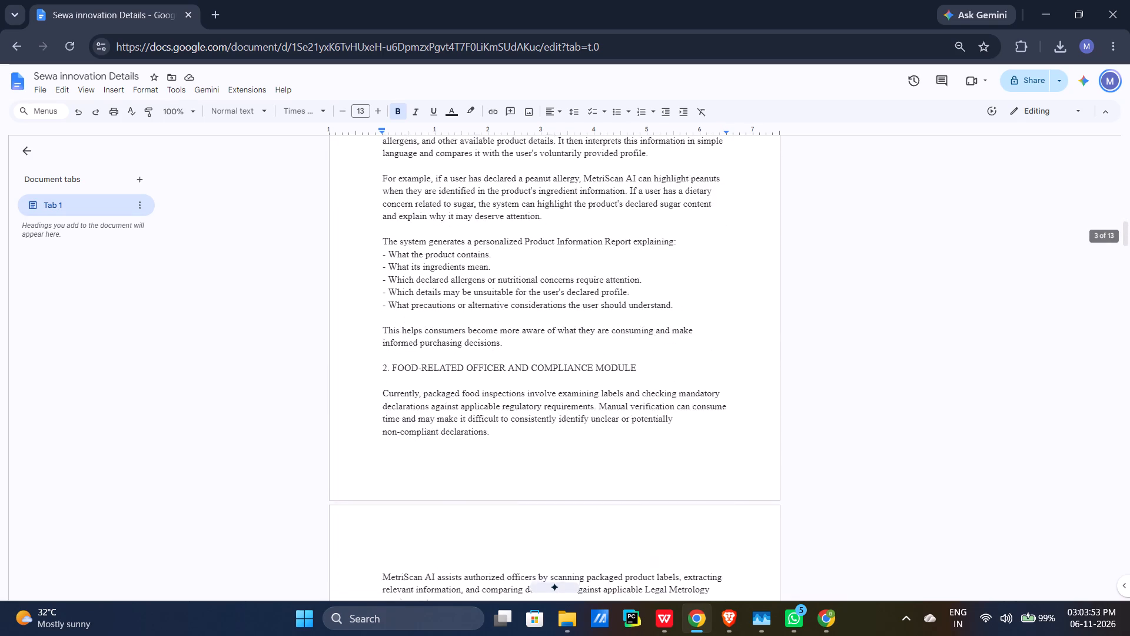
{"action": "scroll", "coordinate": [622, 310], "scroll_direction": "down", "scroll_amount": 11}
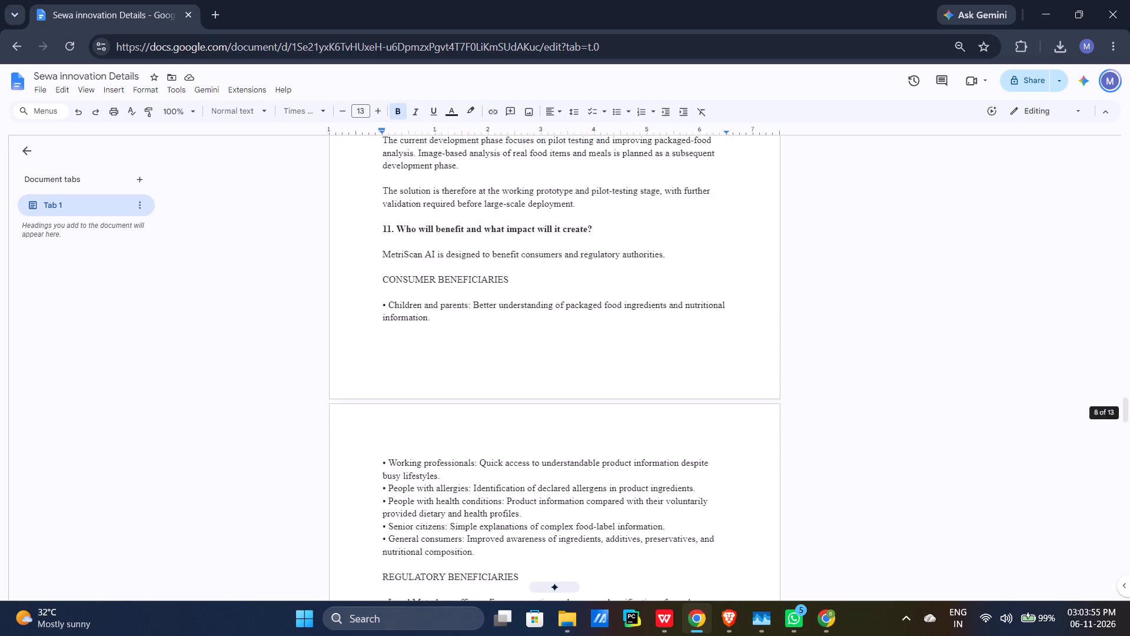
{"action": "scroll", "coordinate": [622, 310], "scroll_direction": "down", "scroll_amount": 3}
{"action": "scroll", "coordinate": [566, 263], "scroll_direction": "up", "scroll_amount": 3}
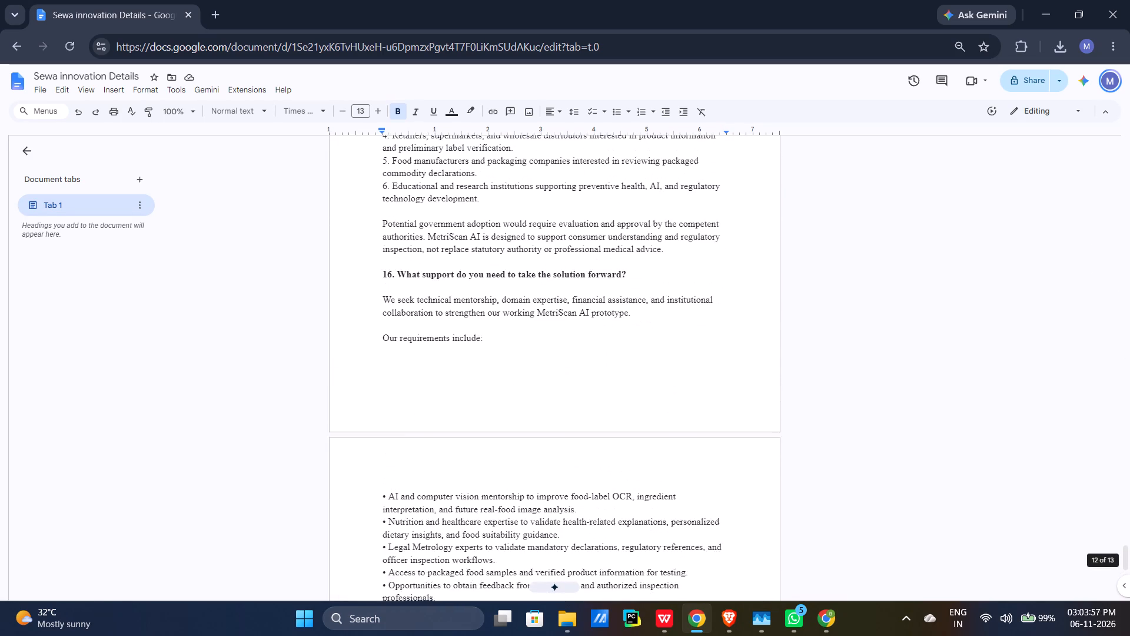
{"action": "scroll", "coordinate": [566, 263], "scroll_direction": "up", "scroll_amount": 5}
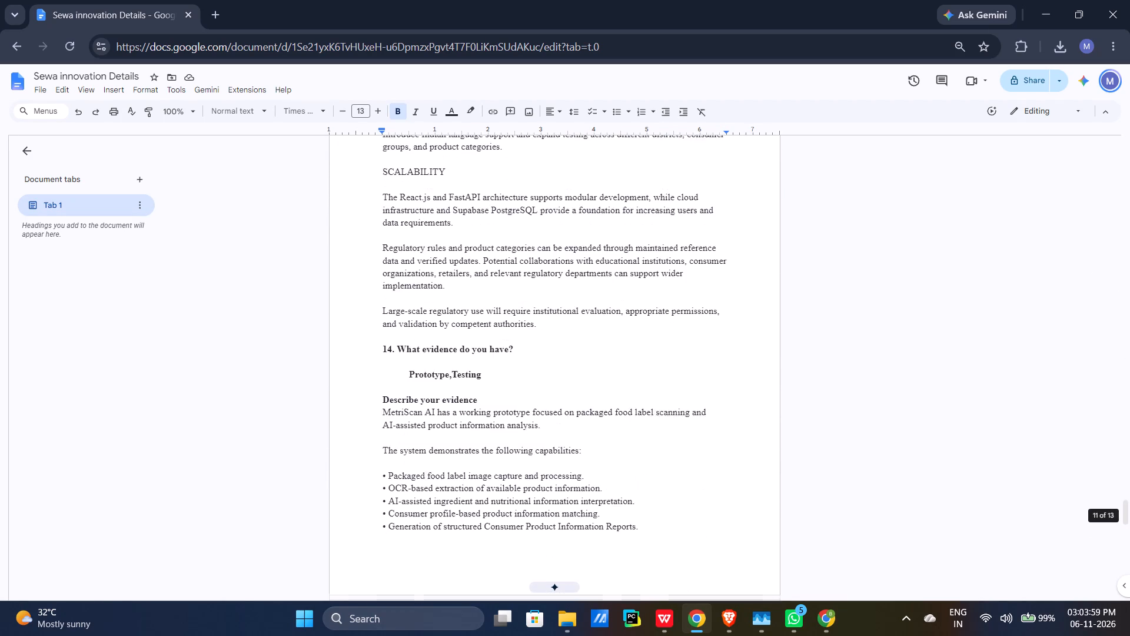
{"action": "scroll", "coordinate": [566, 263], "scroll_direction": "up", "scroll_amount": 5}
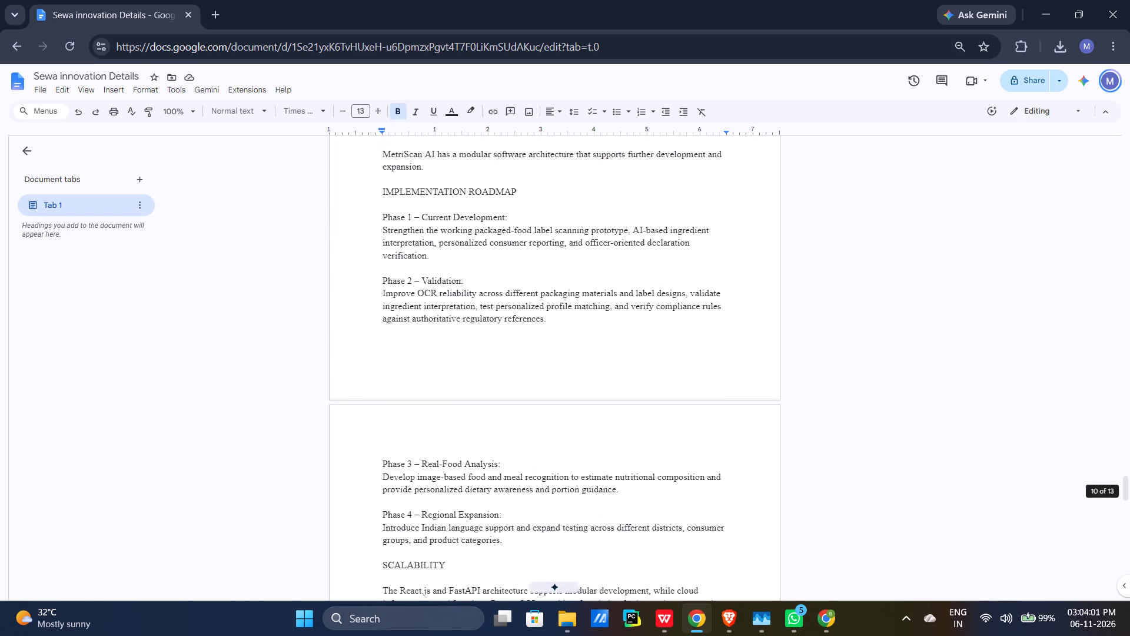
{"action": "scroll", "coordinate": [566, 263], "scroll_direction": "up", "scroll_amount": 3}
{"action": "scroll", "coordinate": [574, 442], "scroll_direction": "down", "scroll_amount": 15}
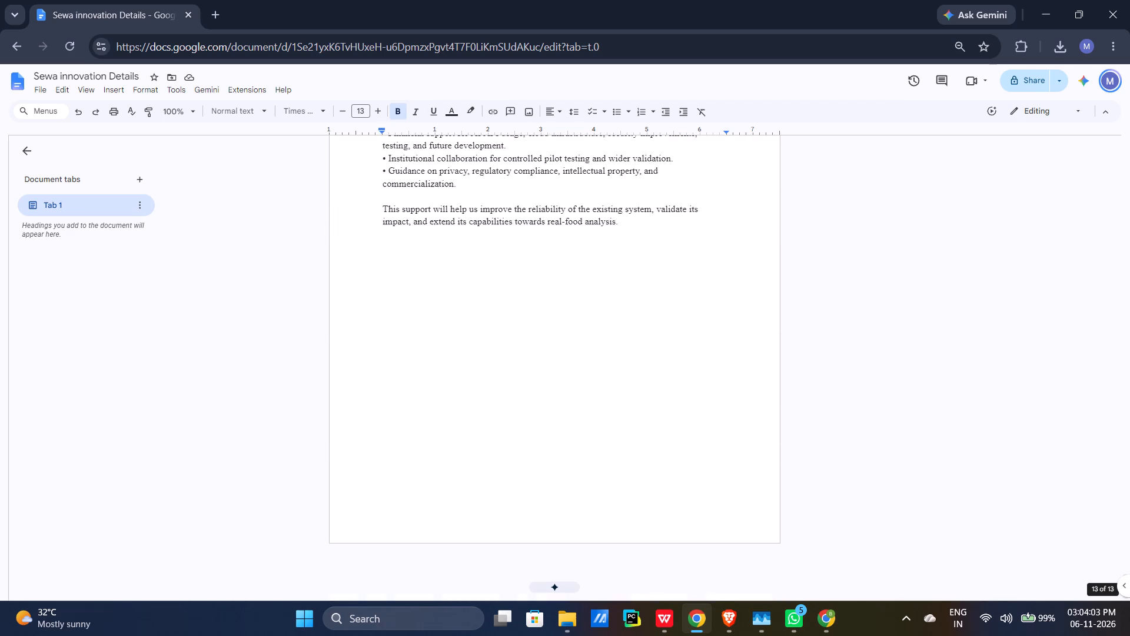
{"action": "scroll", "coordinate": [553, 356], "scroll_direction": "up", "scroll_amount": 4}
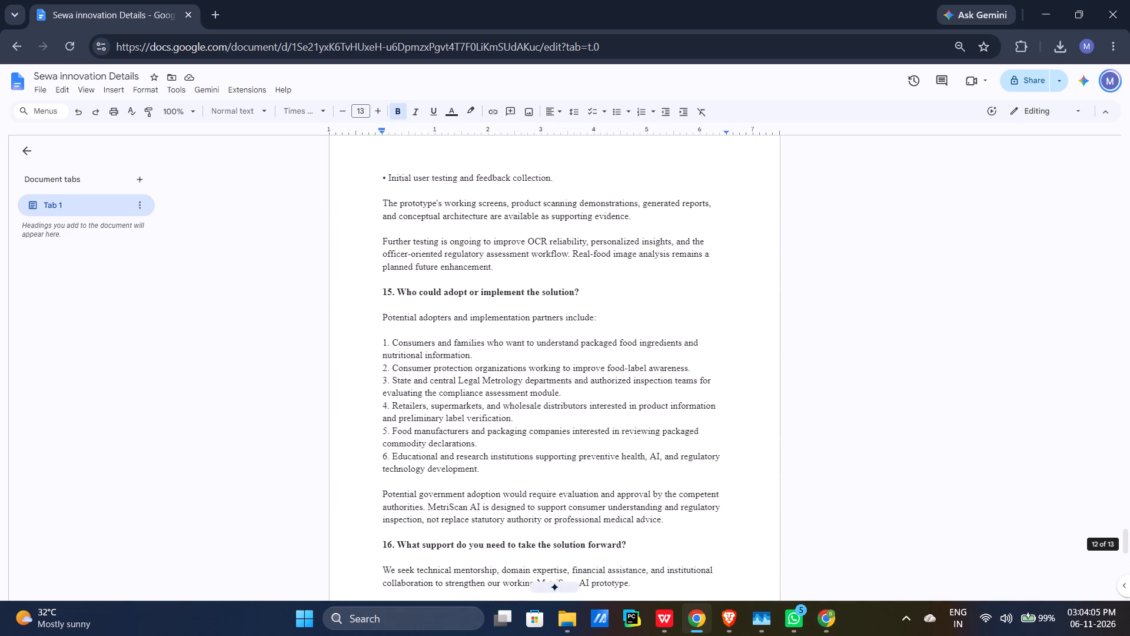
{"action": "scroll", "coordinate": [553, 356], "scroll_direction": "up", "scroll_amount": 5}
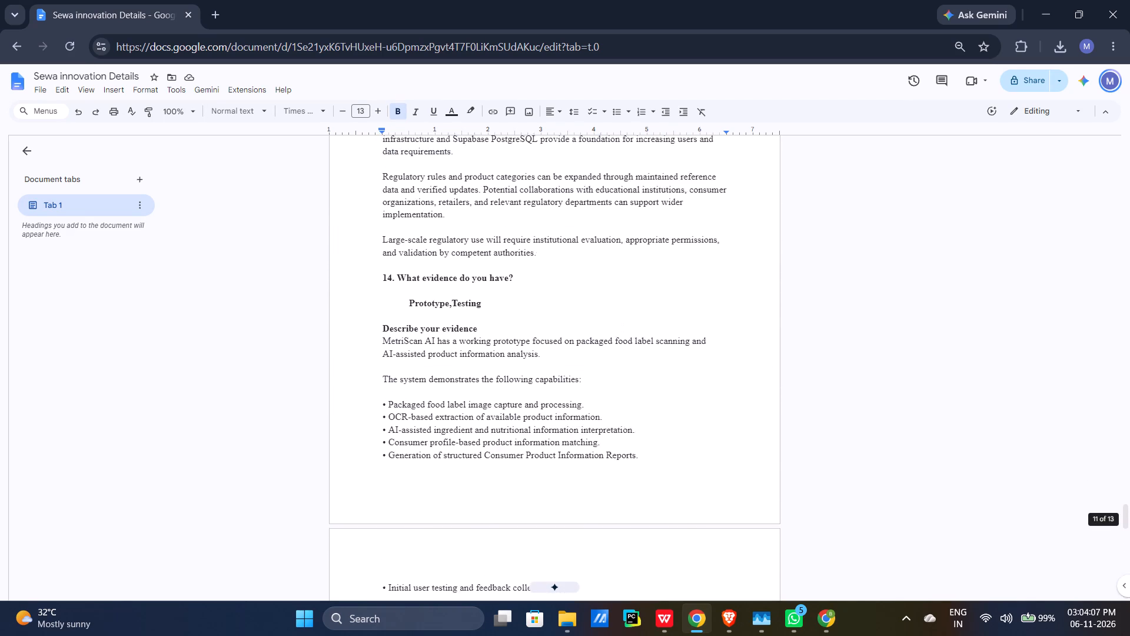
{"action": "scroll", "coordinate": [553, 356], "scroll_direction": "up", "scroll_amount": 5}
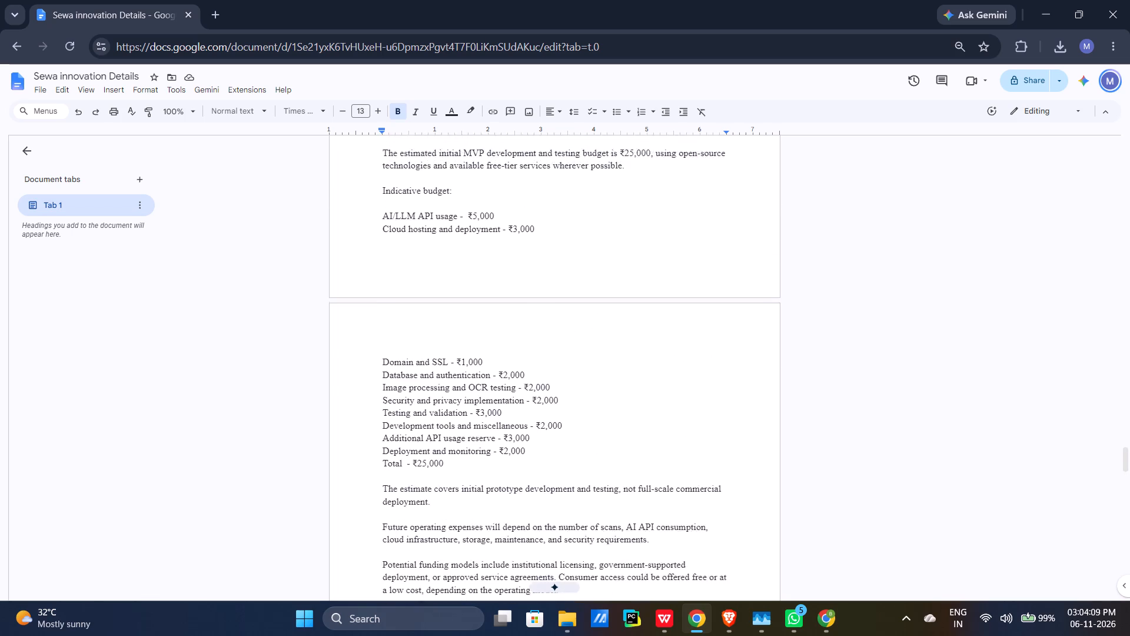
{"action": "scroll", "coordinate": [553, 356], "scroll_direction": "up", "scroll_amount": 5}
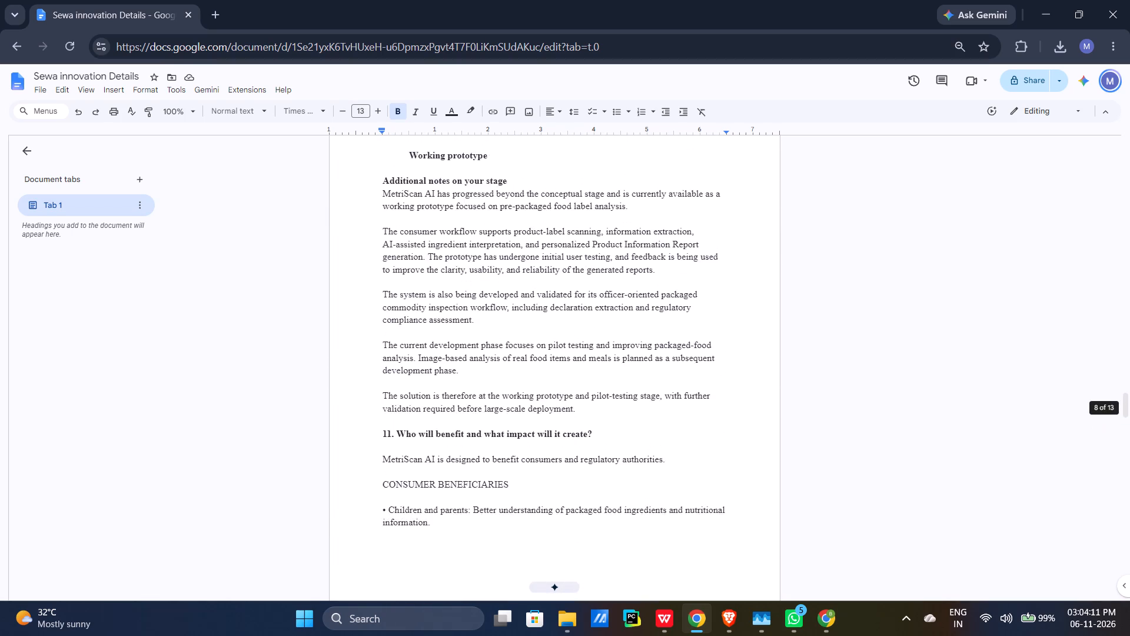
{"action": "scroll", "coordinate": [553, 356], "scroll_direction": "up", "scroll_amount": 3}
{"action": "scroll", "coordinate": [553, 356], "scroll_direction": "down", "scroll_amount": 2}
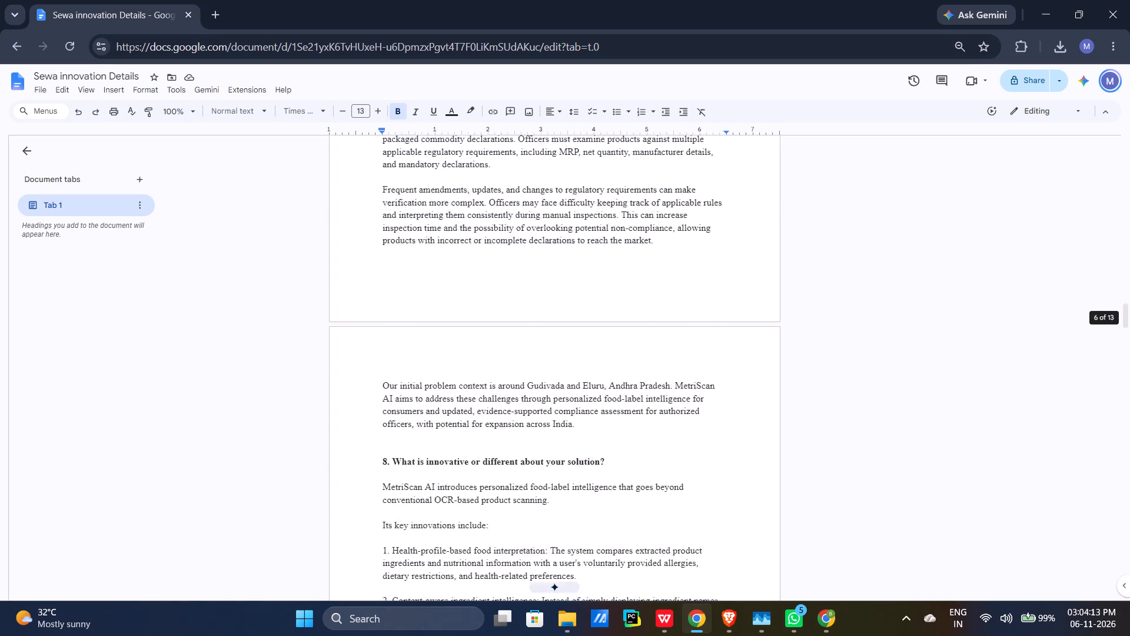
{"action": "scroll", "coordinate": [553, 356], "scroll_direction": "down", "scroll_amount": 4}
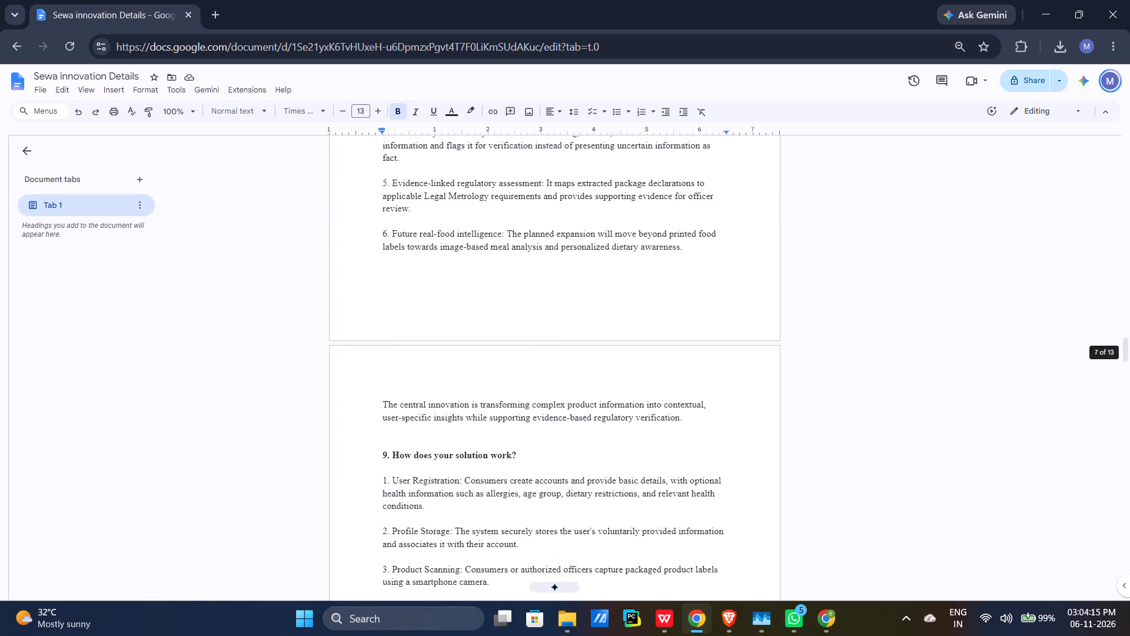
{"action": "scroll", "coordinate": [553, 356], "scroll_direction": "down", "scroll_amount": 1}
{"action": "scroll", "coordinate": [553, 356], "scroll_direction": "up", "scroll_amount": 5}
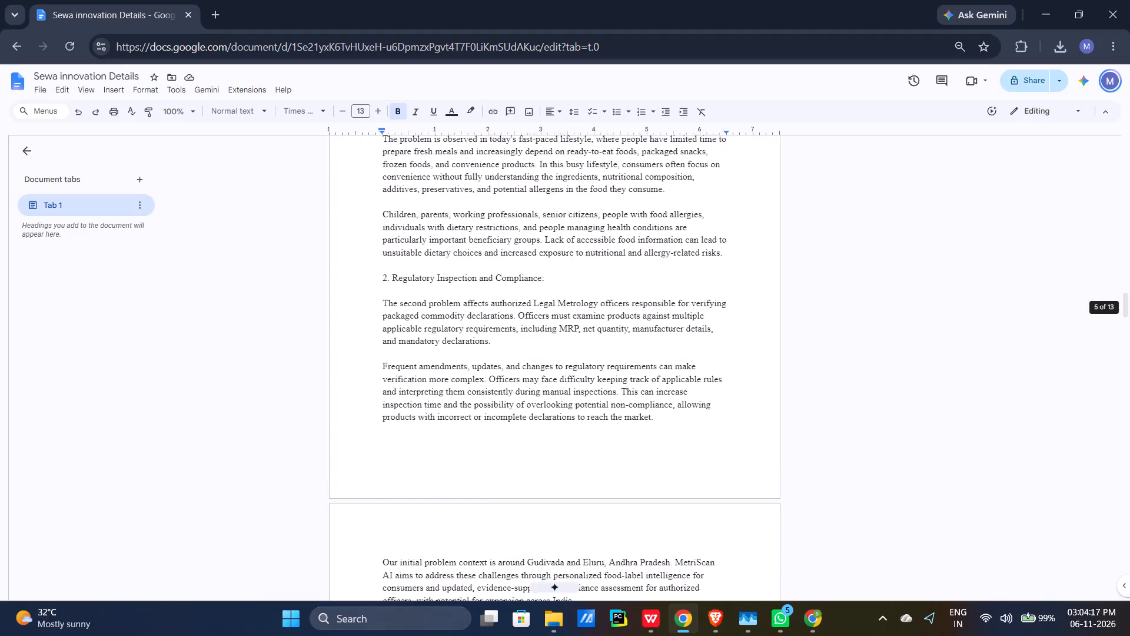
{"action": "scroll", "coordinate": [553, 356], "scroll_direction": "up", "scroll_amount": 5}
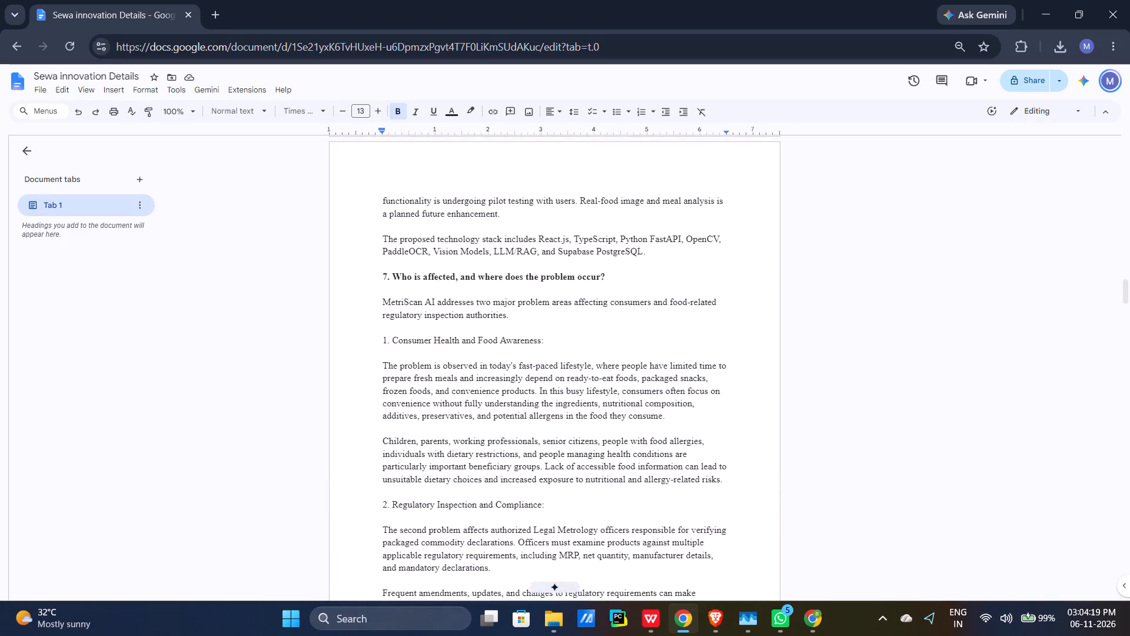
{"action": "scroll", "coordinate": [553, 356], "scroll_direction": "up", "scroll_amount": 5}
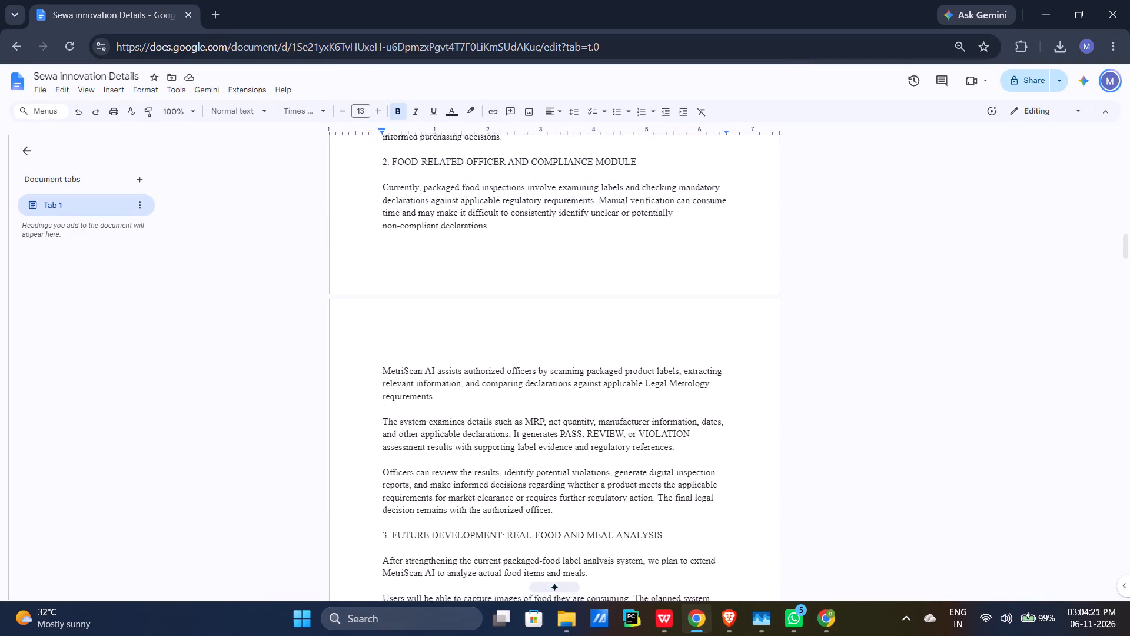
{"action": "scroll", "coordinate": [553, 356], "scroll_direction": "up", "scroll_amount": 5}
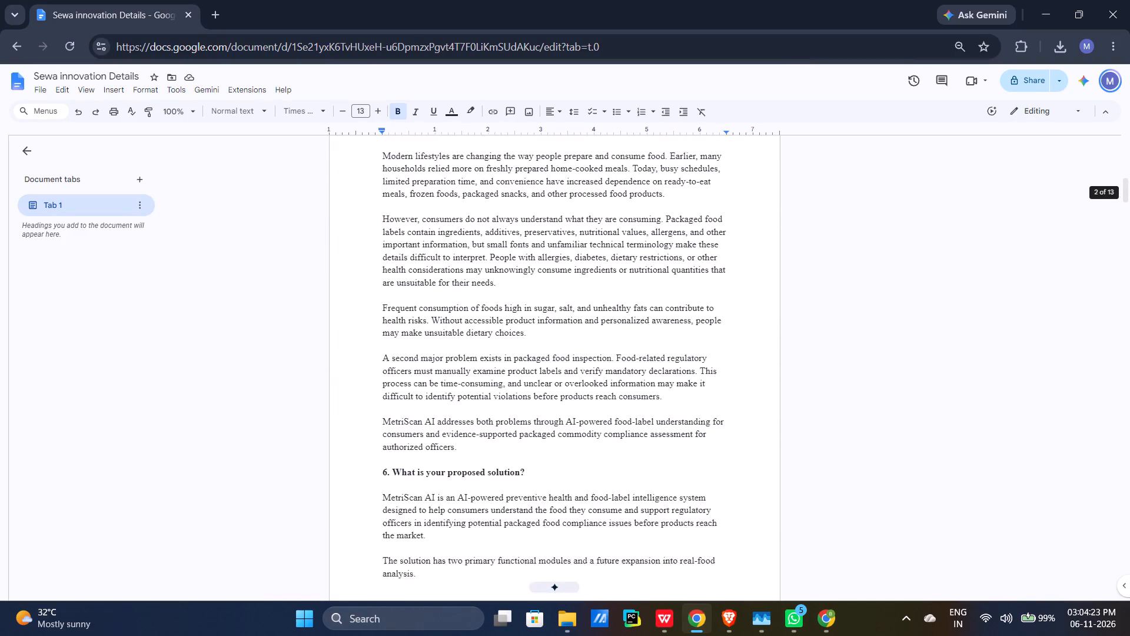
{"action": "scroll", "coordinate": [553, 356], "scroll_direction": "up", "scroll_amount": 5}
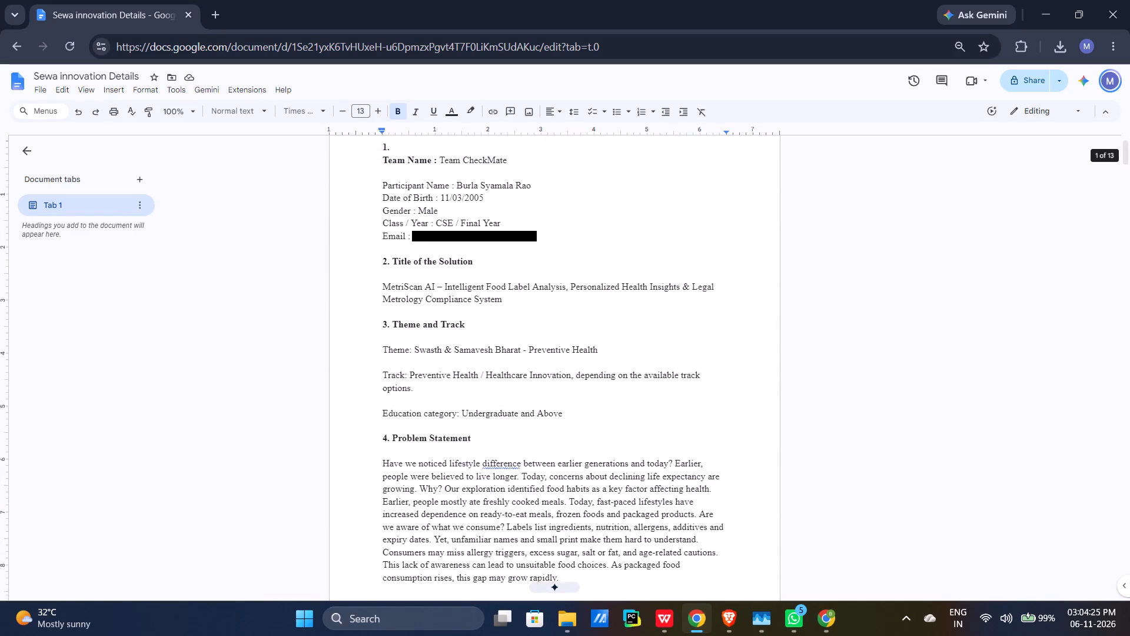
{"action": "scroll", "coordinate": [553, 356], "scroll_direction": "up", "scroll_amount": 2}
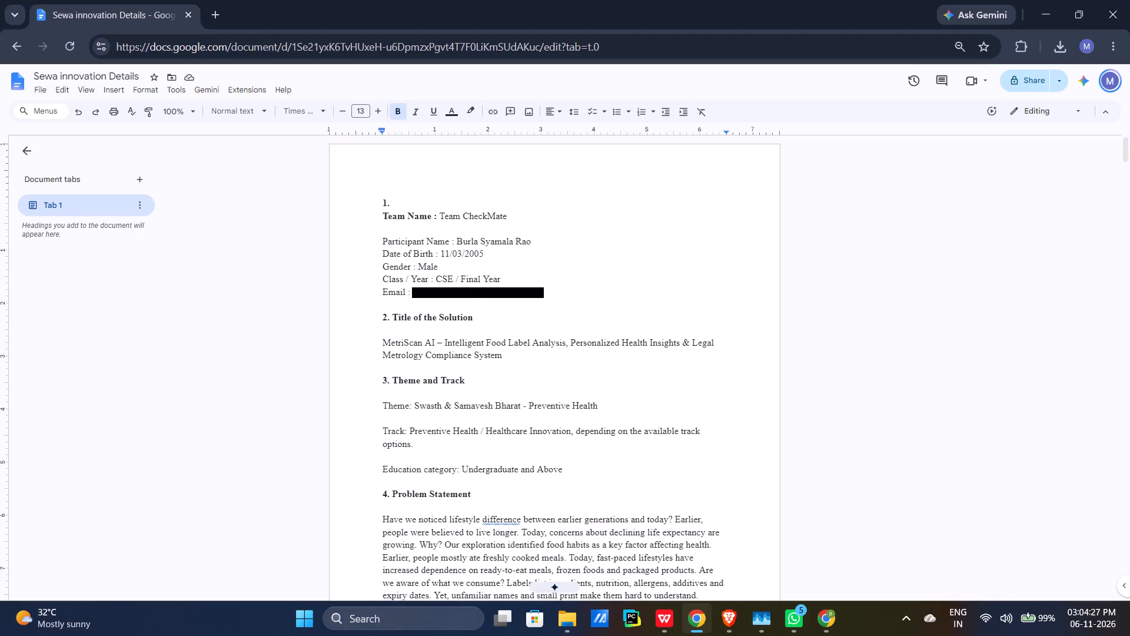
Insert two line breaks after the Email line of the participant details in section 1.
{"action": "left_click", "coordinate": [550, 294]}
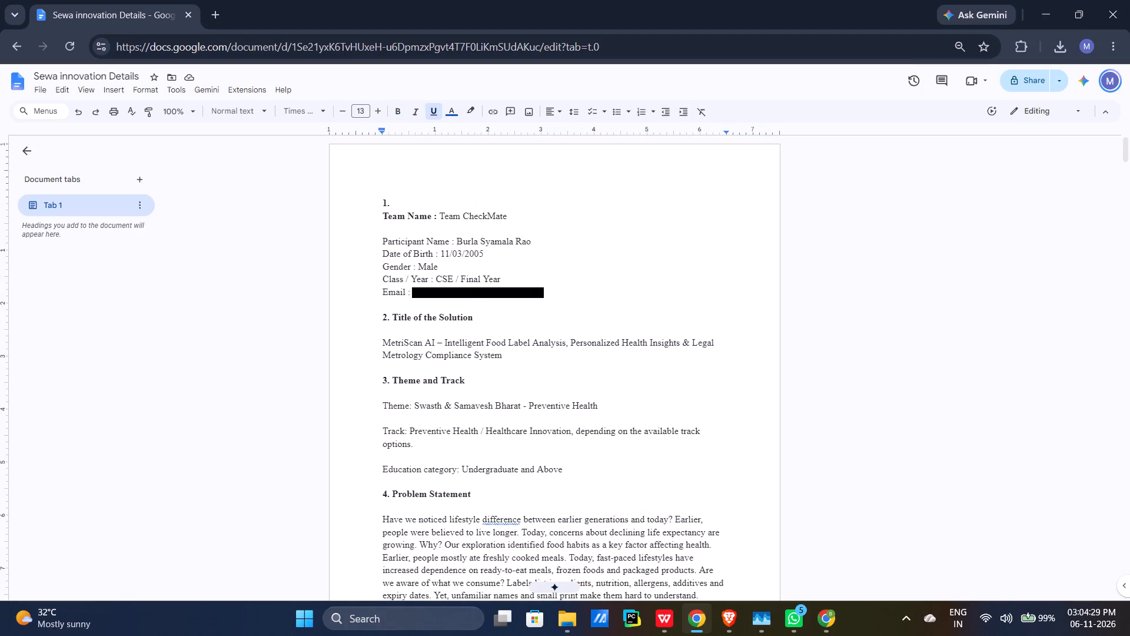
{"action": "key", "text": "shift+Return"}
{"action": "key", "text": "shift+Return"}
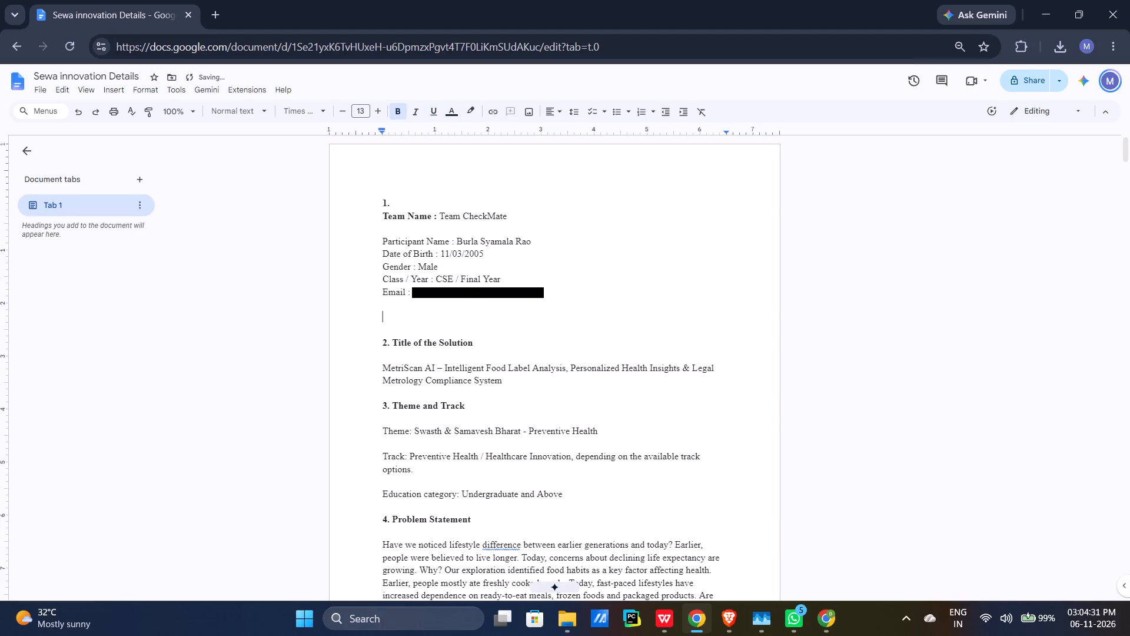
Number the Participant Name line under Team Name as "1." with a tab between the number and the text.
{"action": "key", "text": "Up"}
{"action": "key", "text": "Up"}
{"action": "key", "text": "Up"}
{"action": "key", "text": "Up"}
{"action": "key", "text": "Up"}
{"action": "key", "text": "Up"}
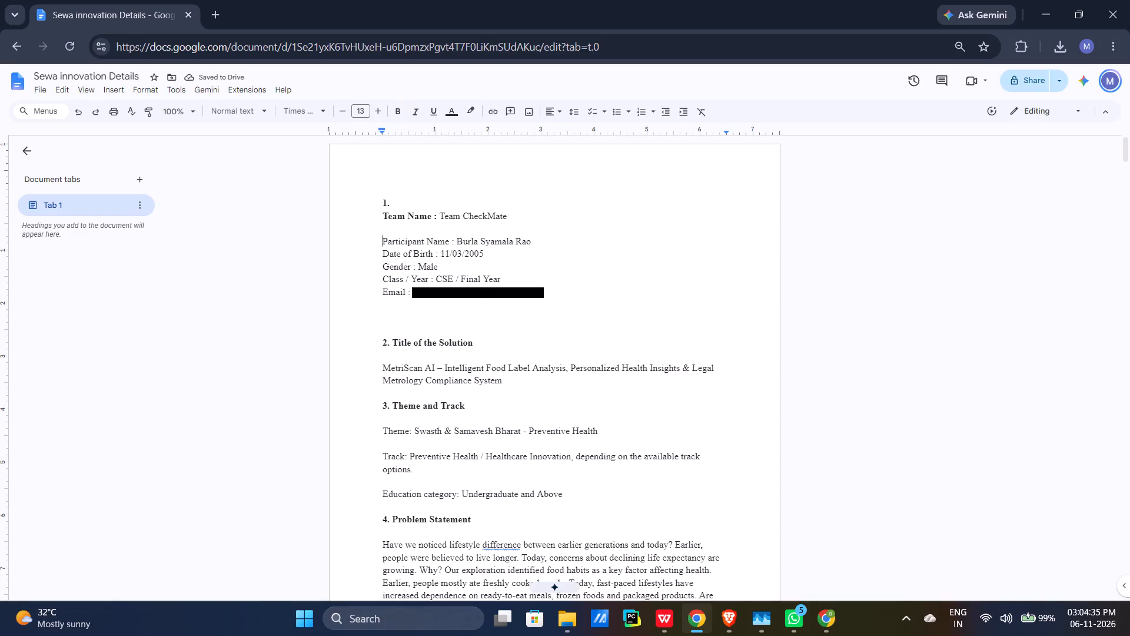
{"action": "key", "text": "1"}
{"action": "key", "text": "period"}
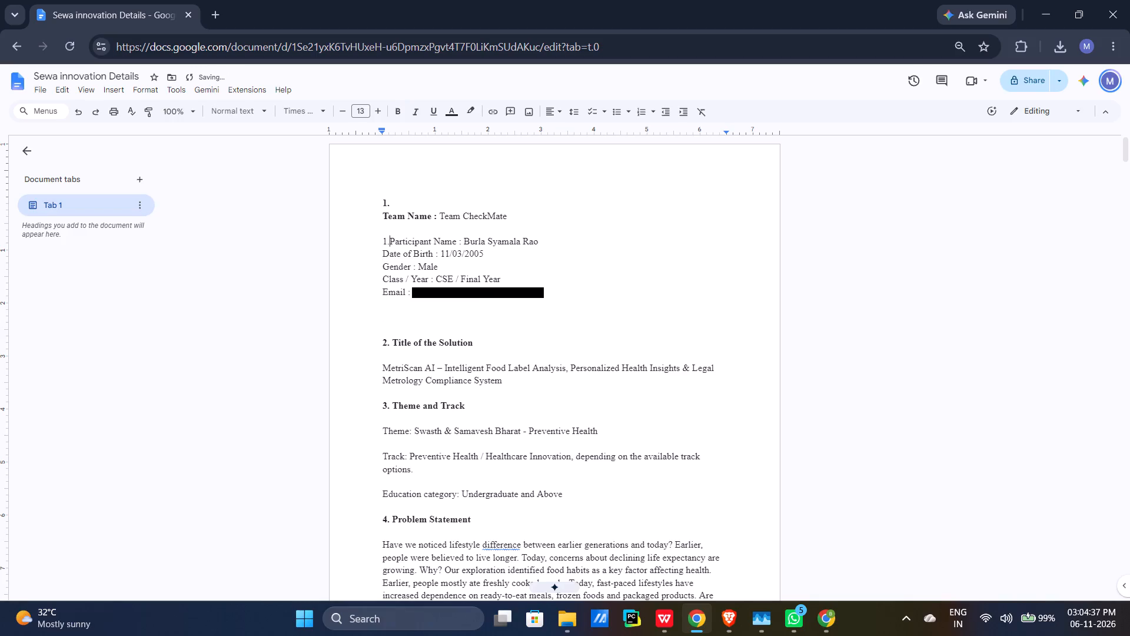
{"action": "key", "text": "Tab"}
Indent the Date of Birth and Gender lines with one tab each to align under Participant Name.
{"action": "key", "text": "Down"}
{"action": "key", "text": "Left"}
{"action": "key", "text": "Left"}
{"action": "key", "text": "Left"}
{"action": "key", "text": "Left"}
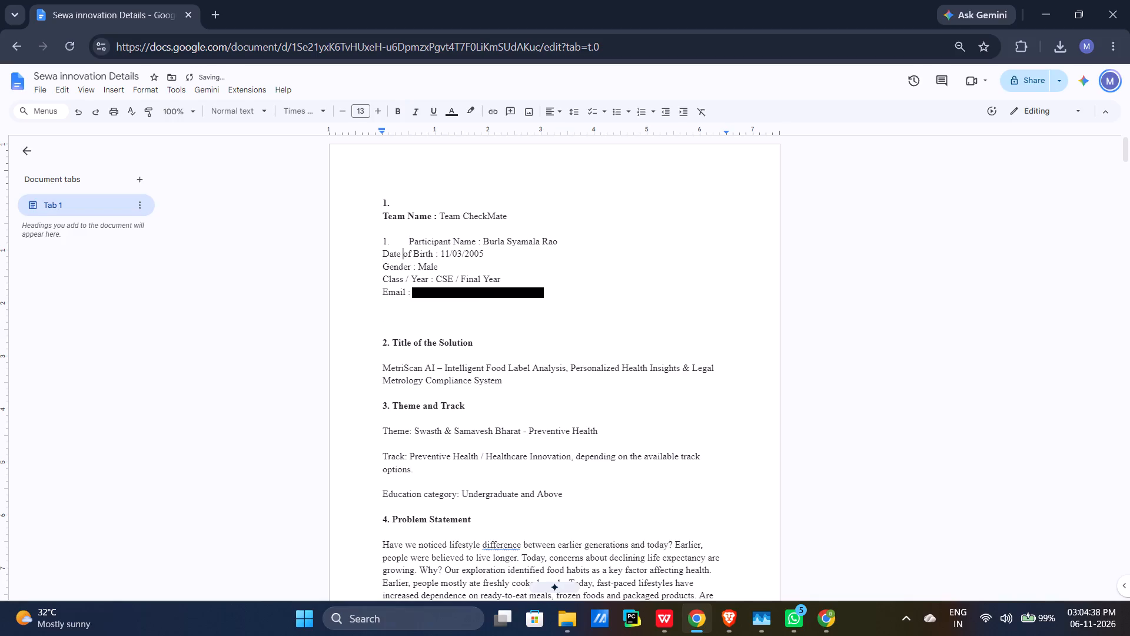
{"action": "key", "text": "Left"}
{"action": "key", "text": "Left"}
{"action": "key", "text": "Tab"}
{"action": "key", "text": "Down"}
{"action": "key", "text": "Left"}
{"action": "key", "text": "Left"}
{"action": "key", "text": "Left"}
{"action": "key", "text": "Left"}
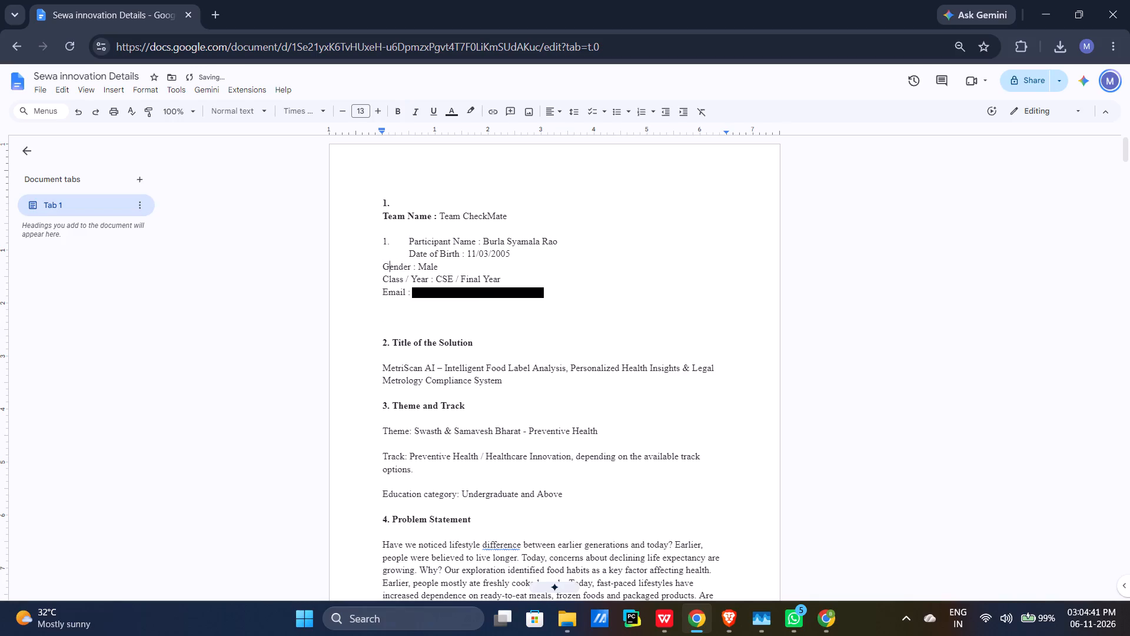
{"action": "key", "text": "Left"}
{"action": "key", "text": "Tab"}
Indent the Class / Year and Email lines with one tab each to align with the participant details above.
{"action": "key", "text": "Down"}
{"action": "key", "text": "Left"}
{"action": "key", "text": "Left"}
{"action": "key", "text": "Left"}
{"action": "key", "text": "Left"}
{"action": "key", "text": "Left"}
{"action": "key", "text": "Left"}
{"action": "key", "text": "Left"}
{"action": "key", "text": "Tab"}
{"action": "key", "text": "Down"}
{"action": "key", "text": "Left"}
{"action": "key", "text": "Left"}
{"action": "key", "text": "Left"}
{"action": "key", "text": "Left"}
{"action": "key", "text": "Left"}
{"action": "key", "text": "Left"}
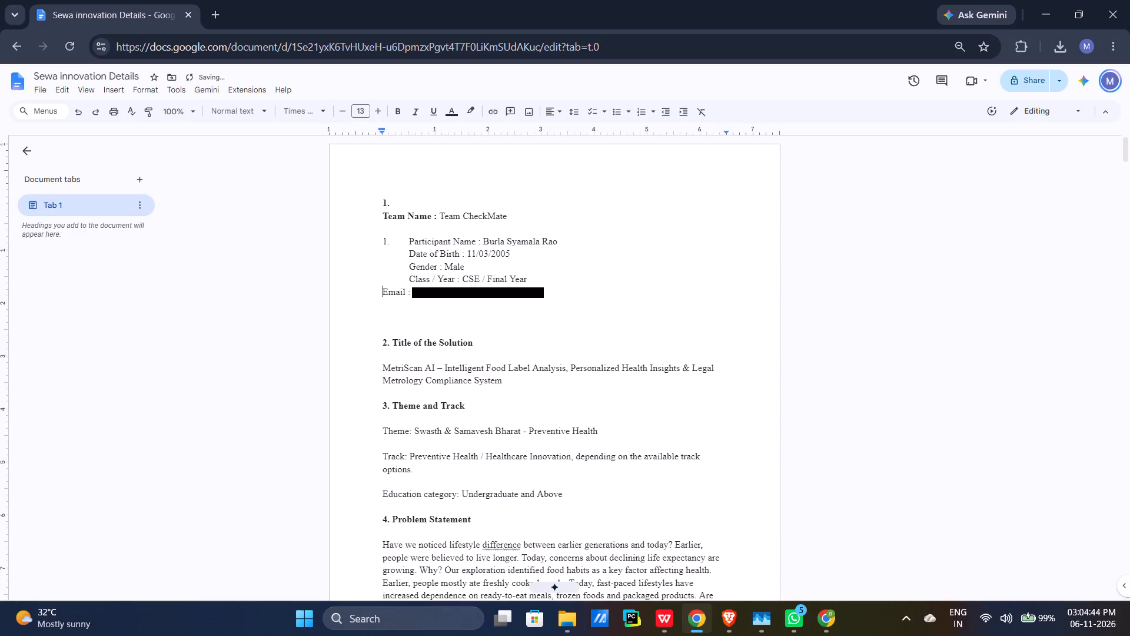
{"action": "key", "text": "Tab"}
{"action": "key", "text": "Down"}
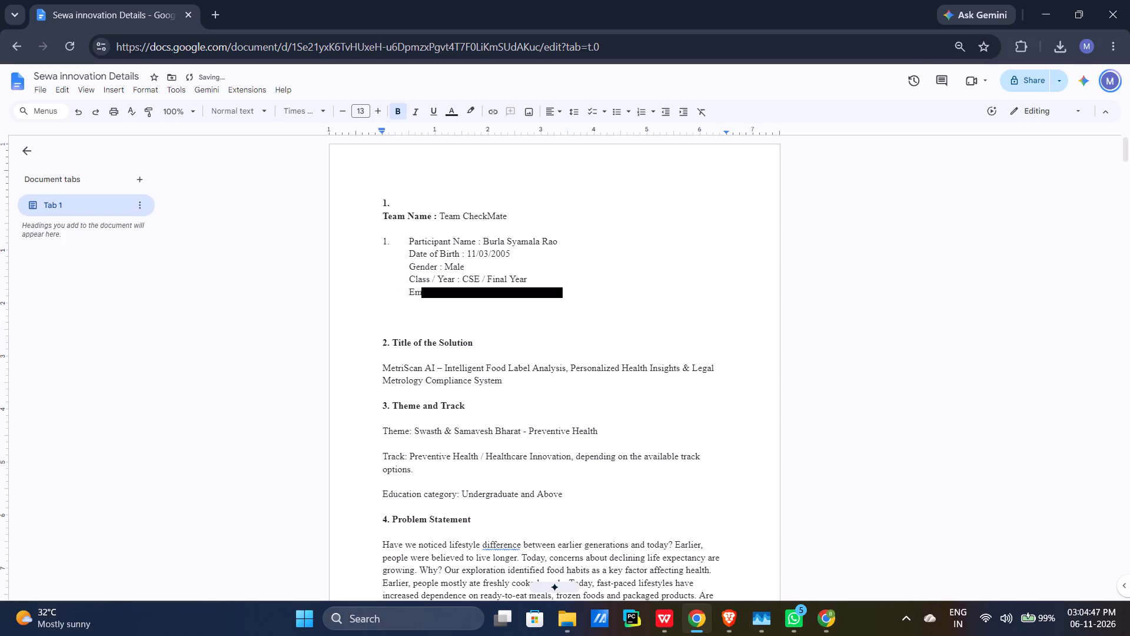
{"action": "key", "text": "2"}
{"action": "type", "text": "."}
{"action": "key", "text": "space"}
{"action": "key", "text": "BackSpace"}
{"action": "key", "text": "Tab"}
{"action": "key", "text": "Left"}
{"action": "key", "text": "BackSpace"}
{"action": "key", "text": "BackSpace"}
Leave a blank line below the first participant's details and add "2.", a tab and "Participant Name :".
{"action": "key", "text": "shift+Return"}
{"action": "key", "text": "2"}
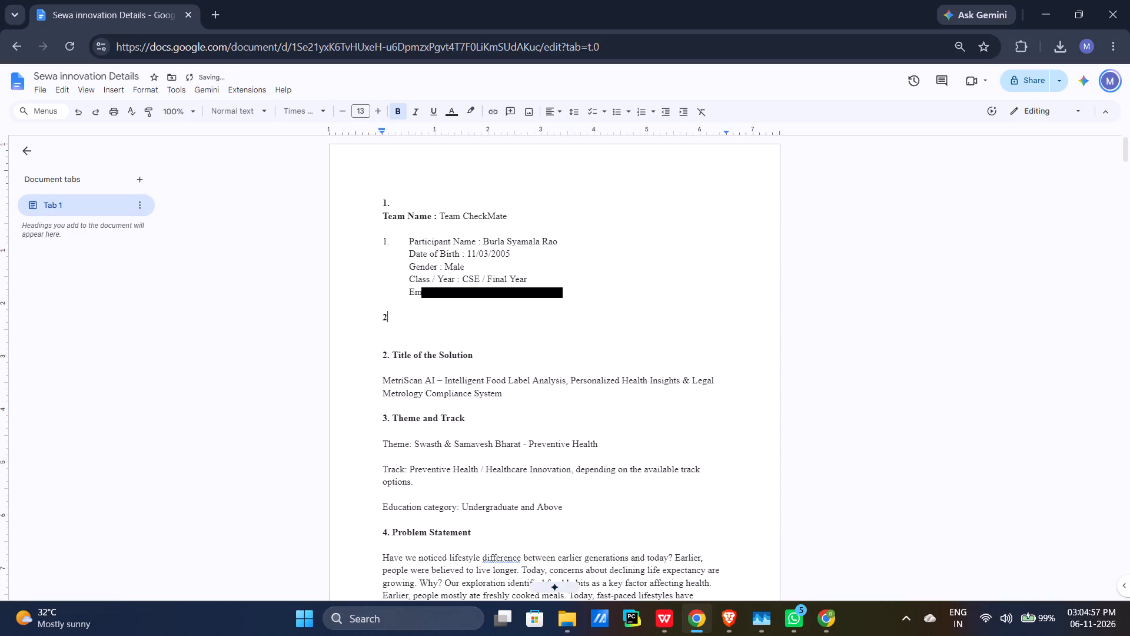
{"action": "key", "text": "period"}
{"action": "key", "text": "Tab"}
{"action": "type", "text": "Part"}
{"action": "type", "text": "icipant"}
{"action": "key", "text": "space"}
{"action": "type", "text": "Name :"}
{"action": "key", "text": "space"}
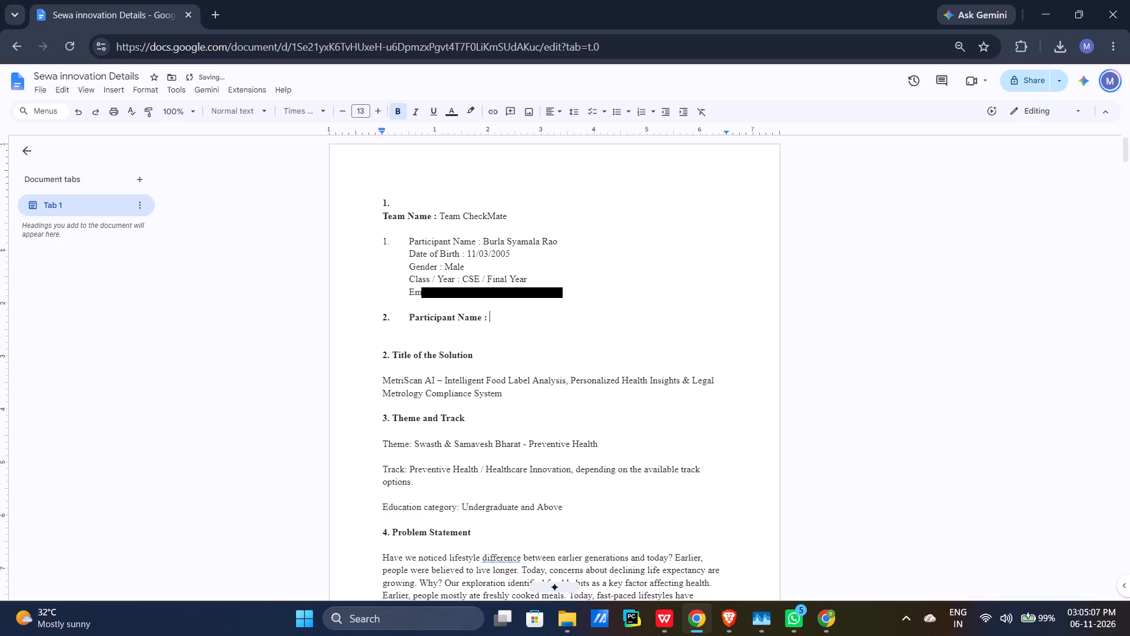
Remove the bold formatting from the new "2. Participant Name :" line.
{"action": "left_click_drag", "start_coordinate": [488, 321], "coordinate": [374, 305]}
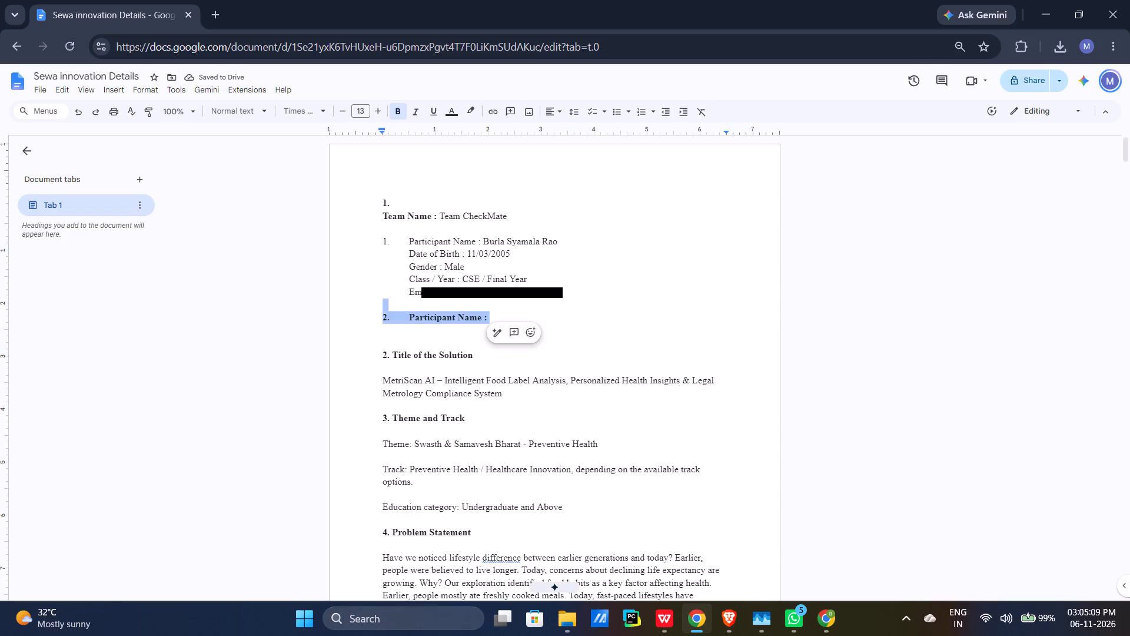
{"action": "left_click", "coordinate": [401, 105]}
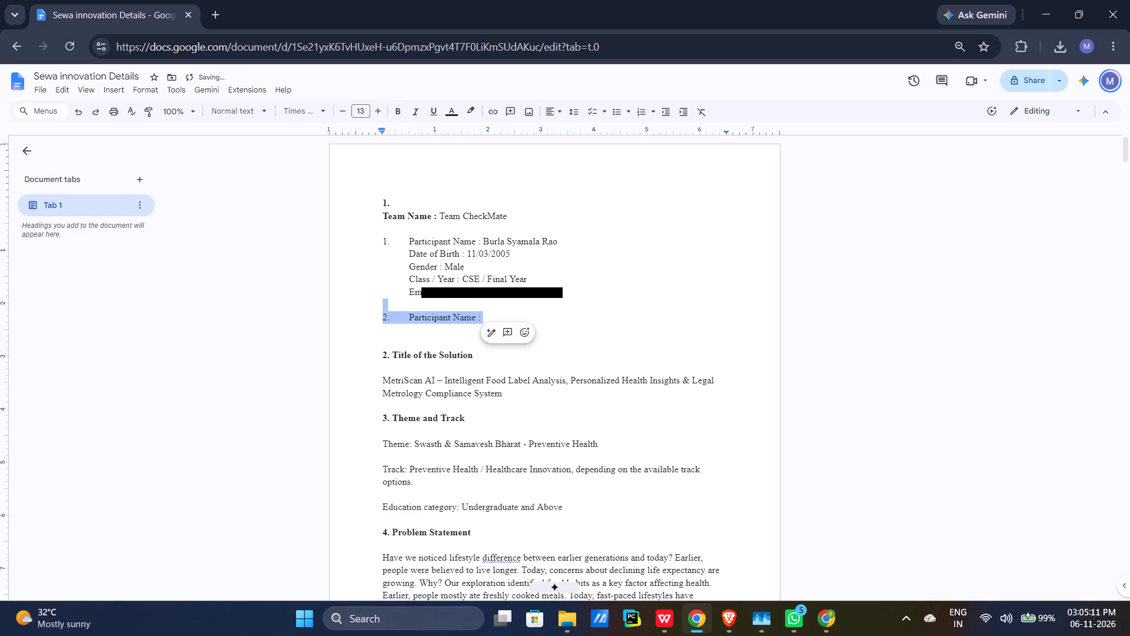
Enter the second participant's full name after "Participant Name :" in entry 2.
{"action": "left_click", "coordinate": [483, 312]}
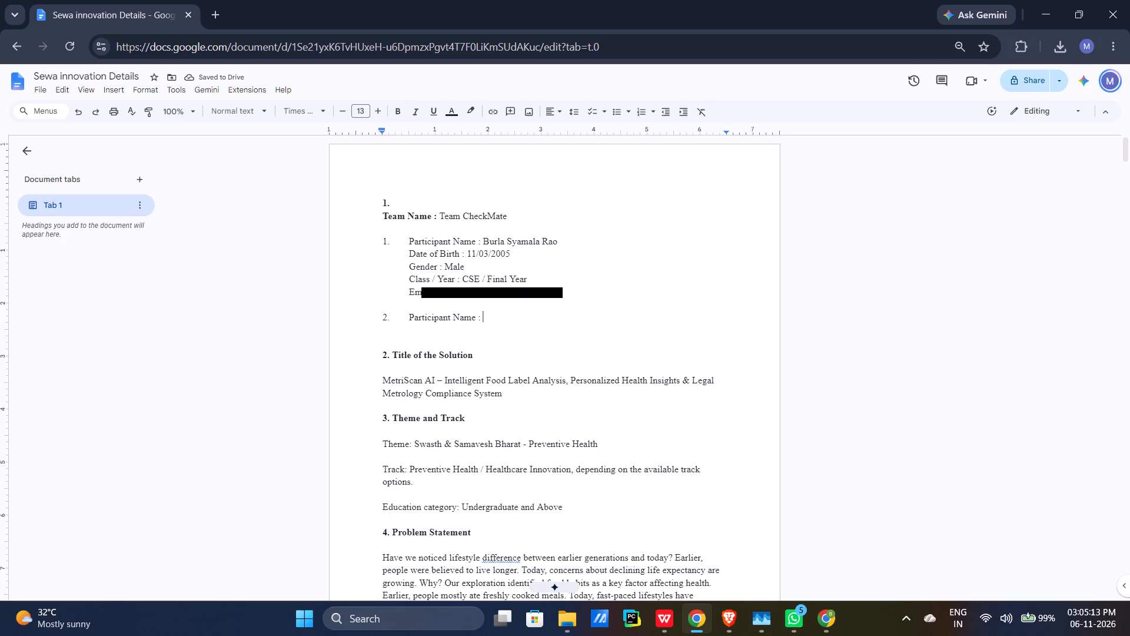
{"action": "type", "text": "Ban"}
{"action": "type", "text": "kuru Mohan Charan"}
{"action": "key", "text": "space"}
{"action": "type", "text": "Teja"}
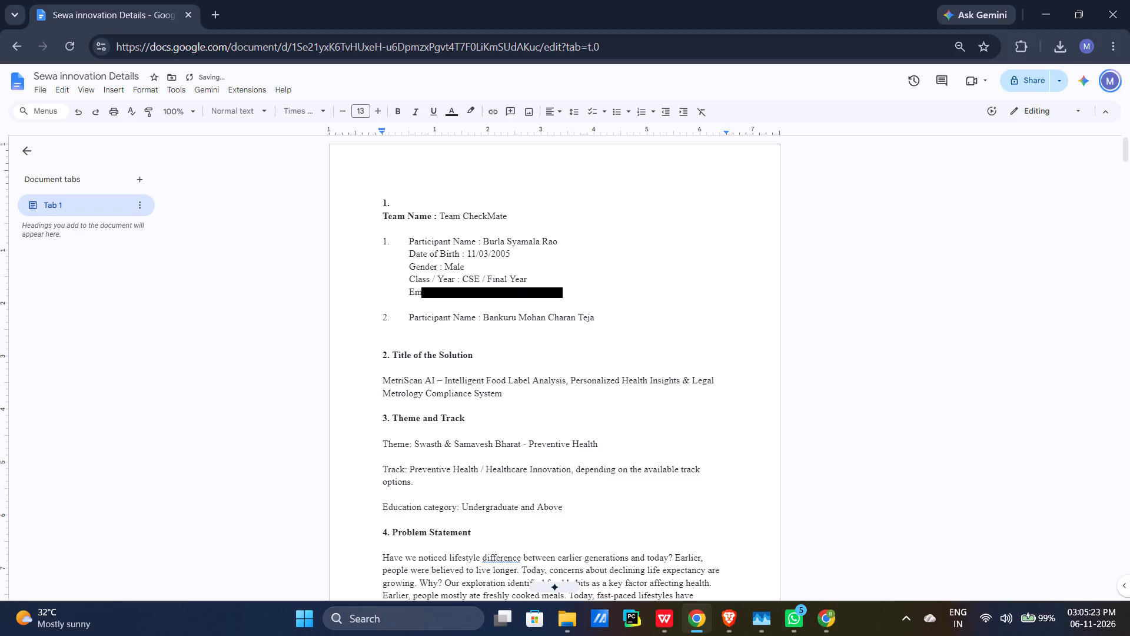
Copy entry 1's Date of Birth through Email lines beneath the name in entry 2, indenting the Date of Birth line with one tab.
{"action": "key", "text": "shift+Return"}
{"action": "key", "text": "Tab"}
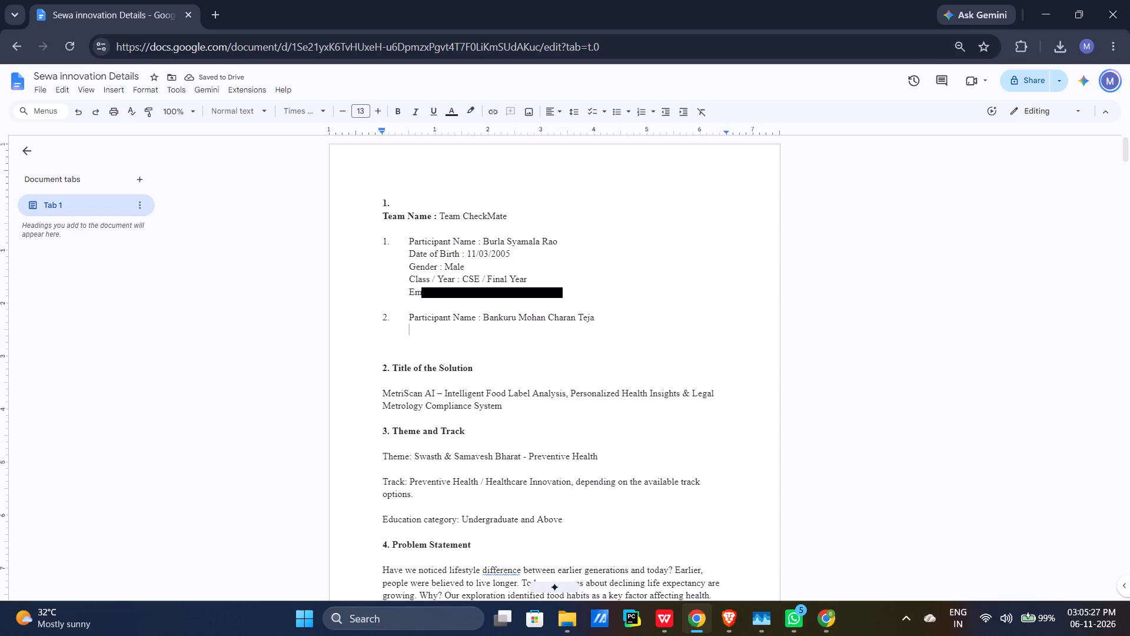
{"action": "left_click_drag", "start_coordinate": [408, 253], "coordinate": [561, 303]}
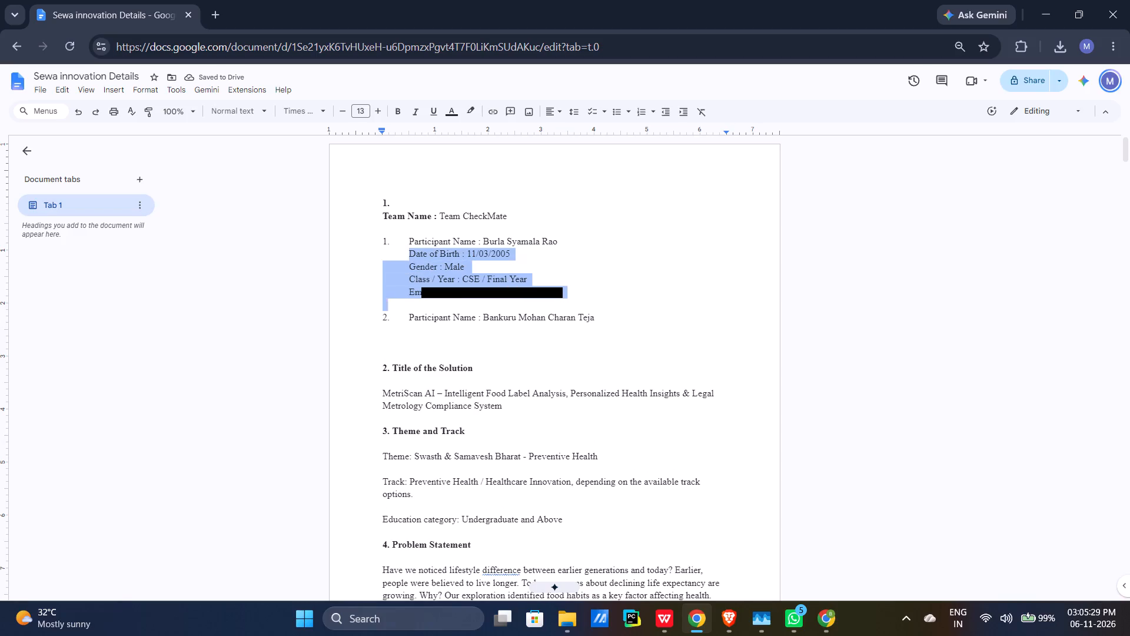
{"action": "left_click_drag", "start_coordinate": [561, 303], "coordinate": [567, 295]}
{"action": "key", "text": "ctrl+c"}
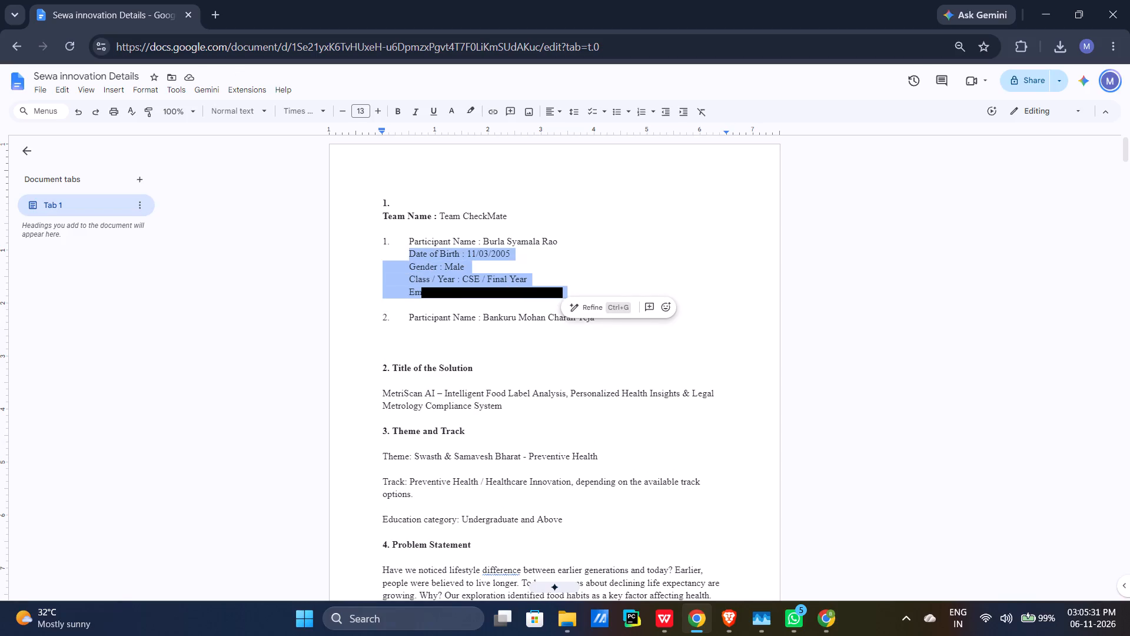
{"action": "left_click", "coordinate": [410, 335]}
{"action": "key", "text": "BackSpace"}
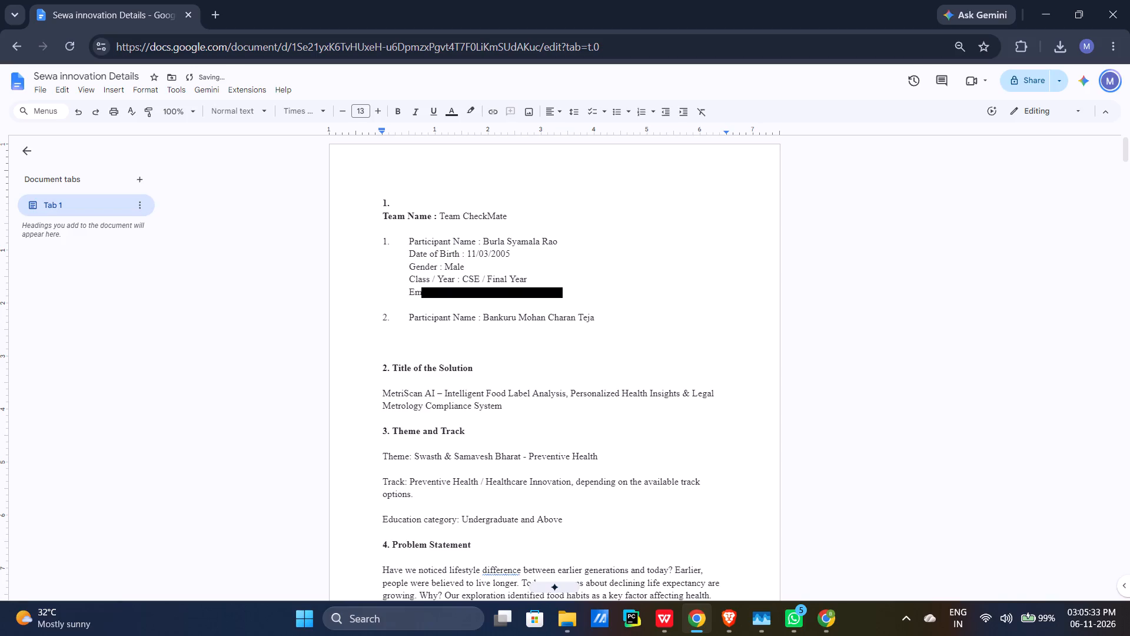
{"action": "key", "text": "ctrl+v"}
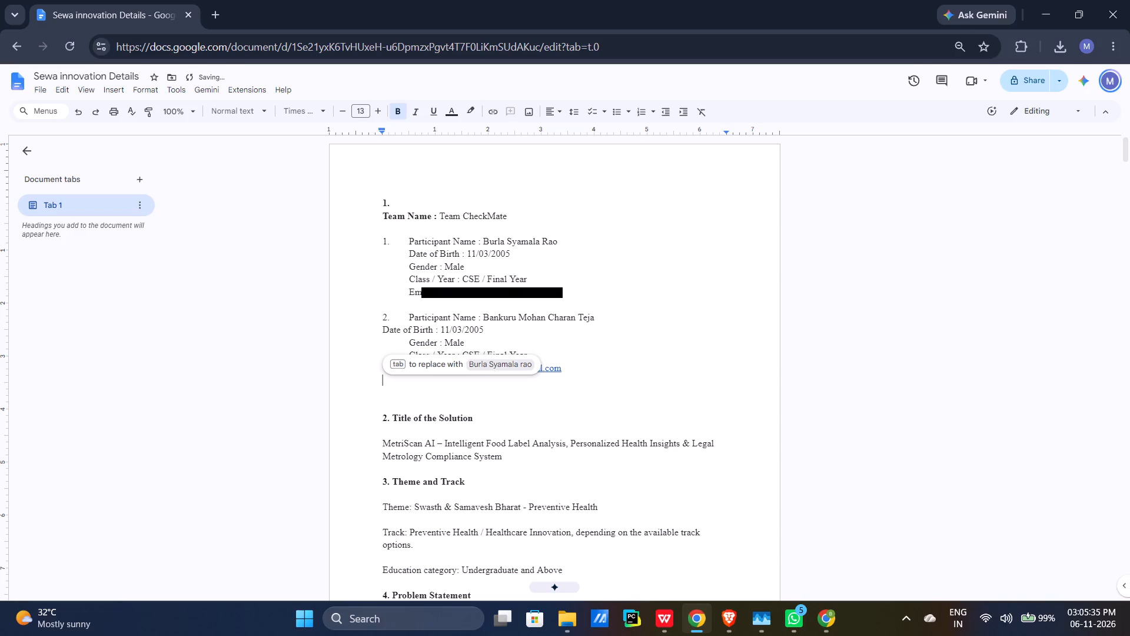
{"action": "left_click", "coordinate": [381, 330]}
{"action": "key", "text": "Tab"}
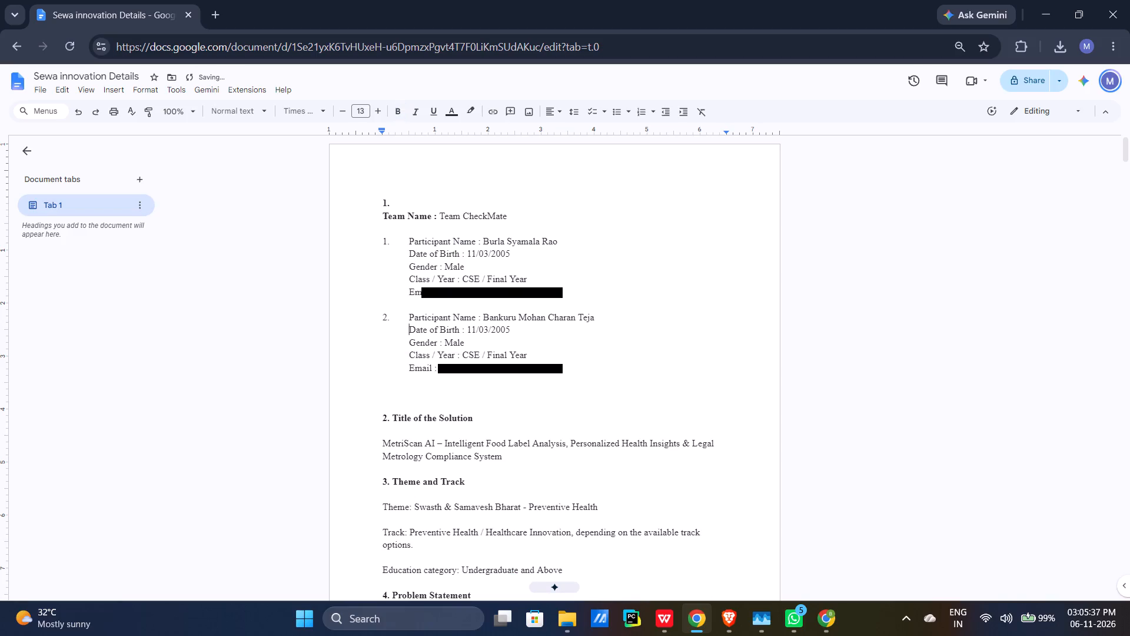
Replace the day and month in entry 2's Date of Birth line with the second participant's.
{"action": "left_click", "coordinate": [475, 330]}
{"action": "key", "text": "BackSpace"}
{"action": "key", "text": "BackSpace"}
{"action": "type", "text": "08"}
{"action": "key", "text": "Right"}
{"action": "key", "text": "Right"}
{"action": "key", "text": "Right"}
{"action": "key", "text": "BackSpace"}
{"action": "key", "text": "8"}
Go to the email address in entry 2's Email line.
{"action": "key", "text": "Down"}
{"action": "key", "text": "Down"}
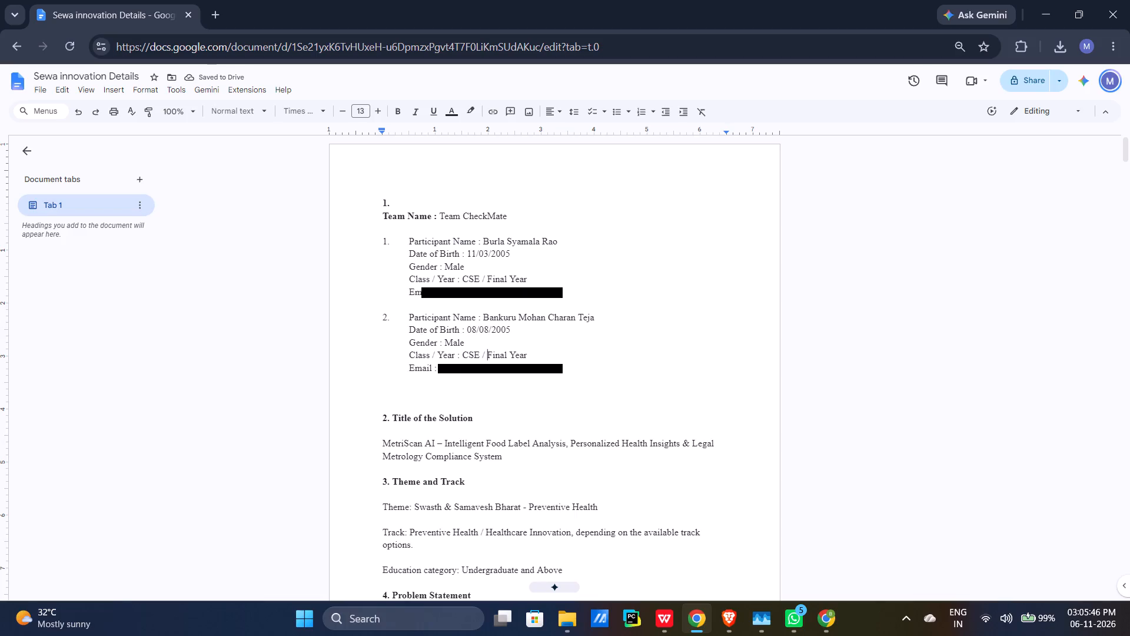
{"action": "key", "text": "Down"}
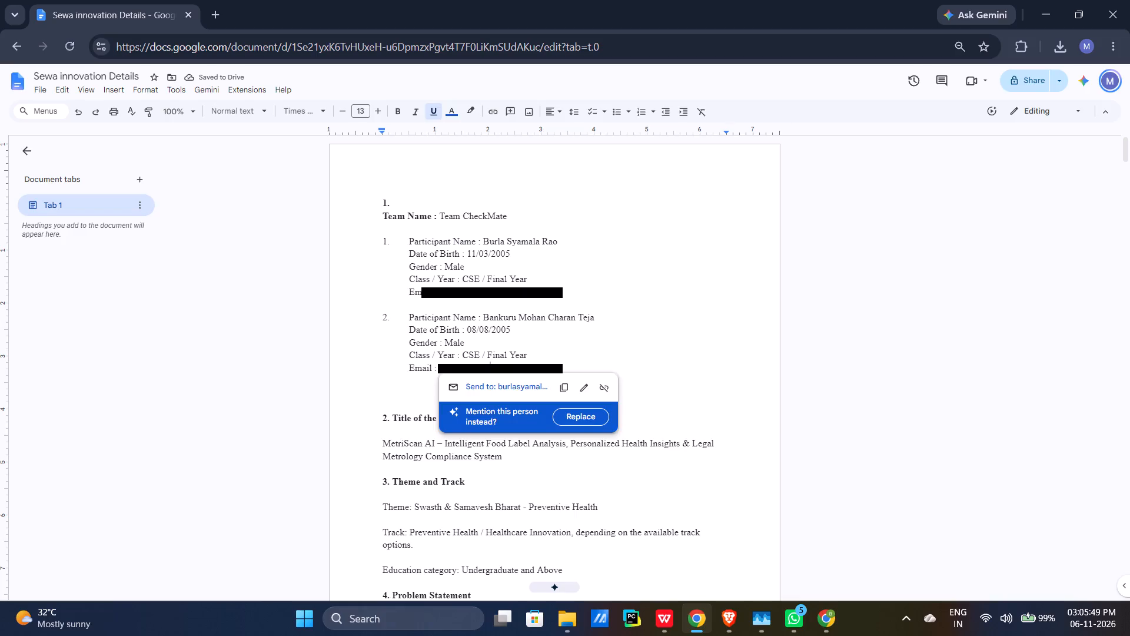
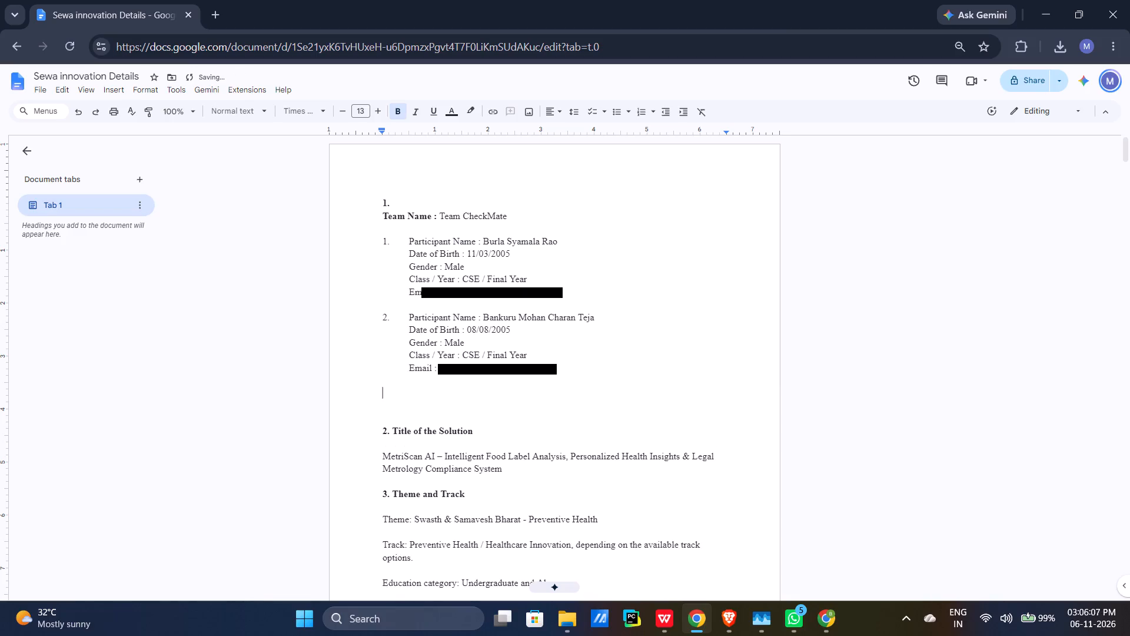
Remove the extra blank space between entry 2 and the "2. Title of the Solution" heading.
{"action": "key", "text": "Down"}
{"action": "key", "text": "Down"}
{"action": "key", "text": "BackSpace"}
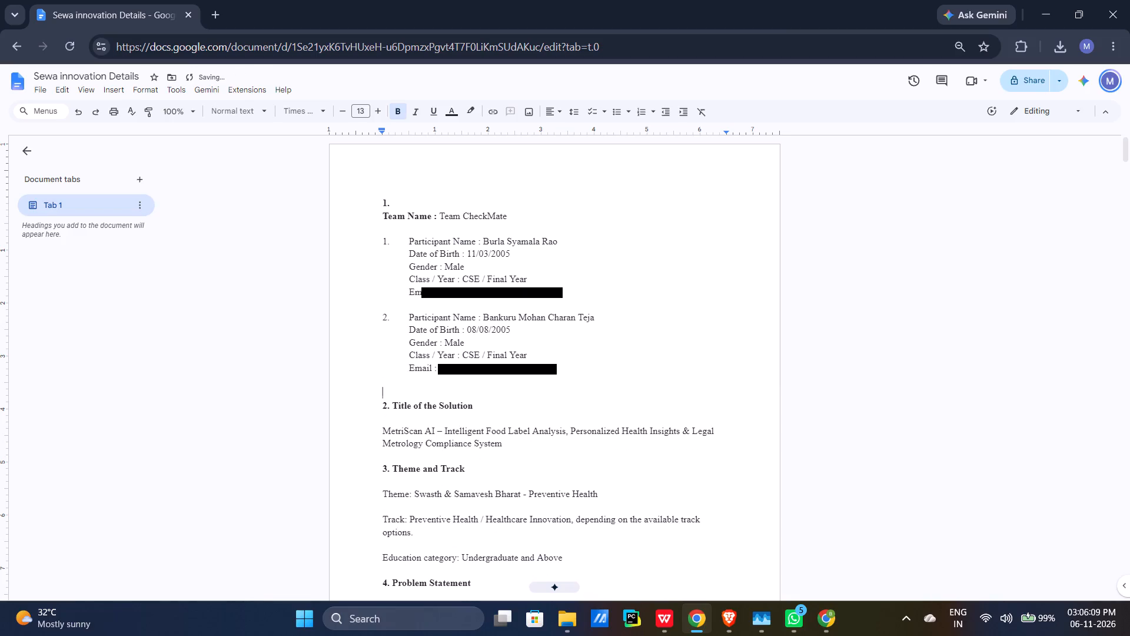
Indent the "Team Name : Team CheckMate" line by one tab.
{"action": "left_click", "coordinate": [381, 218]}
{"action": "key", "text": "Tab"}
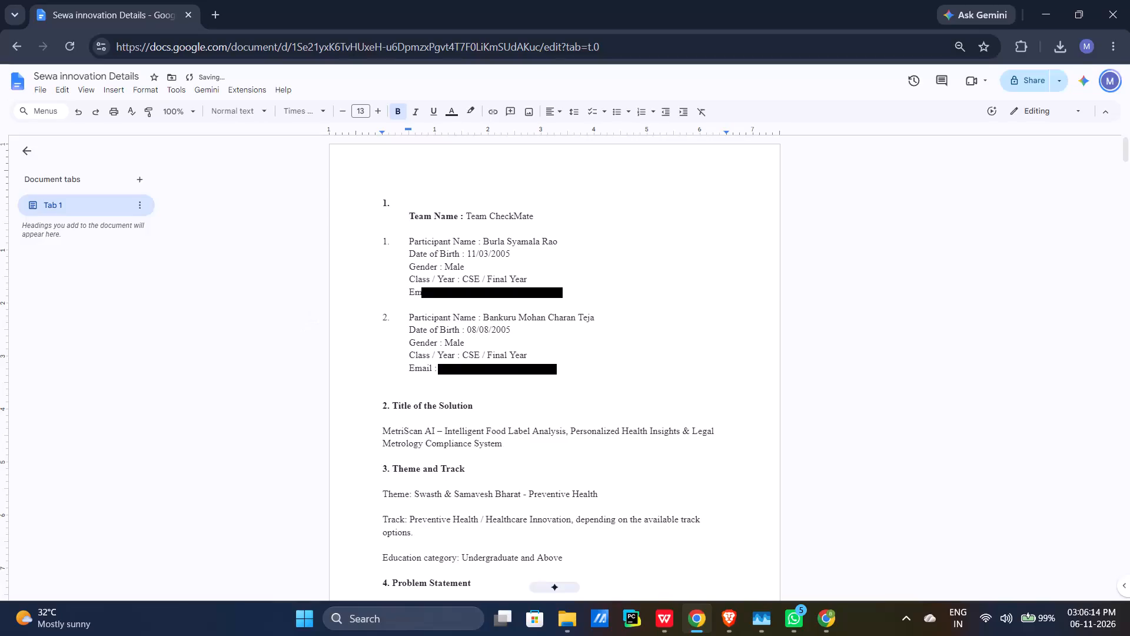
Indent entry 1's numbered Participant Name line and its Date of Birth and Gender lines by one more tab.
{"action": "left_click", "coordinate": [373, 241]}
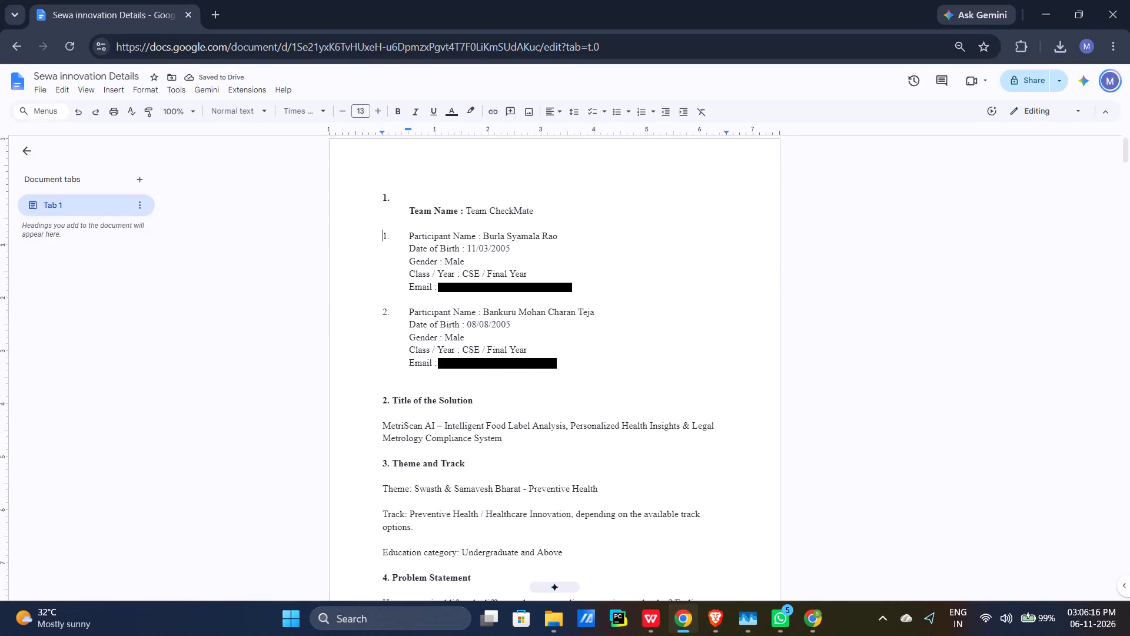
{"action": "key", "text": "Tab"}
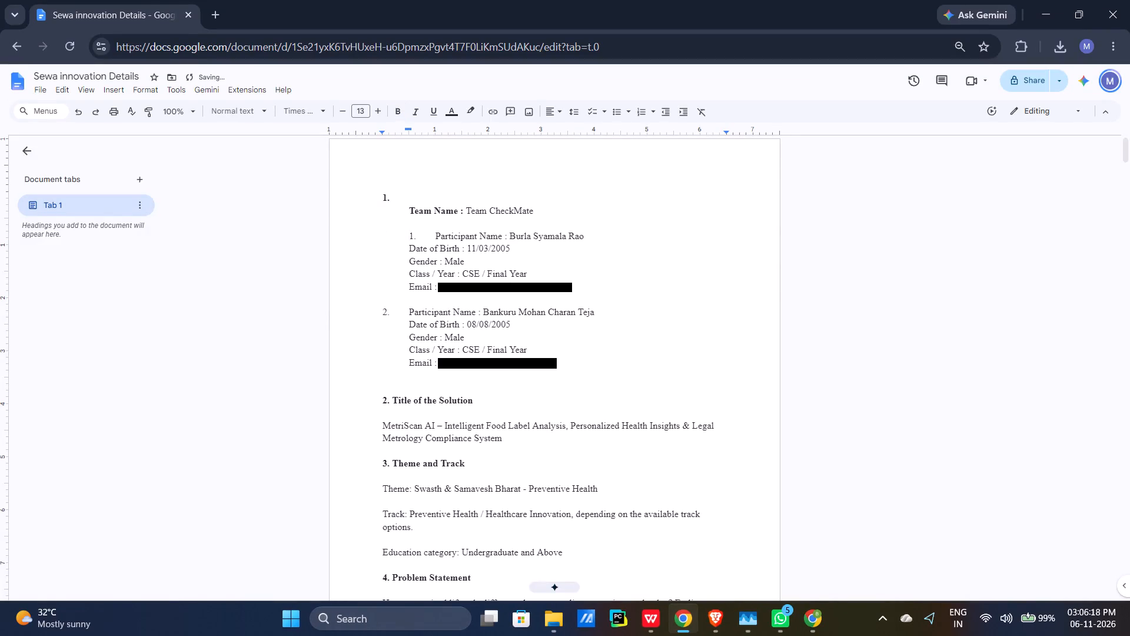
{"action": "left_click", "coordinate": [402, 247]}
{"action": "key", "text": "Tab"}
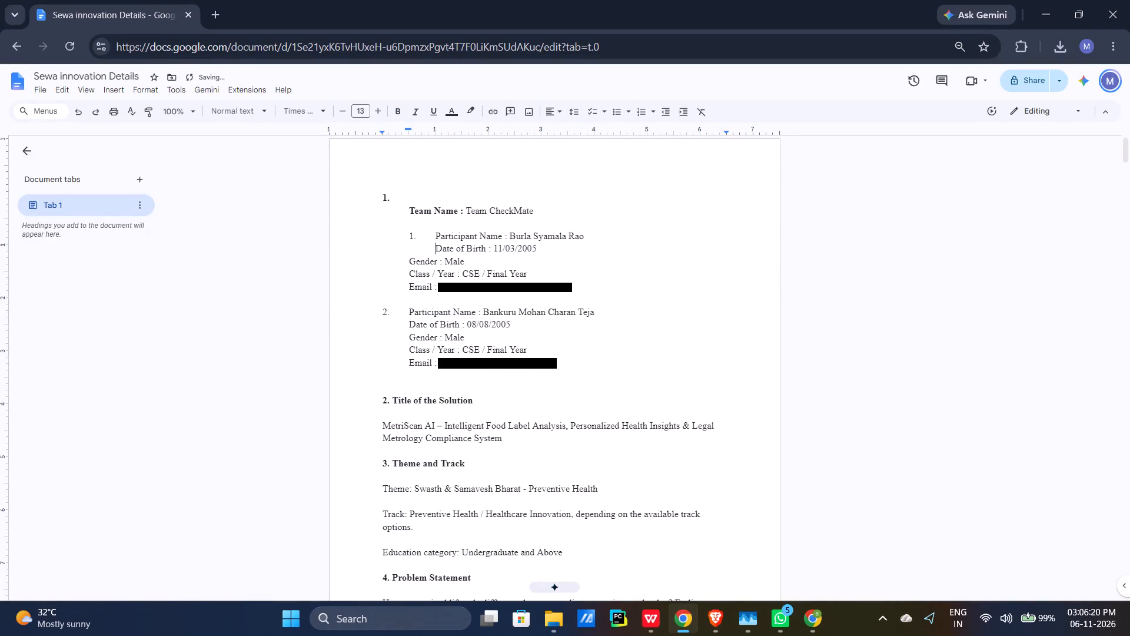
{"action": "key", "text": "Down"}
{"action": "key", "text": "Left"}
{"action": "key", "text": "Left"}
{"action": "key", "text": "Left"}
{"action": "key", "text": "Left"}
{"action": "key", "text": "Left"}
{"action": "key", "text": "Tab"}
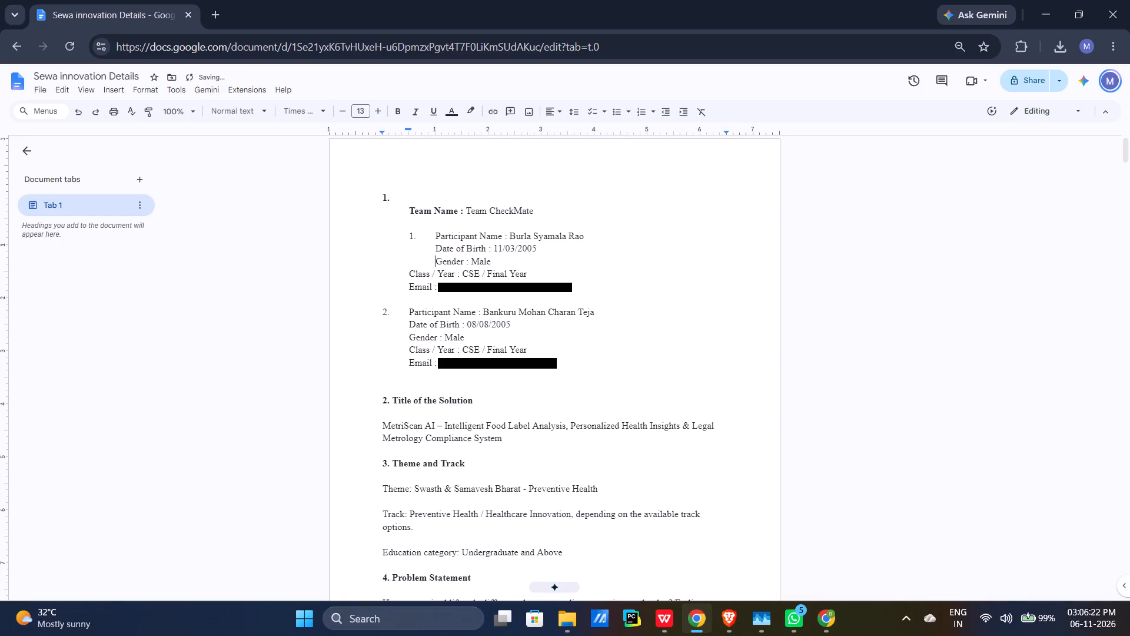
Indent entry 1's Class / Year and Email lines by one more tab.
{"action": "key", "text": "Down"}
{"action": "key", "text": "Left"}
{"action": "key", "text": "Left"}
{"action": "key", "text": "Left"}
{"action": "key", "text": "Left"}
{"action": "key", "text": "Left"}
{"action": "key", "text": "Left"}
{"action": "key", "text": "Left"}
{"action": "key", "text": "Tab"}
{"action": "key", "text": "Down"}
{"action": "key", "text": "Left"}
{"action": "key", "text": "Left"}
{"action": "key", "text": "Left"}
{"action": "key", "text": "Left"}
{"action": "key", "text": "Left"}
{"action": "key", "text": "Left"}
{"action": "key", "text": "Tab"}
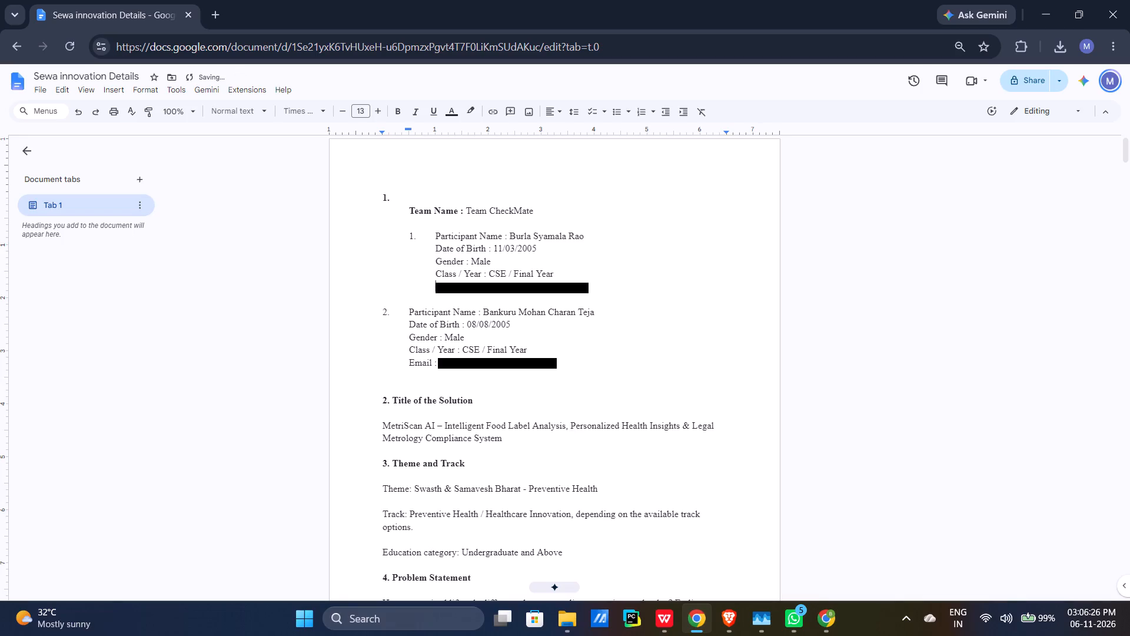
Indent entry 2's numbered Participant Name line and its Date of Birth line by one more tab.
{"action": "key", "text": "Down"}
{"action": "key", "text": "Down"}
{"action": "key", "text": "Left"}
{"action": "key", "text": "Left"}
{"action": "key", "text": "Left"}
{"action": "key", "text": "Left"}
{"action": "key", "text": "Left"}
{"action": "key", "text": "Left"}
{"action": "key", "text": "Left"}
{"action": "key", "text": "Left"}
{"action": "key", "text": "Left"}
{"action": "key", "text": "Left"}
{"action": "key", "text": "Left"}
{"action": "key", "text": "Left"}
{"action": "key", "text": "Left"}
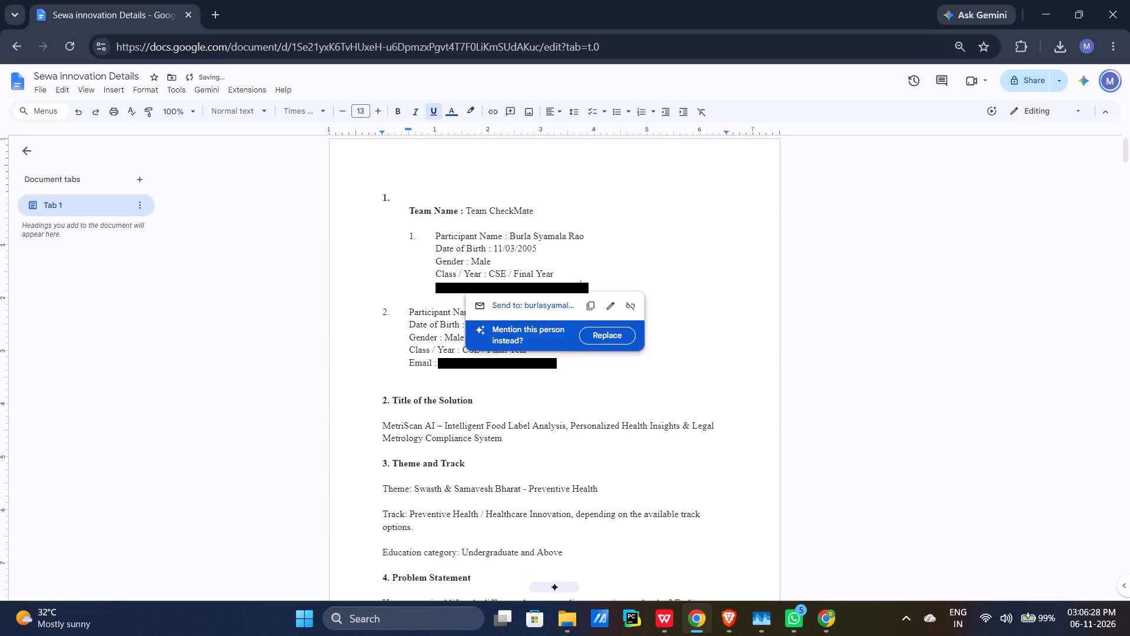
{"action": "key", "text": "Right"}
{"action": "left_click", "coordinate": [380, 312]}
{"action": "key", "text": "Tab"}
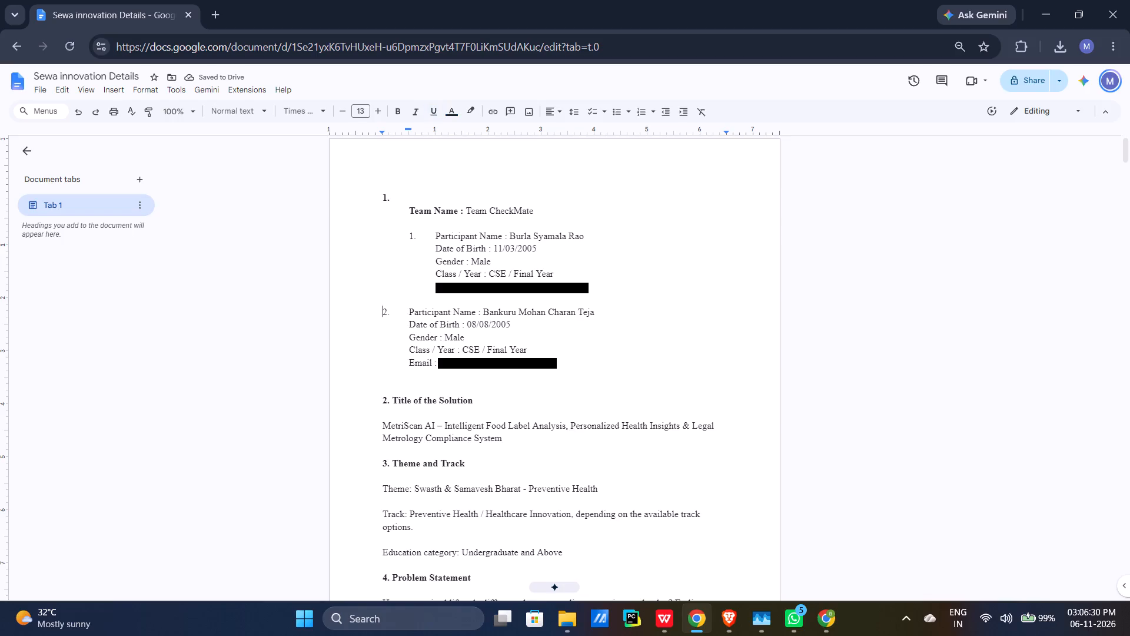
{"action": "left_click", "coordinate": [403, 327]}
{"action": "key", "text": "Tab"}
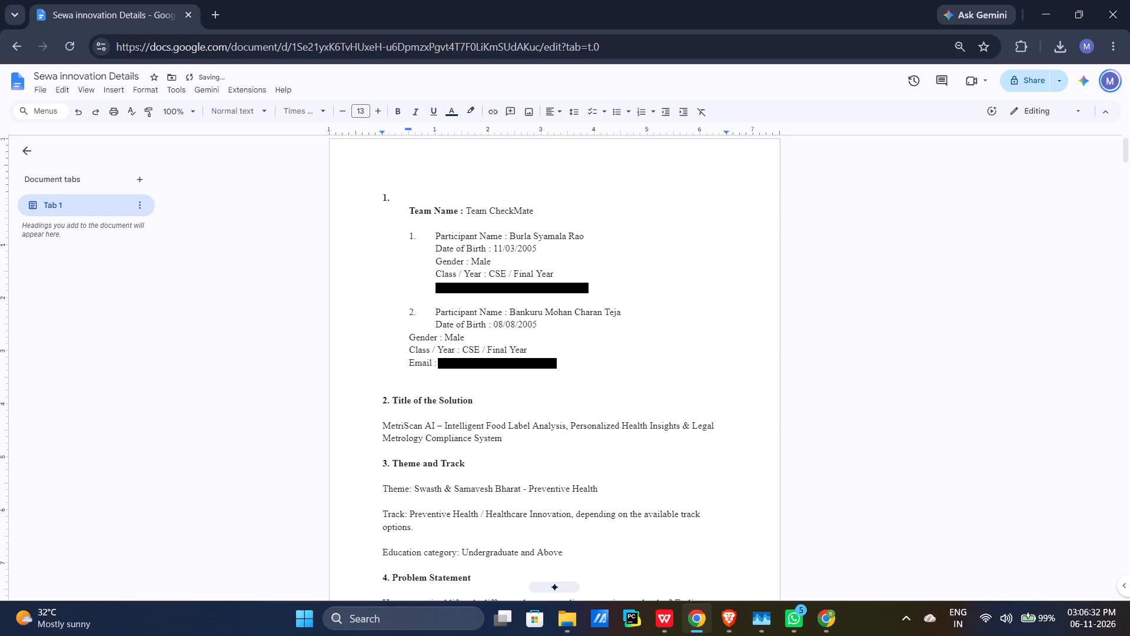
Indent entry 2's Gender, Class / Year and Email lines by one more tab to align with the lines above.
{"action": "left_click", "coordinate": [405, 340]}
{"action": "key", "text": "Tab"}
{"action": "key", "text": "Tab"}
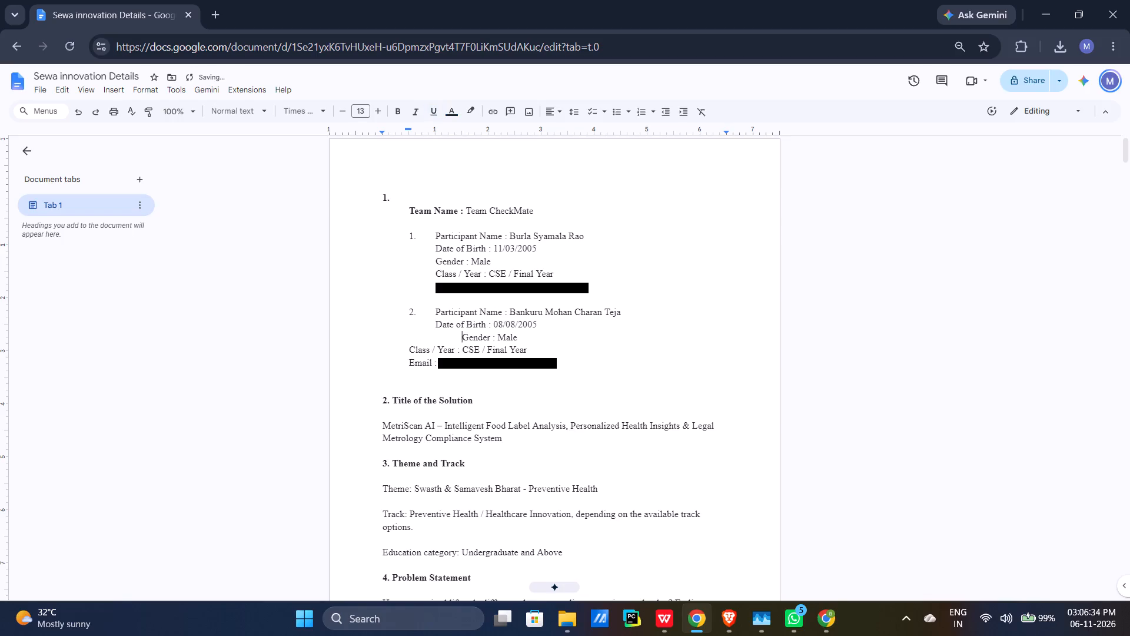
{"action": "key", "text": "BackSpace"}
{"action": "left_click", "coordinate": [406, 350]}
{"action": "key", "text": "Tab"}
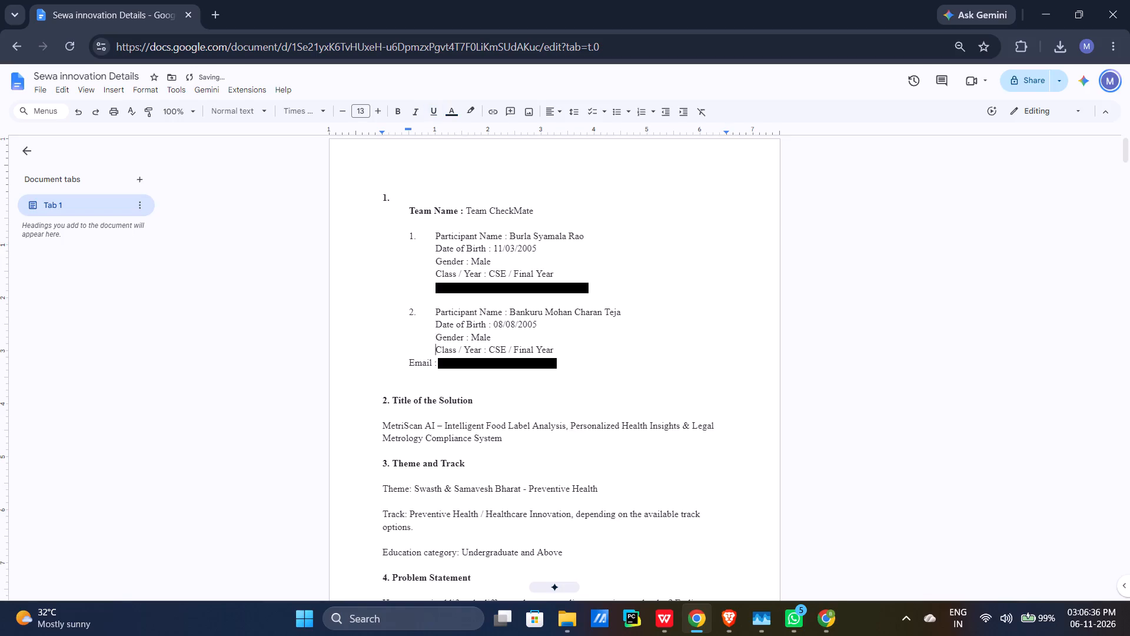
{"action": "key", "text": "Tab"}
{"action": "key", "text": "BackSpace"}
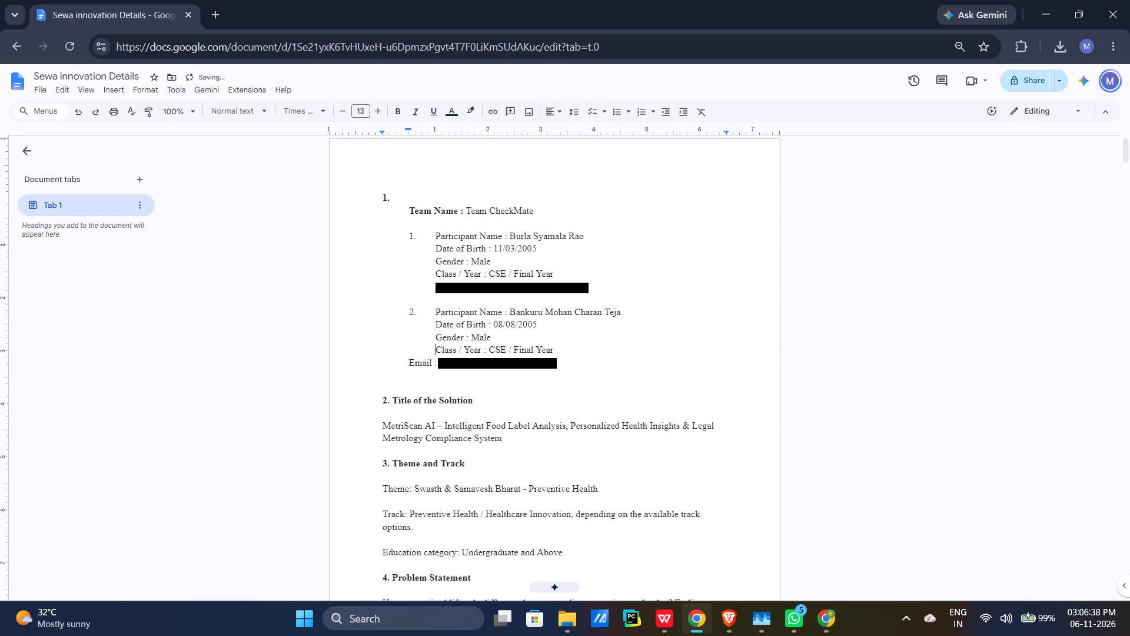
{"action": "left_click", "coordinate": [409, 364]}
{"action": "key", "text": "Tab"}
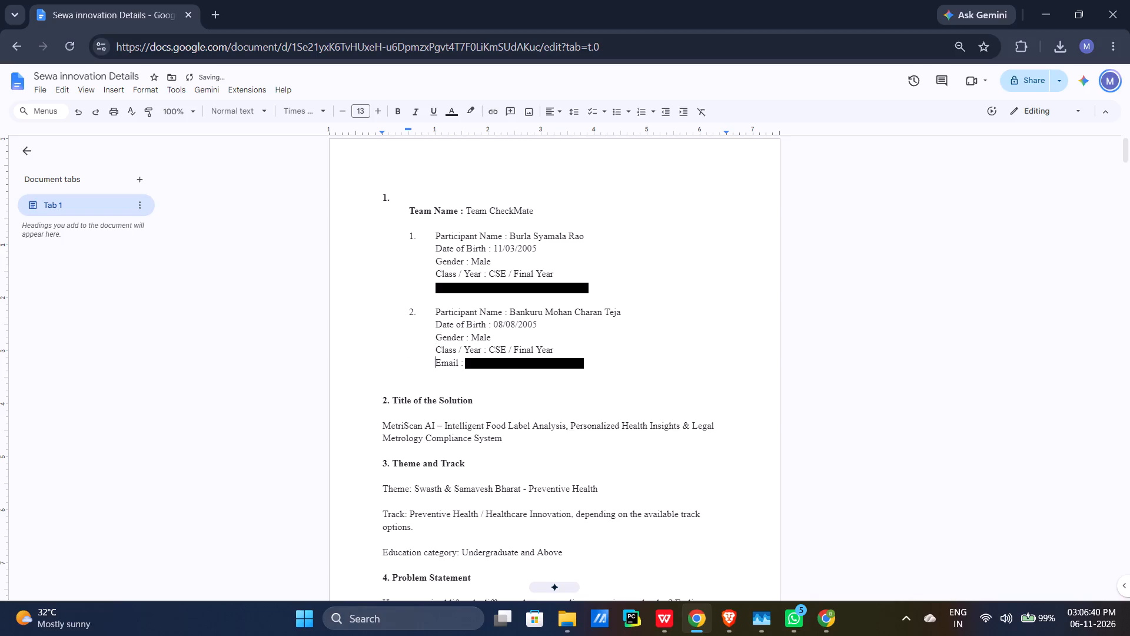
Review the layout and content of the document from the team section through to the last page.
{"action": "scroll", "coordinate": [505, 346], "scroll_direction": "down", "scroll_amount": 2}
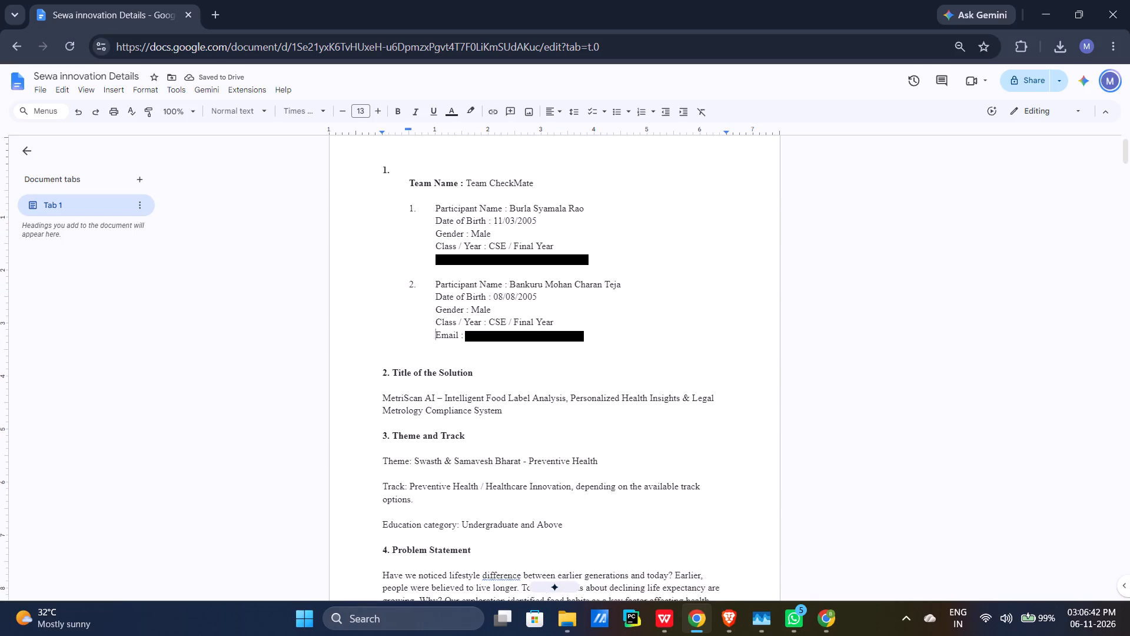
{"action": "scroll", "coordinate": [468, 306], "scroll_direction": "down", "scroll_amount": 3}
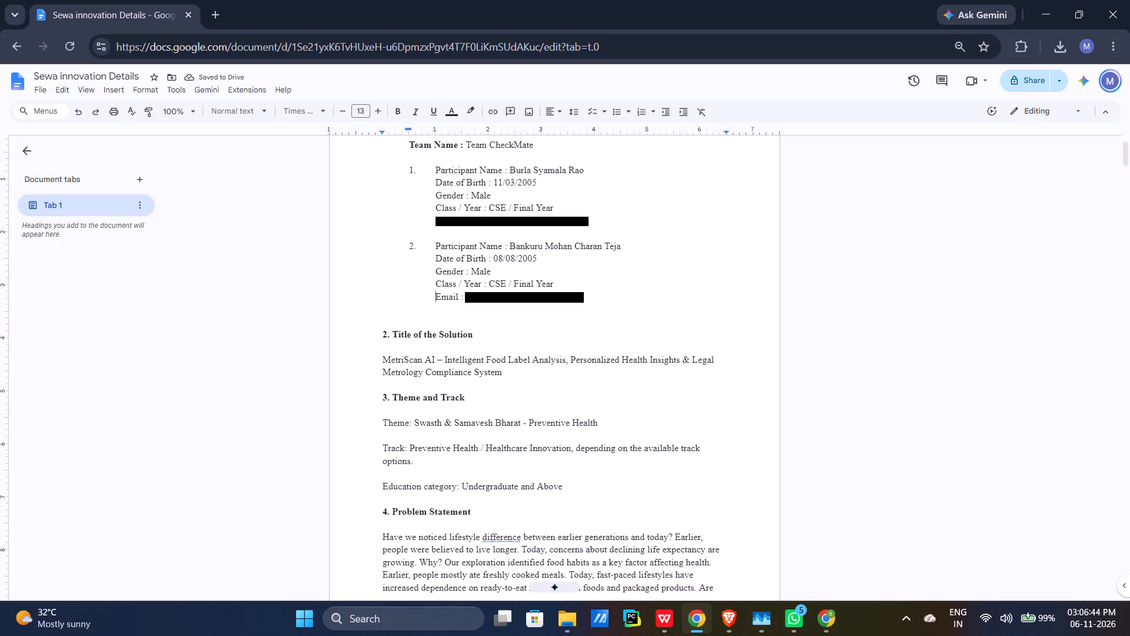
{"action": "scroll", "coordinate": [540, 357], "scroll_direction": "down", "scroll_amount": 3}
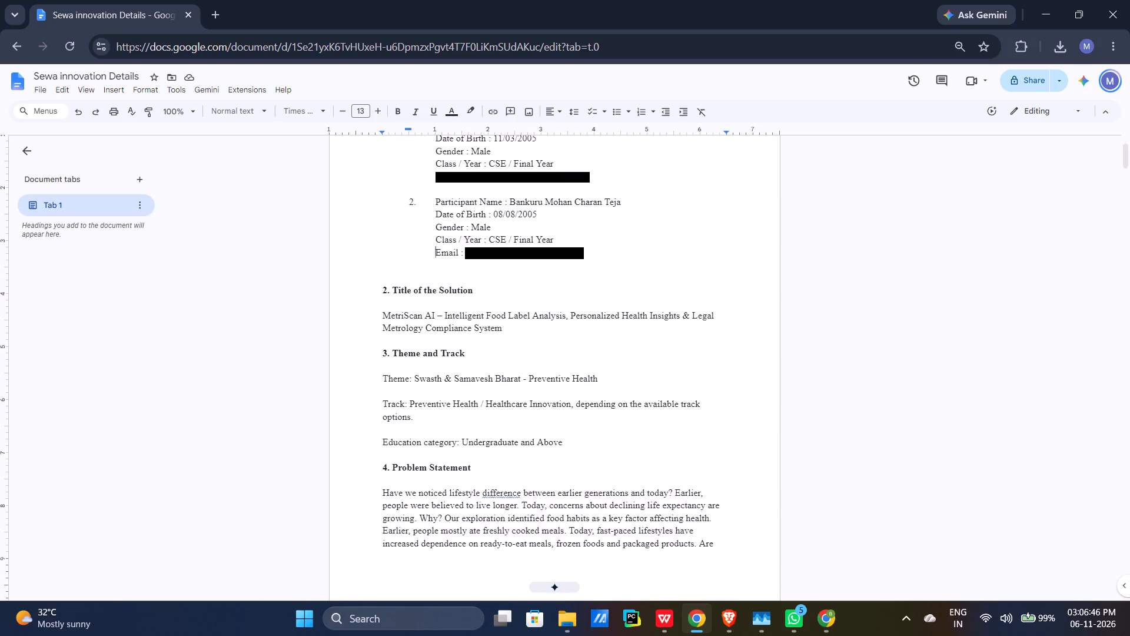
{"action": "scroll", "coordinate": [557, 355], "scroll_direction": "up", "scroll_amount": 2}
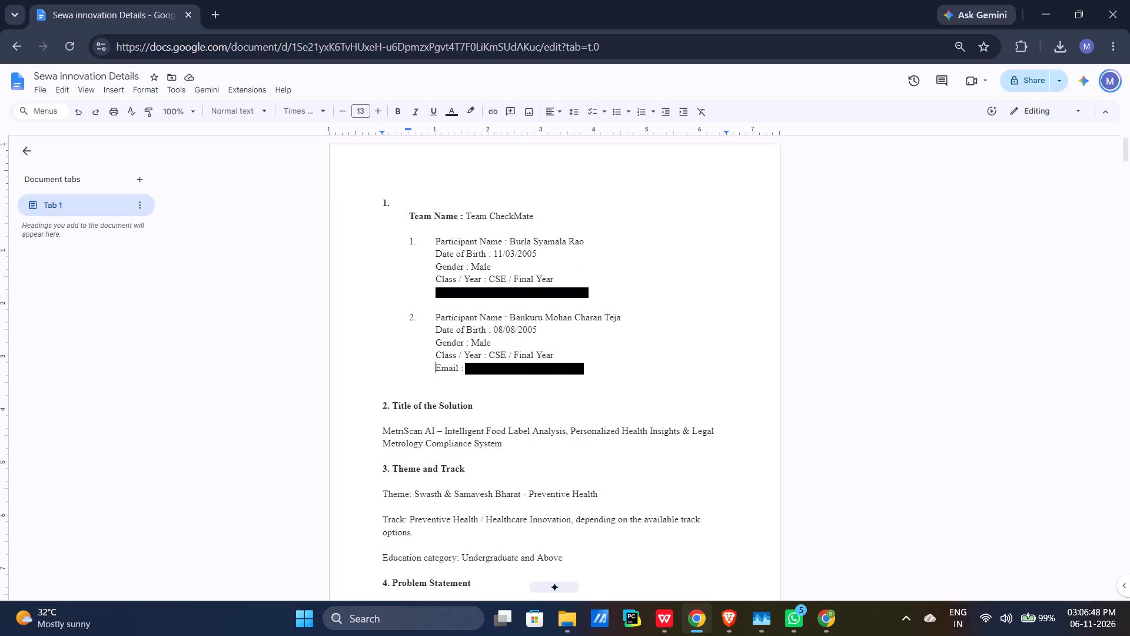
{"action": "scroll", "coordinate": [510, 308], "scroll_direction": "down", "scroll_amount": 1}
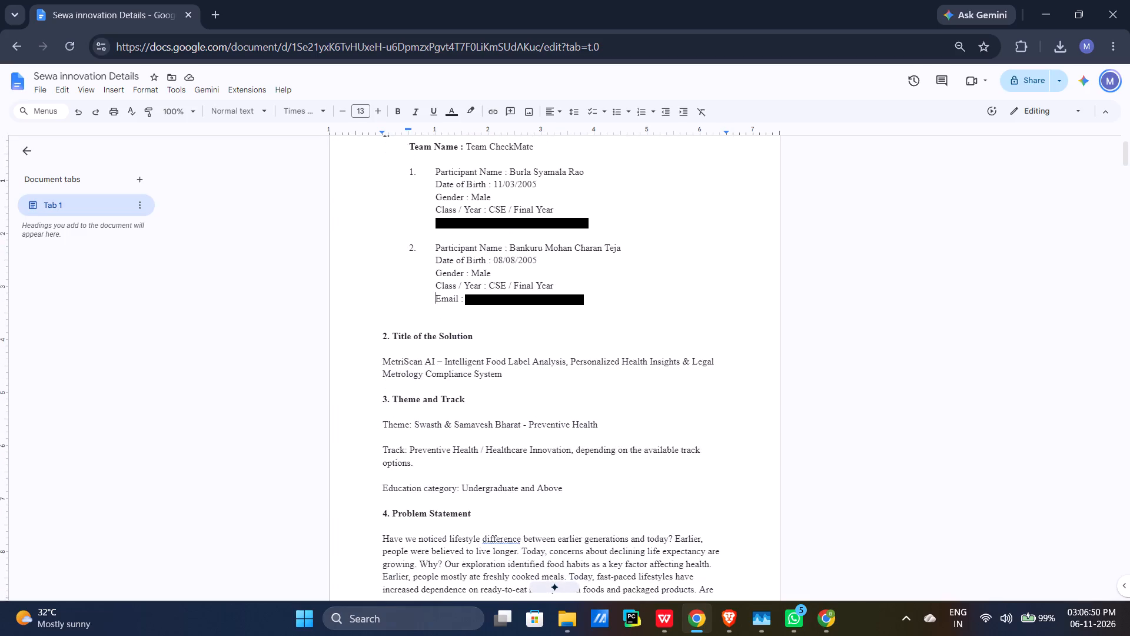
{"action": "scroll", "coordinate": [494, 433], "scroll_direction": "down", "scroll_amount": 15}
{"action": "scroll", "coordinate": [494, 433], "scroll_direction": "down", "scroll_amount": 6}
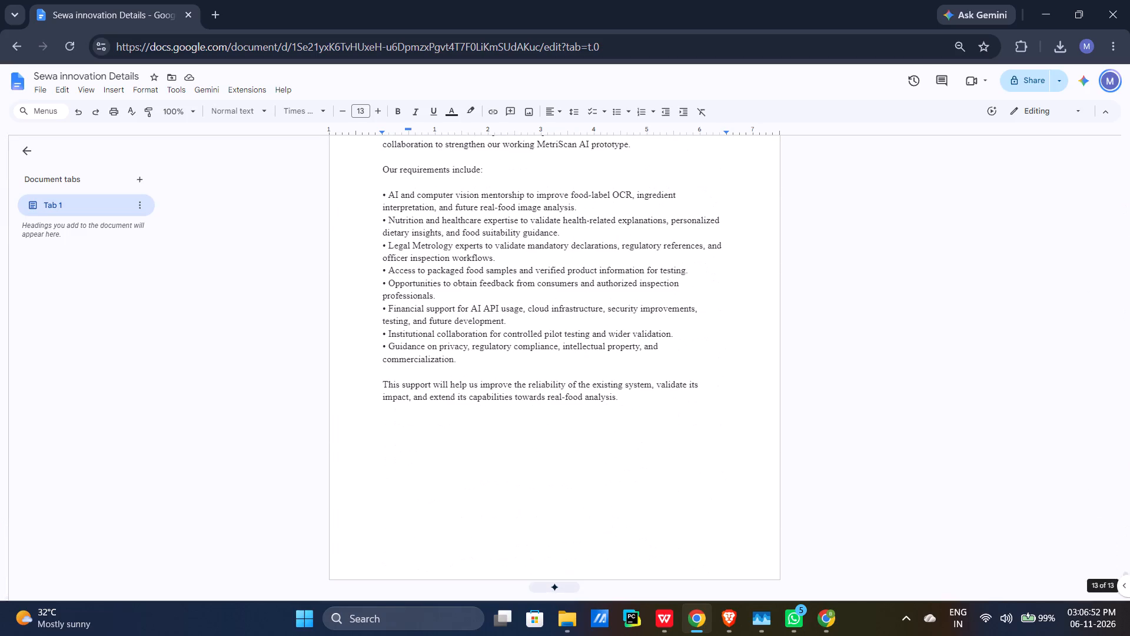
{"action": "scroll", "coordinate": [494, 433], "scroll_direction": "down", "scroll_amount": 2}
{"action": "scroll", "coordinate": [575, 328], "scroll_direction": "up", "scroll_amount": 20}
{"action": "scroll", "coordinate": [575, 328], "scroll_direction": "up", "scroll_amount": 13}
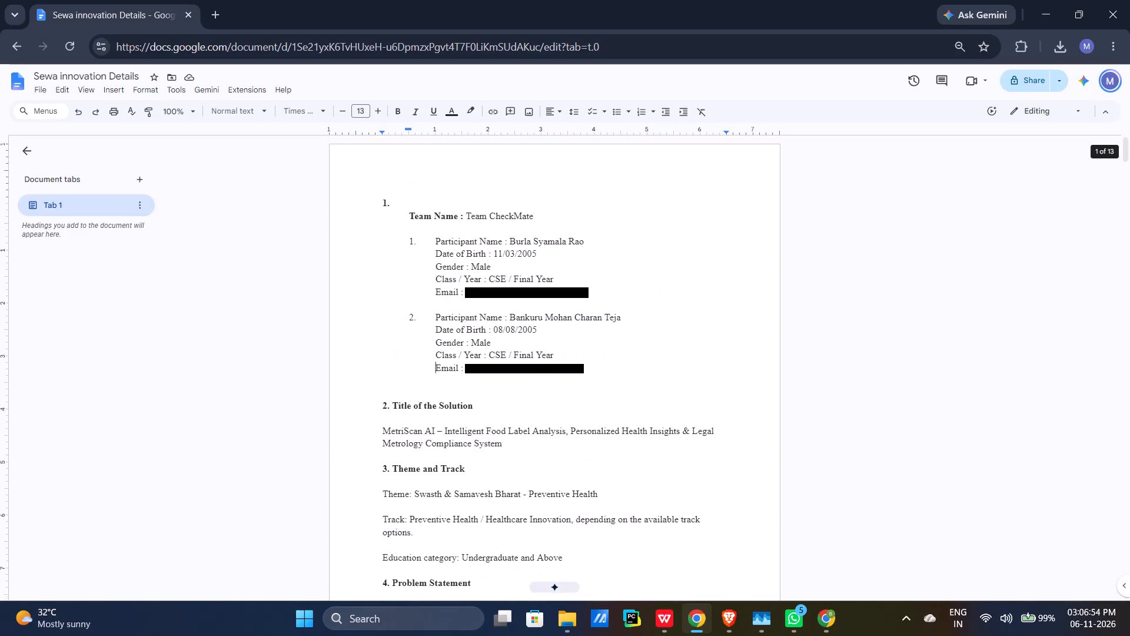
{"action": "scroll", "coordinate": [556, 508], "scroll_direction": "down", "scroll_amount": 1}
{"action": "scroll", "coordinate": [549, 348], "scroll_direction": "up", "scroll_amount": 5}
{"action": "scroll", "coordinate": [573, 516], "scroll_direction": "down", "scroll_amount": 12}
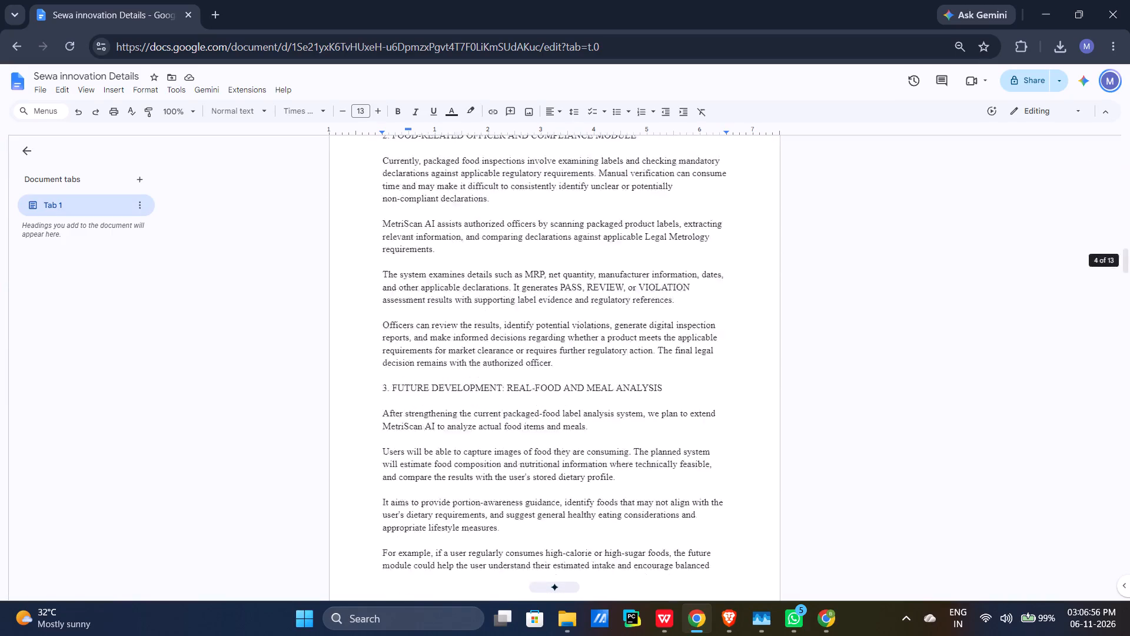
{"action": "scroll", "coordinate": [573, 516], "scroll_direction": "down", "scroll_amount": 18}
{"action": "scroll", "coordinate": [647, 187], "scroll_direction": "up", "scroll_amount": 20}
{"action": "scroll", "coordinate": [647, 187], "scroll_direction": "up", "scroll_amount": 3}
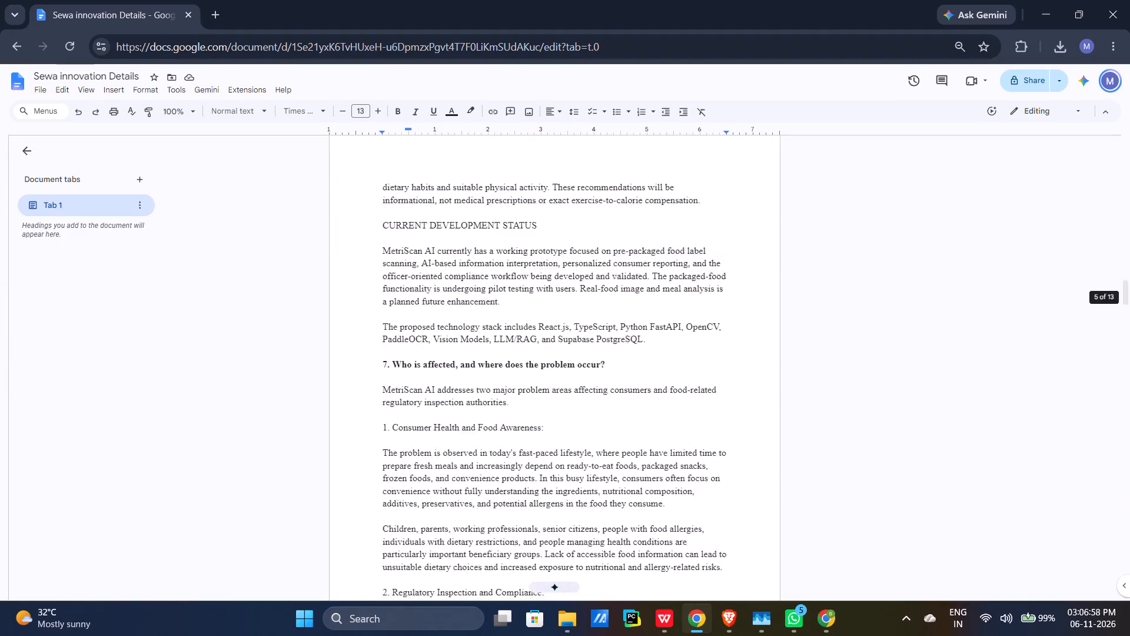
{"action": "scroll", "coordinate": [647, 187], "scroll_direction": "up", "scroll_amount": 12}
{"action": "scroll", "coordinate": [580, 507], "scroll_direction": "down", "scroll_amount": 1}
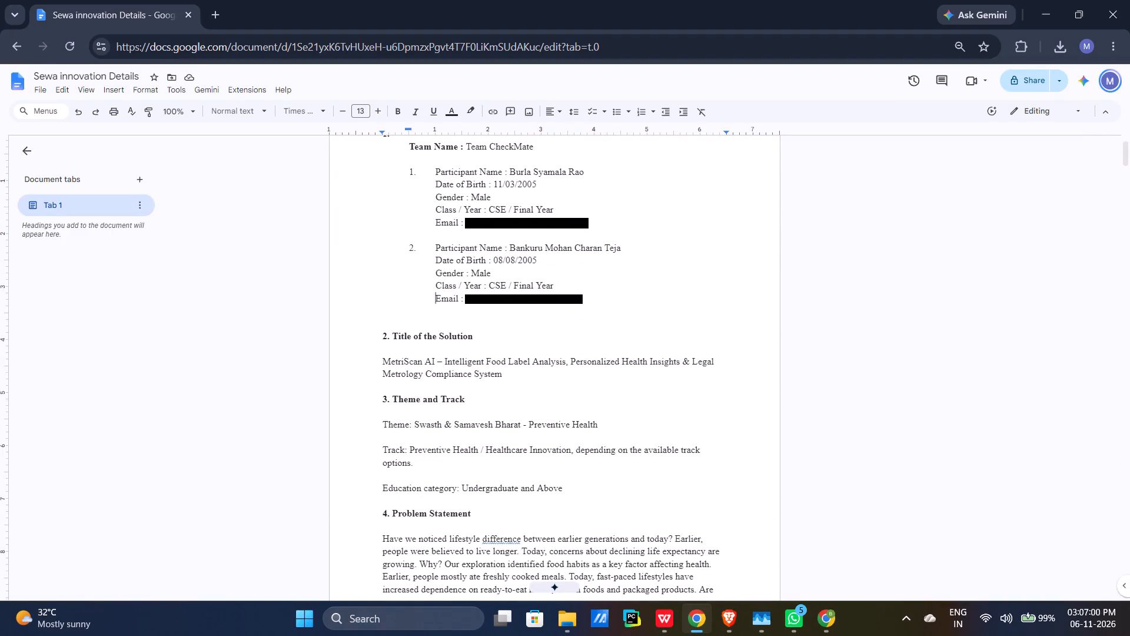
{"action": "scroll", "coordinate": [580, 507], "scroll_direction": "down", "scroll_amount": 1}
{"action": "scroll", "coordinate": [553, 444], "scroll_direction": "down", "scroll_amount": 1}
{"action": "scroll", "coordinate": [458, 335], "scroll_direction": "down", "scroll_amount": 4}
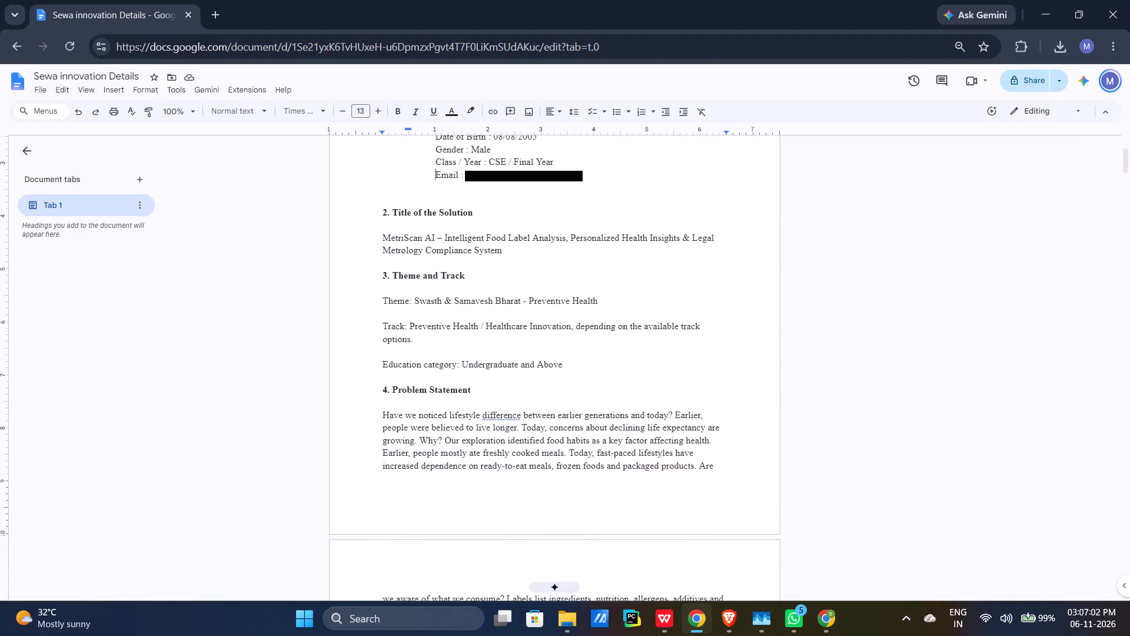
{"action": "scroll", "coordinate": [458, 335], "scroll_direction": "down", "scroll_amount": 20}
{"action": "scroll", "coordinate": [458, 335], "scroll_direction": "down", "scroll_amount": 1}
{"action": "scroll", "coordinate": [458, 335], "scroll_direction": "up", "scroll_amount": 20}
{"action": "scroll", "coordinate": [458, 335], "scroll_direction": "up", "scroll_amount": 20}
{"action": "scroll", "coordinate": [458, 335], "scroll_direction": "up", "scroll_amount": 2}
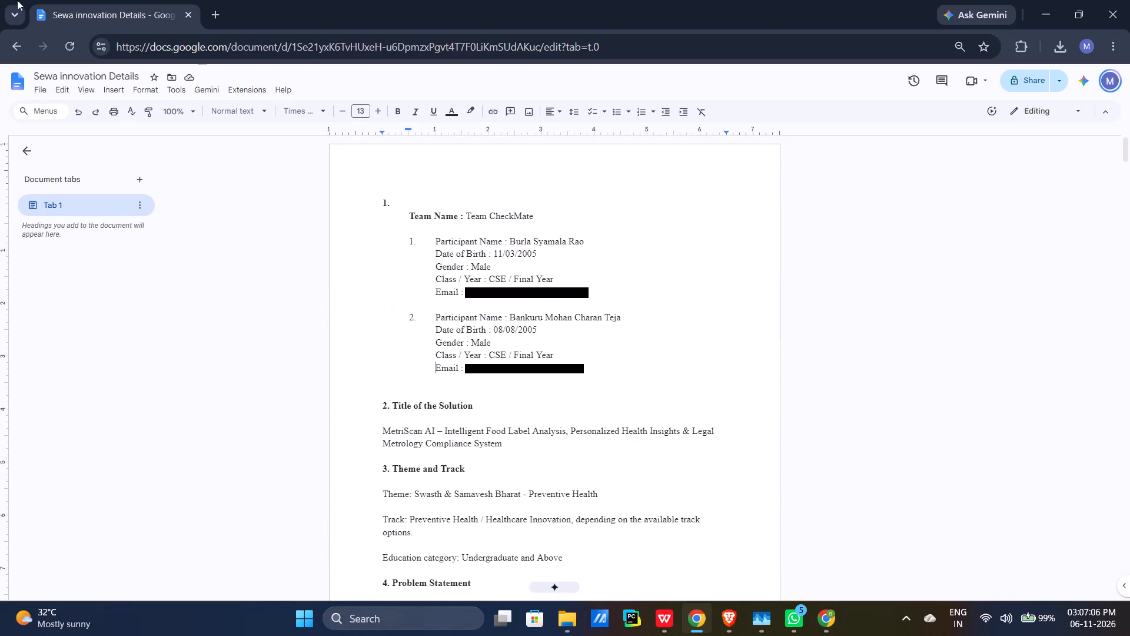
Download the Sewa innovation Details document as a PDF.
{"action": "left_click", "coordinate": [38, 87]}
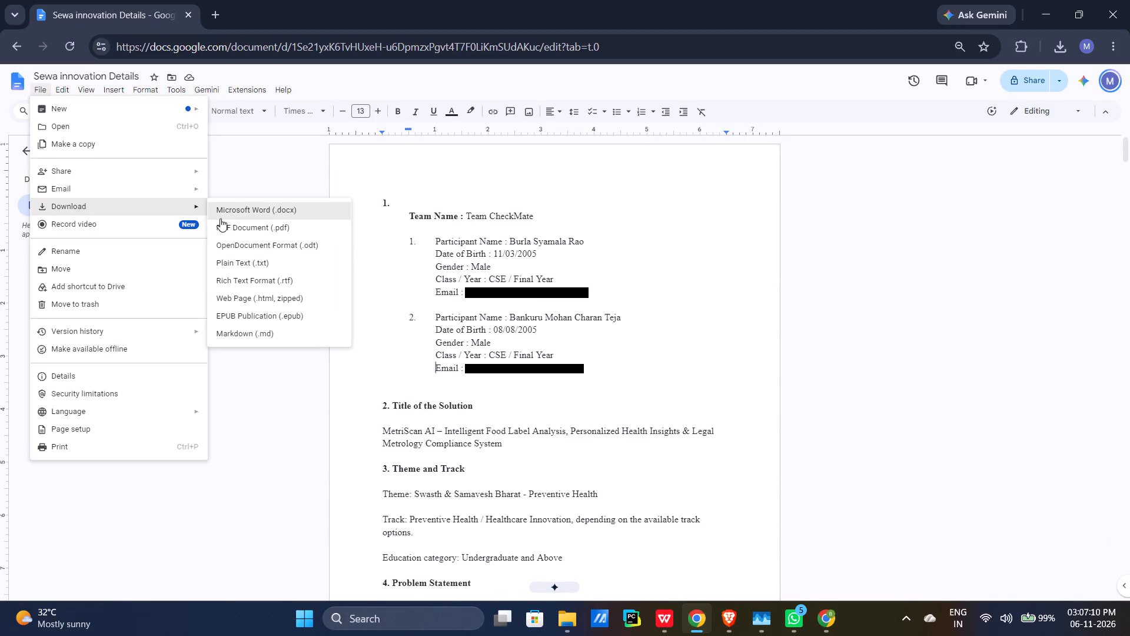
{"action": "left_click", "coordinate": [235, 221]}
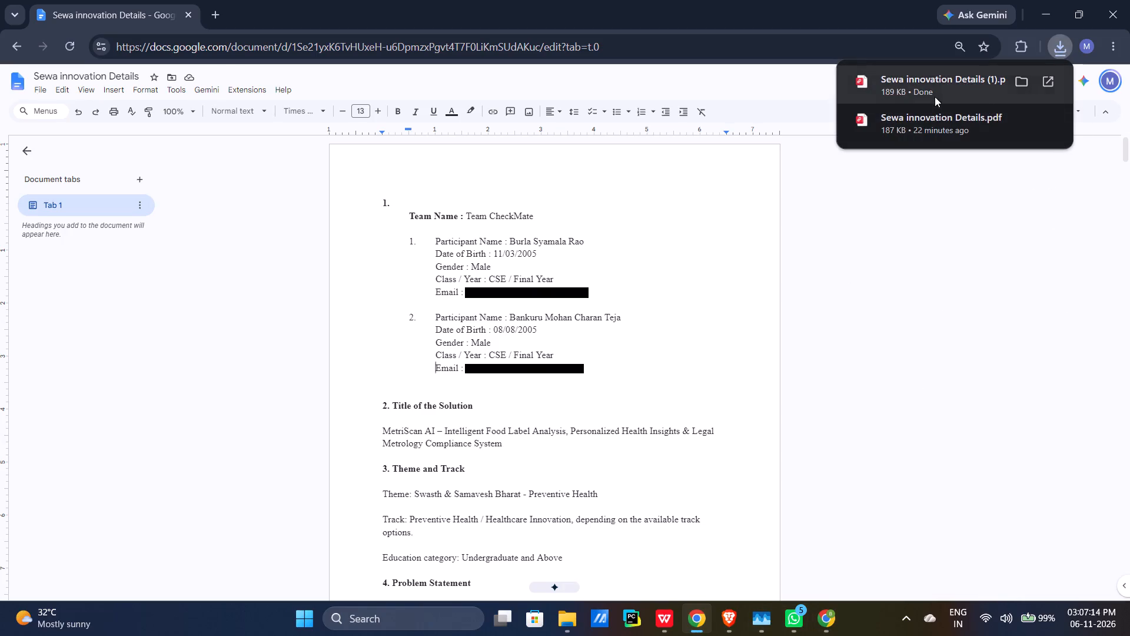
Switch to the SEVA 2026 Portal Dashboard window and close it.
{"action": "left_click", "coordinate": [802, 610]}
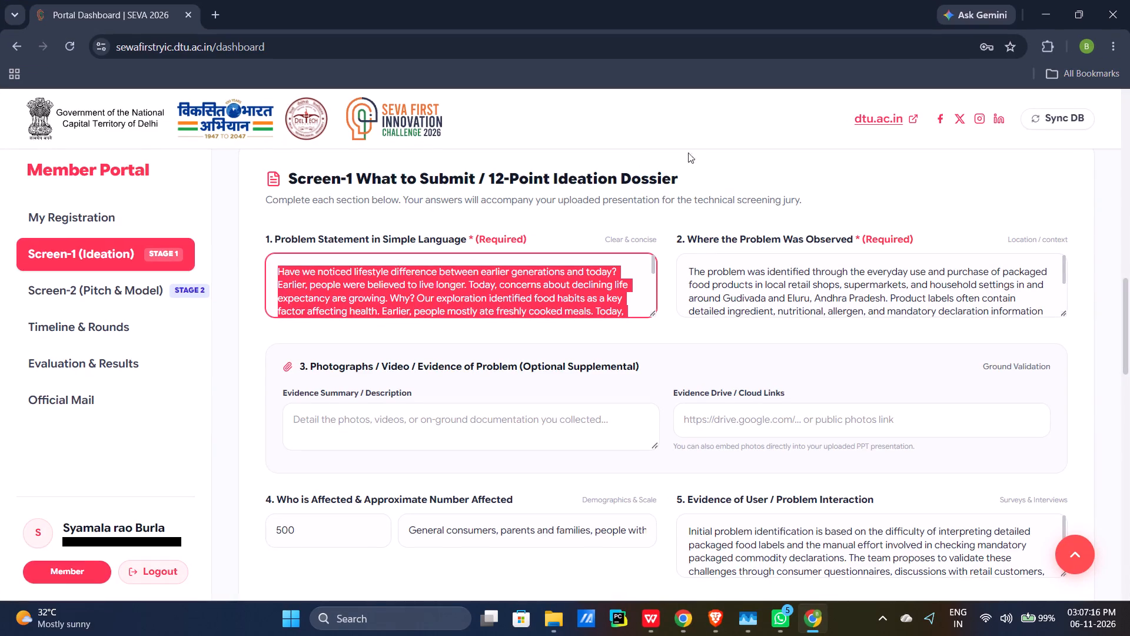
{"action": "left_click", "coordinate": [1126, 11]}
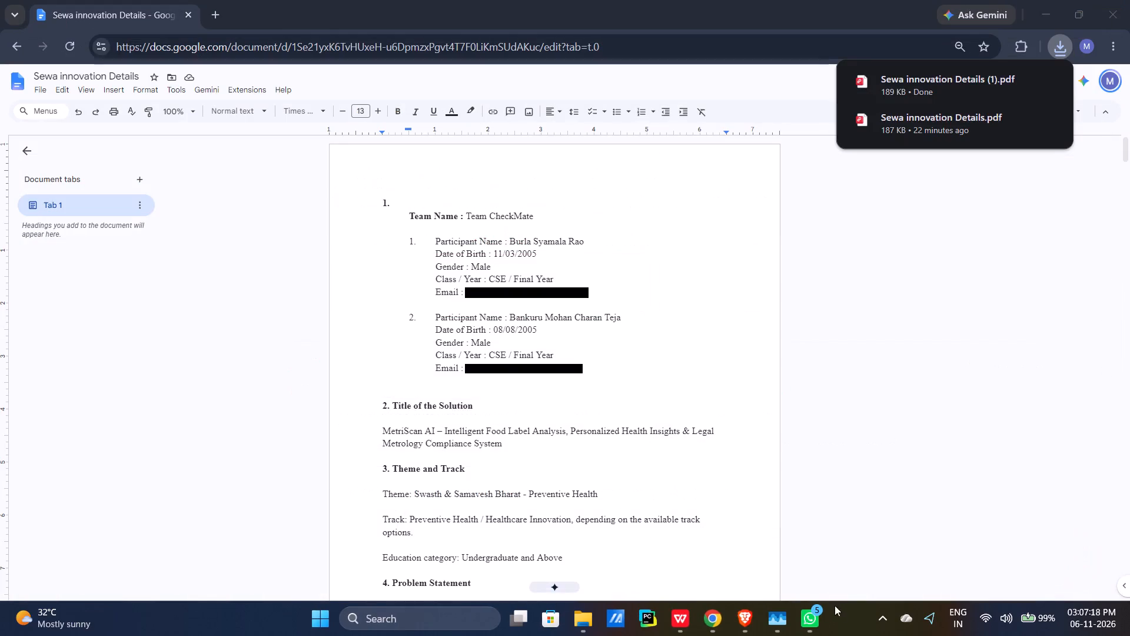
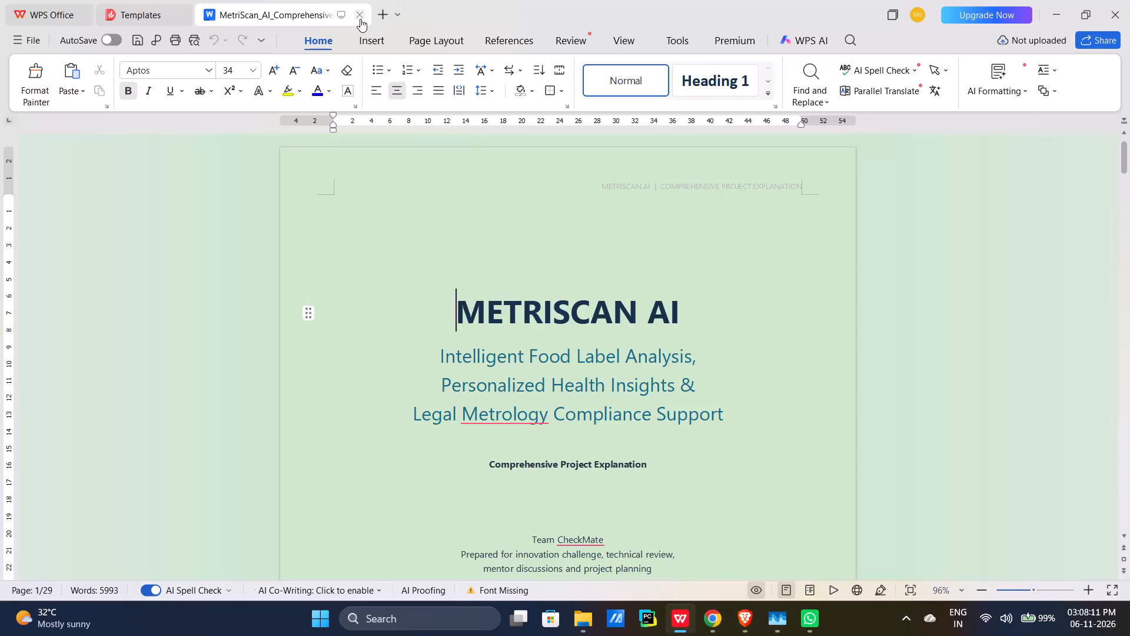
Close the MetriScan_AI_Comprehensive_Project_Explanation document in WPS Office.
{"action": "left_click", "coordinate": [360, 19]}
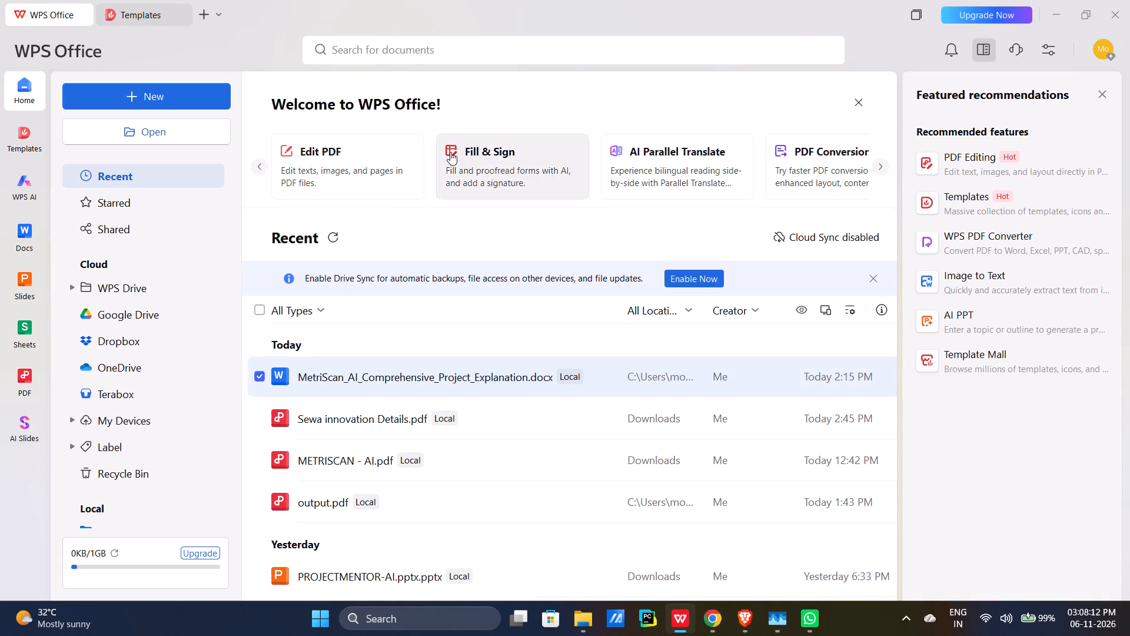
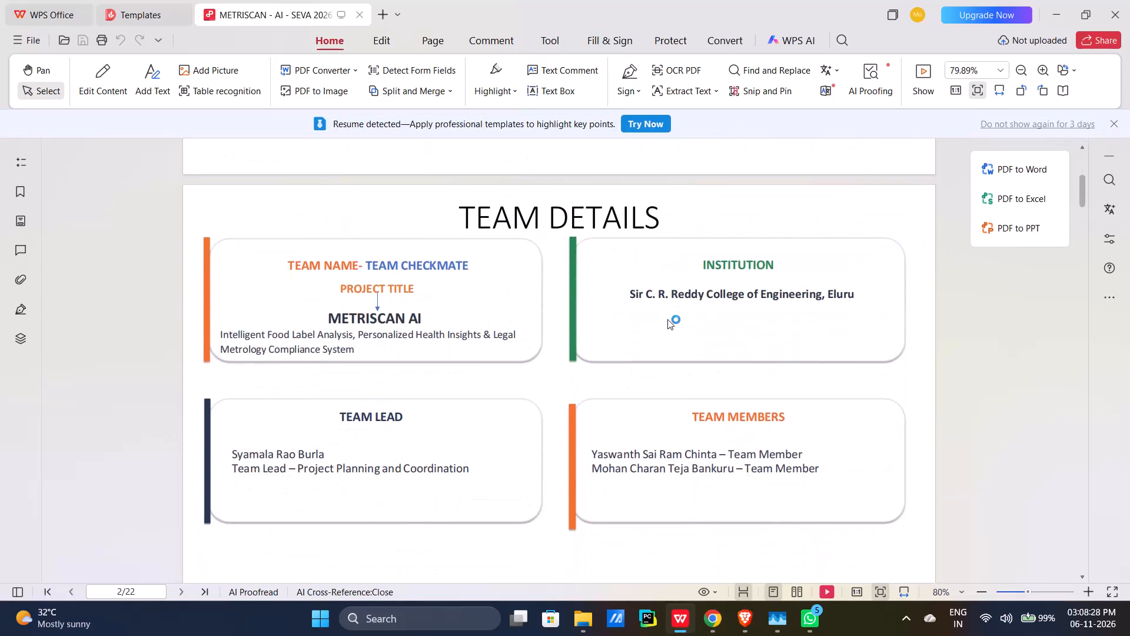
Dismiss the resume template suggestion shown above the METRISCAN - AI - SEVA 2026 PDF.
{"action": "scroll", "coordinate": [667, 319], "scroll_direction": "up", "scroll_amount": 5}
{"action": "scroll", "coordinate": [666, 389], "scroll_direction": "down", "scroll_amount": 1}
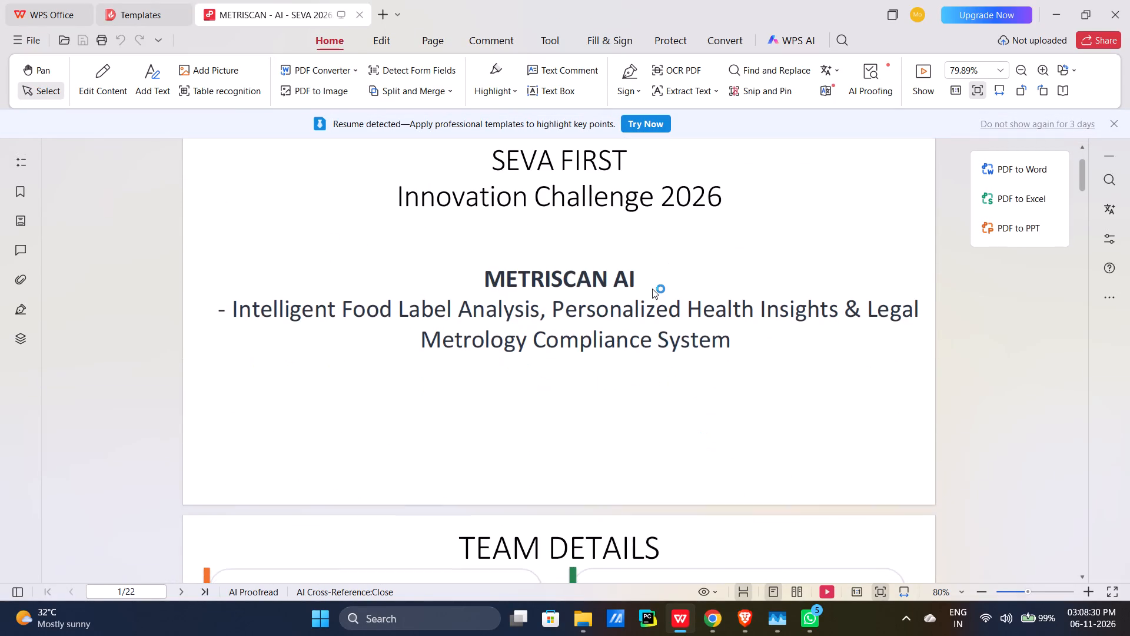
{"action": "scroll", "coordinate": [652, 289], "scroll_direction": "up", "scroll_amount": 6}
{"action": "left_click", "coordinate": [1107, 128]}
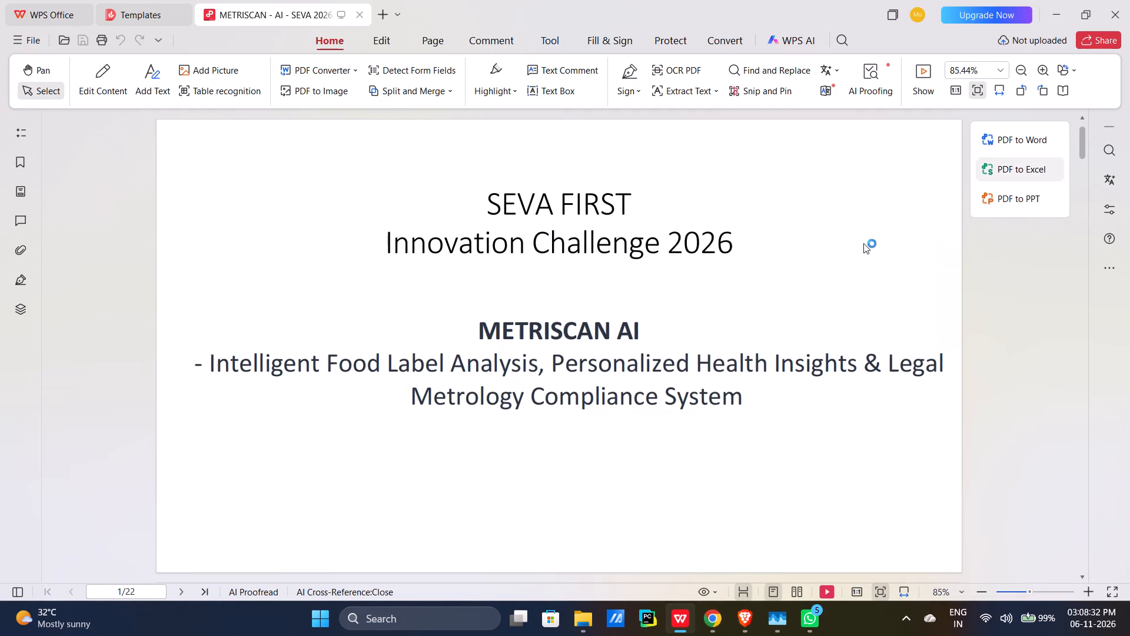
Read through the METRISCAN AI presentation from the problem statement, existing solutions and proposed solution to the Entry and Target TRL page.
{"action": "scroll", "coordinate": [760, 309], "scroll_direction": "down", "scroll_amount": 4}
{"action": "scroll", "coordinate": [760, 309], "scroll_direction": "up", "scroll_amount": 2}
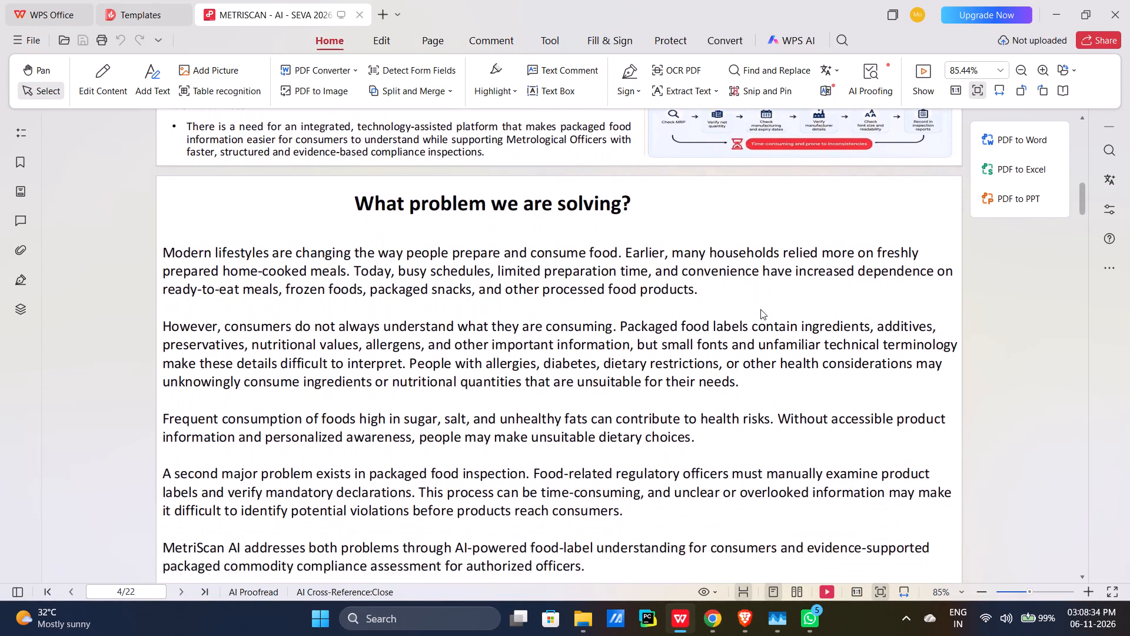
{"action": "scroll", "coordinate": [760, 309], "scroll_direction": "up", "scroll_amount": 2}
{"action": "scroll", "coordinate": [668, 375], "scroll_direction": "down", "scroll_amount": 4}
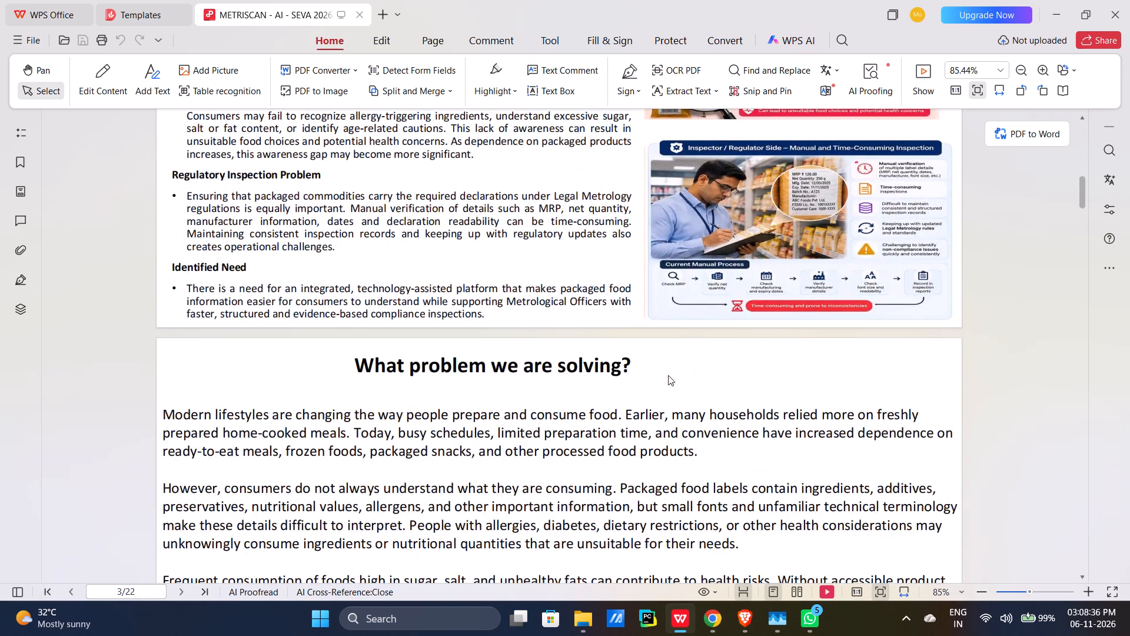
{"action": "scroll", "coordinate": [668, 375], "scroll_direction": "down", "scroll_amount": 2}
{"action": "scroll", "coordinate": [603, 375], "scroll_direction": "down", "scroll_amount": 3}
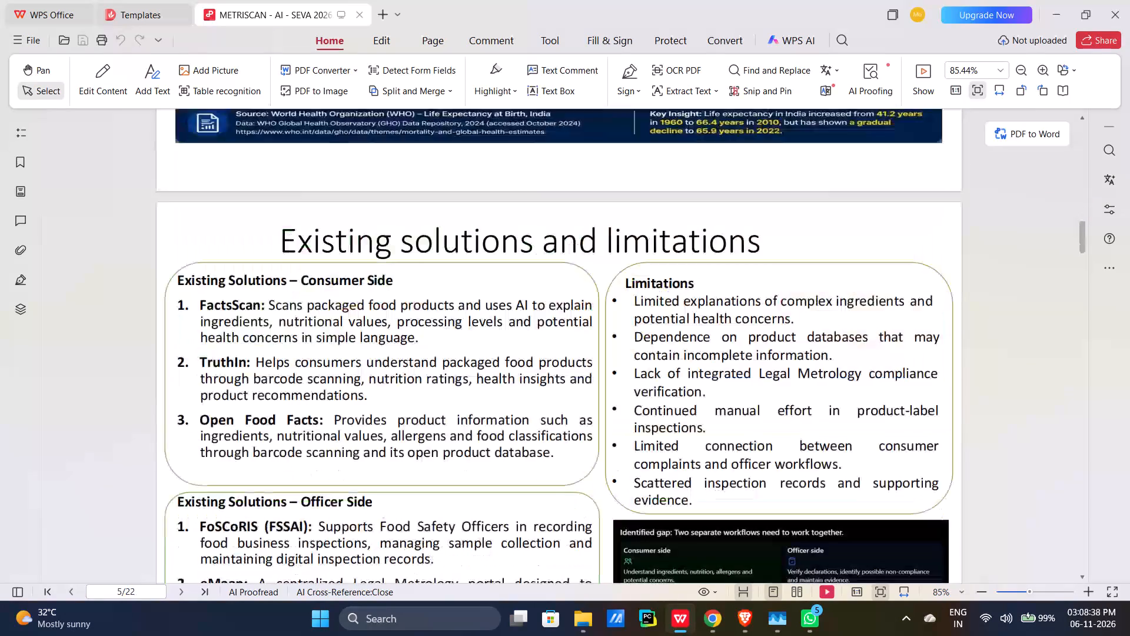
{"action": "scroll", "coordinate": [566, 349], "scroll_direction": "down", "scroll_amount": 3}
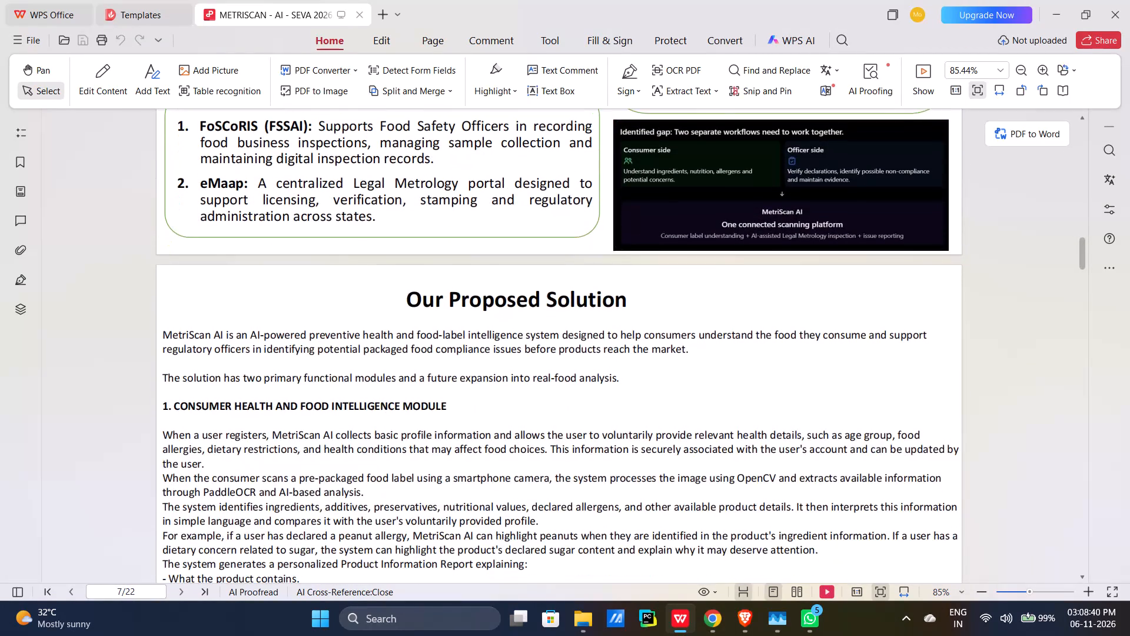
{"action": "scroll", "coordinate": [565, 379], "scroll_direction": "down", "scroll_amount": 1}
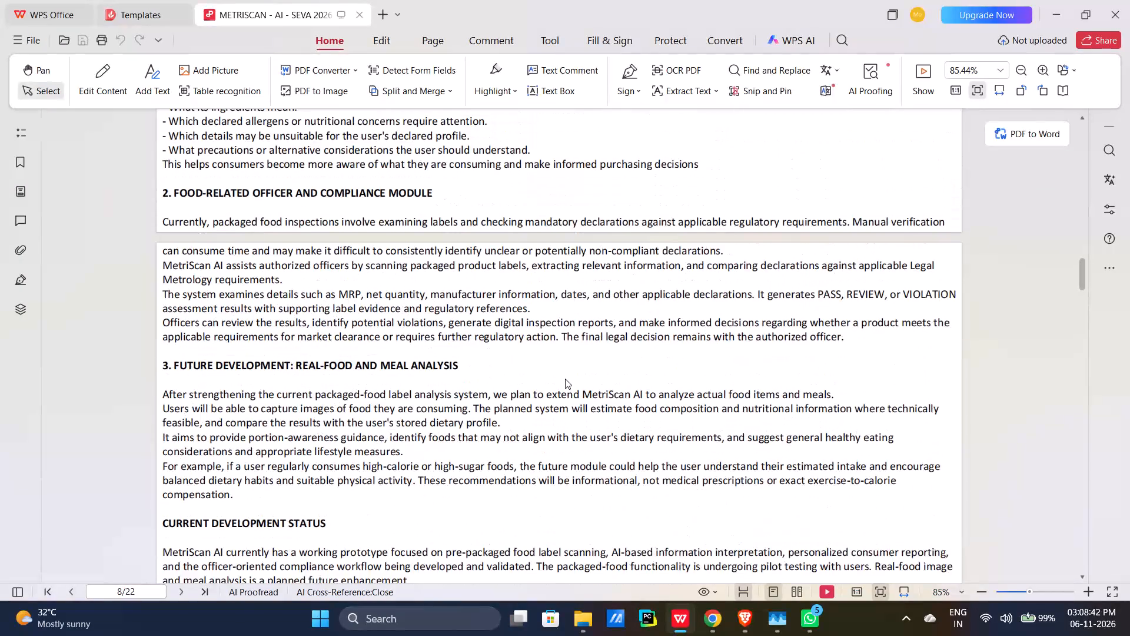
{"action": "scroll", "coordinate": [565, 379], "scroll_direction": "down", "scroll_amount": 1}
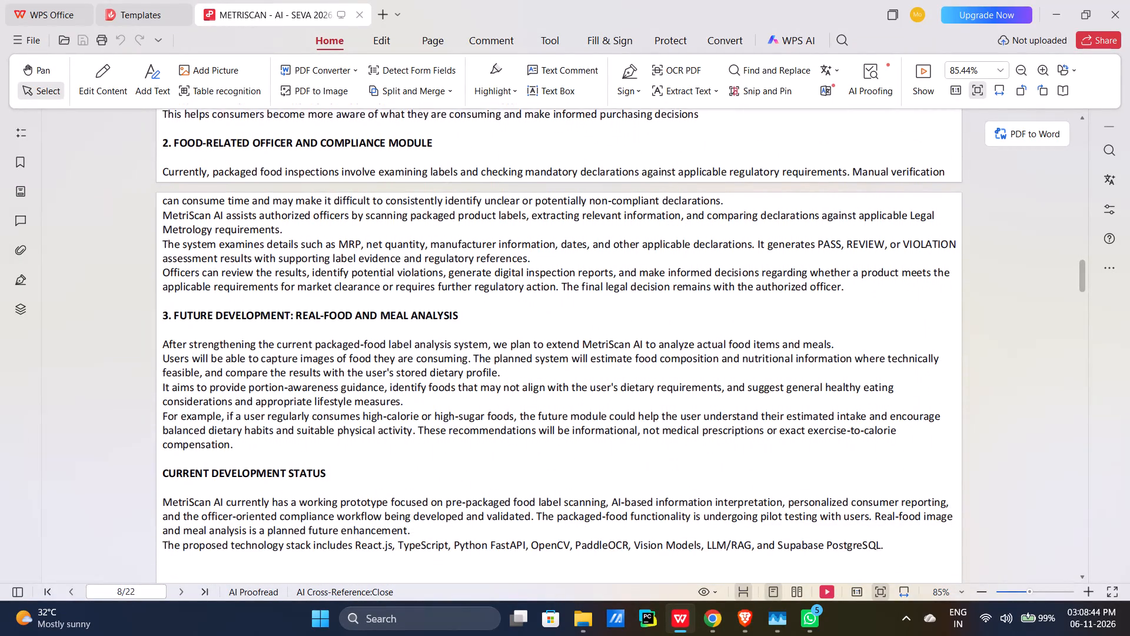
{"action": "scroll", "coordinate": [565, 379], "scroll_direction": "down", "scroll_amount": 1}
{"action": "scroll", "coordinate": [453, 377], "scroll_direction": "down", "scroll_amount": 3}
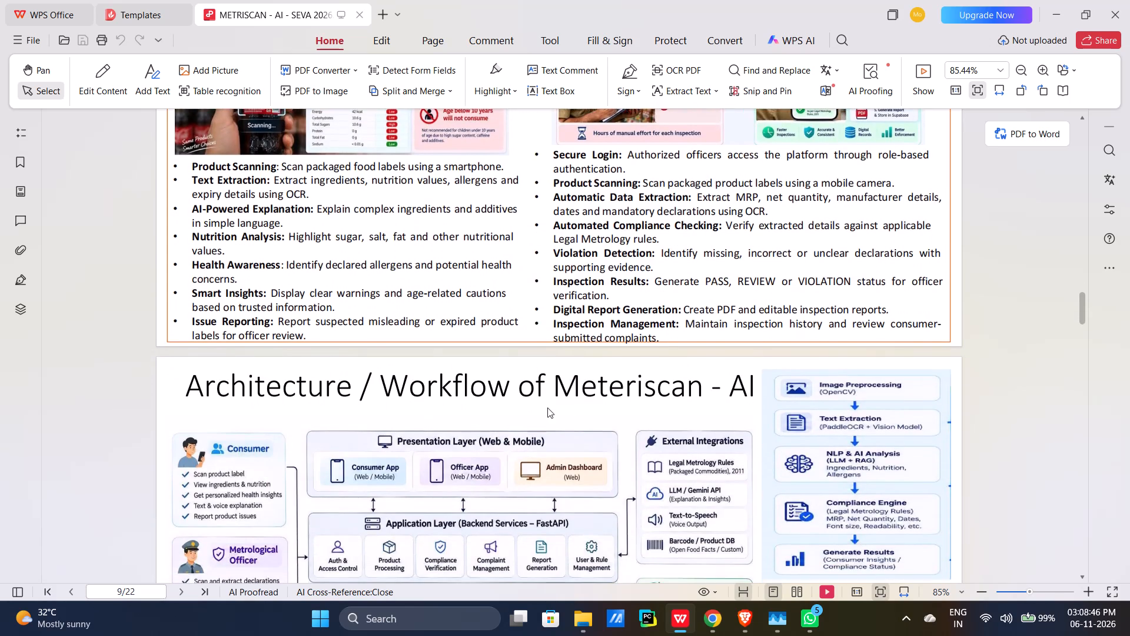
{"action": "scroll", "coordinate": [547, 408], "scroll_direction": "down", "scroll_amount": 17}
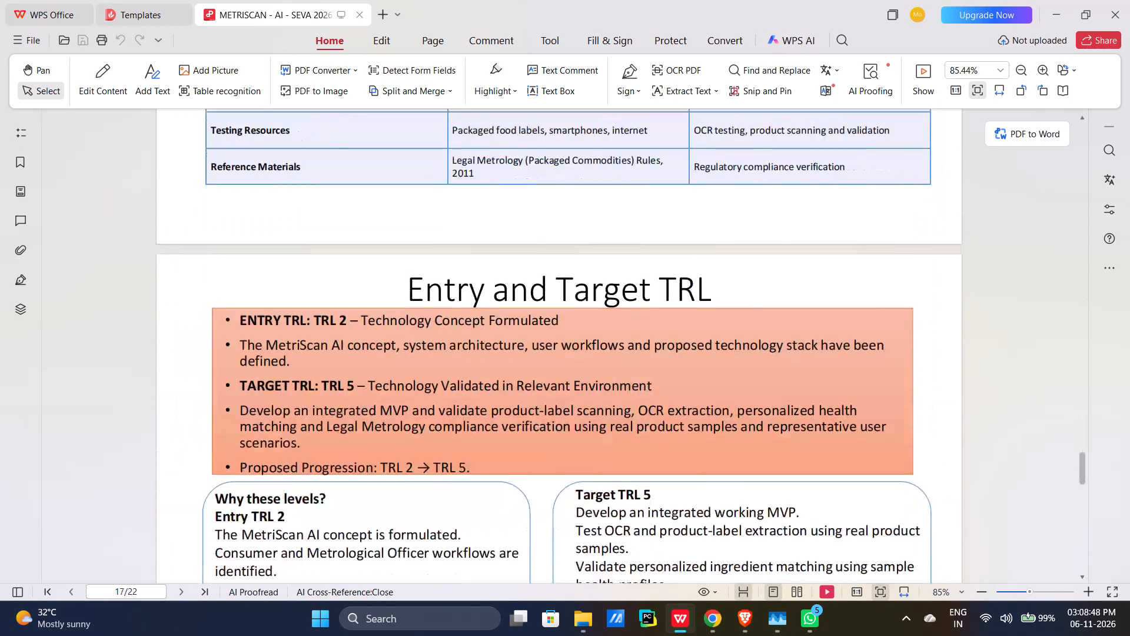
{"action": "scroll", "coordinate": [547, 408], "scroll_direction": "down", "scroll_amount": 8}
Review the presentation again from the references back through the literature survey, expected beneficiaries and technical solution to the title page.
{"action": "scroll", "coordinate": [590, 377], "scroll_direction": "up", "scroll_amount": 19}
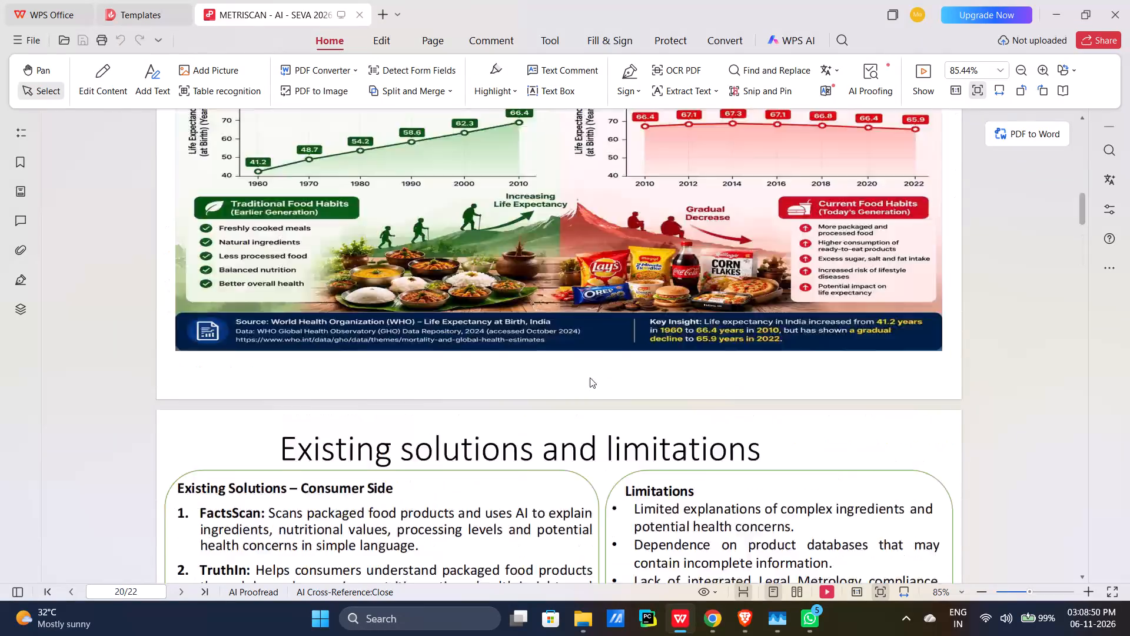
{"action": "scroll", "coordinate": [590, 377], "scroll_direction": "up", "scroll_amount": 5}
{"action": "scroll", "coordinate": [600, 429], "scroll_direction": "down", "scroll_amount": 4}
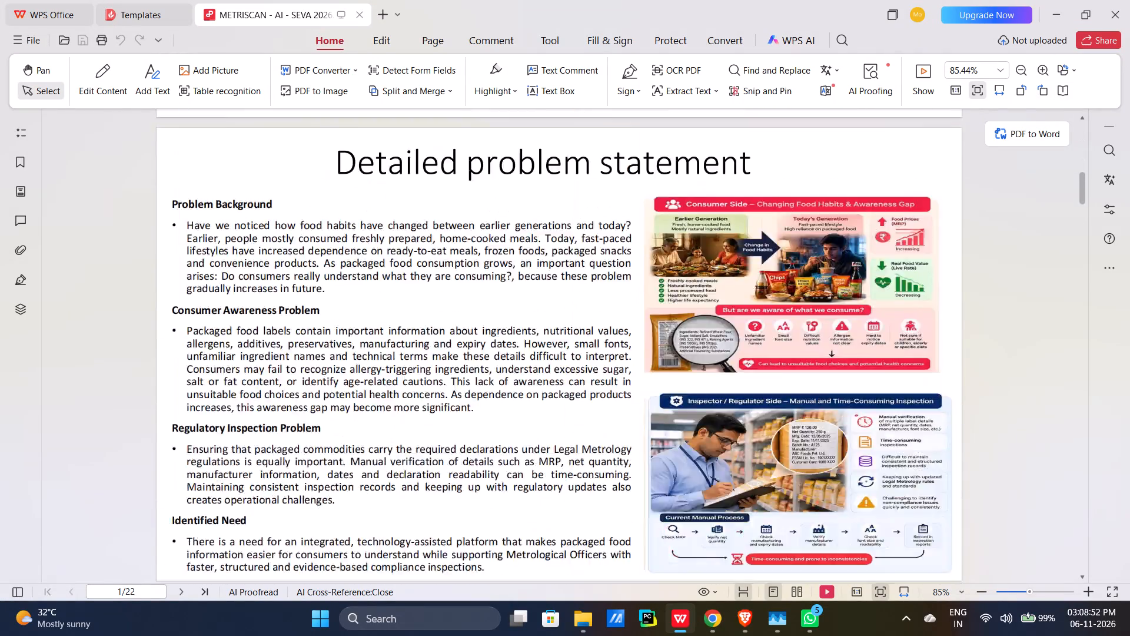
{"action": "scroll", "coordinate": [600, 429], "scroll_direction": "down", "scroll_amount": 17}
{"action": "scroll", "coordinate": [600, 429], "scroll_direction": "up", "scroll_amount": 20}
{"action": "scroll", "coordinate": [600, 429], "scroll_direction": "up", "scroll_amount": 10}
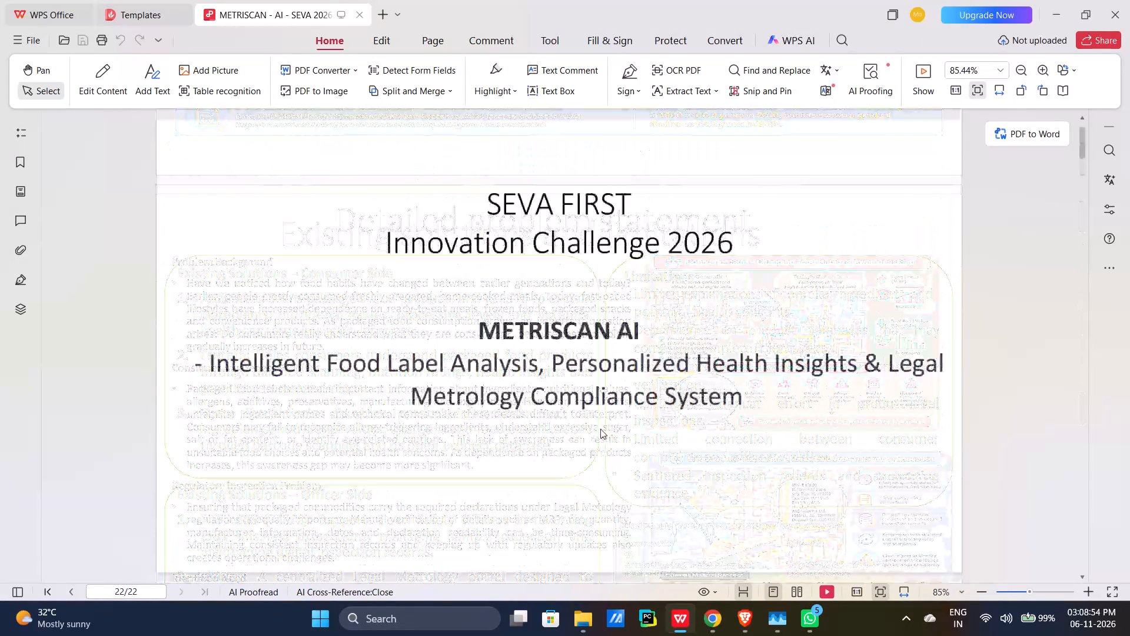
{"action": "scroll", "coordinate": [600, 429], "scroll_direction": "up", "scroll_amount": 16}
{"action": "scroll", "coordinate": [730, 333], "scroll_direction": "down", "scroll_amount": 19}
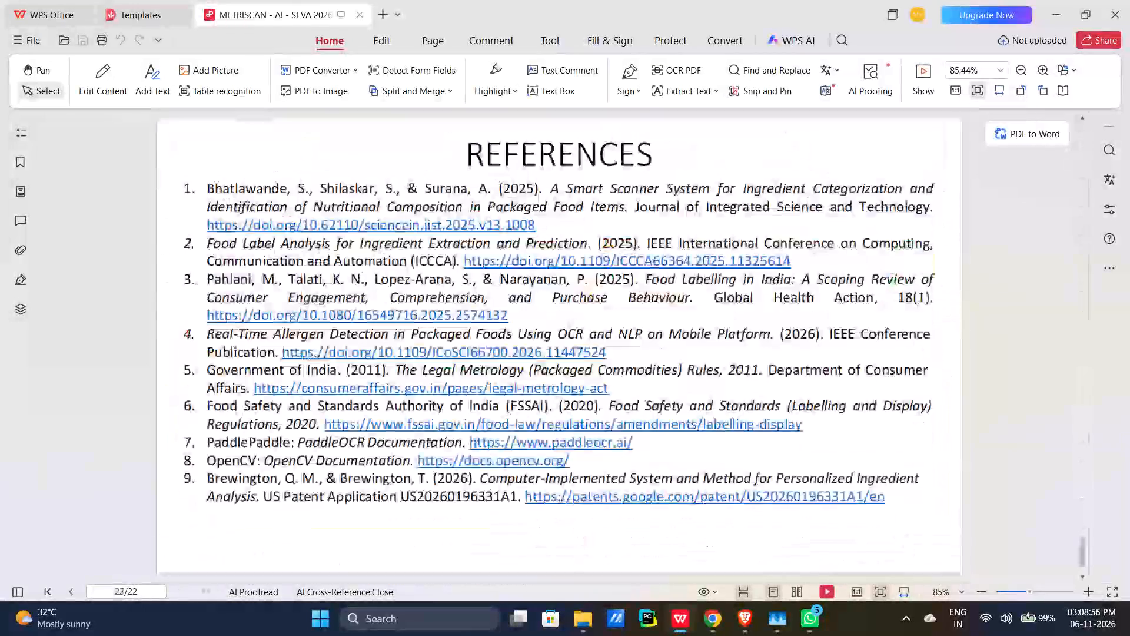
{"action": "scroll", "coordinate": [602, 304], "scroll_direction": "down", "scroll_amount": 2}
{"action": "scroll", "coordinate": [619, 227], "scroll_direction": "up", "scroll_amount": 5}
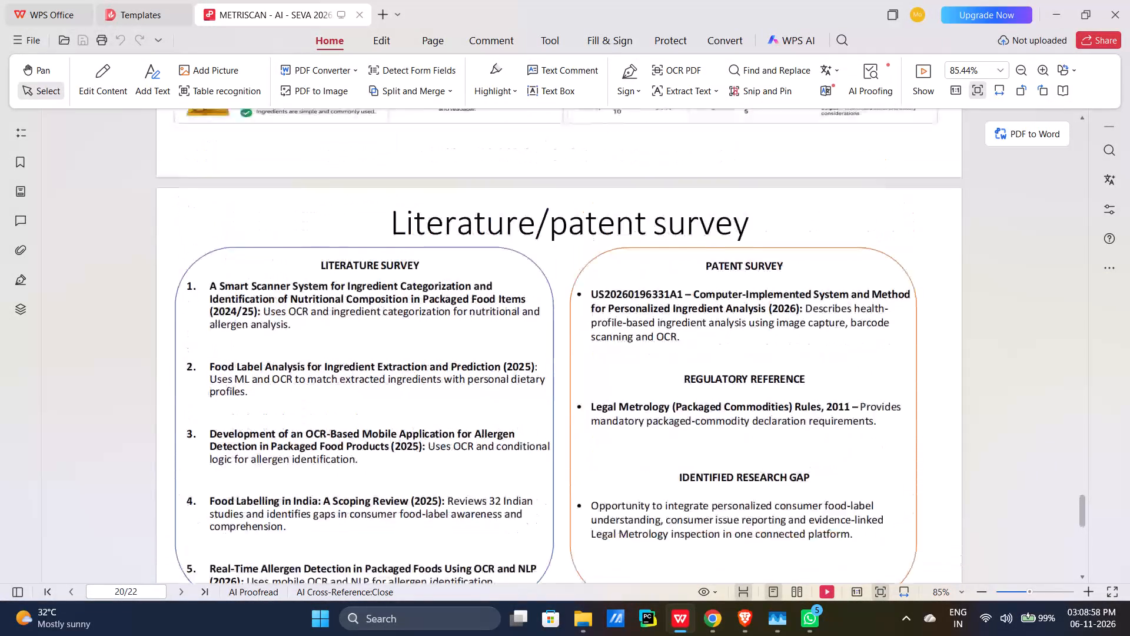
{"action": "scroll", "coordinate": [619, 227], "scroll_direction": "up", "scroll_amount": 8}
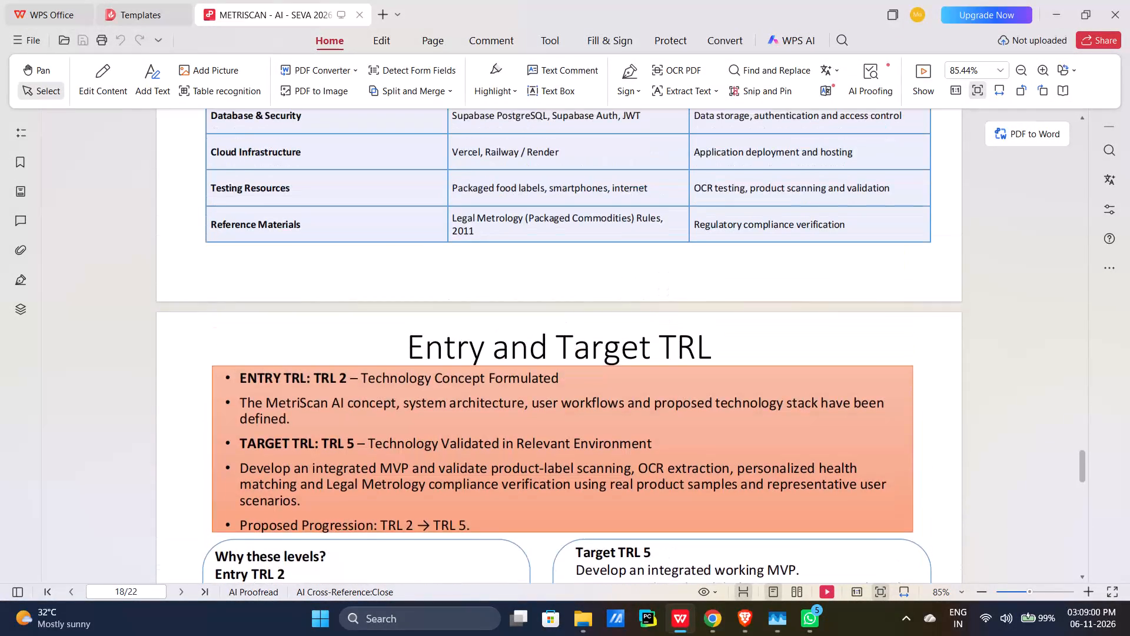
{"action": "scroll", "coordinate": [619, 227], "scroll_direction": "up", "scroll_amount": 7}
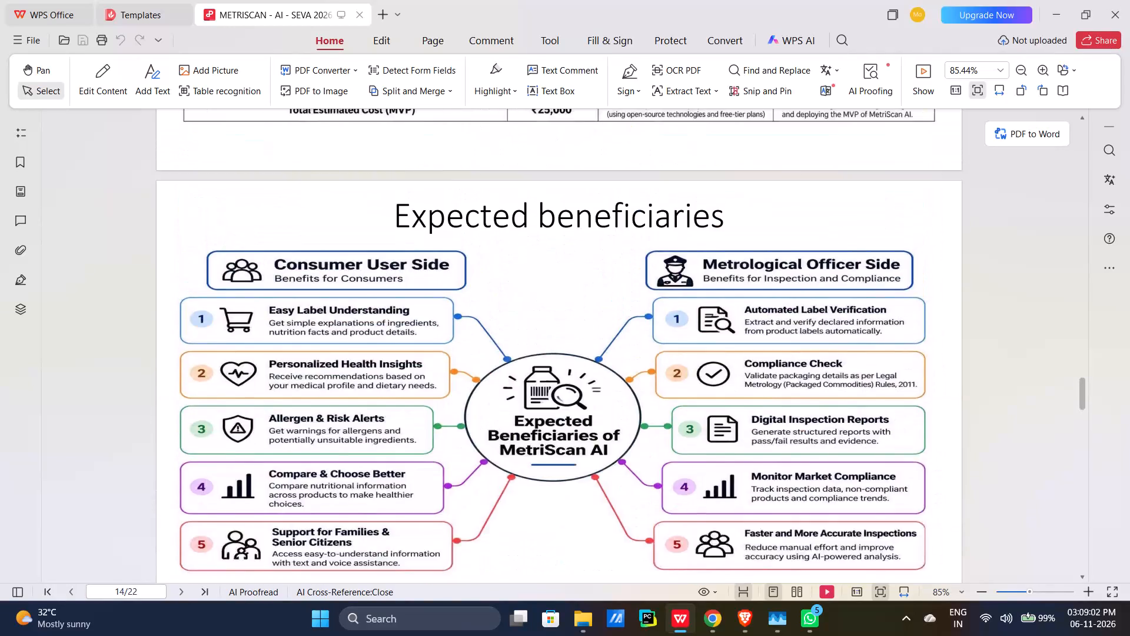
{"action": "scroll", "coordinate": [619, 227], "scroll_direction": "up", "scroll_amount": 7}
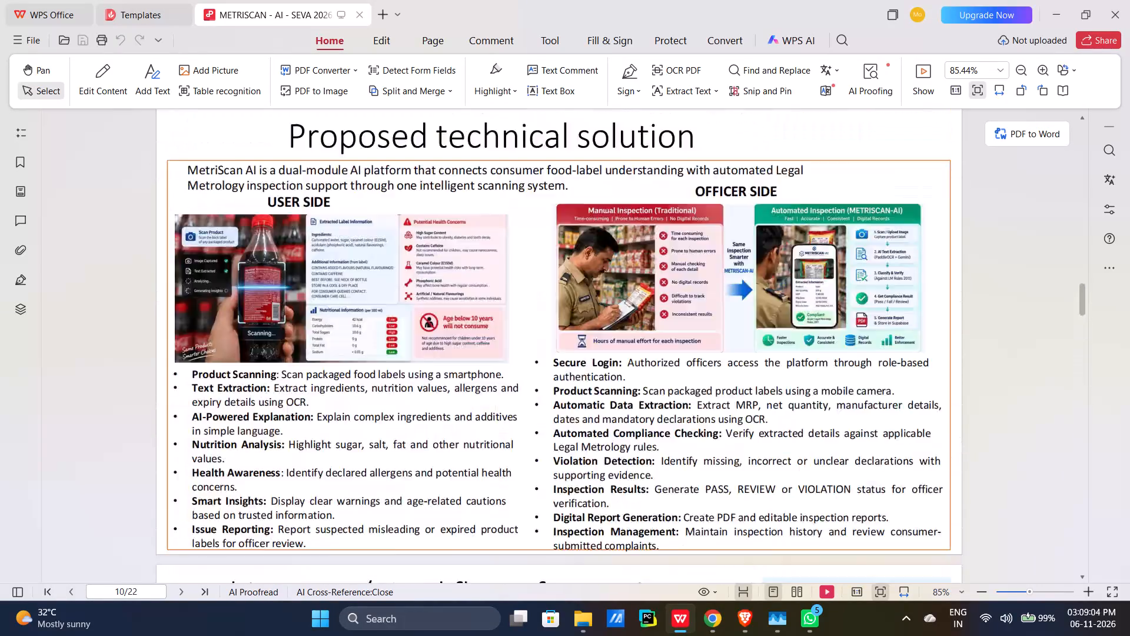
{"action": "scroll", "coordinate": [619, 227], "scroll_direction": "up", "scroll_amount": 2}
{"action": "scroll", "coordinate": [529, 297], "scroll_direction": "right", "scroll_amount": 1}
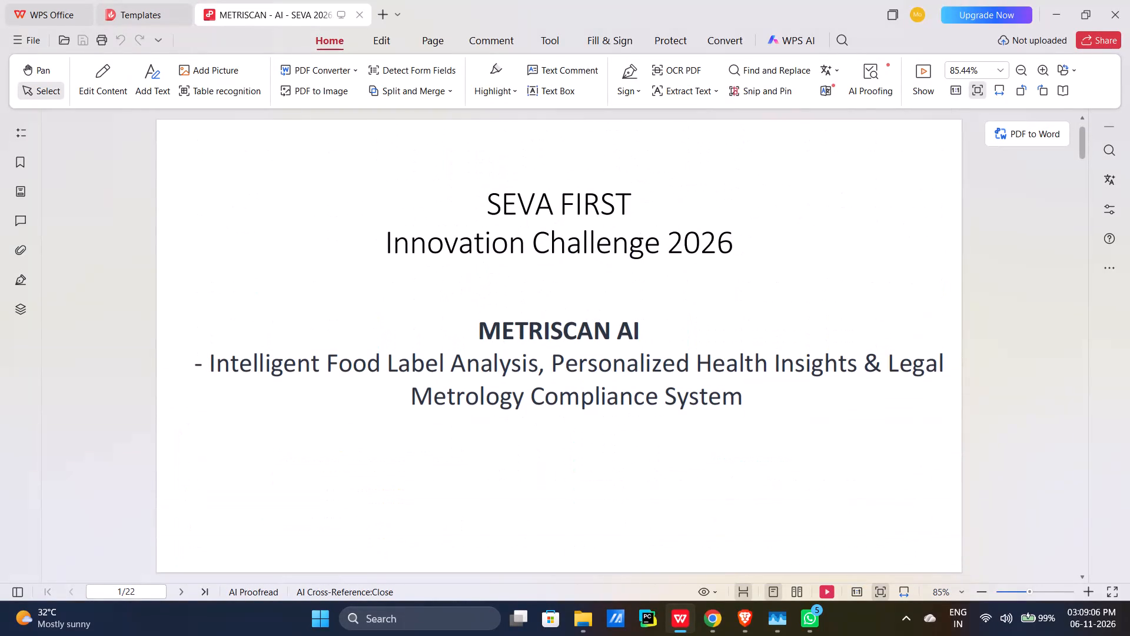
Check the title page heading against the Seva First Innovation Challenge website in Brave, and return to the PDF in WPS Office.
{"action": "left_click", "coordinate": [648, 204]}
{"action": "left_click", "coordinate": [627, 206]}
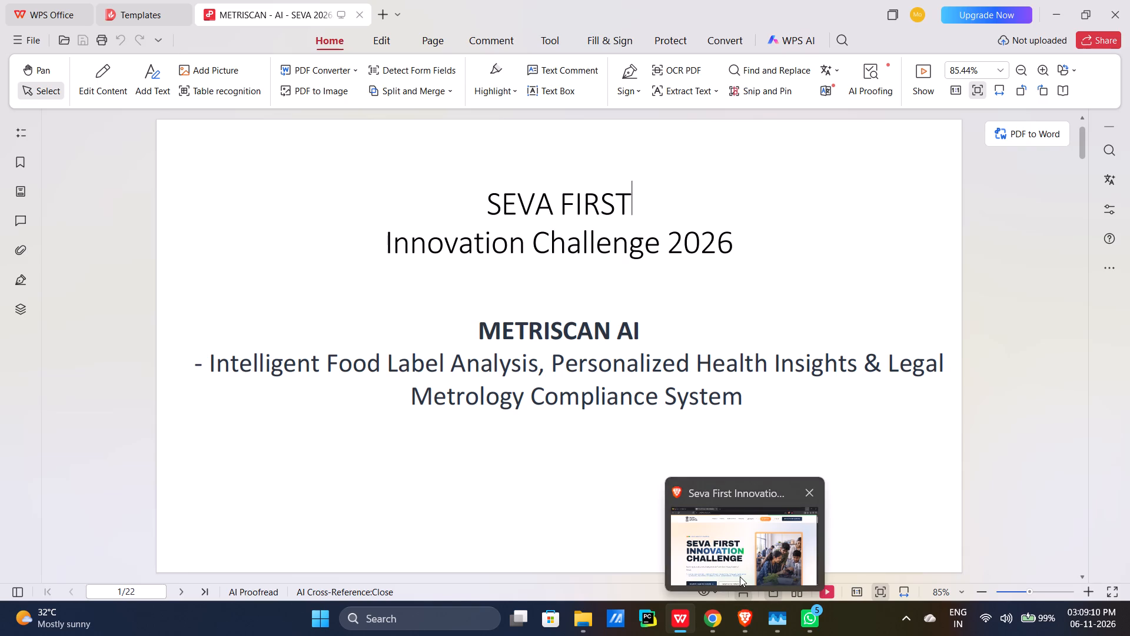
{"action": "left_click", "coordinate": [740, 577]}
{"action": "scroll", "coordinate": [530, 393], "scroll_direction": "down", "scroll_amount": 2}
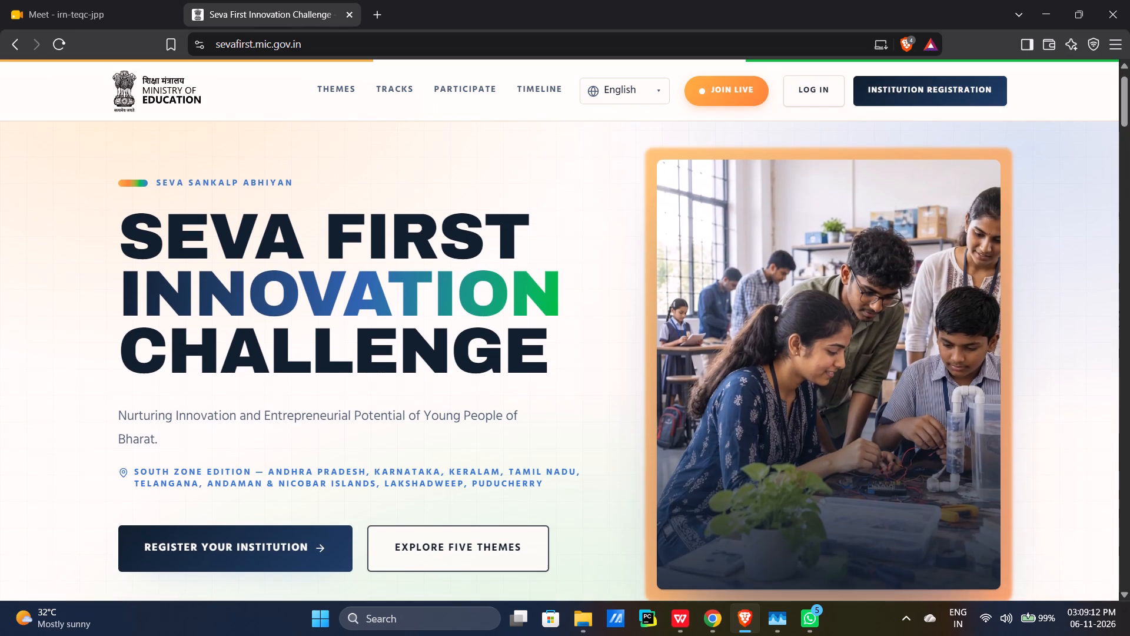
{"action": "left_click", "coordinate": [1053, 7]}
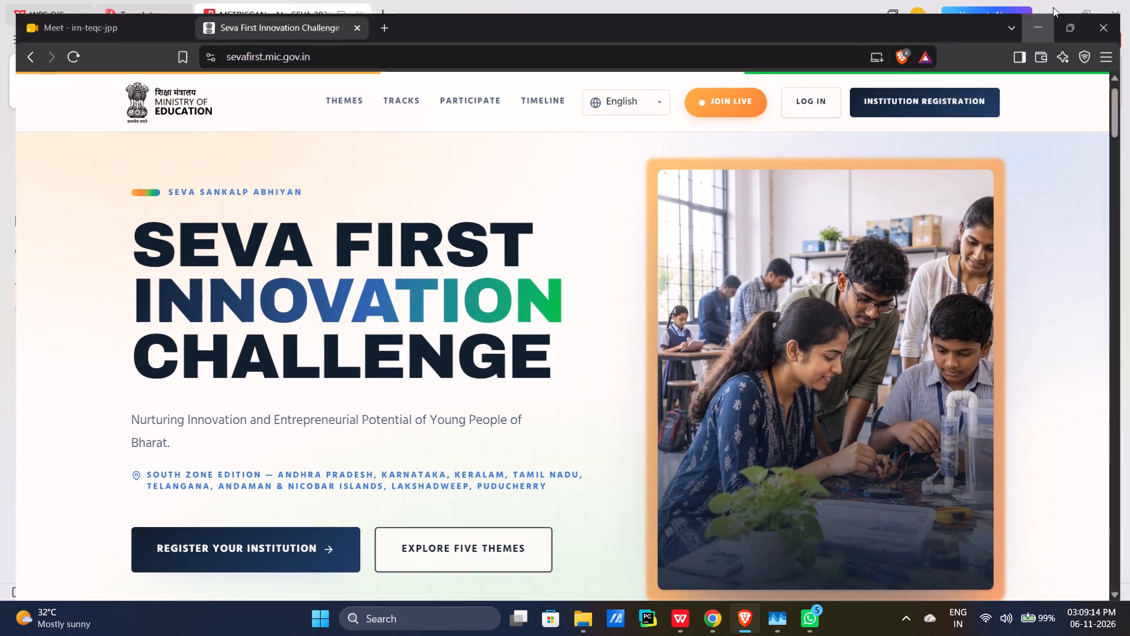
Examine the Team Details page, including the project title, institution, team lead and team member entries.
{"action": "scroll", "coordinate": [574, 302], "scroll_direction": "up", "scroll_amount": 1}
{"action": "scroll", "coordinate": [696, 354], "scroll_direction": "down", "scroll_amount": 1}
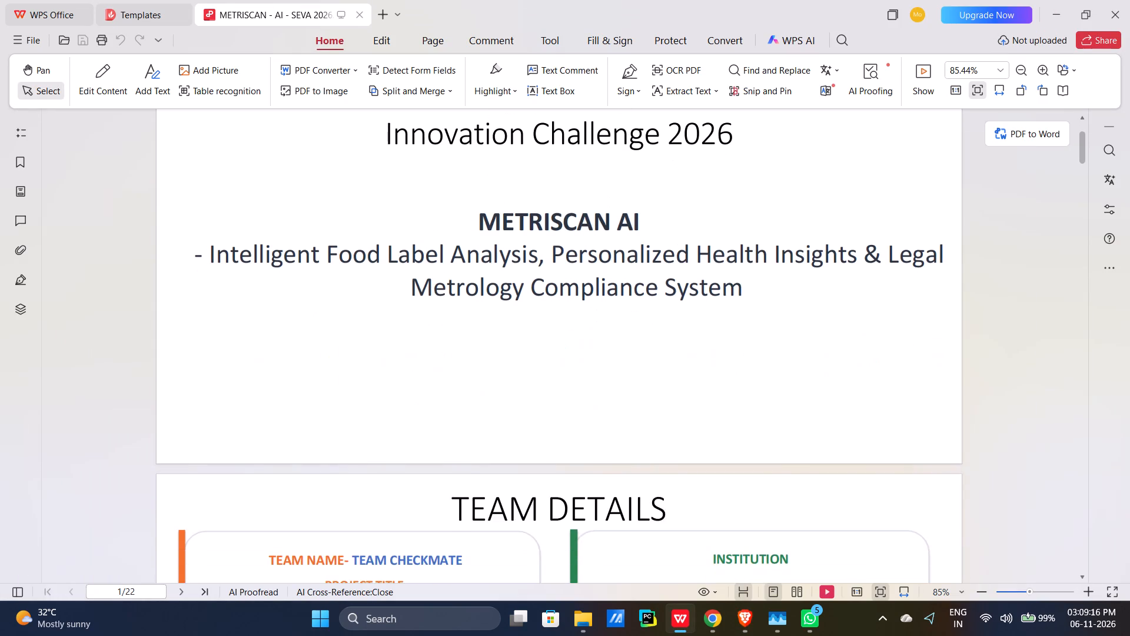
{"action": "scroll", "coordinate": [749, 284], "scroll_direction": "down", "scroll_amount": 2}
{"action": "scroll", "coordinate": [749, 284], "scroll_direction": "up", "scroll_amount": 1}
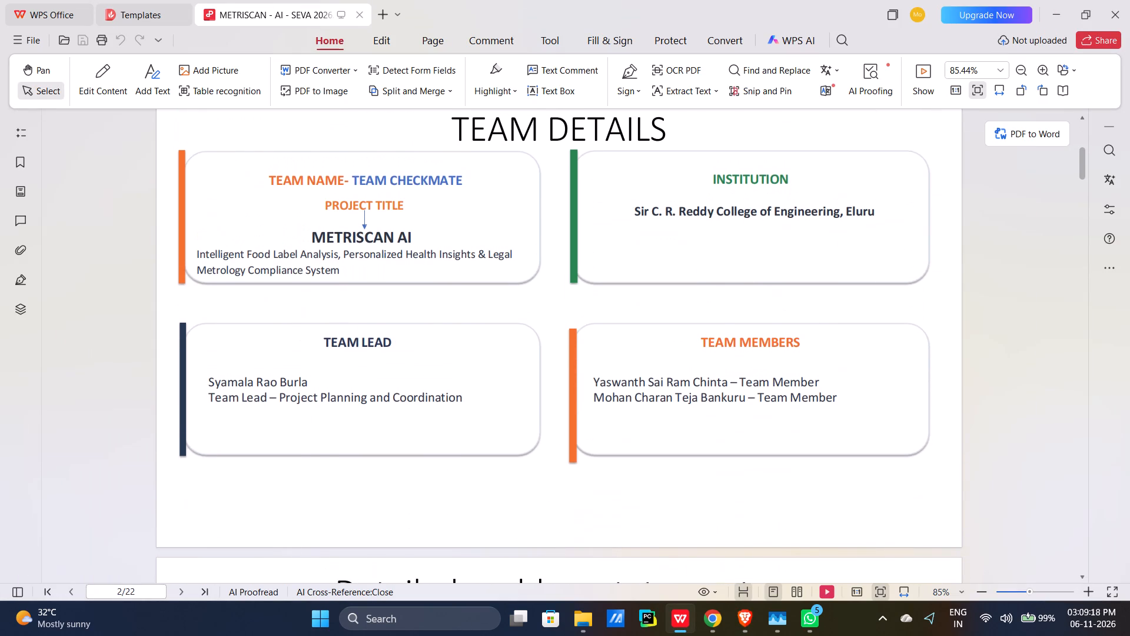
{"action": "scroll", "coordinate": [770, 339], "scroll_direction": "up", "scroll_amount": 1}
{"action": "left_click", "coordinate": [828, 417]}
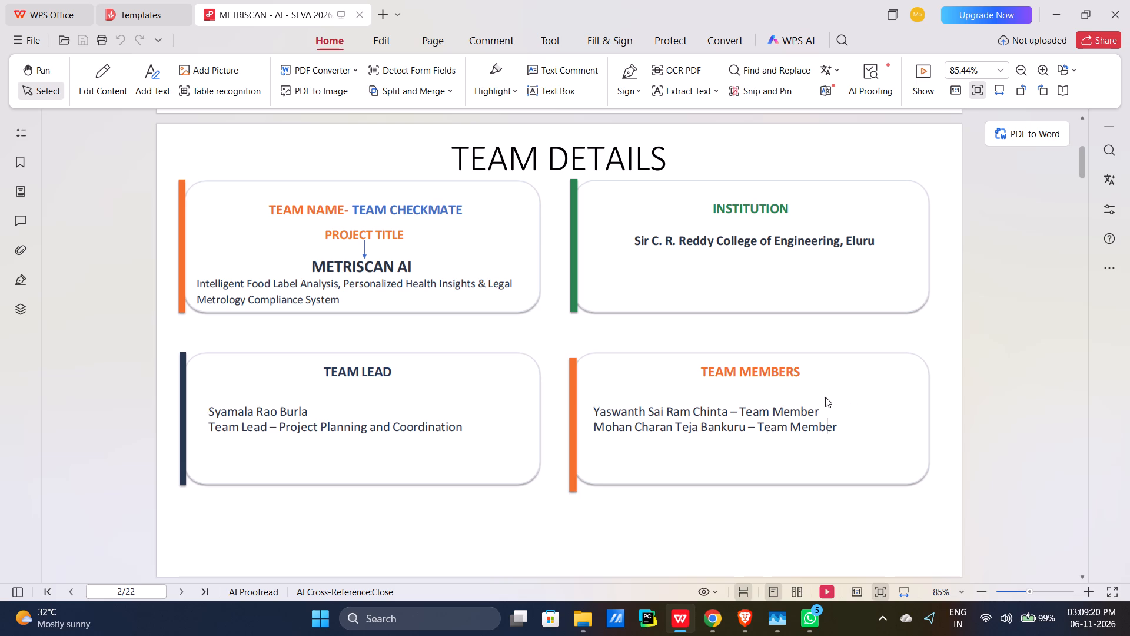
{"action": "left_click", "coordinate": [815, 413]}
Examine the closing pages on references, literature survey, Entry and Target TRL, resource requirements, and team composition and roles.
{"action": "scroll", "coordinate": [520, 409], "scroll_direction": "down", "scroll_amount": 3}
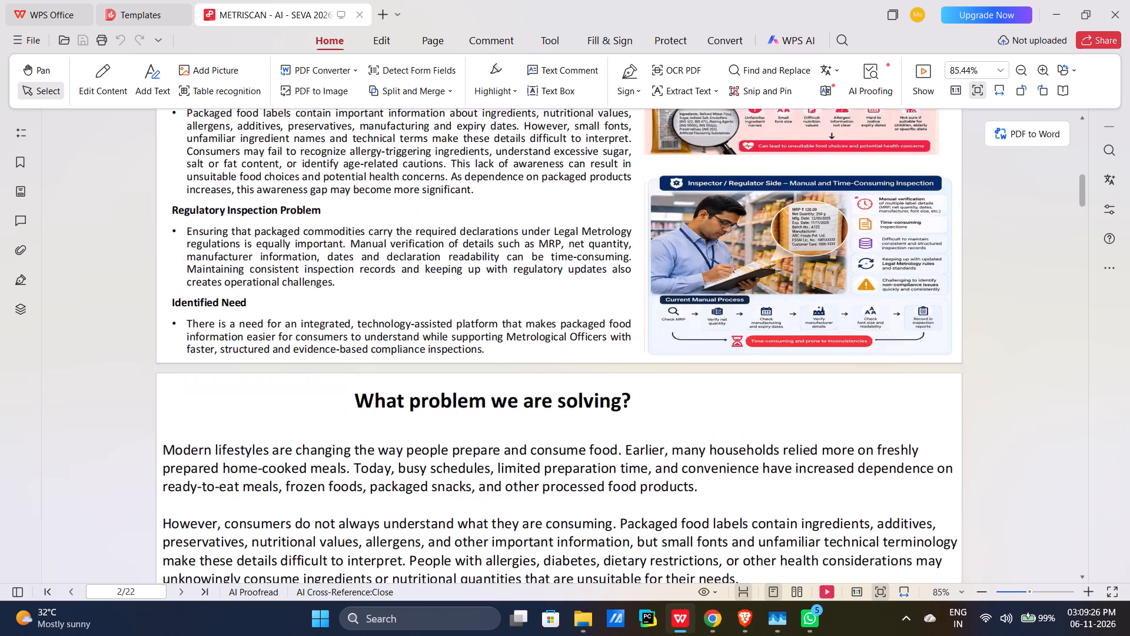
{"action": "scroll", "coordinate": [520, 409], "scroll_direction": "down", "scroll_amount": 20}
{"action": "scroll", "coordinate": [520, 409], "scroll_direction": "down", "scroll_amount": 7}
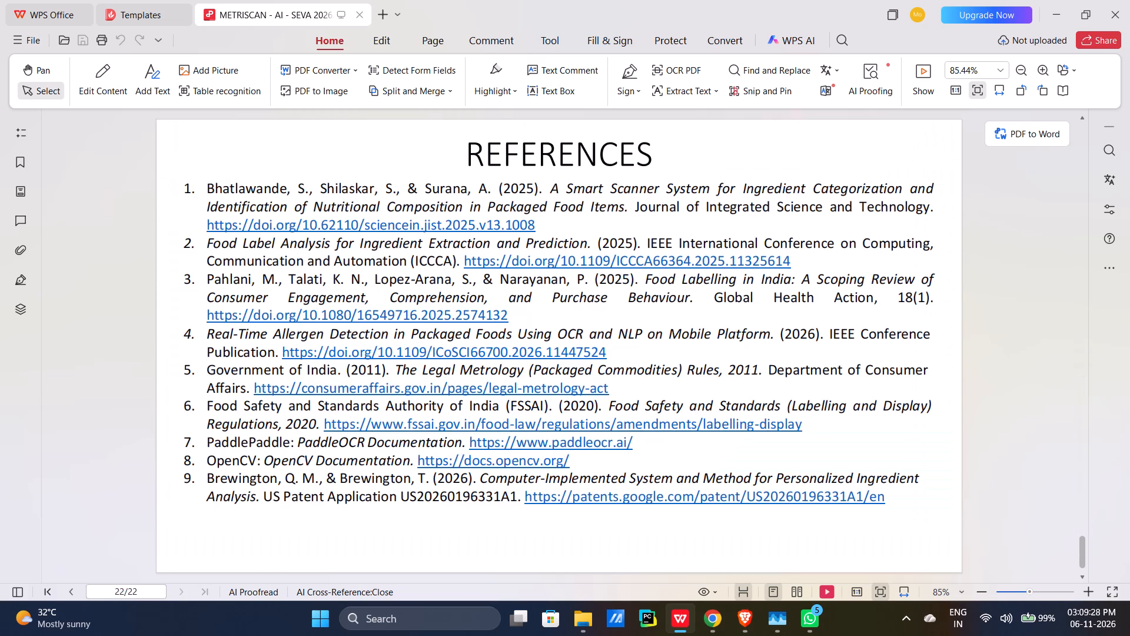
{"action": "scroll", "coordinate": [552, 334], "scroll_direction": "down", "scroll_amount": 1}
{"action": "scroll", "coordinate": [552, 334], "scroll_direction": "up", "scroll_amount": 3}
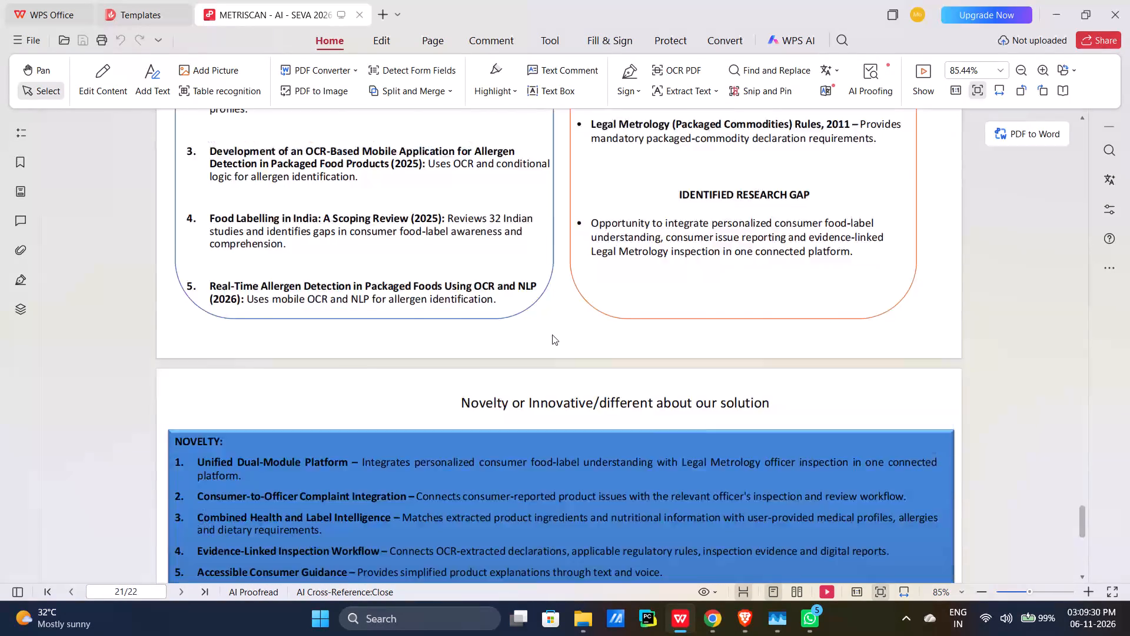
{"action": "scroll", "coordinate": [552, 334], "scroll_direction": "up", "scroll_amount": 3}
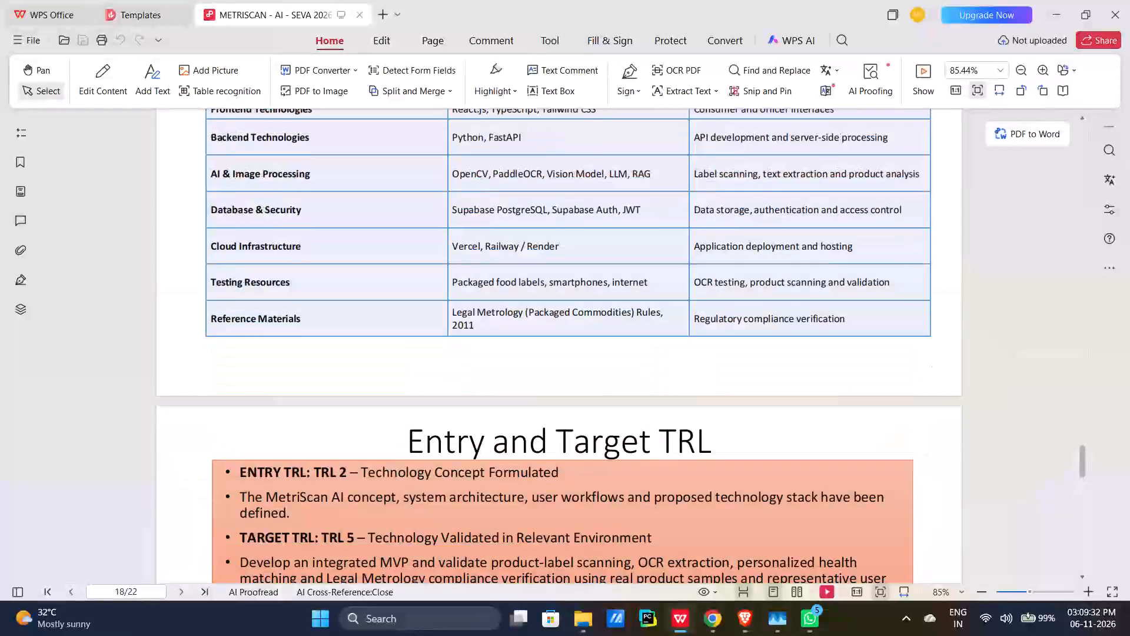
{"action": "scroll", "coordinate": [552, 334], "scroll_direction": "up", "scroll_amount": 1}
{"action": "scroll", "coordinate": [552, 334], "scroll_direction": "down", "scroll_amount": 1}
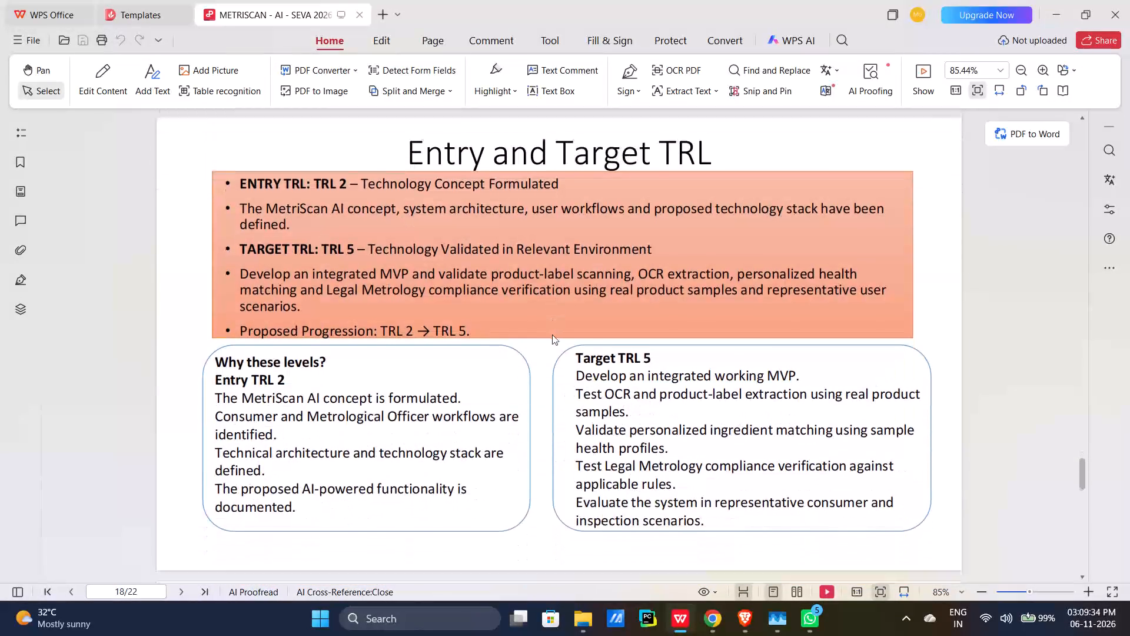
{"action": "scroll", "coordinate": [552, 334], "scroll_direction": "down", "scroll_amount": 1}
{"action": "scroll", "coordinate": [552, 334], "scroll_direction": "up", "scroll_amount": 3}
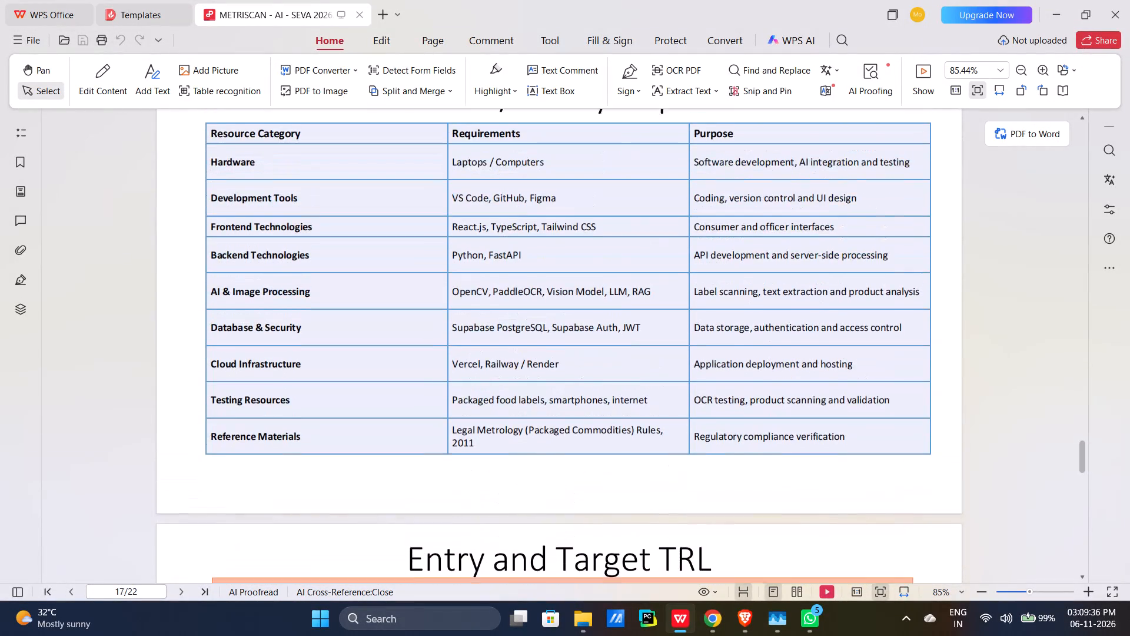
{"action": "scroll", "coordinate": [552, 334], "scroll_direction": "up", "scroll_amount": 2}
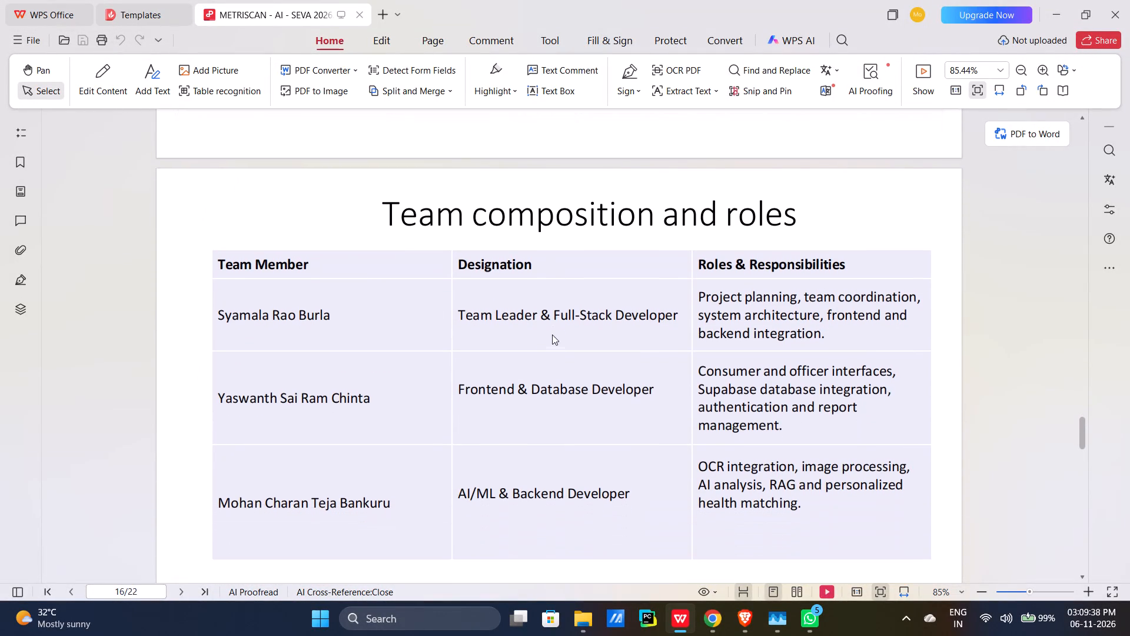
{"action": "scroll", "coordinate": [552, 334], "scroll_direction": "down", "scroll_amount": 3}
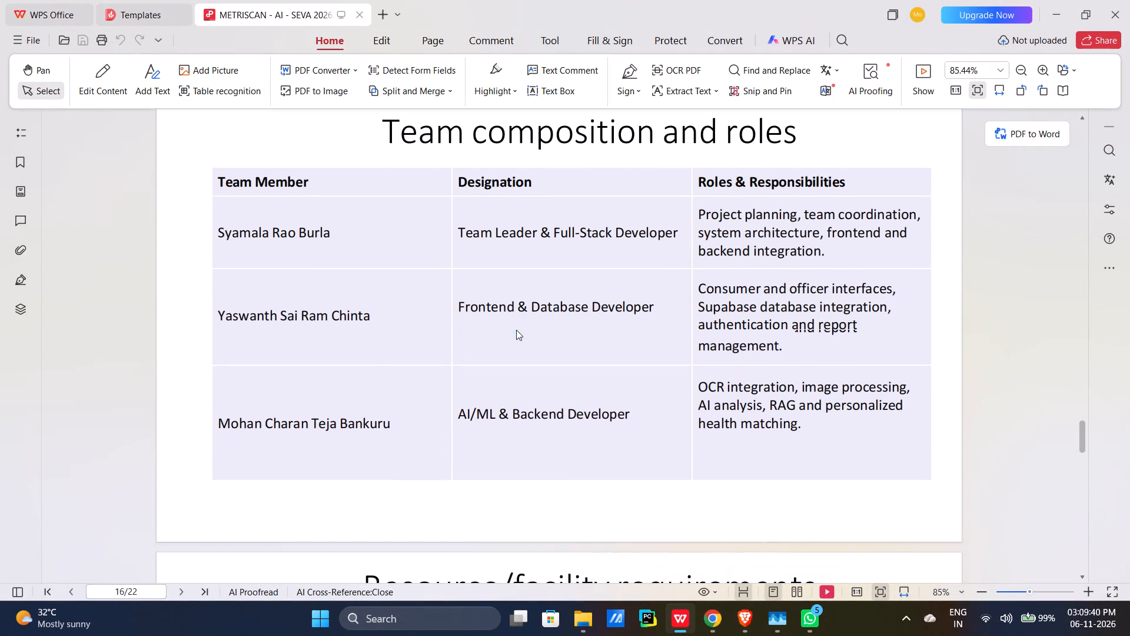
{"action": "scroll", "coordinate": [516, 330], "scroll_direction": "down", "scroll_amount": 1}
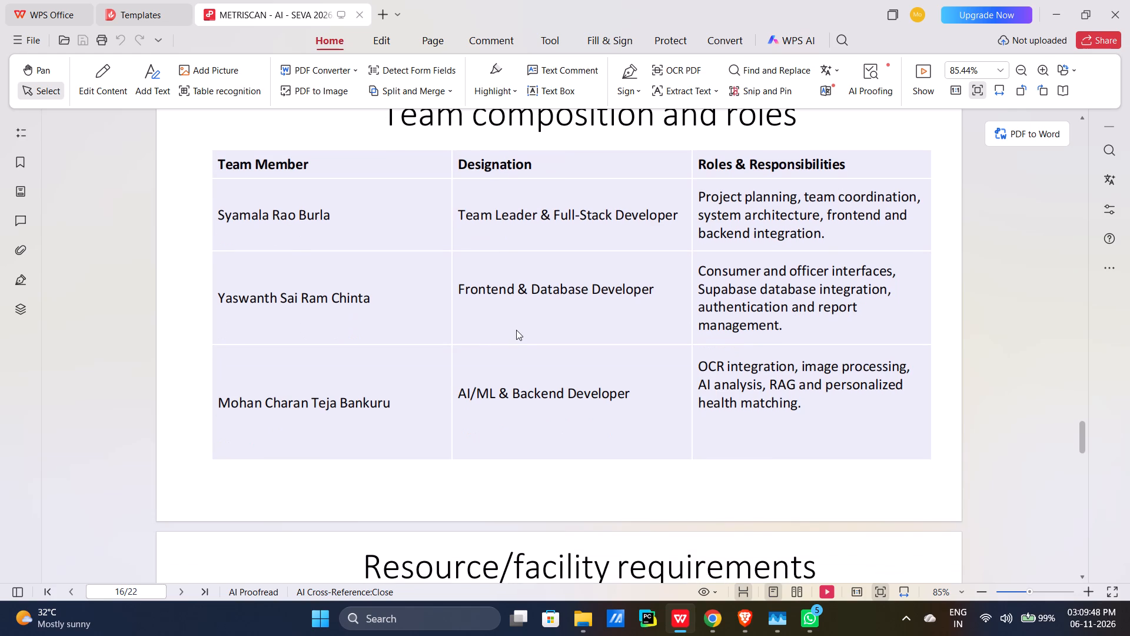
Examine the Team composition and roles page alongside the Evidence of user/problem interaction page.
{"action": "scroll", "coordinate": [569, 306], "scroll_direction": "up", "scroll_amount": 1}
{"action": "scroll", "coordinate": [647, 317], "scroll_direction": "up", "scroll_amount": 1}
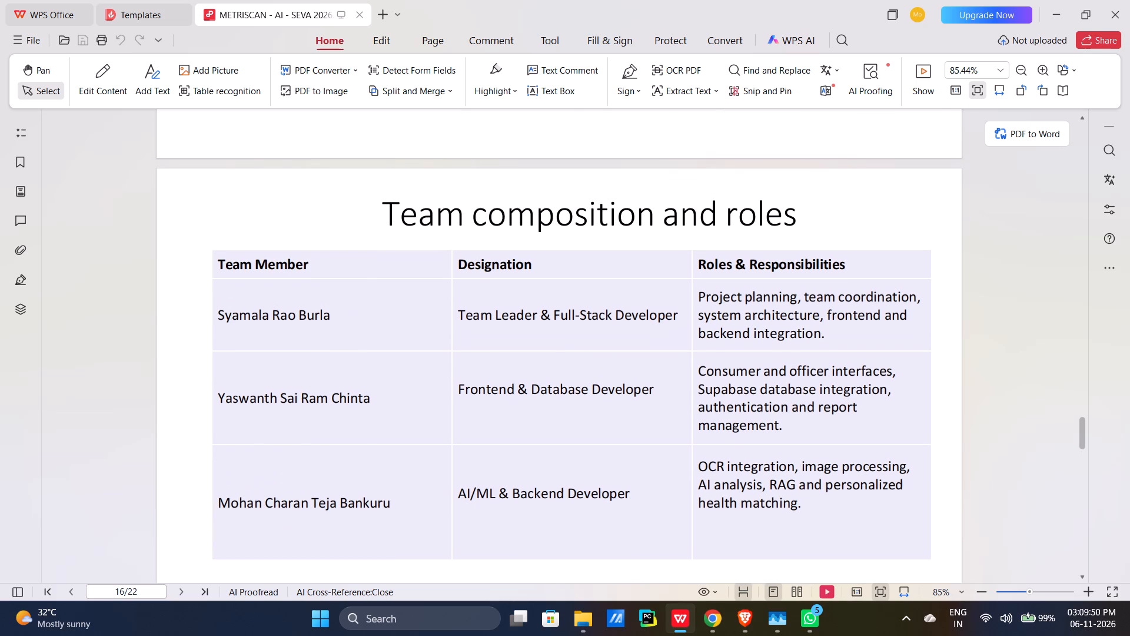
{"action": "scroll", "coordinate": [720, 319], "scroll_direction": "up", "scroll_amount": 6}
{"action": "scroll", "coordinate": [741, 356], "scroll_direction": "down", "scroll_amount": 1}
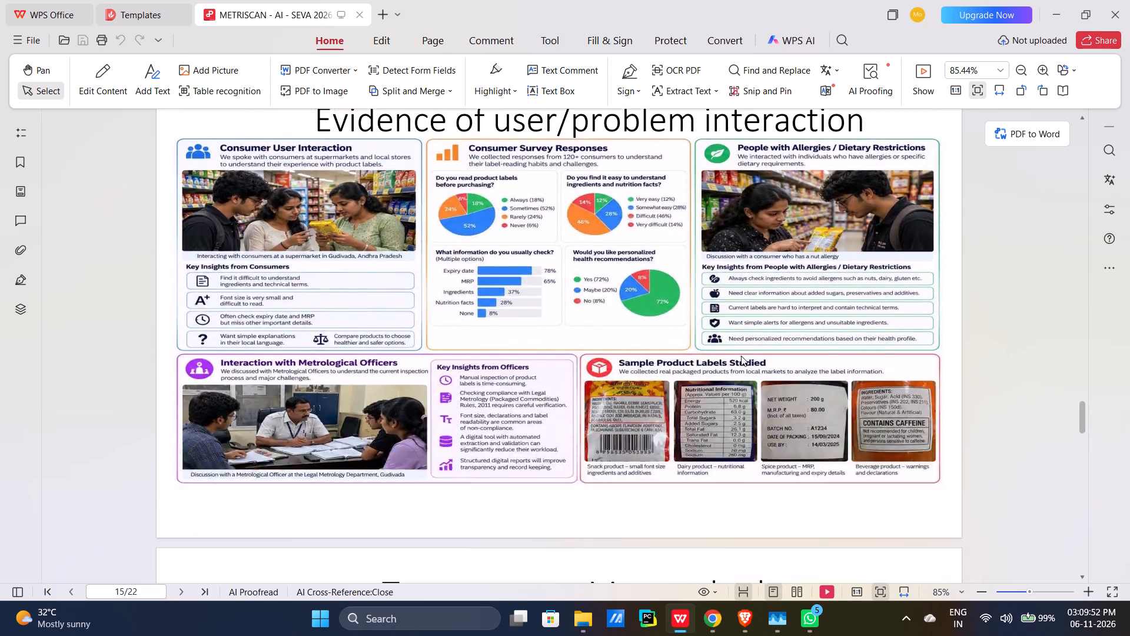
{"action": "scroll", "coordinate": [741, 356], "scroll_direction": "down", "scroll_amount": 1}
{"action": "scroll", "coordinate": [695, 323], "scroll_direction": "down", "scroll_amount": 1}
{"action": "scroll", "coordinate": [694, 307], "scroll_direction": "up", "scroll_amount": 1}
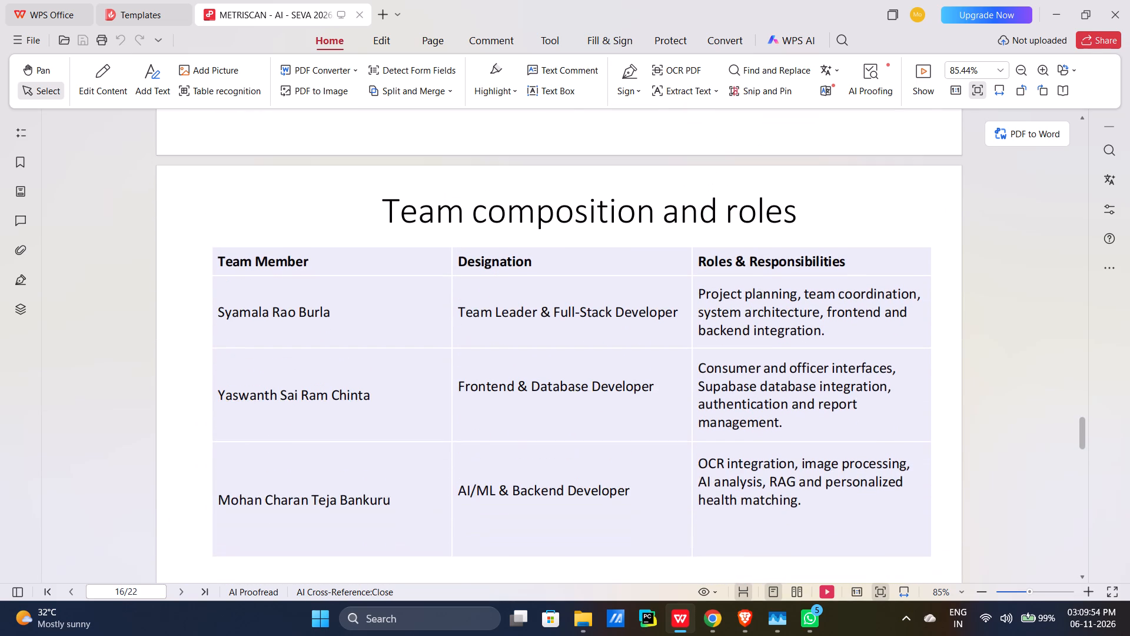
{"action": "scroll", "coordinate": [694, 307], "scroll_direction": "up", "scroll_amount": 3}
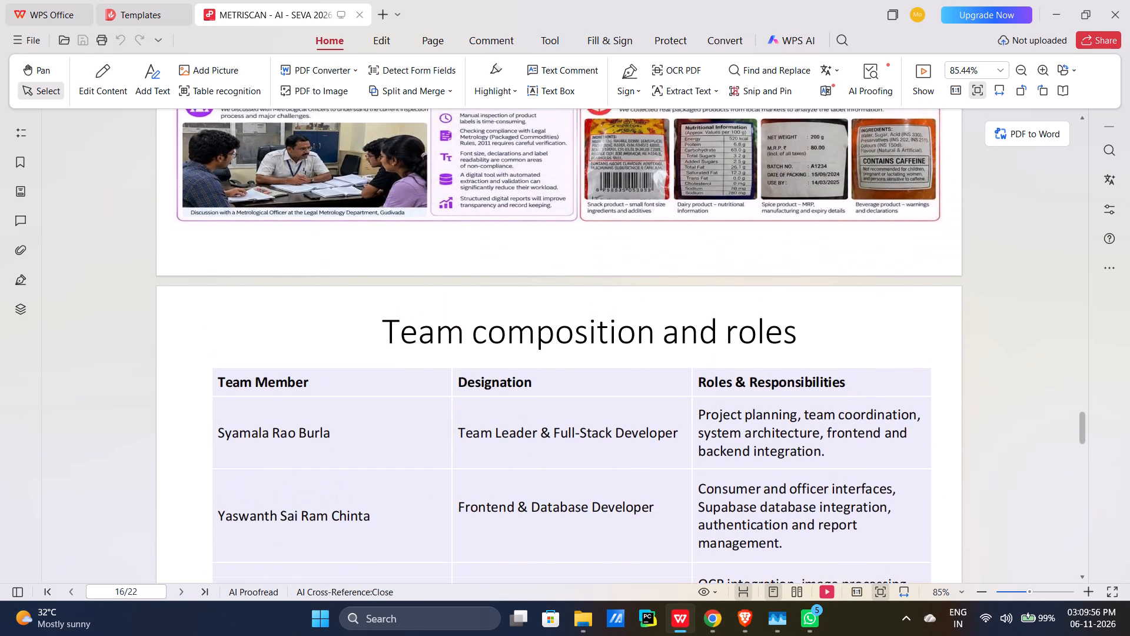
Review the presentation backward from expected beneficiaries through estimated cost, preliminary calculations and working principle to the proposed technical solution.
{"action": "scroll", "coordinate": [710, 329], "scroll_direction": "up", "scroll_amount": 2}
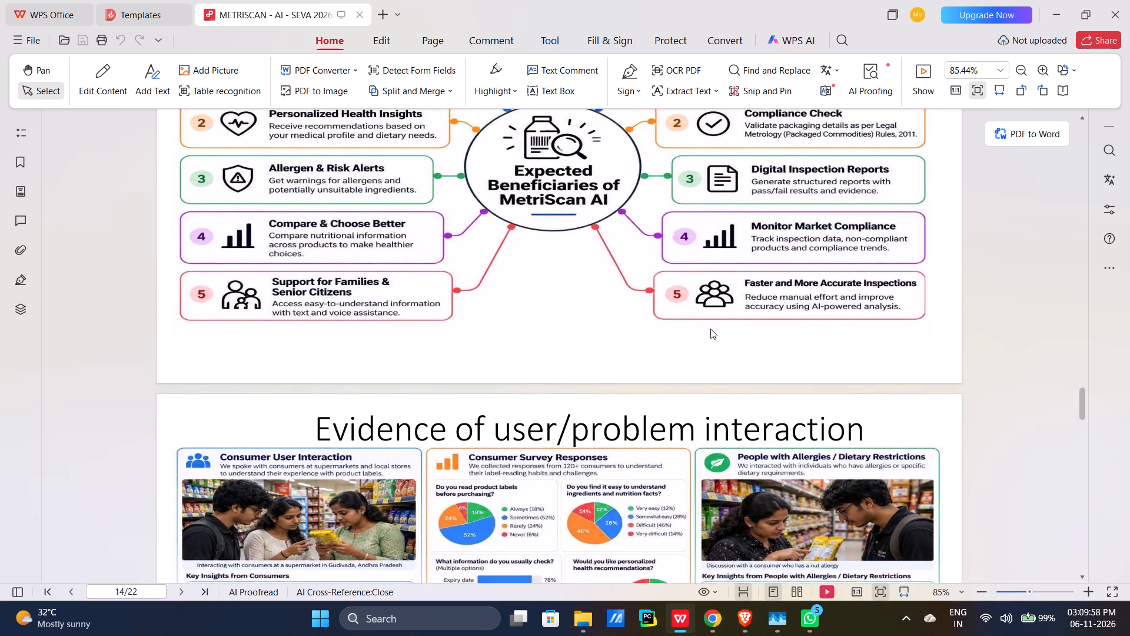
{"action": "scroll", "coordinate": [710, 329], "scroll_direction": "up", "scroll_amount": 2}
{"action": "scroll", "coordinate": [670, 387], "scroll_direction": "down", "scroll_amount": 2}
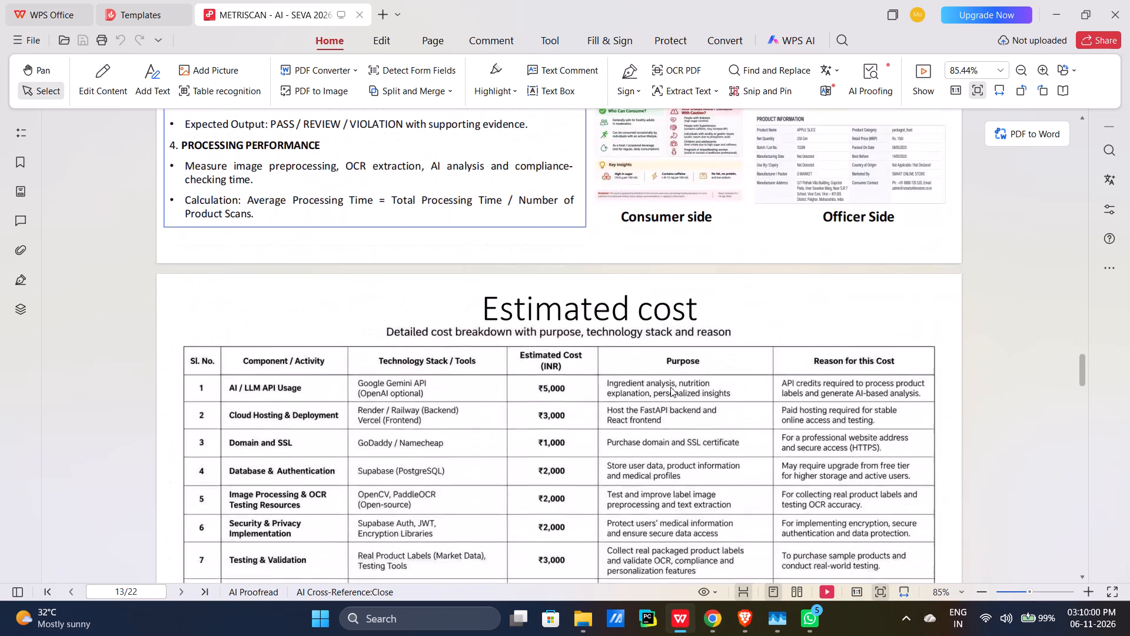
{"action": "scroll", "coordinate": [670, 387], "scroll_direction": "down", "scroll_amount": 2}
{"action": "scroll", "coordinate": [571, 406], "scroll_direction": "down", "scroll_amount": 1}
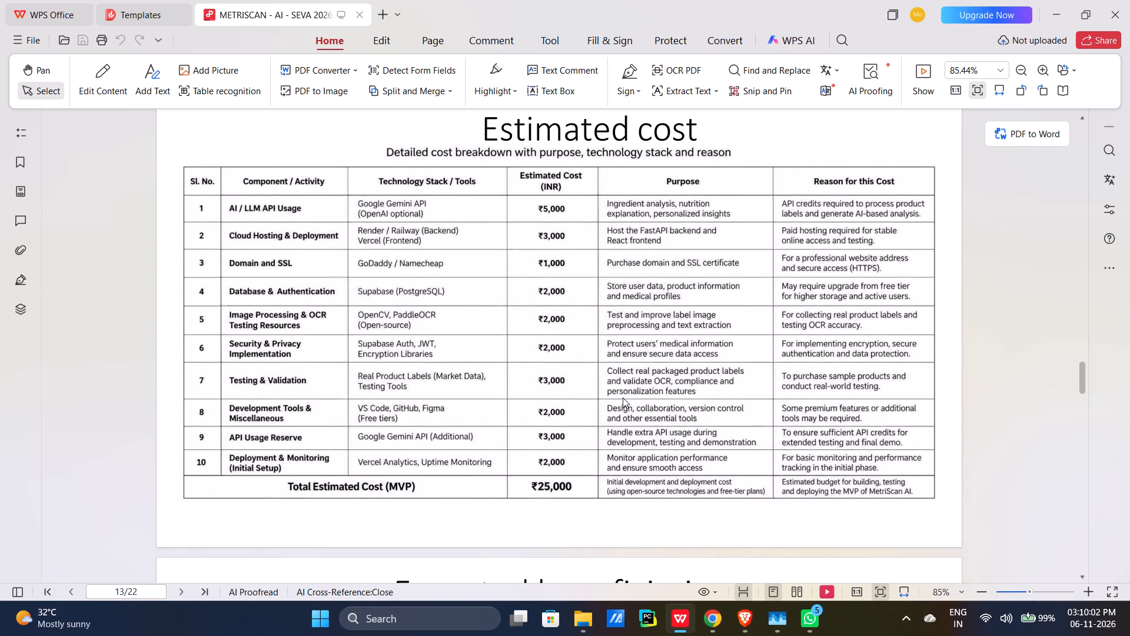
{"action": "scroll", "coordinate": [623, 397], "scroll_direction": "up", "scroll_amount": 1}
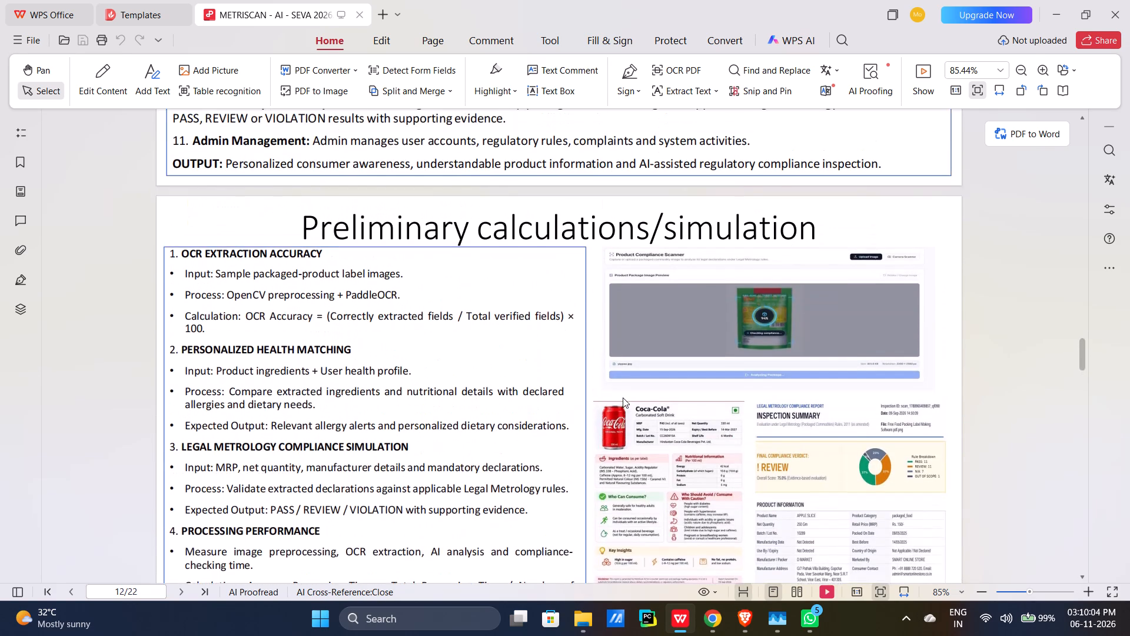
{"action": "scroll", "coordinate": [623, 397], "scroll_direction": "up", "scroll_amount": 1}
{"action": "scroll", "coordinate": [658, 429], "scroll_direction": "up", "scroll_amount": 2}
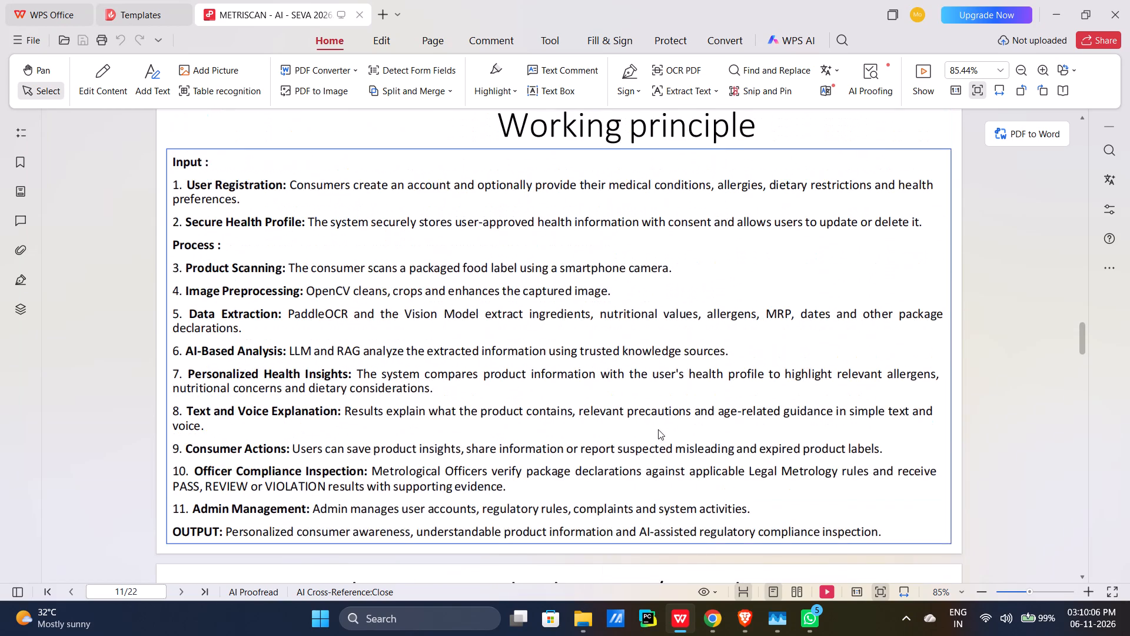
{"action": "scroll", "coordinate": [677, 418], "scroll_direction": "up", "scroll_amount": 3}
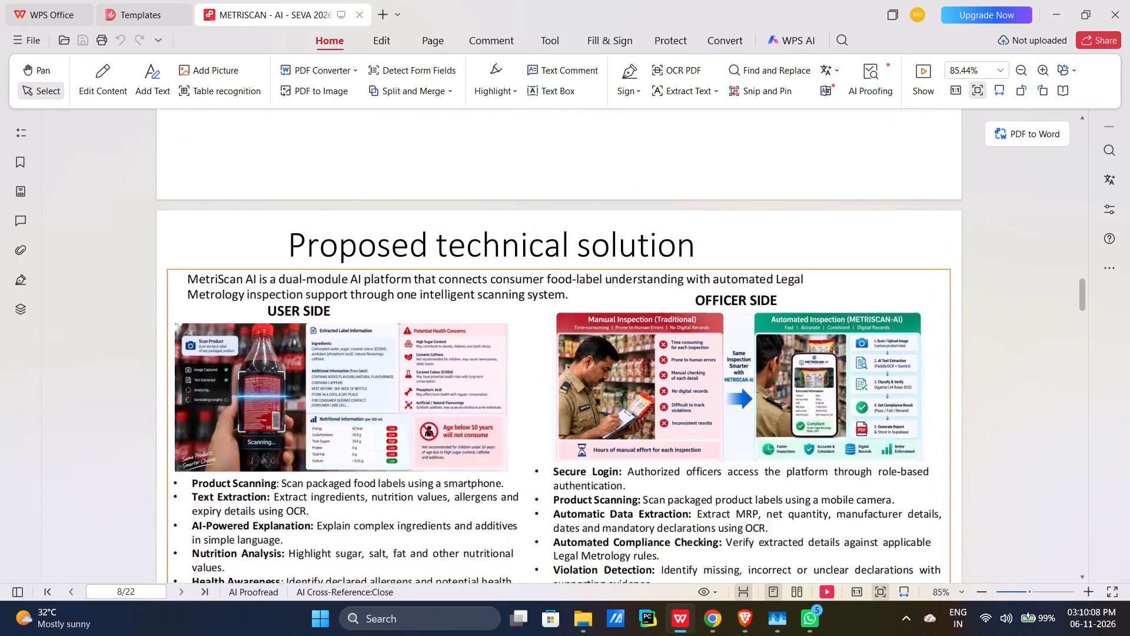
Read the Our Proposed Solution pages, covering the consumer and officer modules, future development and current development status, and return to the title page.
{"action": "scroll", "coordinate": [681, 427], "scroll_direction": "up", "scroll_amount": 6}
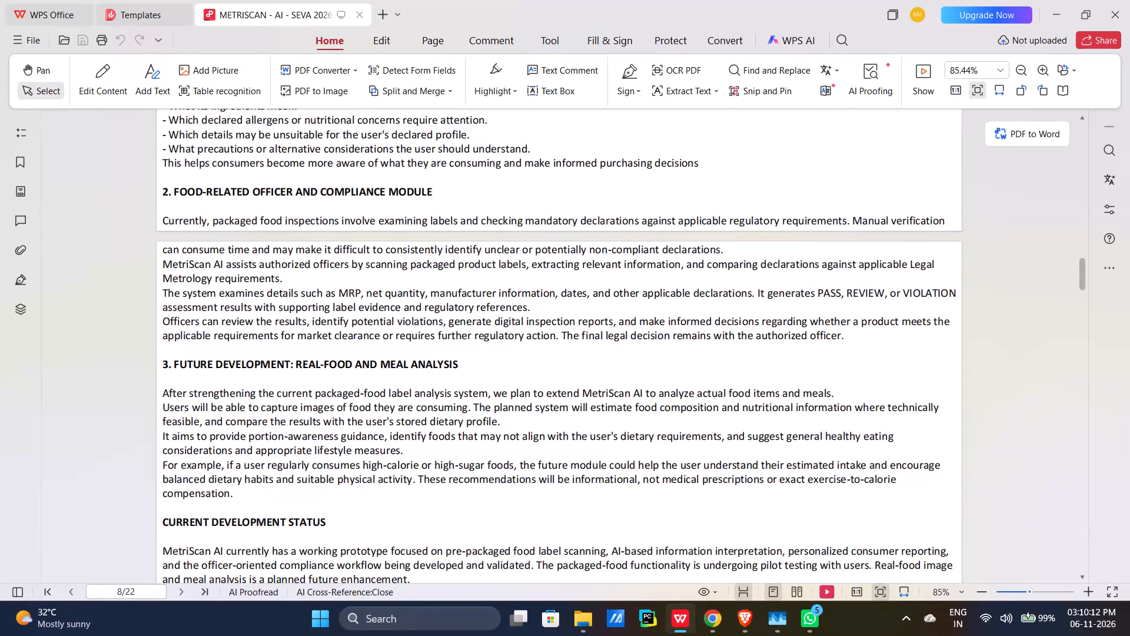
{"action": "scroll", "coordinate": [615, 397], "scroll_direction": "up", "scroll_amount": 1}
{"action": "scroll", "coordinate": [615, 397], "scroll_direction": "down", "scroll_amount": 1}
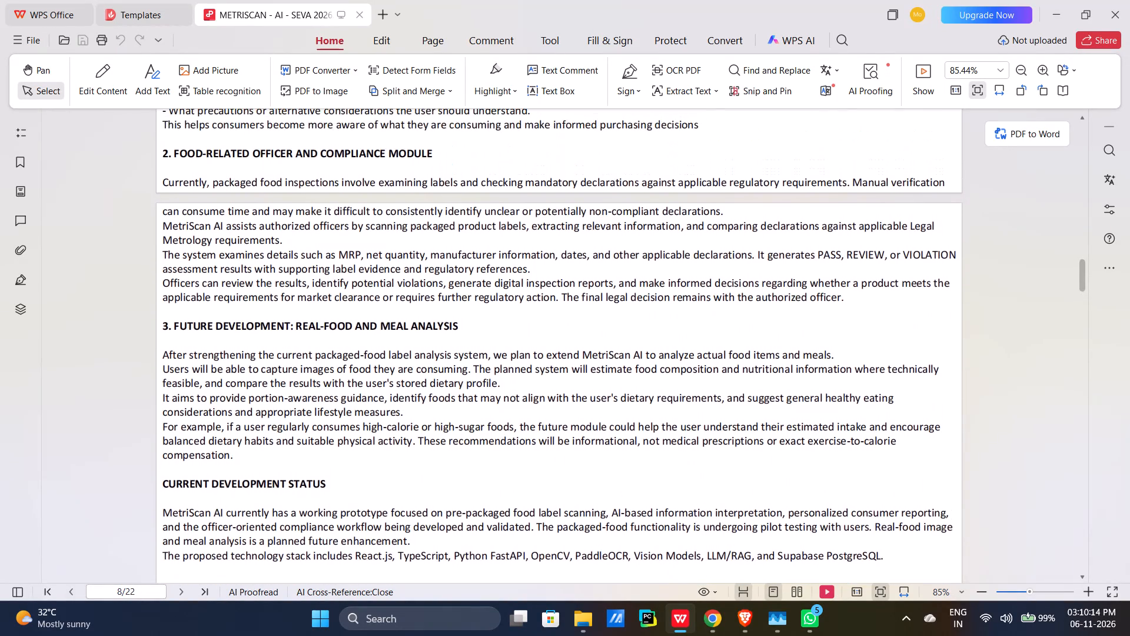
{"action": "scroll", "coordinate": [615, 397], "scroll_direction": "up", "scroll_amount": 1}
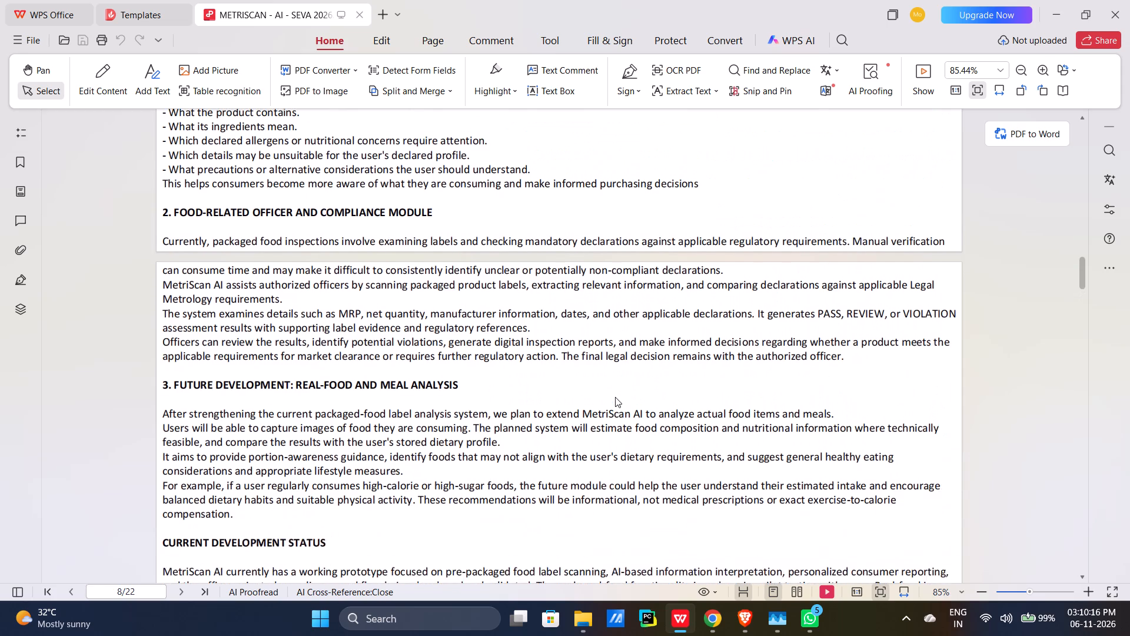
{"action": "scroll", "coordinate": [615, 397], "scroll_direction": "up", "scroll_amount": 1}
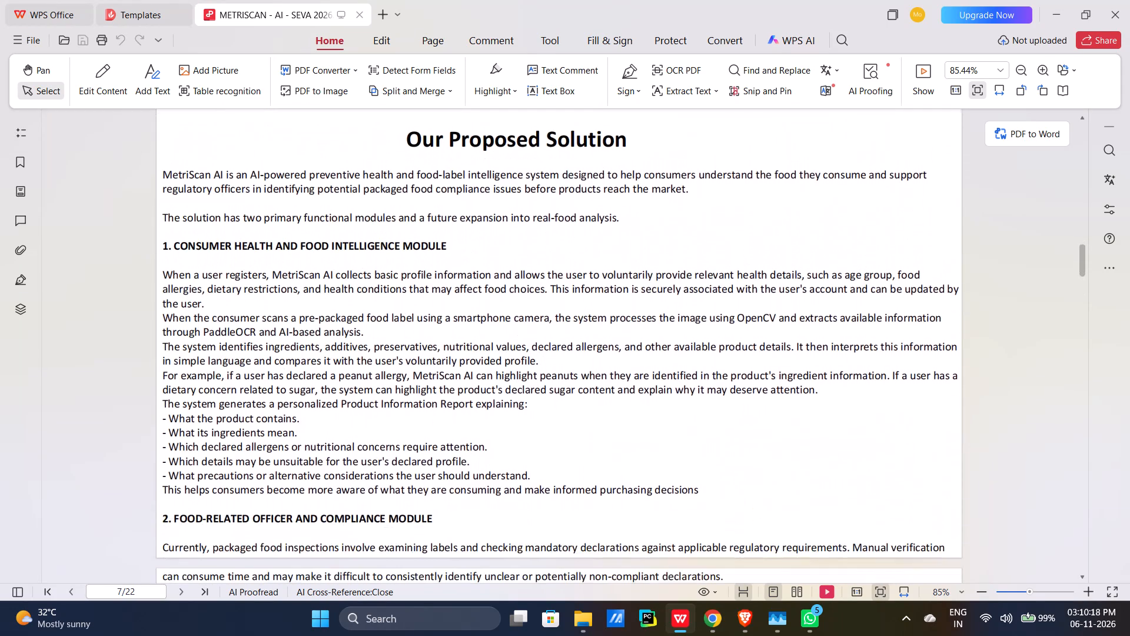
{"action": "scroll", "coordinate": [576, 399], "scroll_direction": "down", "scroll_amount": 2}
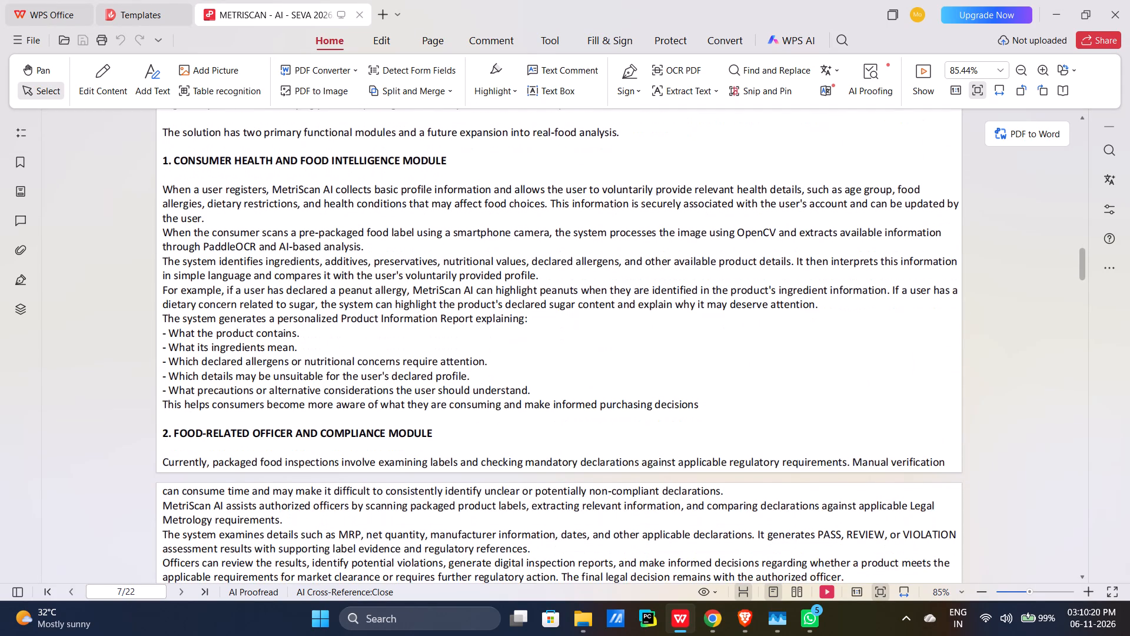
{"action": "scroll", "coordinate": [539, 399], "scroll_direction": "down", "scroll_amount": 3}
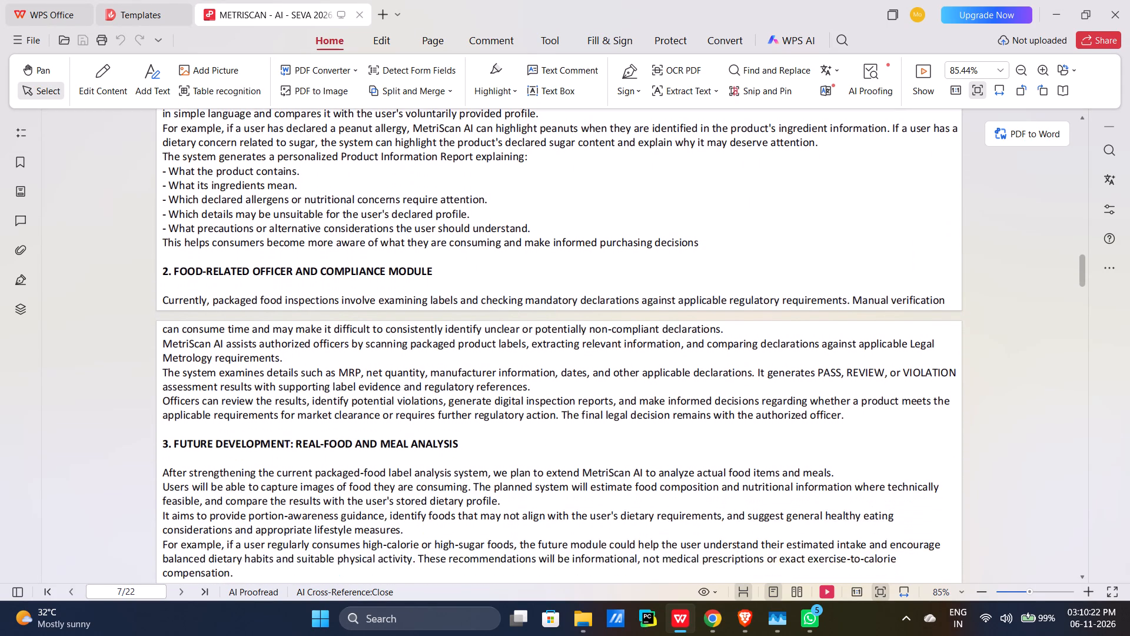
{"action": "scroll", "coordinate": [577, 376], "scroll_direction": "up", "scroll_amount": 1}
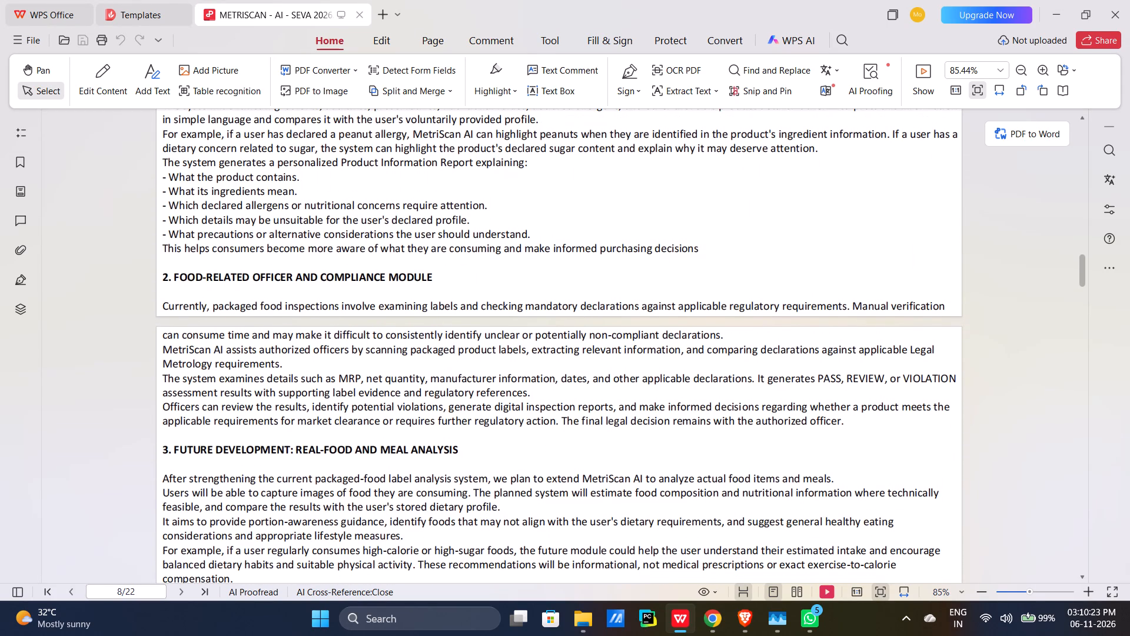
{"action": "scroll", "coordinate": [558, 327], "scroll_direction": "up", "scroll_amount": 2}
{"action": "scroll", "coordinate": [576, 387], "scroll_direction": "up", "scroll_amount": 1}
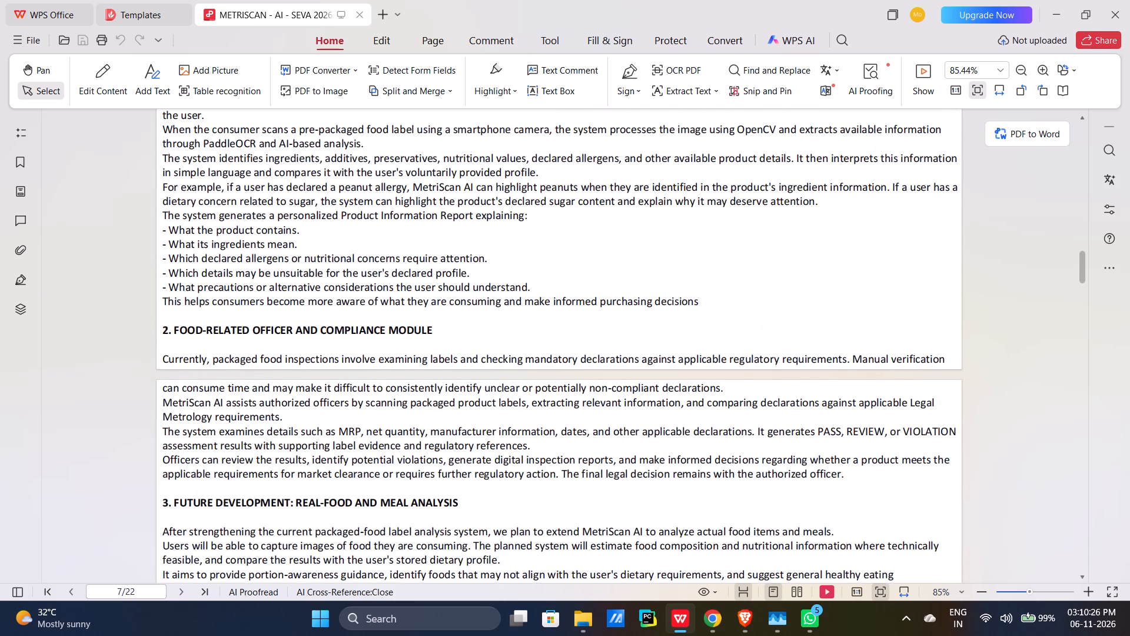
{"action": "scroll", "coordinate": [576, 387], "scroll_direction": "up", "scroll_amount": 3}
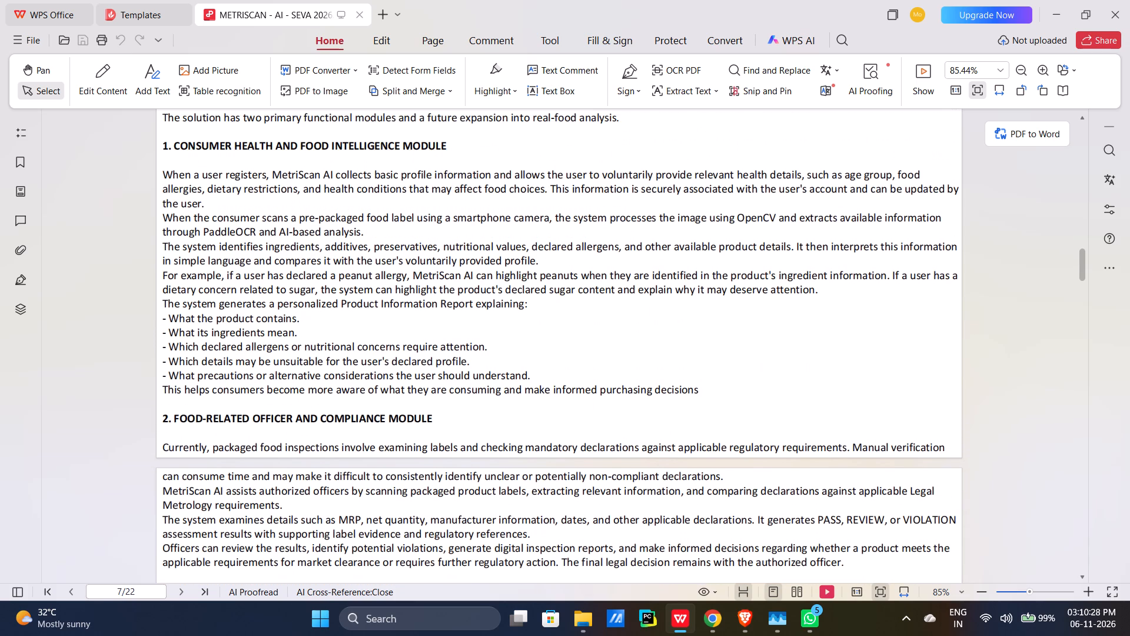
{"action": "scroll", "coordinate": [627, 454], "scroll_direction": "up", "scroll_amount": 20}
{"action": "scroll", "coordinate": [627, 454], "scroll_direction": "up", "scroll_amount": 4}
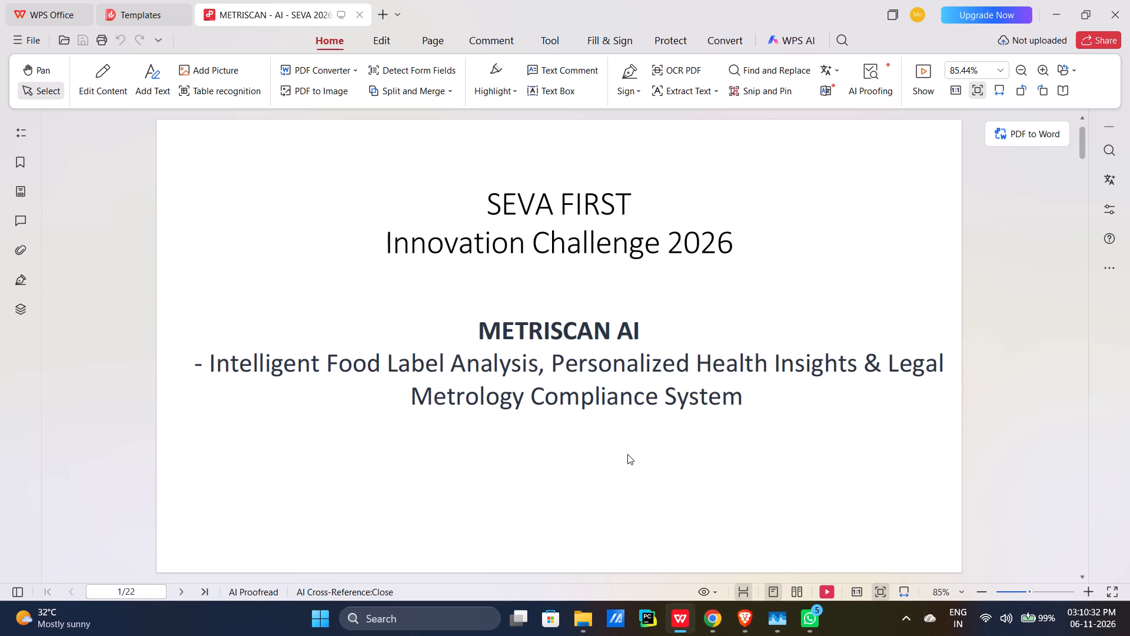
Reread the Our Proposed Solution pages, focusing on the Food-Related Officer and Compliance Module section.
{"action": "scroll", "coordinate": [604, 447], "scroll_direction": "down", "scroll_amount": 5}
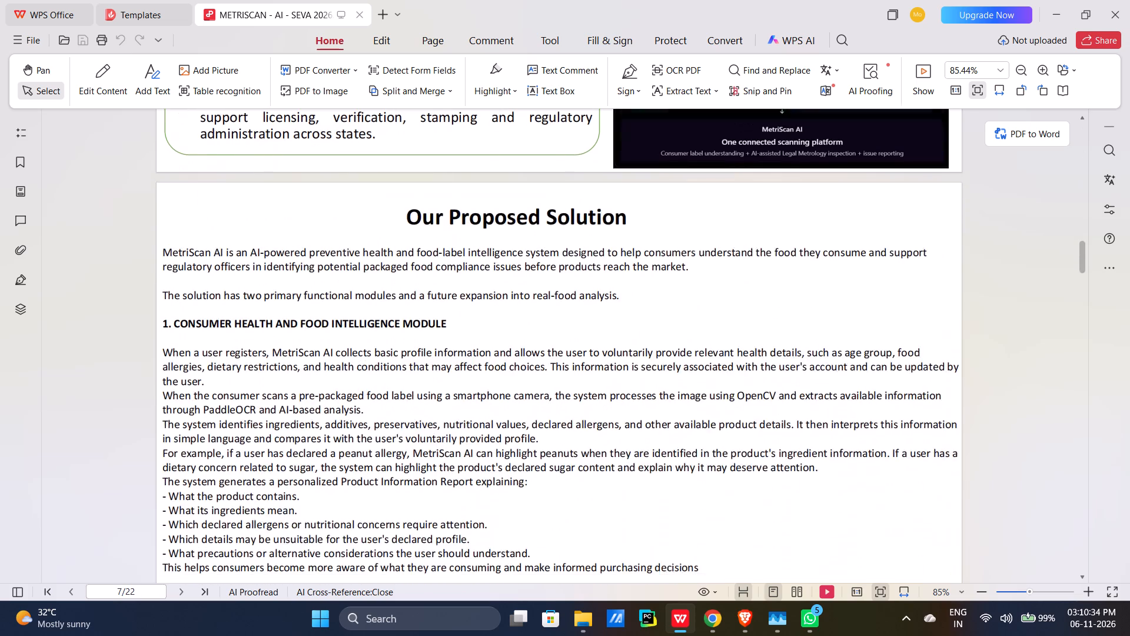
{"action": "scroll", "coordinate": [604, 447], "scroll_direction": "down", "scroll_amount": 3}
{"action": "scroll", "coordinate": [557, 365], "scroll_direction": "up", "scroll_amount": 1}
{"action": "scroll", "coordinate": [482, 331], "scroll_direction": "up", "scroll_amount": 1}
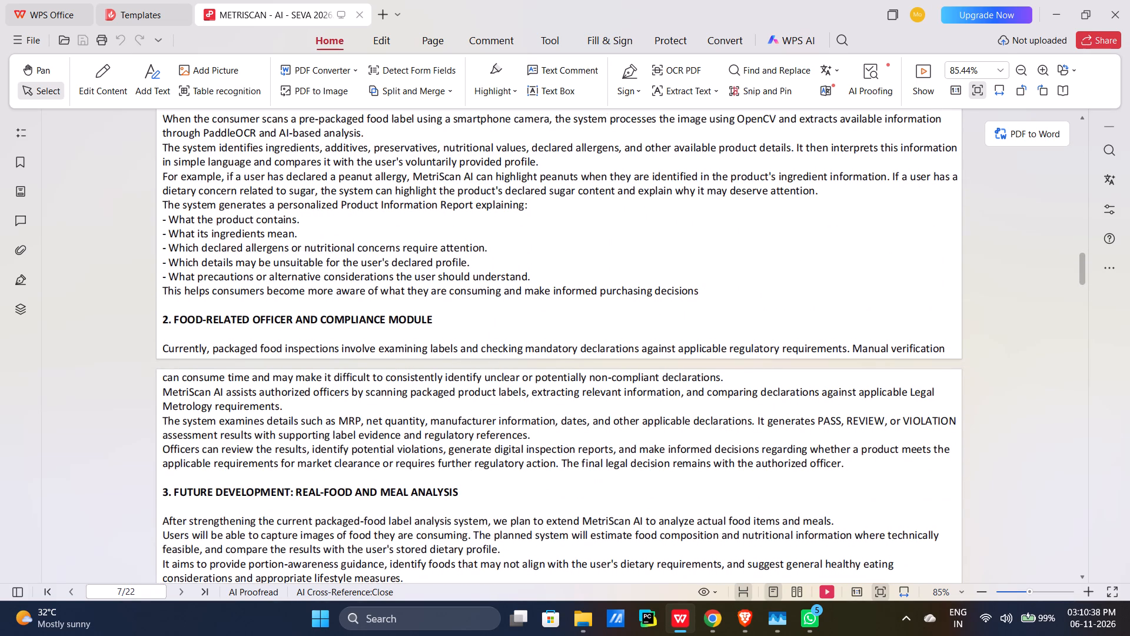
{"action": "left_click_drag", "start_coordinate": [163, 321], "coordinate": [434, 340]}
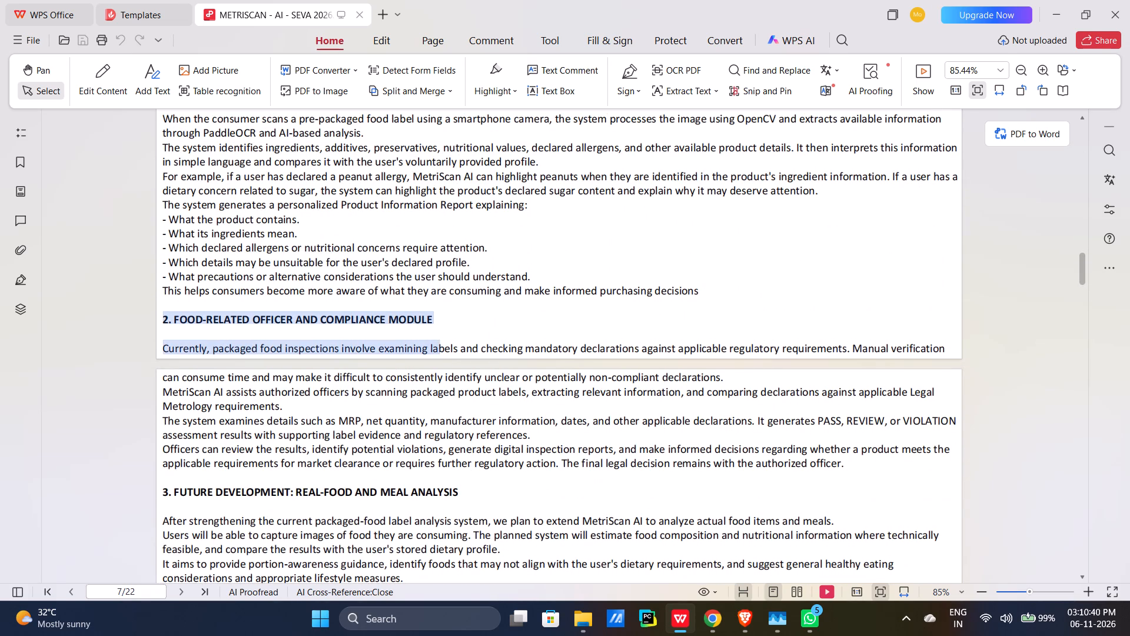
{"action": "left_click_drag", "start_coordinate": [434, 340], "coordinate": [444, 340]}
{"action": "left_click", "coordinate": [471, 340]}
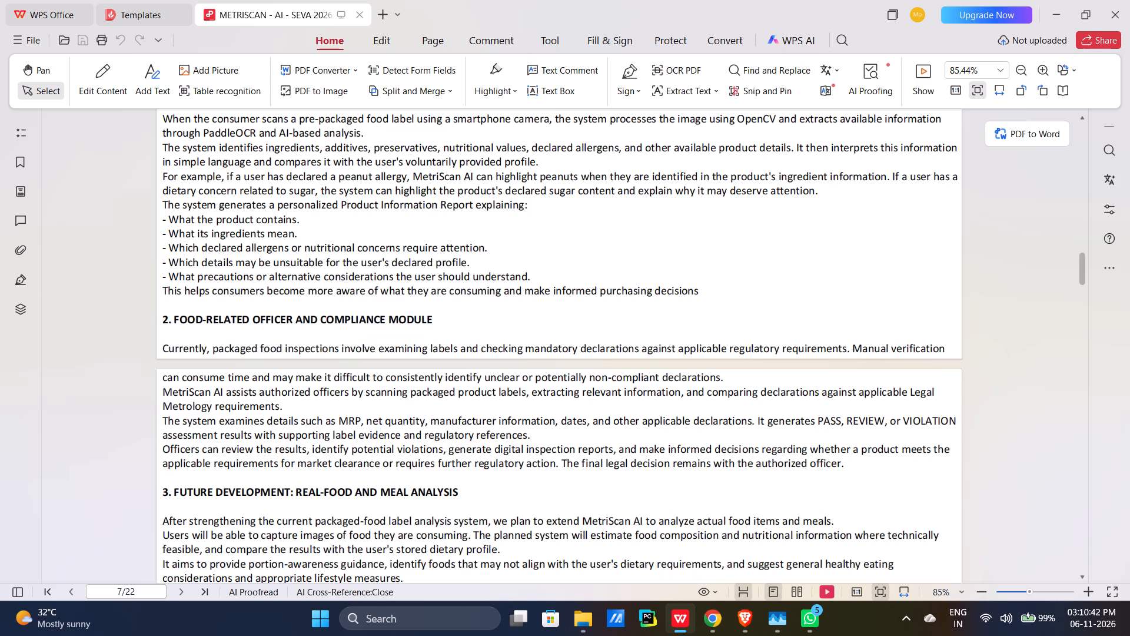
{"action": "scroll", "coordinate": [239, 435], "scroll_direction": "down", "scroll_amount": 2}
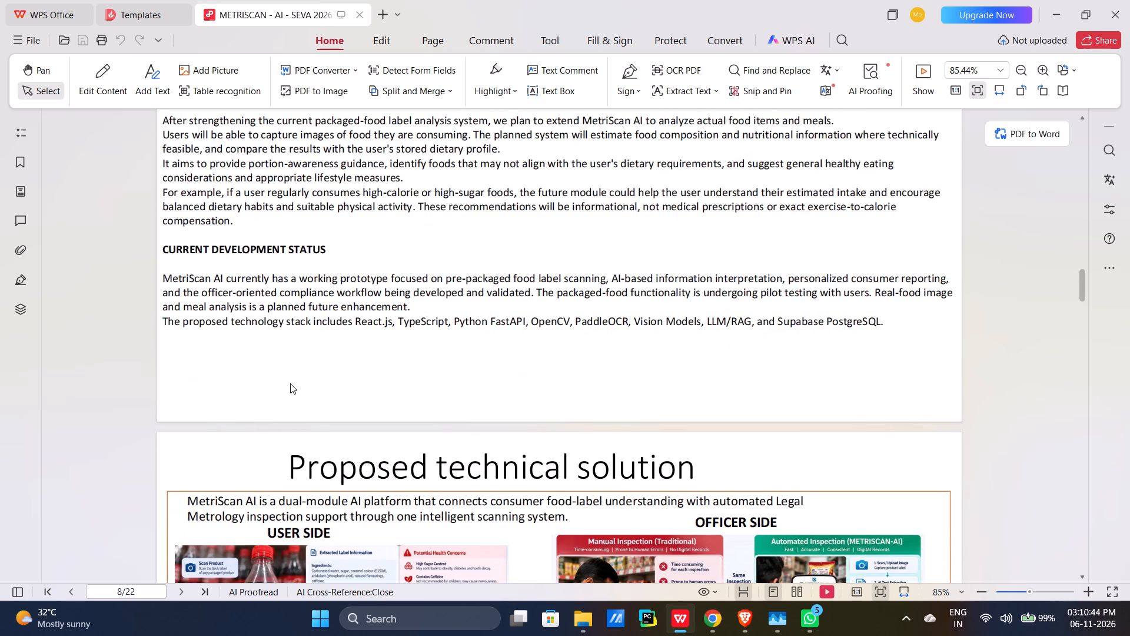
{"action": "scroll", "coordinate": [290, 383], "scroll_direction": "up", "scroll_amount": 2}
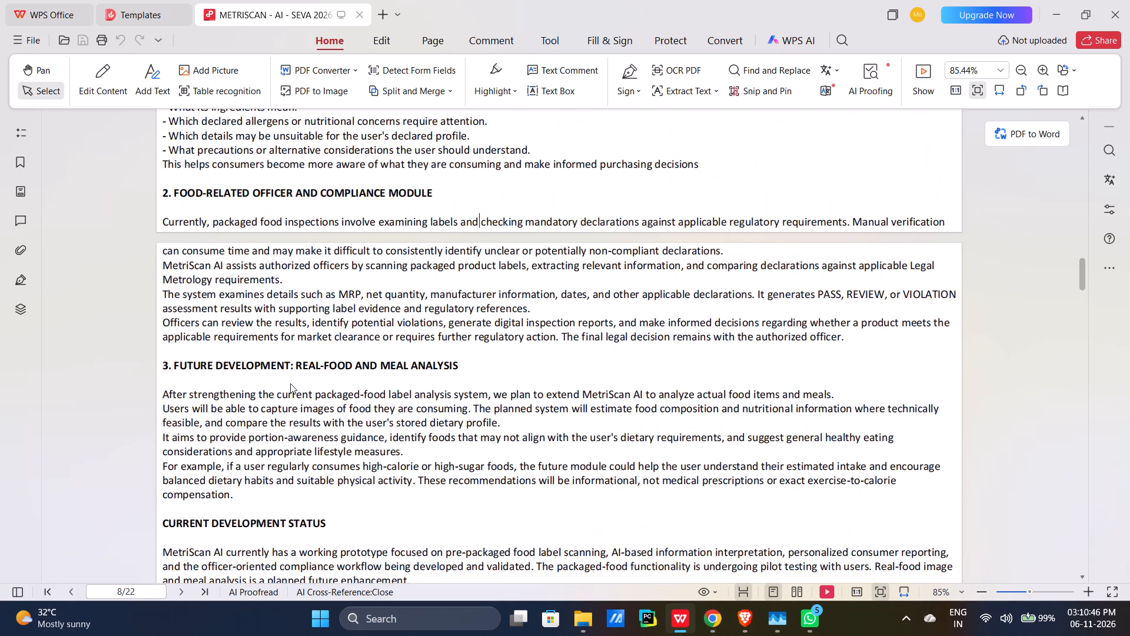
{"action": "scroll", "coordinate": [348, 330], "scroll_direction": "up", "scroll_amount": 1}
{"action": "scroll", "coordinate": [297, 333], "scroll_direction": "up", "scroll_amount": 1}
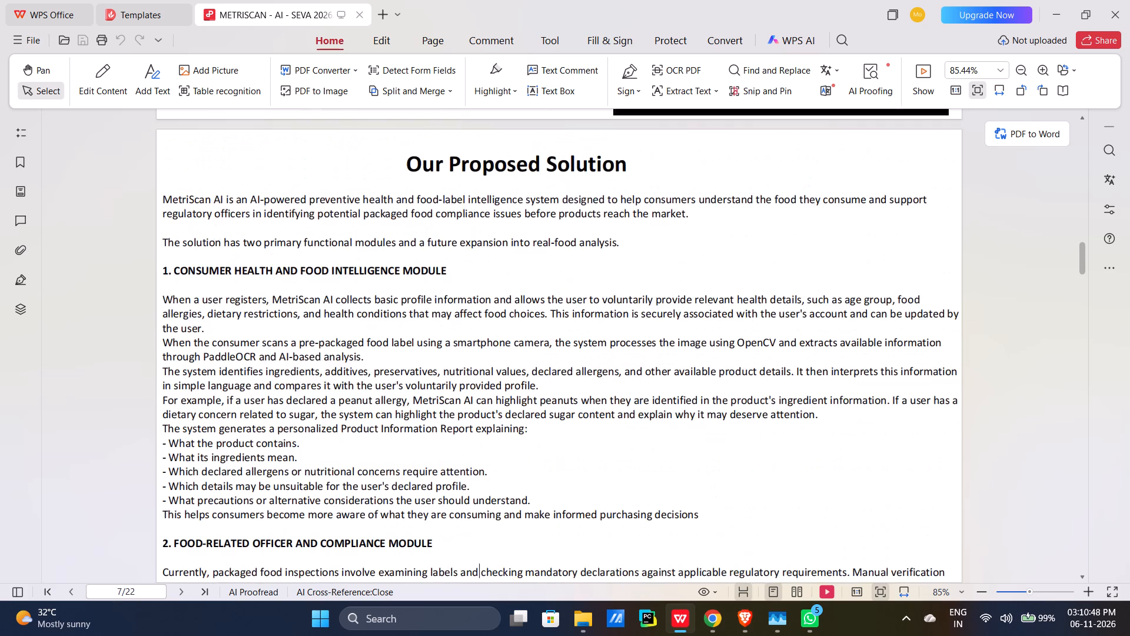
{"action": "scroll", "coordinate": [297, 333], "scroll_direction": "up", "scroll_amount": 1}
{"action": "scroll", "coordinate": [341, 314], "scroll_direction": "up", "scroll_amount": 1}
{"action": "scroll", "coordinate": [385, 293], "scroll_direction": "down", "scroll_amount": 1}
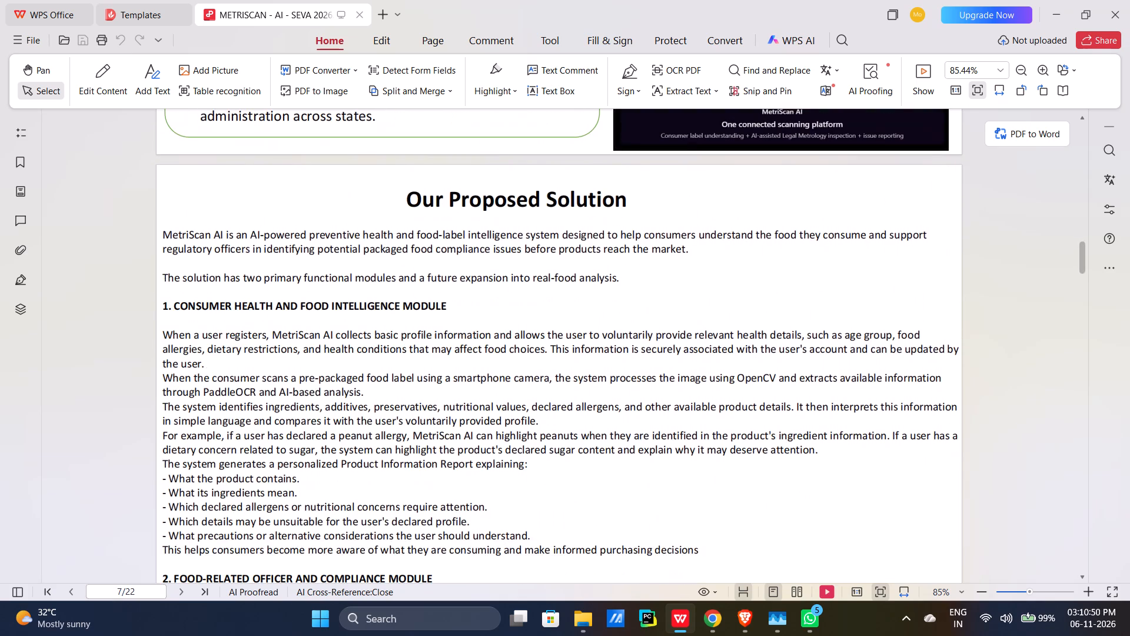
Skim the presentation from Team Details to the references, back to the title page, and forward to the "What problem we are solving?" page.
{"action": "scroll", "coordinate": [394, 237], "scroll_direction": "up", "scroll_amount": 20}
{"action": "scroll", "coordinate": [443, 291], "scroll_direction": "down", "scroll_amount": 4}
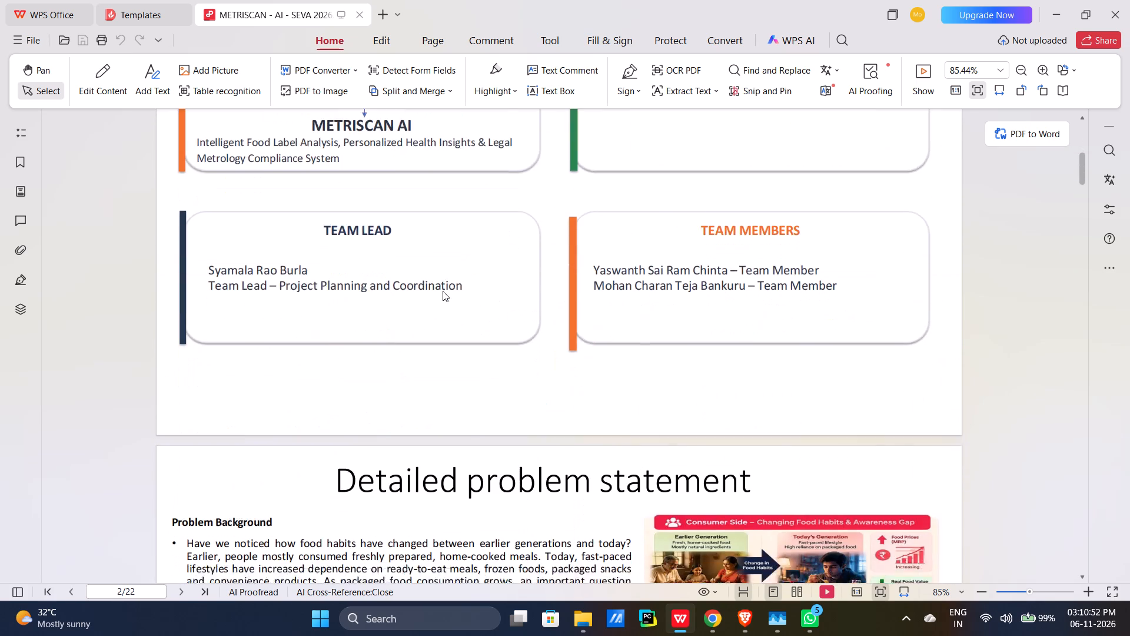
{"action": "scroll", "coordinate": [443, 291], "scroll_direction": "down", "scroll_amount": 15}
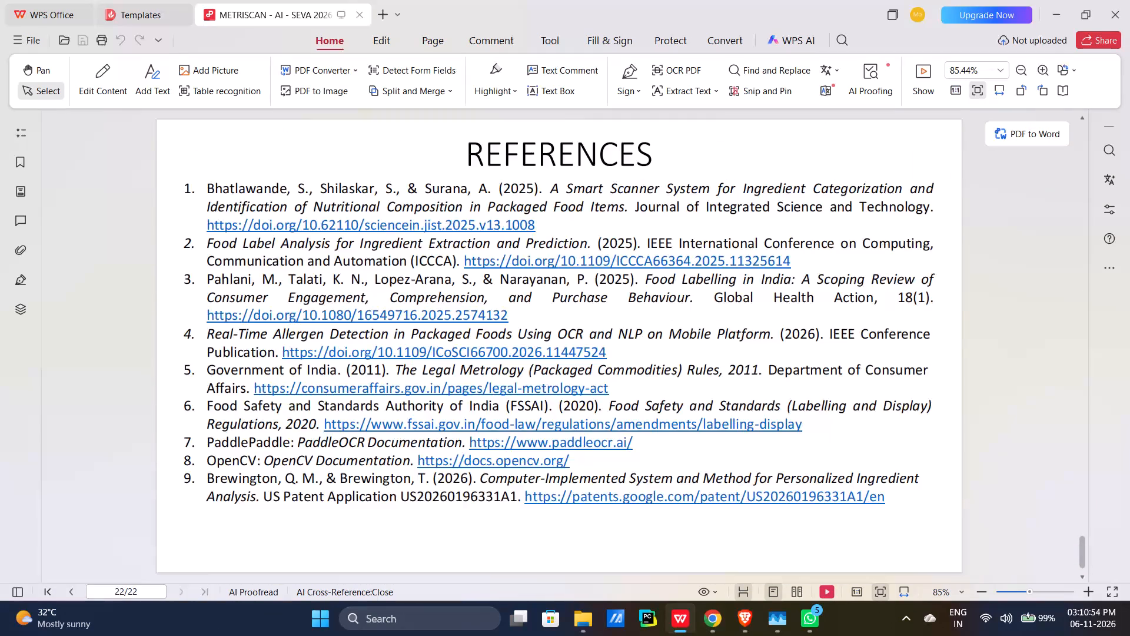
{"action": "scroll", "coordinate": [474, 238], "scroll_direction": "up", "scroll_amount": 4}
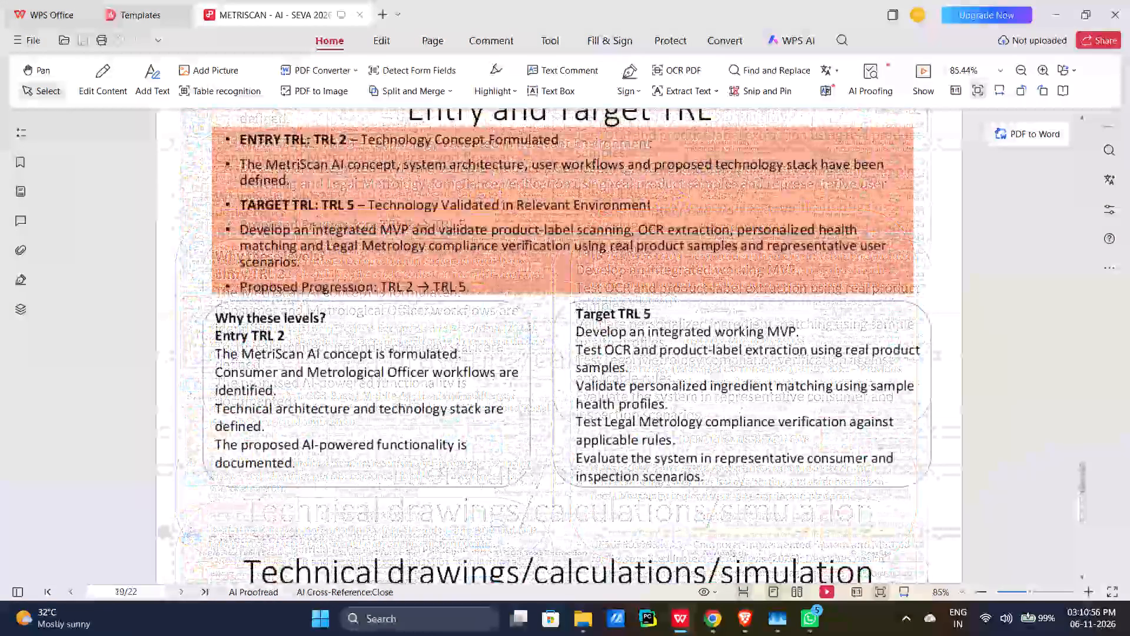
{"action": "scroll", "coordinate": [474, 238], "scroll_direction": "up", "scroll_amount": 4}
{"action": "scroll", "coordinate": [507, 281], "scroll_direction": "down", "scroll_amount": 1}
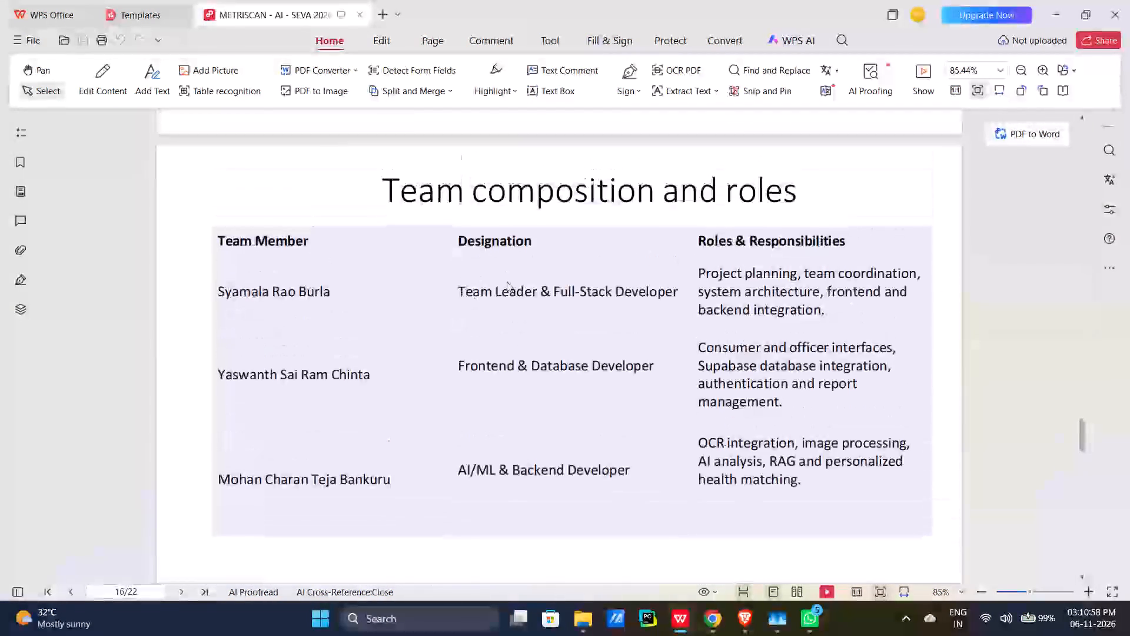
{"action": "scroll", "coordinate": [507, 281], "scroll_direction": "down", "scroll_amount": 1}
{"action": "scroll", "coordinate": [517, 269], "scroll_direction": "up", "scroll_amount": 18}
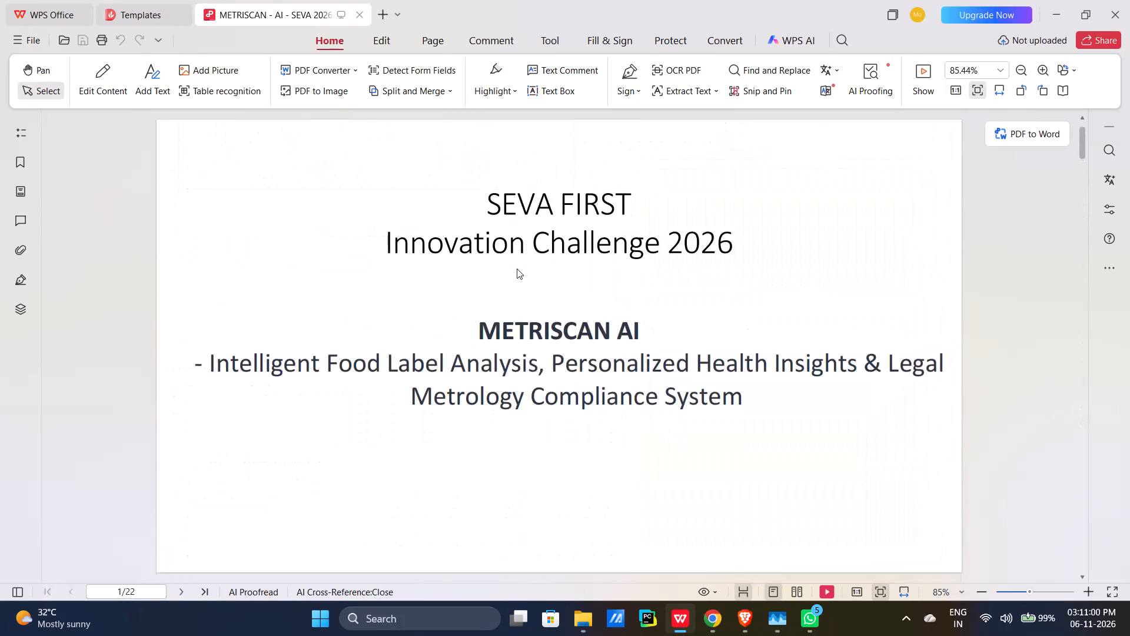
{"action": "scroll", "coordinate": [517, 269], "scroll_direction": "up", "scroll_amount": 4}
{"action": "scroll", "coordinate": [610, 403], "scroll_direction": "down", "scroll_amount": 2}
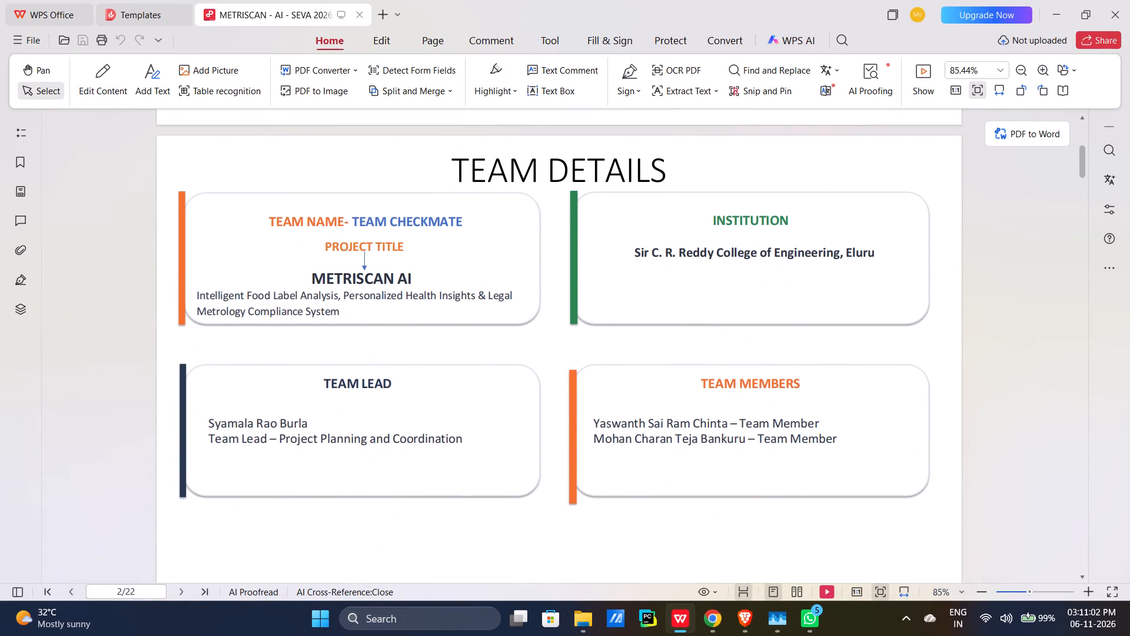
{"action": "scroll", "coordinate": [663, 418], "scroll_direction": "down", "scroll_amount": 4}
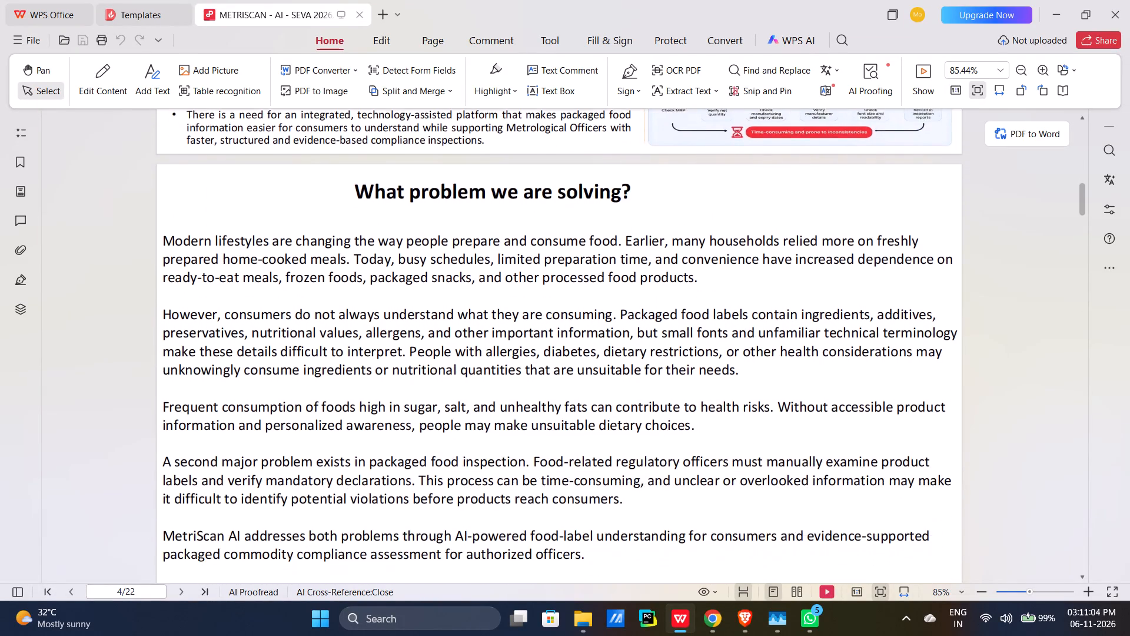
Return to the title page and review the Team Details page, covering the team name, project title, institution and members.
{"action": "scroll", "coordinate": [644, 400], "scroll_direction": "down", "scroll_amount": 2}
{"action": "scroll", "coordinate": [644, 400], "scroll_direction": "up", "scroll_amount": 5}
{"action": "scroll", "coordinate": [590, 453], "scroll_direction": "down", "scroll_amount": 1}
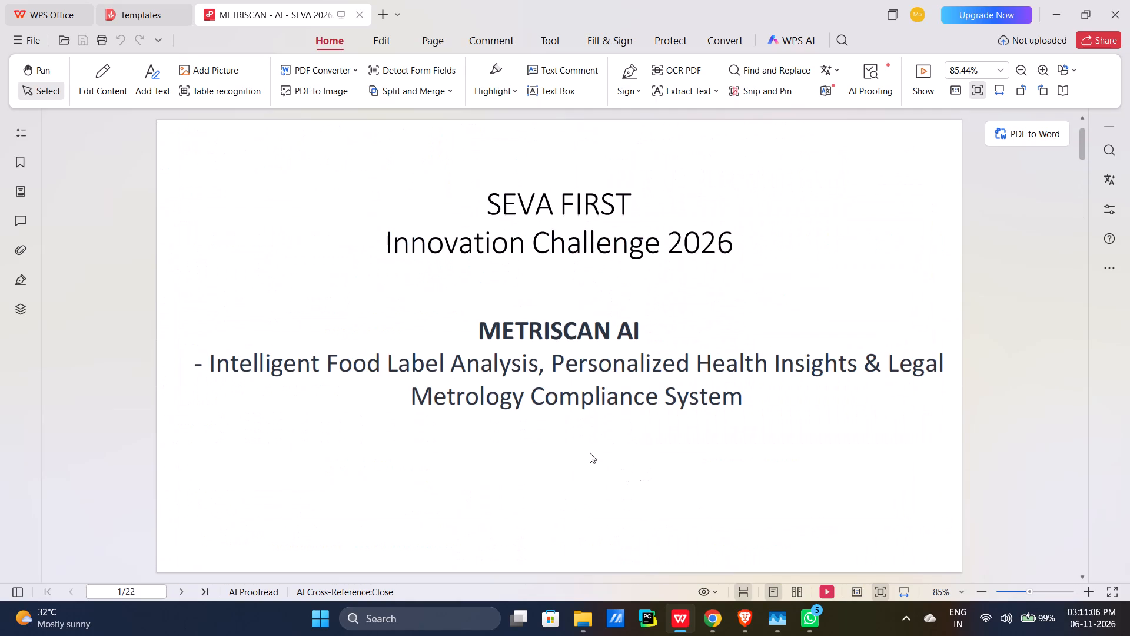
{"action": "scroll", "coordinate": [590, 453], "scroll_direction": "down", "scroll_amount": 2}
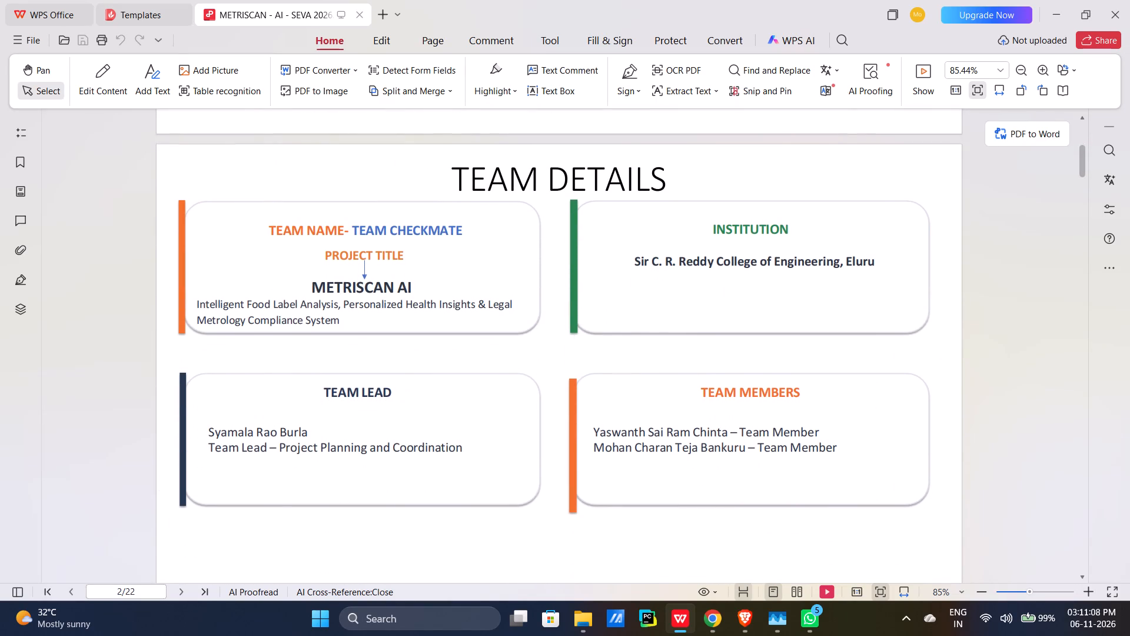
{"action": "scroll", "coordinate": [697, 417], "scroll_direction": "down", "scroll_amount": 1}
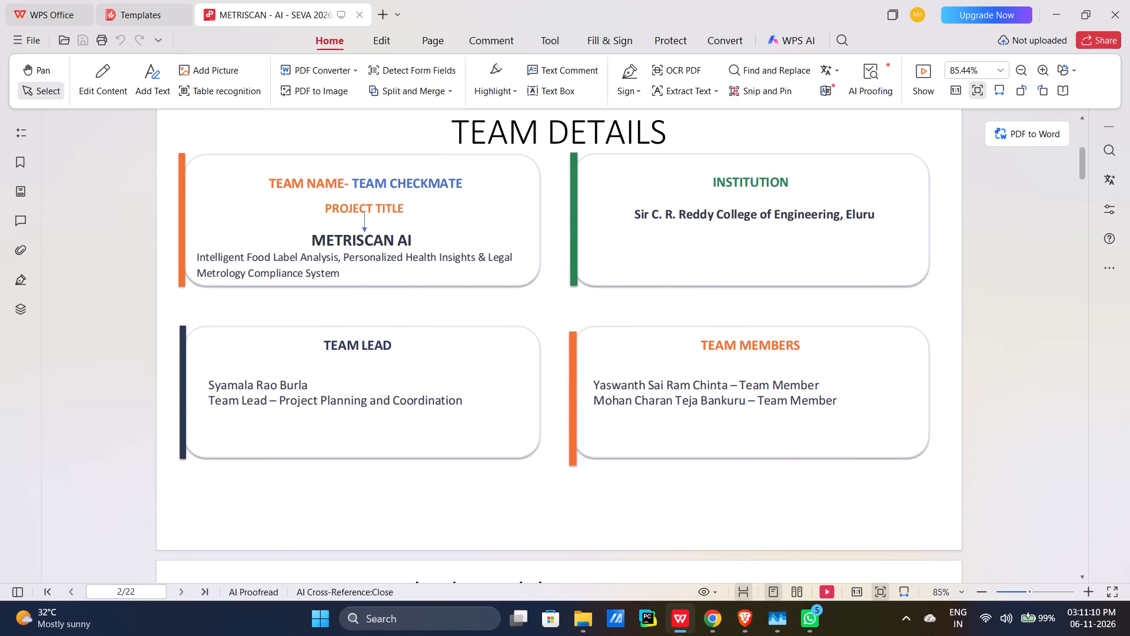
{"action": "scroll", "coordinate": [508, 341], "scroll_direction": "up", "scroll_amount": 1}
{"action": "scroll", "coordinate": [540, 291], "scroll_direction": "down", "scroll_amount": 1}
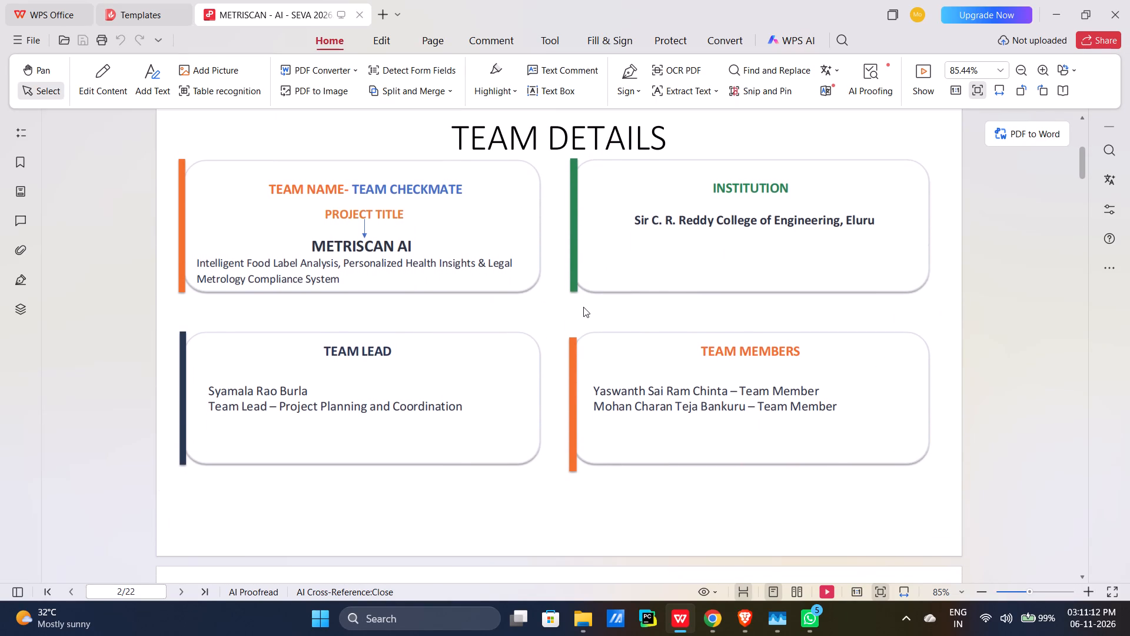
{"action": "scroll", "coordinate": [589, 309], "scroll_direction": "down", "scroll_amount": 1}
{"action": "scroll", "coordinate": [610, 326], "scroll_direction": "up", "scroll_amount": 1}
{"action": "scroll", "coordinate": [570, 331], "scroll_direction": "down", "scroll_amount": 1}
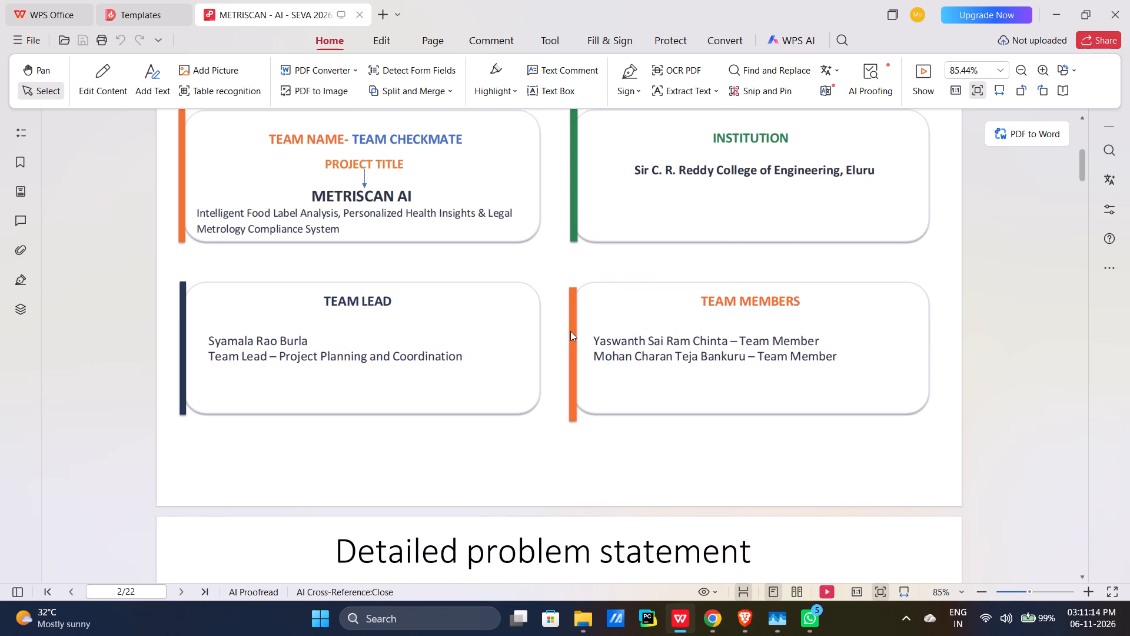
Skim from the detailed problem statement through evidence and existing solutions to Our Proposed Solution, and return to the title page.
{"action": "scroll", "coordinate": [620, 363], "scroll_direction": "down", "scroll_amount": 3}
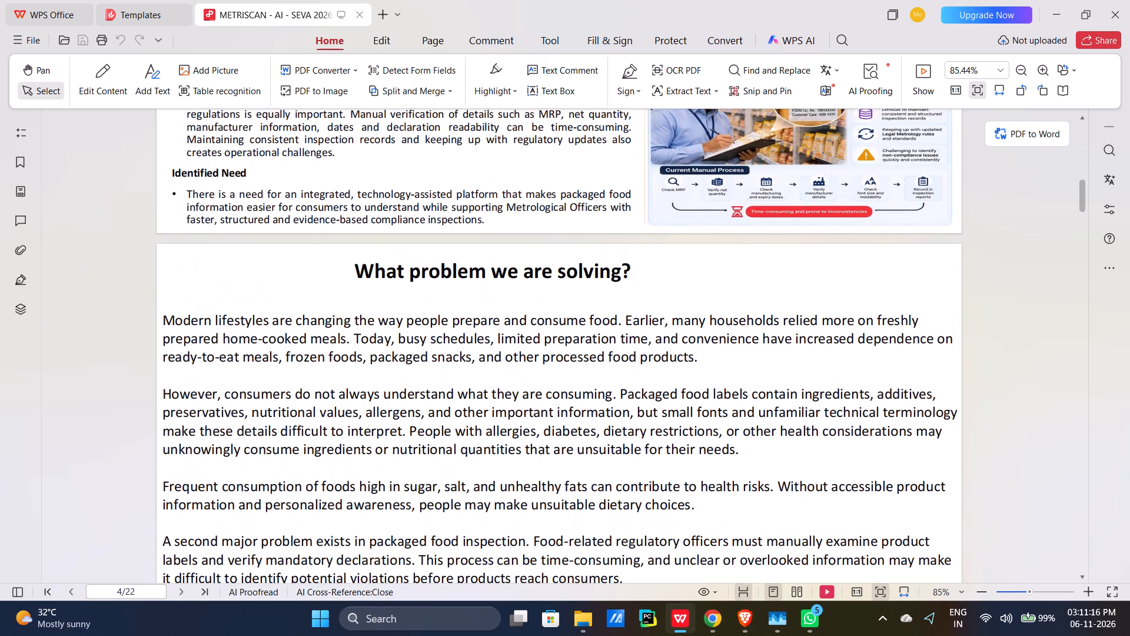
{"action": "scroll", "coordinate": [620, 363], "scroll_direction": "down", "scroll_amount": 3}
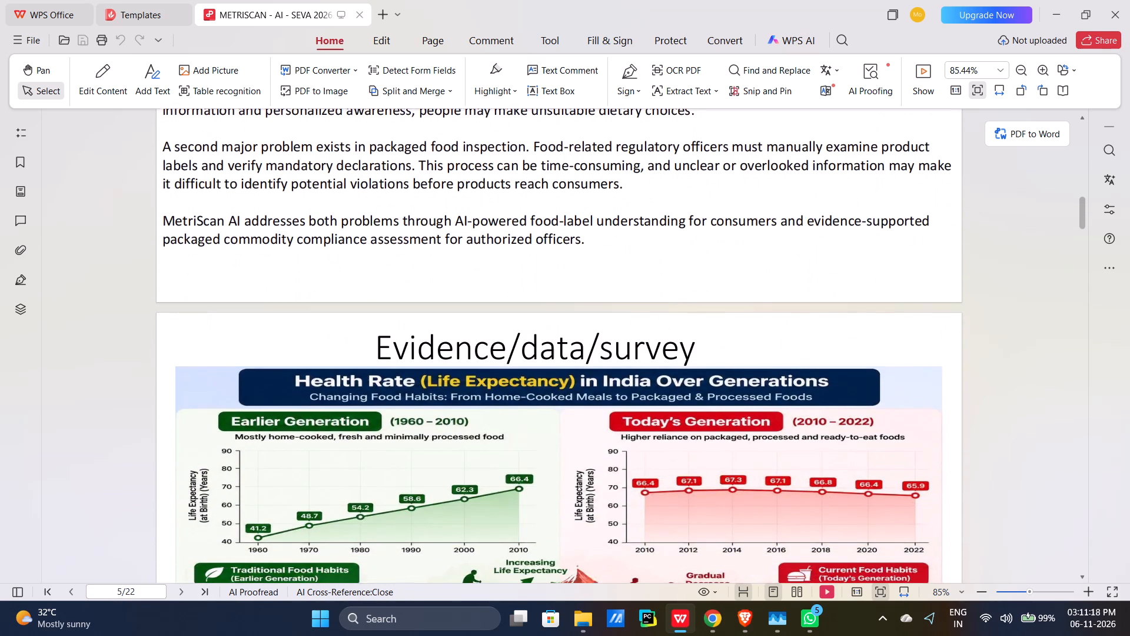
{"action": "scroll", "coordinate": [620, 363], "scroll_direction": "down", "scroll_amount": 3}
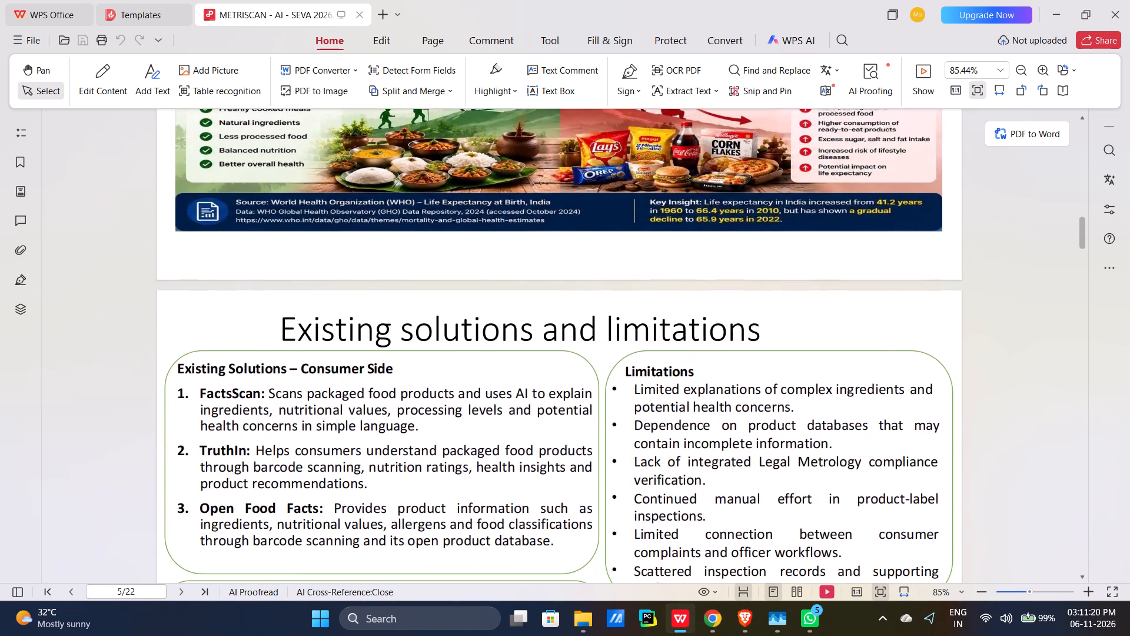
{"action": "scroll", "coordinate": [620, 363], "scroll_direction": "down", "scroll_amount": 3}
{"action": "scroll", "coordinate": [557, 360], "scroll_direction": "down", "scroll_amount": 1}
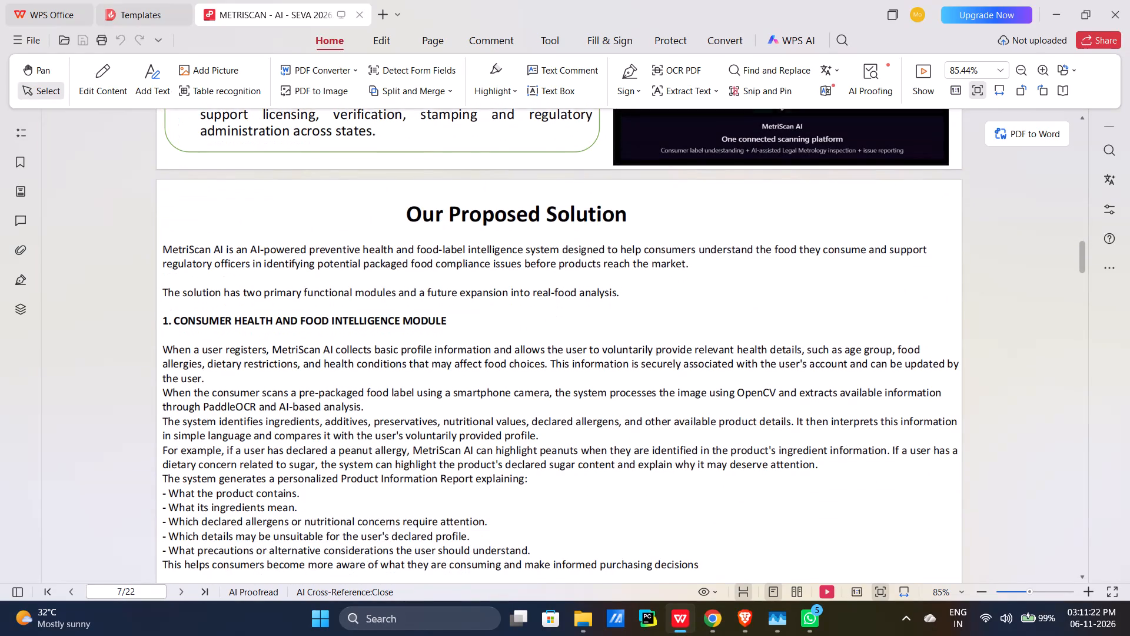
{"action": "scroll", "coordinate": [557, 360], "scroll_direction": "down", "scroll_amount": 1}
{"action": "scroll", "coordinate": [489, 335], "scroll_direction": "down", "scroll_amount": 1}
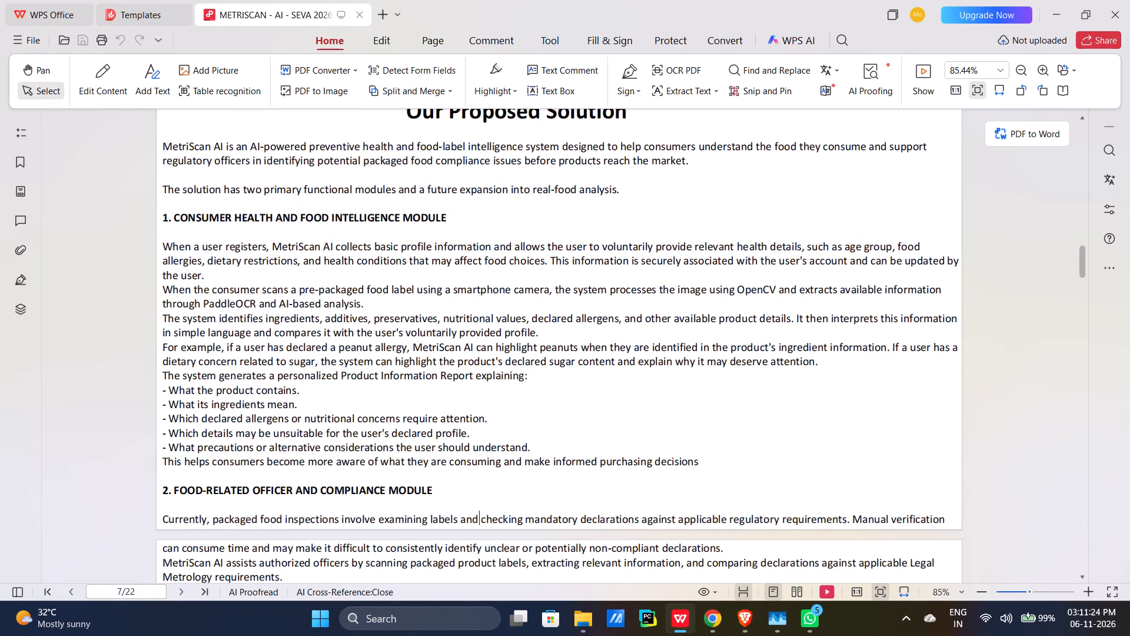
{"action": "scroll", "coordinate": [417, 340], "scroll_direction": "down", "scroll_amount": 1}
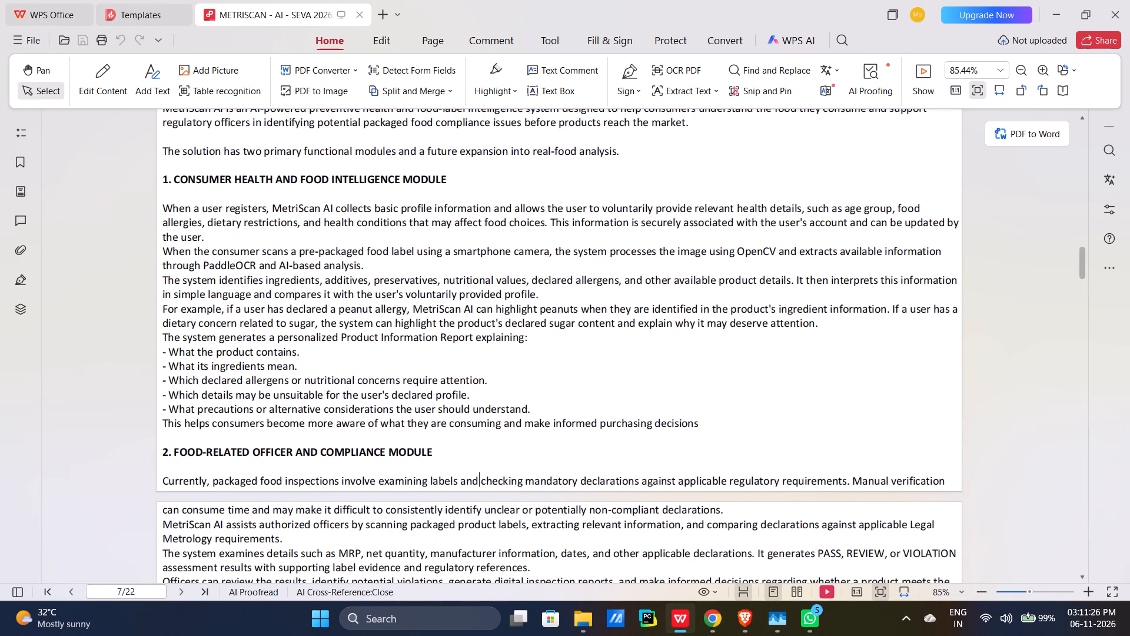
{"action": "left_click", "coordinate": [166, 452]}
{"action": "scroll", "coordinate": [398, 410], "scroll_direction": "up", "scroll_amount": 2}
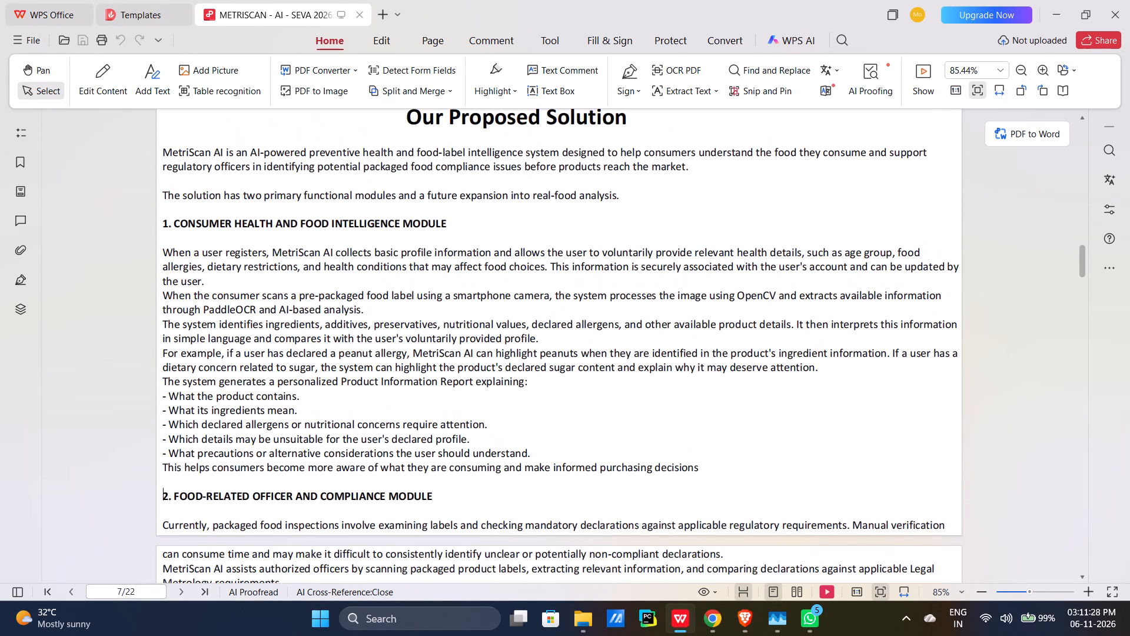
{"action": "scroll", "coordinate": [398, 410], "scroll_direction": "up", "scroll_amount": 8}
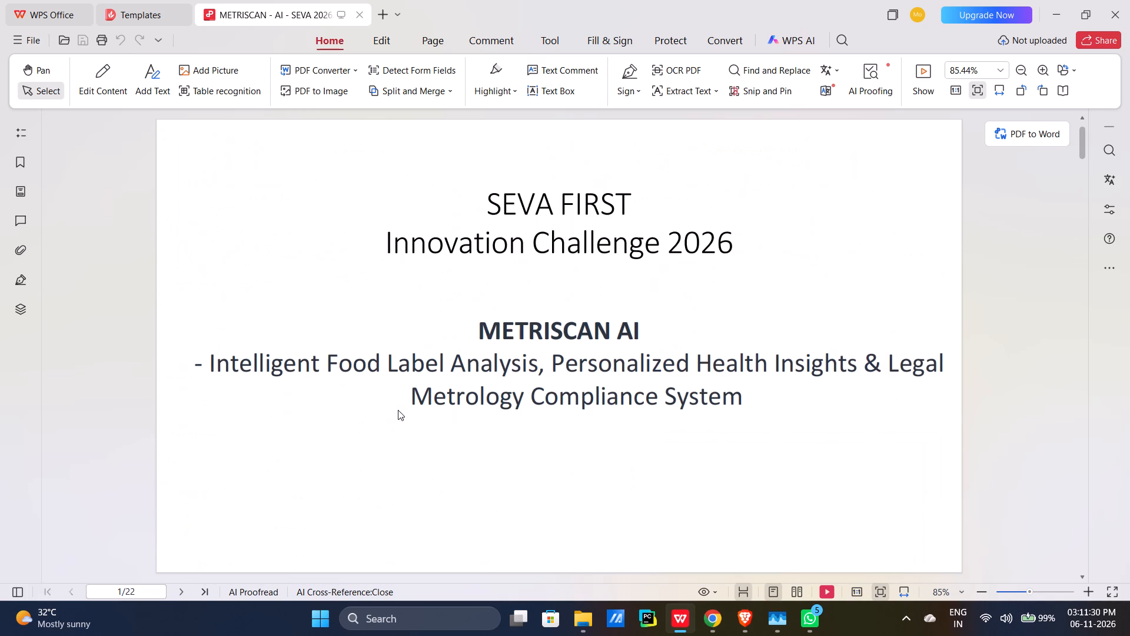
Skim the presentation again from the title page through the problem, evidence and existing solutions pages to Our Proposed Solution.
{"action": "scroll", "coordinate": [553, 401], "scroll_direction": "down", "scroll_amount": 3}
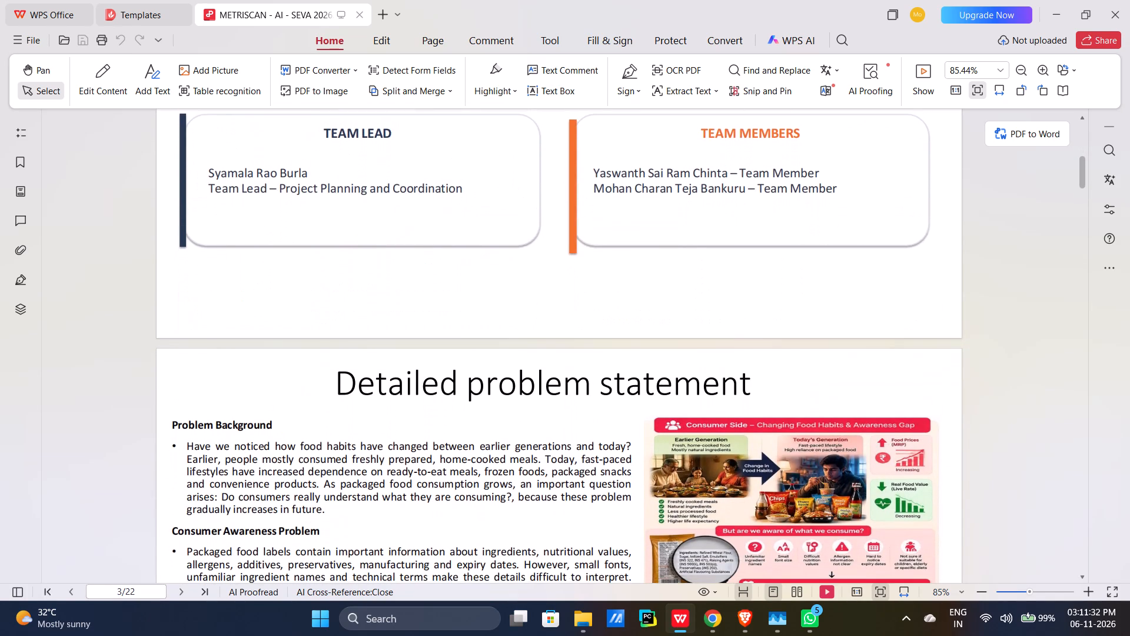
{"action": "scroll", "coordinate": [553, 401], "scroll_direction": "down", "scroll_amount": 4}
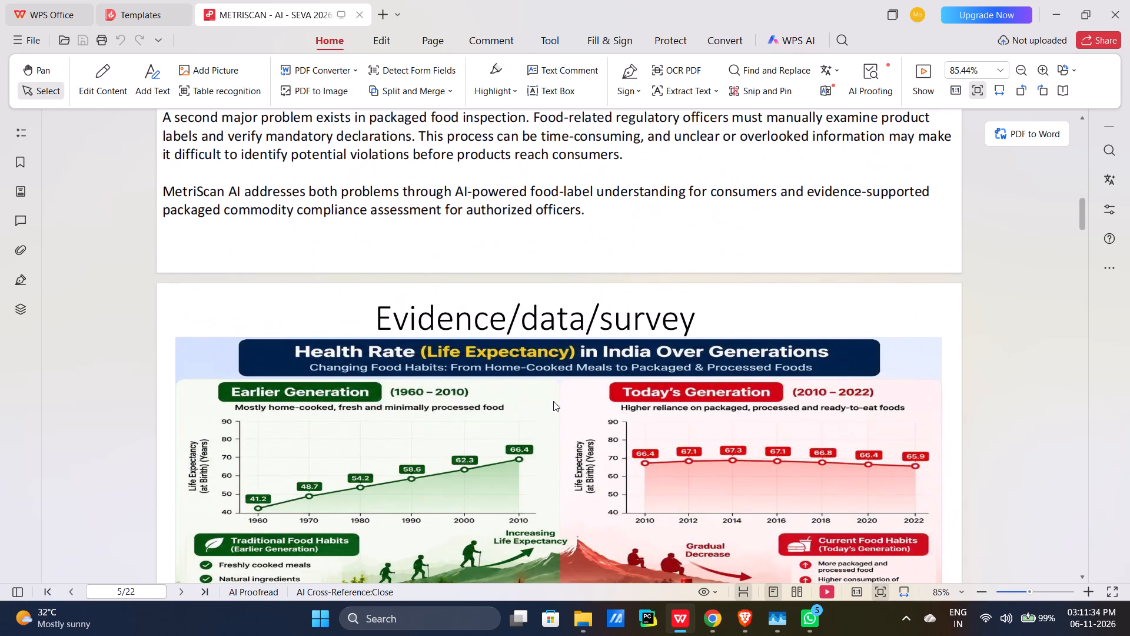
{"action": "scroll", "coordinate": [553, 401], "scroll_direction": "down", "scroll_amount": 2}
{"action": "scroll", "coordinate": [494, 333], "scroll_direction": "down", "scroll_amount": 1}
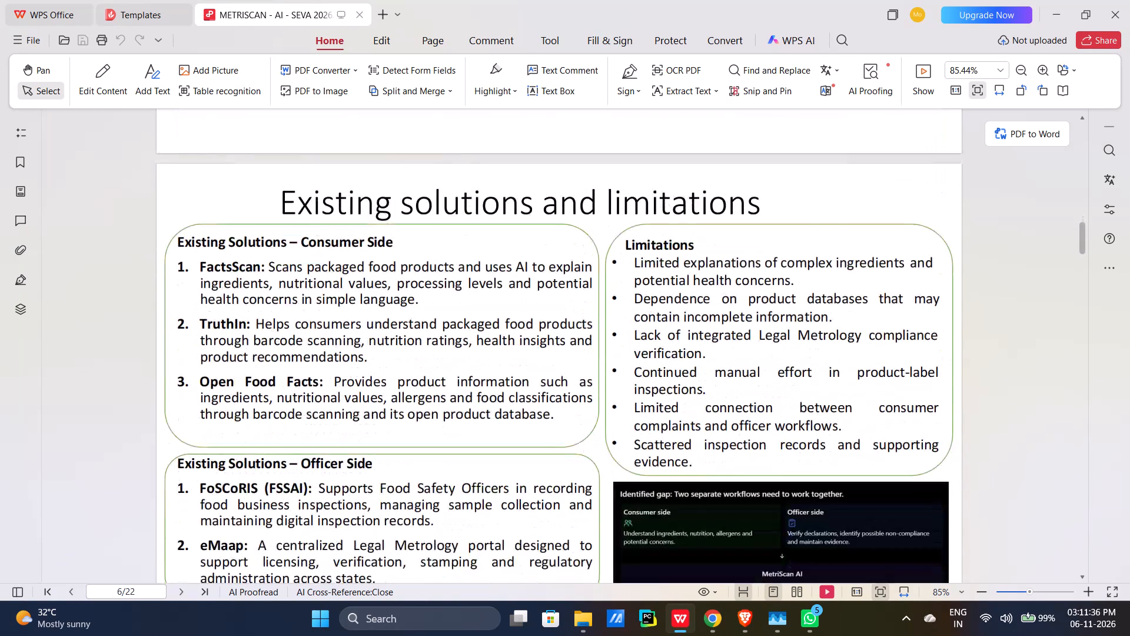
{"action": "scroll", "coordinate": [508, 357], "scroll_direction": "down", "scroll_amount": 3}
{"action": "scroll", "coordinate": [565, 376], "scroll_direction": "down", "scroll_amount": 1}
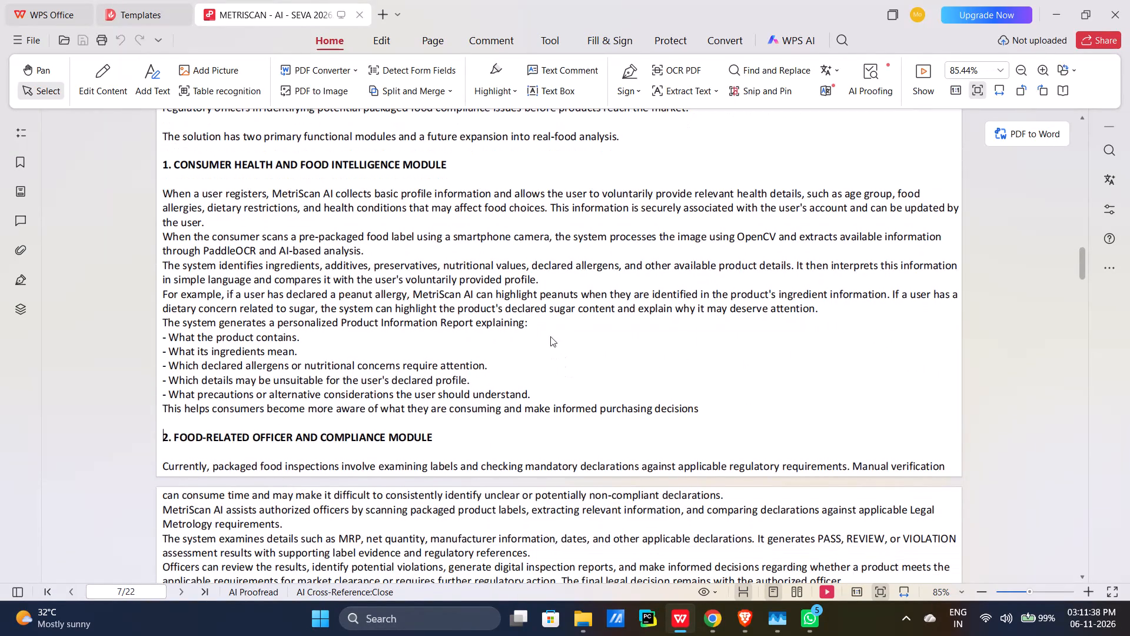
Read the Consumer Health and Food Intelligence Module and the Food-Related Officer and Compliance Module under Our Proposed Solution.
{"action": "scroll", "coordinate": [536, 320], "scroll_direction": "up", "scroll_amount": 1}
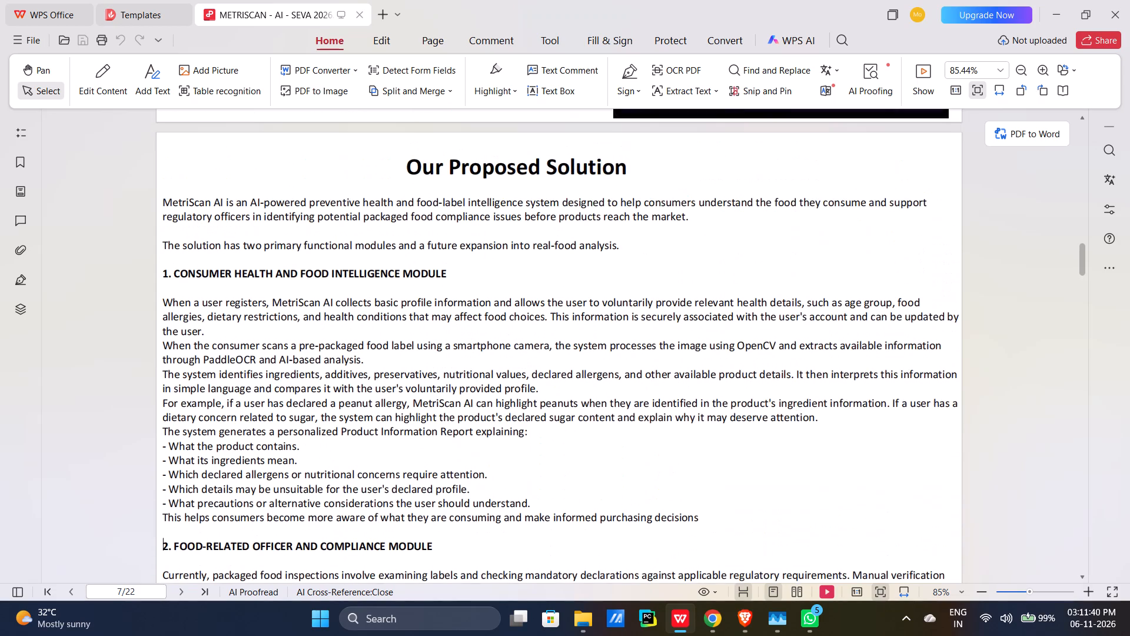
{"action": "scroll", "coordinate": [542, 347], "scroll_direction": "up", "scroll_amount": 1}
{"action": "scroll", "coordinate": [548, 337], "scroll_direction": "down", "scroll_amount": 2}
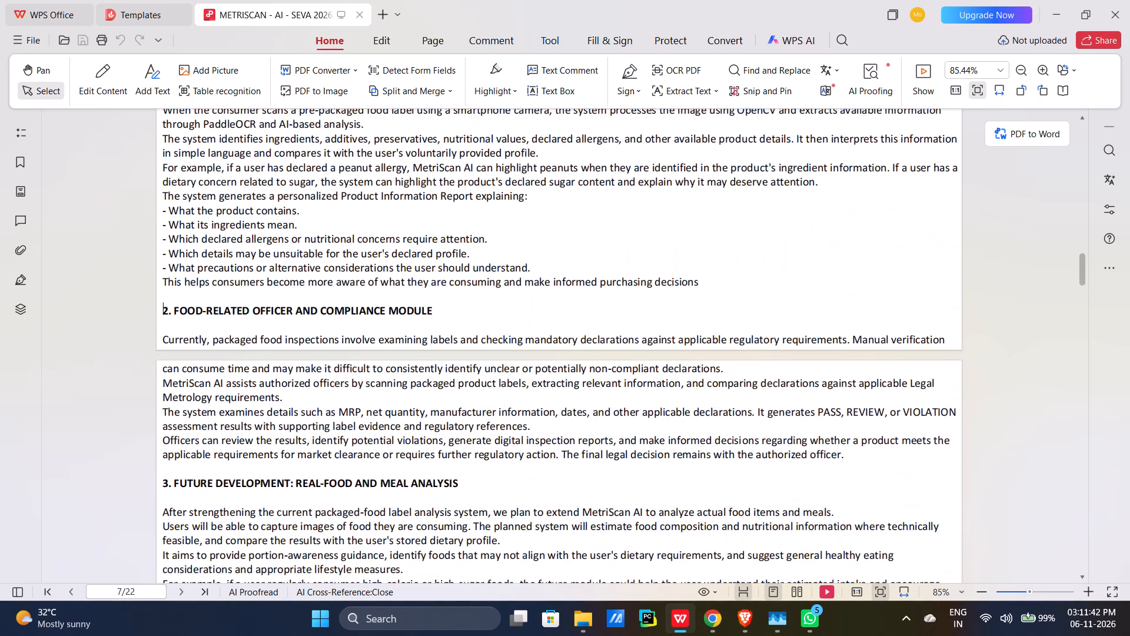
{"action": "scroll", "coordinate": [503, 307], "scroll_direction": "down", "scroll_amount": 1}
{"action": "scroll", "coordinate": [503, 307], "scroll_direction": "up", "scroll_amount": 1}
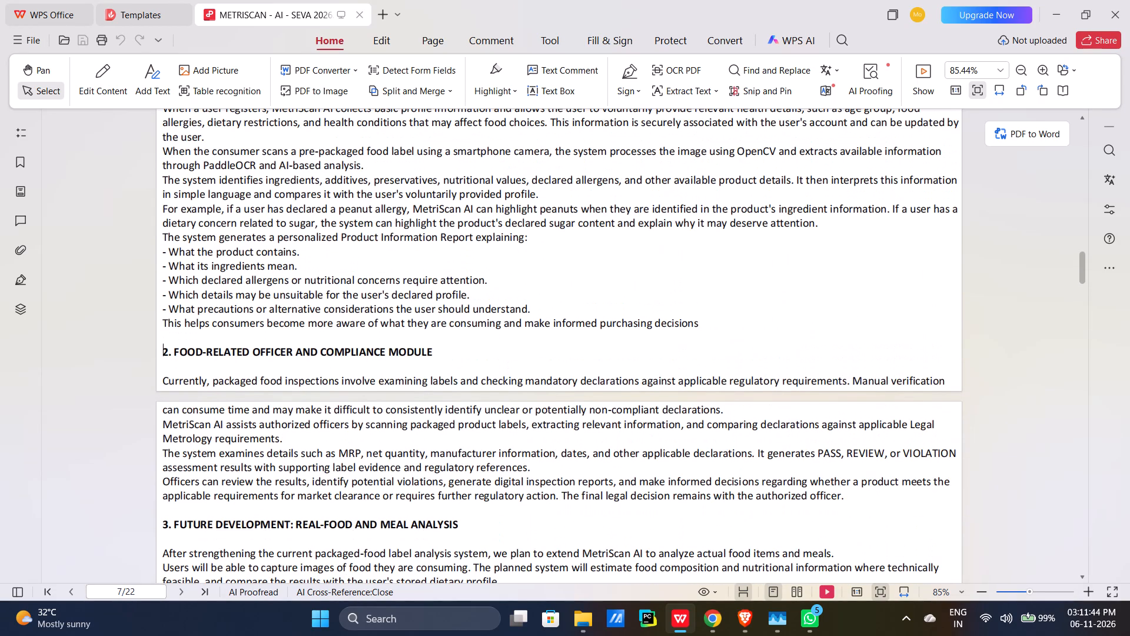
{"action": "scroll", "coordinate": [281, 332], "scroll_direction": "up", "scroll_amount": 1}
{"action": "scroll", "coordinate": [351, 350], "scroll_direction": "up", "scroll_amount": 1}
{"action": "scroll", "coordinate": [408, 380], "scroll_direction": "up", "scroll_amount": 2}
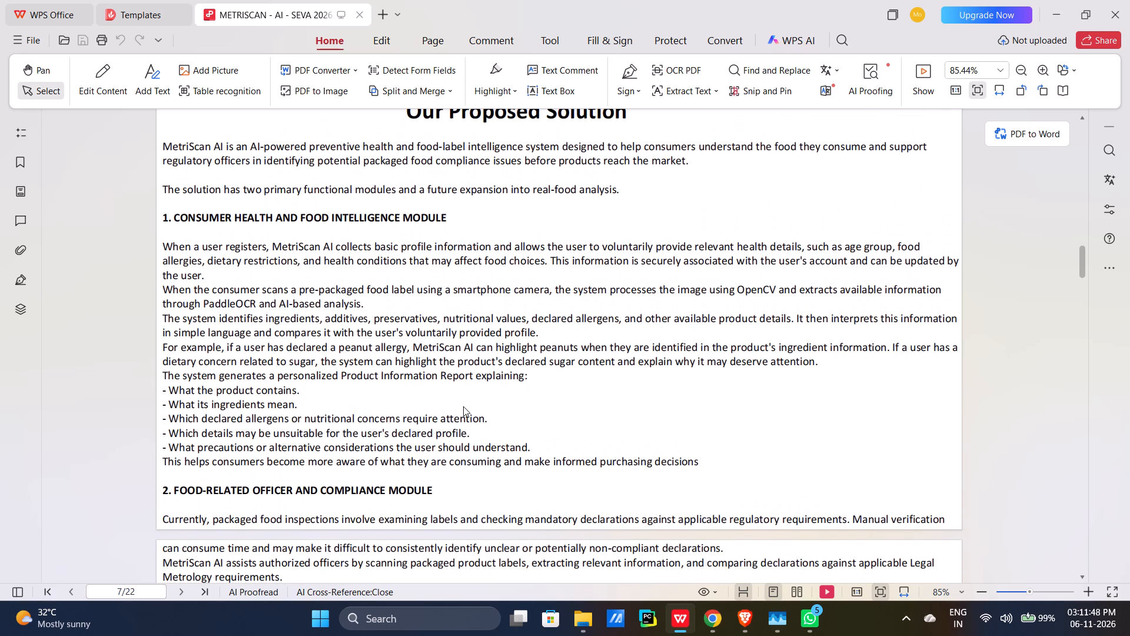
{"action": "scroll", "coordinate": [387, 475], "scroll_direction": "down", "scroll_amount": 1}
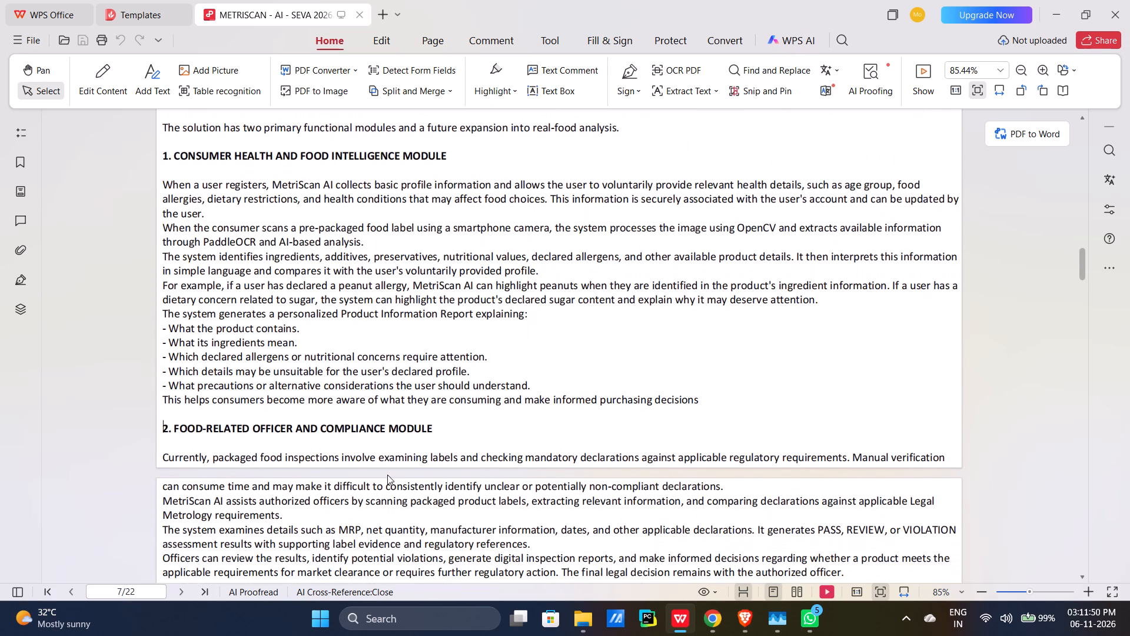
{"action": "scroll", "coordinate": [387, 475], "scroll_direction": "down", "scroll_amount": 1}
{"action": "scroll", "coordinate": [427, 455], "scroll_direction": "up", "scroll_amount": 1}
{"action": "scroll", "coordinate": [587, 488], "scroll_direction": "down", "scroll_amount": 1}
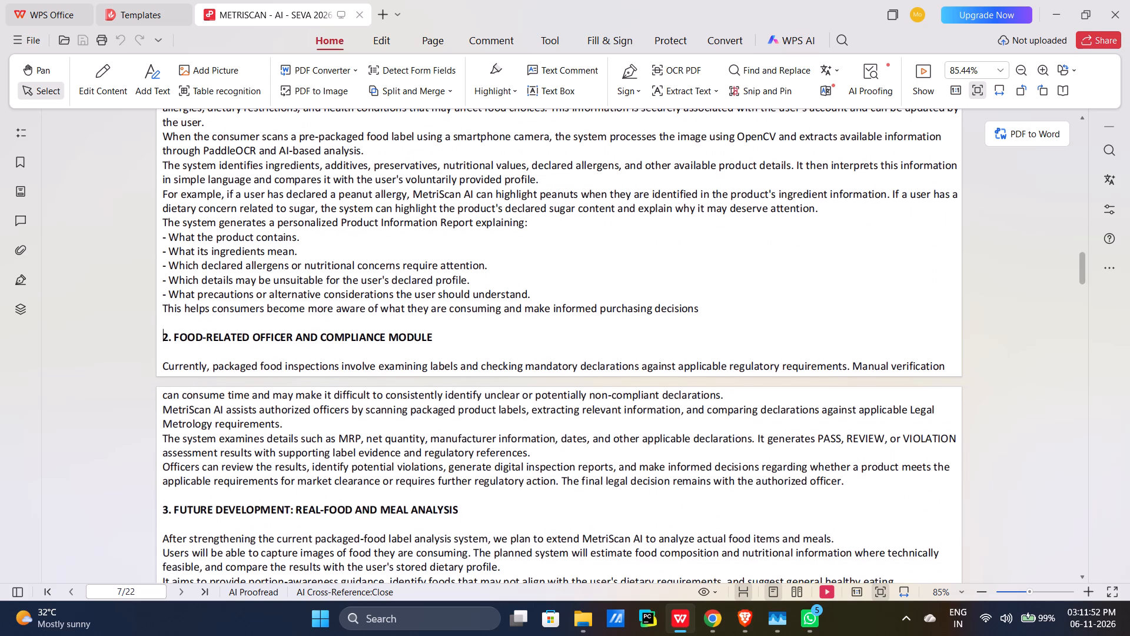
Read the compliance module, future real-food and meal analysis, and current development status sections of Our Proposed Solution.
{"action": "scroll", "coordinate": [509, 400], "scroll_direction": "down", "scroll_amount": 1}
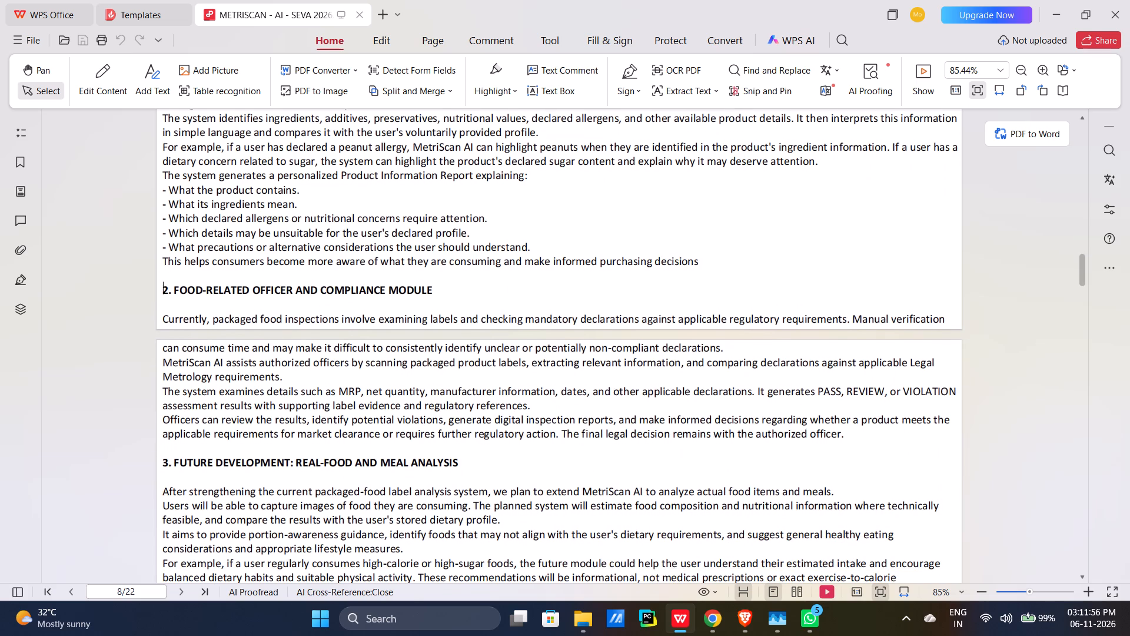
{"action": "scroll", "coordinate": [295, 396], "scroll_direction": "down", "scroll_amount": 1}
{"action": "scroll", "coordinate": [352, 397], "scroll_direction": "down", "scroll_amount": 1}
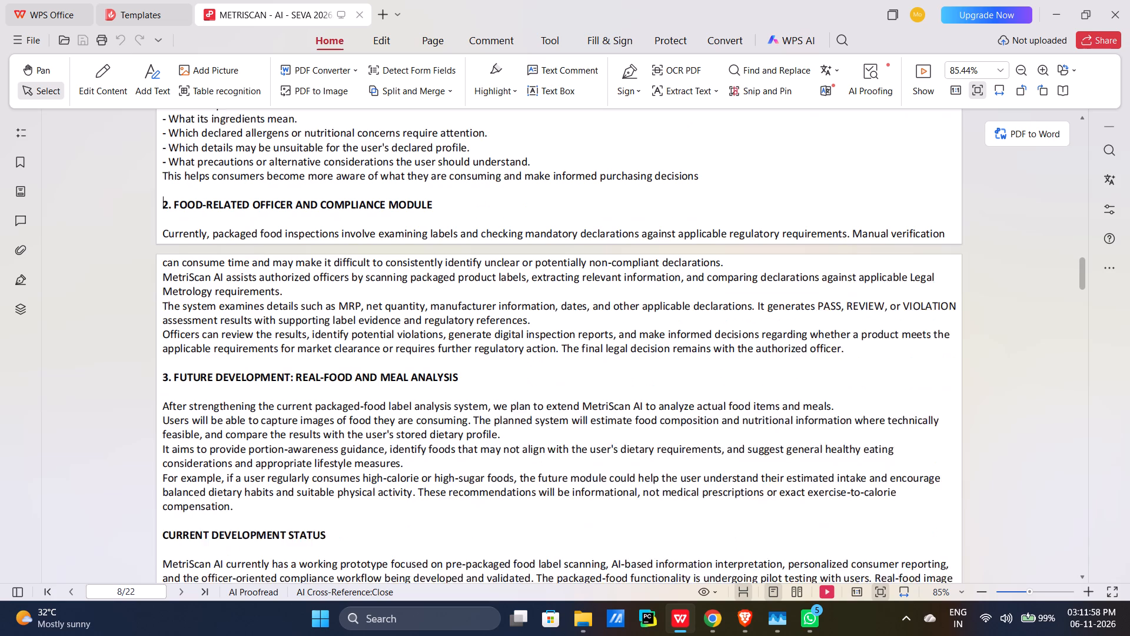
{"action": "scroll", "coordinate": [352, 397], "scroll_direction": "down", "scroll_amount": 1}
{"action": "scroll", "coordinate": [381, 359], "scroll_direction": "down", "scroll_amount": 1}
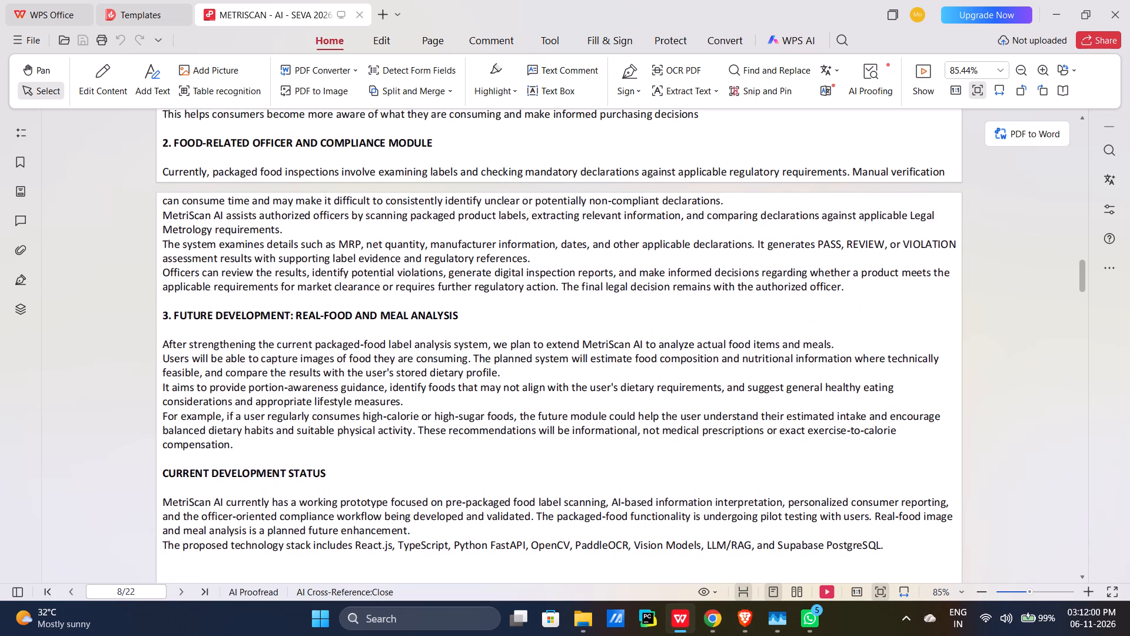
{"action": "scroll", "coordinate": [251, 228], "scroll_direction": "up", "scroll_amount": 1}
{"action": "scroll", "coordinate": [311, 249], "scroll_direction": "up", "scroll_amount": 2}
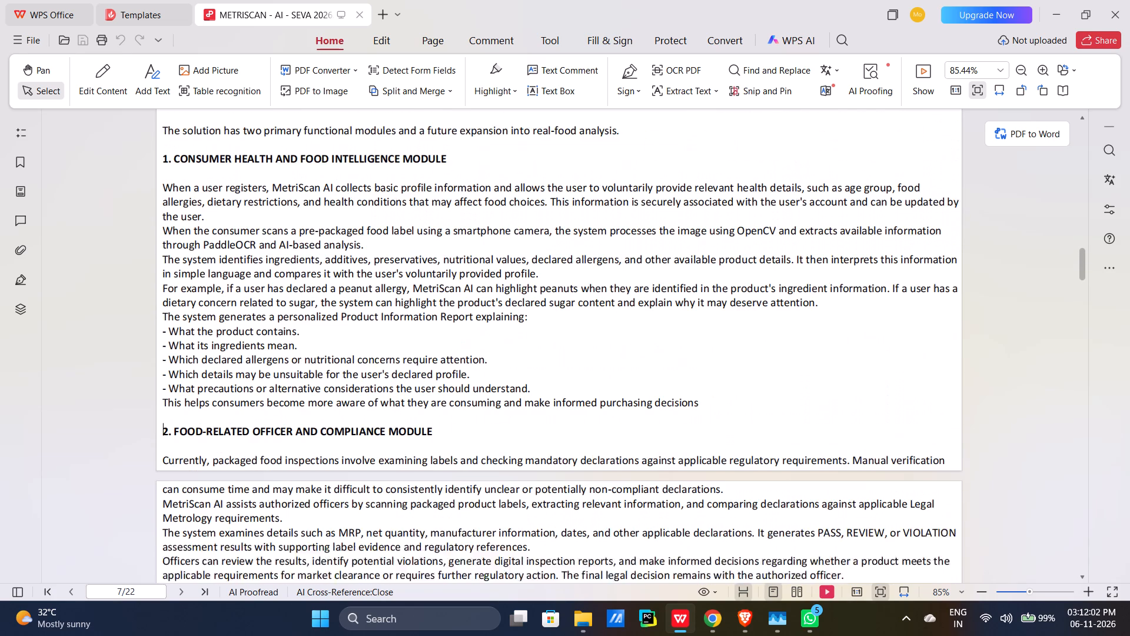
{"action": "scroll", "coordinate": [311, 249], "scroll_direction": "up", "scroll_amount": 1}
{"action": "scroll", "coordinate": [351, 273], "scroll_direction": "down", "scroll_amount": 1}
{"action": "scroll", "coordinate": [399, 313], "scroll_direction": "down", "scroll_amount": 1}
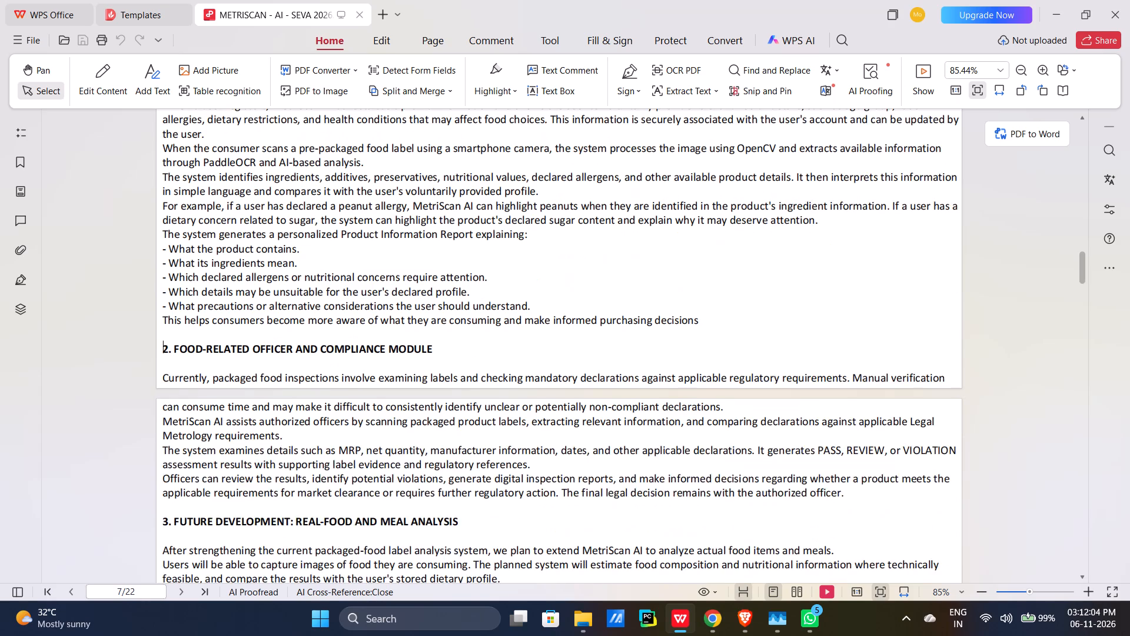
{"action": "scroll", "coordinate": [430, 329], "scroll_direction": "down", "scroll_amount": 1}
{"action": "scroll", "coordinate": [480, 397], "scroll_direction": "down", "scroll_amount": 1}
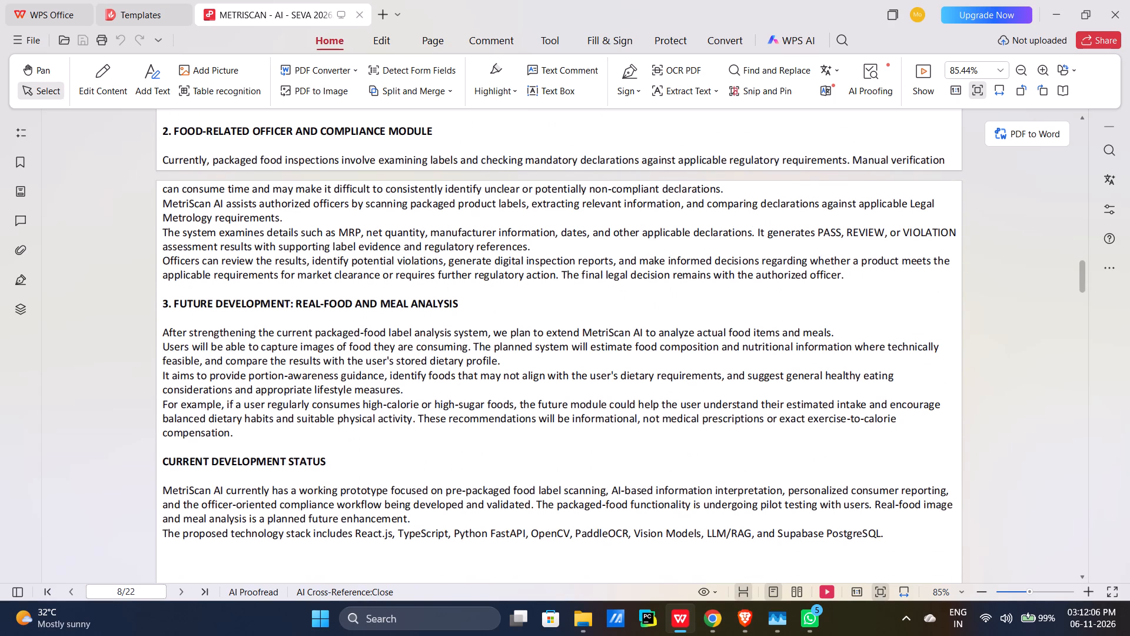
{"action": "scroll", "coordinate": [540, 453], "scroll_direction": "down", "scroll_amount": 1}
{"action": "scroll", "coordinate": [501, 416], "scroll_direction": "down", "scroll_amount": 1}
{"action": "scroll", "coordinate": [442, 387], "scroll_direction": "down", "scroll_amount": 1}
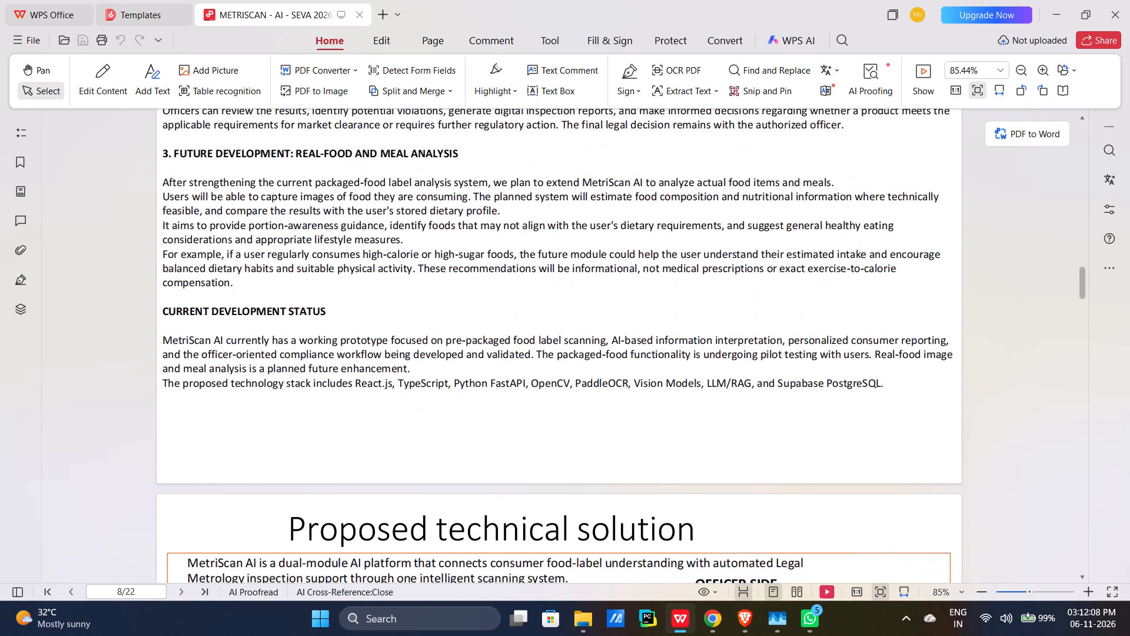
Review the Proposed technical solution, Architecture / Workflow and Working principle pages.
{"action": "scroll", "coordinate": [442, 387], "scroll_direction": "up", "scroll_amount": 1}
{"action": "scroll", "coordinate": [442, 440], "scroll_direction": "down", "scroll_amount": 1}
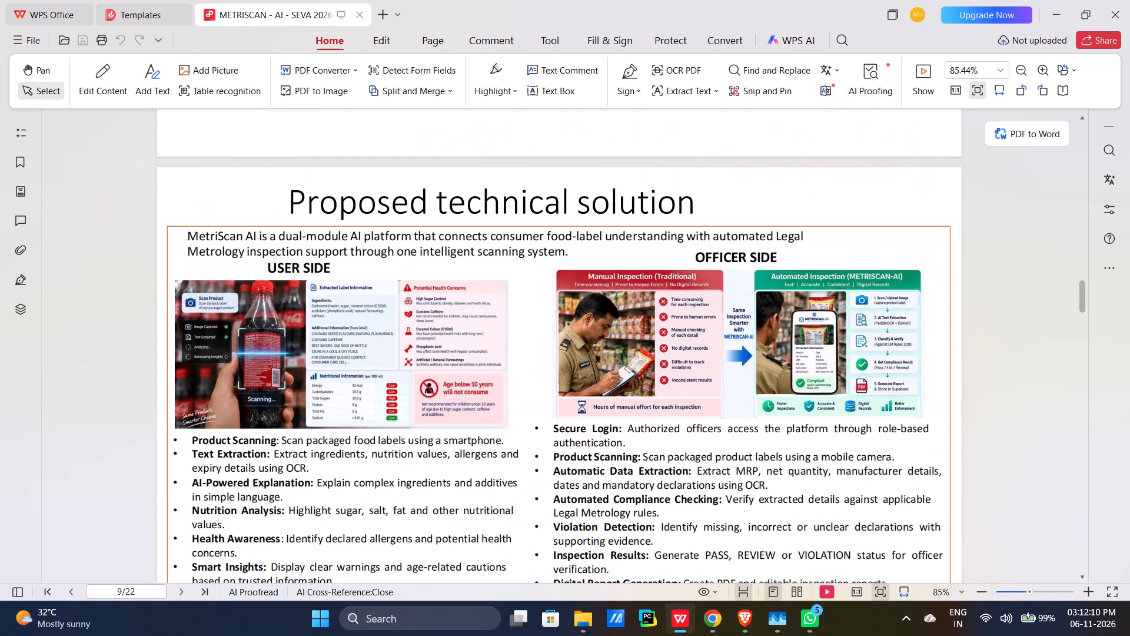
{"action": "scroll", "coordinate": [442, 440], "scroll_direction": "down", "scroll_amount": 2}
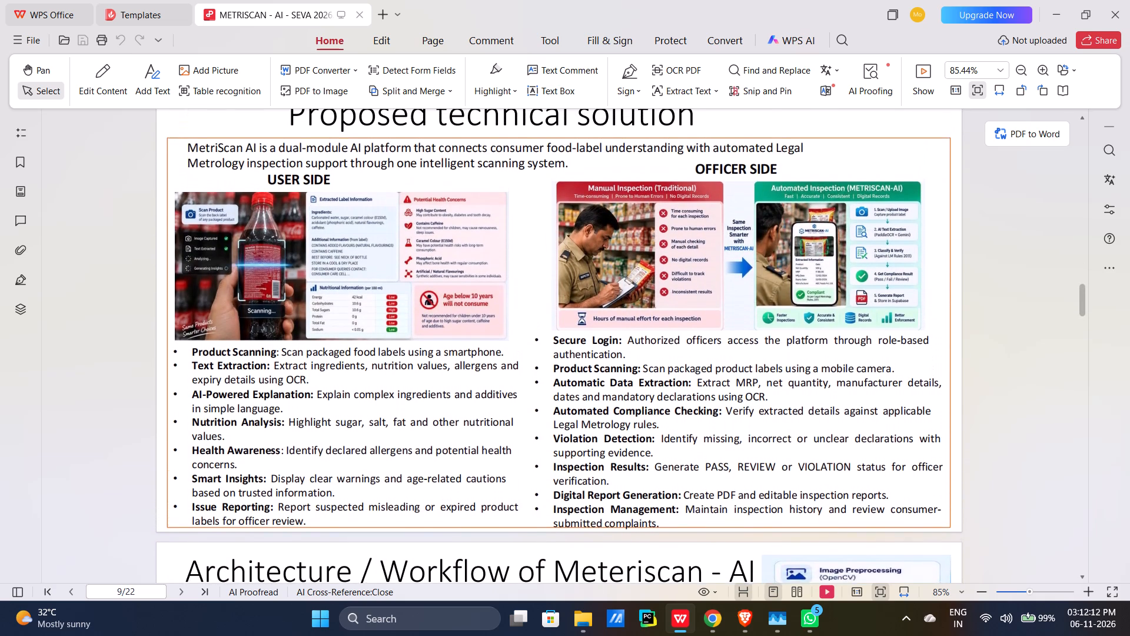
{"action": "scroll", "coordinate": [442, 440], "scroll_direction": "down", "scroll_amount": 2}
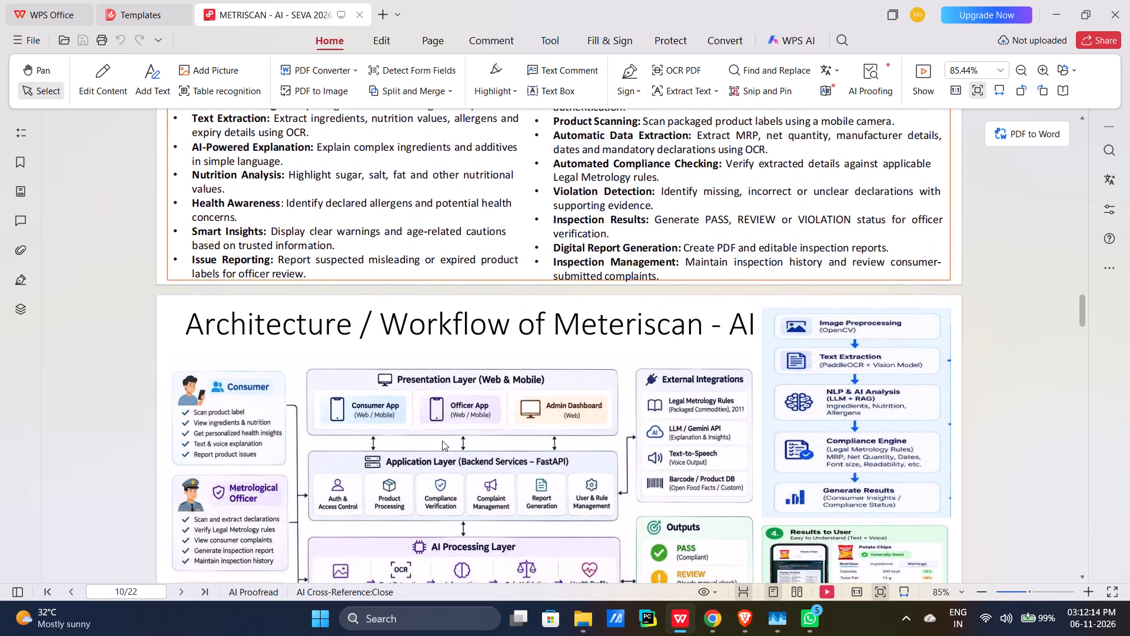
{"action": "scroll", "coordinate": [442, 440], "scroll_direction": "down", "scroll_amount": 1}
{"action": "scroll", "coordinate": [442, 440], "scroll_direction": "up", "scroll_amount": 4}
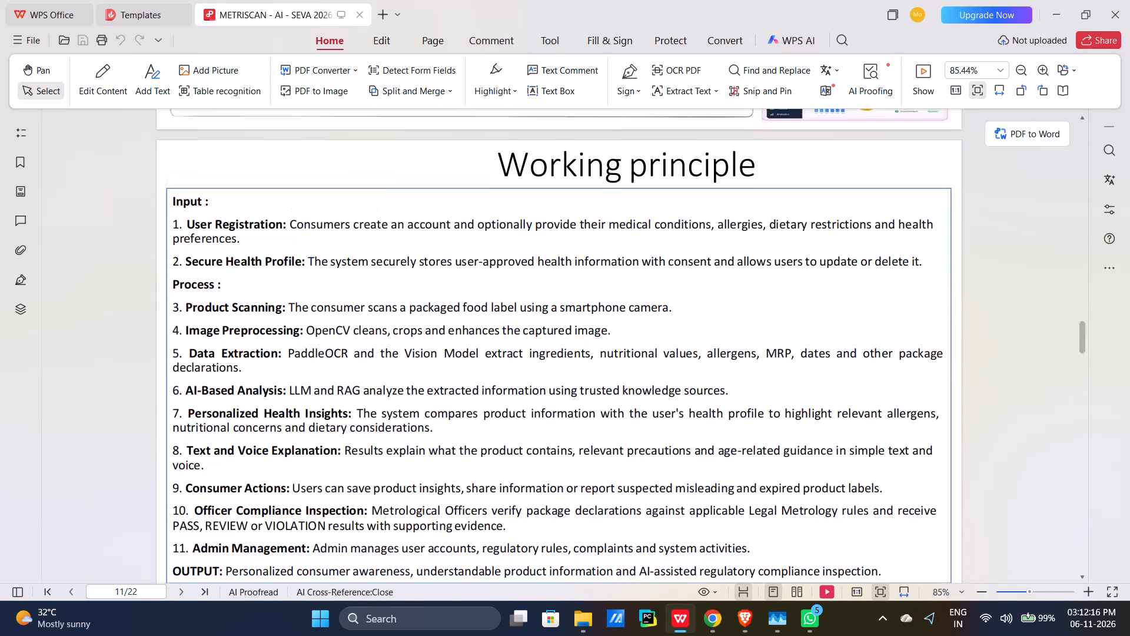
{"action": "scroll", "coordinate": [442, 440], "scroll_direction": "up", "scroll_amount": 3}
{"action": "scroll", "coordinate": [442, 440], "scroll_direction": "down", "scroll_amount": 1}
{"action": "scroll", "coordinate": [442, 440], "scroll_direction": "up", "scroll_amount": 3}
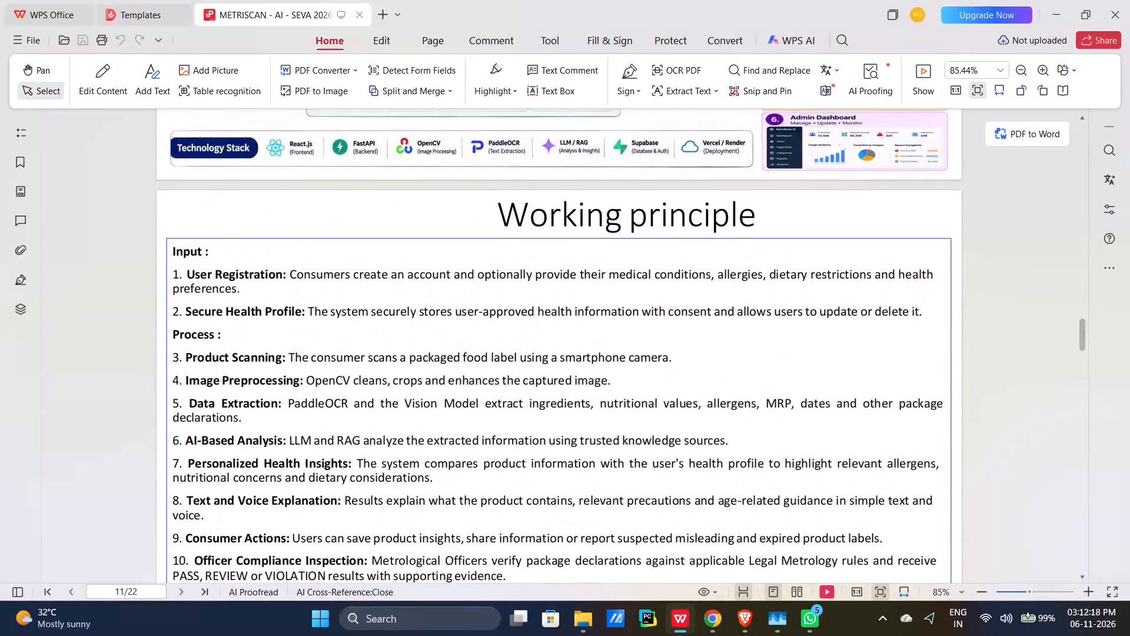
Skim the whole presentation between the title page, Team Details, problem statement, working principle and References pages.
{"action": "scroll", "coordinate": [442, 440], "scroll_direction": "up", "scroll_amount": 5}
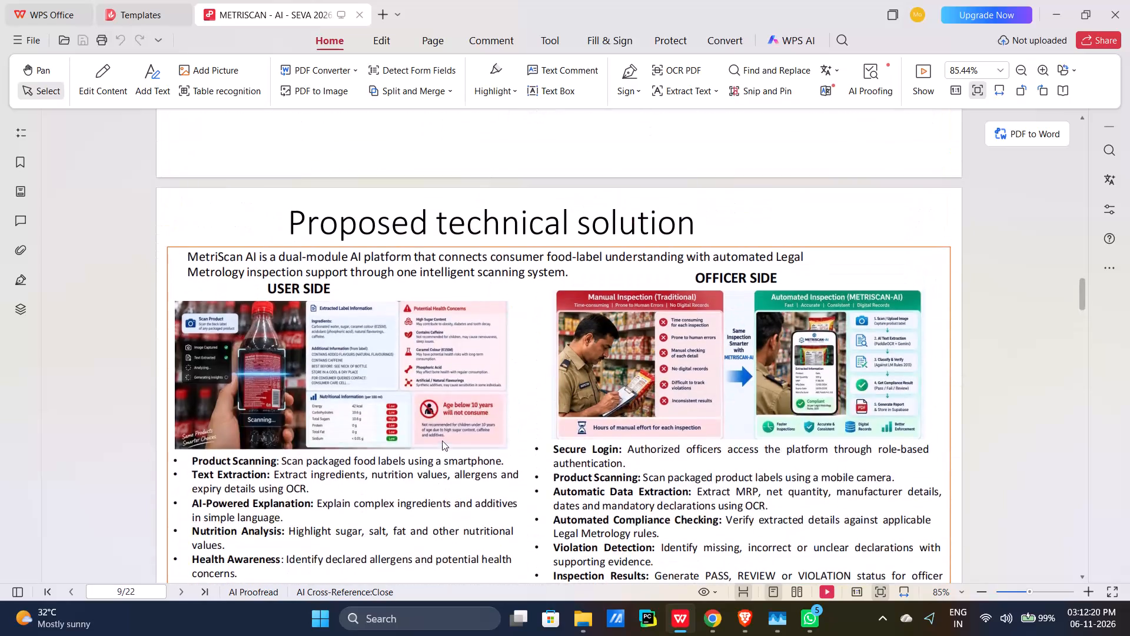
{"action": "scroll", "coordinate": [442, 440], "scroll_direction": "up", "scroll_amount": 4}
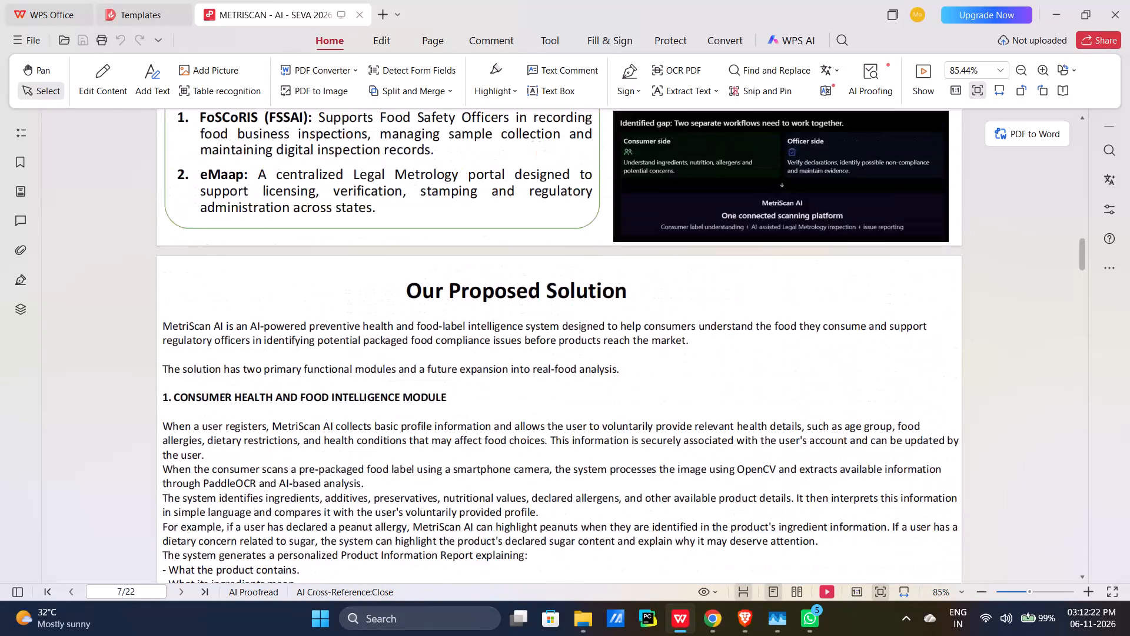
{"action": "scroll", "coordinate": [442, 440], "scroll_direction": "up", "scroll_amount": 3}
{"action": "scroll", "coordinate": [489, 535], "scroll_direction": "up", "scroll_amount": 9}
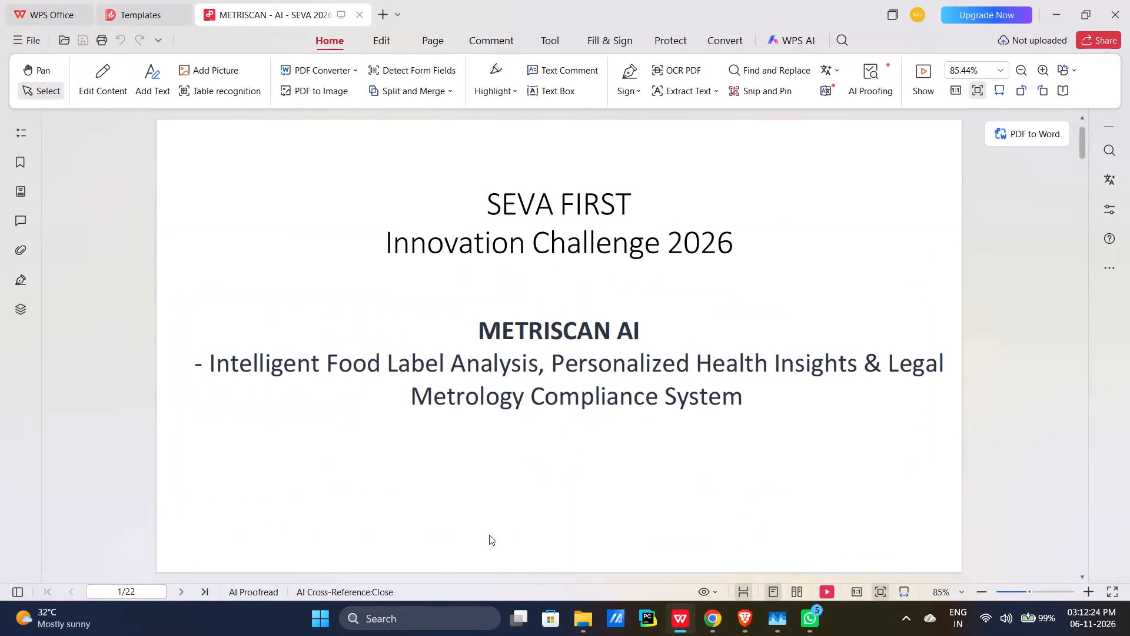
{"action": "scroll", "coordinate": [489, 535], "scroll_direction": "up", "scroll_amount": 3}
{"action": "scroll", "coordinate": [491, 407], "scroll_direction": "down", "scroll_amount": 11}
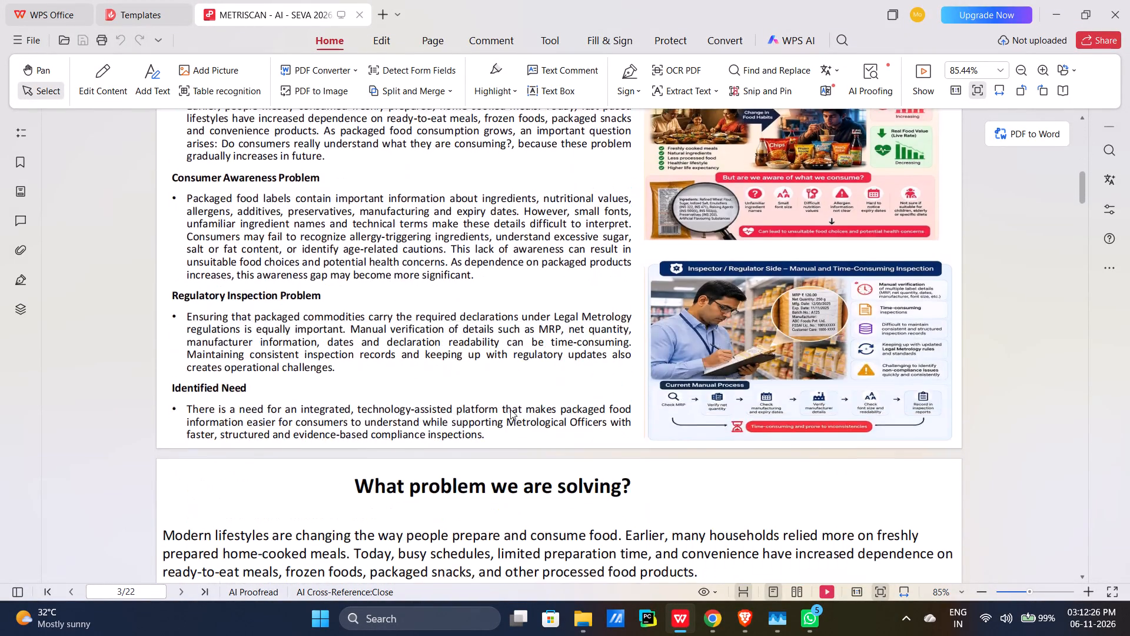
{"action": "scroll", "coordinate": [510, 409], "scroll_direction": "down", "scroll_amount": 20}
{"action": "scroll", "coordinate": [510, 409], "scroll_direction": "down", "scroll_amount": 3}
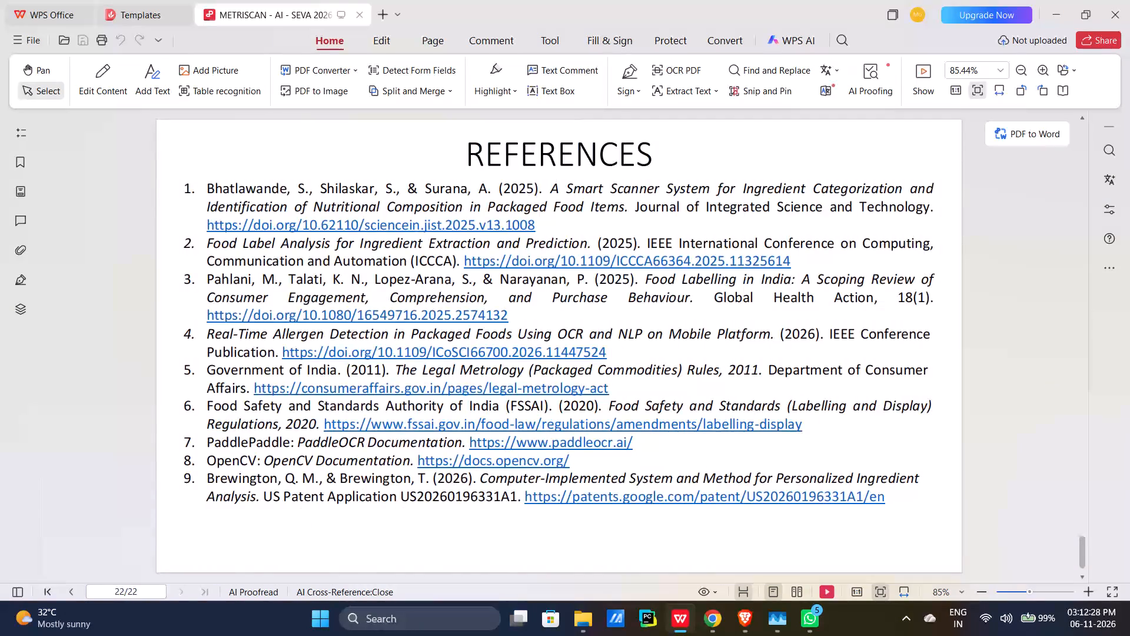
{"action": "scroll", "coordinate": [534, 353], "scroll_direction": "up", "scroll_amount": 14}
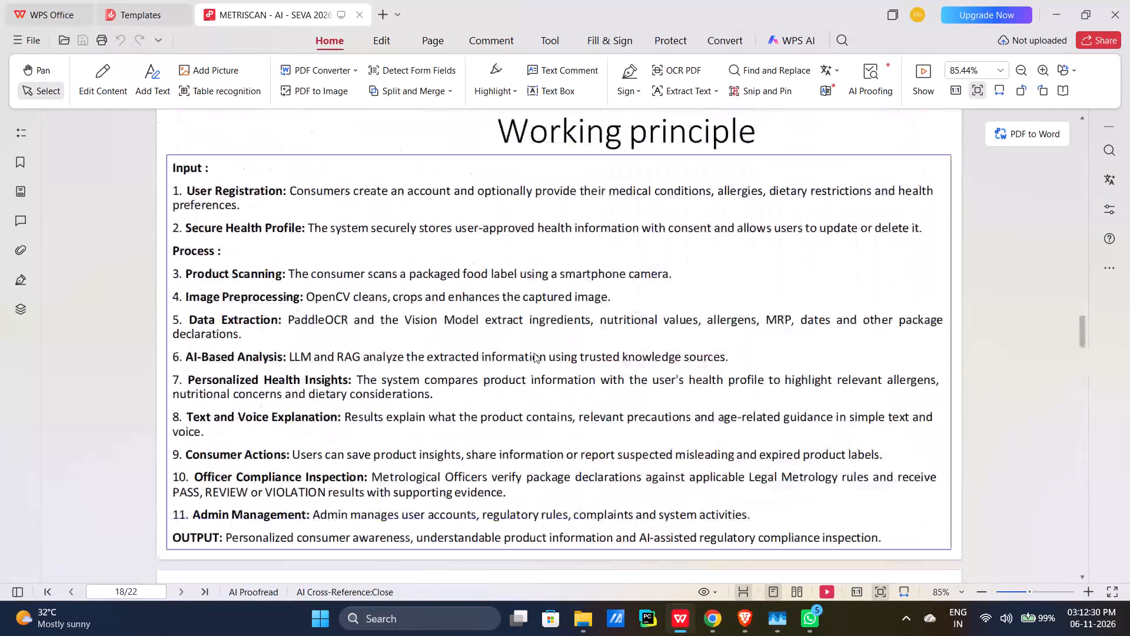
{"action": "scroll", "coordinate": [534, 353], "scroll_direction": "up", "scroll_amount": 10}
{"action": "scroll", "coordinate": [614, 317], "scroll_direction": "down", "scroll_amount": 2}
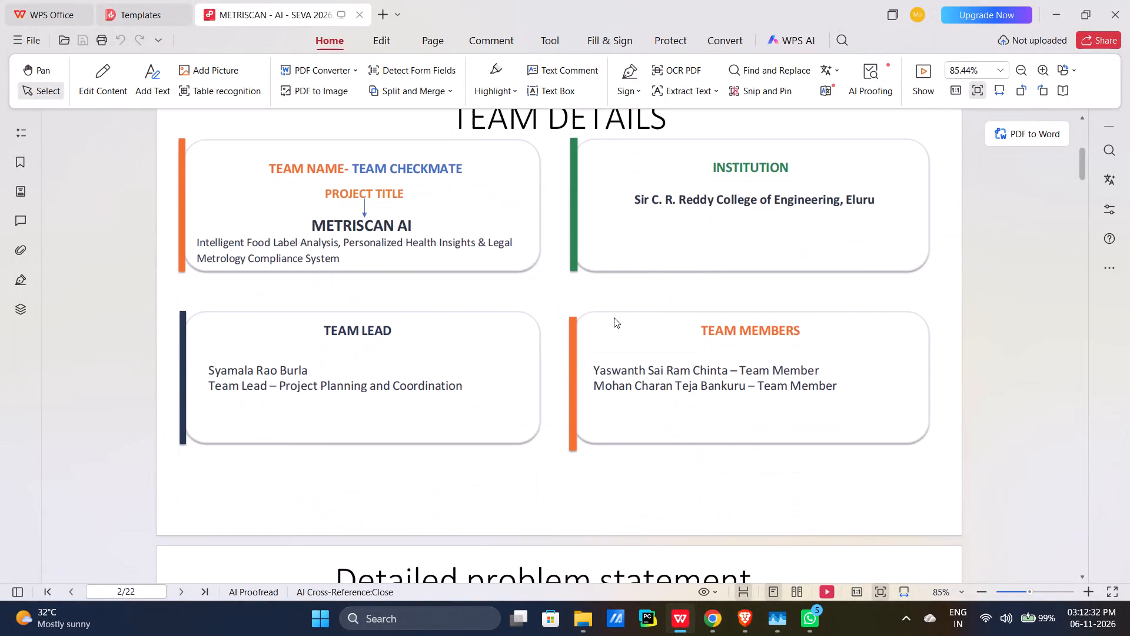
{"action": "scroll", "coordinate": [614, 317], "scroll_direction": "left", "scroll_amount": 1}
{"action": "scroll", "coordinate": [614, 317], "scroll_direction": "up", "scroll_amount": 1}
{"action": "scroll", "coordinate": [519, 259], "scroll_direction": "down", "scroll_amount": 12}
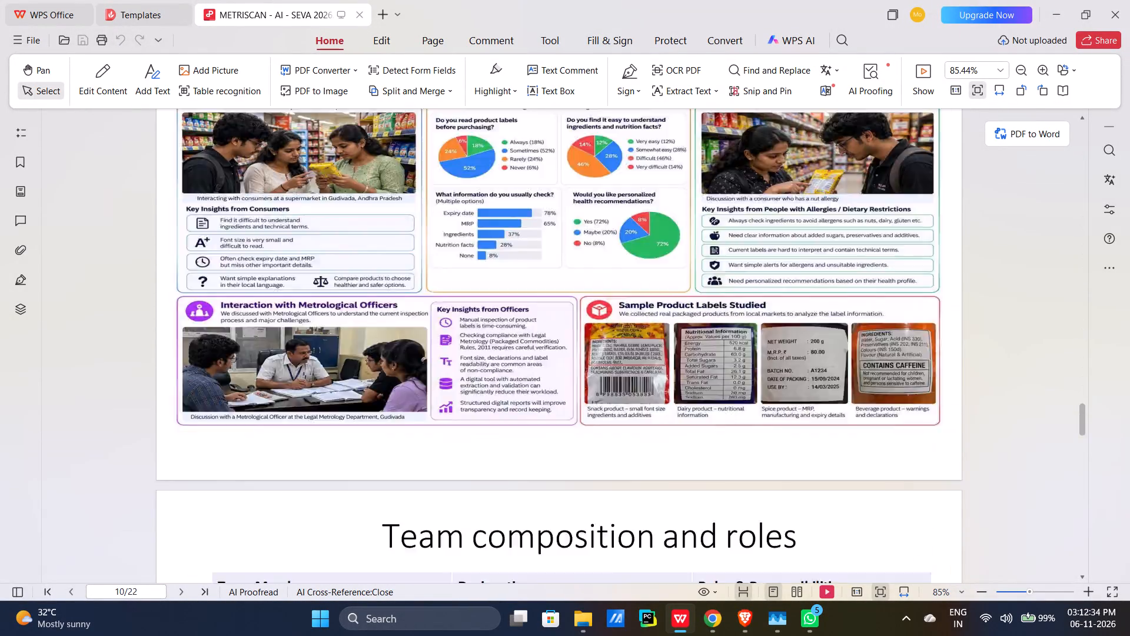
{"action": "scroll", "coordinate": [519, 259], "scroll_direction": "down", "scroll_amount": 7}
Review the Novelty, Literature/patent survey, Technical drawings/calculations/simulation and Entry and Target TRL pages.
{"action": "scroll", "coordinate": [520, 256], "scroll_direction": "up", "scroll_amount": 2}
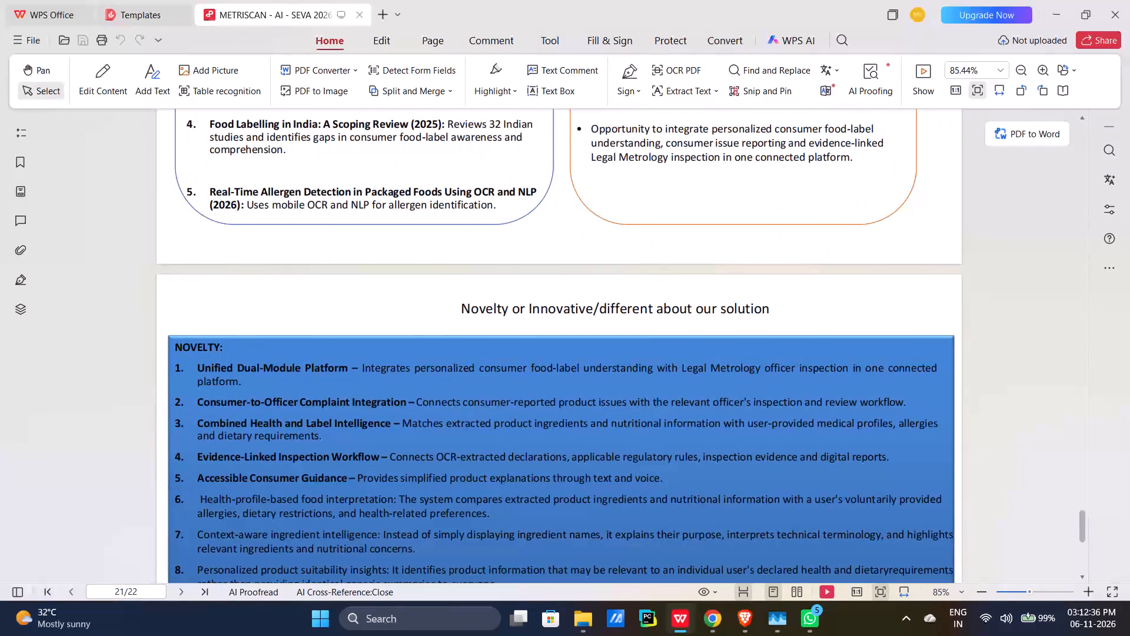
{"action": "scroll", "coordinate": [668, 323], "scroll_direction": "up", "scroll_amount": 2}
{"action": "scroll", "coordinate": [604, 261], "scroll_direction": "up", "scroll_amount": 1}
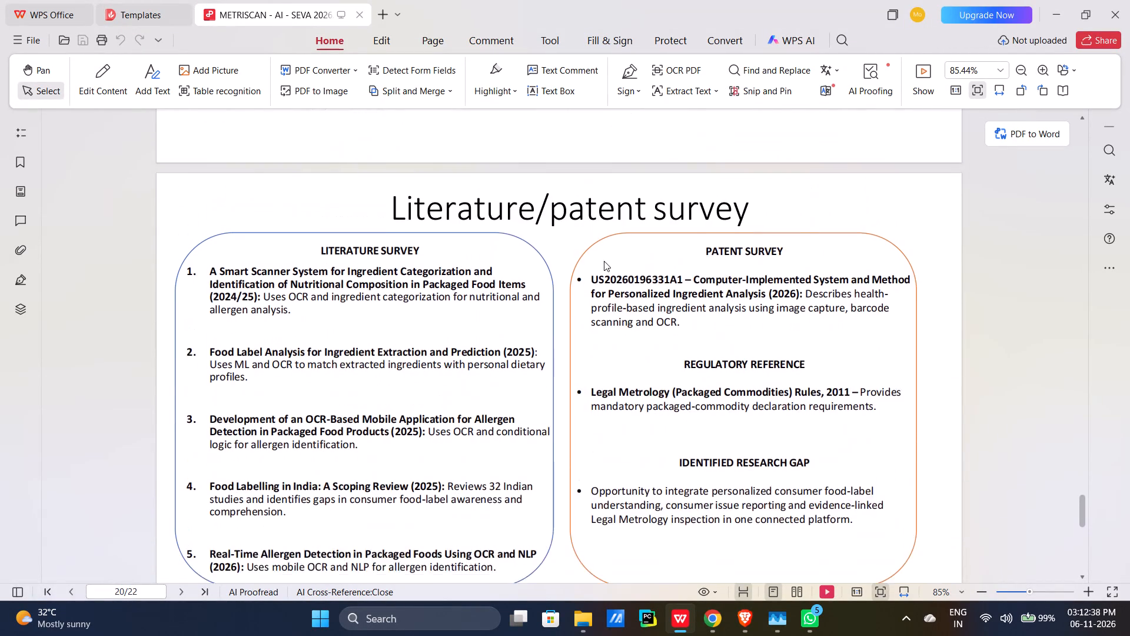
{"action": "scroll", "coordinate": [648, 211], "scroll_direction": "up", "scroll_amount": 1}
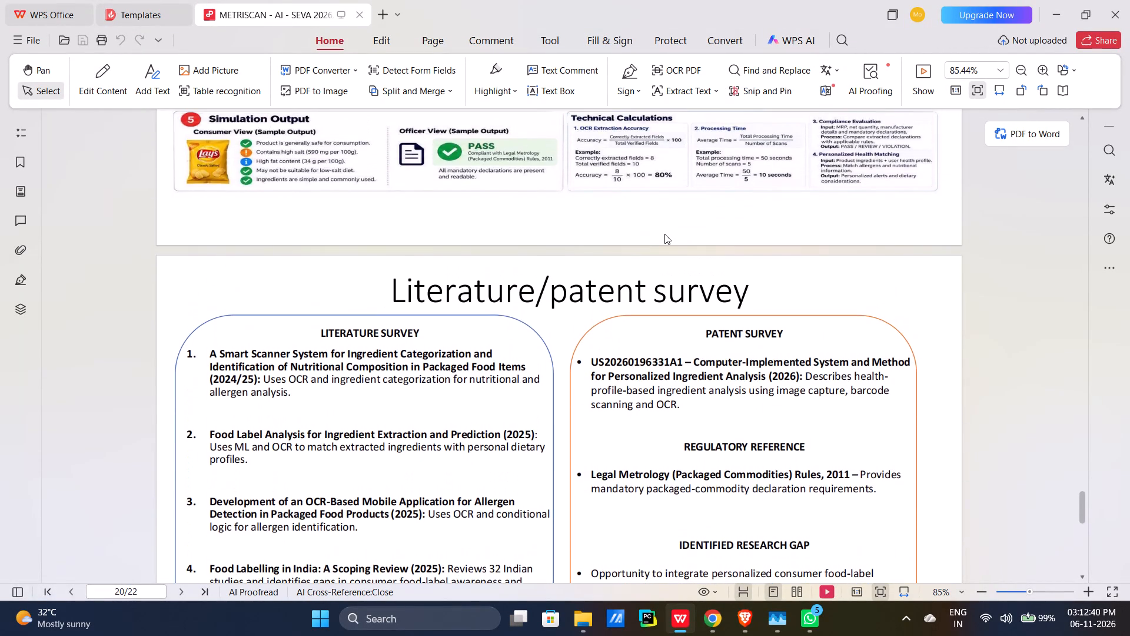
{"action": "scroll", "coordinate": [664, 234], "scroll_direction": "up", "scroll_amount": 2}
{"action": "scroll", "coordinate": [549, 268], "scroll_direction": "up", "scroll_amount": 1}
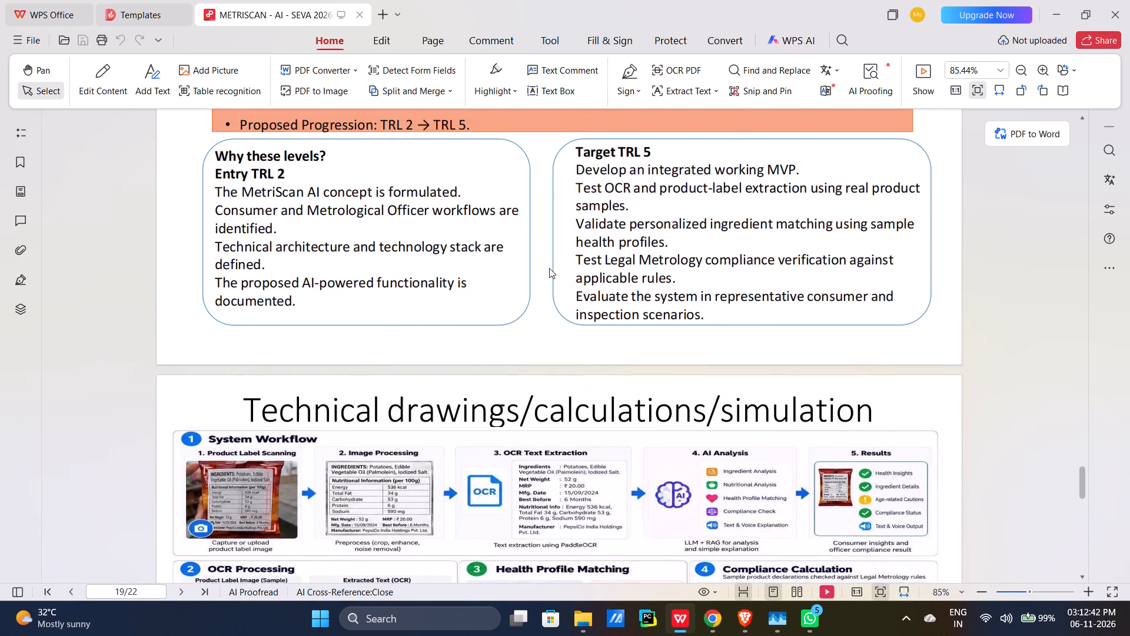
{"action": "scroll", "coordinate": [549, 268], "scroll_direction": "up", "scroll_amount": 1}
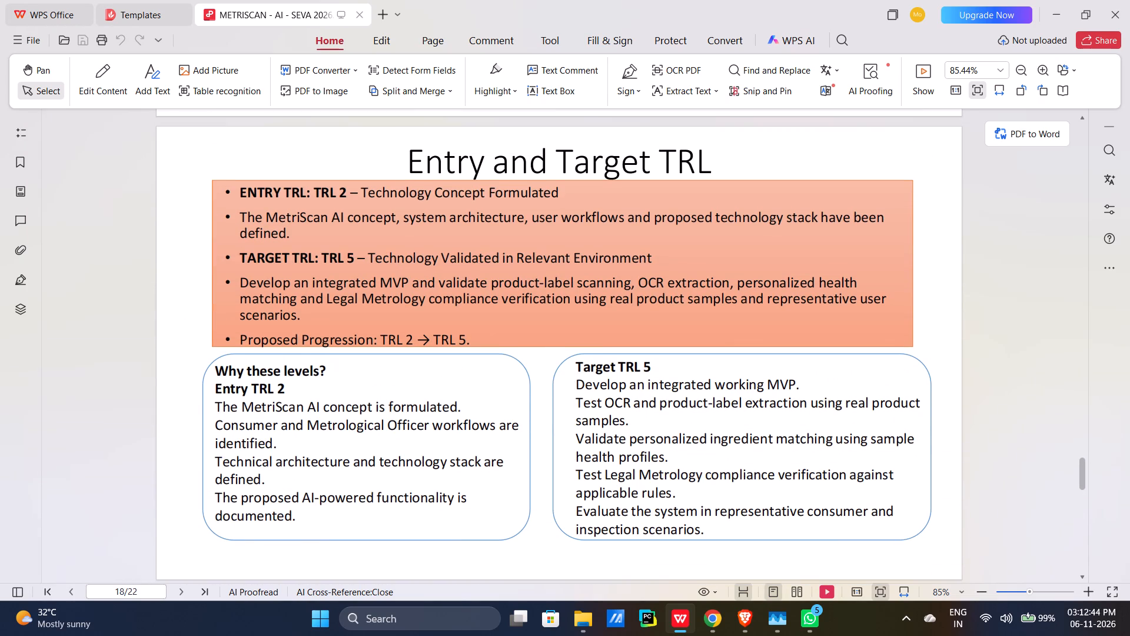
{"action": "scroll", "coordinate": [361, 302], "scroll_direction": "down", "scroll_amount": 3}
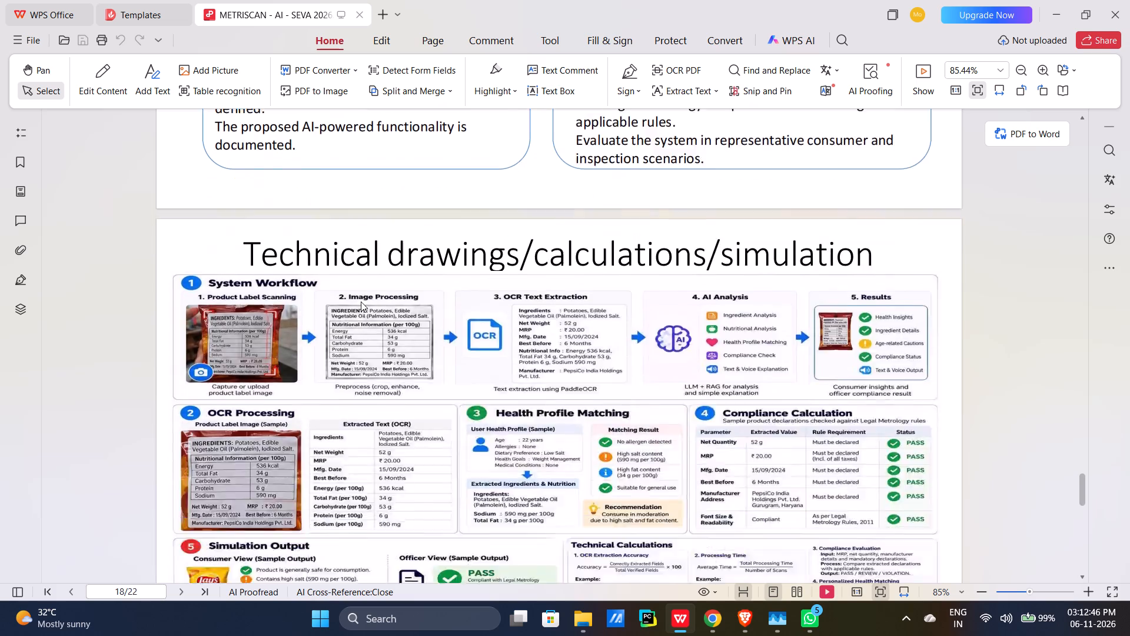
{"action": "scroll", "coordinate": [361, 302], "scroll_direction": "down", "scroll_amount": 10}
{"action": "scroll", "coordinate": [490, 253], "scroll_direction": "up", "scroll_amount": 2}
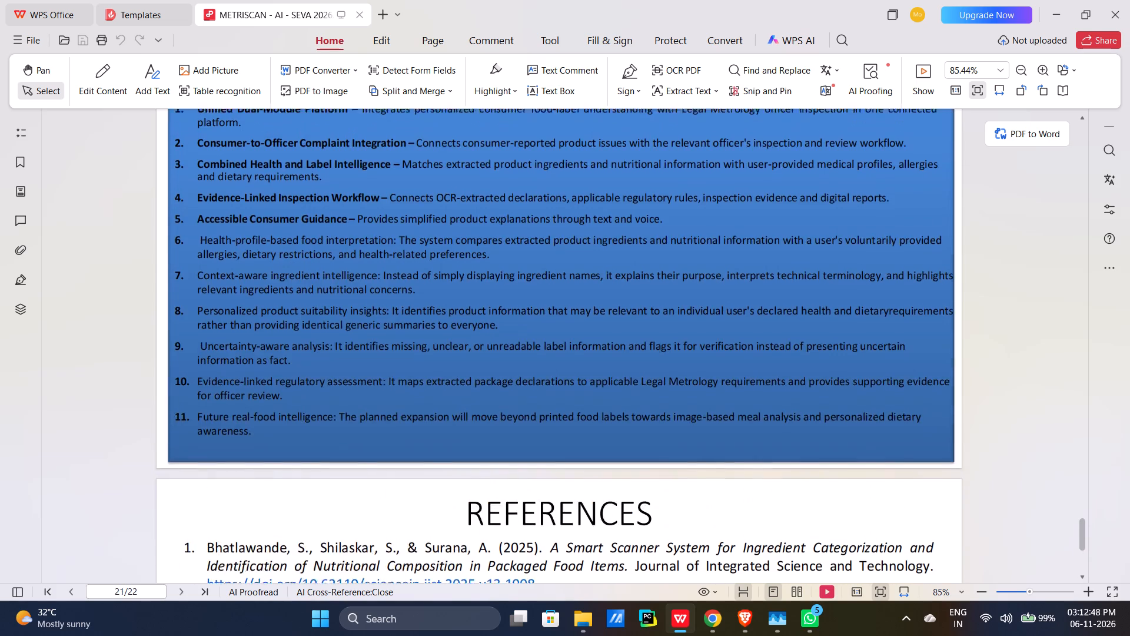
{"action": "scroll", "coordinate": [490, 253], "scroll_direction": "up", "scroll_amount": 12}
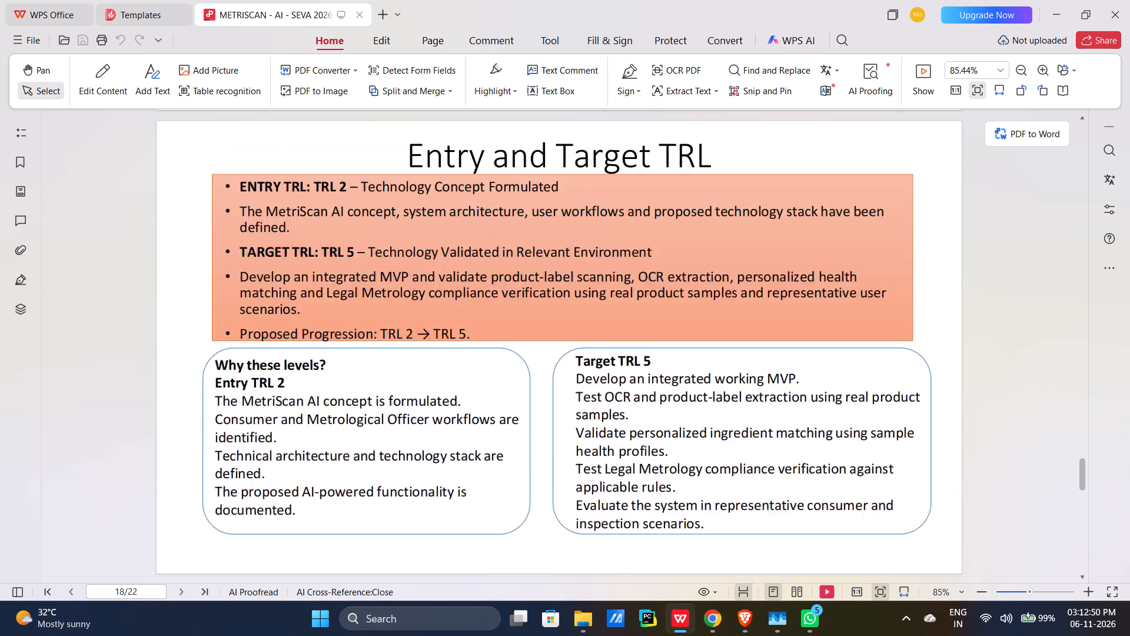
Skim the presentation from the title page through the problem, existing solutions, technical solution, working principle, cost and beneficiaries pages to References.
{"action": "scroll", "coordinate": [490, 253], "scroll_direction": "up", "scroll_amount": 20}
{"action": "scroll", "coordinate": [490, 253], "scroll_direction": "up", "scroll_amount": 3}
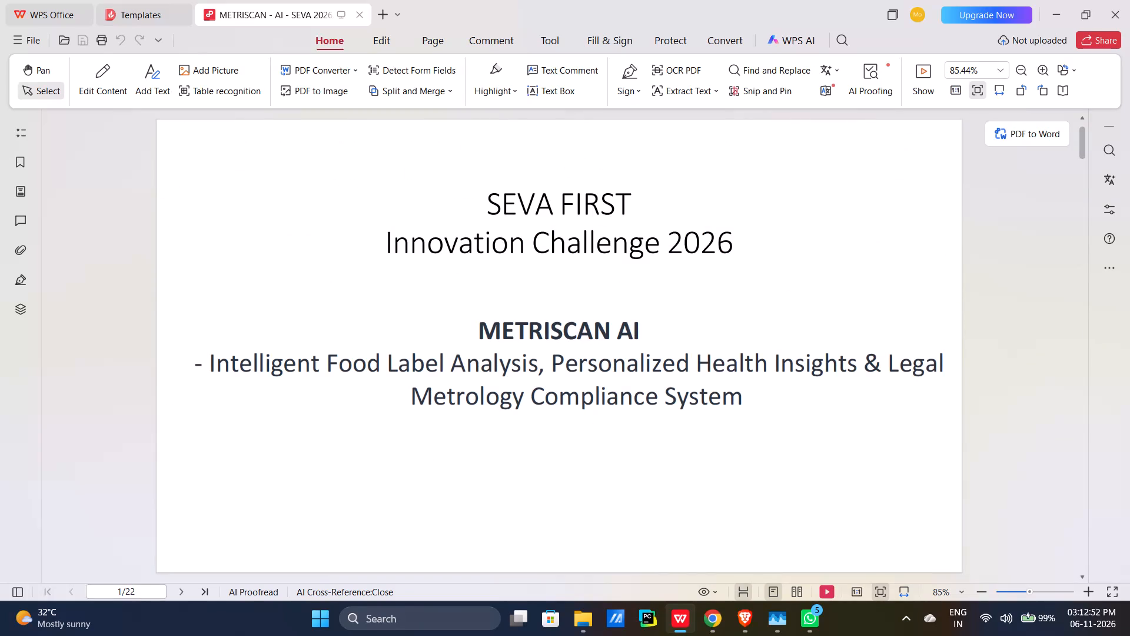
{"action": "scroll", "coordinate": [490, 253], "scroll_direction": "down", "scroll_amount": 9}
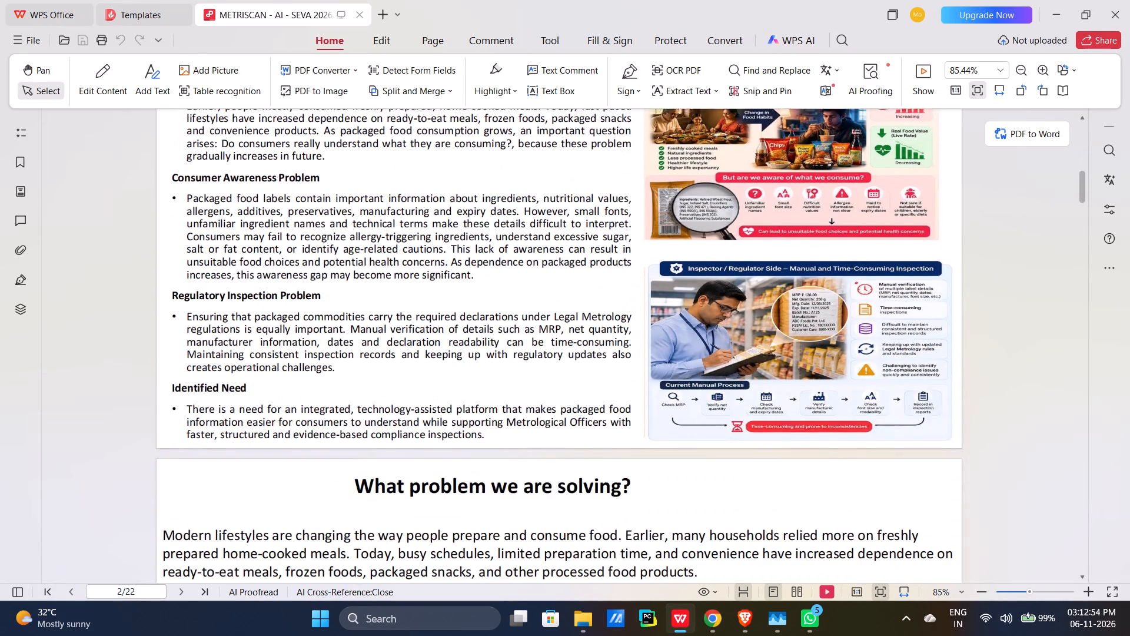
{"action": "scroll", "coordinate": [490, 253], "scroll_direction": "down", "scroll_amount": 4}
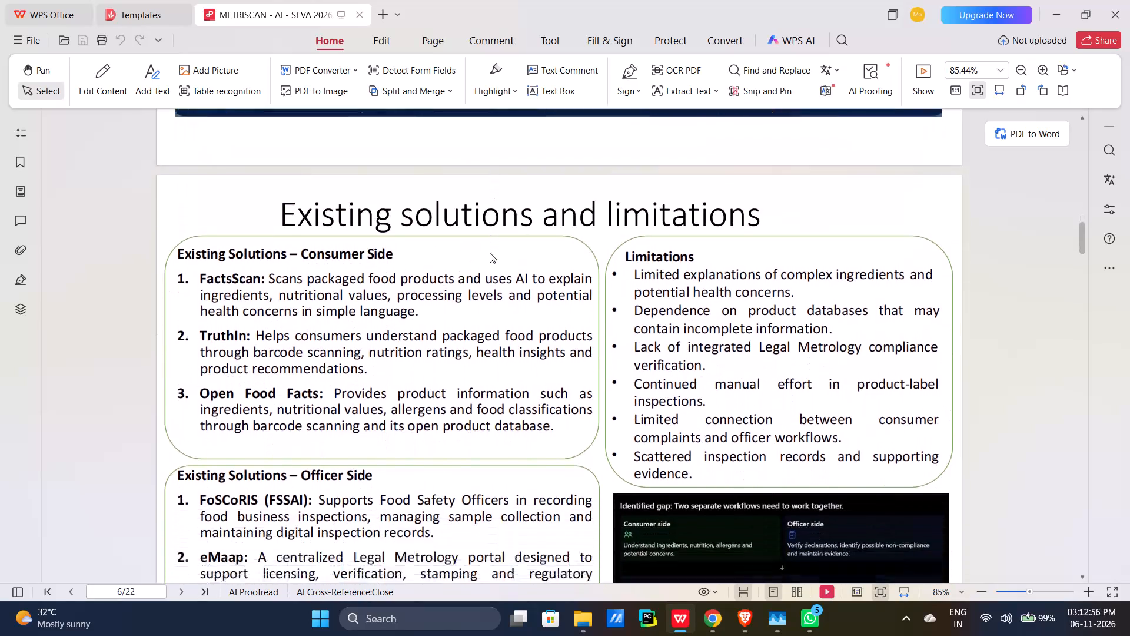
{"action": "scroll", "coordinate": [490, 253], "scroll_direction": "up", "scroll_amount": 9}
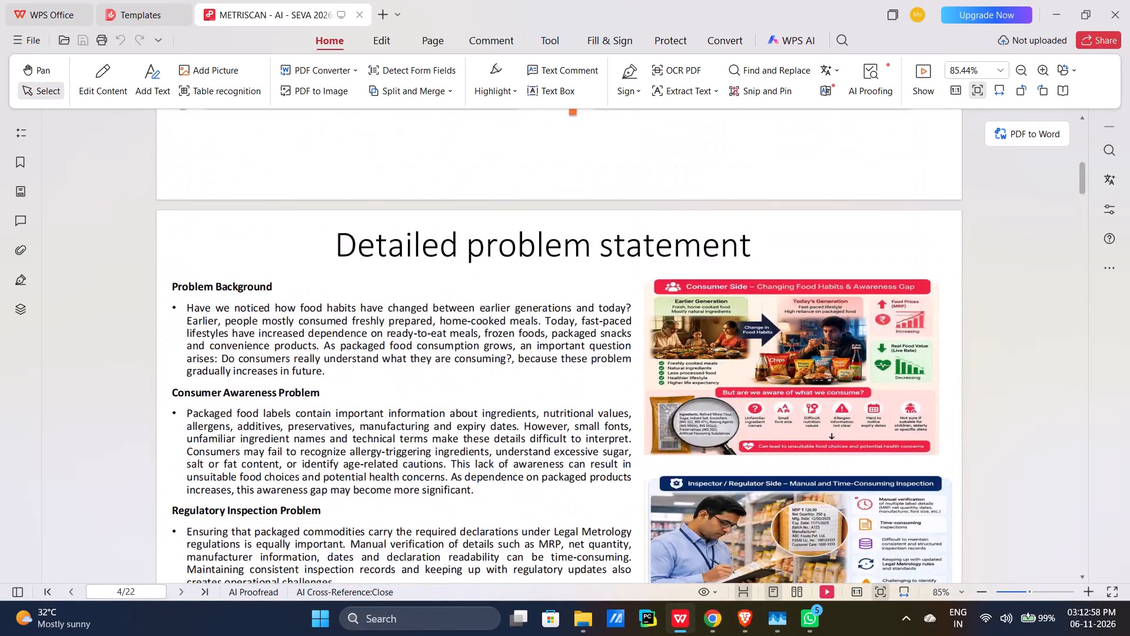
{"action": "scroll", "coordinate": [490, 253], "scroll_direction": "up", "scroll_amount": 4}
{"action": "scroll", "coordinate": [490, 253], "scroll_direction": "down", "scroll_amount": 4}
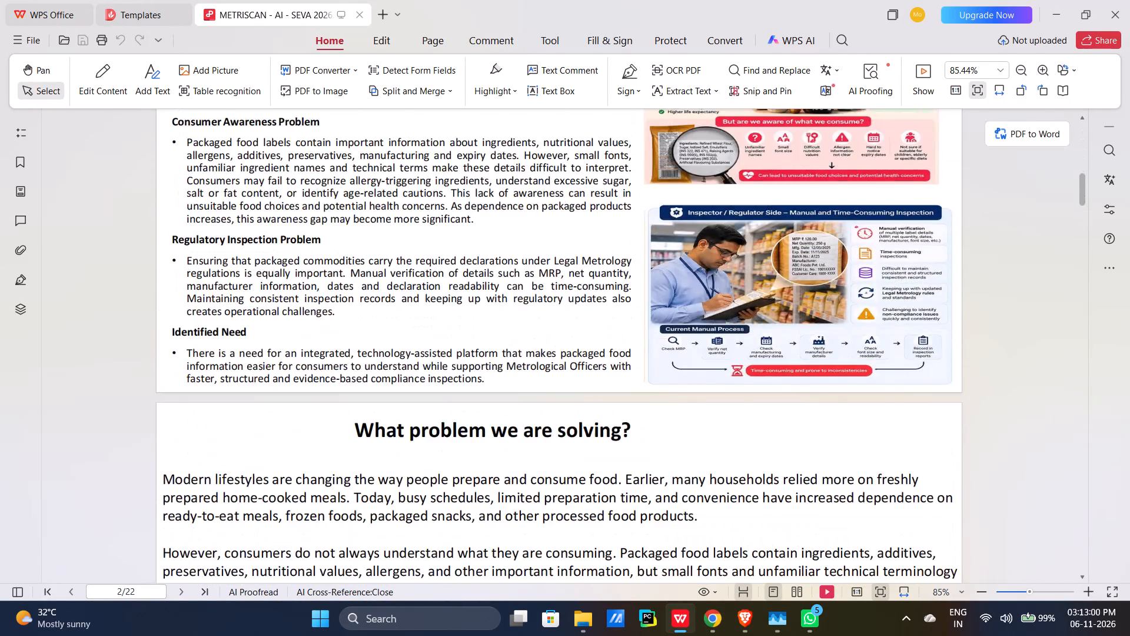
{"action": "scroll", "coordinate": [490, 253], "scroll_direction": "down", "scroll_amount": 7}
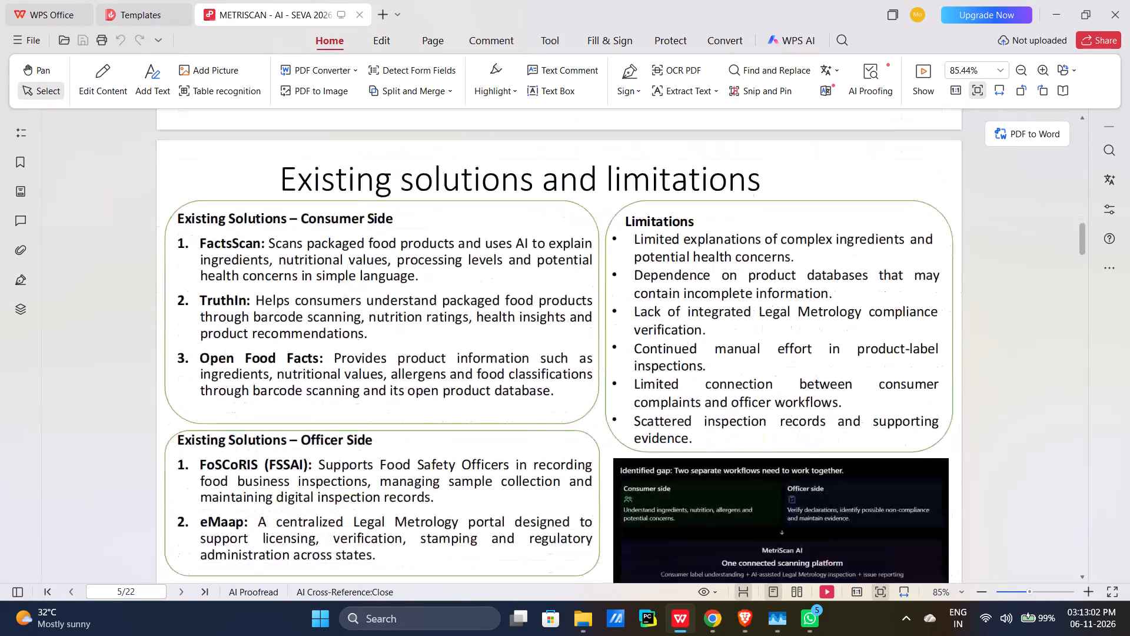
{"action": "scroll", "coordinate": [490, 253], "scroll_direction": "down", "scroll_amount": 7}
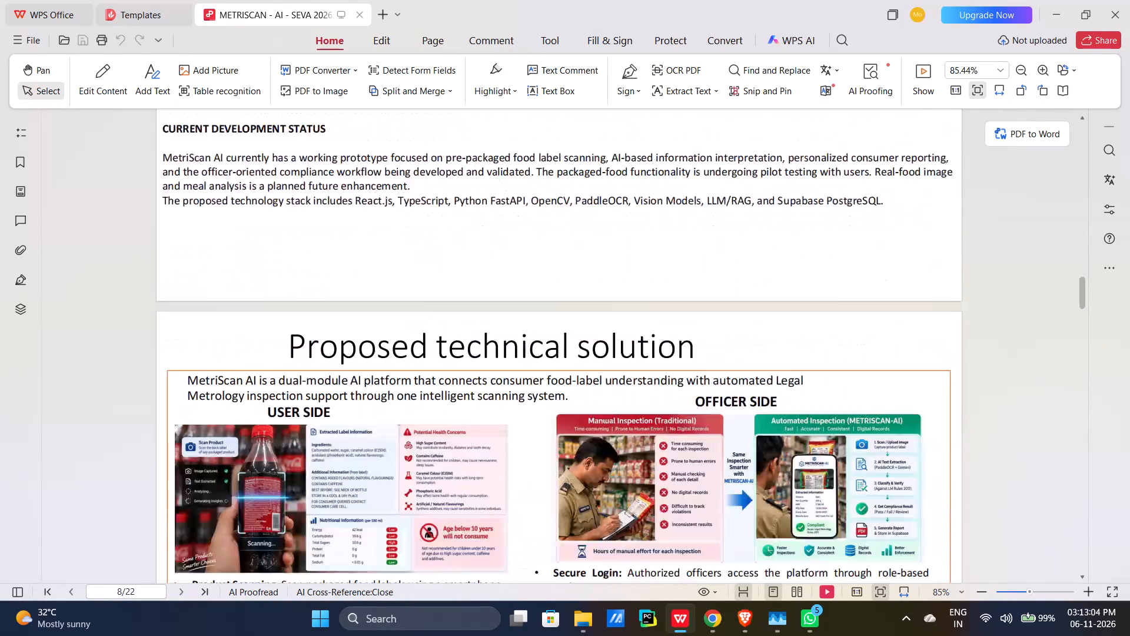
{"action": "scroll", "coordinate": [490, 253], "scroll_direction": "down", "scroll_amount": 6}
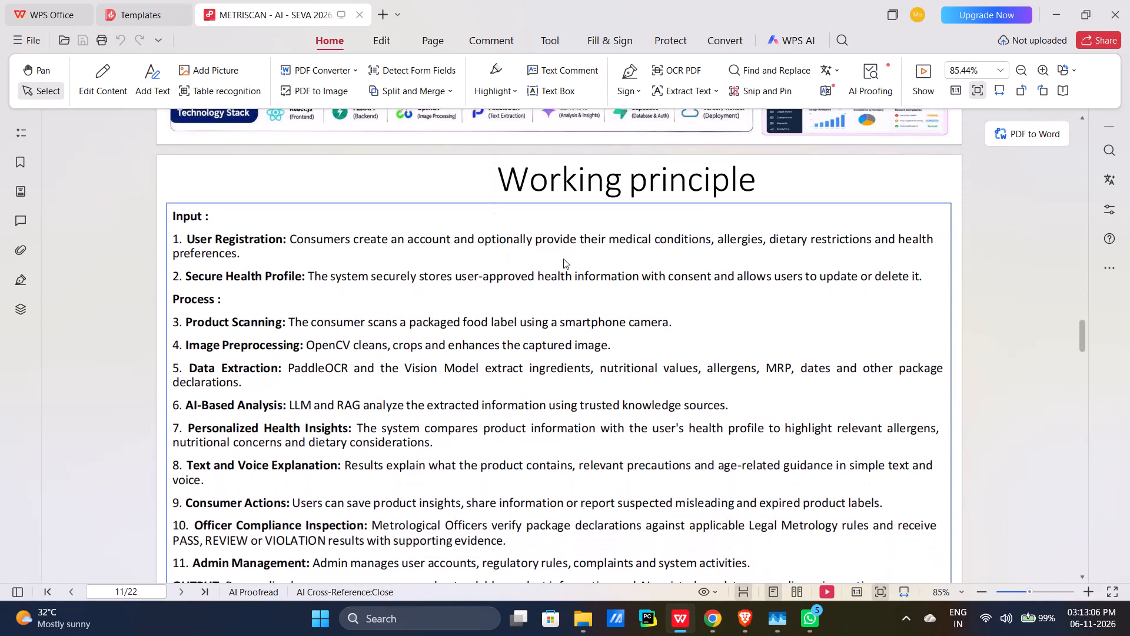
{"action": "scroll", "coordinate": [563, 259], "scroll_direction": "down", "scroll_amount": 4}
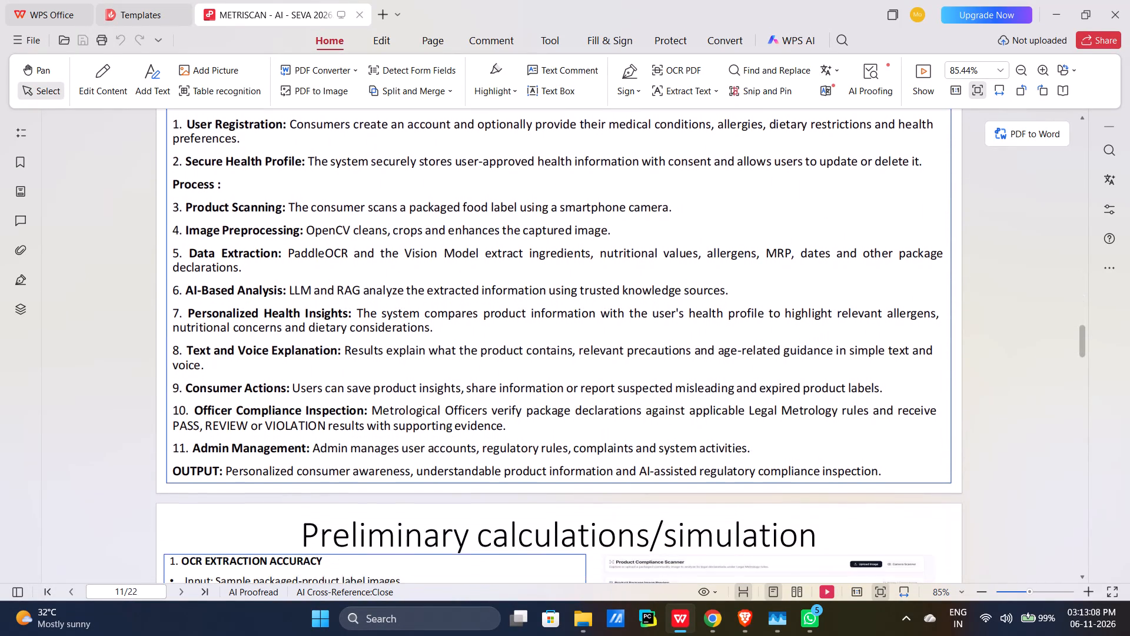
{"action": "scroll", "coordinate": [563, 259], "scroll_direction": "down", "scroll_amount": 10}
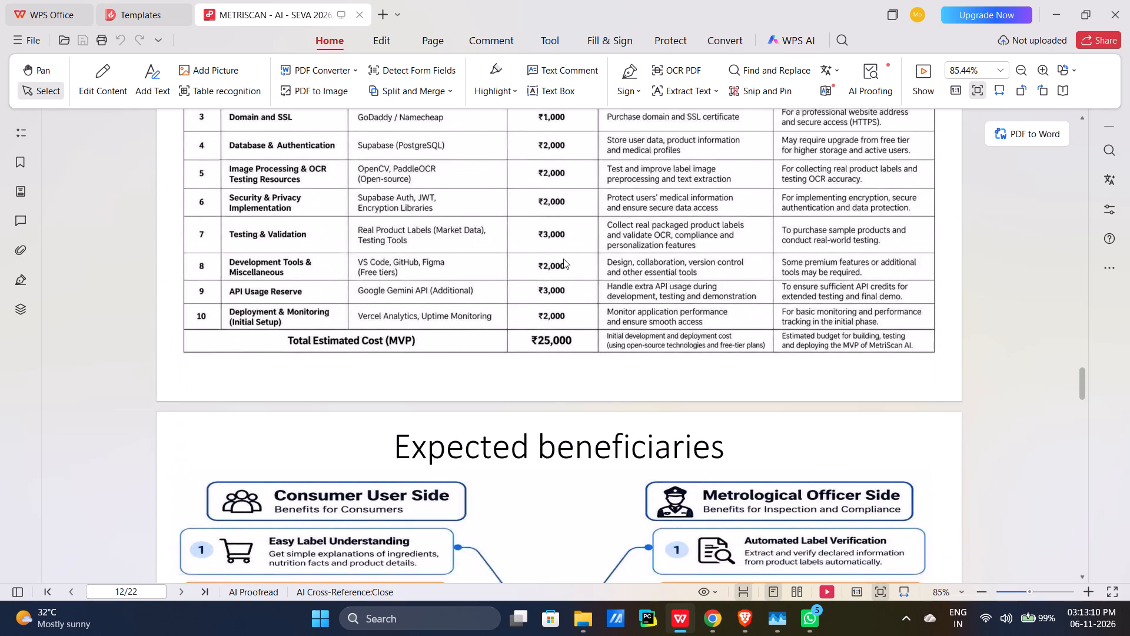
{"action": "scroll", "coordinate": [563, 259], "scroll_direction": "down", "scroll_amount": 8}
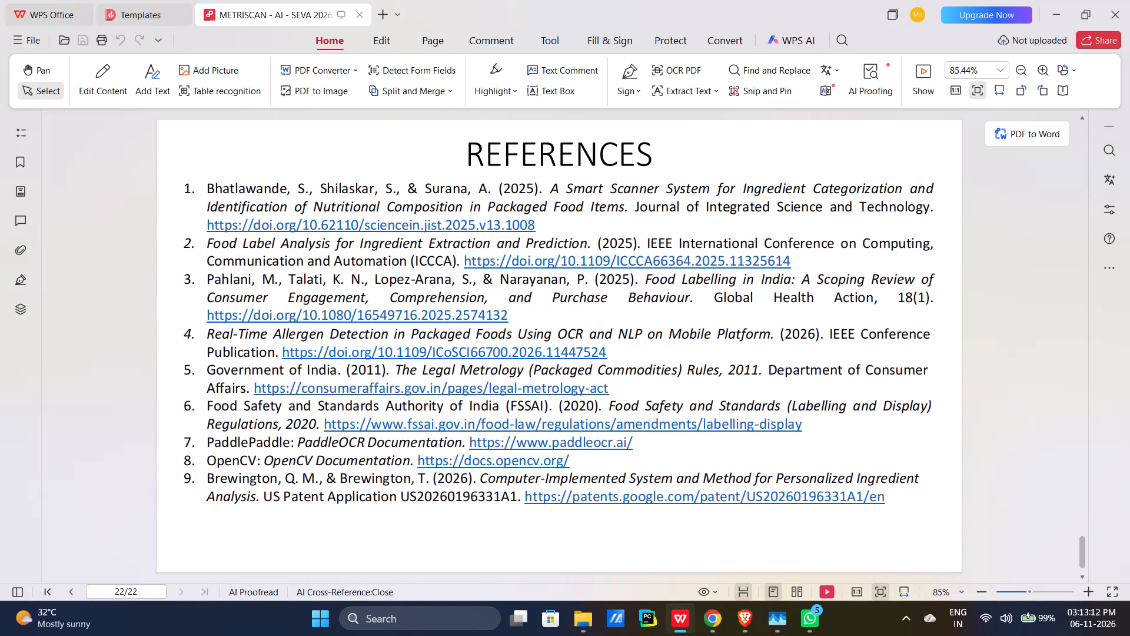
Read the Literature/patent survey and Novelty pages again, and skim back through the TRL page to the life-expectancy evidence page.
{"action": "scroll", "coordinate": [484, 225], "scroll_direction": "up", "scroll_amount": 3}
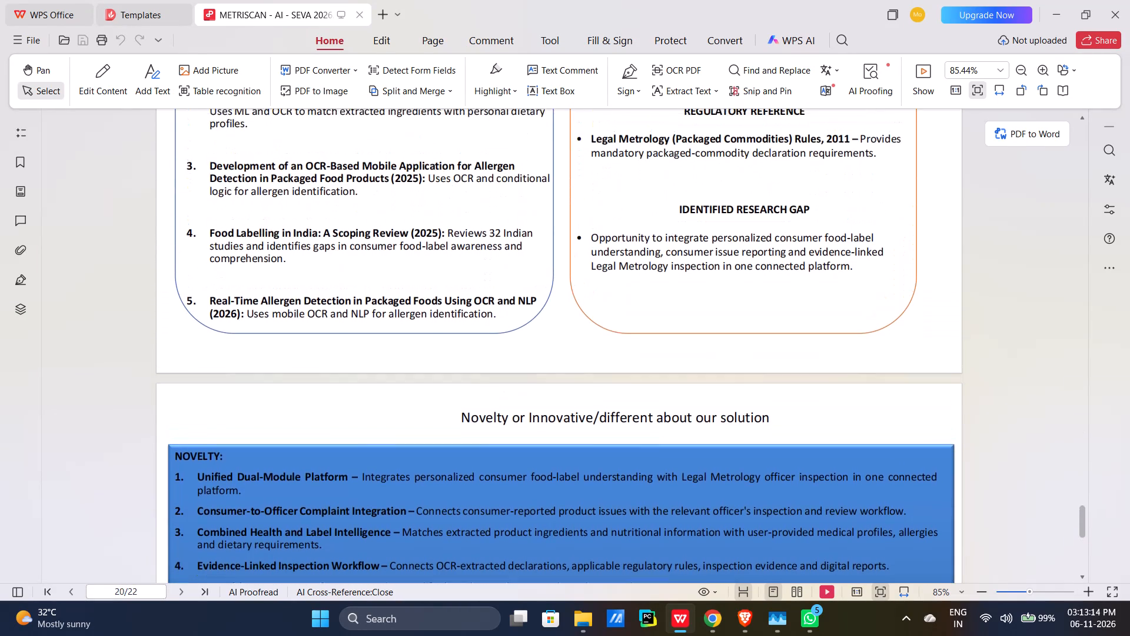
{"action": "scroll", "coordinate": [484, 225], "scroll_direction": "up", "scroll_amount": 1}
{"action": "scroll", "coordinate": [547, 429], "scroll_direction": "up", "scroll_amount": 1}
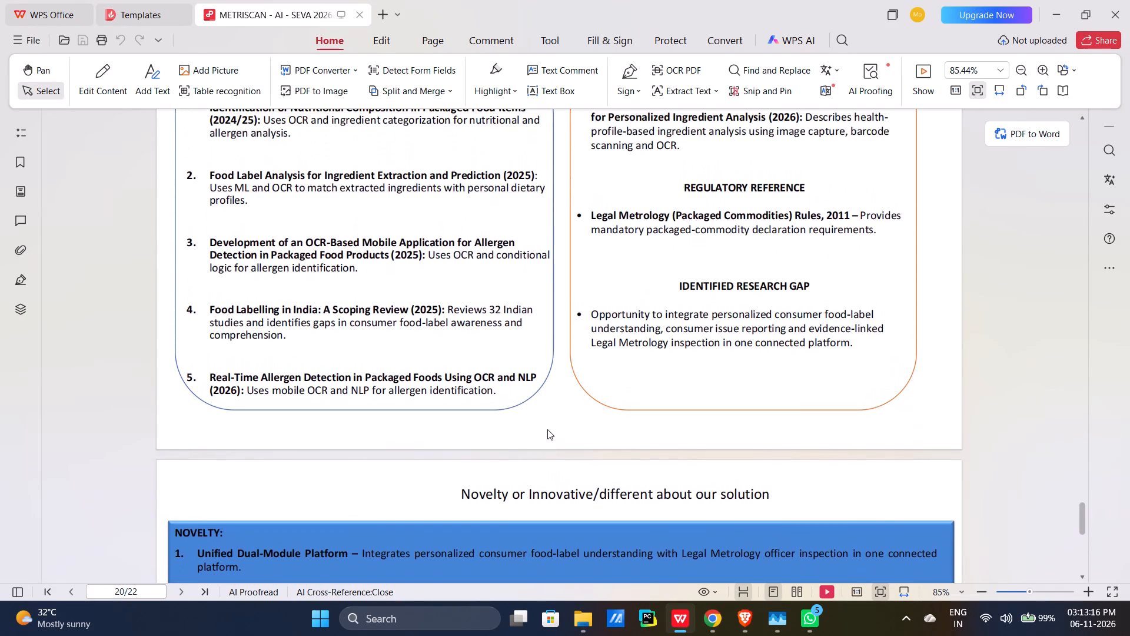
{"action": "scroll", "coordinate": [547, 429], "scroll_direction": "down", "scroll_amount": 1}
{"action": "scroll", "coordinate": [547, 429], "scroll_direction": "up", "scroll_amount": 2}
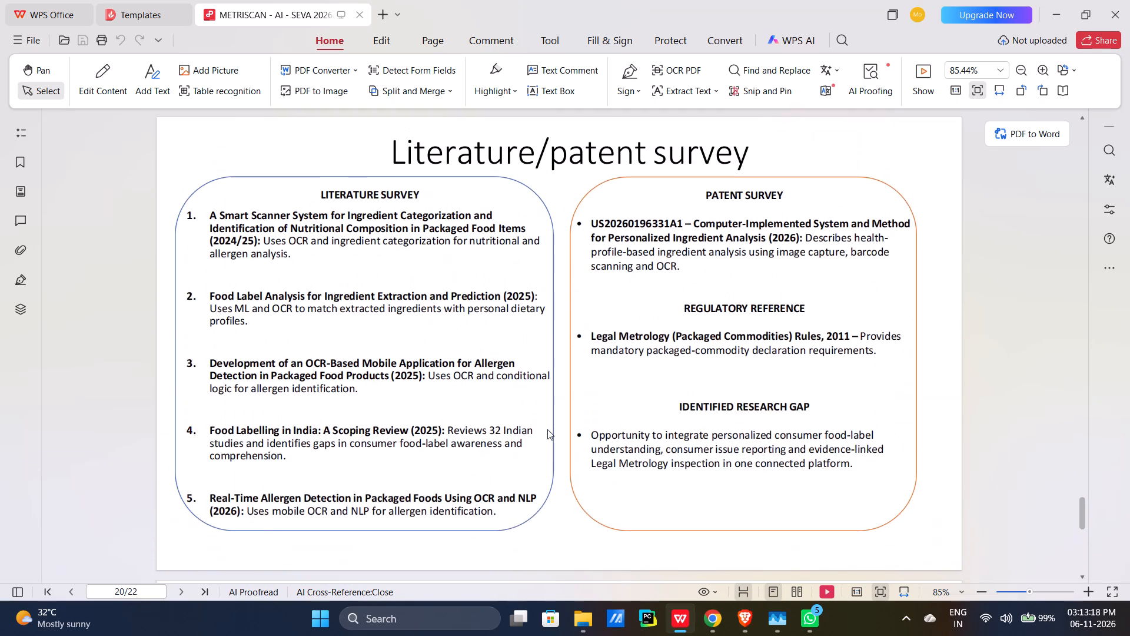
{"action": "scroll", "coordinate": [547, 429], "scroll_direction": "up", "scroll_amount": 1}
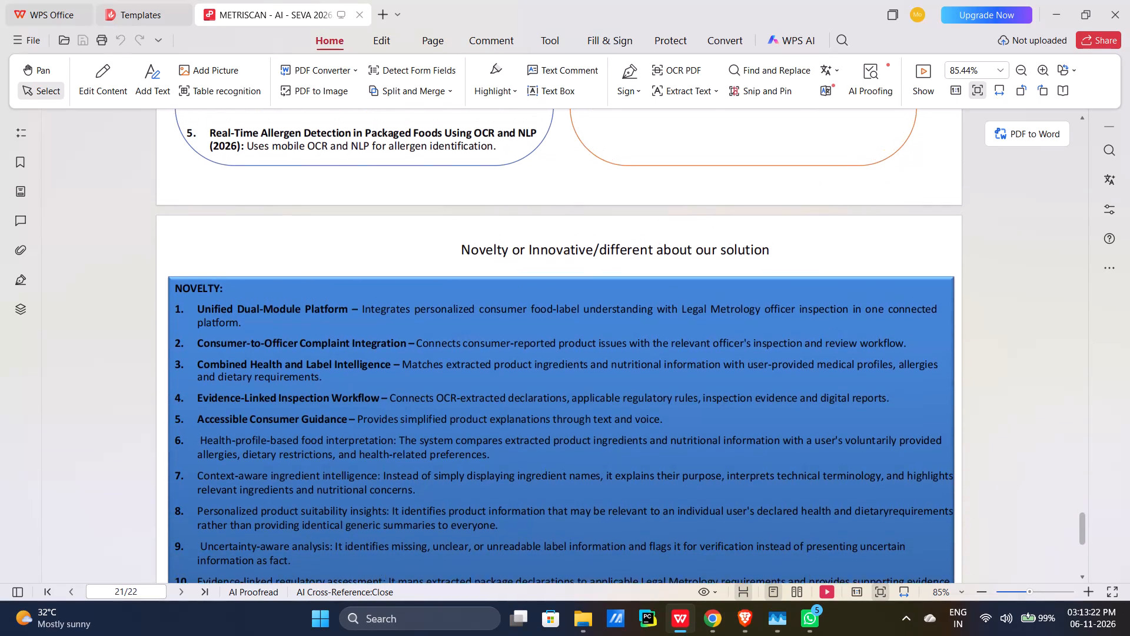
{"action": "scroll", "coordinate": [553, 365], "scroll_direction": "down", "scroll_amount": 2}
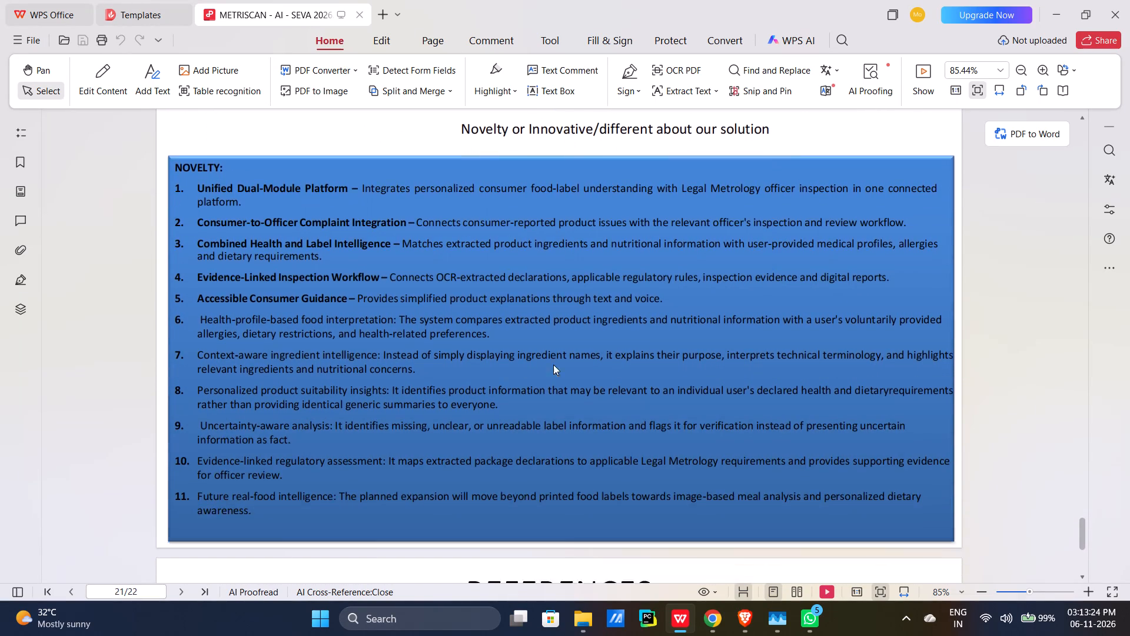
{"action": "scroll", "coordinate": [553, 365], "scroll_direction": "down", "scroll_amount": 3}
{"action": "scroll", "coordinate": [553, 365], "scroll_direction": "up", "scroll_amount": 11}
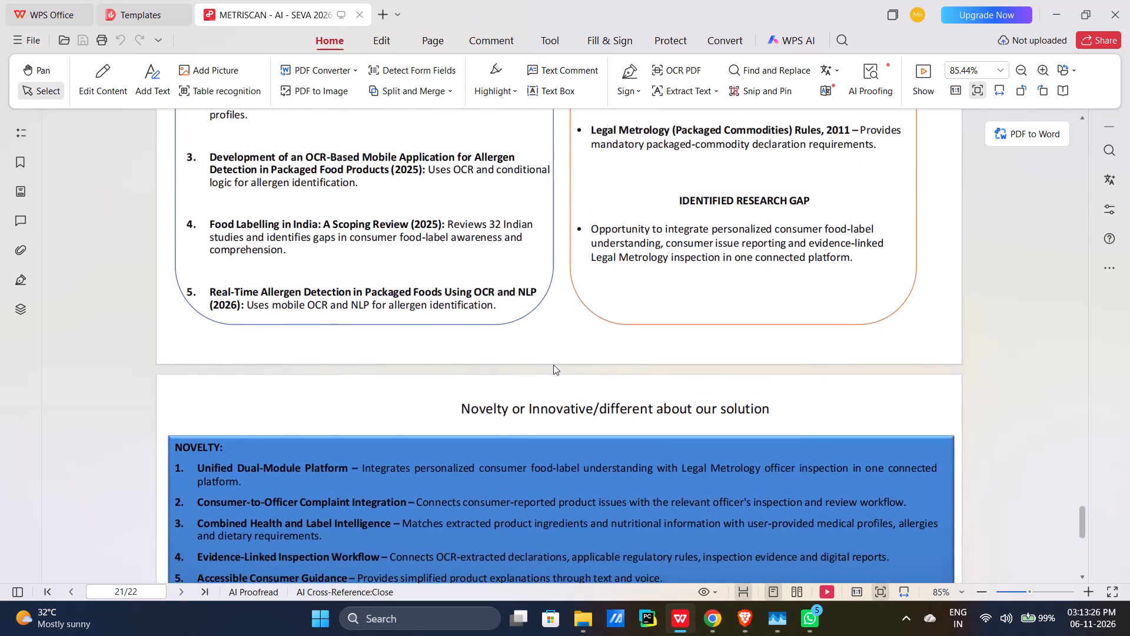
{"action": "scroll", "coordinate": [553, 365], "scroll_direction": "up", "scroll_amount": 17}
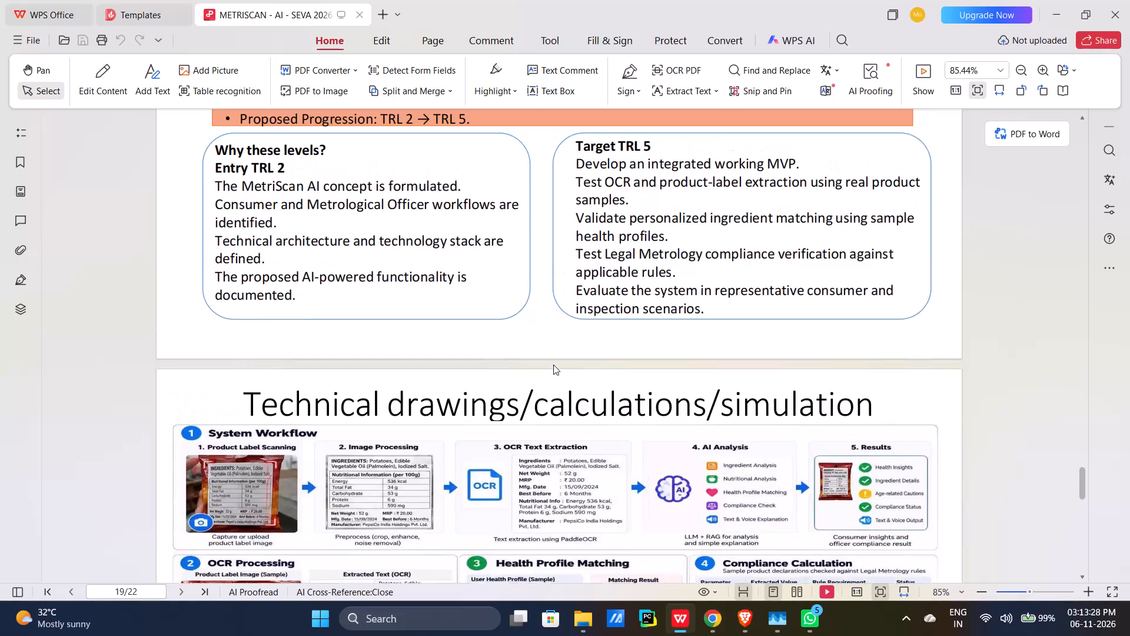
{"action": "scroll", "coordinate": [553, 365], "scroll_direction": "up", "scroll_amount": 17}
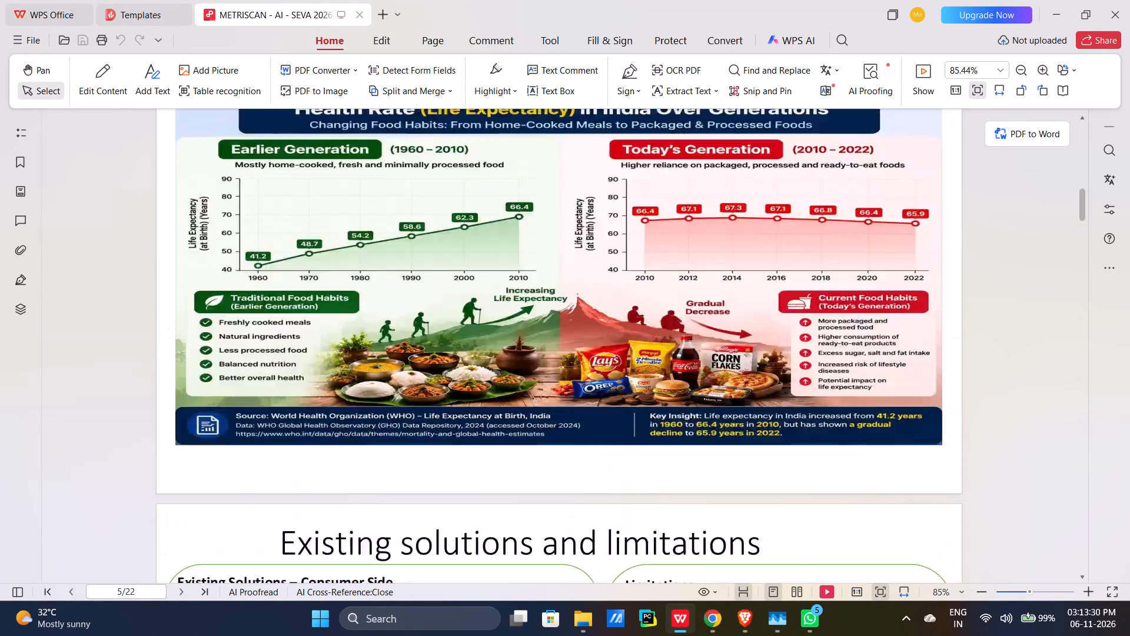
Skim the presentation from the title page through Our Proposed Solution, architecture, calculations, cost, beneficiaries, resources, TRL and Novelty pages to References.
{"action": "scroll", "coordinate": [553, 365], "scroll_direction": "up", "scroll_amount": 5}
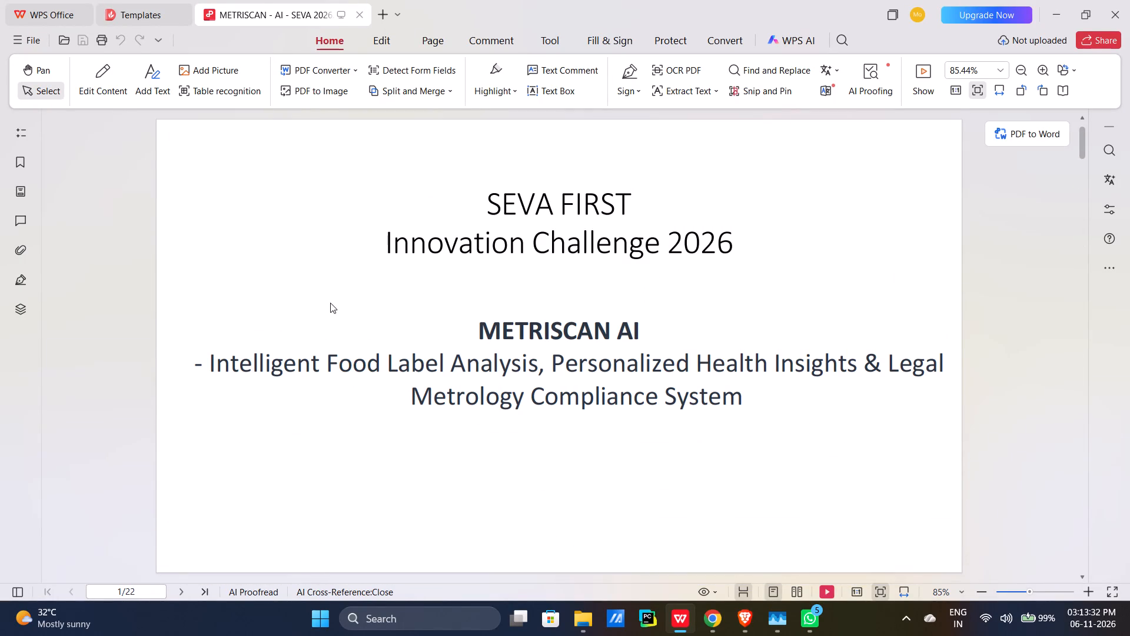
{"action": "scroll", "coordinate": [330, 303], "scroll_direction": "down", "scroll_amount": 6}
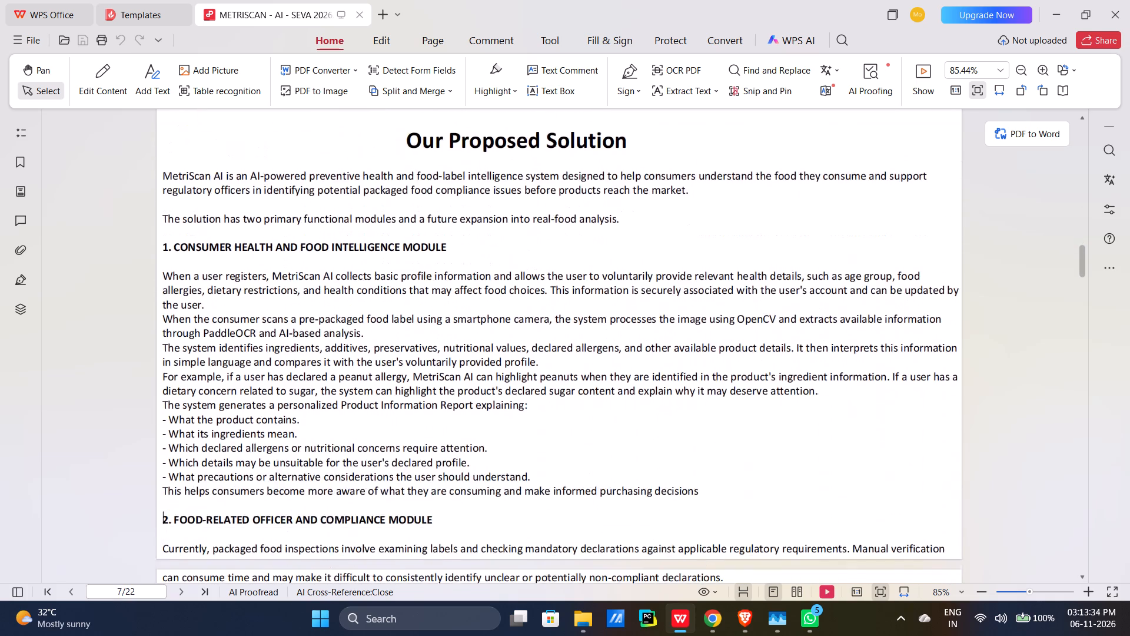
{"action": "scroll", "coordinate": [330, 303], "scroll_direction": "down", "scroll_amount": 7}
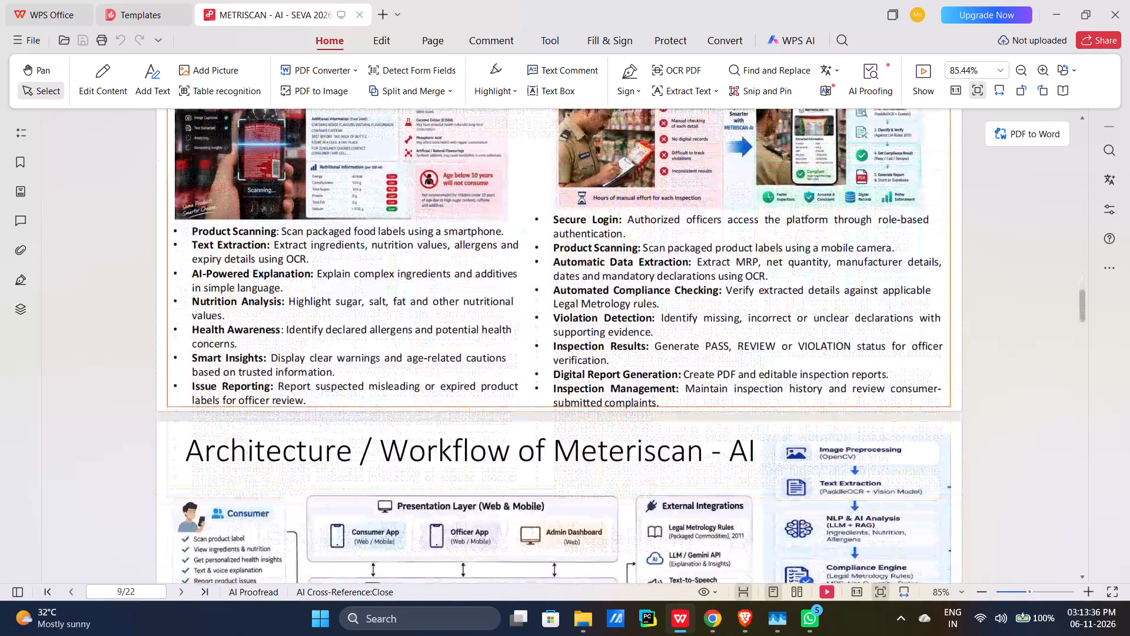
{"action": "scroll", "coordinate": [330, 303], "scroll_direction": "down", "scroll_amount": 6}
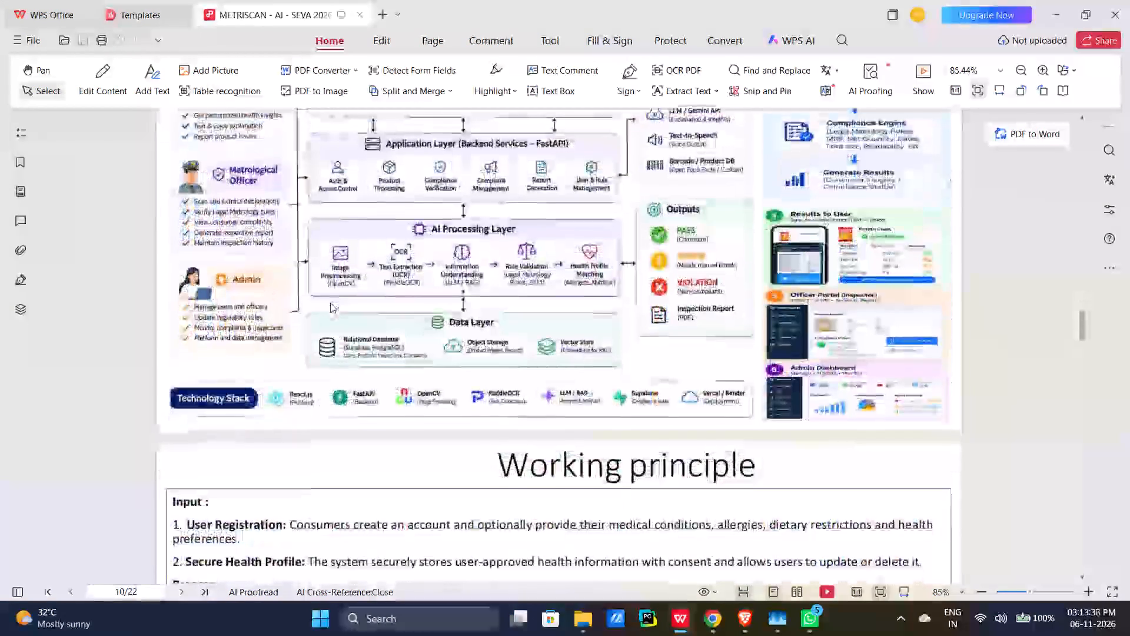
{"action": "scroll", "coordinate": [330, 303], "scroll_direction": "down", "scroll_amount": 6}
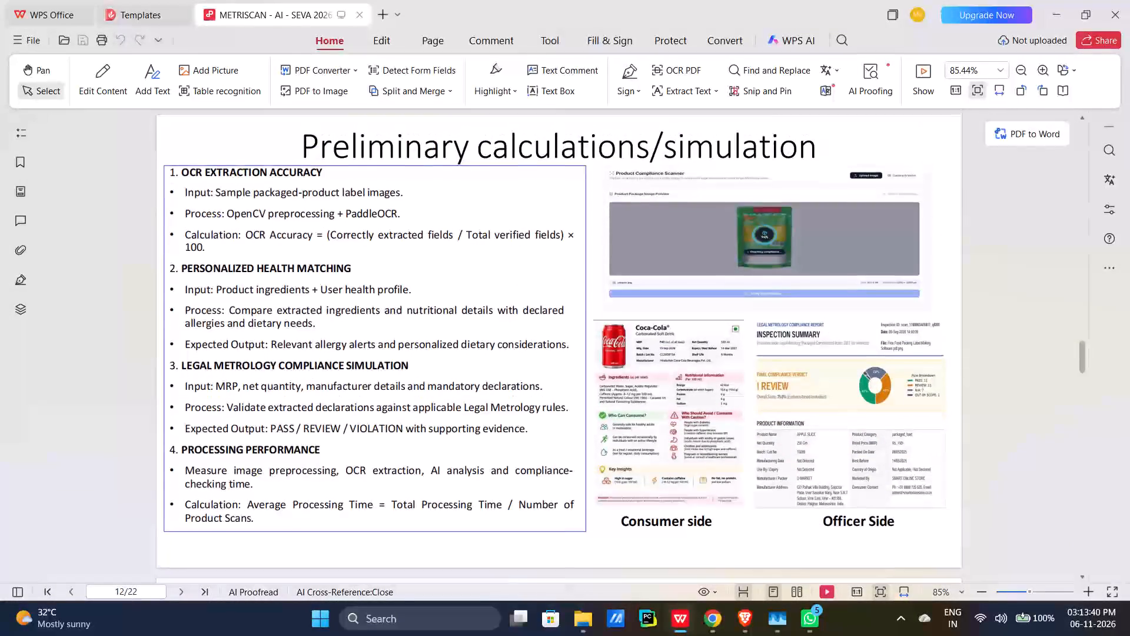
{"action": "scroll", "coordinate": [330, 303], "scroll_direction": "down", "scroll_amount": 6}
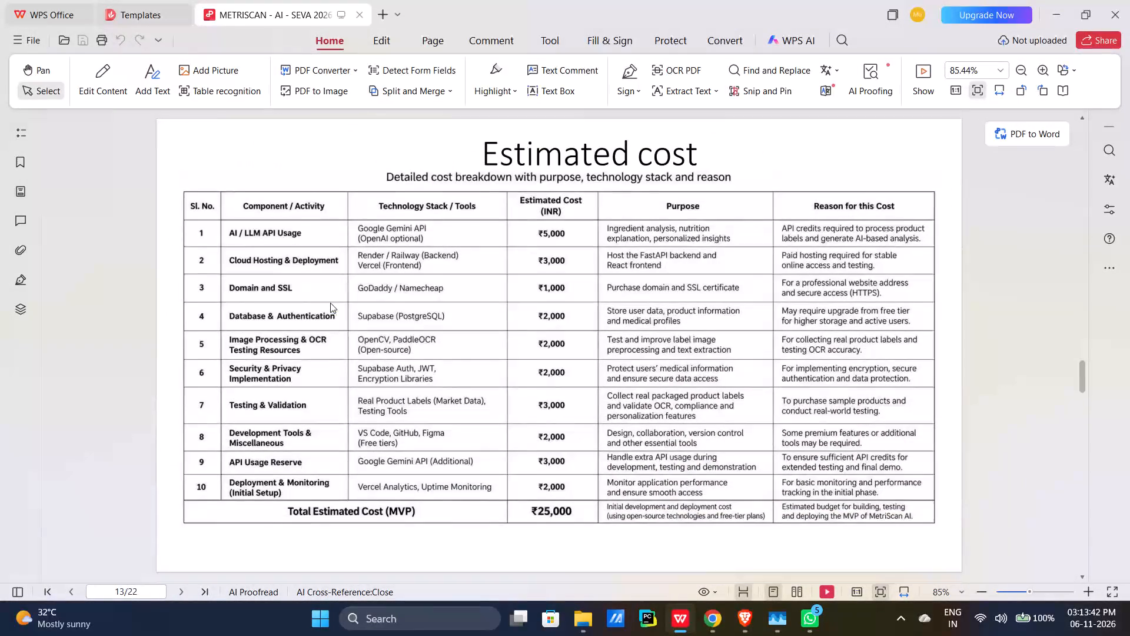
{"action": "scroll", "coordinate": [330, 303], "scroll_direction": "down", "scroll_amount": 9}
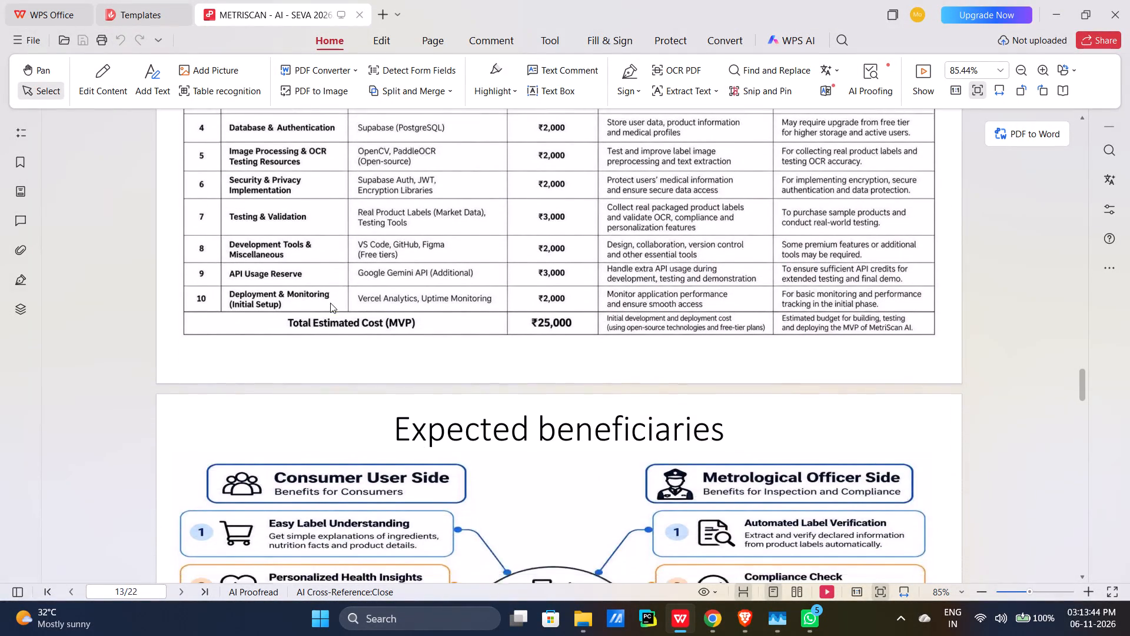
{"action": "scroll", "coordinate": [330, 303], "scroll_direction": "down", "scroll_amount": 9}
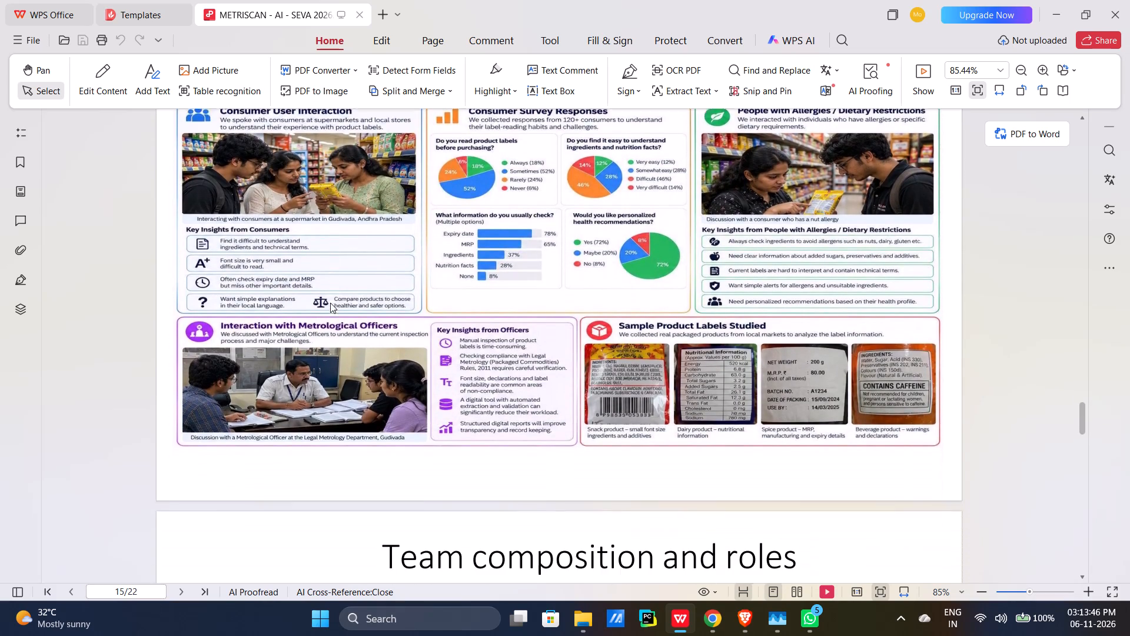
{"action": "scroll", "coordinate": [330, 303], "scroll_direction": "down", "scroll_amount": 9}
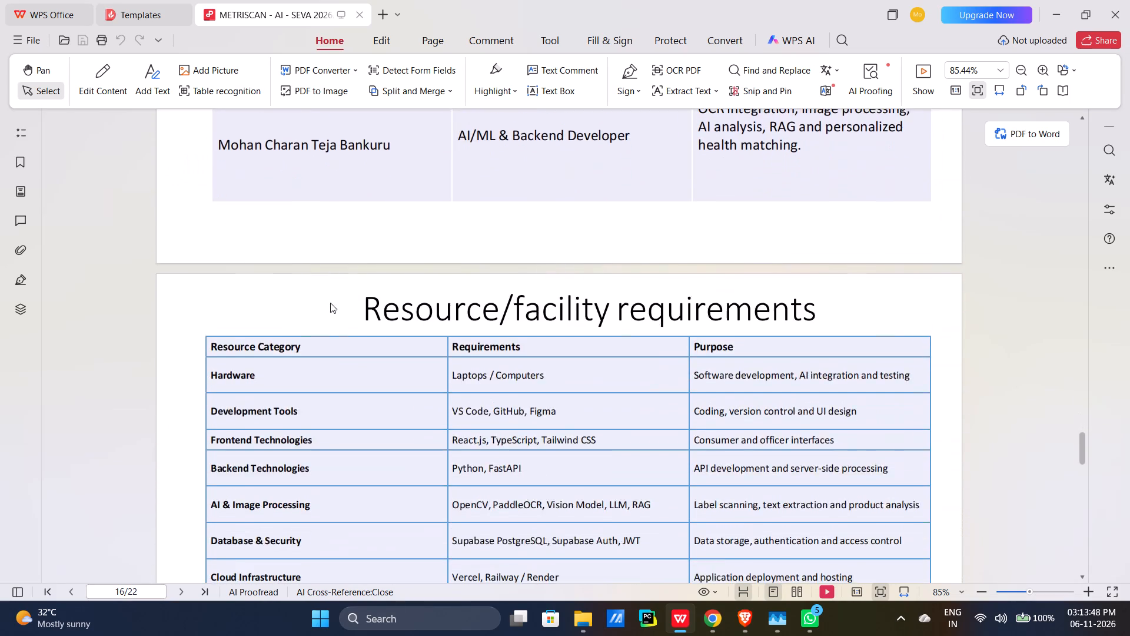
{"action": "scroll", "coordinate": [330, 303], "scroll_direction": "down", "scroll_amount": 9}
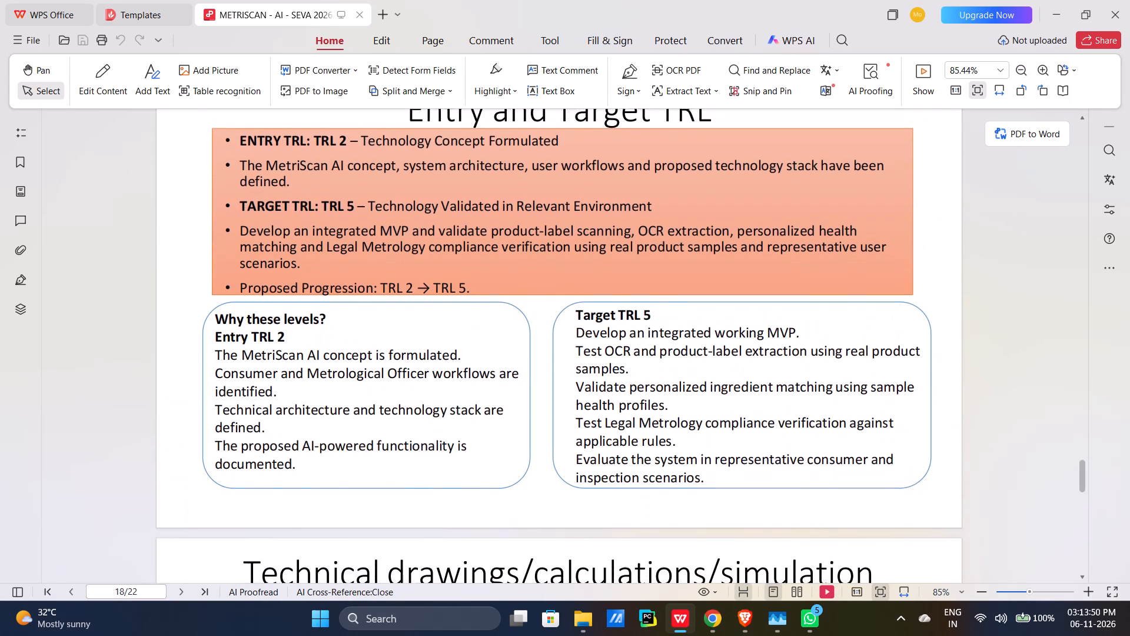
{"action": "scroll", "coordinate": [330, 303], "scroll_direction": "down", "scroll_amount": 9}
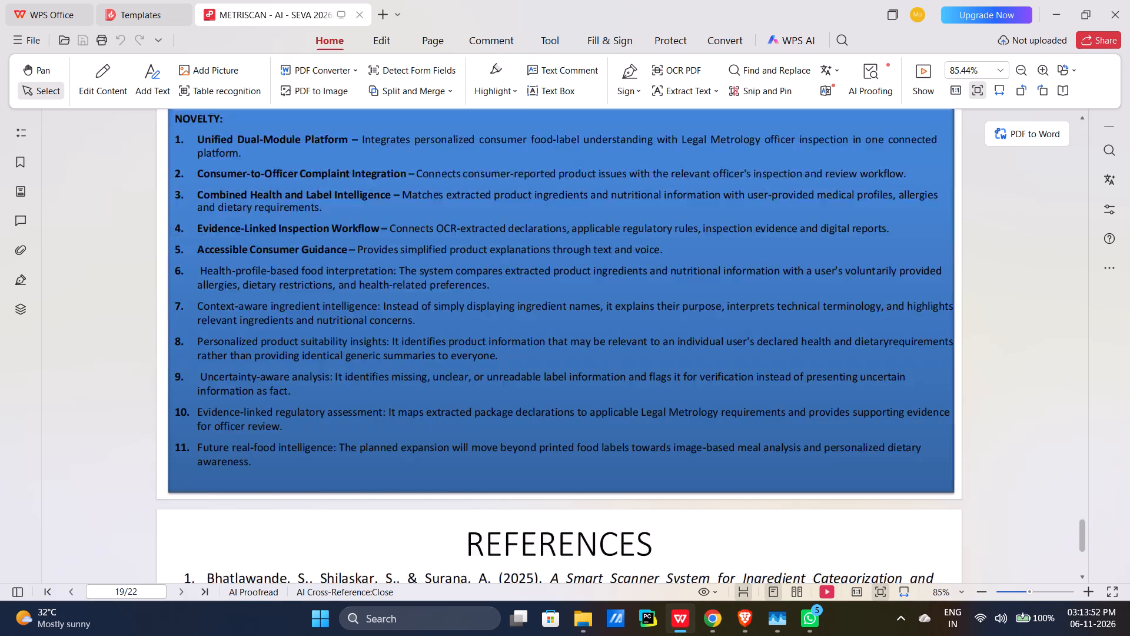
{"action": "scroll", "coordinate": [330, 303], "scroll_direction": "down", "scroll_amount": 5}
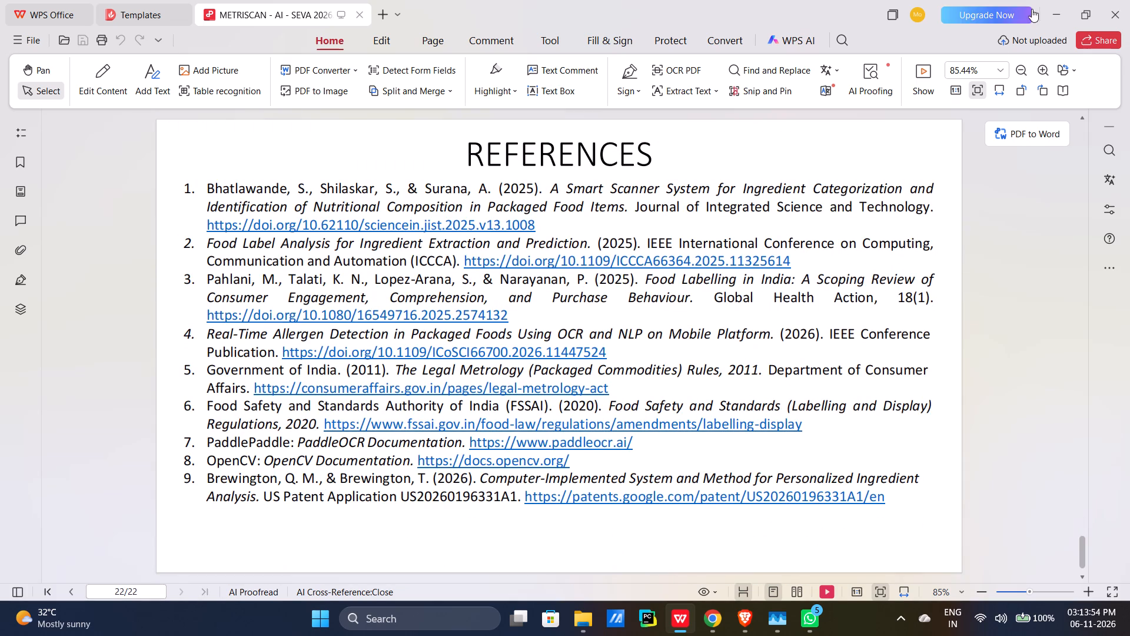
Close the METRISCAN AI SEVA 2026 presentation window to return to the WhatsApp chat.
{"action": "left_click", "coordinate": [1106, 0]}
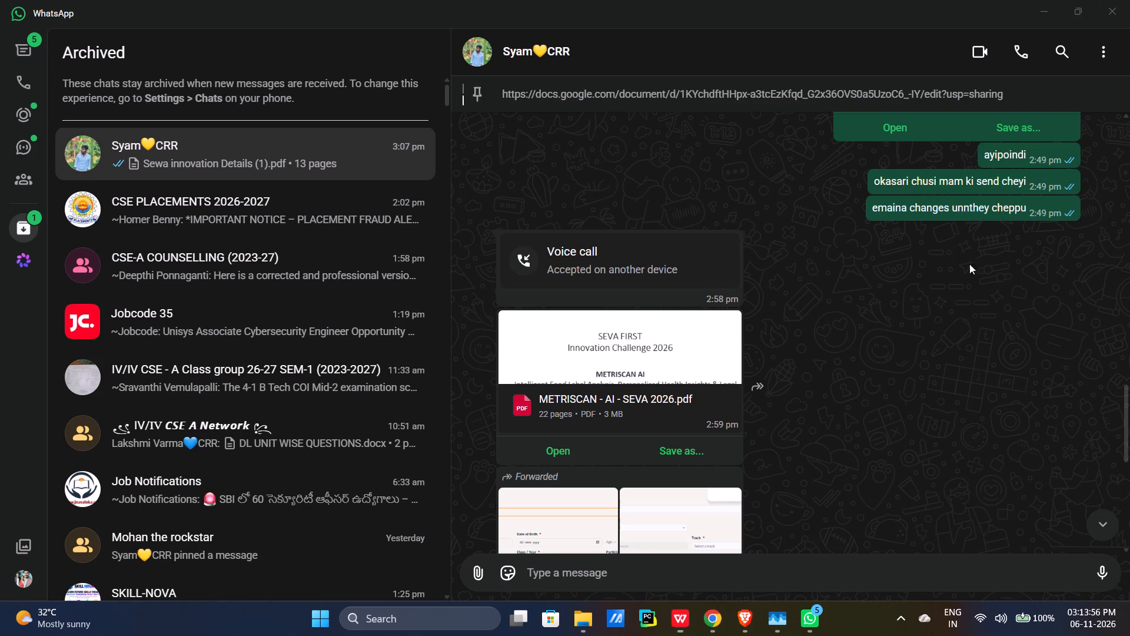
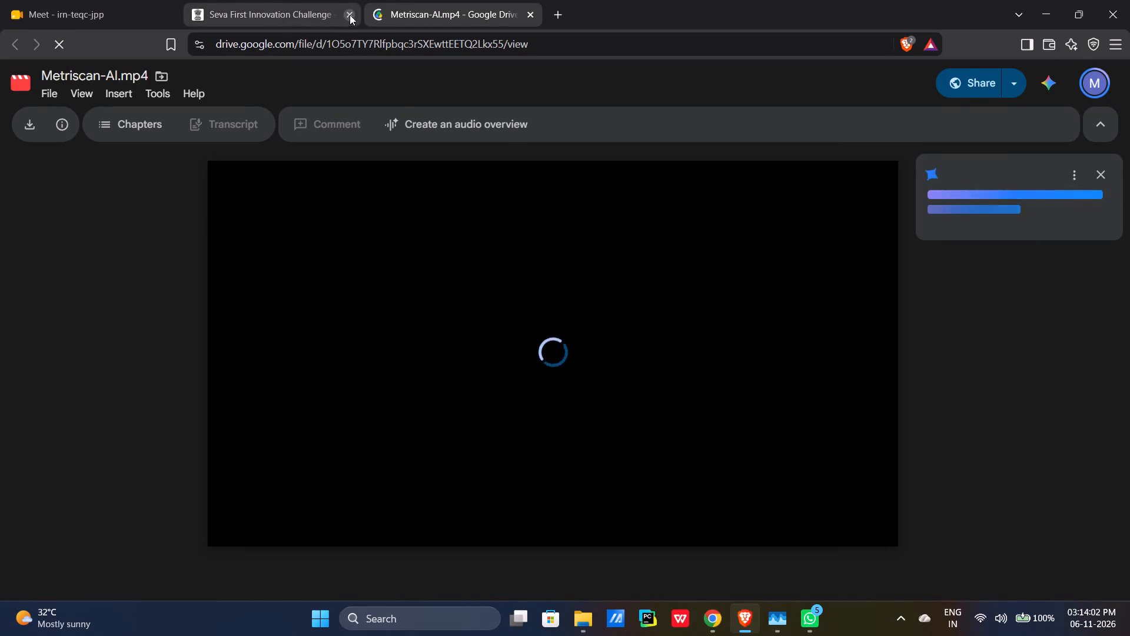
Close the Seva First Innovation Challenge page and dismiss the chapters notification on the Metriscan-AI.mp4 page.
{"action": "left_click", "coordinate": [348, 14]}
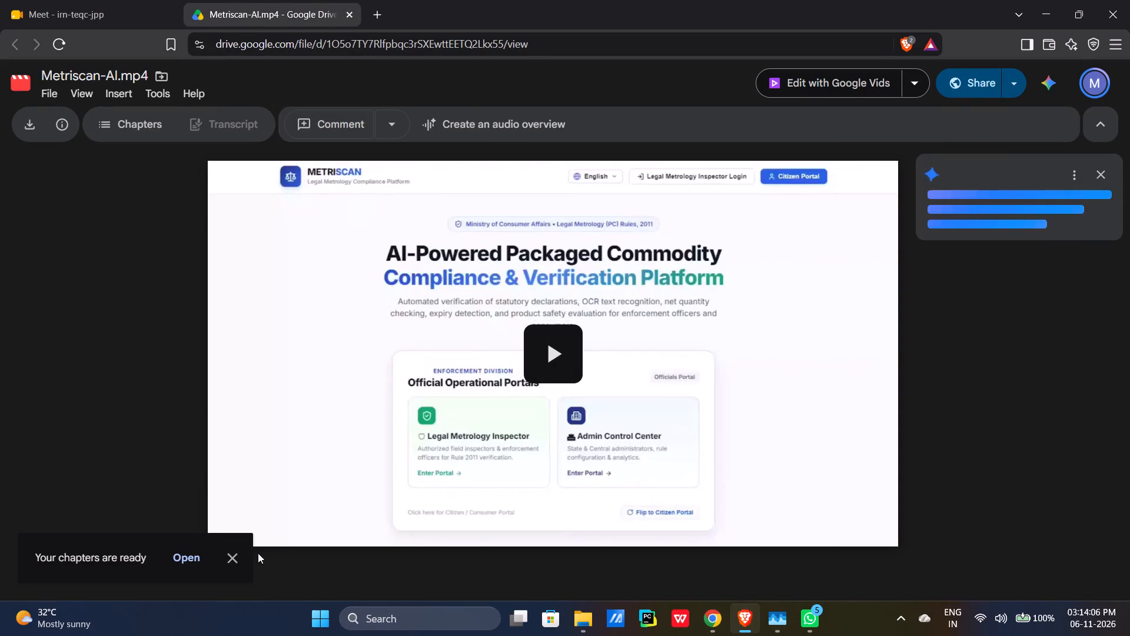
{"action": "left_click", "coordinate": [230, 567]}
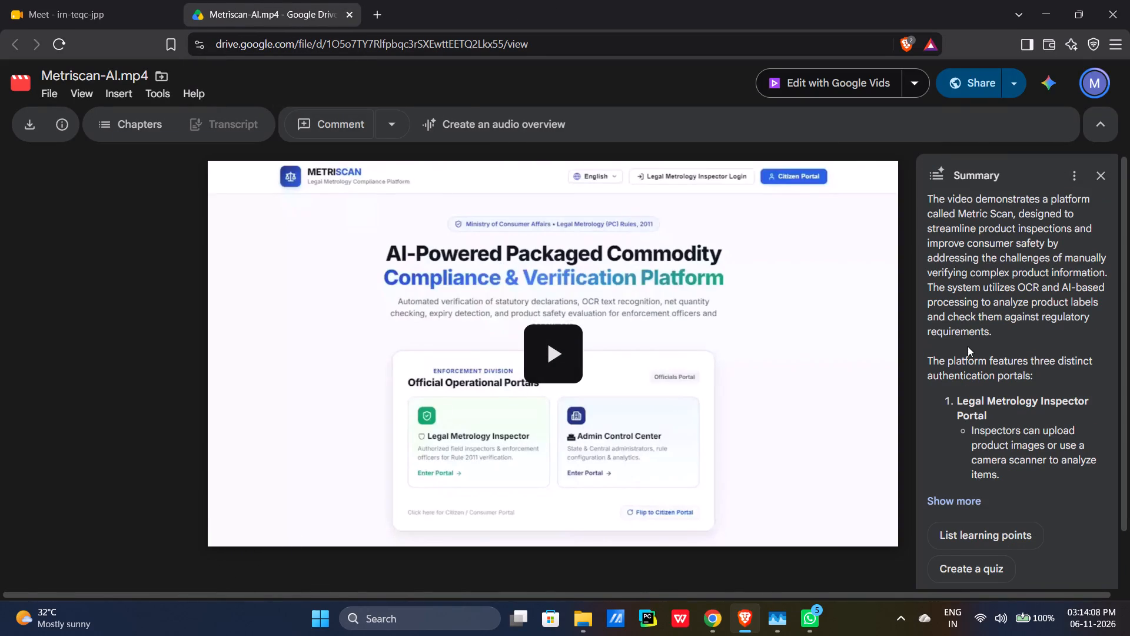
Expand the full Gemini summary of Metriscan-AI.mp4 and read its Legal Metrology Inspector, Admin and Consumer Portal sections.
{"action": "scroll", "coordinate": [968, 346], "scroll_direction": "down", "scroll_amount": 3}
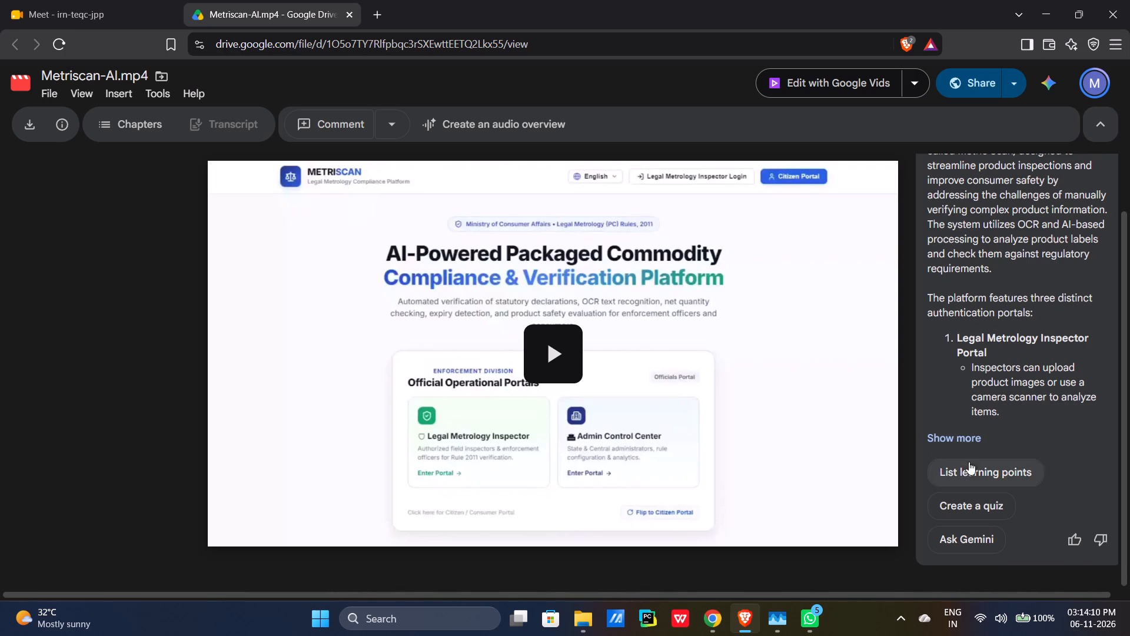
{"action": "left_click", "coordinate": [959, 427]}
{"action": "scroll", "coordinate": [1005, 420], "scroll_direction": "down", "scroll_amount": 2}
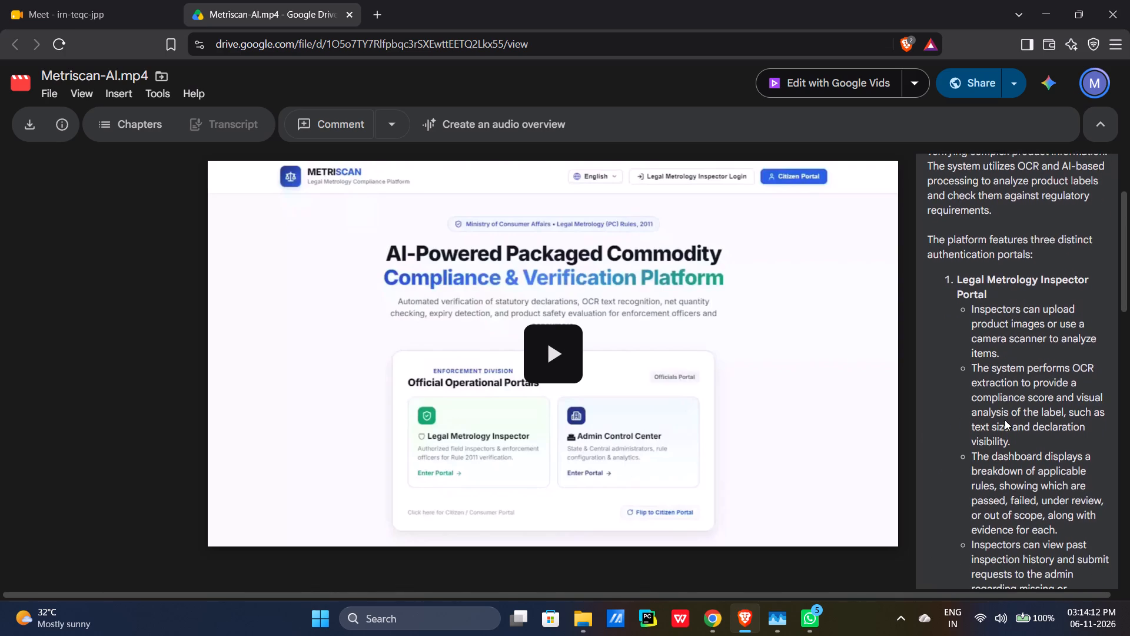
{"action": "scroll", "coordinate": [1005, 420], "scroll_direction": "down", "scroll_amount": 6}
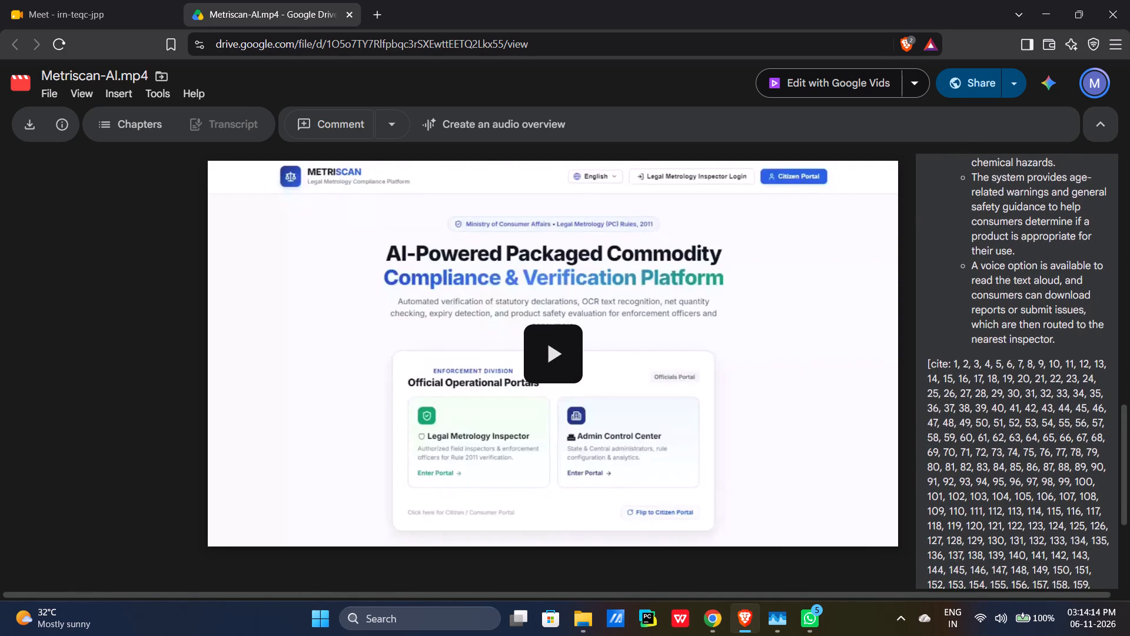
{"action": "scroll", "coordinate": [1005, 420], "scroll_direction": "down", "scroll_amount": 4}
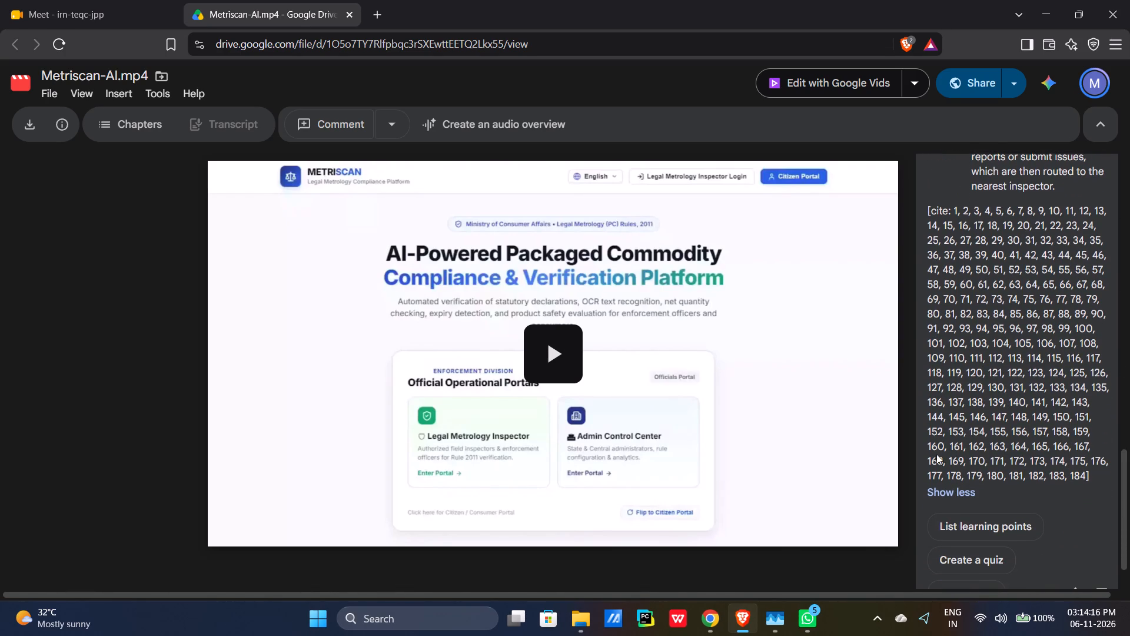
{"action": "scroll", "coordinate": [1023, 309], "scroll_direction": "up", "scroll_amount": 2}
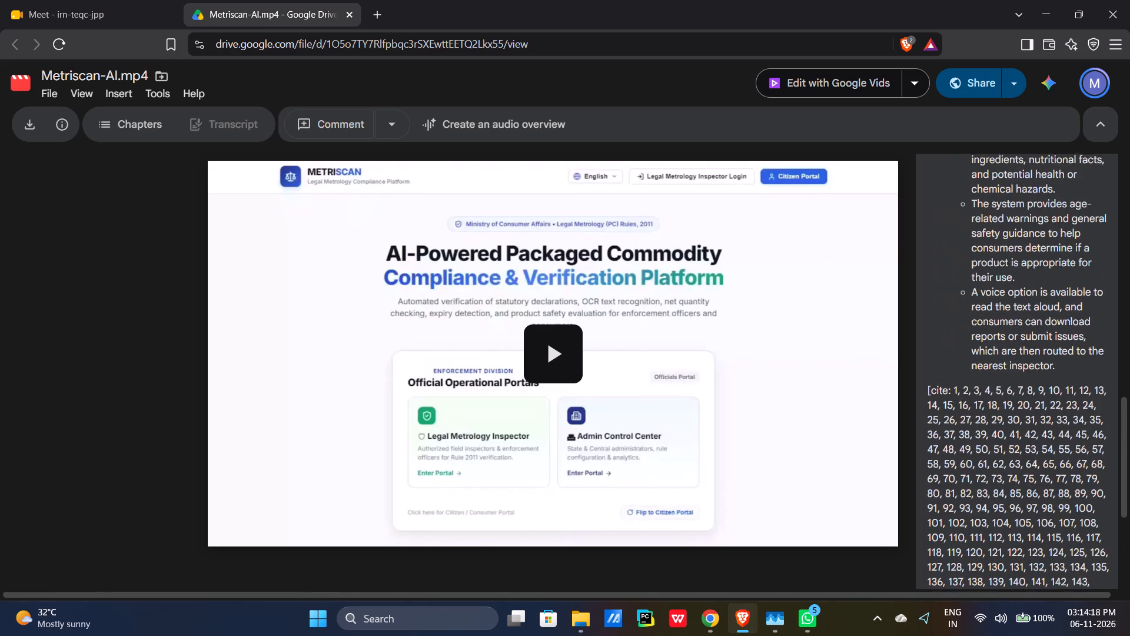
{"action": "scroll", "coordinate": [1023, 309], "scroll_direction": "up", "scroll_amount": 4}
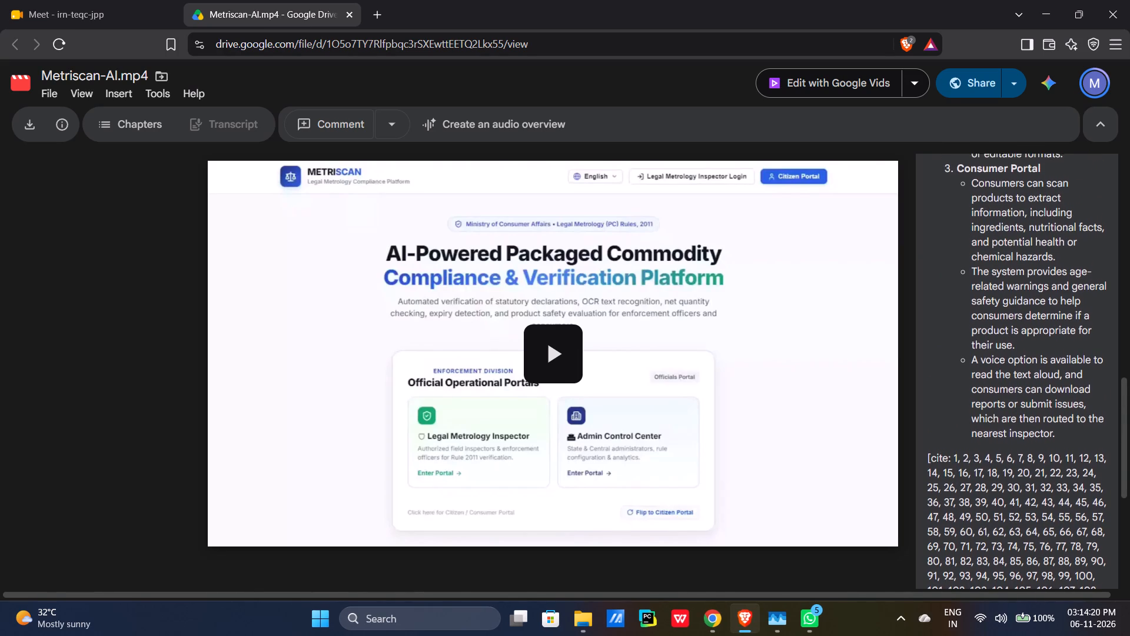
{"action": "scroll", "coordinate": [1023, 309], "scroll_direction": "up", "scroll_amount": 6}
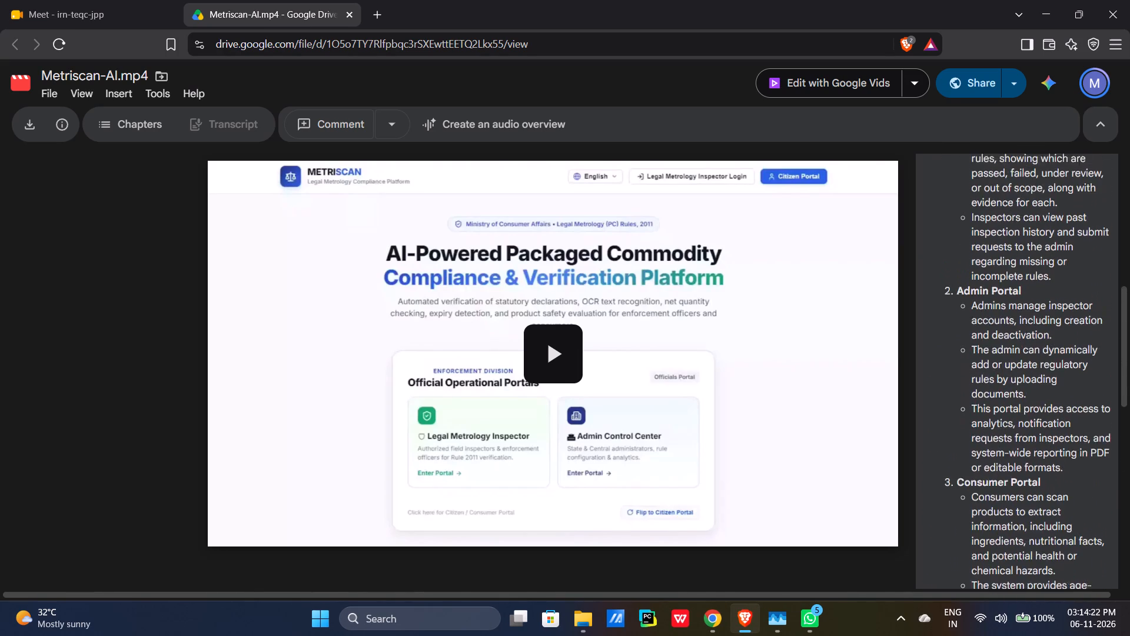
{"action": "scroll", "coordinate": [1023, 309], "scroll_direction": "up", "scroll_amount": 1}
{"action": "scroll", "coordinate": [1043, 195], "scroll_direction": "down", "scroll_amount": 12}
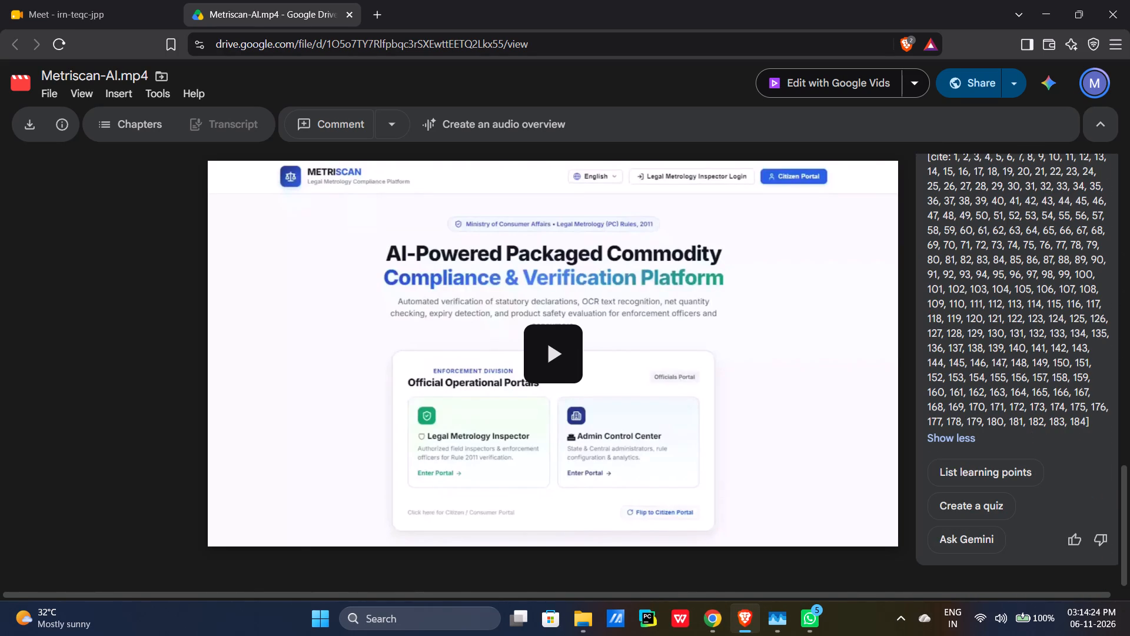
Have Gemini create a quiz about the concepts in the Metriscan-AI.mp4 video.
{"action": "left_click", "coordinate": [981, 498]}
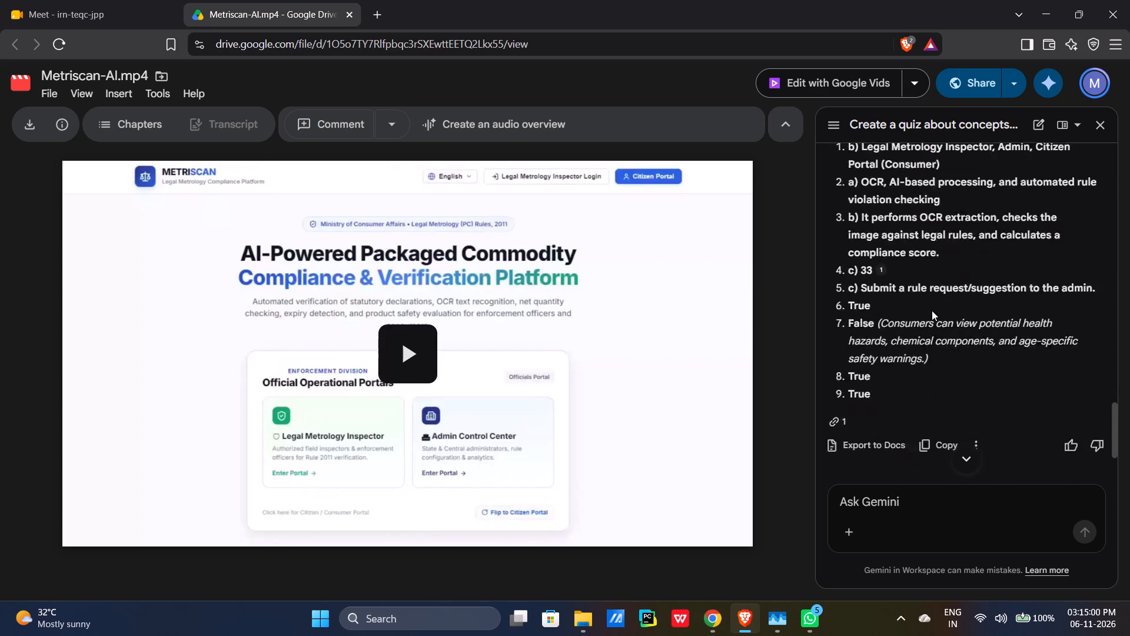
{"action": "scroll", "coordinate": [932, 310], "scroll_direction": "down", "scroll_amount": 2}
{"action": "scroll", "coordinate": [954, 251], "scroll_direction": "up", "scroll_amount": 2}
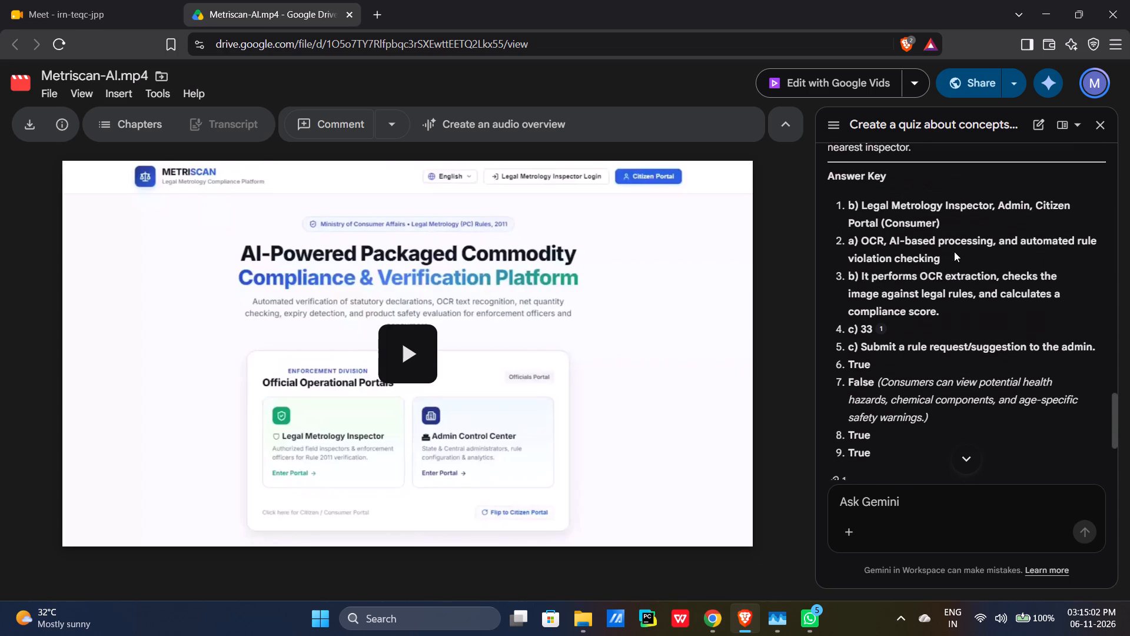
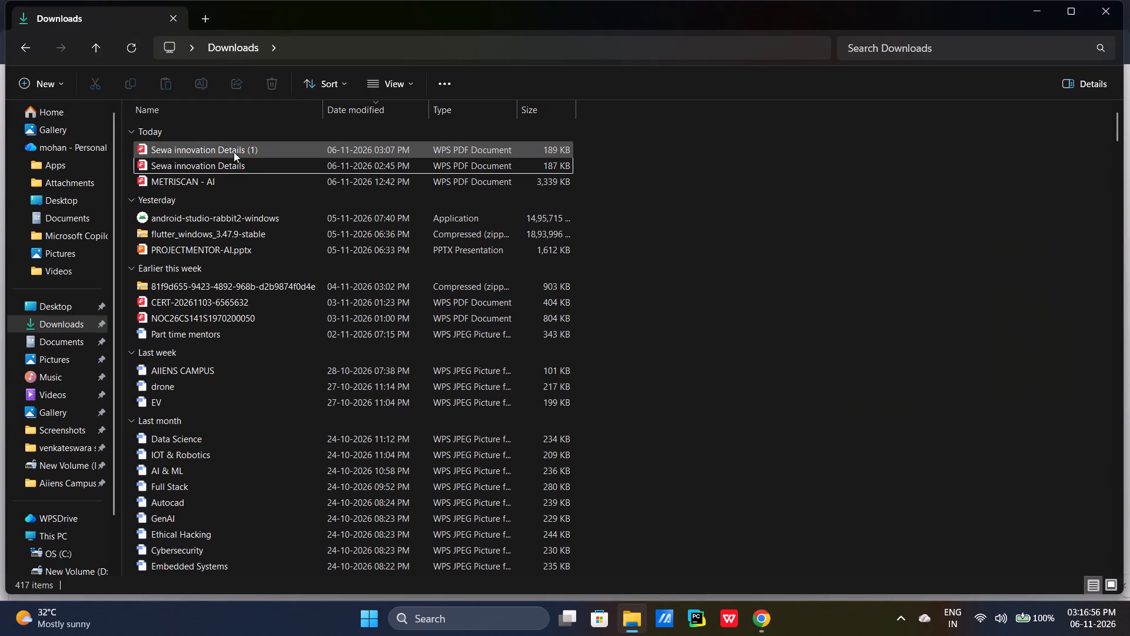
Delete the older Sewa innovation Details PDF, the one without the (1) suffix, from the Downloads folder and close the folder window.
{"action": "left_click", "coordinate": [228, 160]}
{"action": "left_click", "coordinate": [268, 83]}
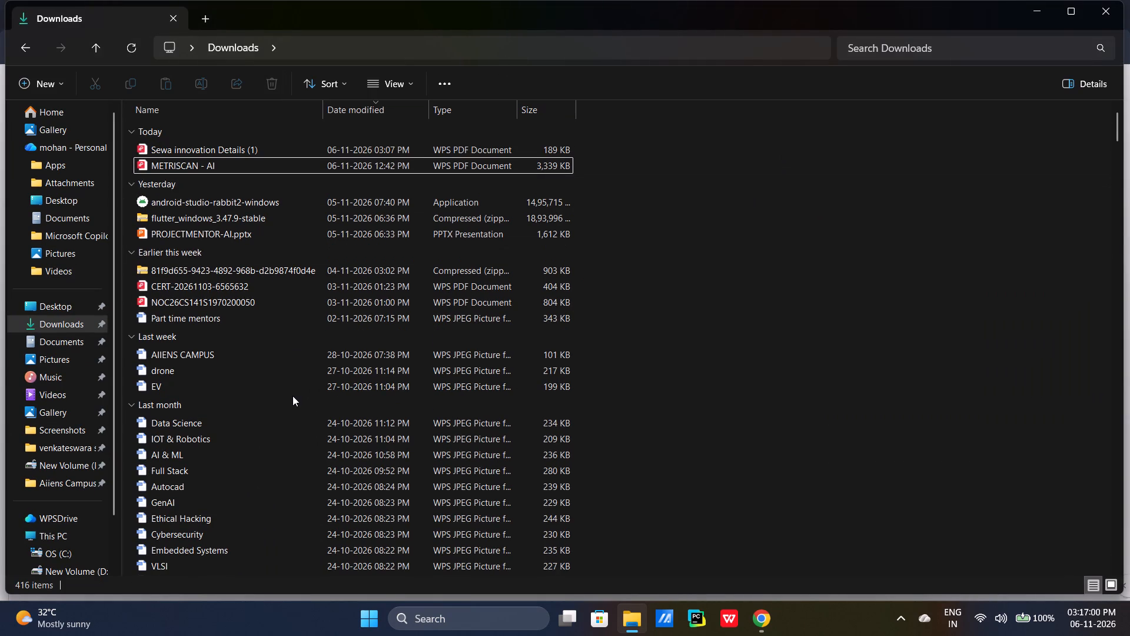
{"action": "scroll", "coordinate": [293, 396], "scroll_direction": "up", "scroll_amount": 1}
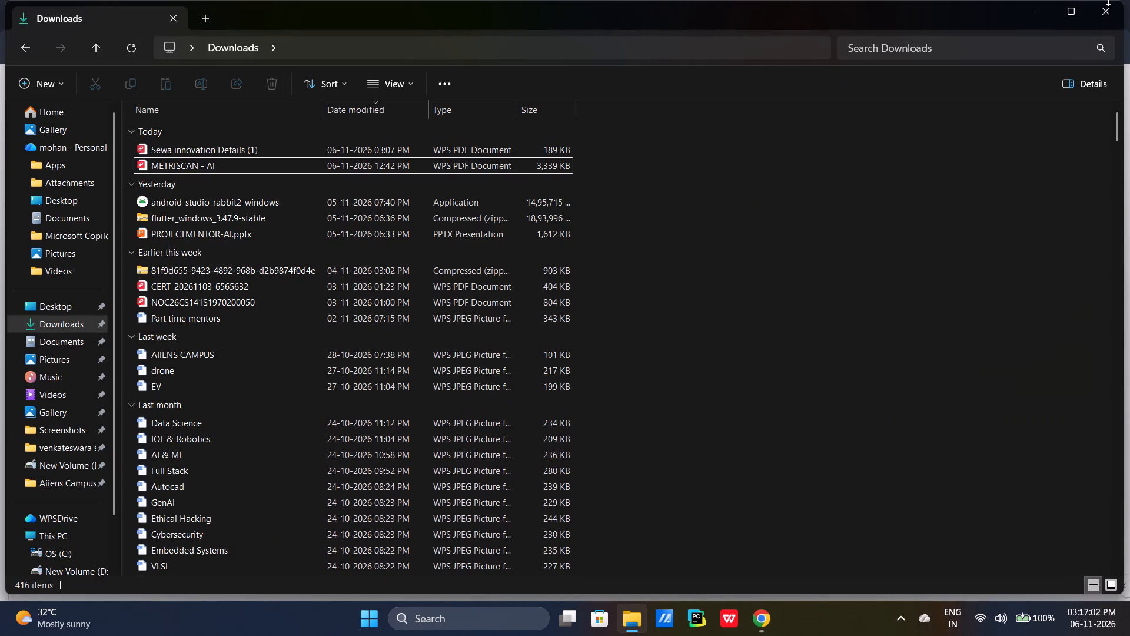
{"action": "left_click", "coordinate": [1115, 9]}
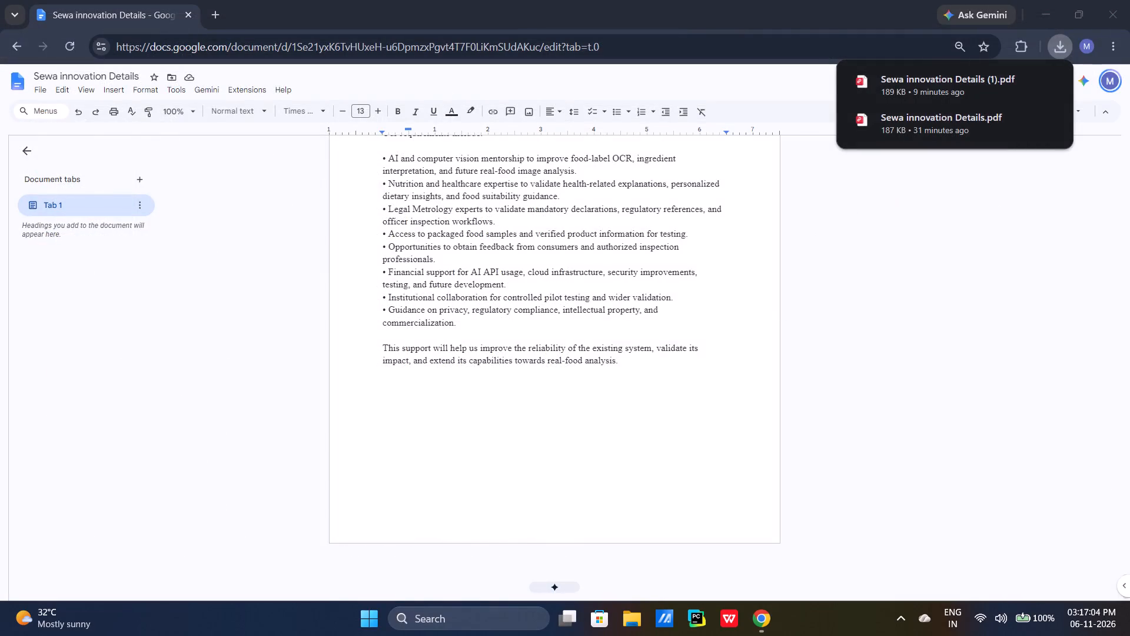
Return to the team details at the start of the Sewa innovation Details document and dismiss the recent downloads list.
{"action": "scroll", "coordinate": [619, 336], "scroll_direction": "up", "scroll_amount": 20}
{"action": "scroll", "coordinate": [619, 336], "scroll_direction": "up", "scroll_amount": 14}
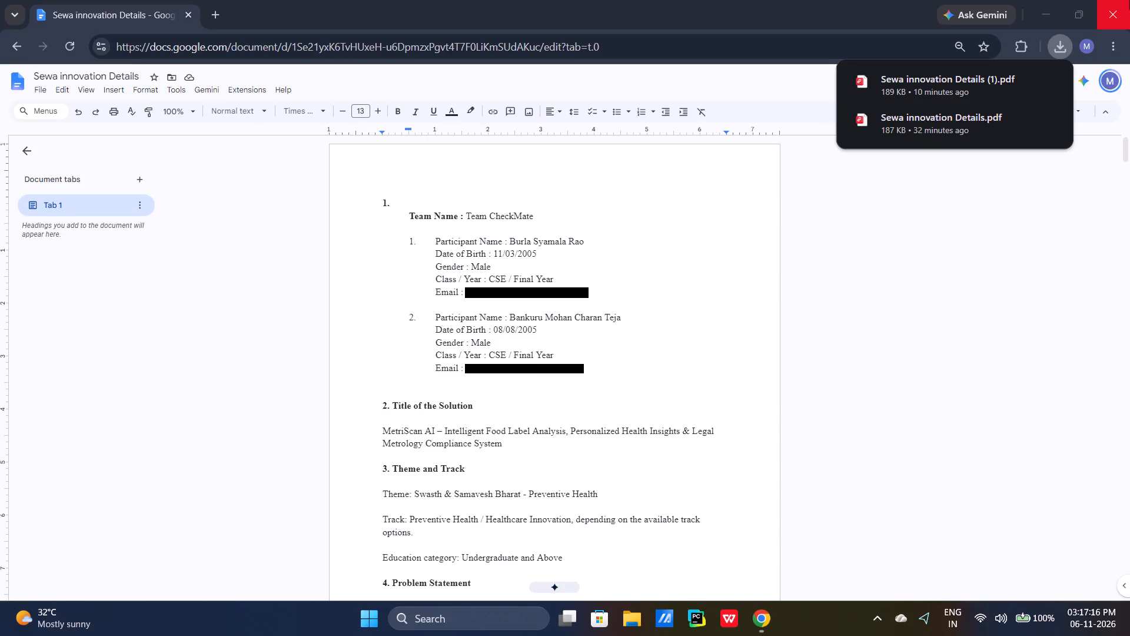
{"action": "left_click", "coordinate": [929, 283]}
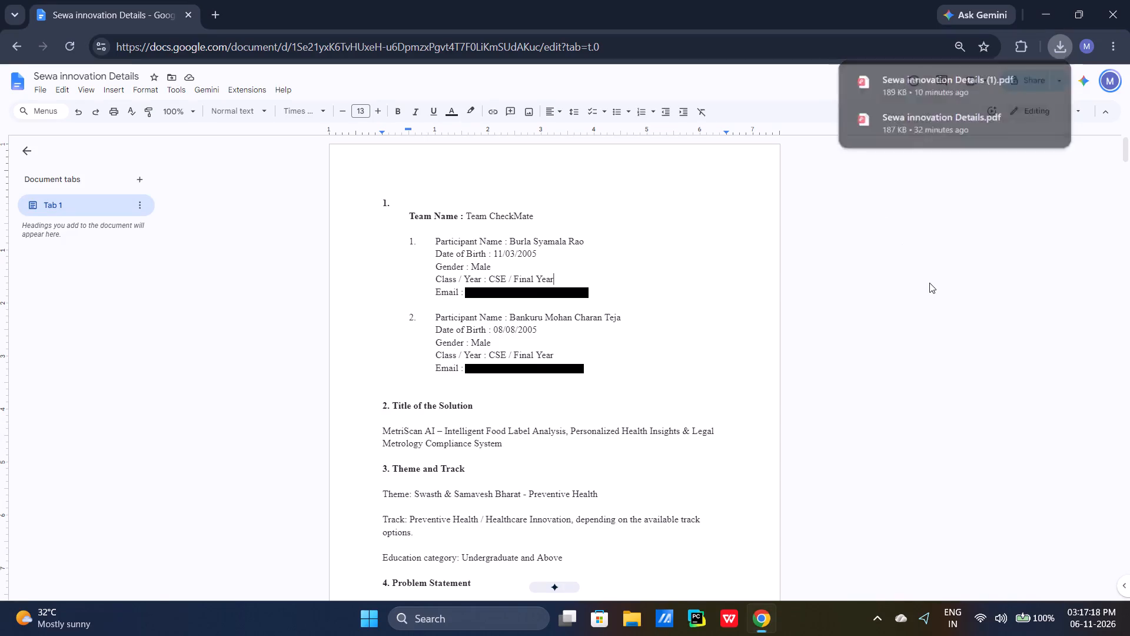